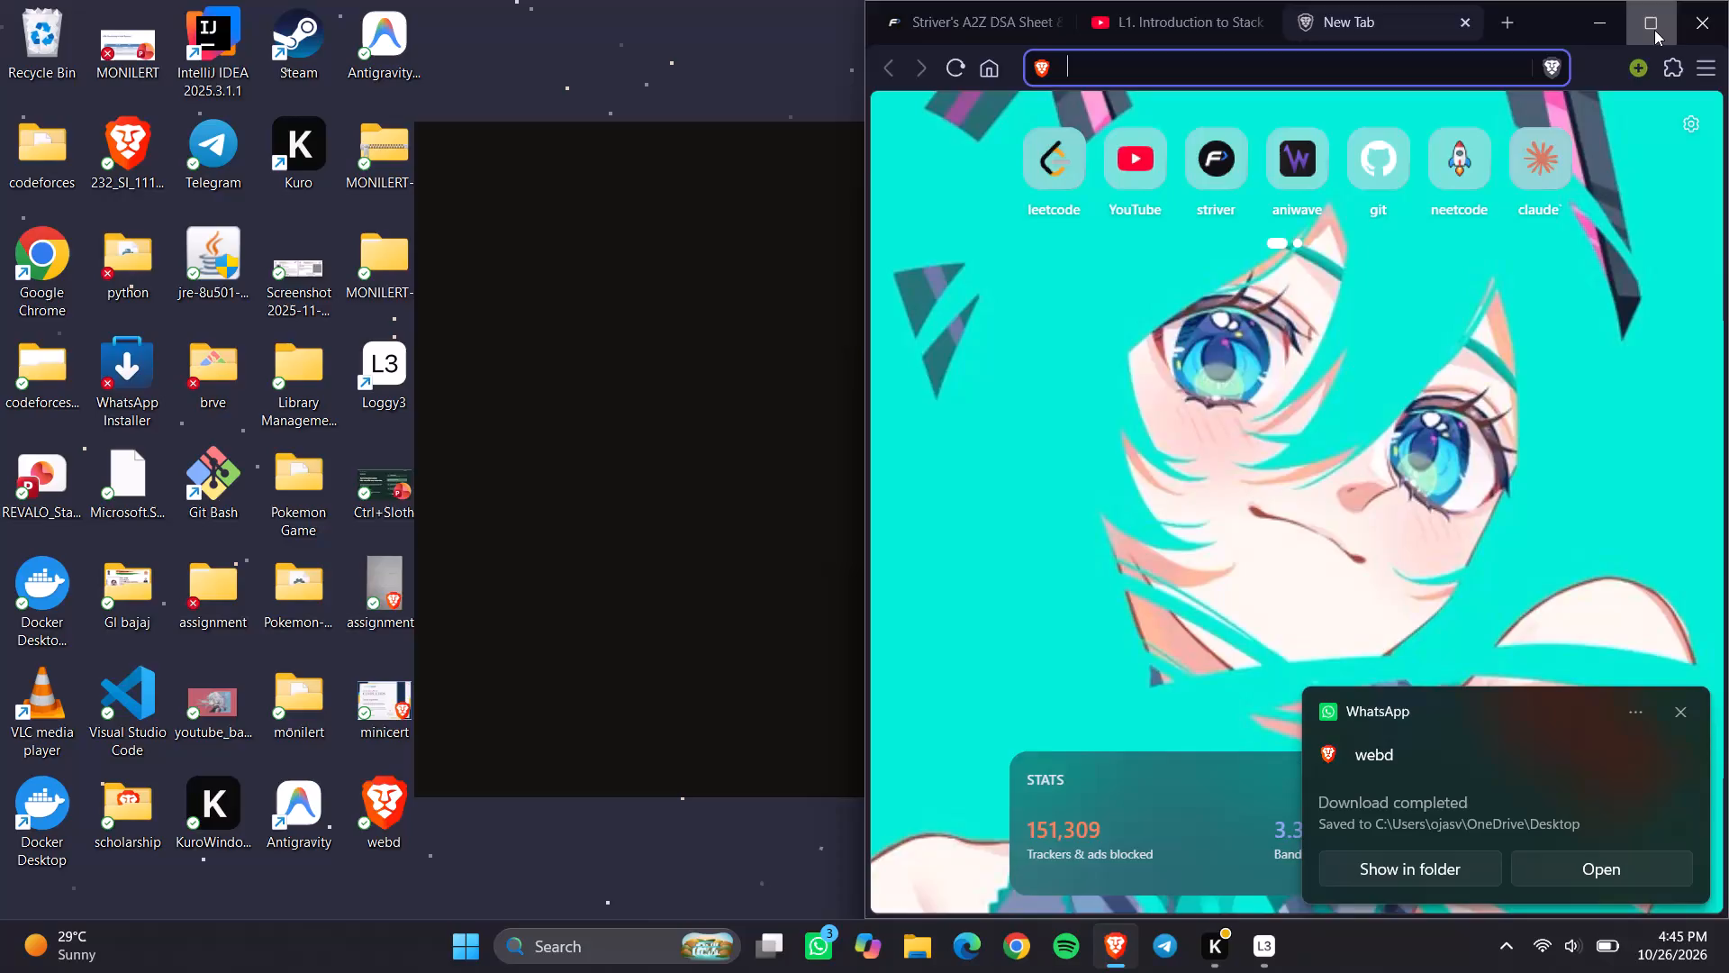
Search the web for "i love pdf remove pages" in a new tab and open iLovePDF's Remove pages tool.
{"action": "left_click", "coordinate": [856, 21]}
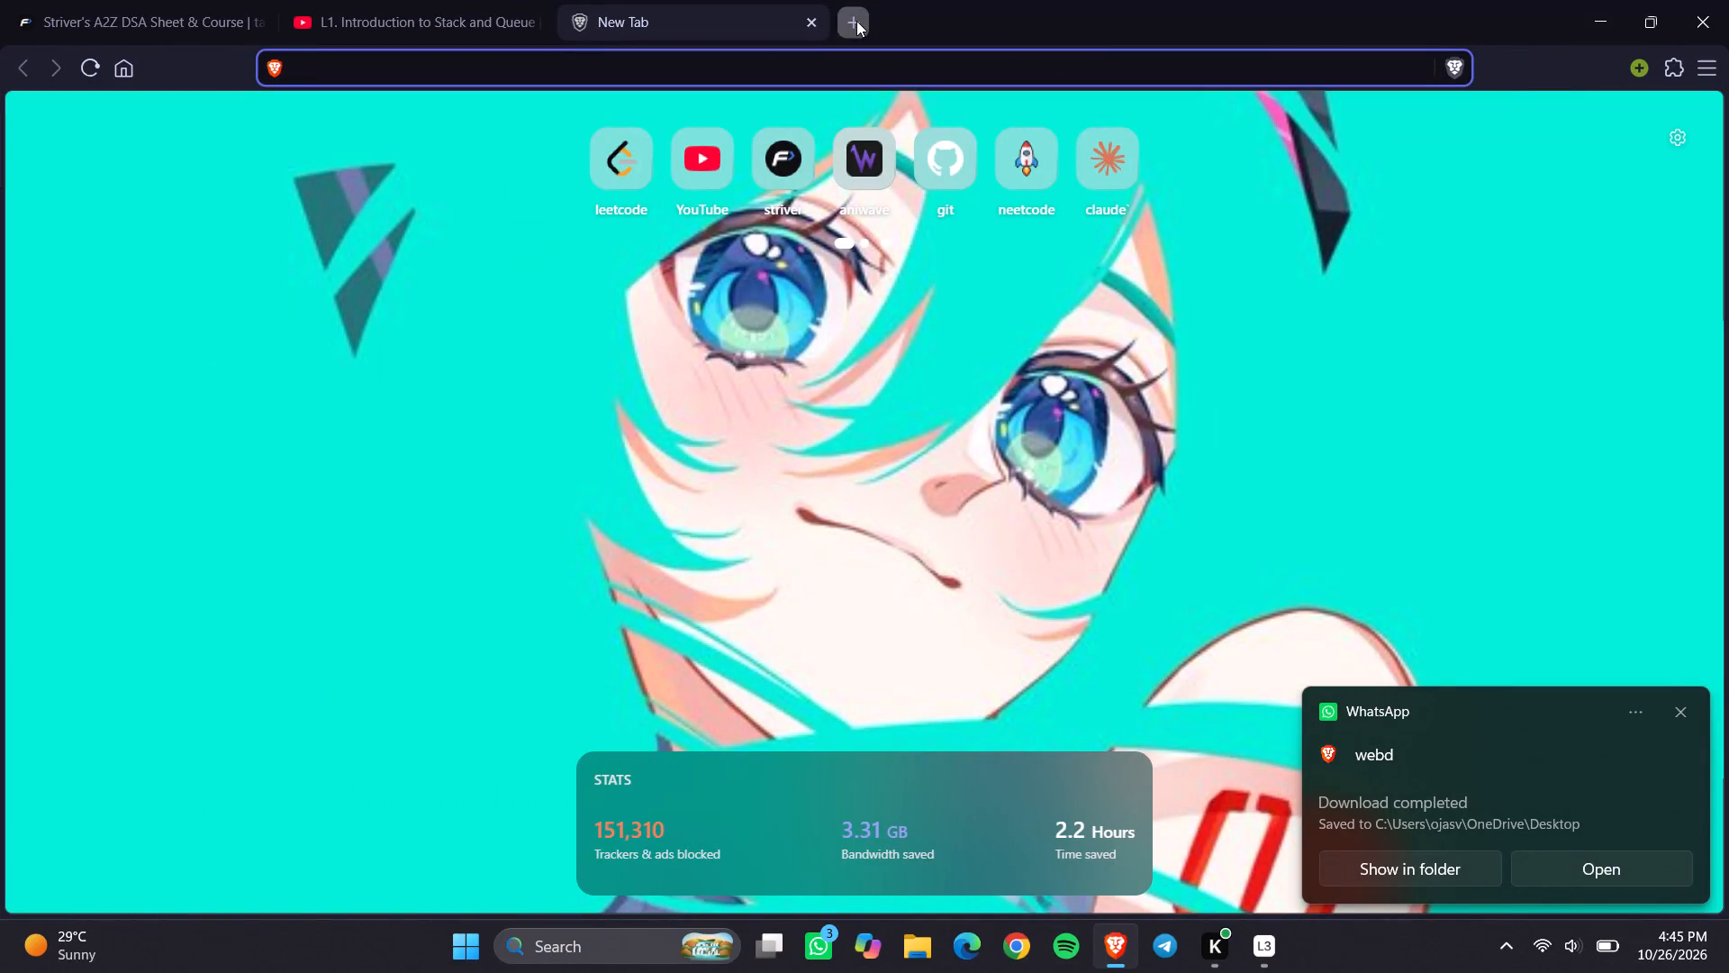
{"action": "type", "text": "i love pdf"}
{"action": "key", "text": "Return"}
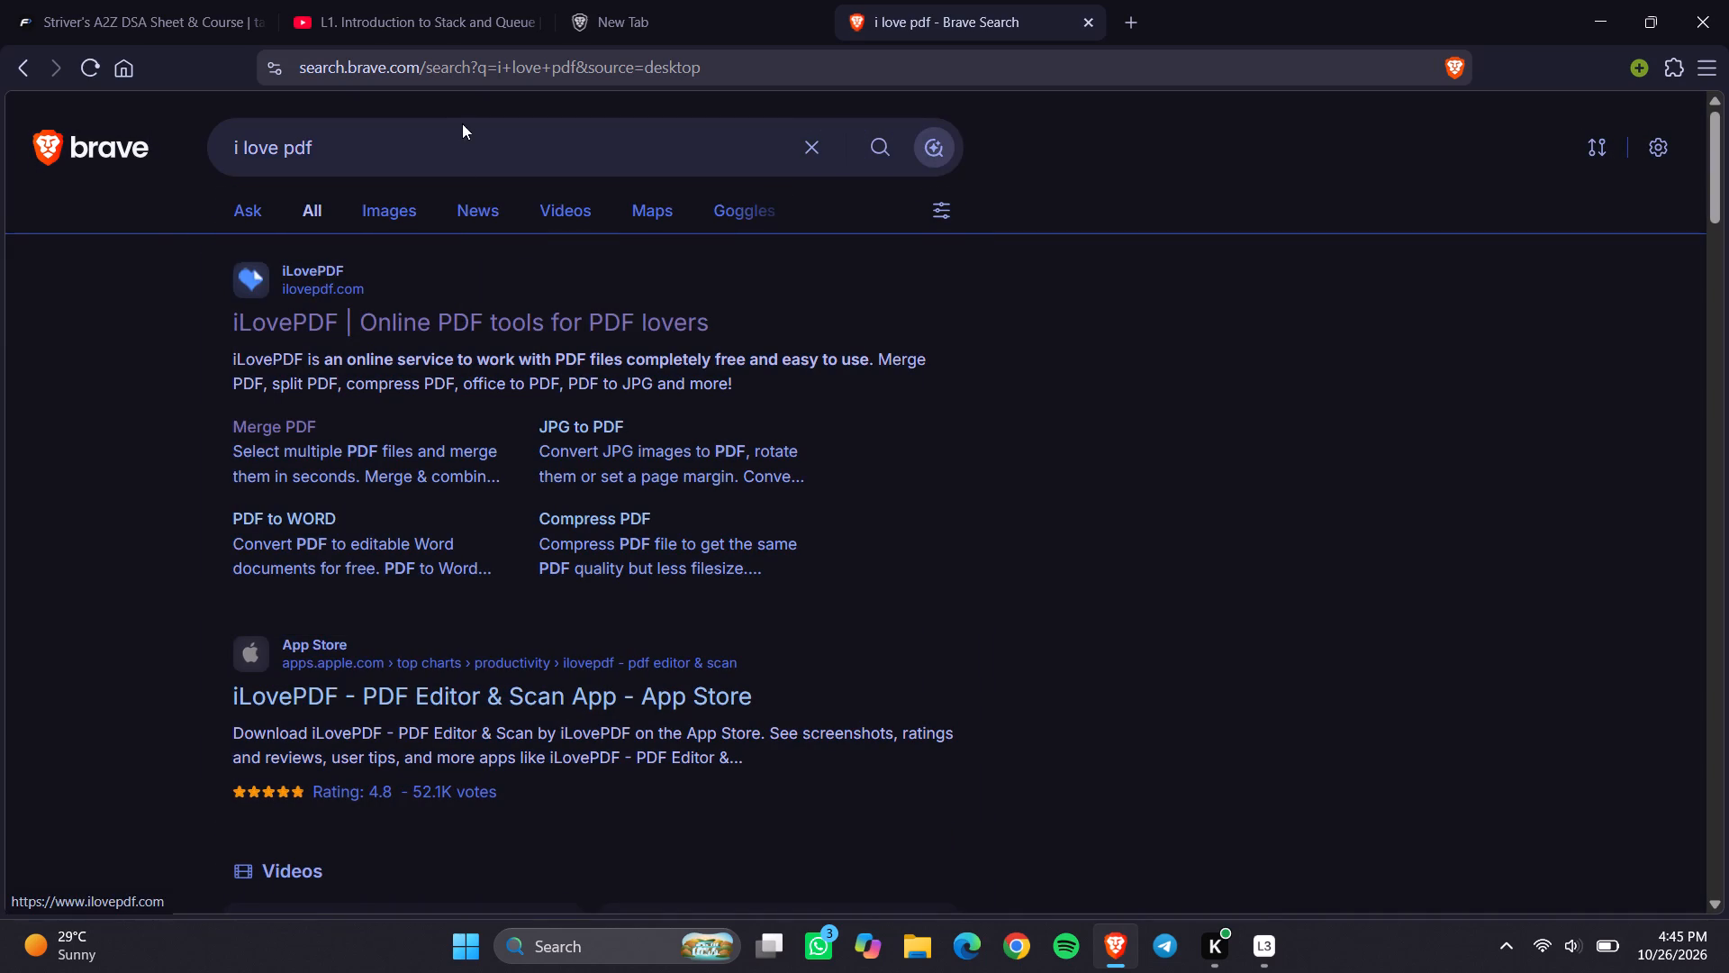
{"action": "left_click", "coordinate": [450, 150]}
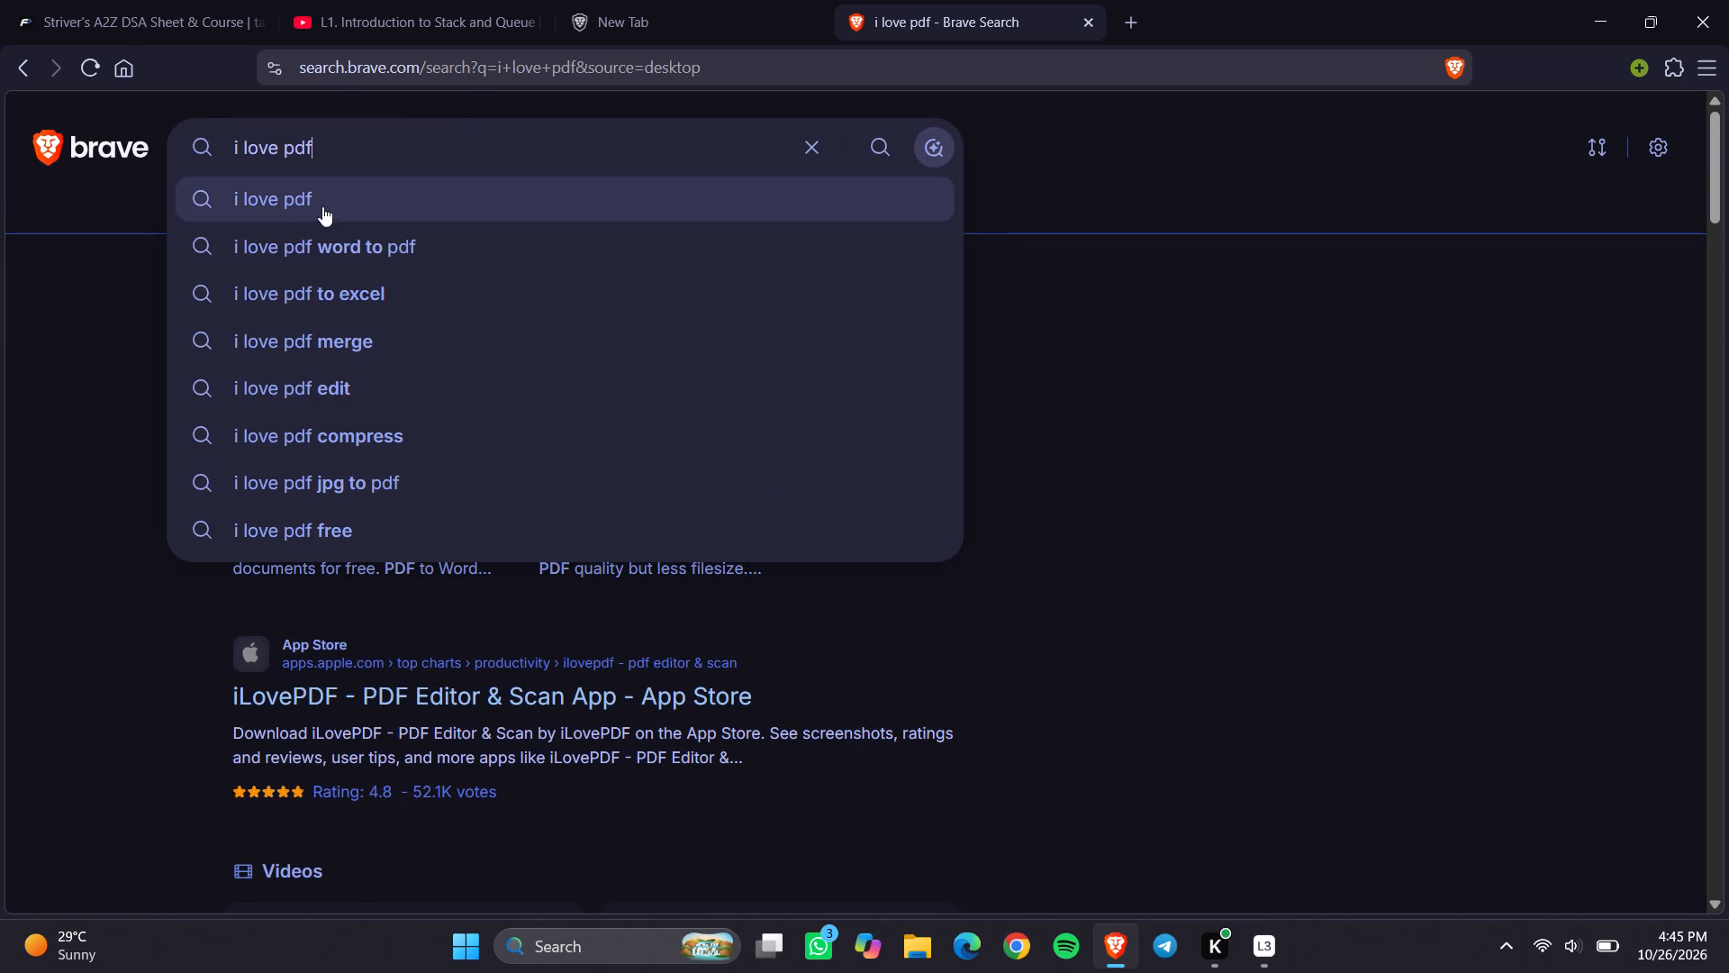
{"action": "key", "text": "space"}
{"action": "type", "text": "remove pages"}
{"action": "key", "text": "Return"}
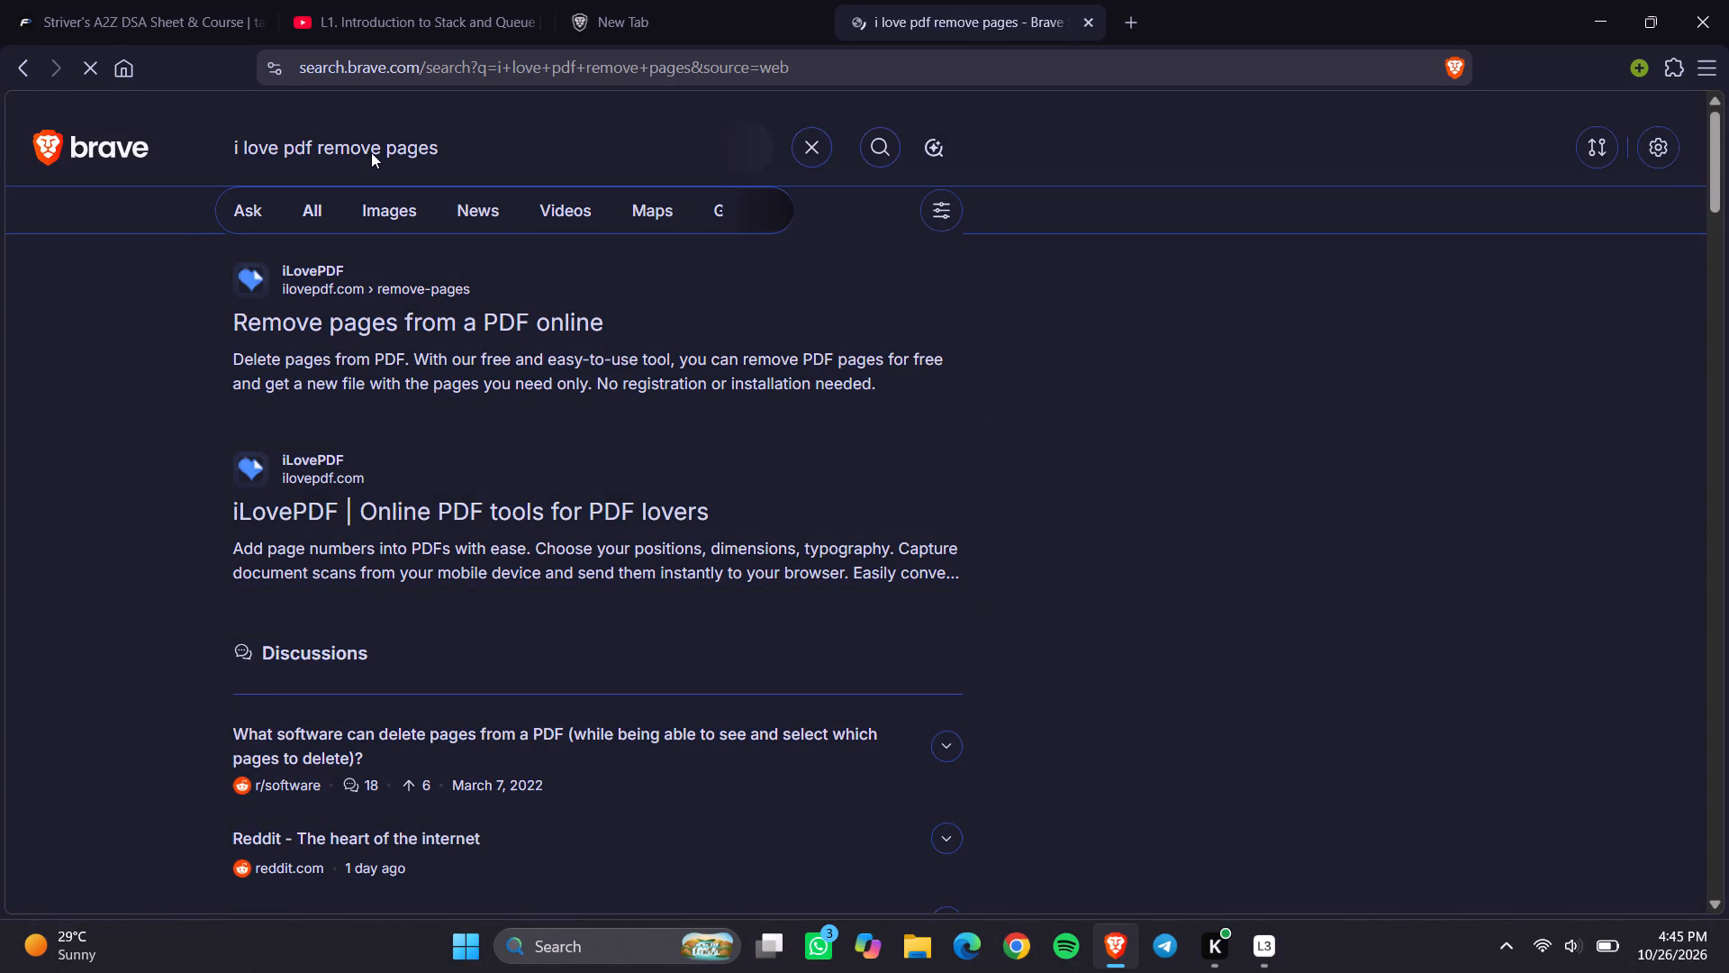
{"action": "left_click", "coordinate": [397, 312]}
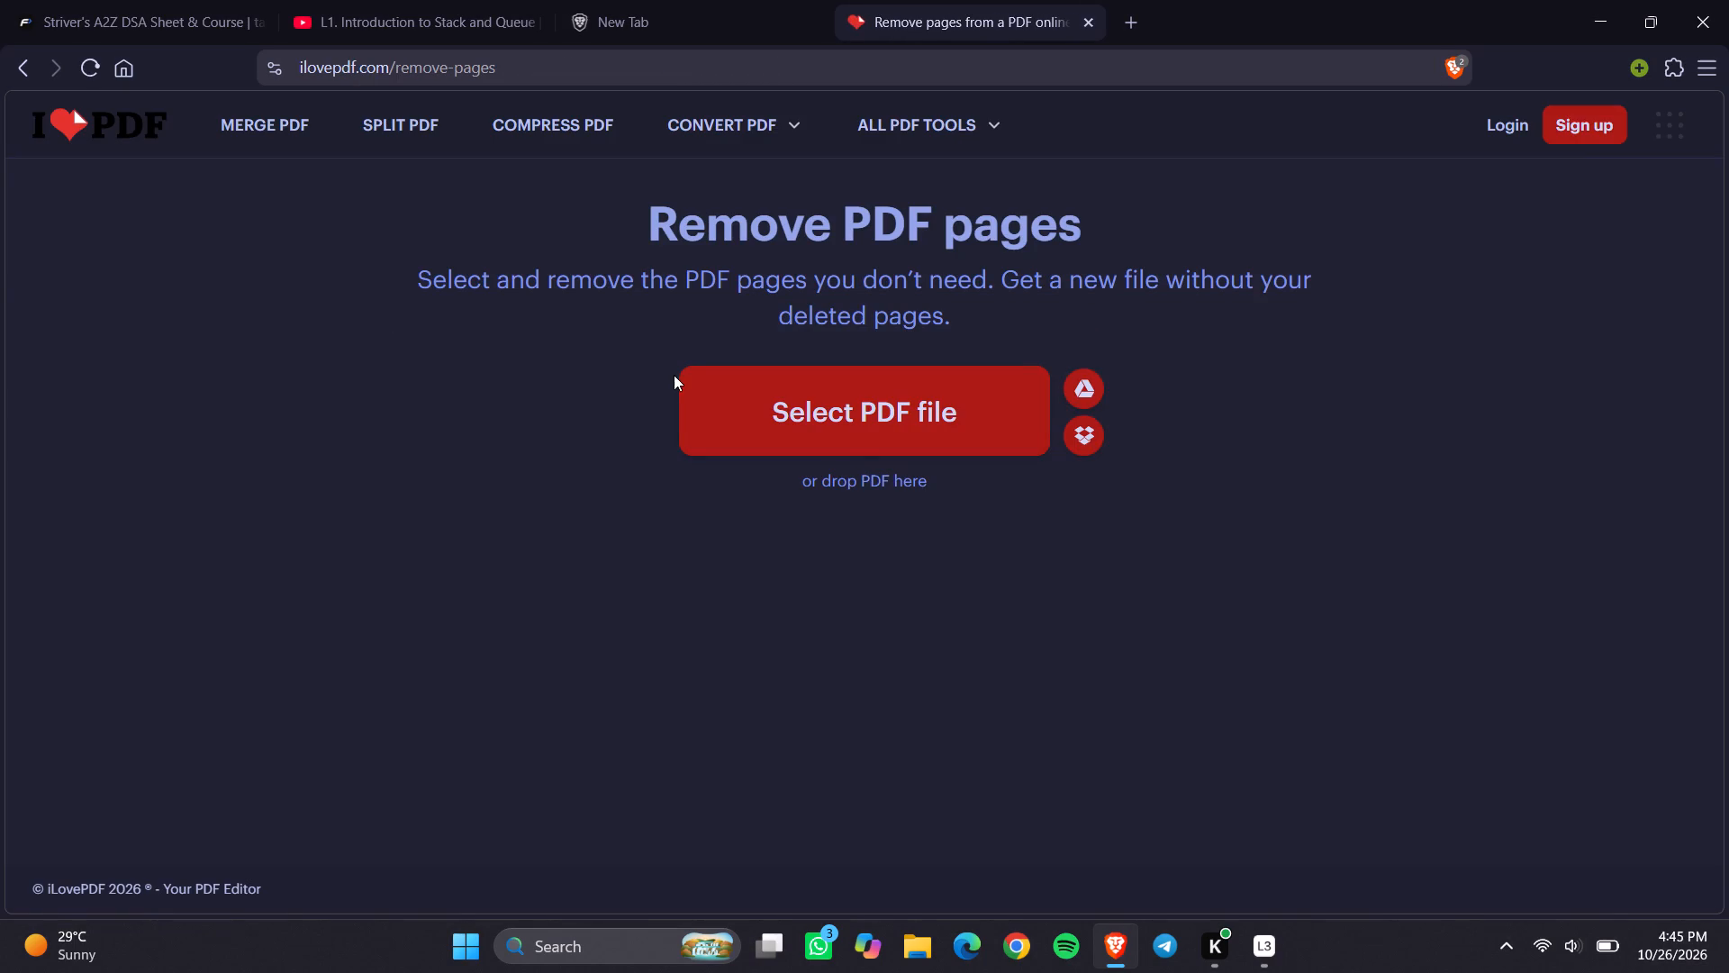
Load the webd PDF from the Desktop folder into the Remove PDF pages tool.
{"action": "left_click", "coordinate": [733, 396]}
{"action": "scroll", "coordinate": [503, 296], "scroll_direction": "down", "scroll_amount": 1}
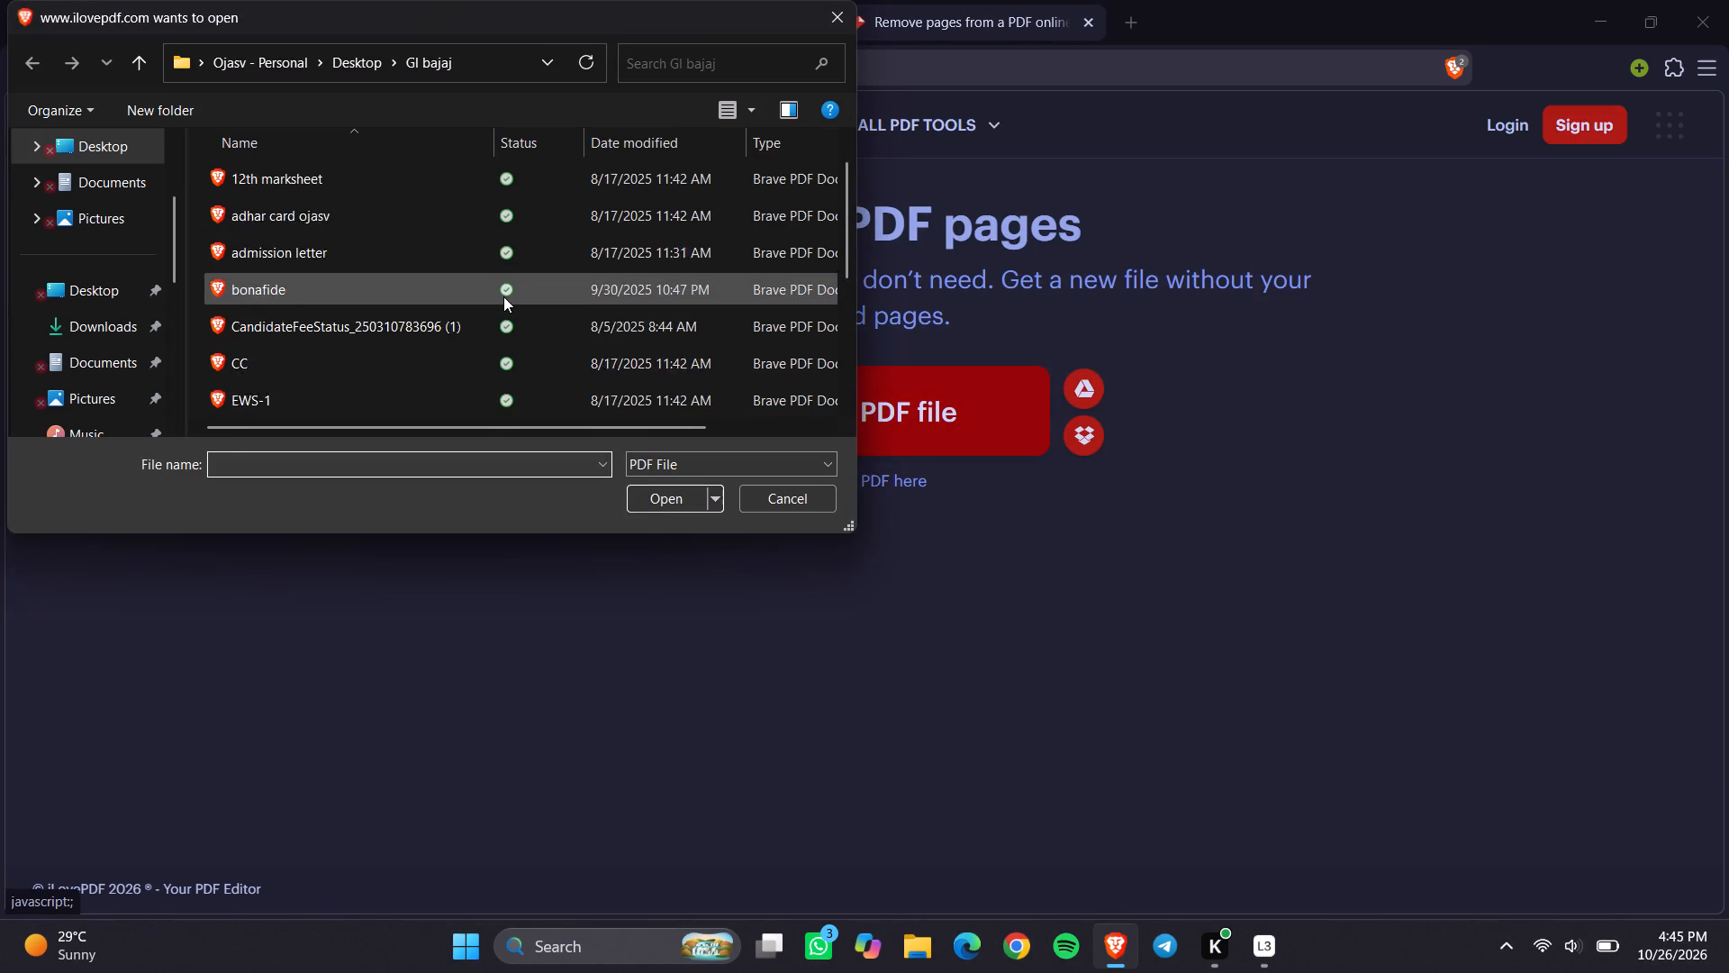
{"action": "scroll", "coordinate": [503, 296], "scroll_direction": "down", "scroll_amount": 1}
{"action": "left_click", "coordinate": [117, 150]}
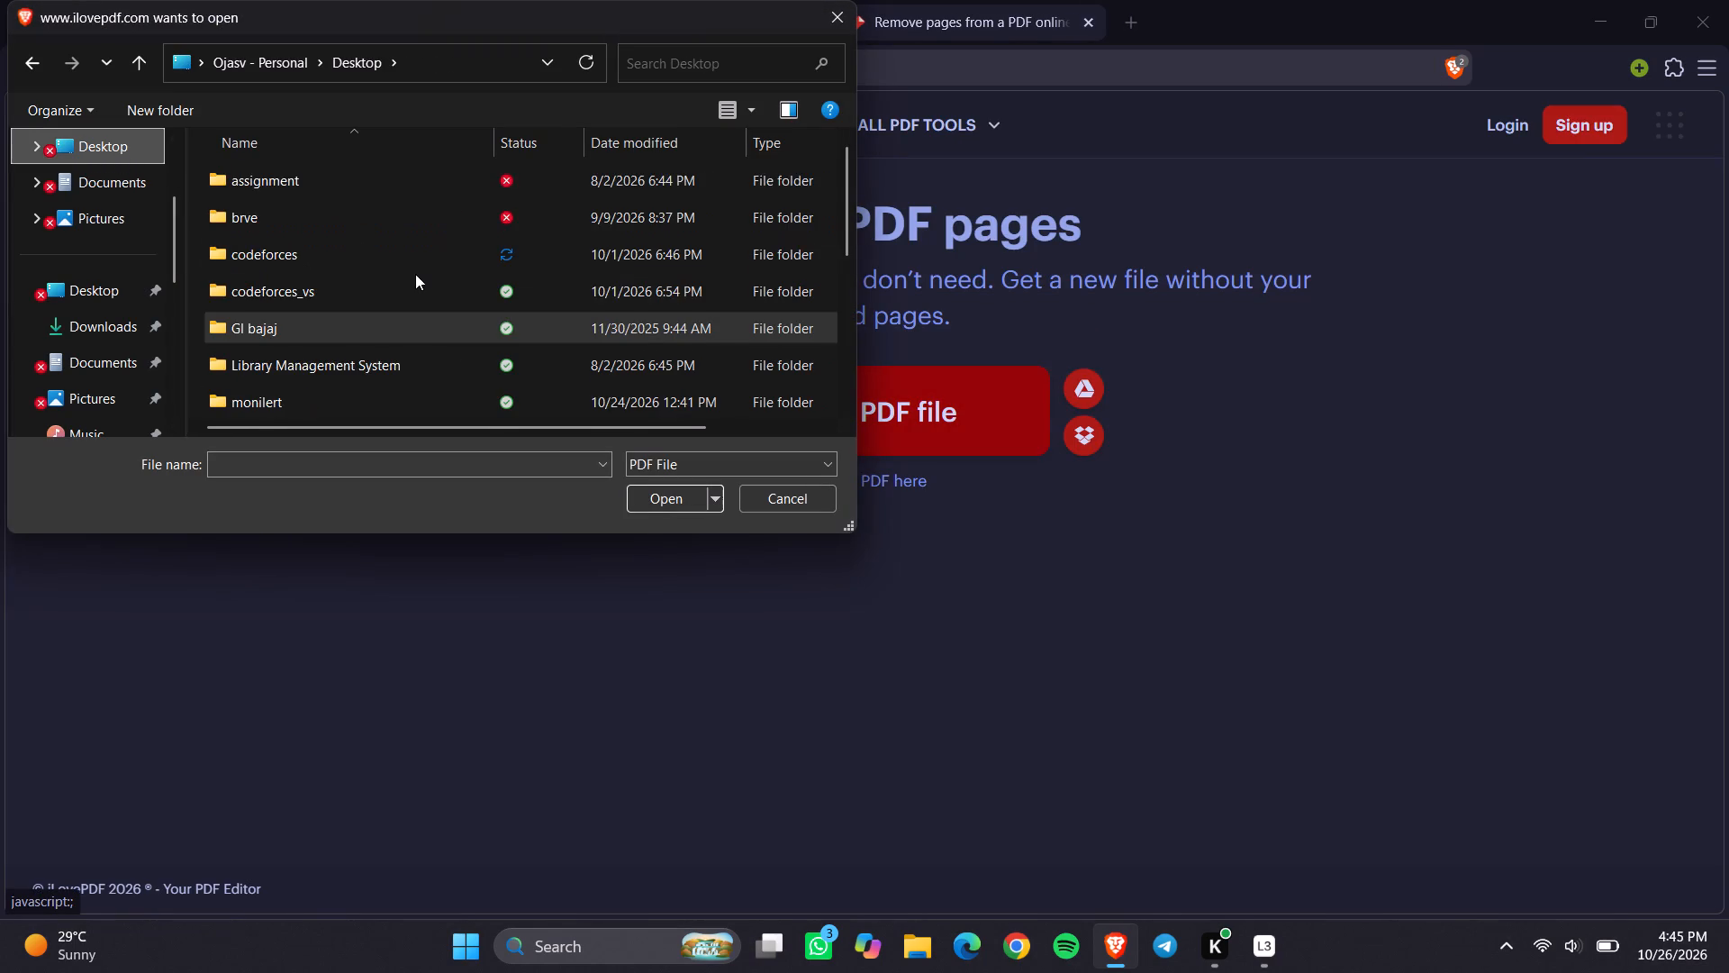
{"action": "scroll", "coordinate": [415, 274], "scroll_direction": "down", "scroll_amount": 4}
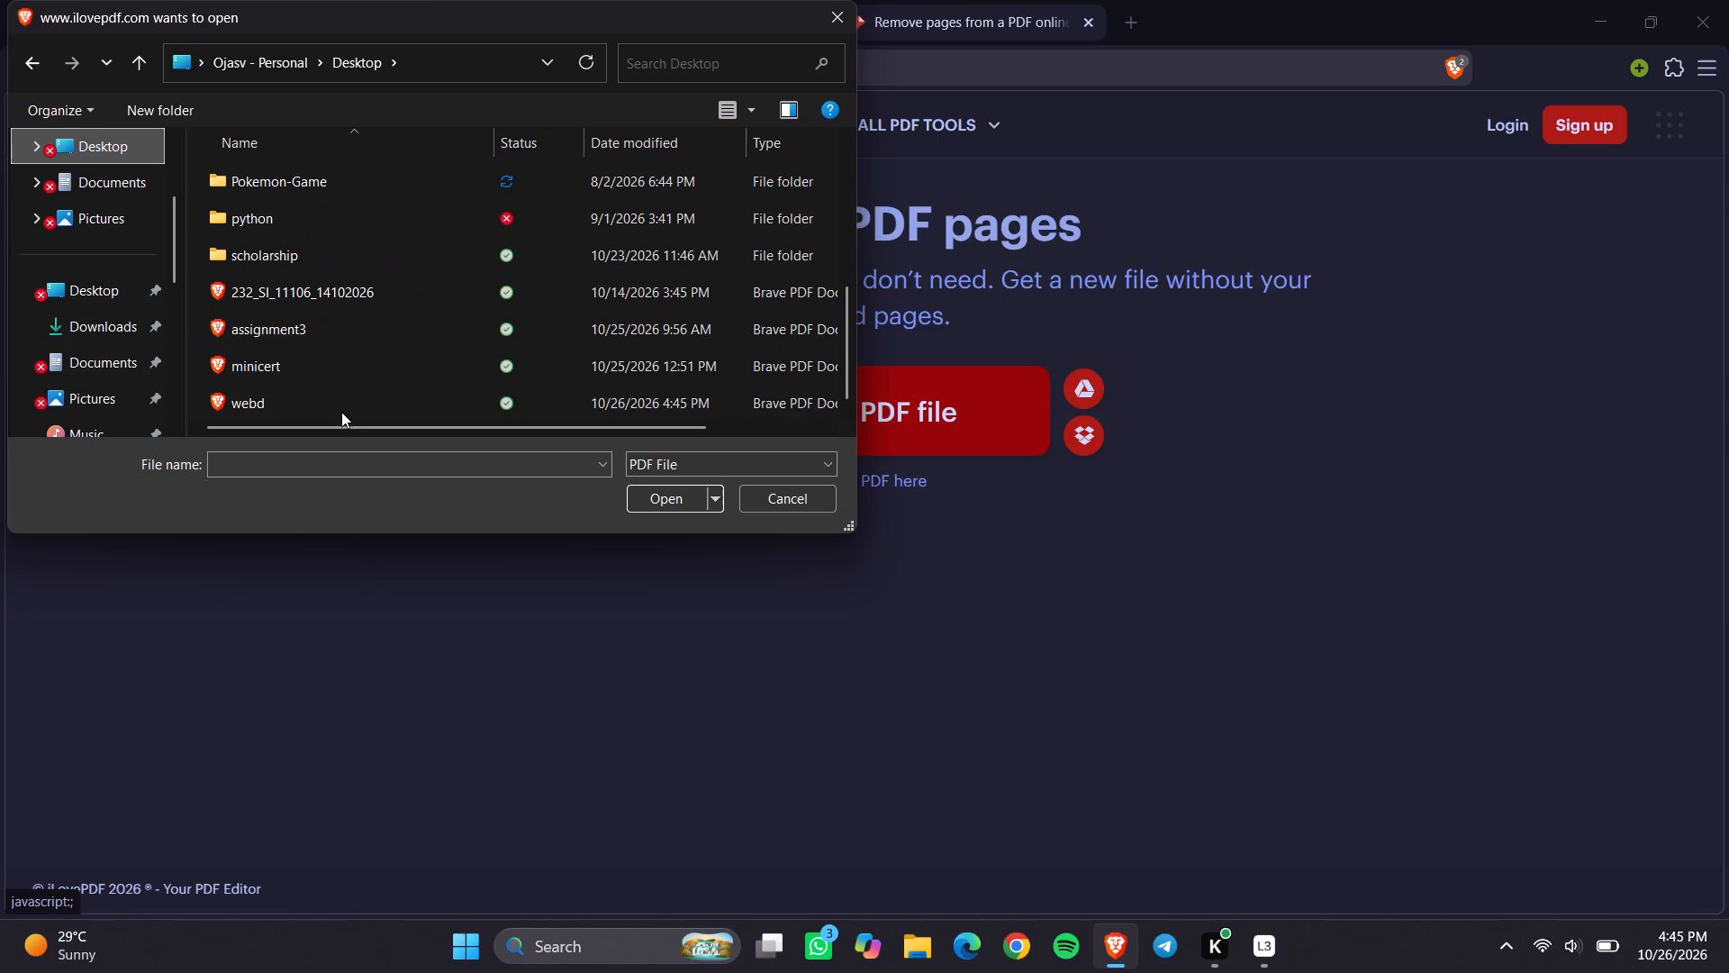
{"action": "left_click", "coordinate": [340, 414]}
{"action": "left_click", "coordinate": [651, 492]}
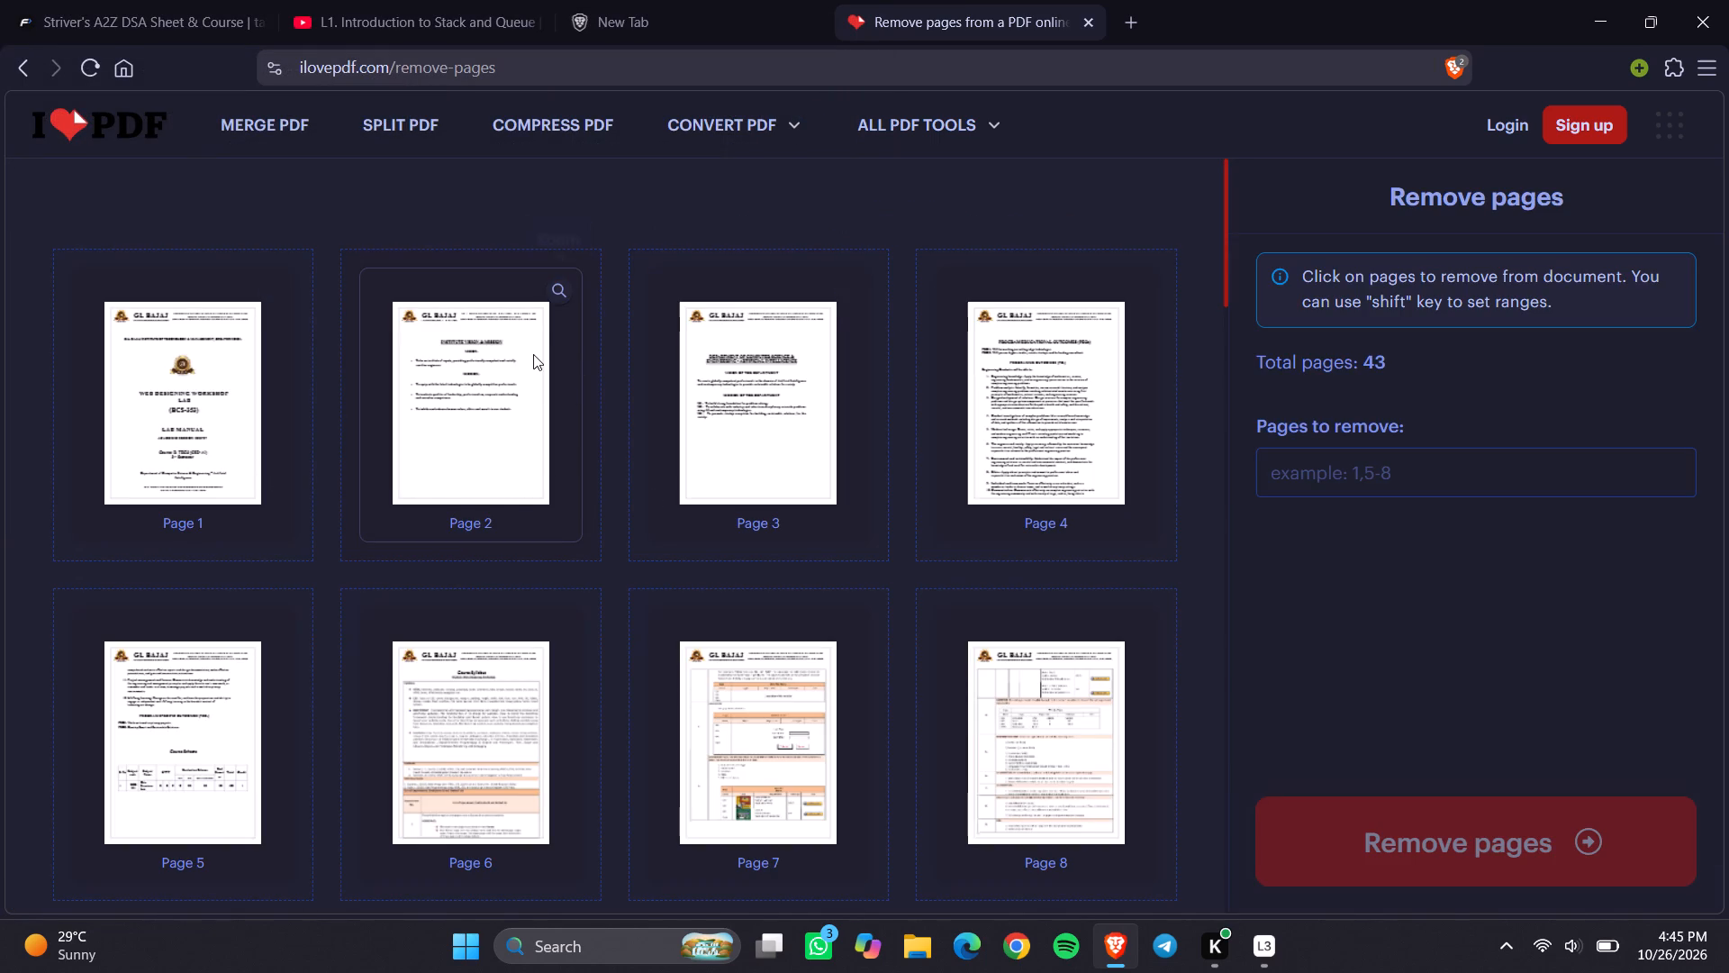
Mark pages 2 through 8 of the webd PDF for removal.
{"action": "left_click", "coordinate": [543, 324]}
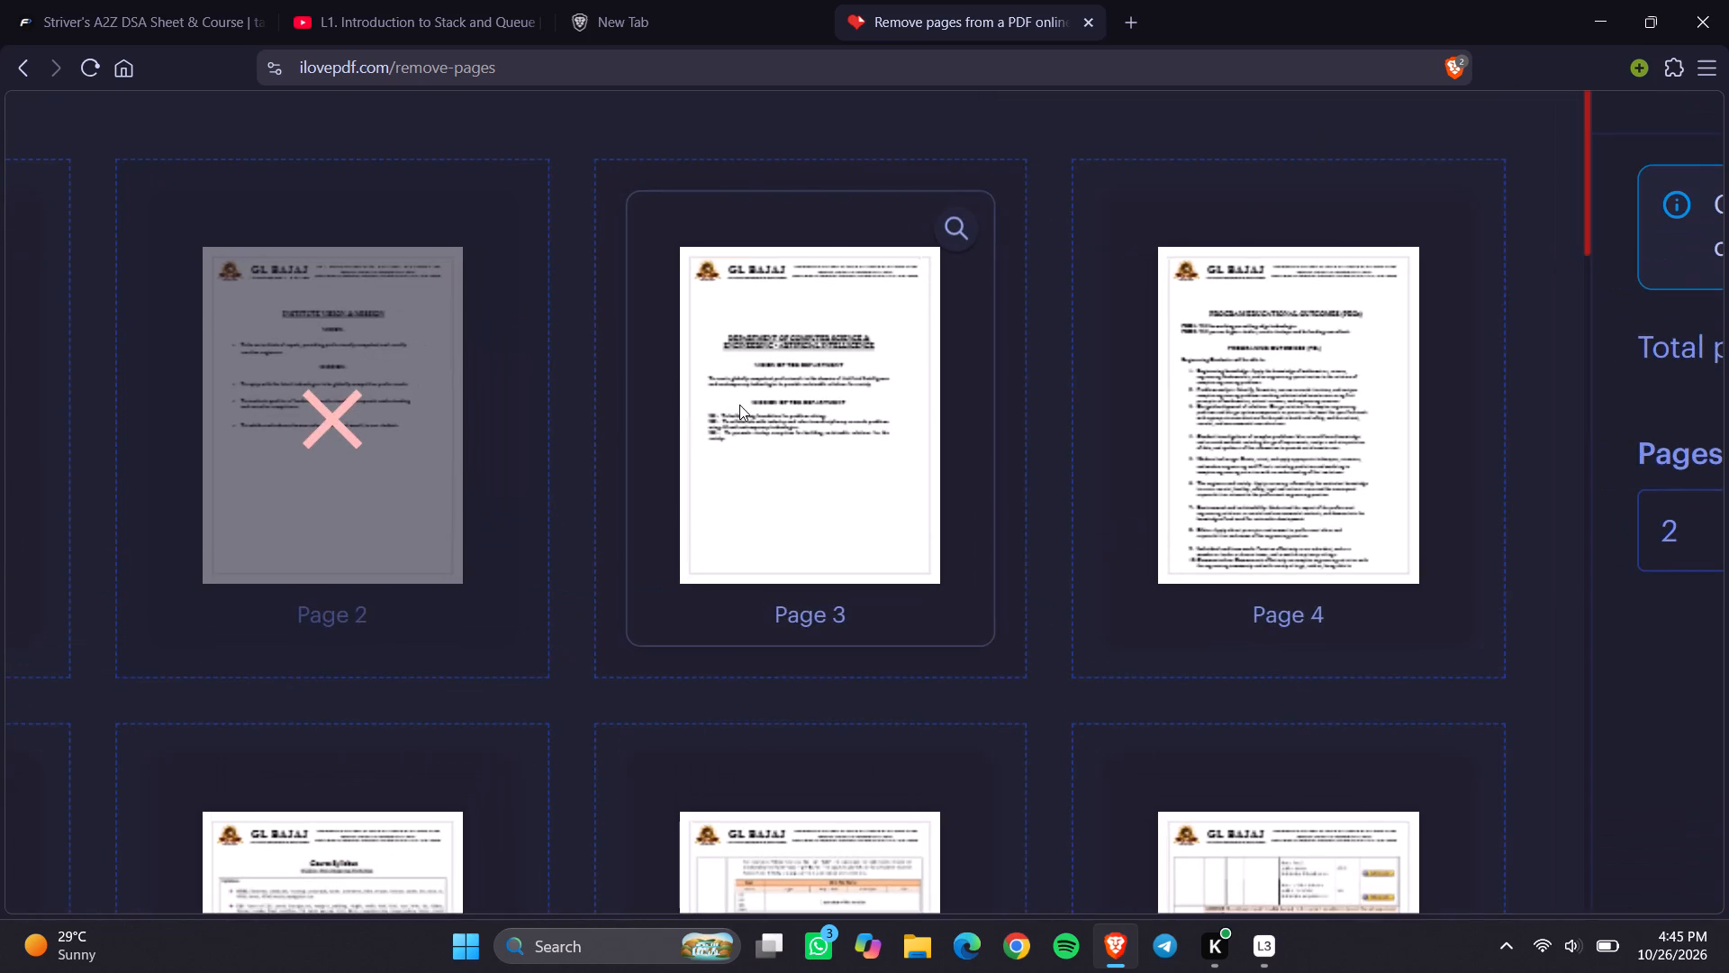
{"action": "left_click", "coordinate": [795, 429]}
{"action": "left_click", "coordinate": [1330, 462]}
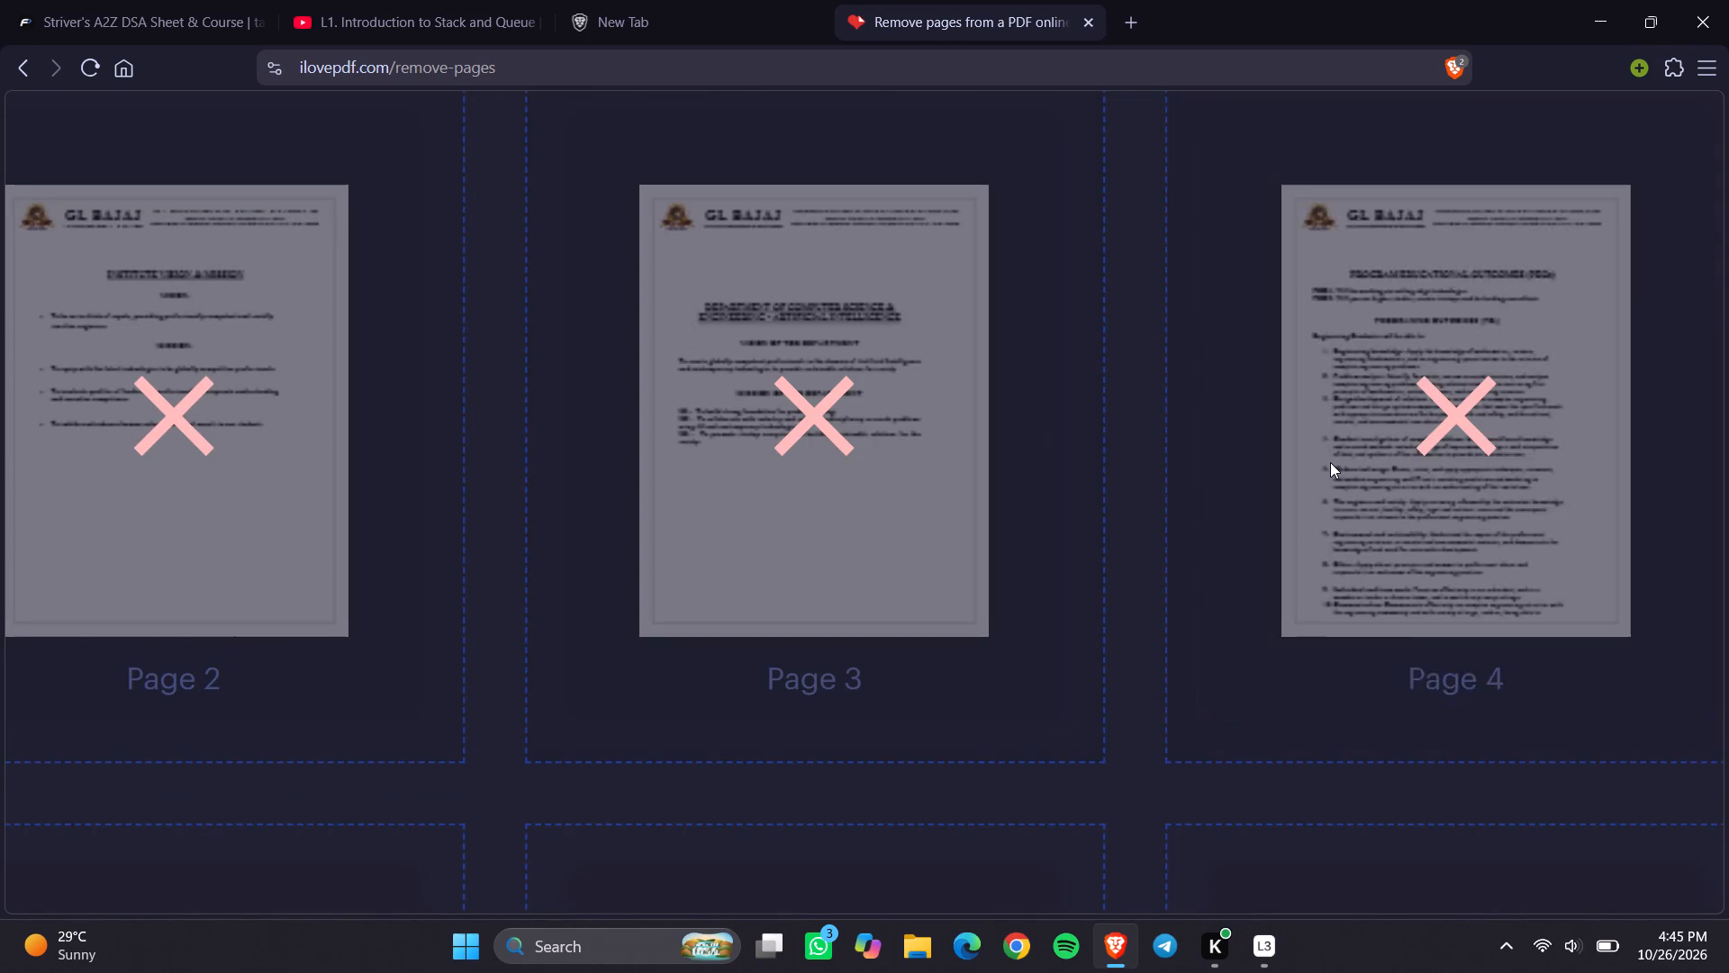
{"action": "scroll", "coordinate": [1330, 462], "scroll_direction": "down", "scroll_amount": 4}
{"action": "left_click", "coordinate": [1330, 462]}
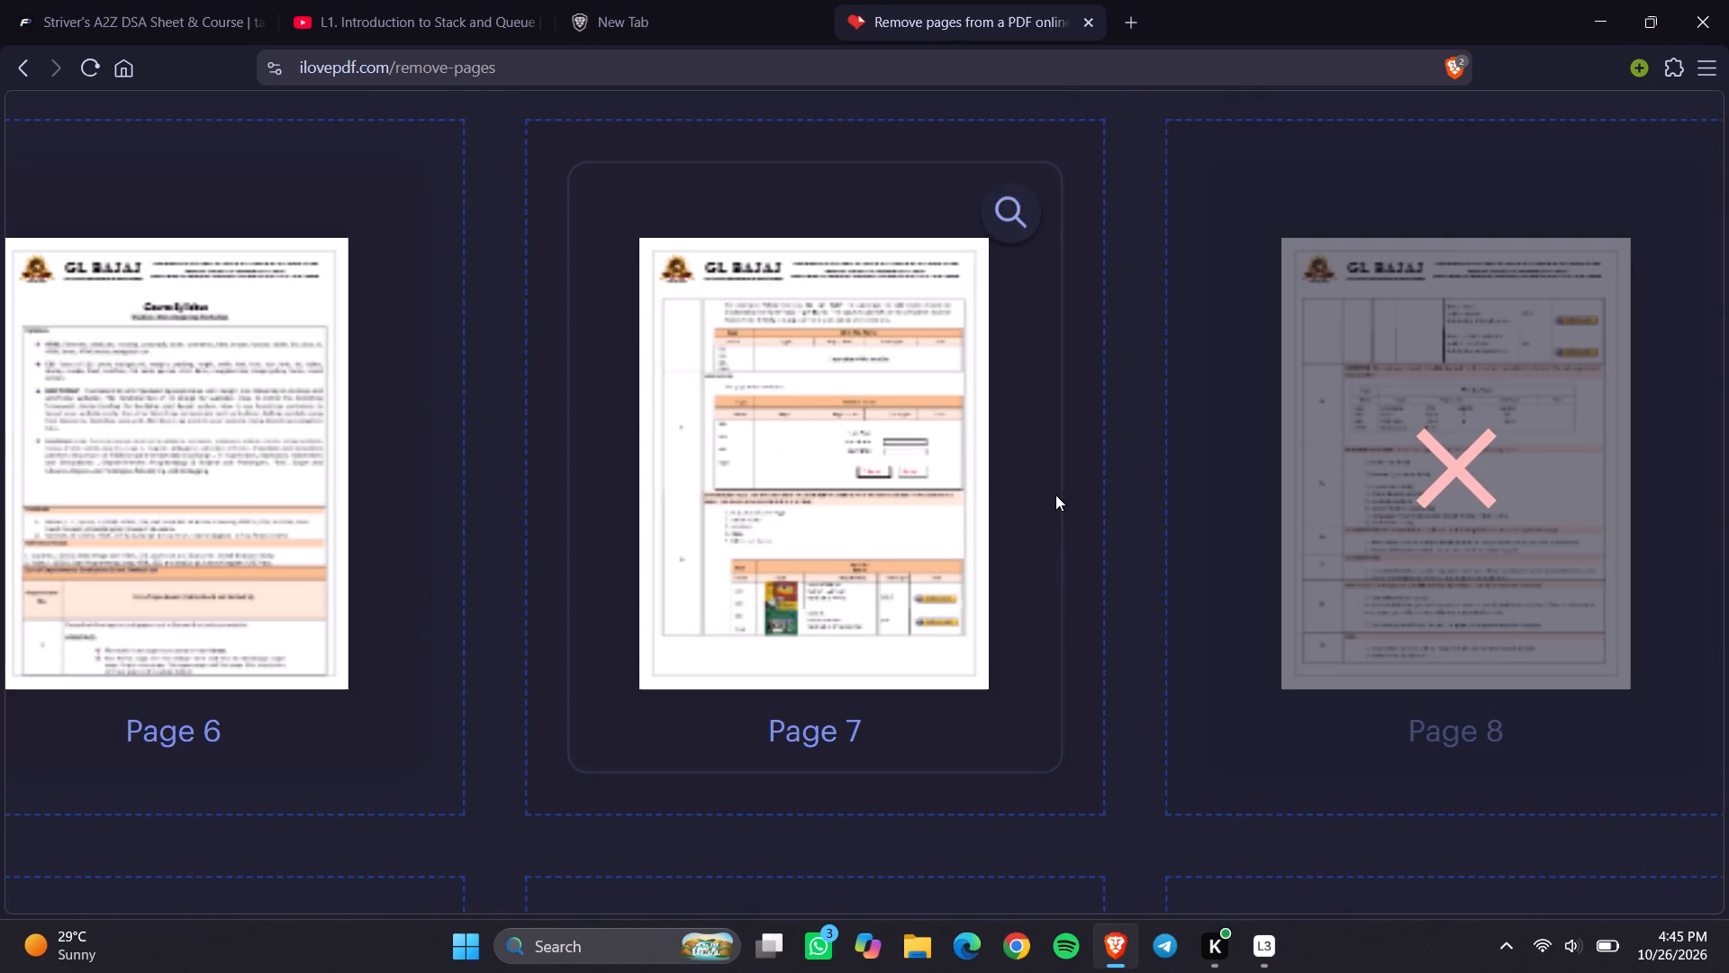
{"action": "left_click", "coordinate": [853, 481]}
{"action": "scroll", "coordinate": [853, 481], "scroll_direction": "right", "scroll_amount": 4}
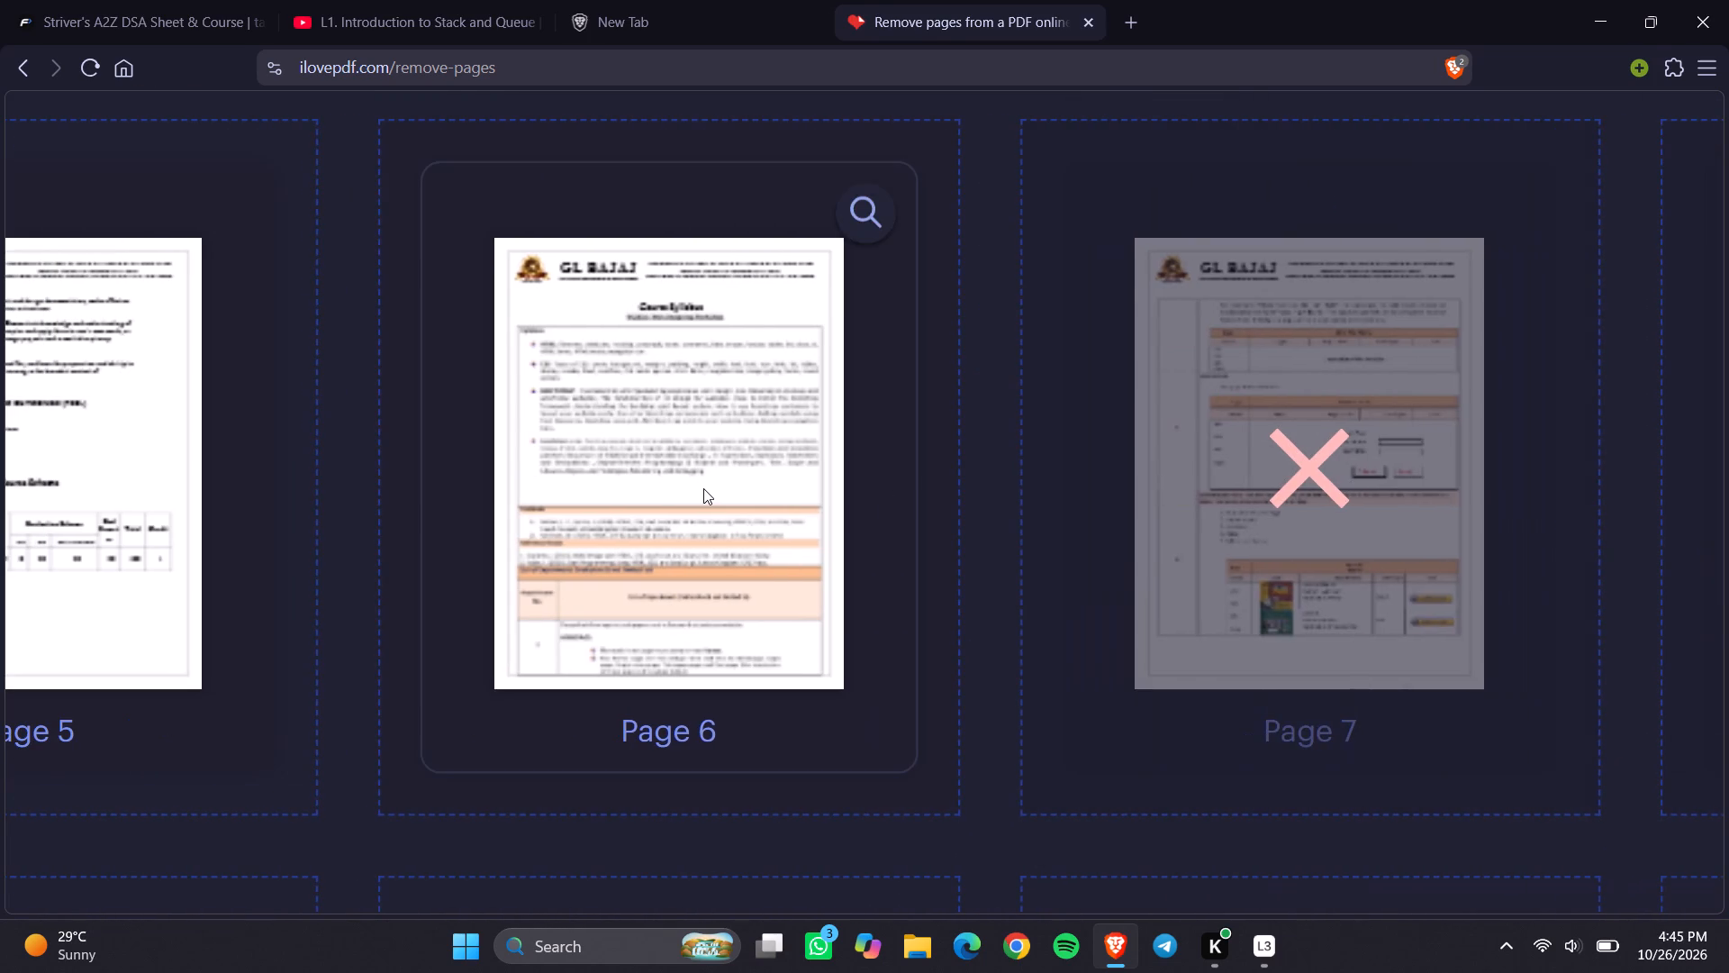
{"action": "left_click", "coordinate": [703, 488]}
{"action": "scroll", "coordinate": [703, 488], "scroll_direction": "right", "scroll_amount": 5}
{"action": "left_click", "coordinate": [420, 480]}
Mark pages 9 through 13 of the webd PDF for removal as well.
{"action": "scroll", "coordinate": [420, 480], "scroll_direction": "down", "scroll_amount": 3}
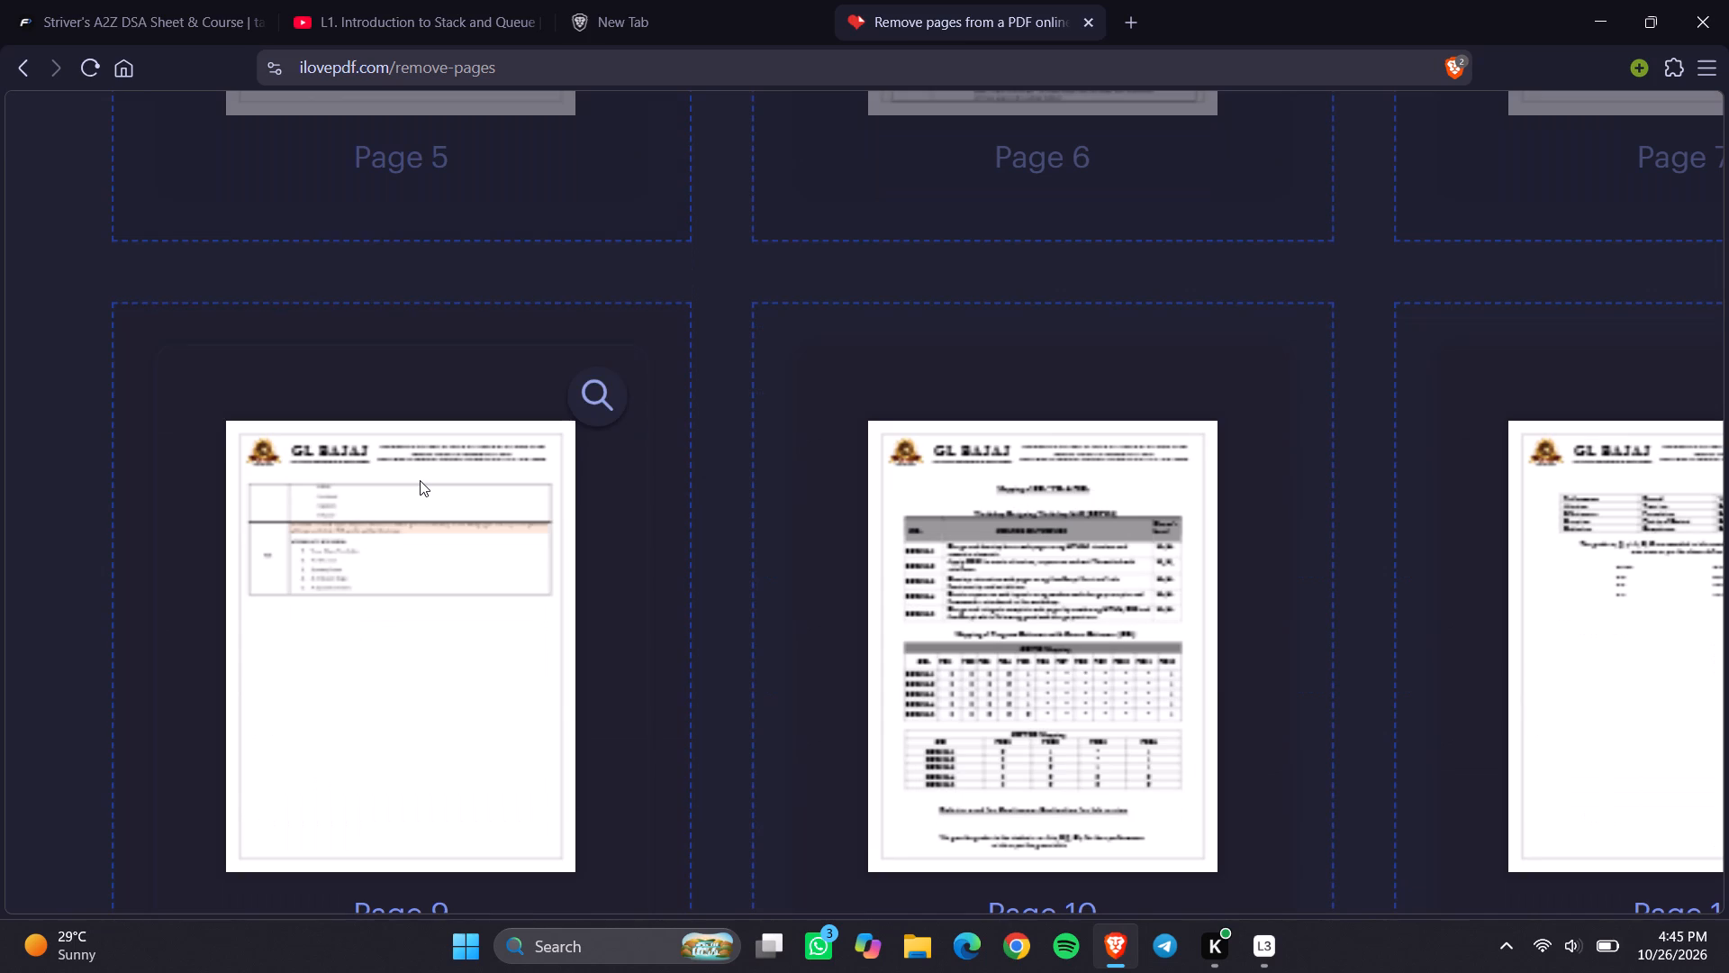
{"action": "left_click", "coordinate": [420, 480]}
{"action": "scroll", "coordinate": [420, 480], "scroll_direction": "left", "scroll_amount": 3}
{"action": "left_click", "coordinate": [610, 555]}
{"action": "scroll", "coordinate": [610, 555], "scroll_direction": "left", "scroll_amount": 3}
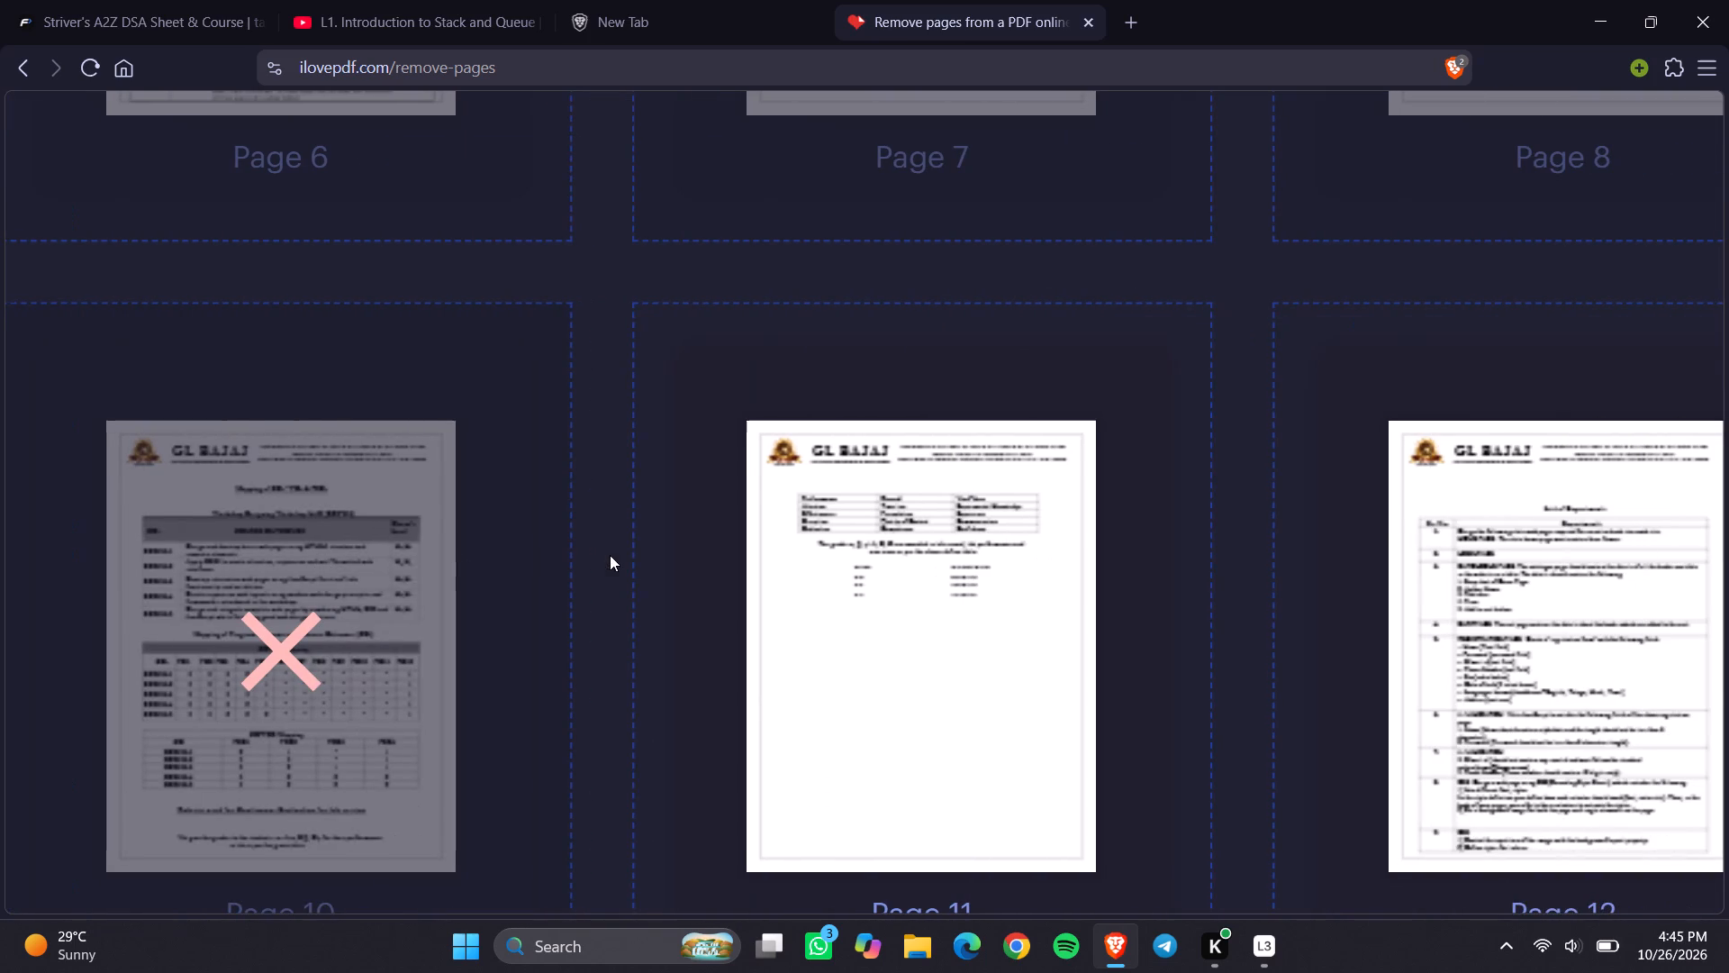
{"action": "left_click", "coordinate": [797, 591]}
{"action": "scroll", "coordinate": [797, 591], "scroll_direction": "left", "scroll_amount": 3}
{"action": "left_click", "coordinate": [1118, 616]}
{"action": "scroll", "coordinate": [1118, 616], "scroll_direction": "down", "scroll_amount": 6}
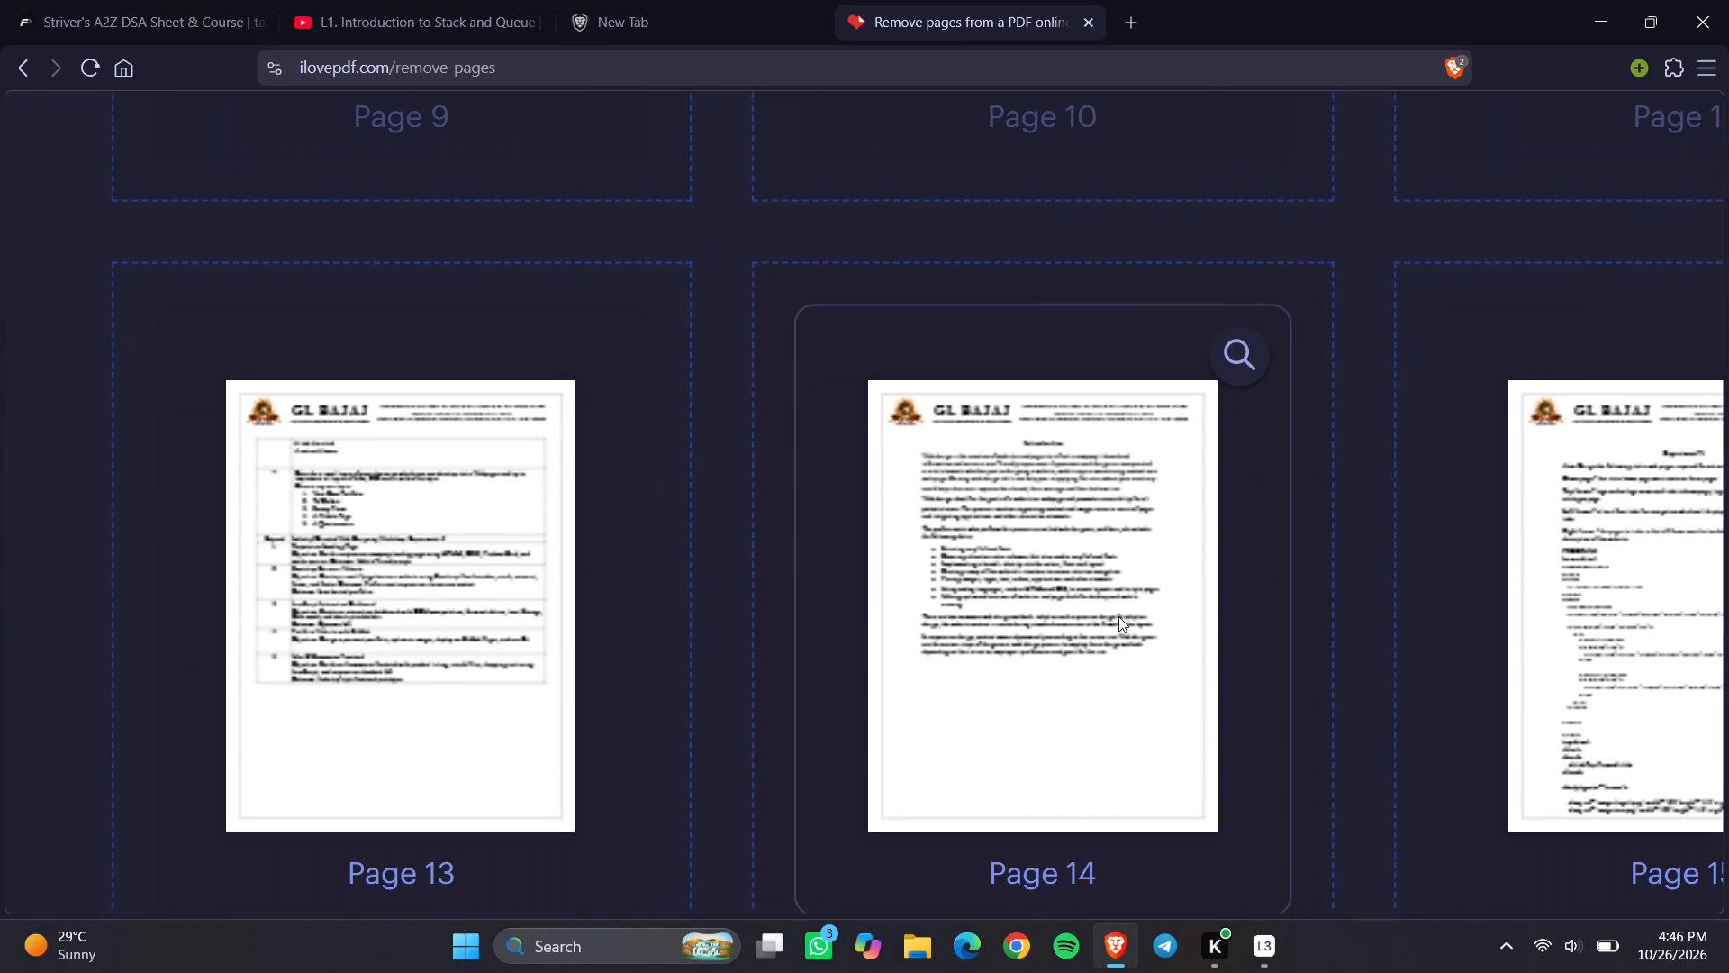
{"action": "scroll", "coordinate": [1118, 616], "scroll_direction": "down", "scroll_amount": 1}
{"action": "left_click", "coordinate": [520, 607]}
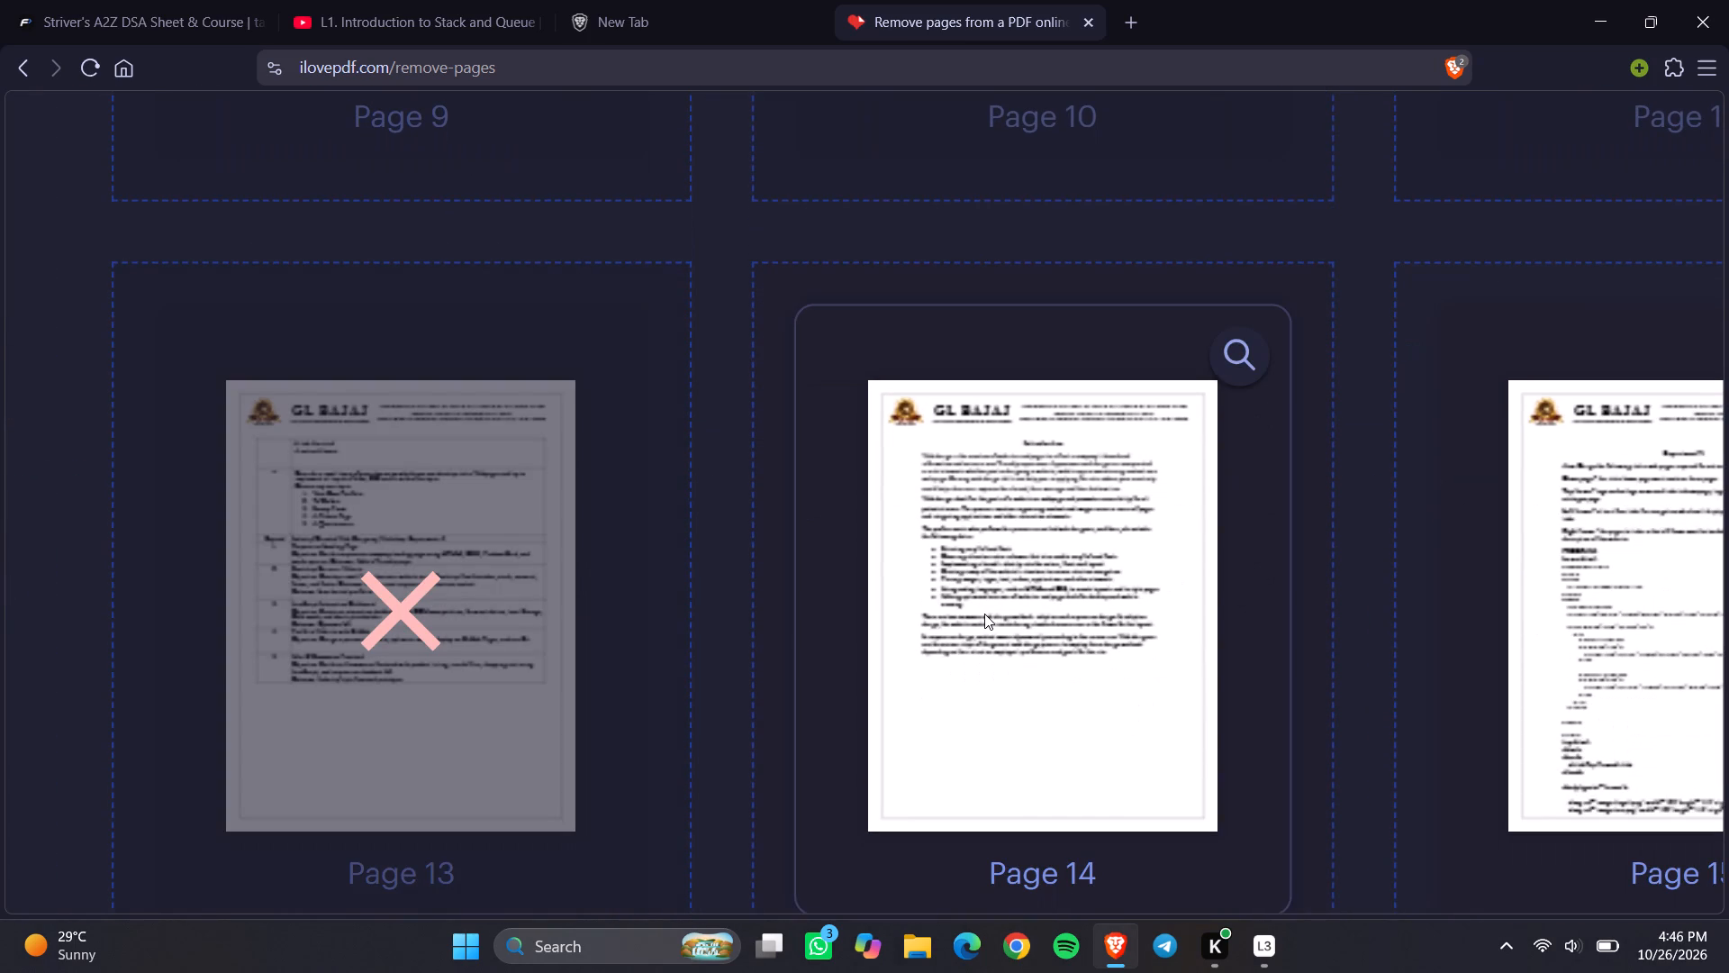
Review the page thumbnails through to the last page and back to page 1 to check which pages are needed.
{"action": "scroll", "coordinate": [984, 614], "scroll_direction": "down", "scroll_amount": 1}
{"action": "scroll", "coordinate": [984, 614], "scroll_direction": "left", "scroll_amount": 2}
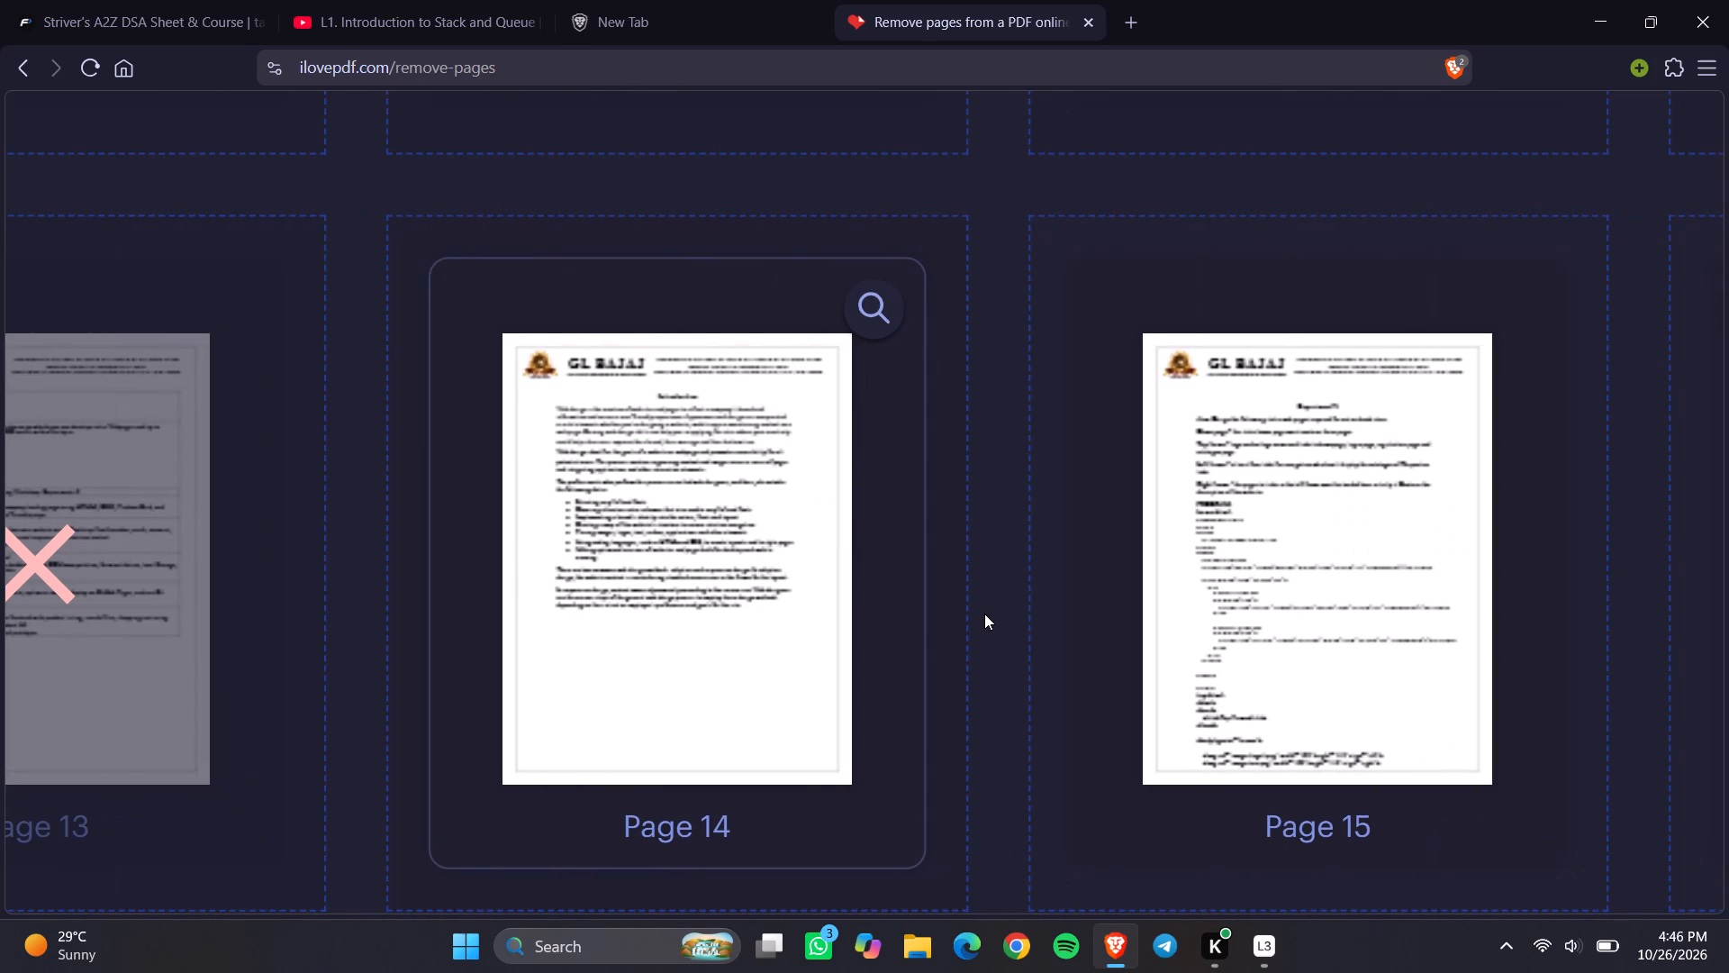
{"action": "scroll", "coordinate": [984, 614], "scroll_direction": "left", "scroll_amount": 1}
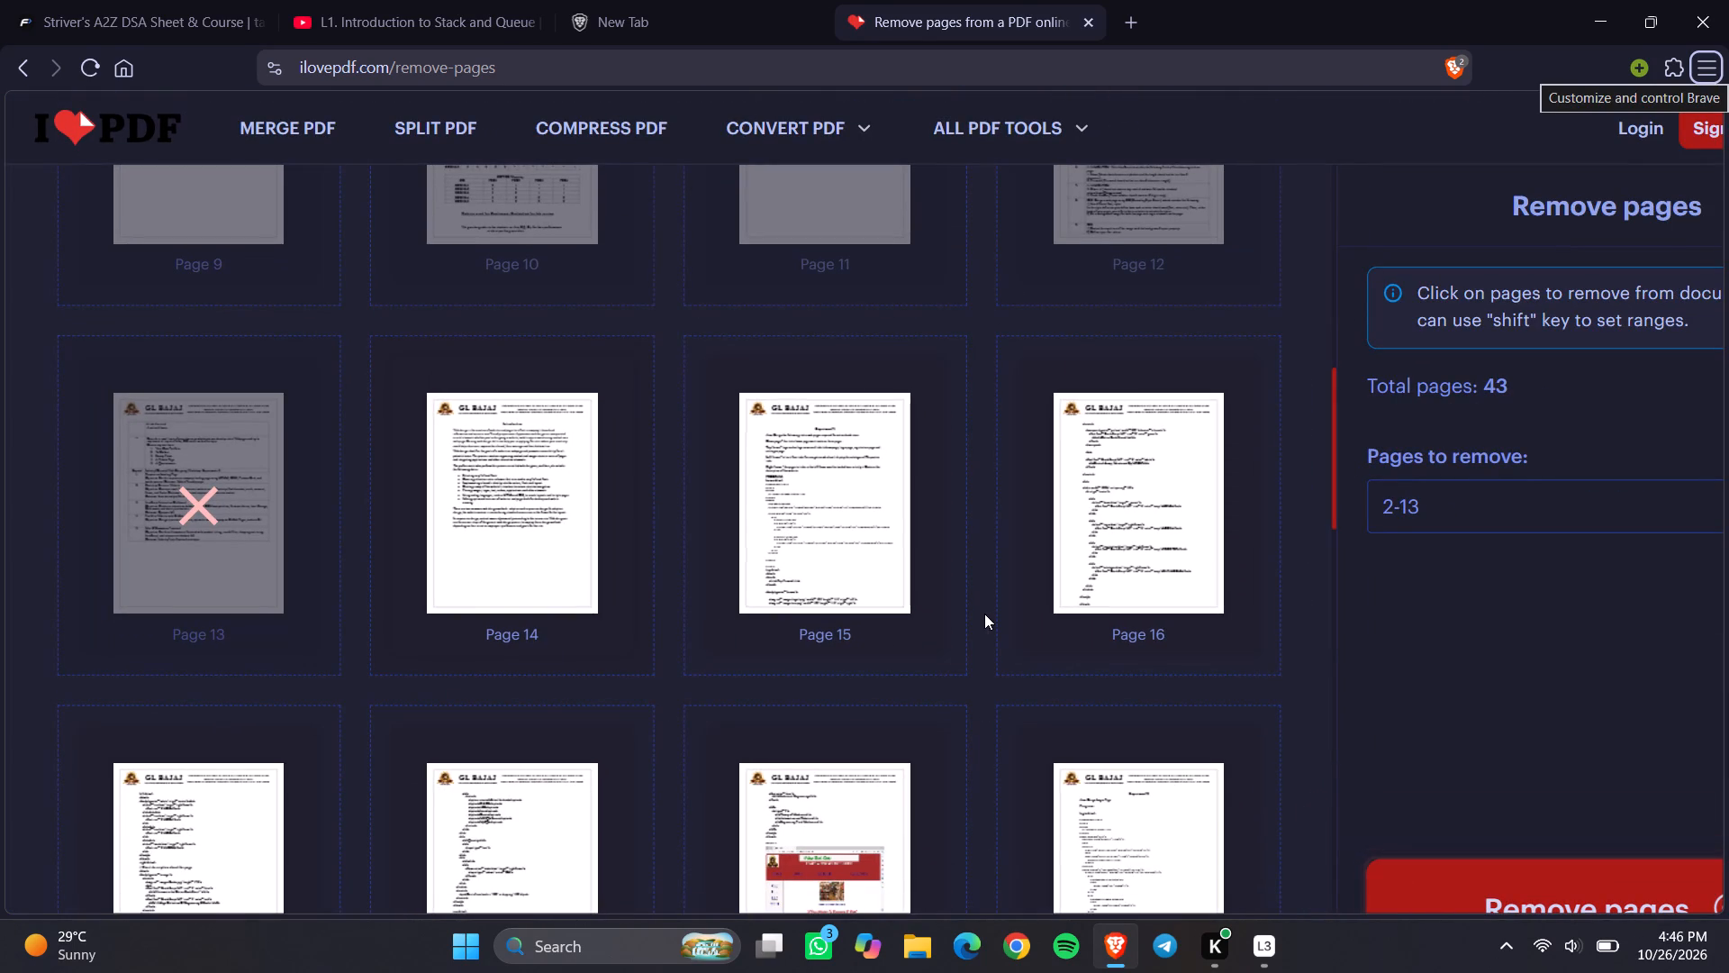
{"action": "scroll", "coordinate": [984, 614], "scroll_direction": "down", "scroll_amount": 12}
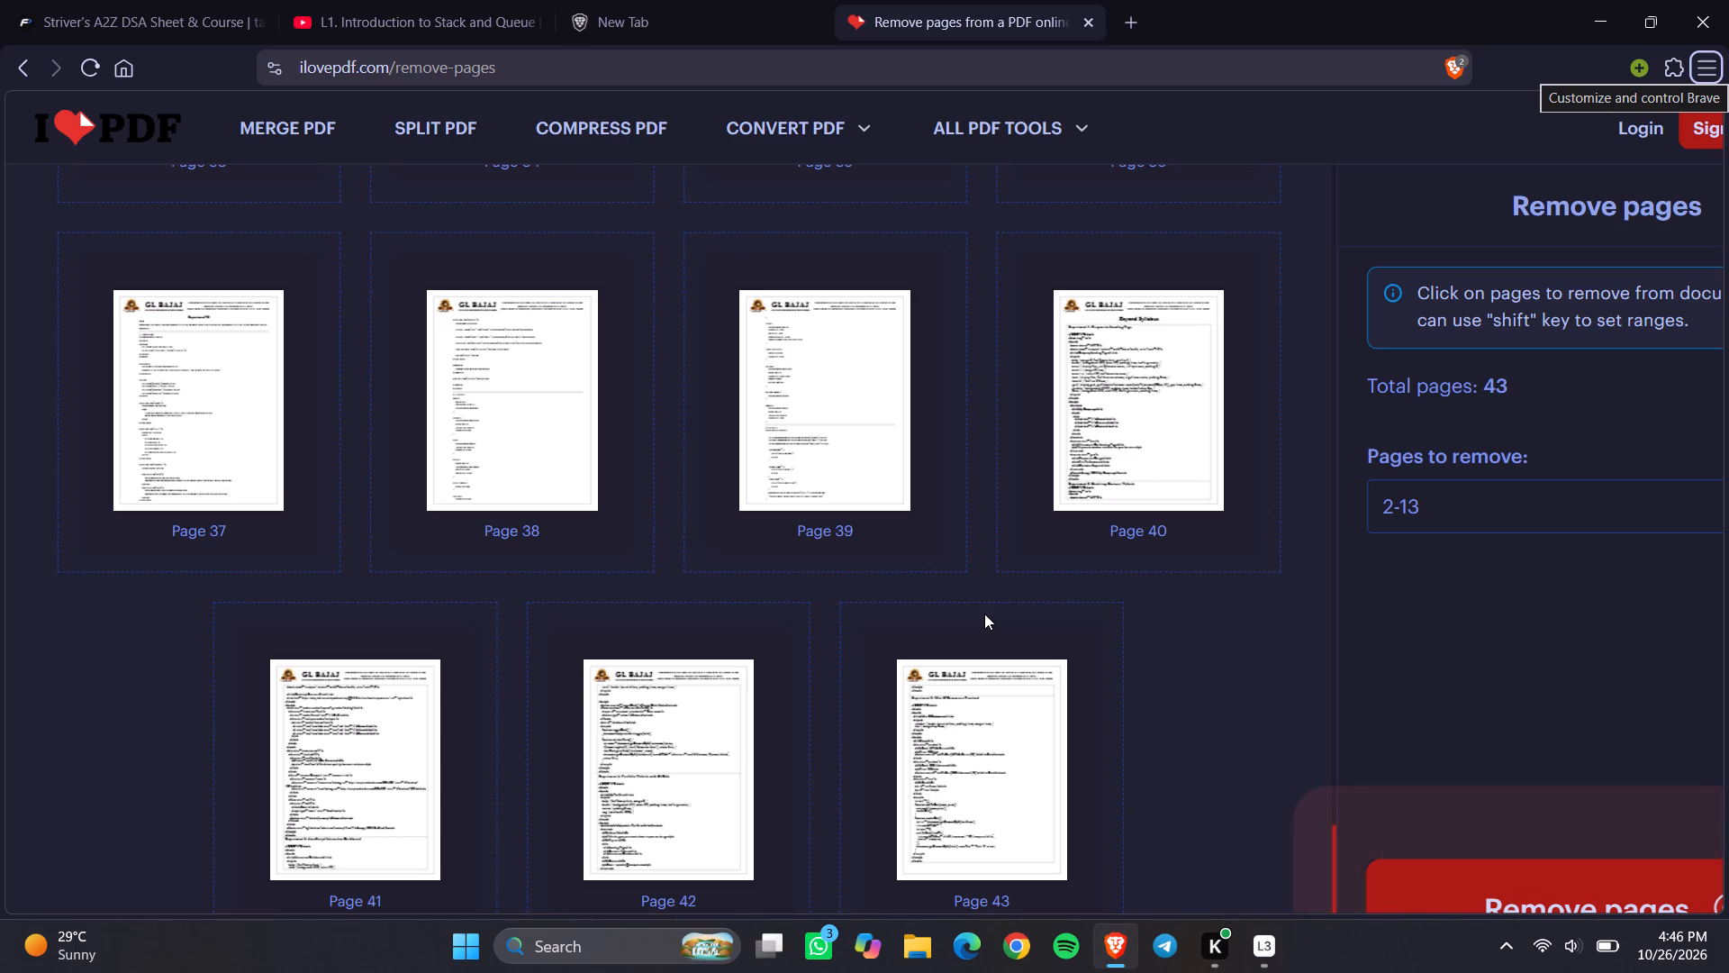
{"action": "scroll", "coordinate": [984, 614], "scroll_direction": "up", "scroll_amount": 7}
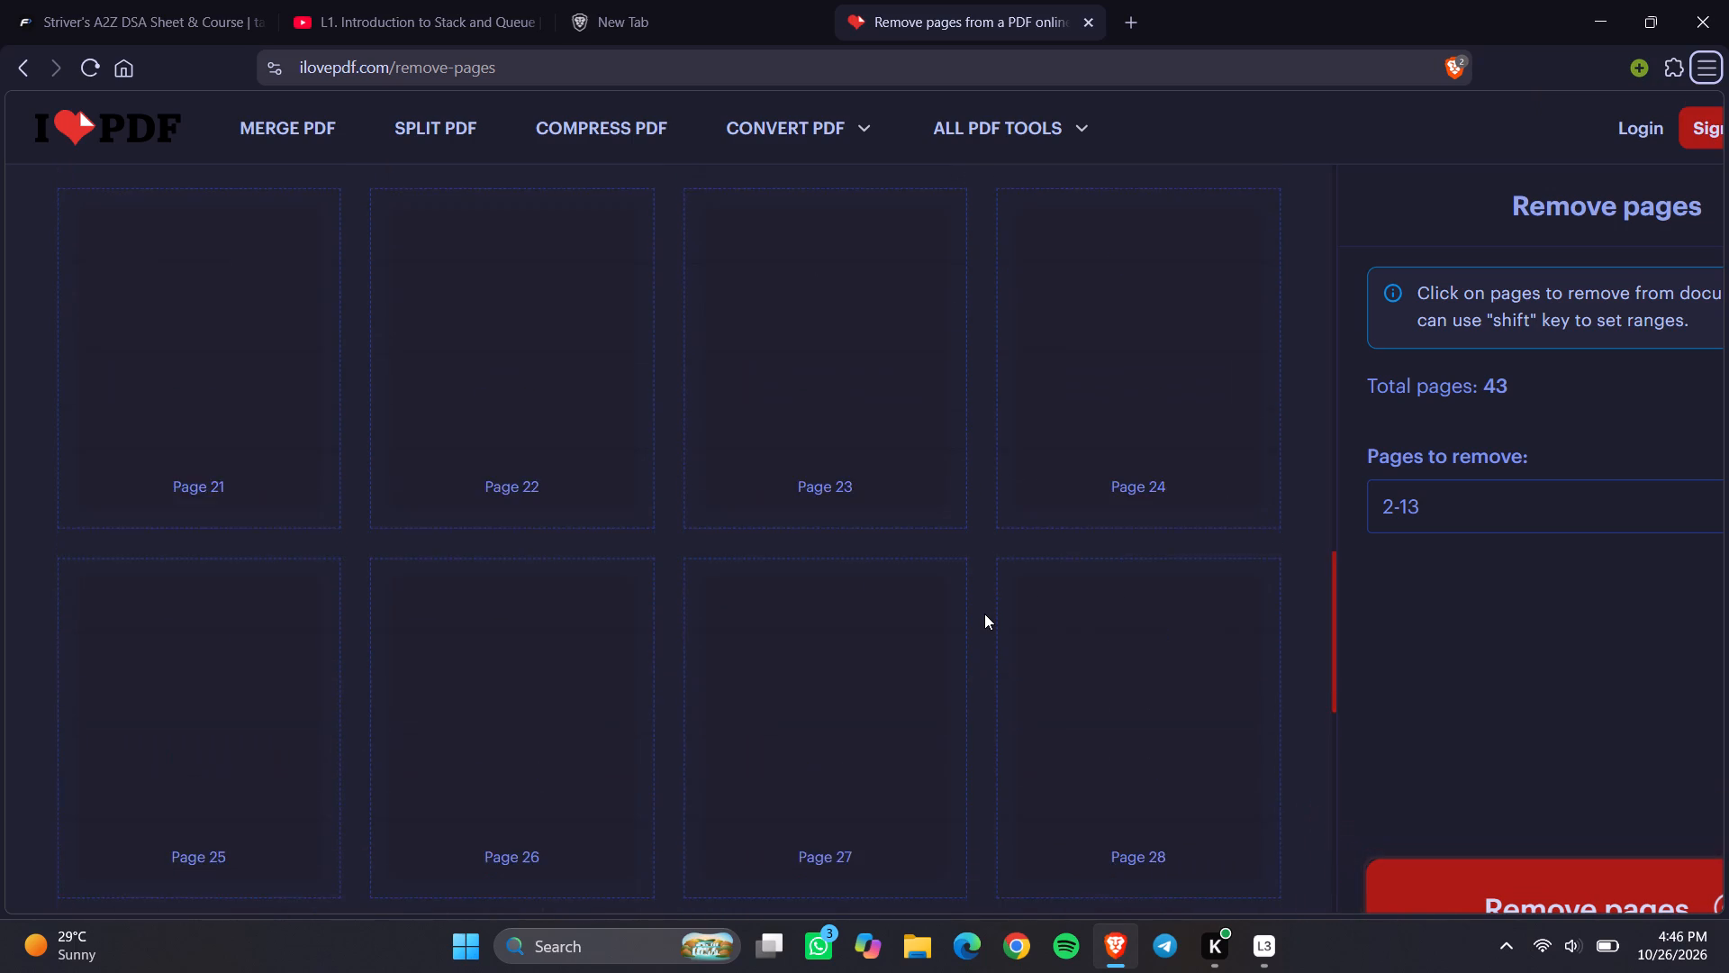
{"action": "scroll", "coordinate": [984, 614], "scroll_direction": "up", "scroll_amount": 5}
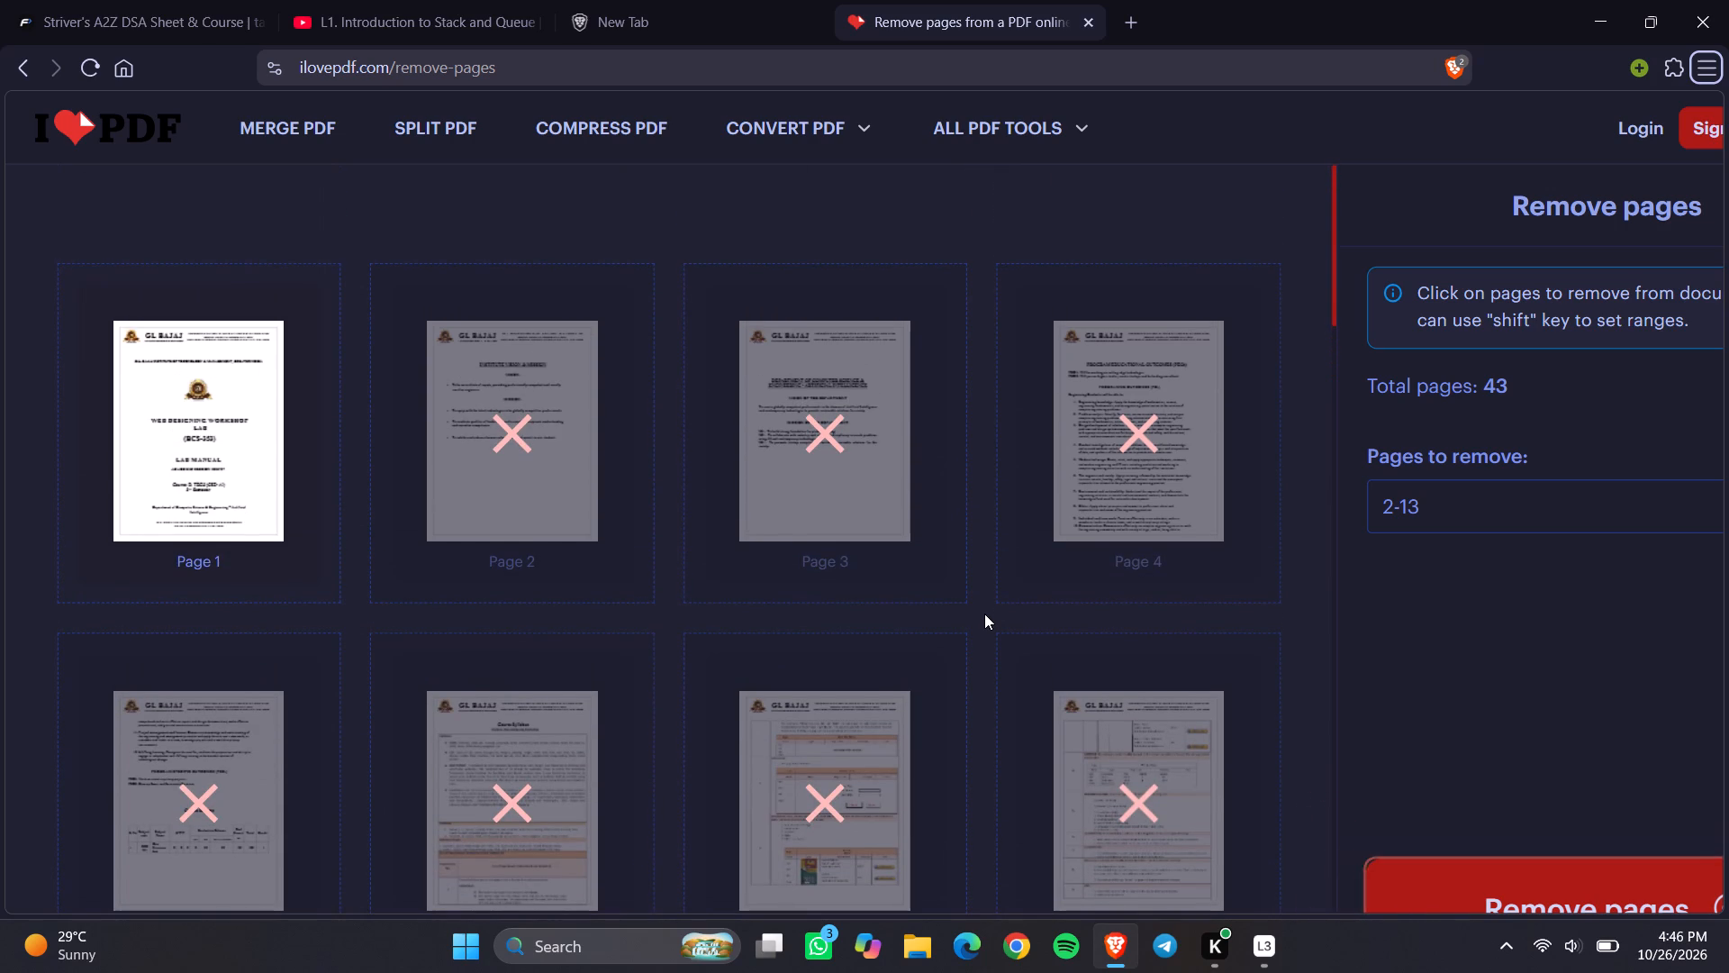
Add page 14, the Introduction page, to the pages marked for removal.
{"action": "scroll", "coordinate": [616, 522], "scroll_direction": "down", "scroll_amount": 2}
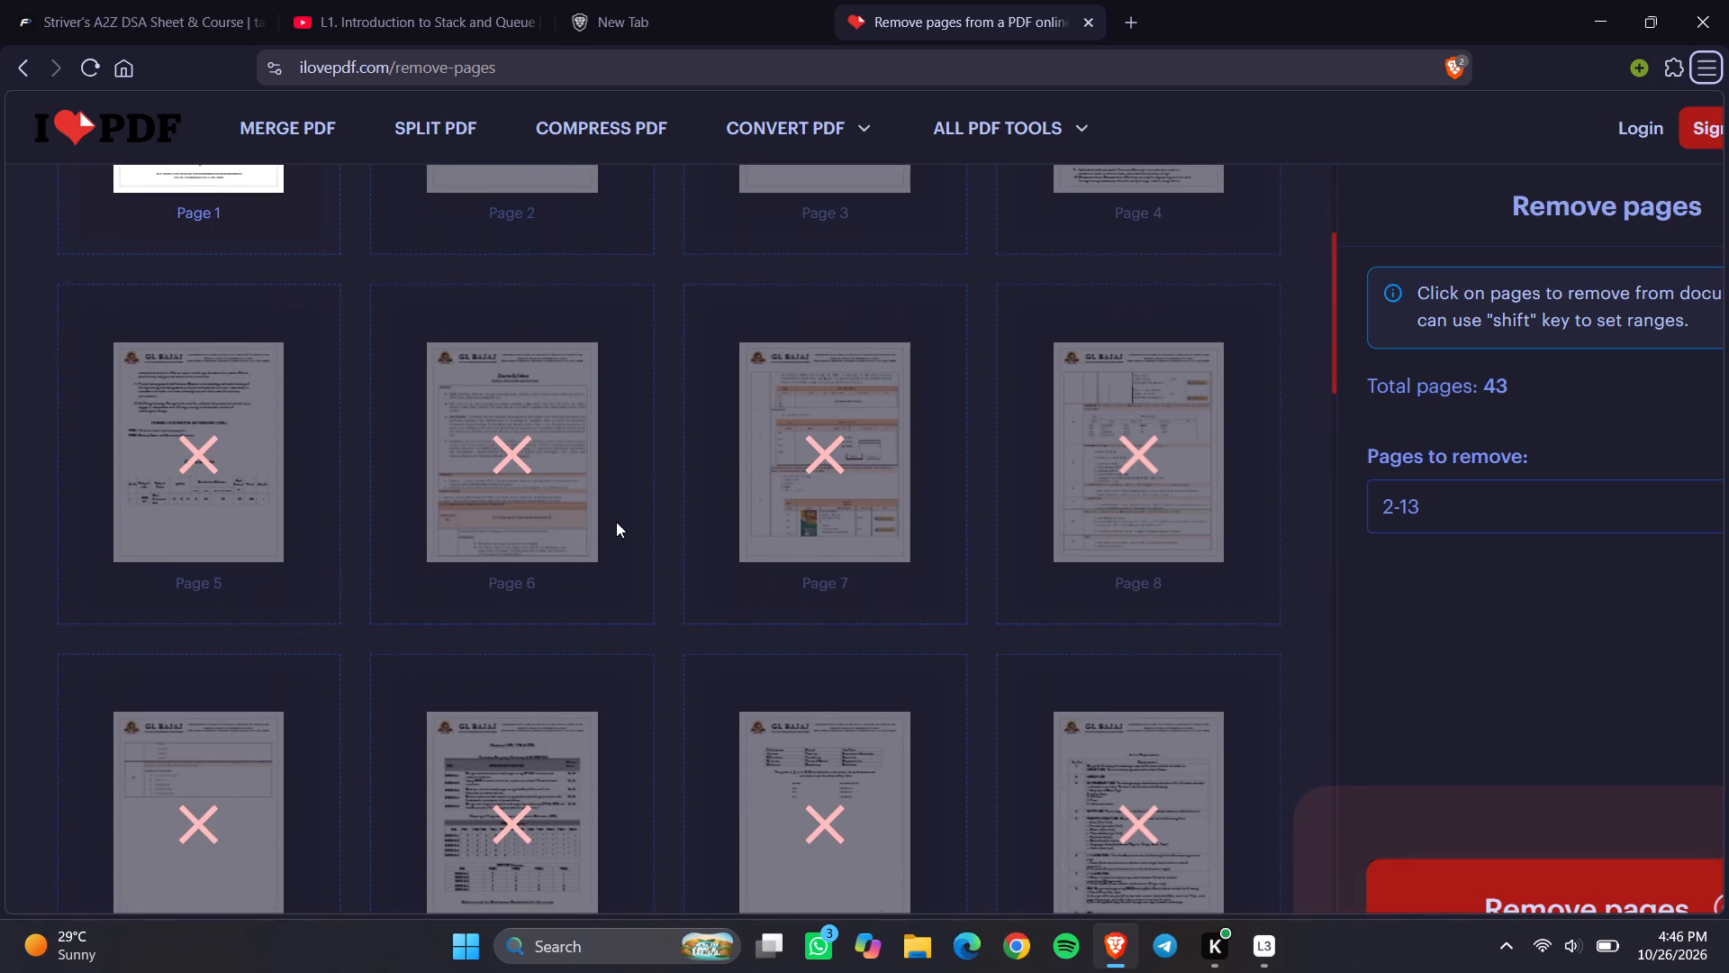
{"action": "scroll", "coordinate": [616, 522], "scroll_direction": "down", "scroll_amount": 2}
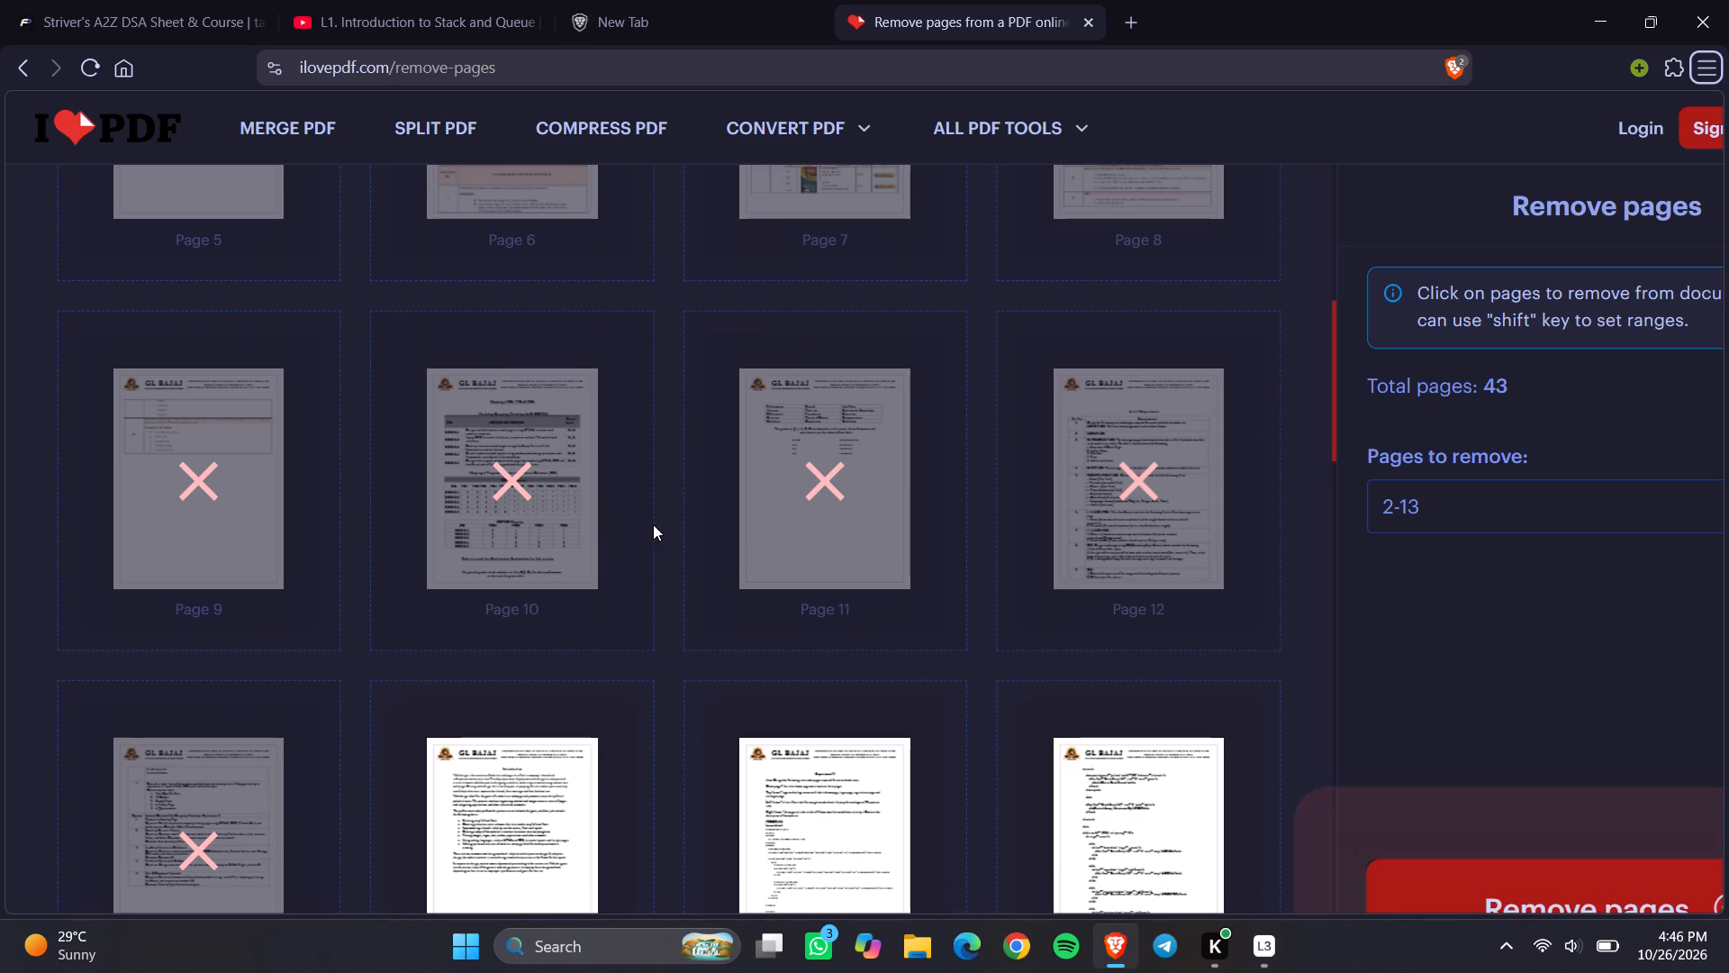
{"action": "scroll", "coordinate": [653, 524], "scroll_direction": "down", "scroll_amount": 2}
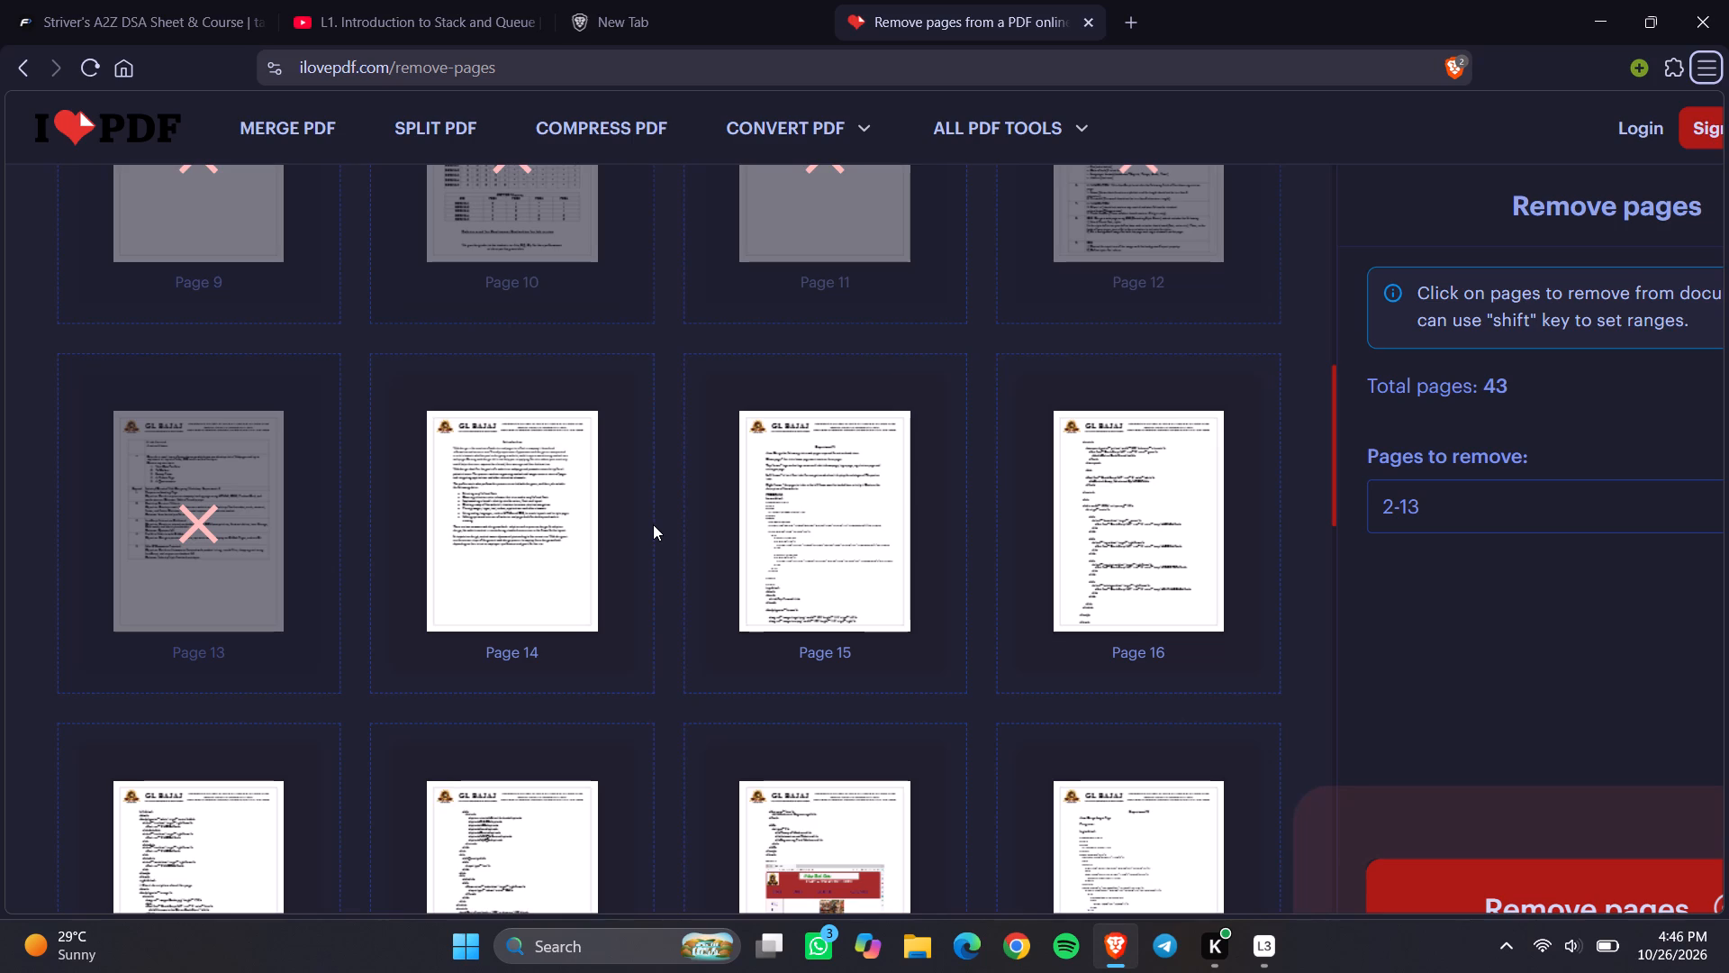
{"action": "scroll", "coordinate": [653, 524], "scroll_direction": "down", "scroll_amount": 1}
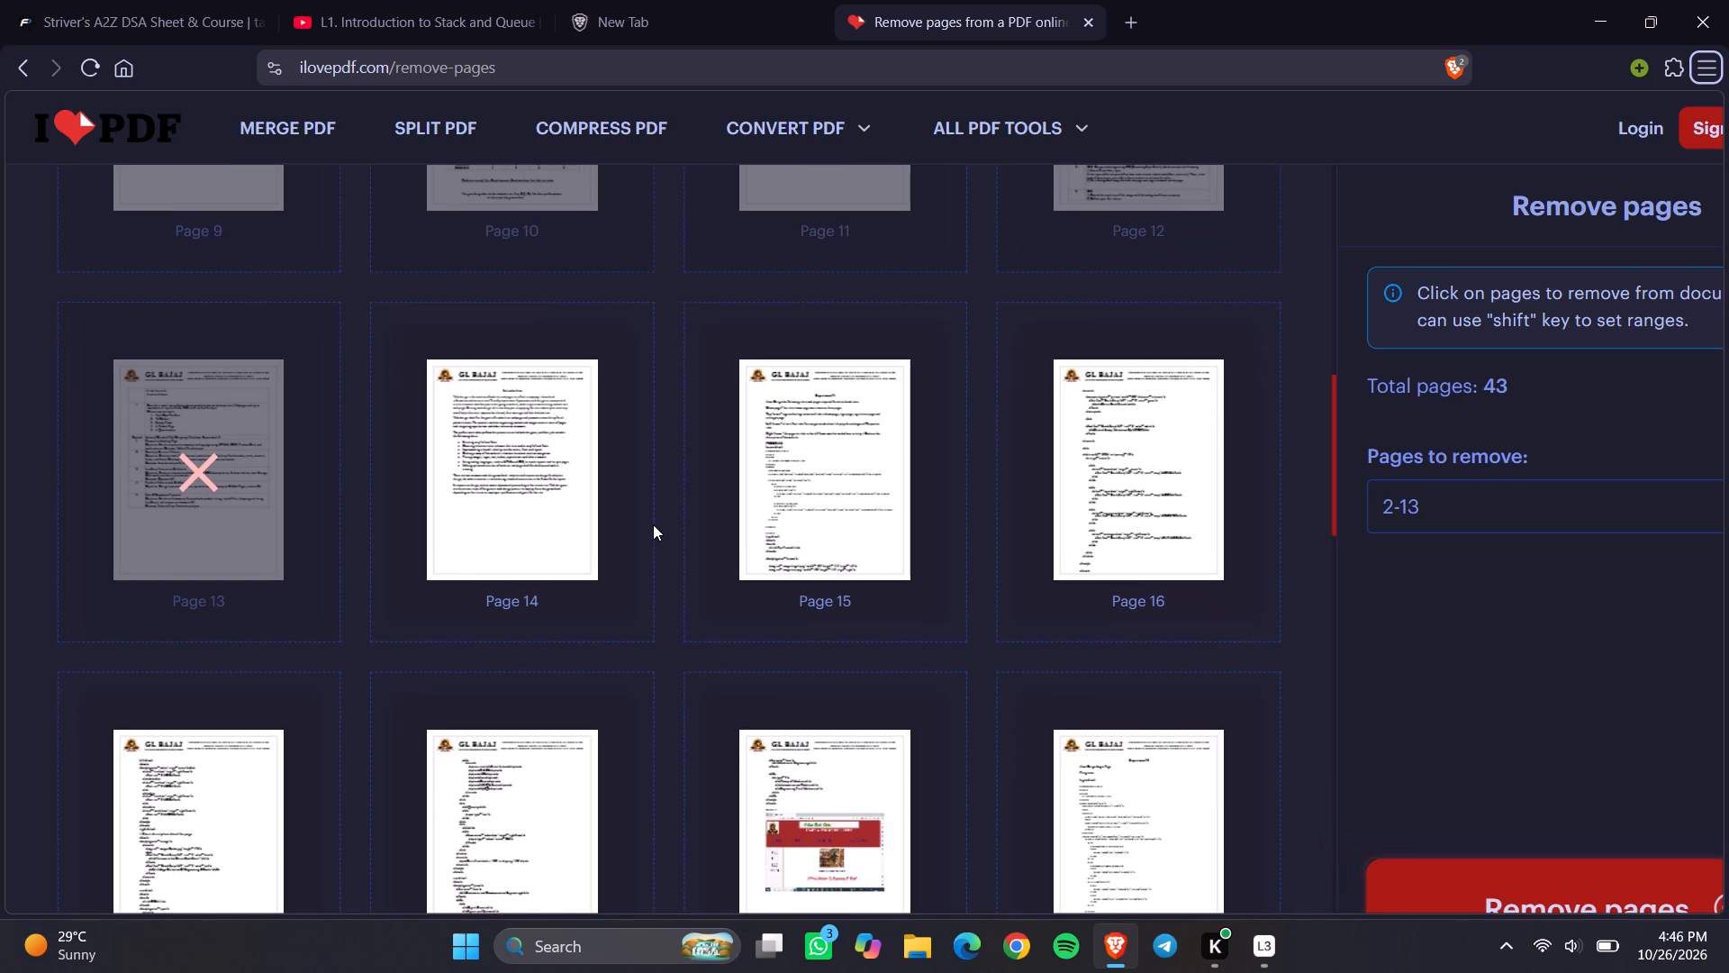
{"action": "left_click", "coordinate": [566, 497]}
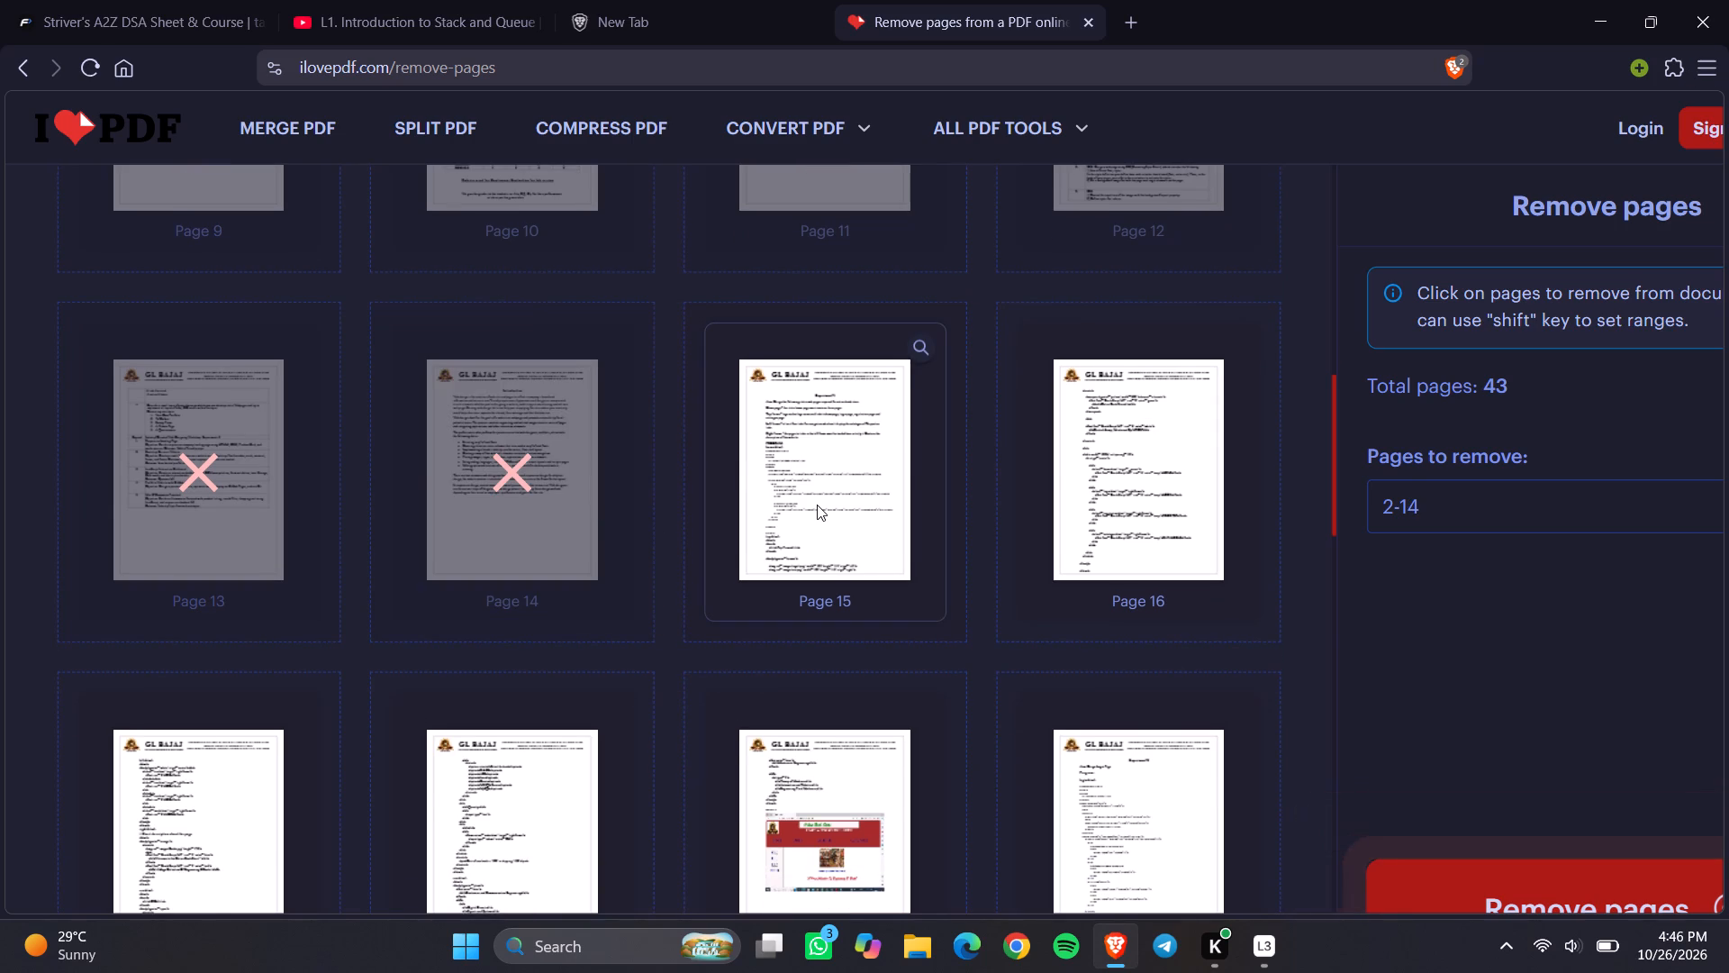
Mark the final pages 40 through 43 for removal.
{"action": "scroll", "coordinate": [817, 505], "scroll_direction": "down", "scroll_amount": 12}
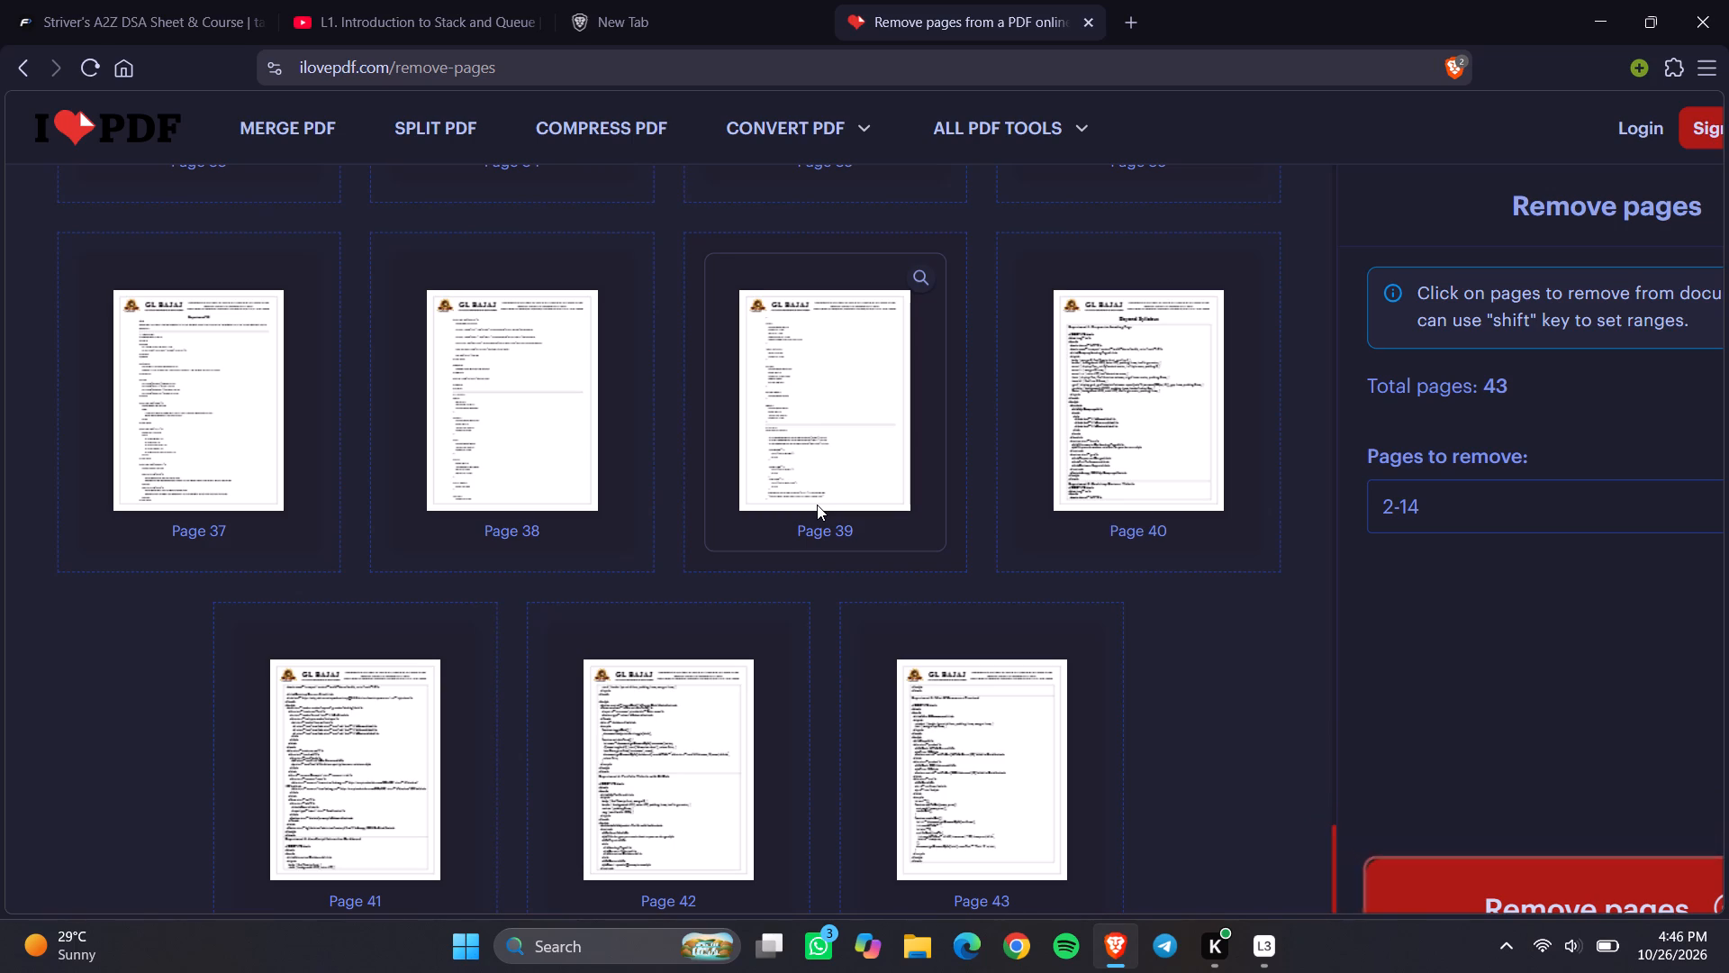
{"action": "scroll", "coordinate": [817, 505], "scroll_direction": "down", "scroll_amount": 2}
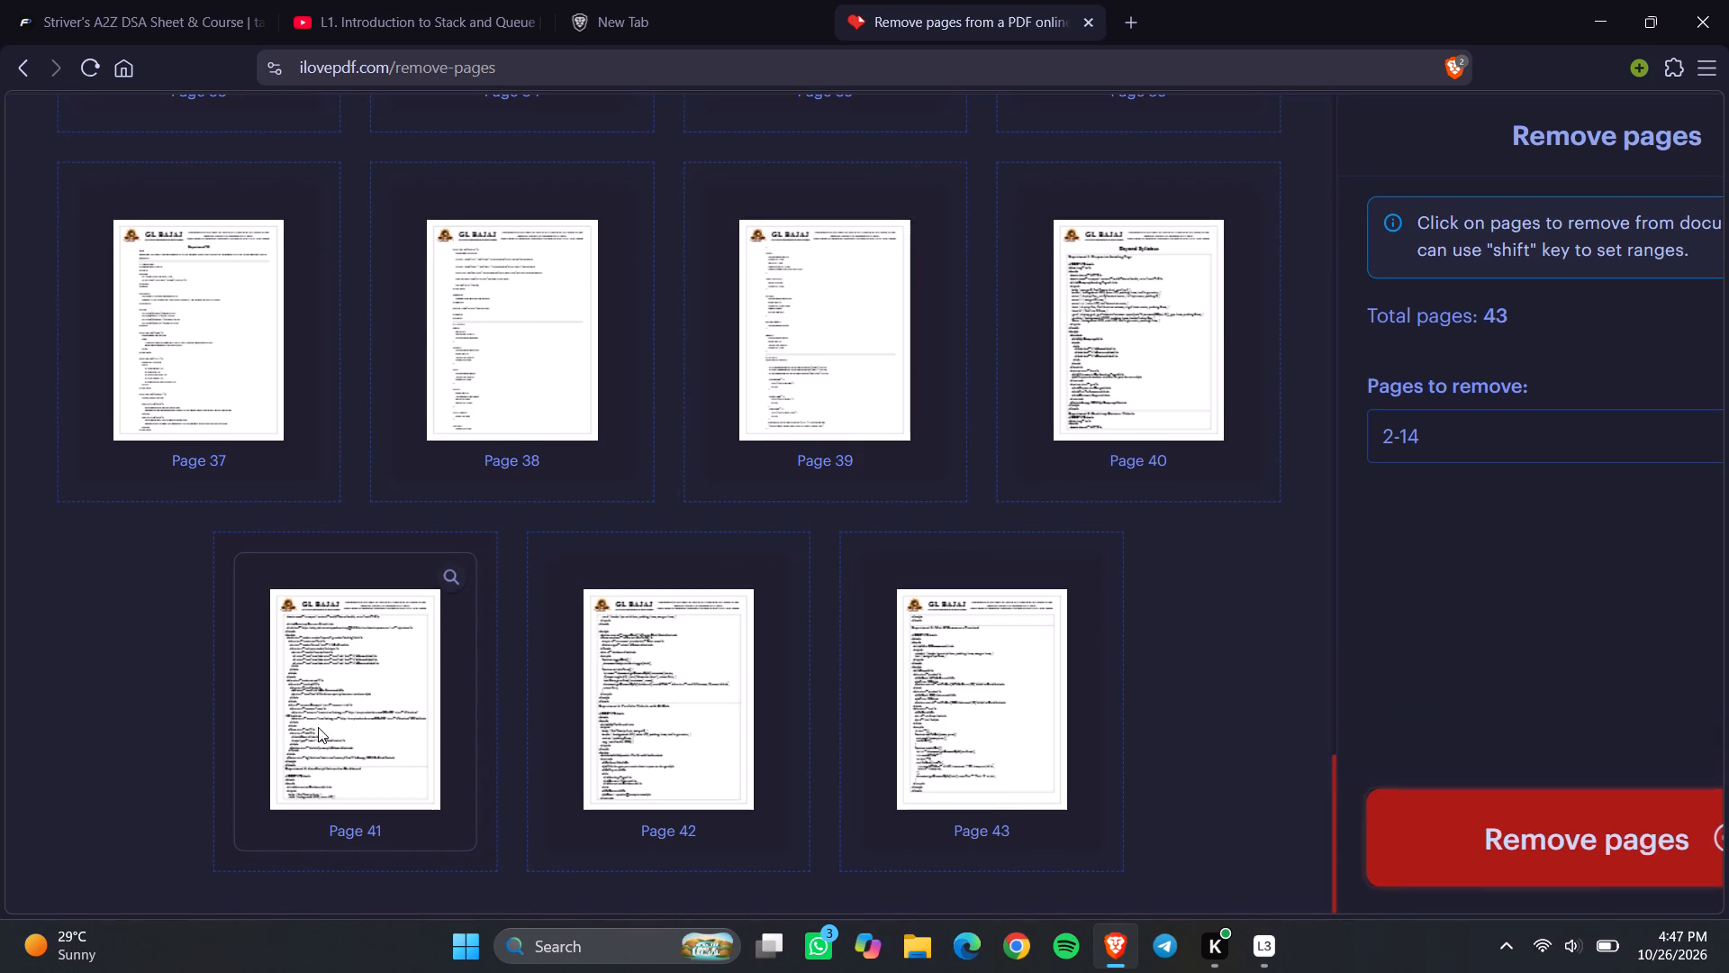
{"action": "left_click", "coordinate": [1127, 396]}
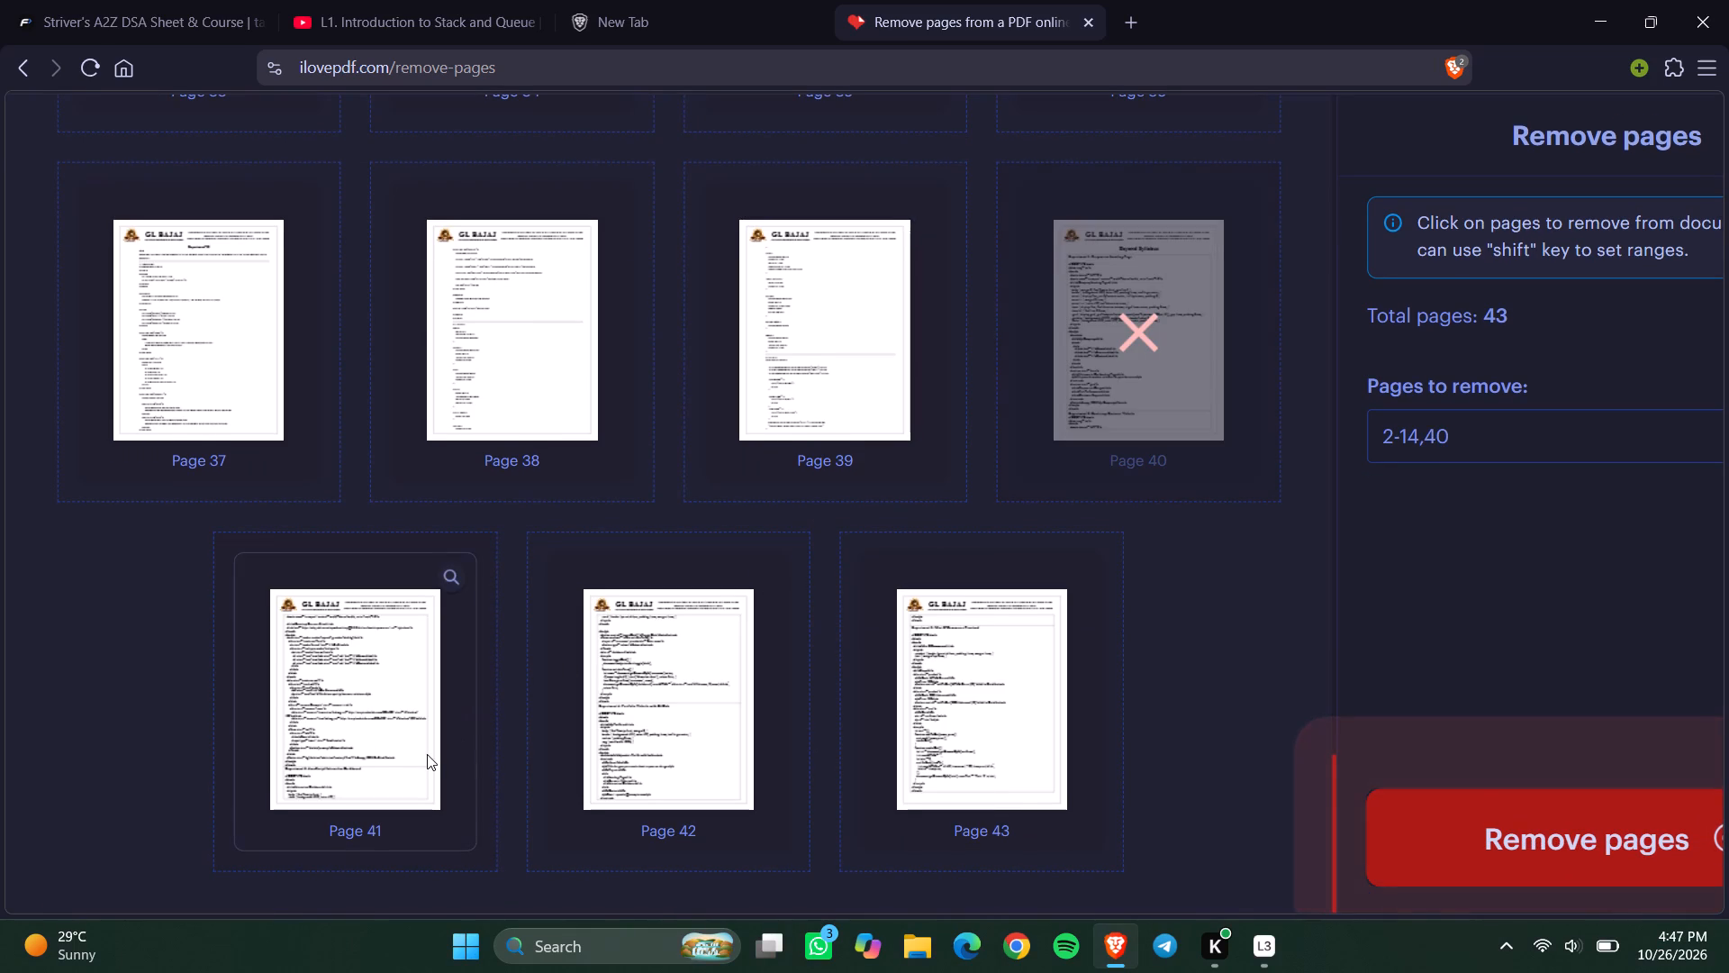
{"action": "left_click", "coordinate": [427, 754]}
{"action": "left_click", "coordinate": [747, 700]}
{"action": "left_click", "coordinate": [992, 717]}
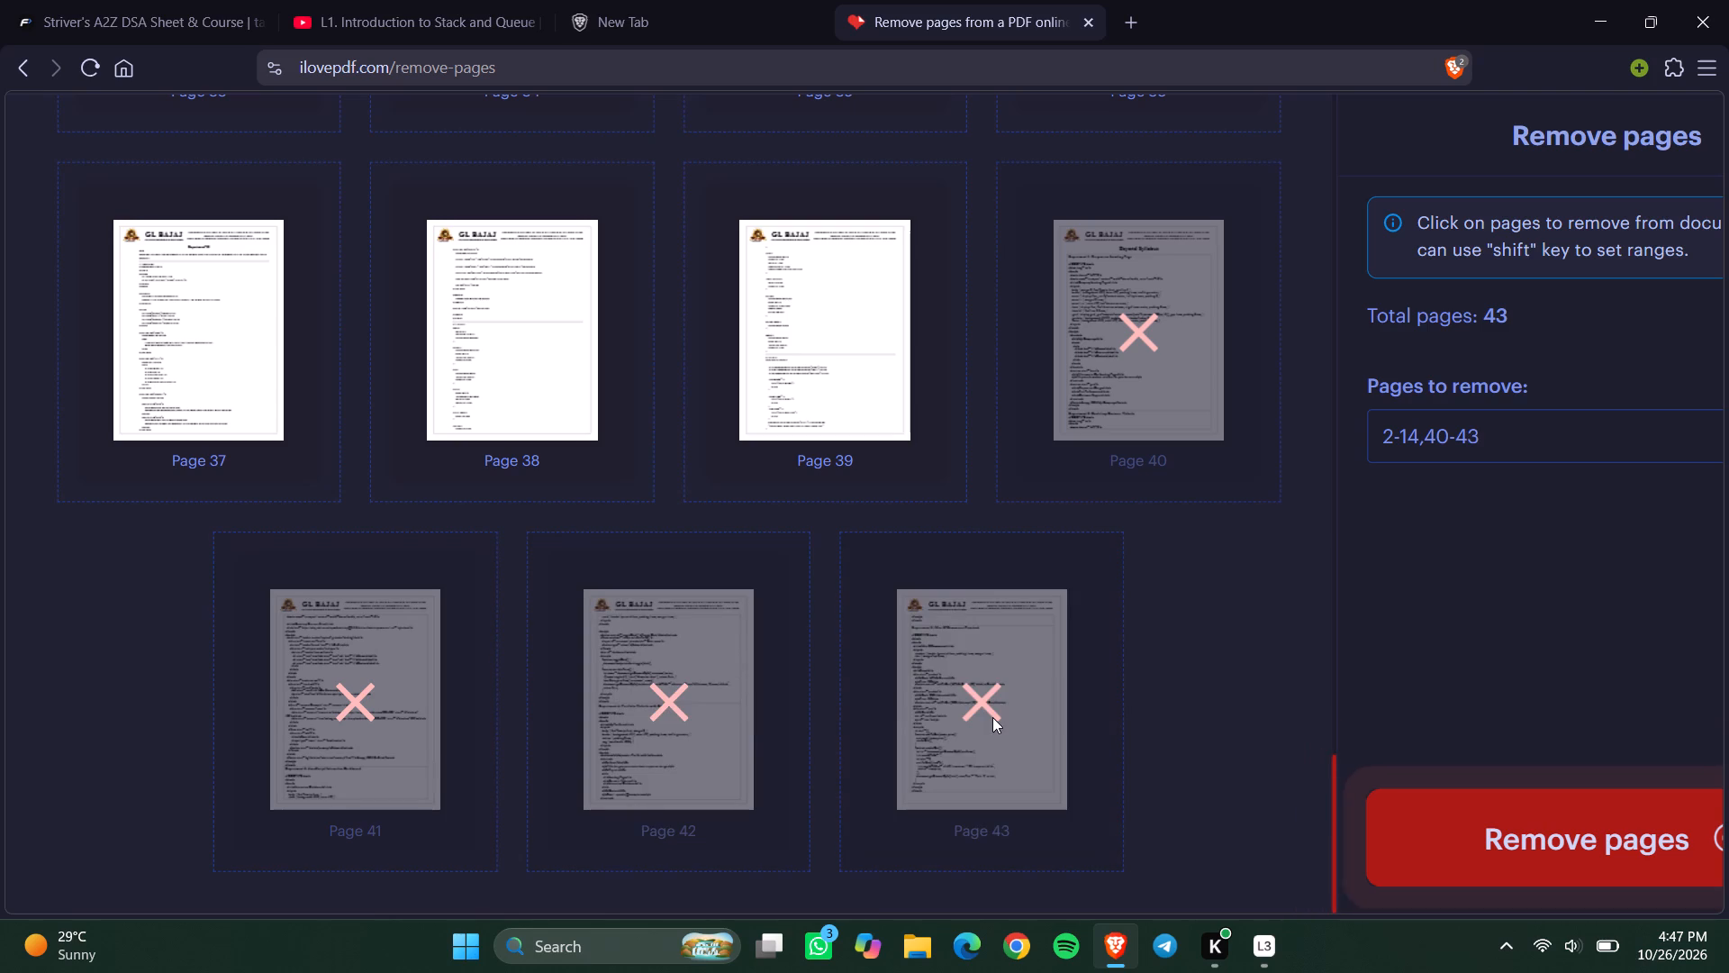
{"action": "left_click", "coordinate": [1415, 833]}
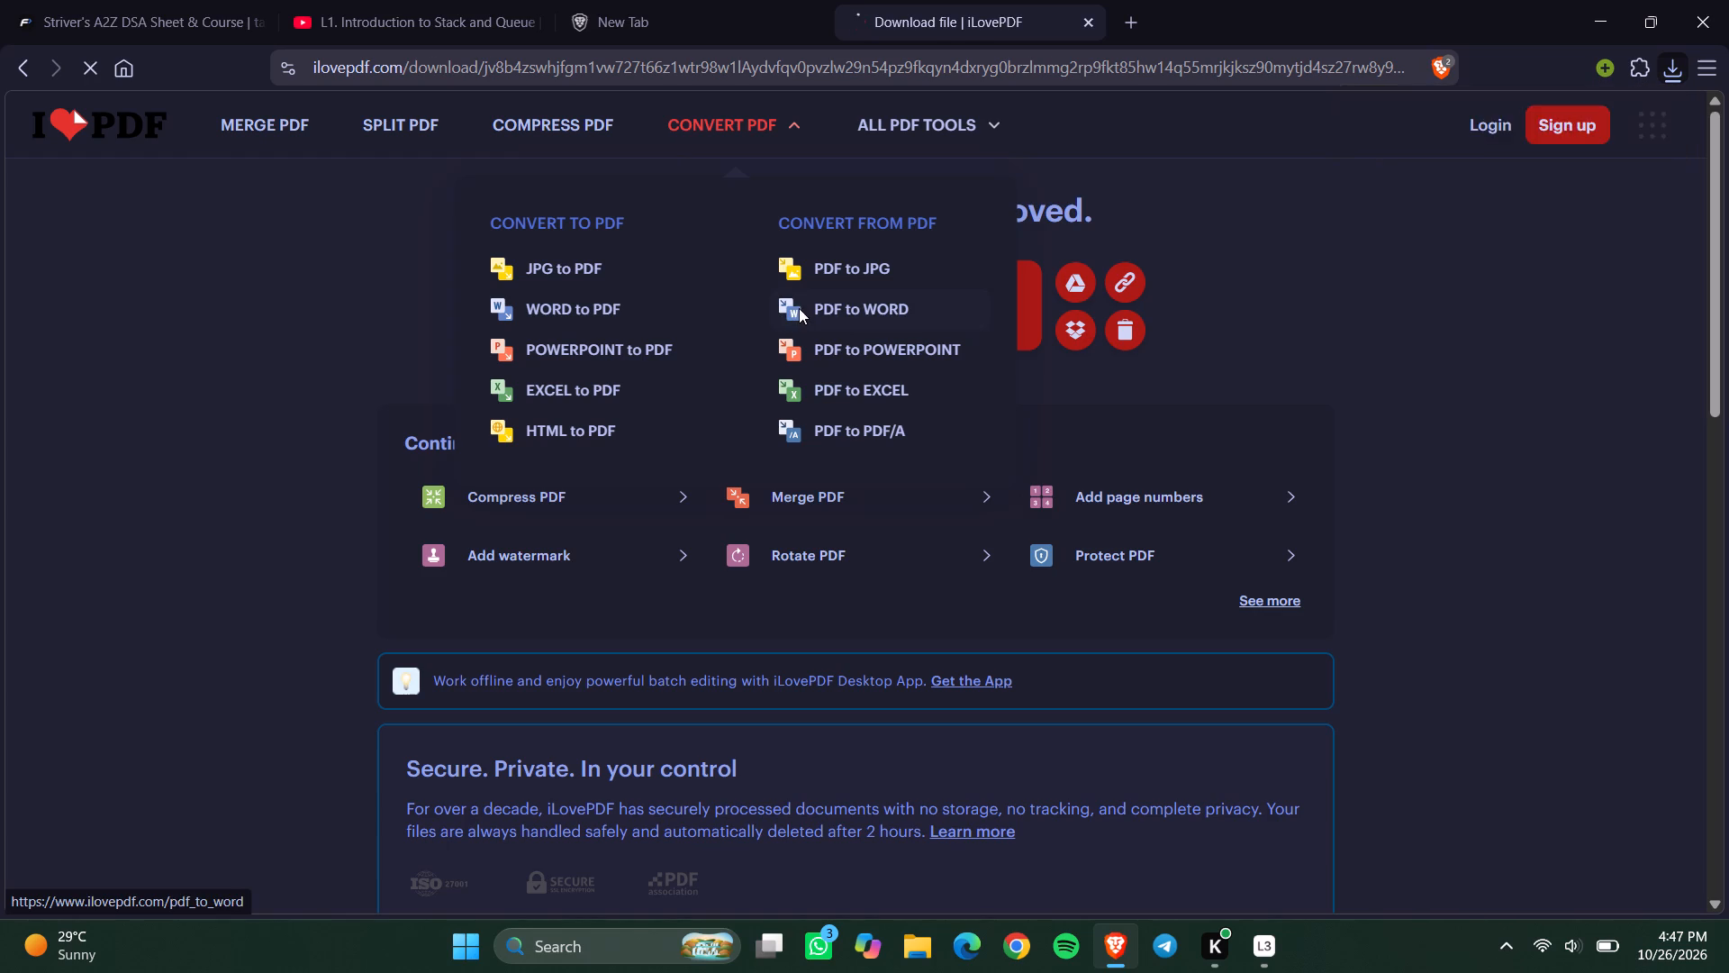
{"action": "left_click", "coordinate": [837, 441]}
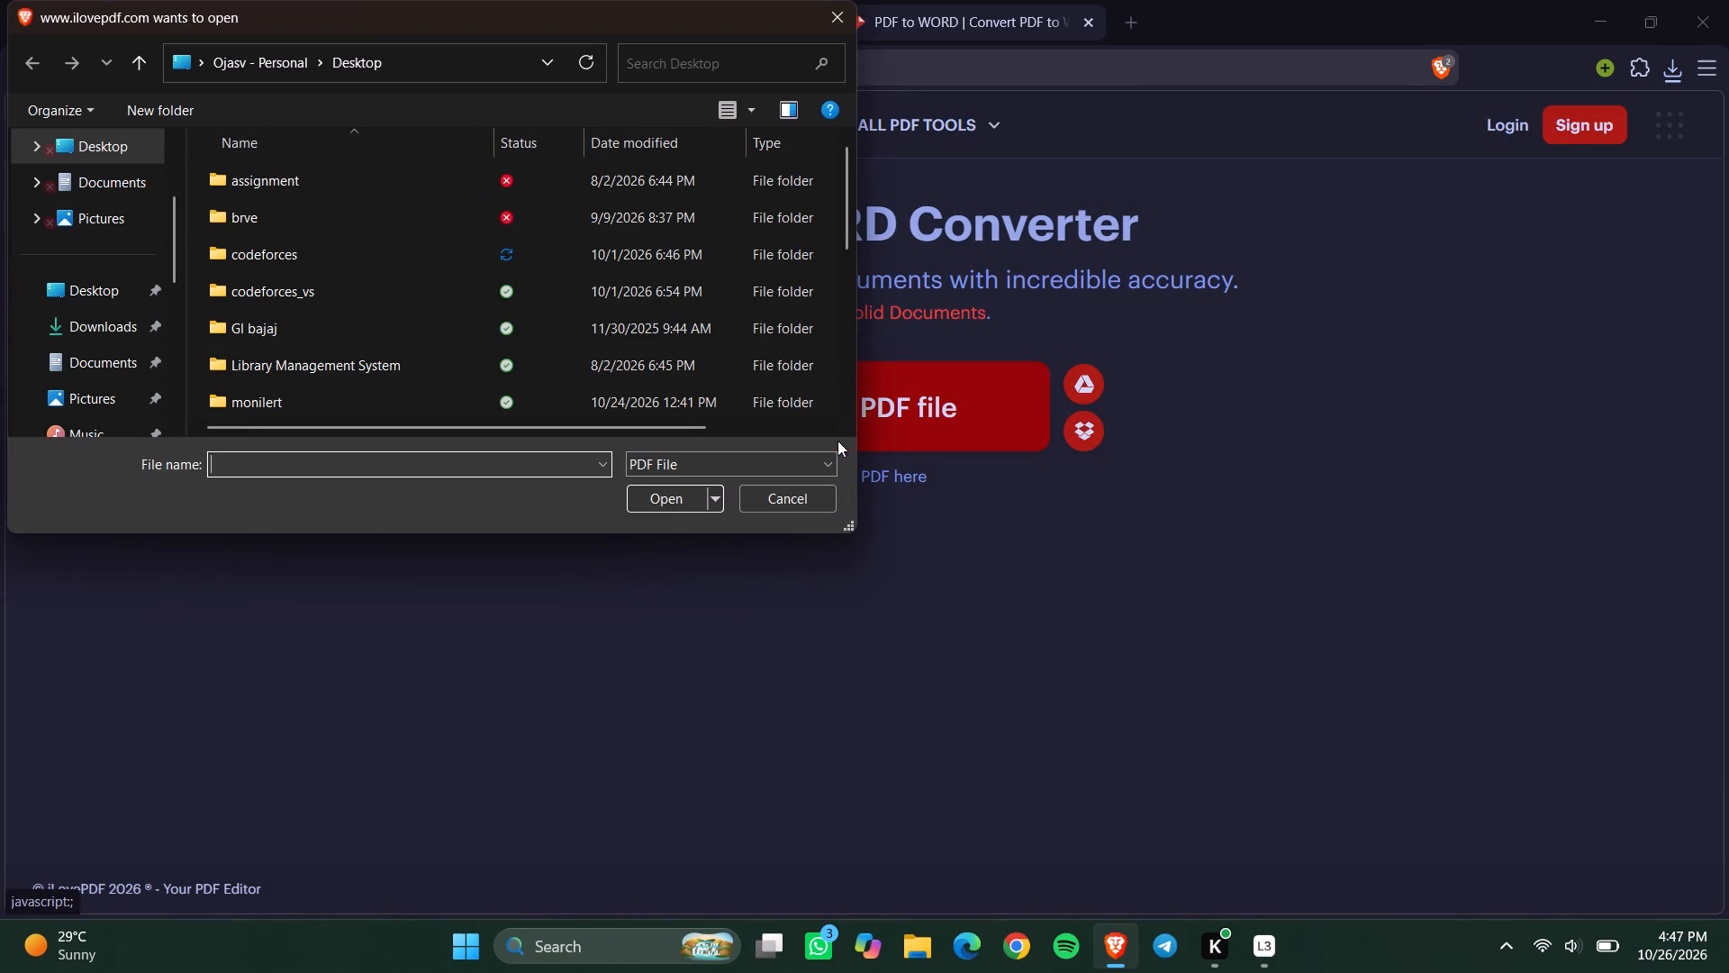
{"action": "scroll", "coordinate": [378, 329], "scroll_direction": "down", "scroll_amount": 6}
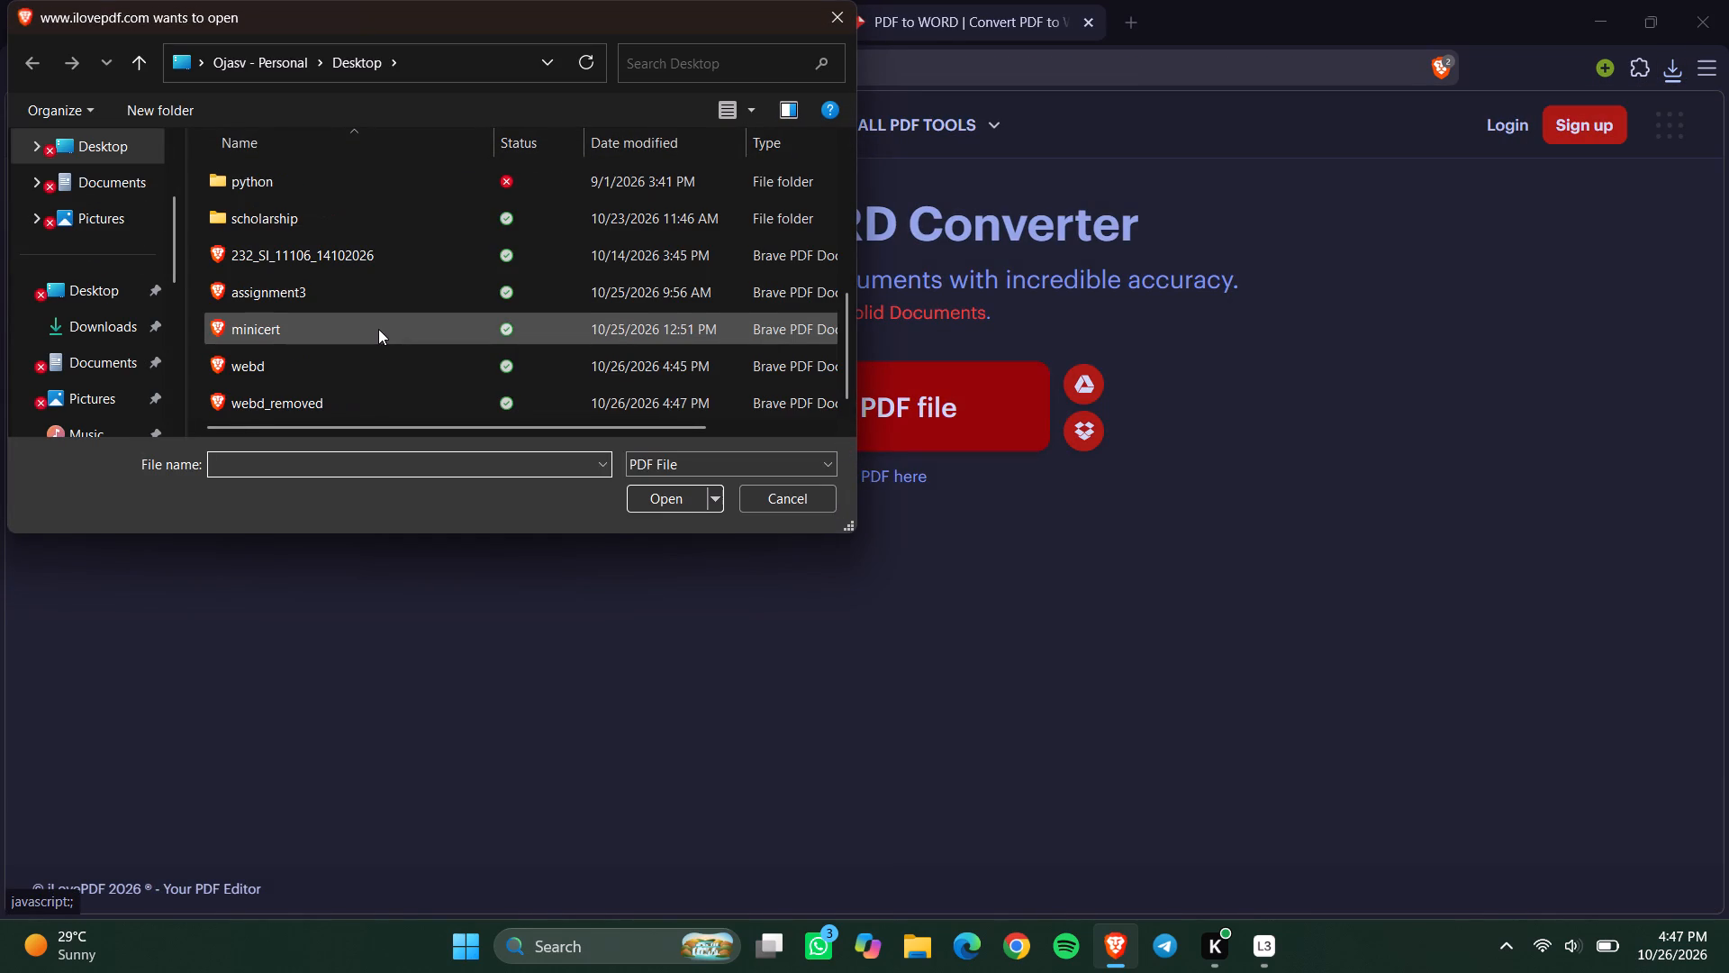
{"action": "left_click", "coordinate": [388, 413]}
{"action": "left_click", "coordinate": [656, 496]}
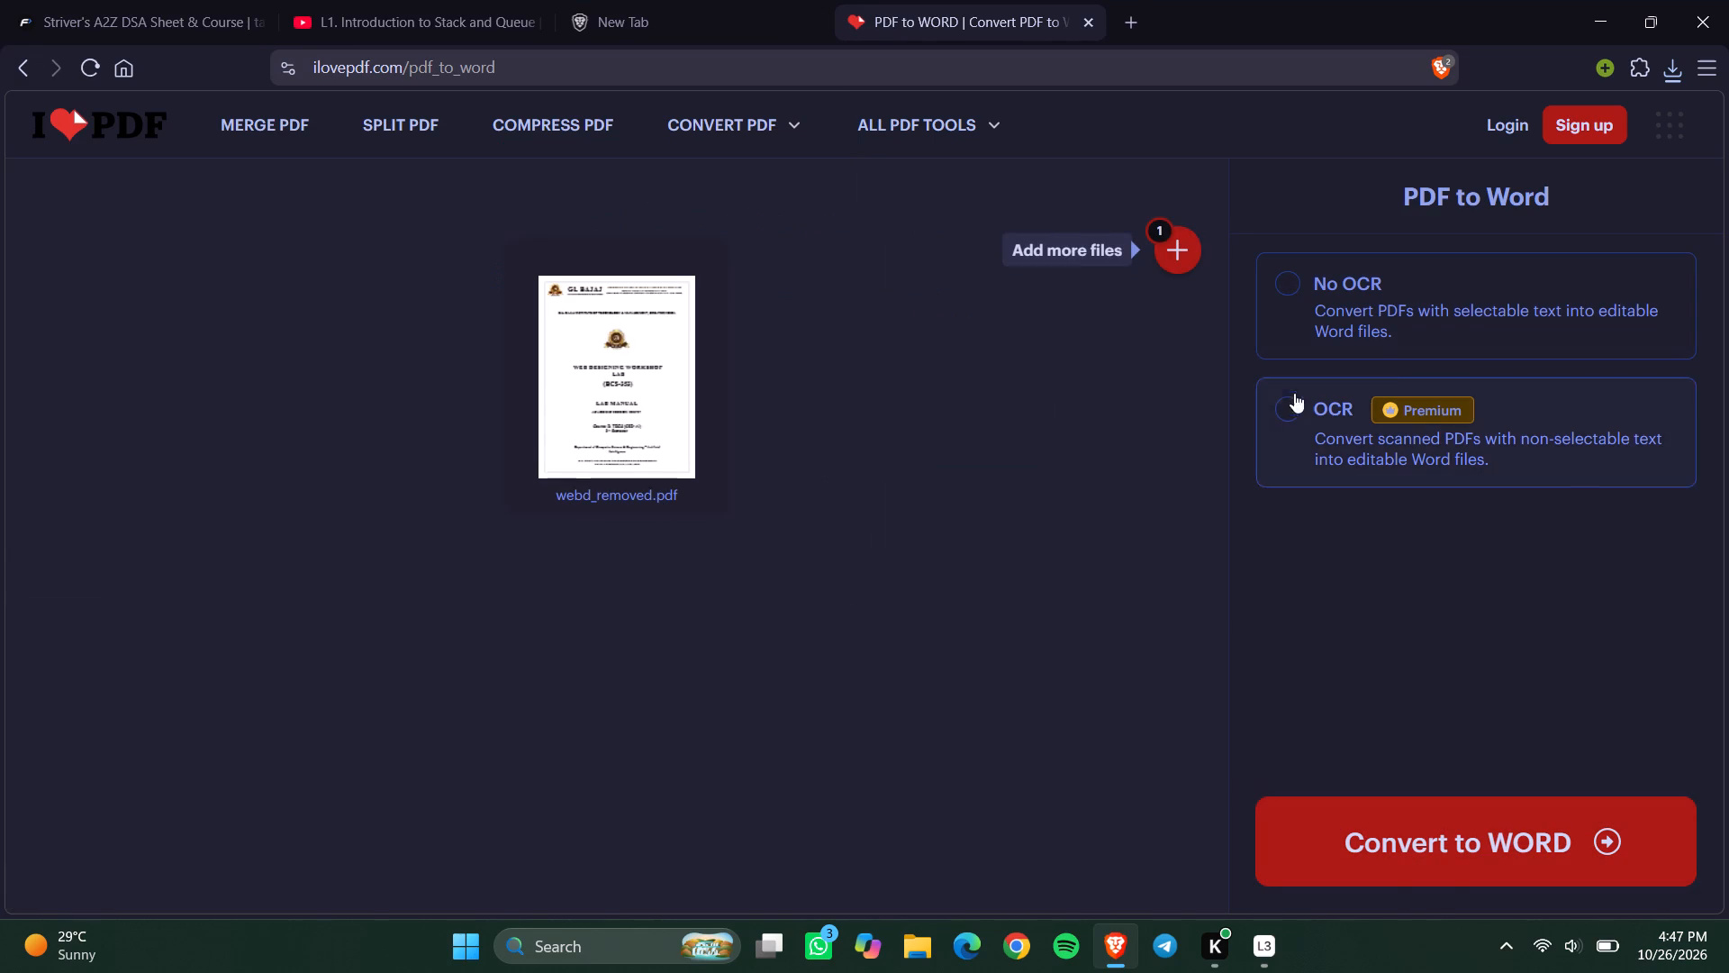
Convert the PDF to Word and save the document to the Desktop as webd_removed_wrod.
{"action": "left_click", "coordinate": [1400, 829]}
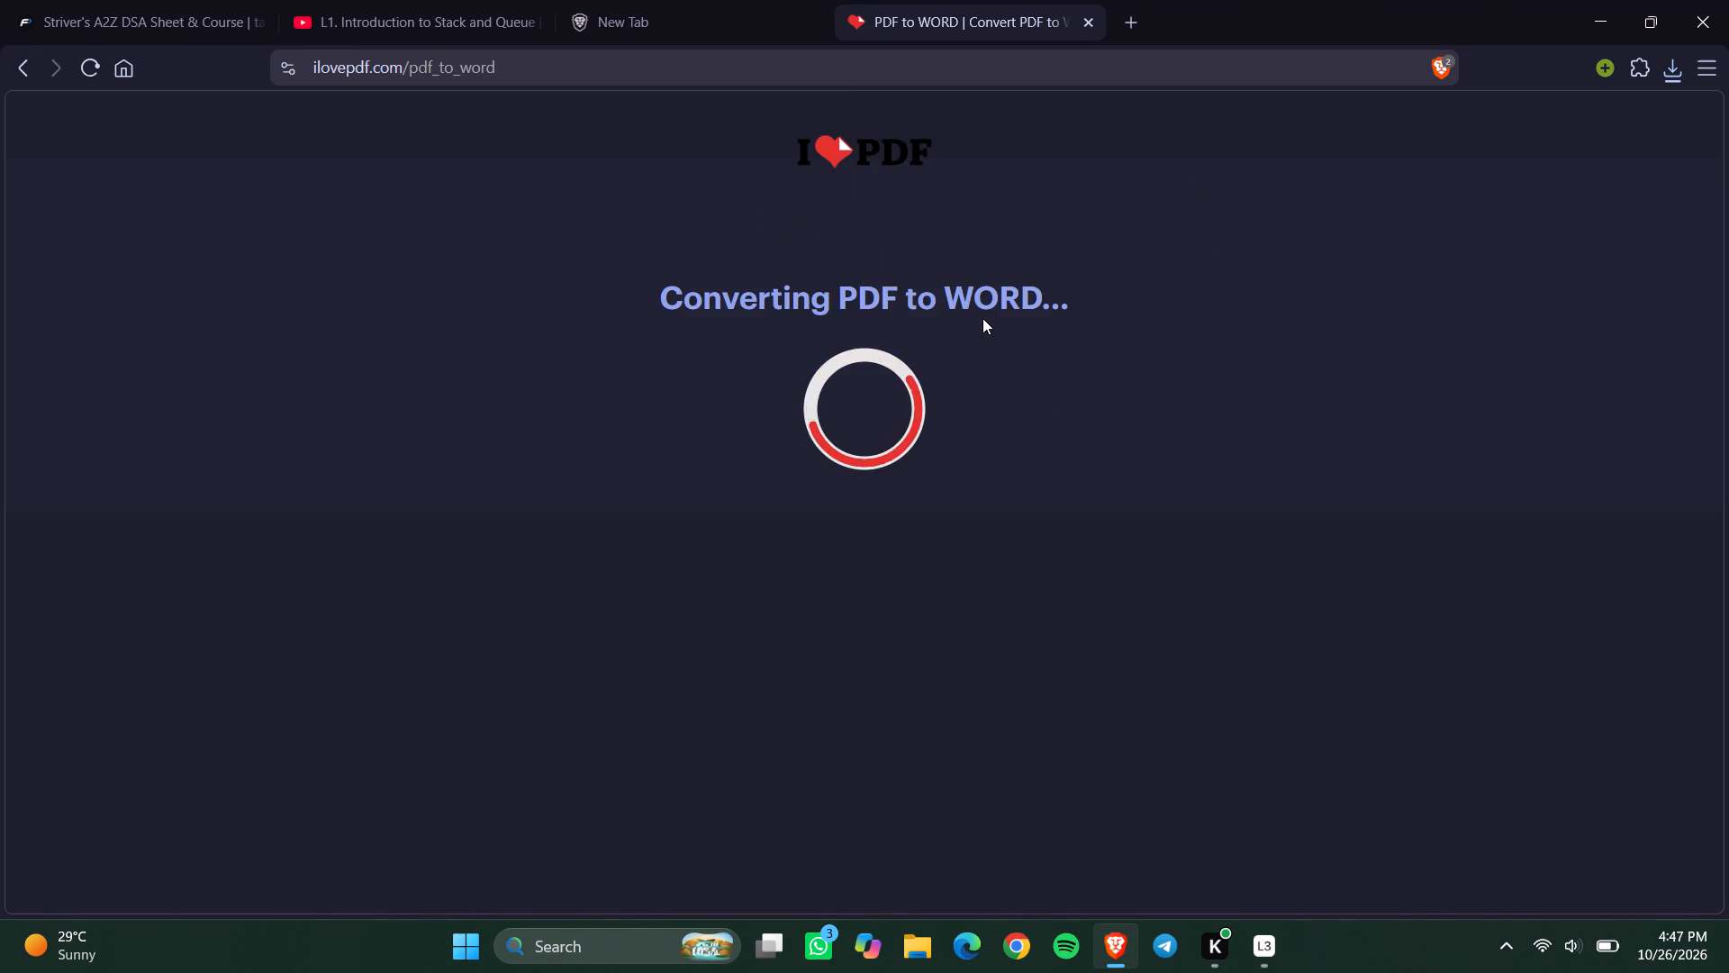
{"action": "left_click", "coordinate": [927, 282]}
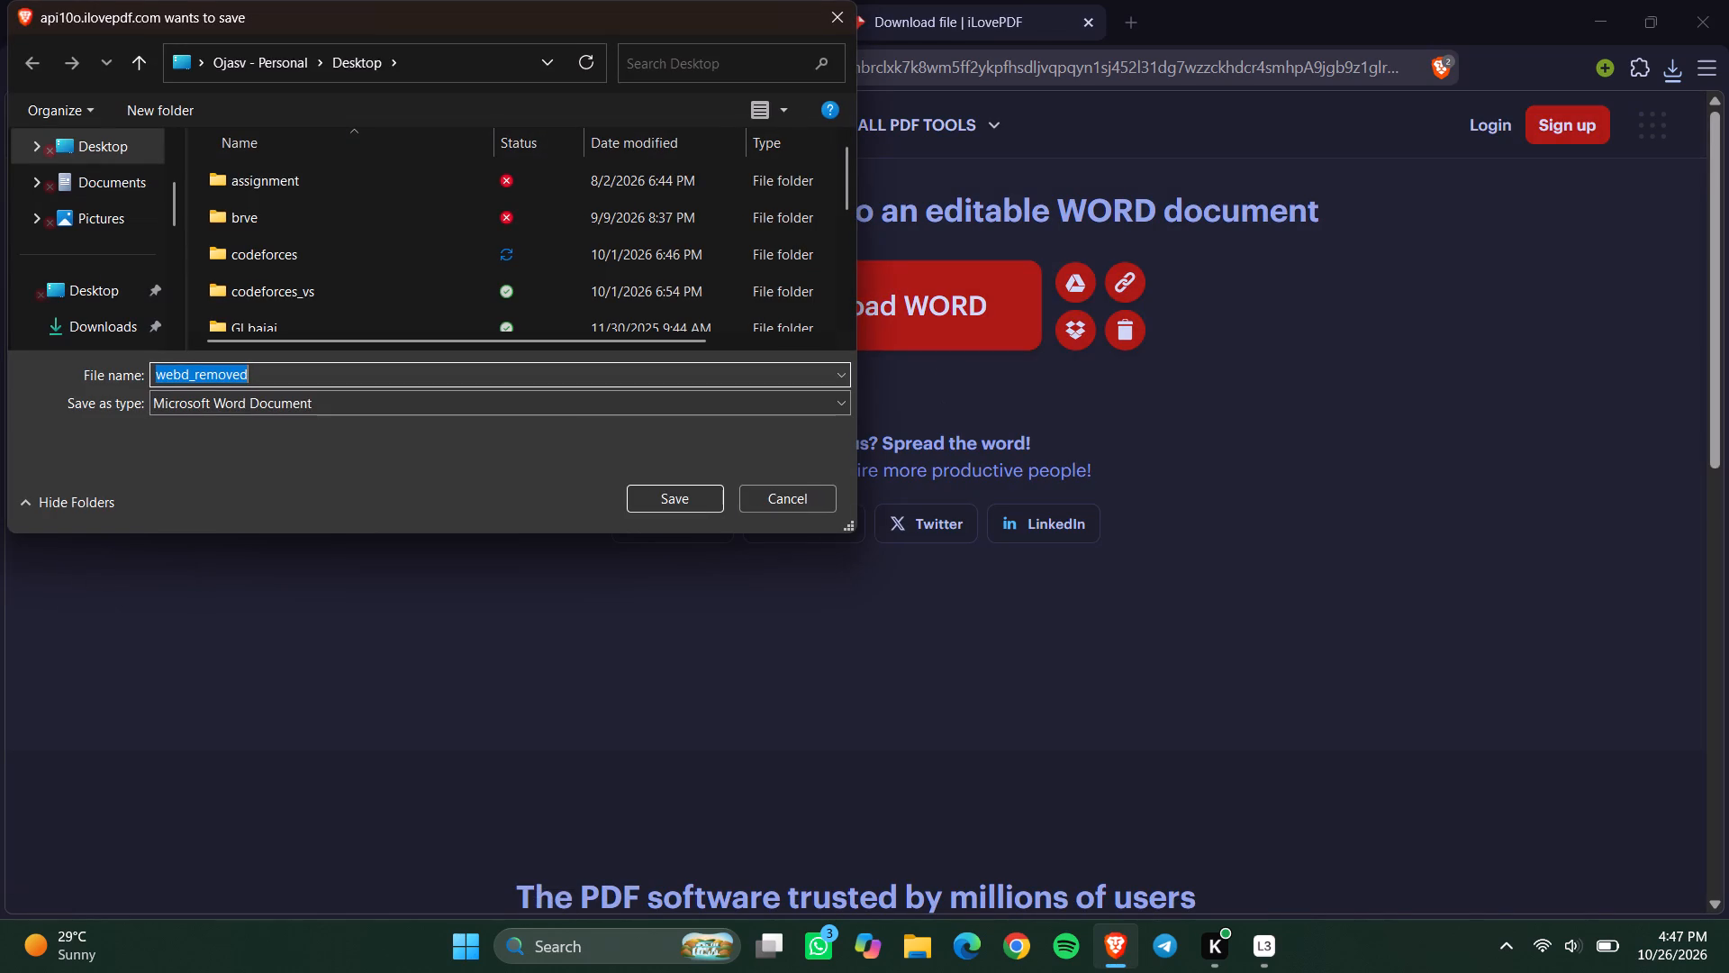
{"action": "scroll", "coordinate": [566, 206], "scroll_direction": "down", "scroll_amount": 4}
{"action": "left_click", "coordinate": [421, 379]}
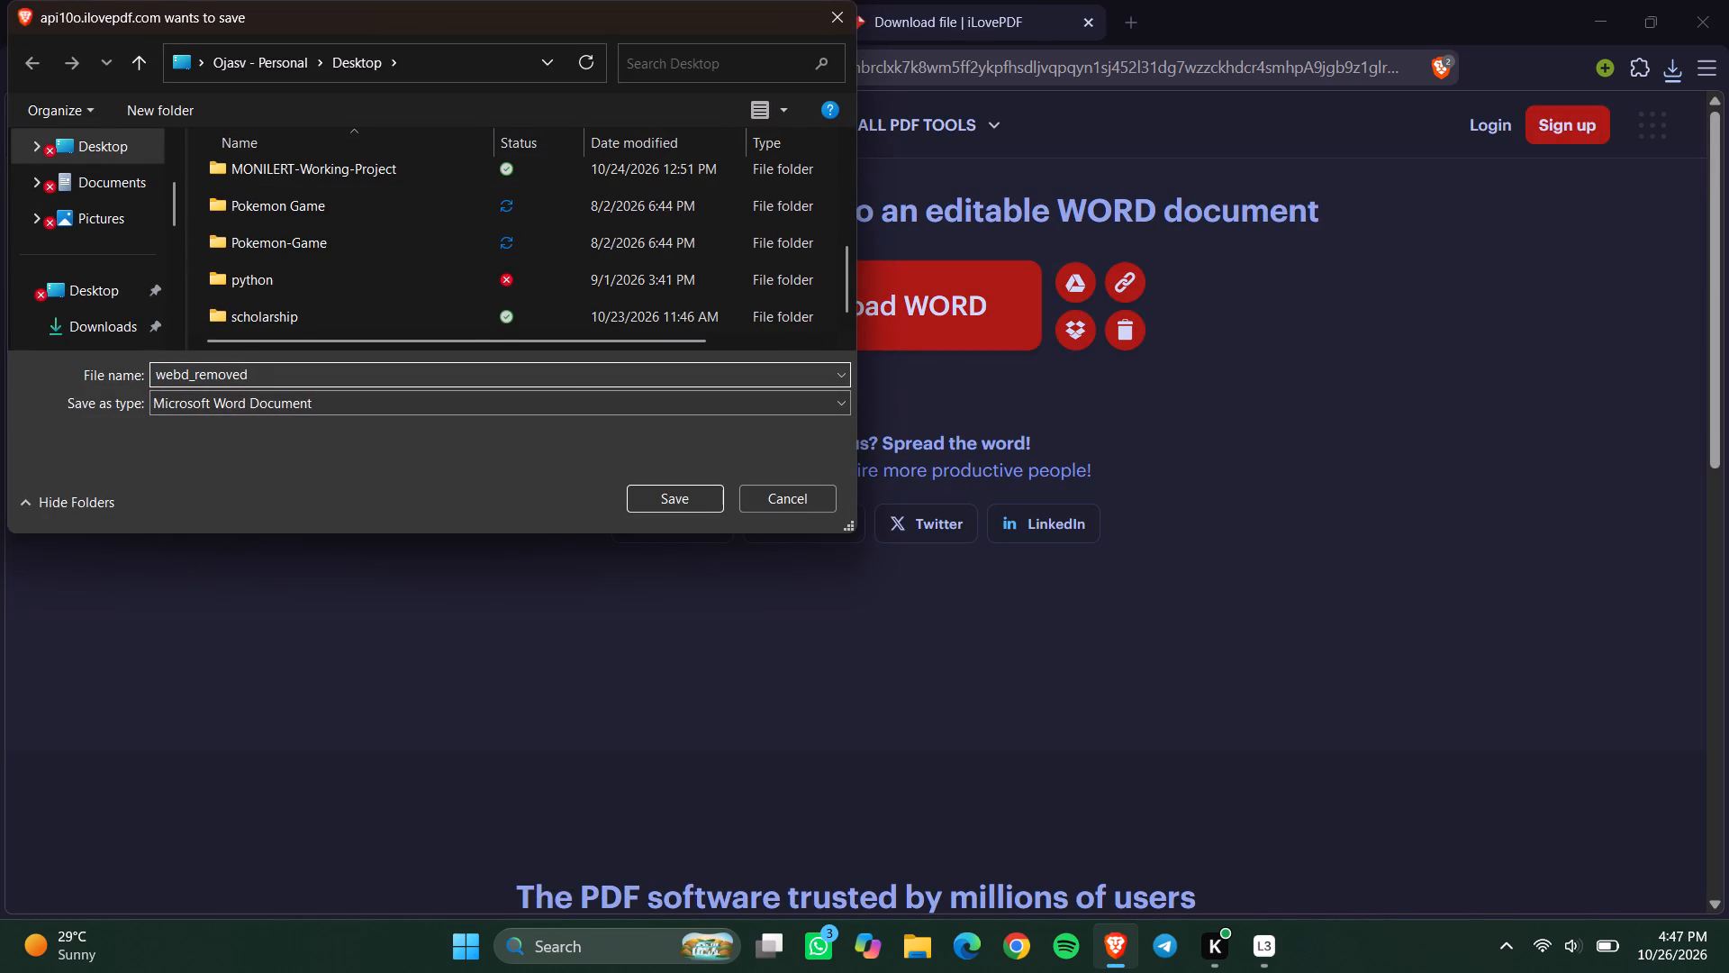
{"action": "type", "text": "_wrod"}
{"action": "key", "text": "Return"}
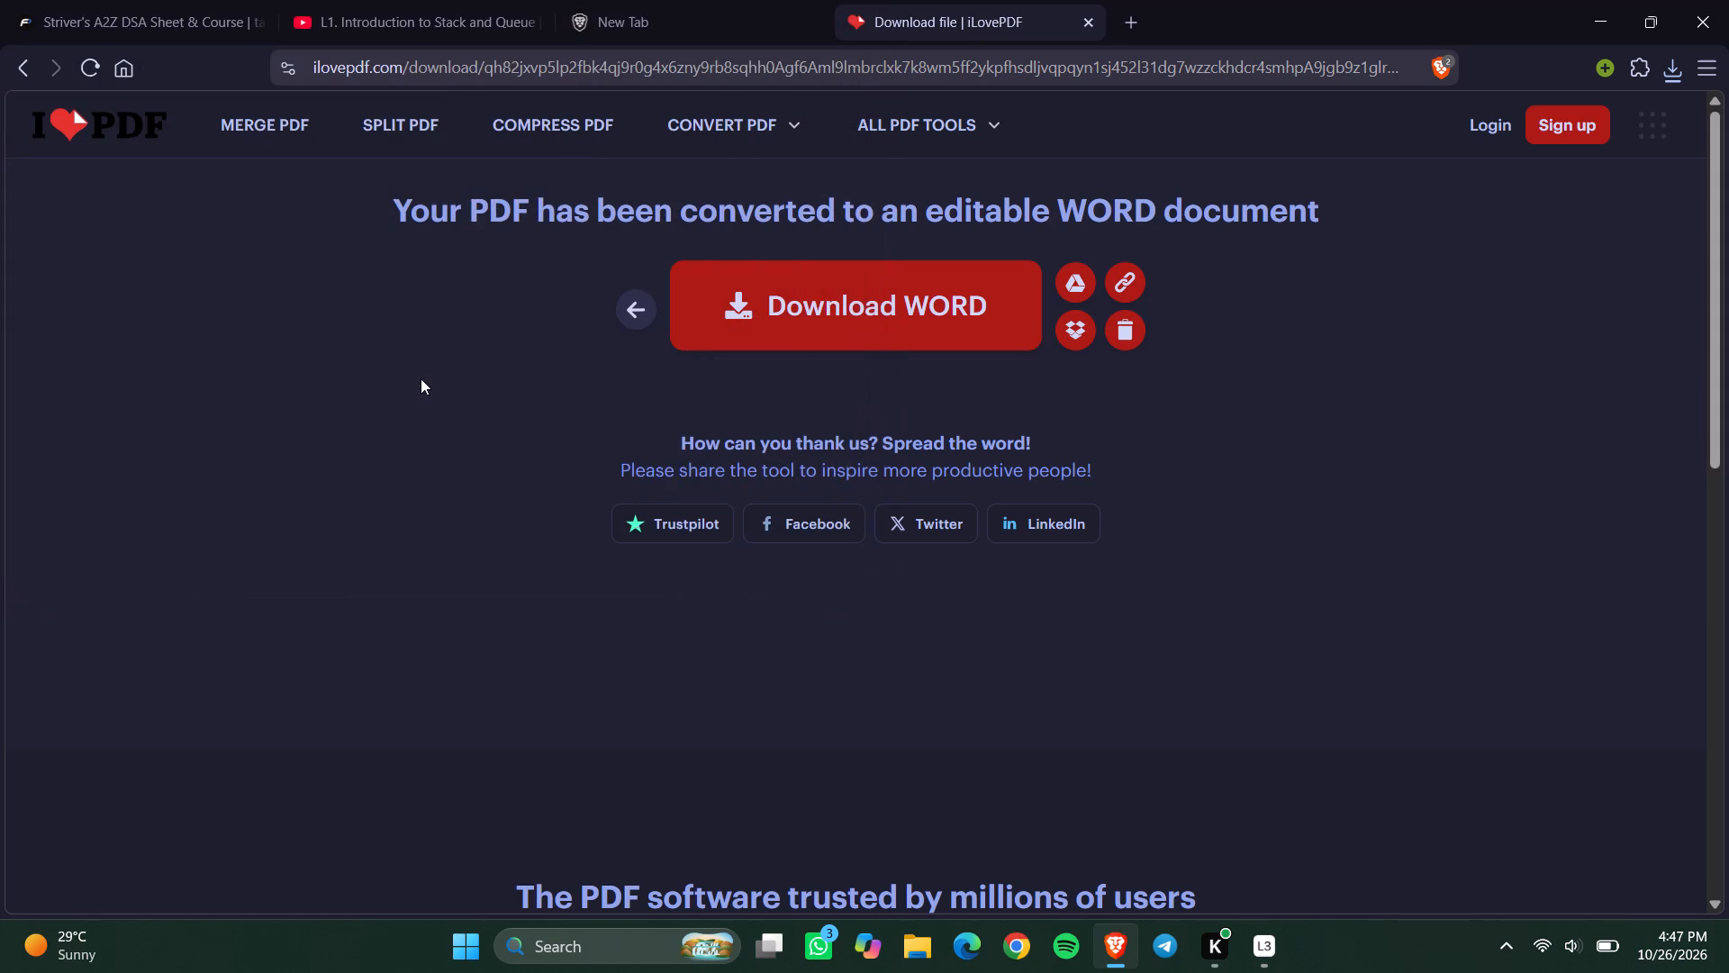
Search the web for "word file editor" in a new tab and open Microsoft Word's free online document editor result.
{"action": "left_click", "coordinate": [1132, 16]}
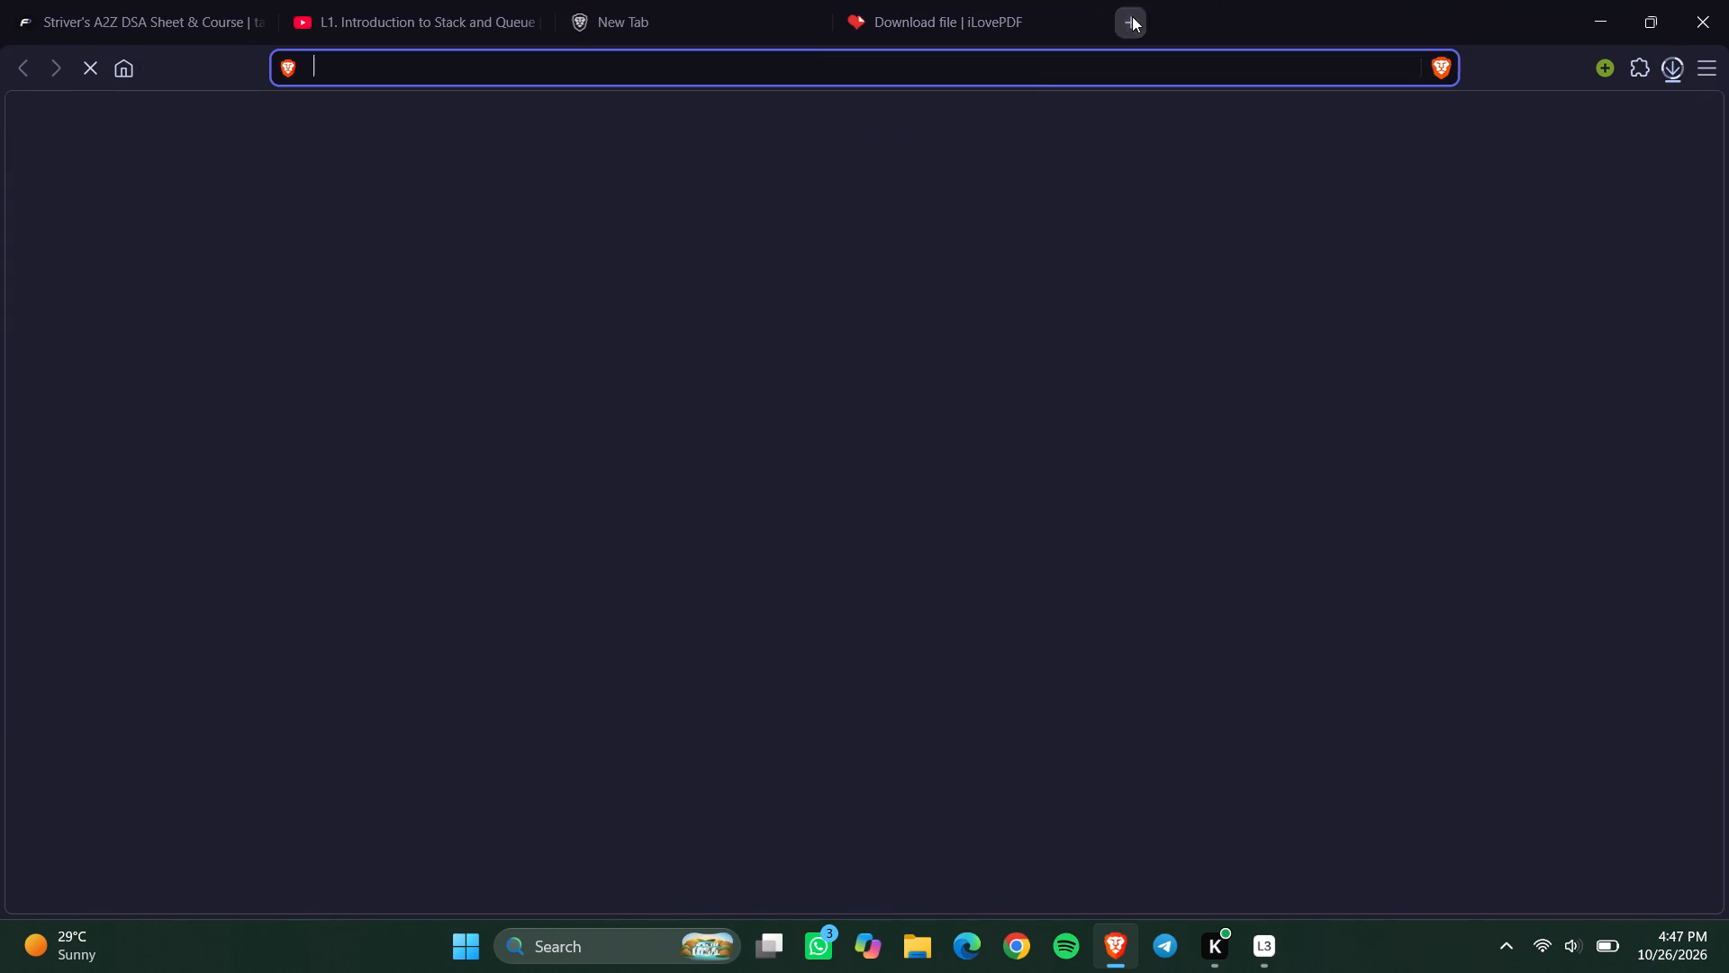
{"action": "type", "text": "word file d"}
{"action": "key", "text": "BackSpace"}
{"action": "type", "text": "editor"}
{"action": "key", "text": "Return"}
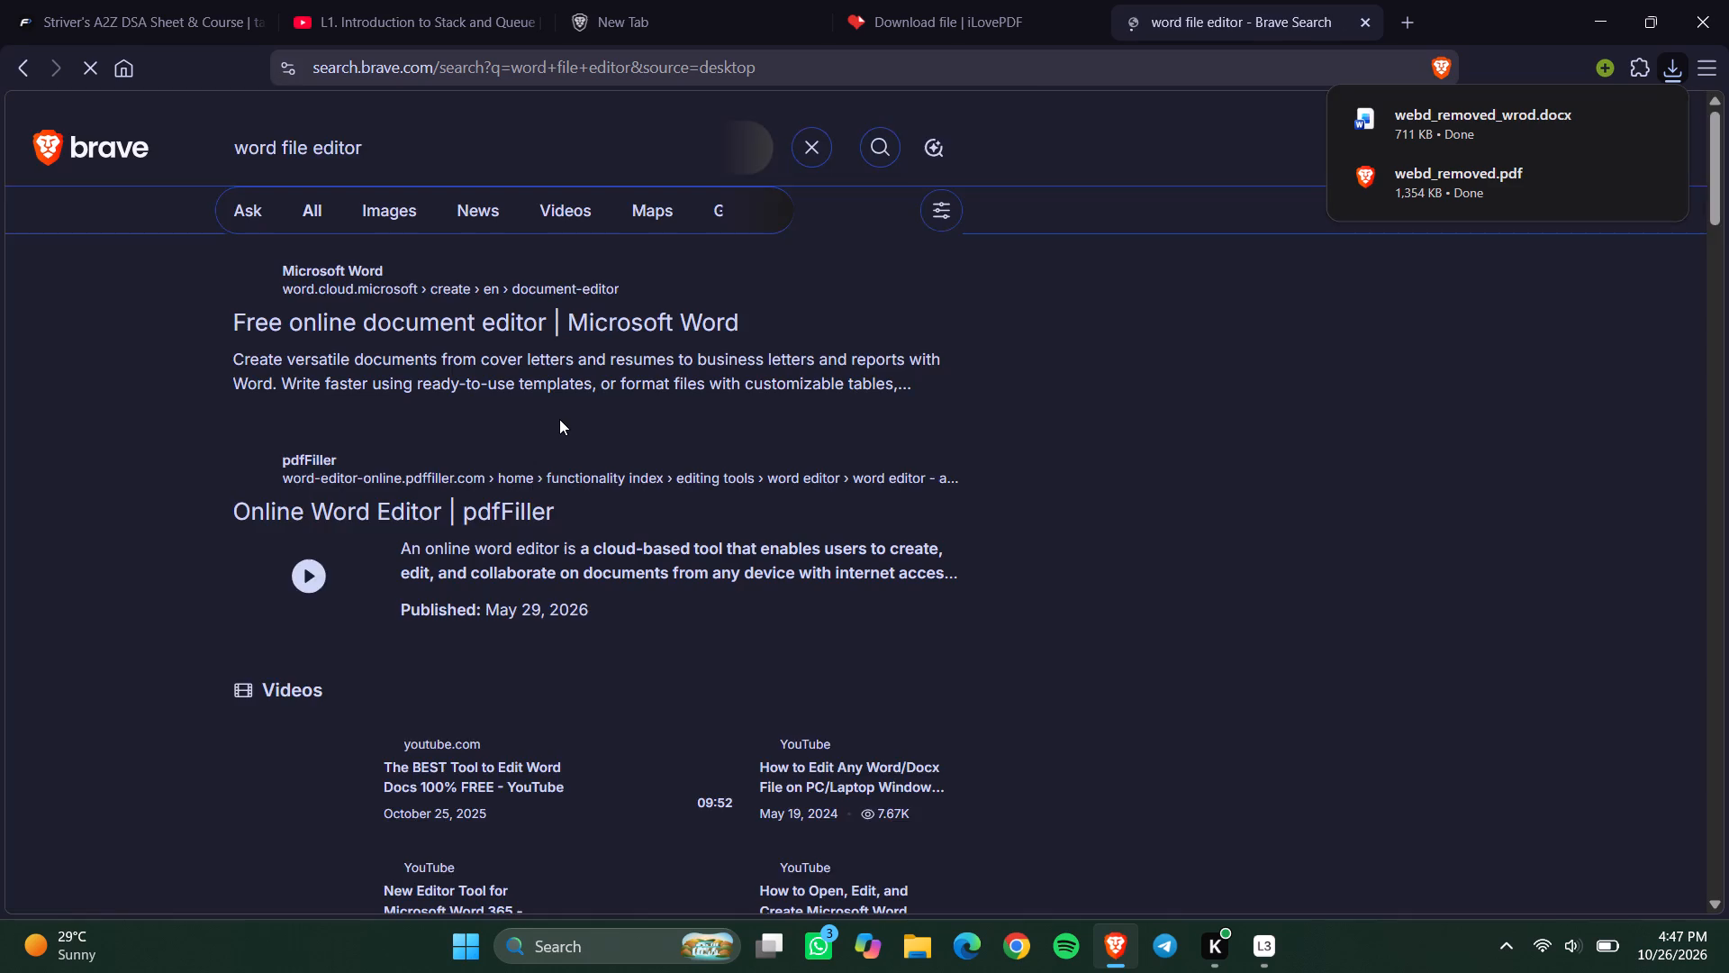
{"action": "left_click", "coordinate": [452, 321]}
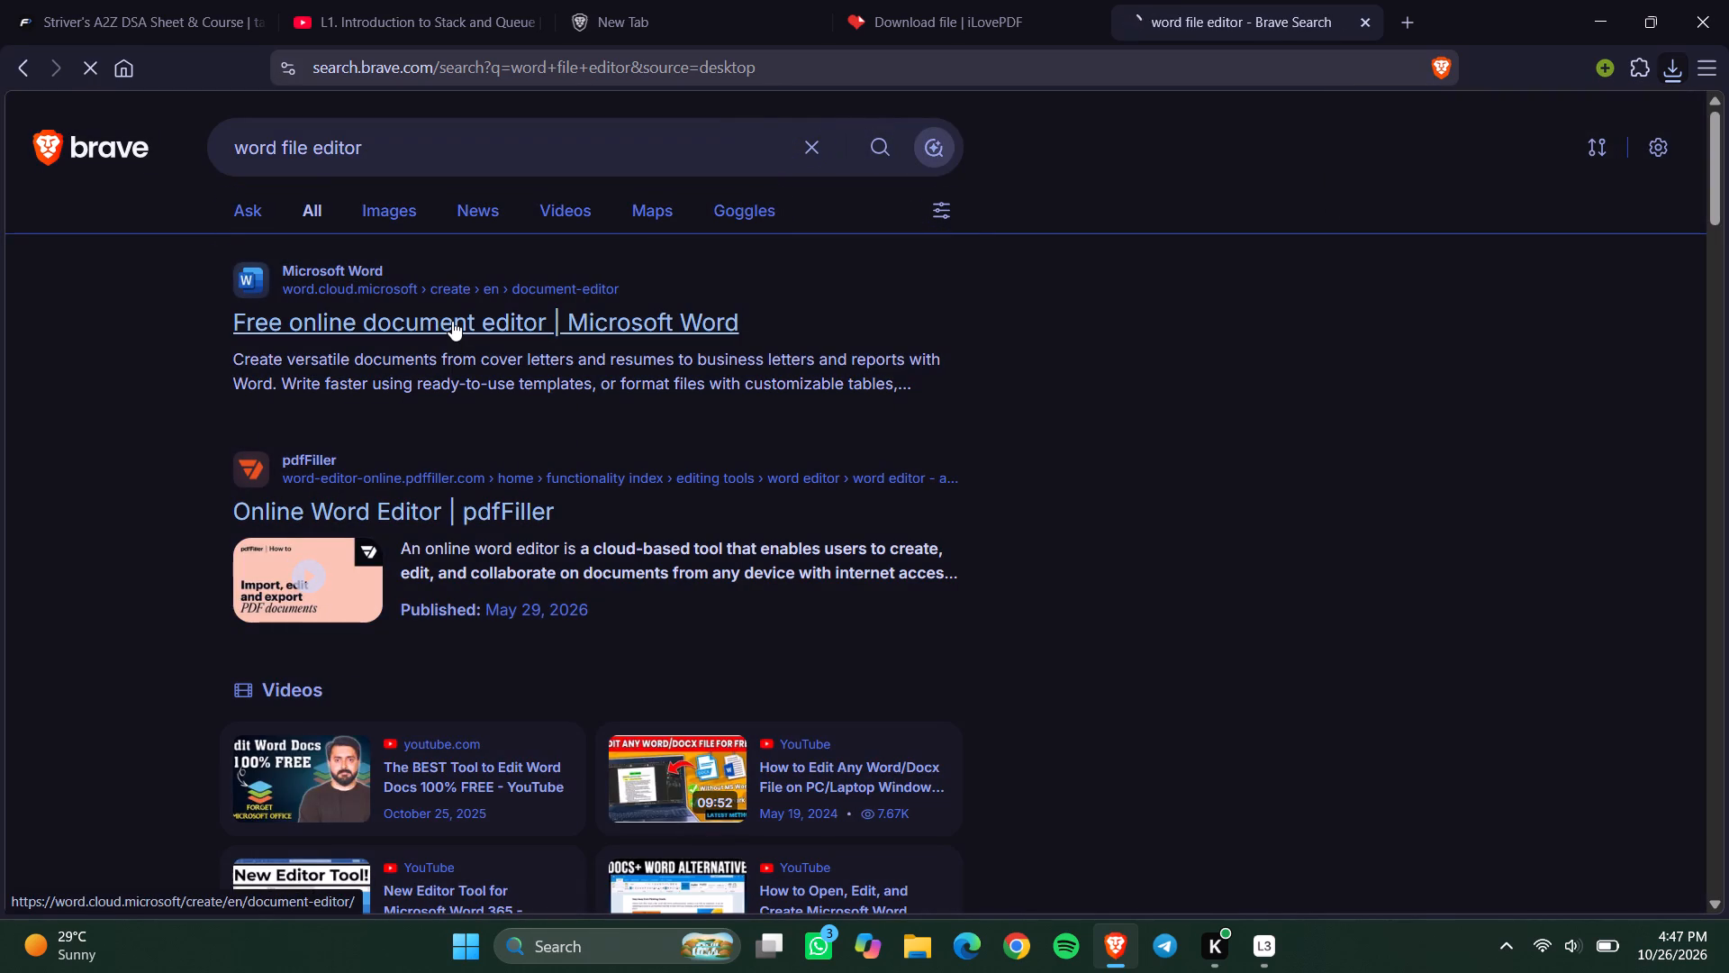
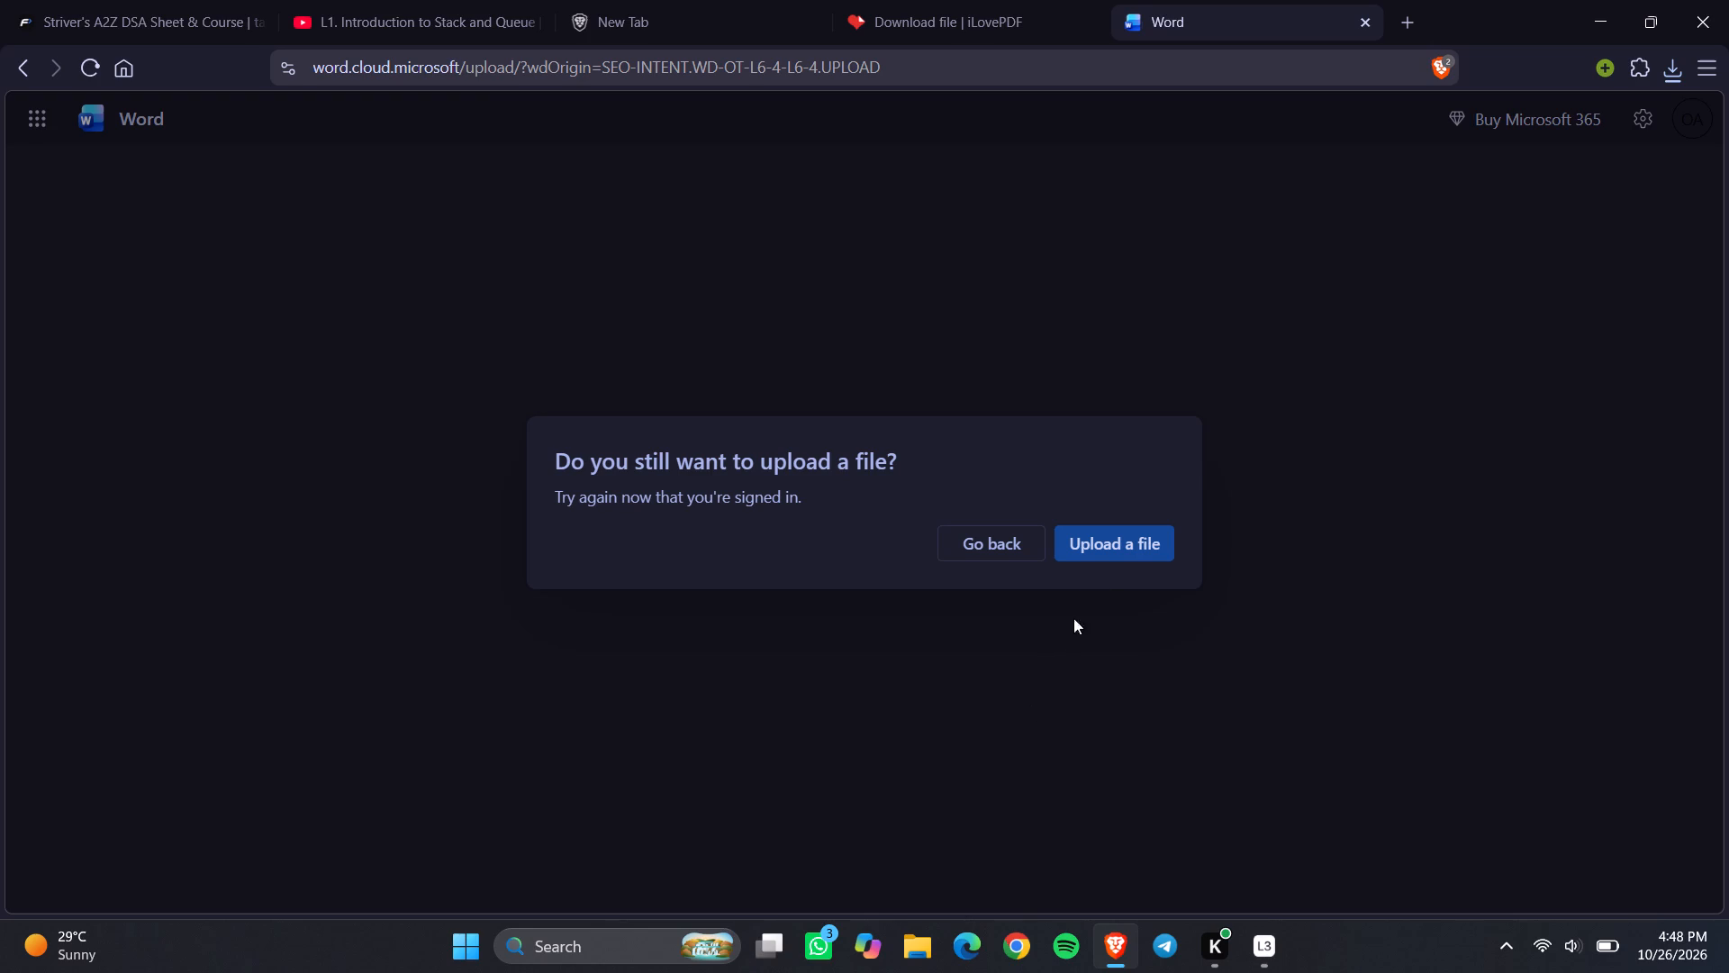
Upload webd_removed_wrod from the Desktop and open it for editing in Word online.
{"action": "left_click", "coordinate": [1108, 547]}
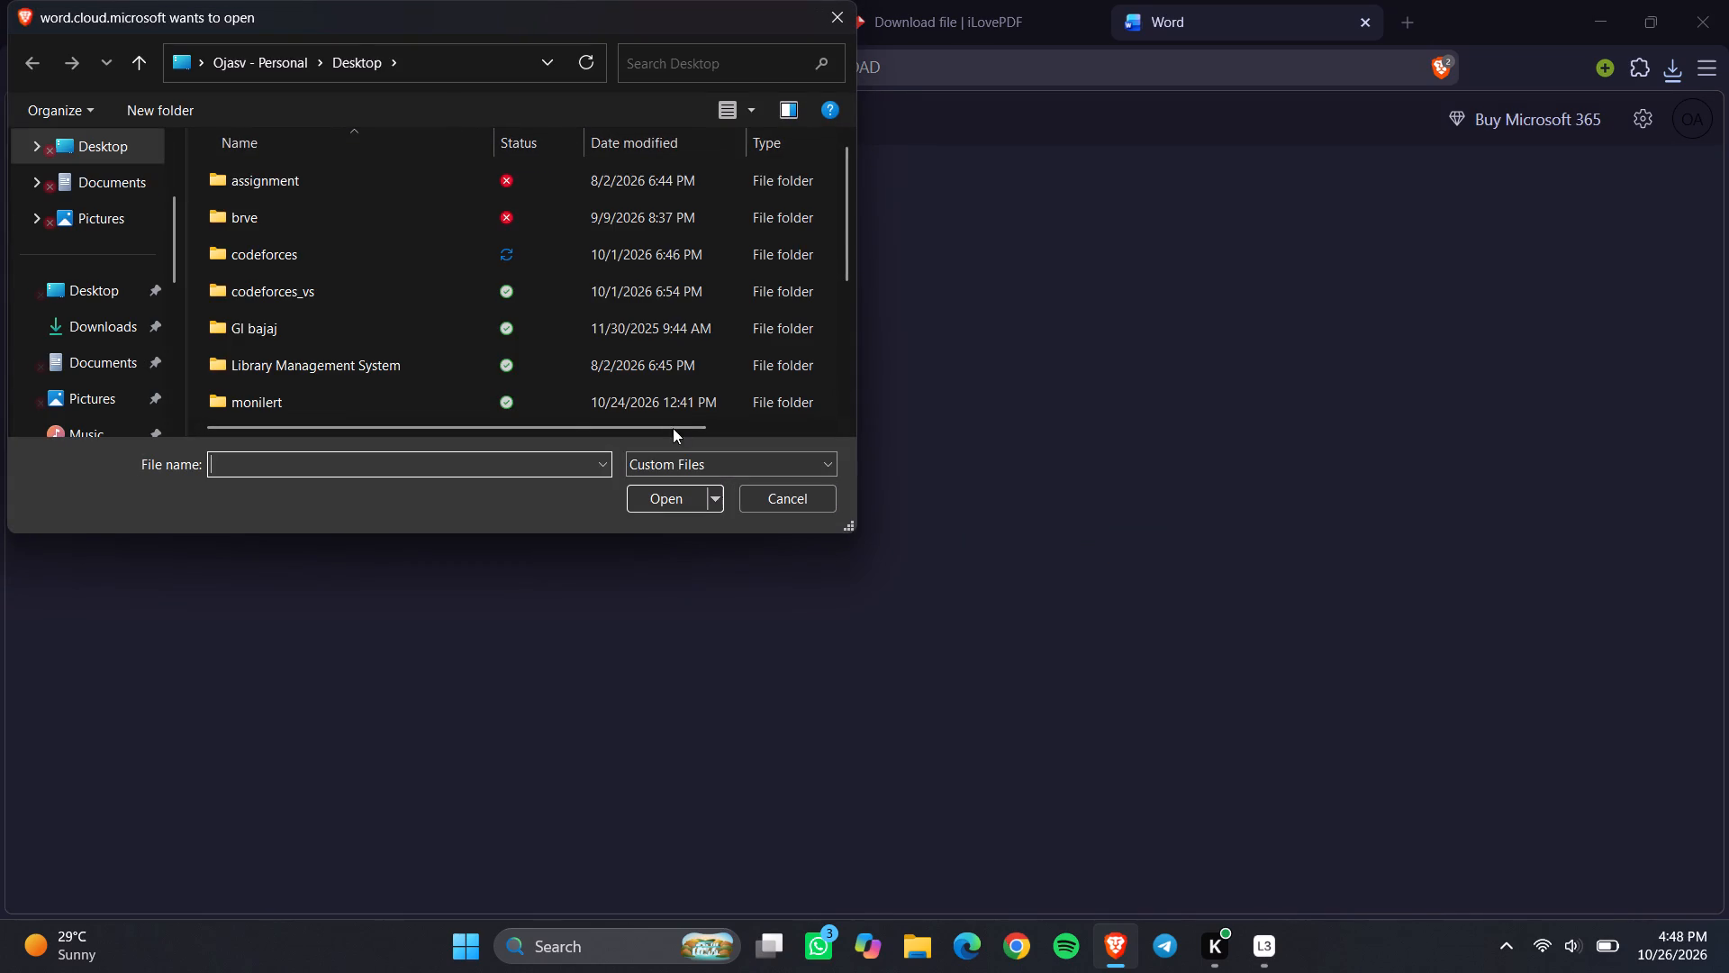
{"action": "scroll", "coordinate": [516, 366], "scroll_direction": "down", "scroll_amount": 3}
{"action": "left_click", "coordinate": [148, 147]}
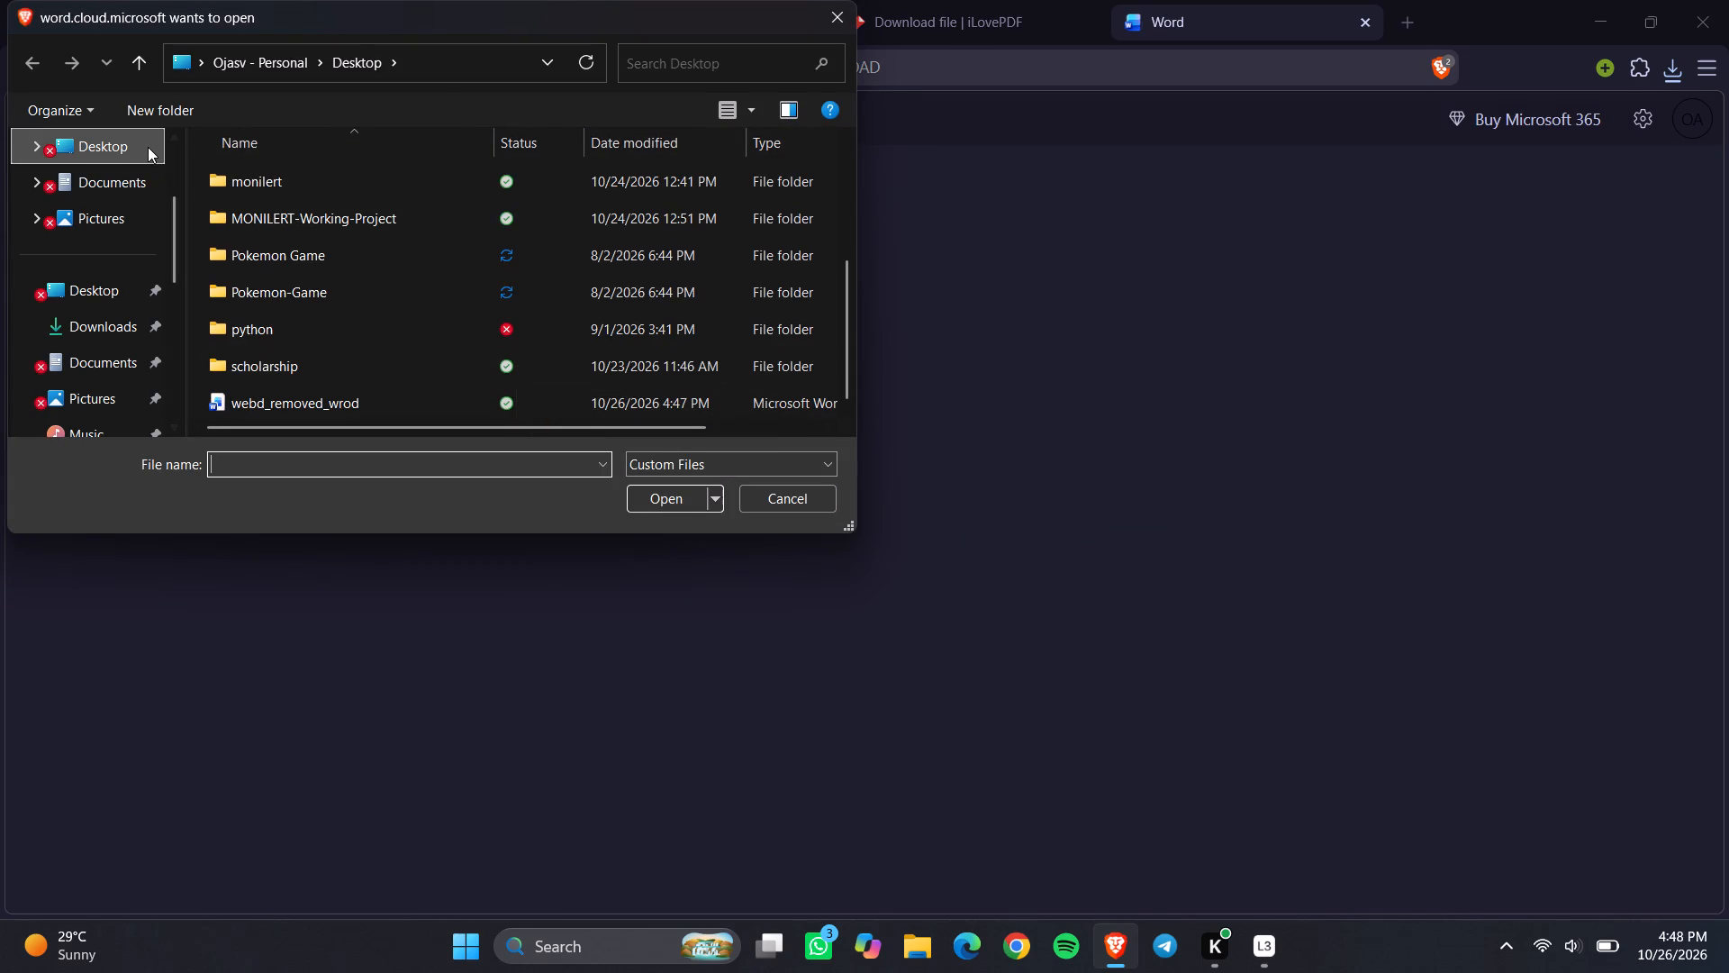
{"action": "scroll", "coordinate": [404, 342], "scroll_direction": "down", "scroll_amount": 9}
{"action": "left_click", "coordinate": [395, 403]}
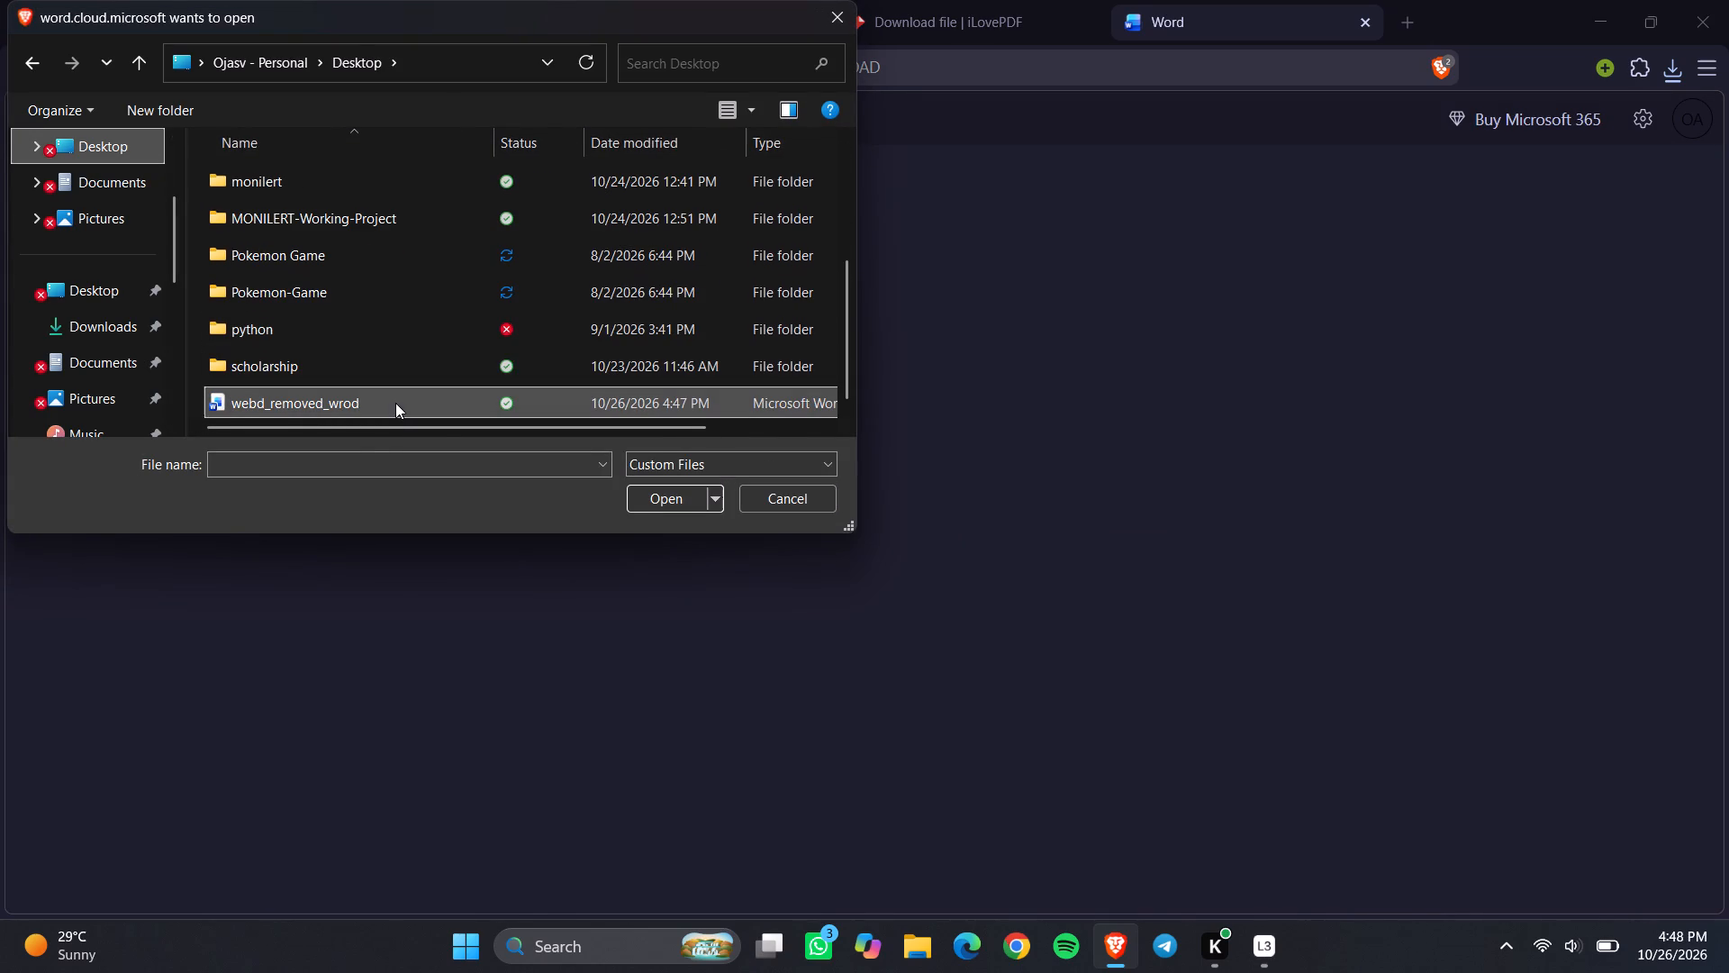
{"action": "left_click", "coordinate": [665, 510]}
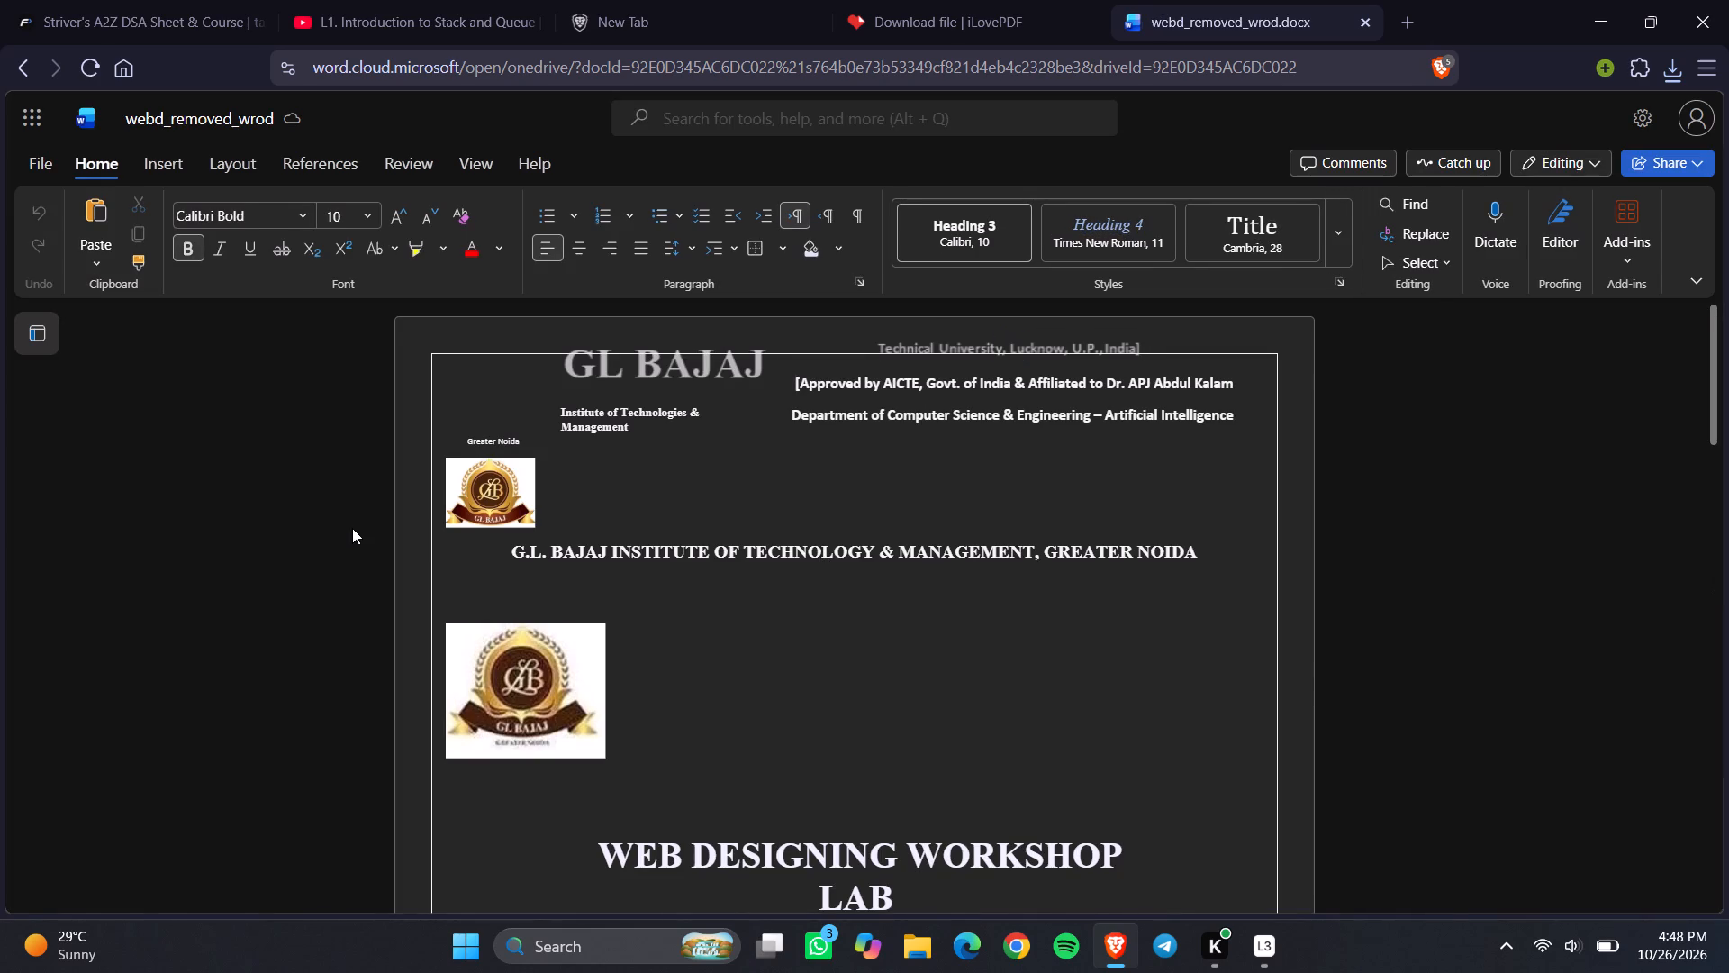
Delete "– Artificial Intelligence" from the department line in the header block at the top of the cover page.
{"action": "scroll", "coordinate": [352, 528], "scroll_direction": "down", "scroll_amount": 2}
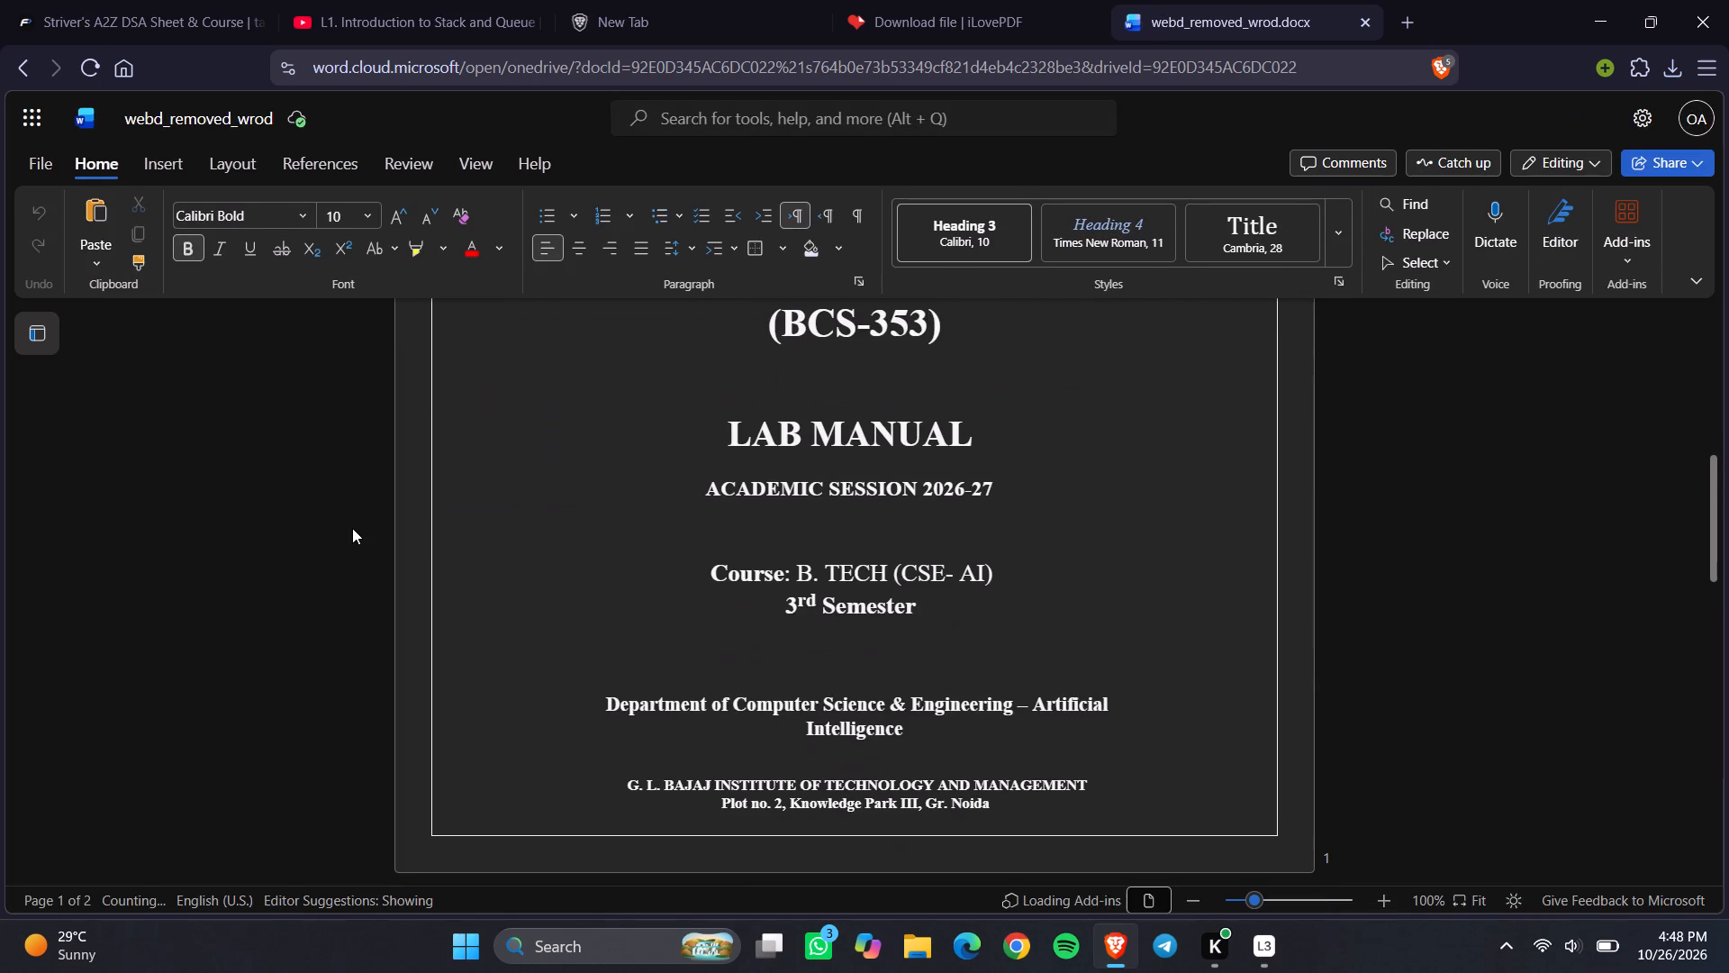
{"action": "scroll", "coordinate": [352, 528], "scroll_direction": "up", "scroll_amount": 1}
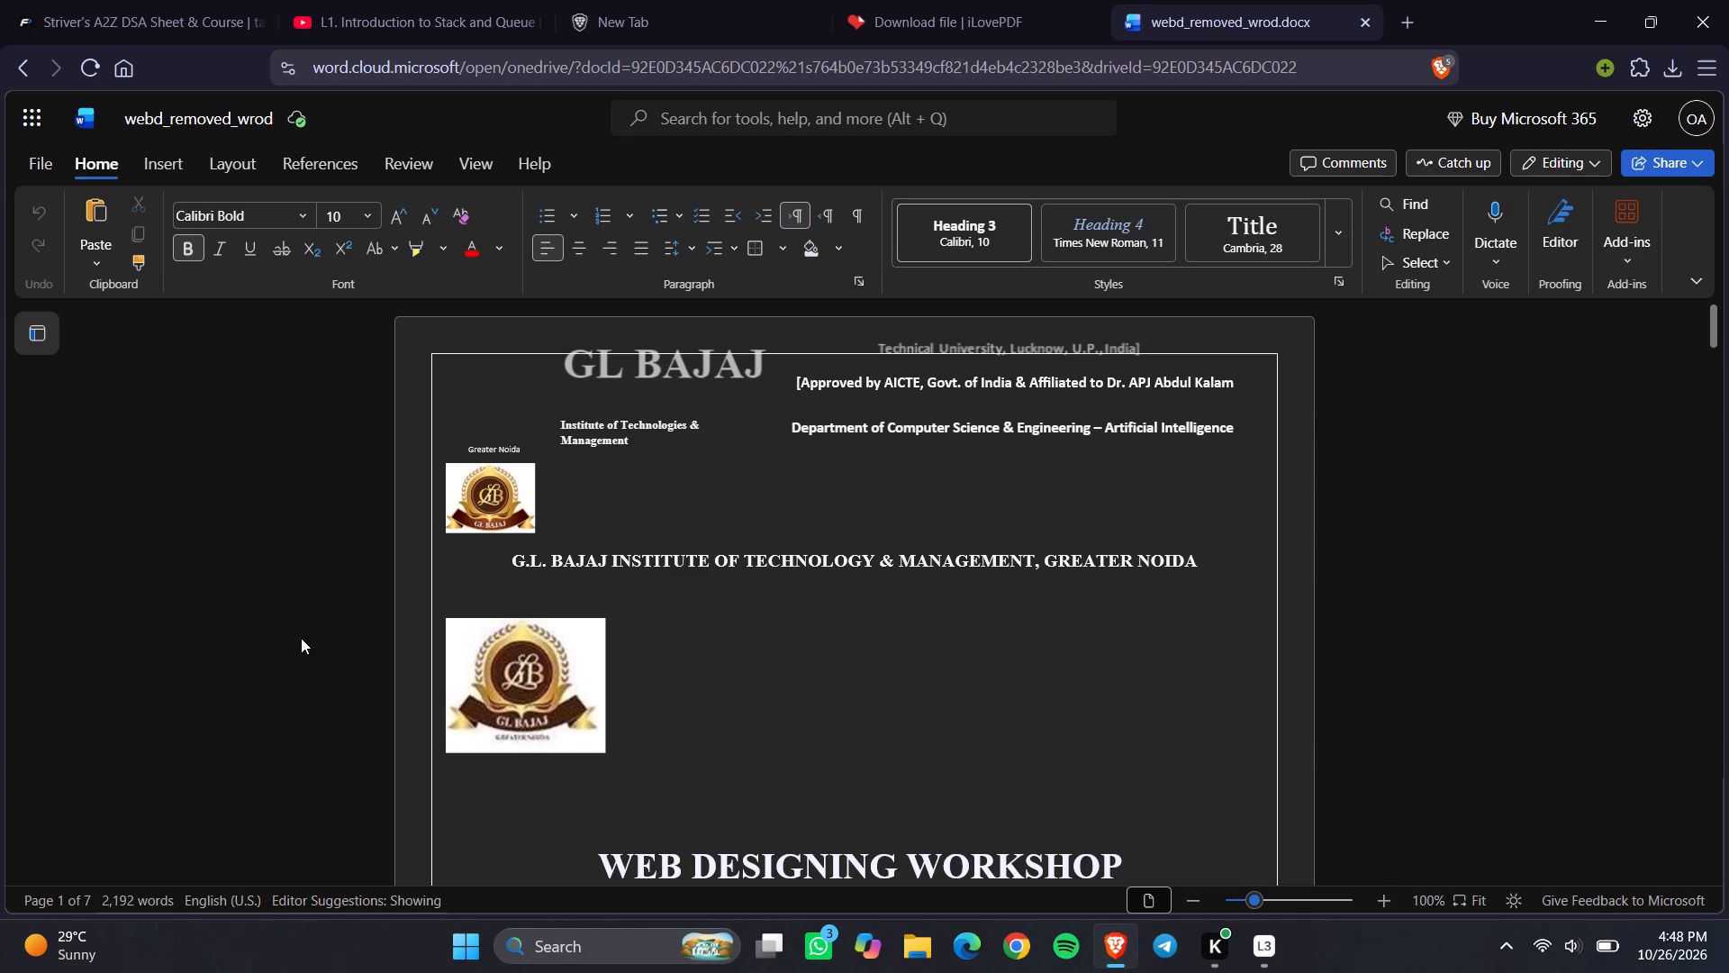
{"action": "left_click", "coordinate": [950, 435]}
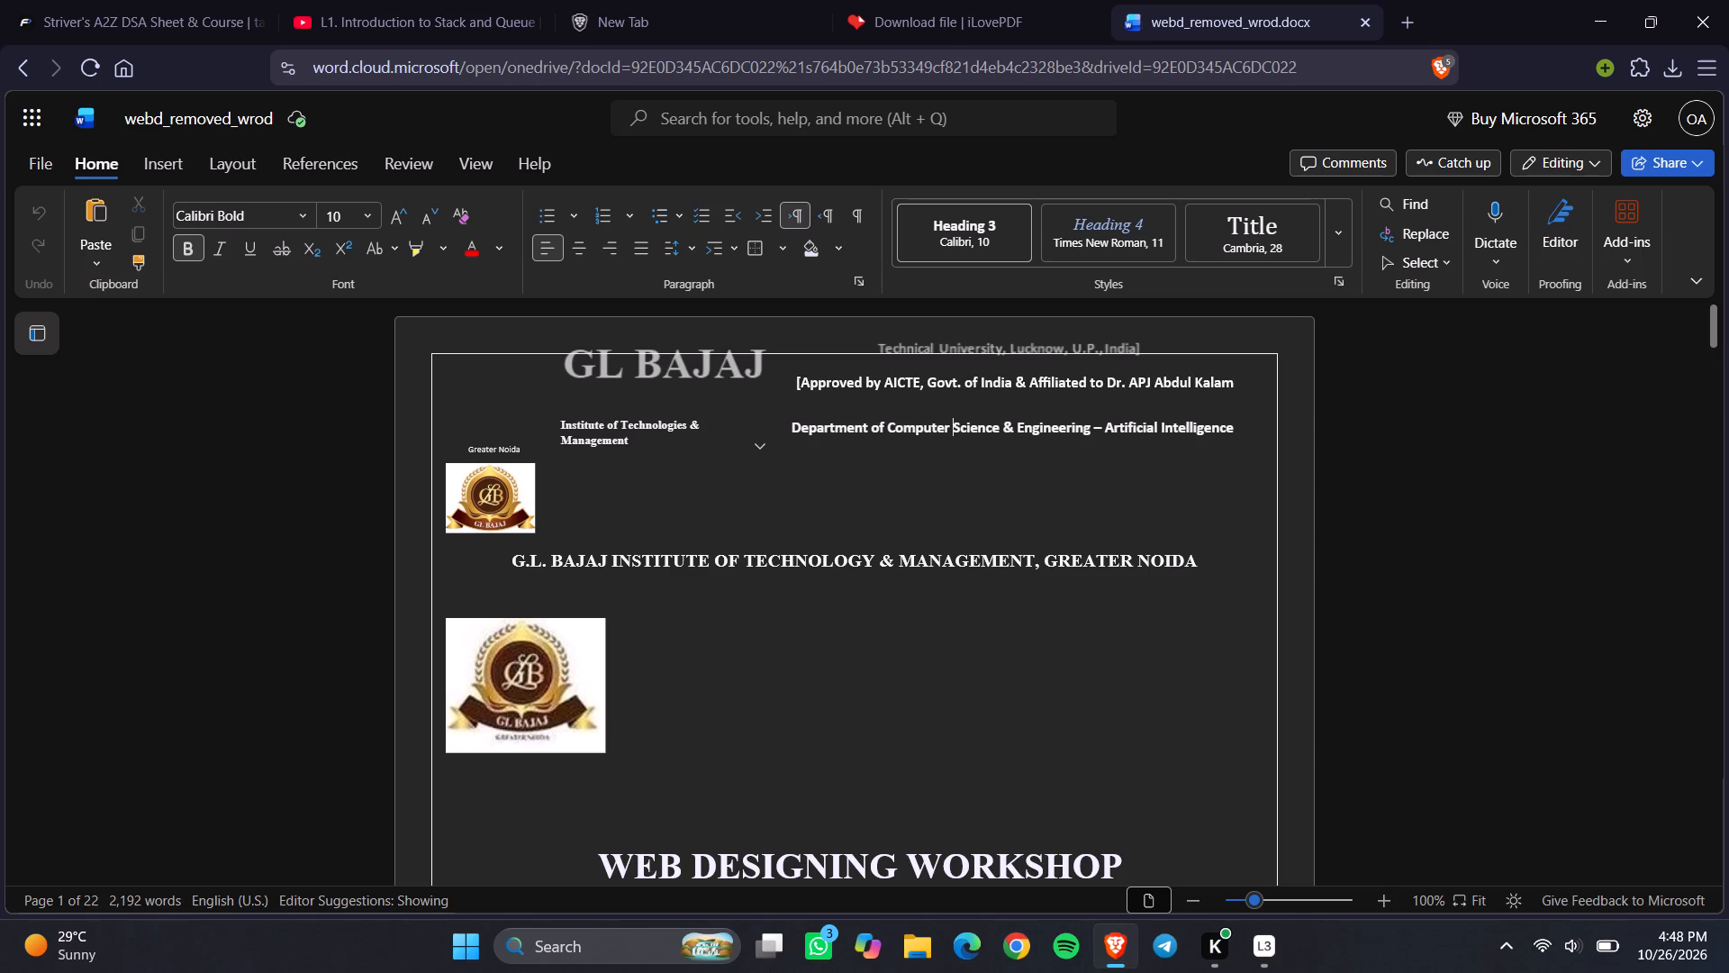
{"action": "left_click", "coordinate": [1232, 439]}
{"action": "left_click", "coordinate": [1235, 434]}
{"action": "key", "text": "BackSpace"}
{"action": "key", "text": "BackSpace"}
{"action": "key", "text": "BackSpace"}
{"action": "key", "text": "BackSpace"}
{"action": "key", "text": "BackSpace"}
{"action": "key", "text": "BackSpace"}
{"action": "key", "text": "BackSpace"}
{"action": "key", "text": "BackSpace"}
{"action": "key", "text": "BackSpace"}
{"action": "key", "text": "BackSpace"}
{"action": "key", "text": "BackSpace"}
{"action": "key", "text": "BackSpace"}
{"action": "key", "text": "BackSpace"}
{"action": "key", "text": "BackSpace"}
{"action": "key", "text": "BackSpace"}
{"action": "key", "text": "BackSpace"}
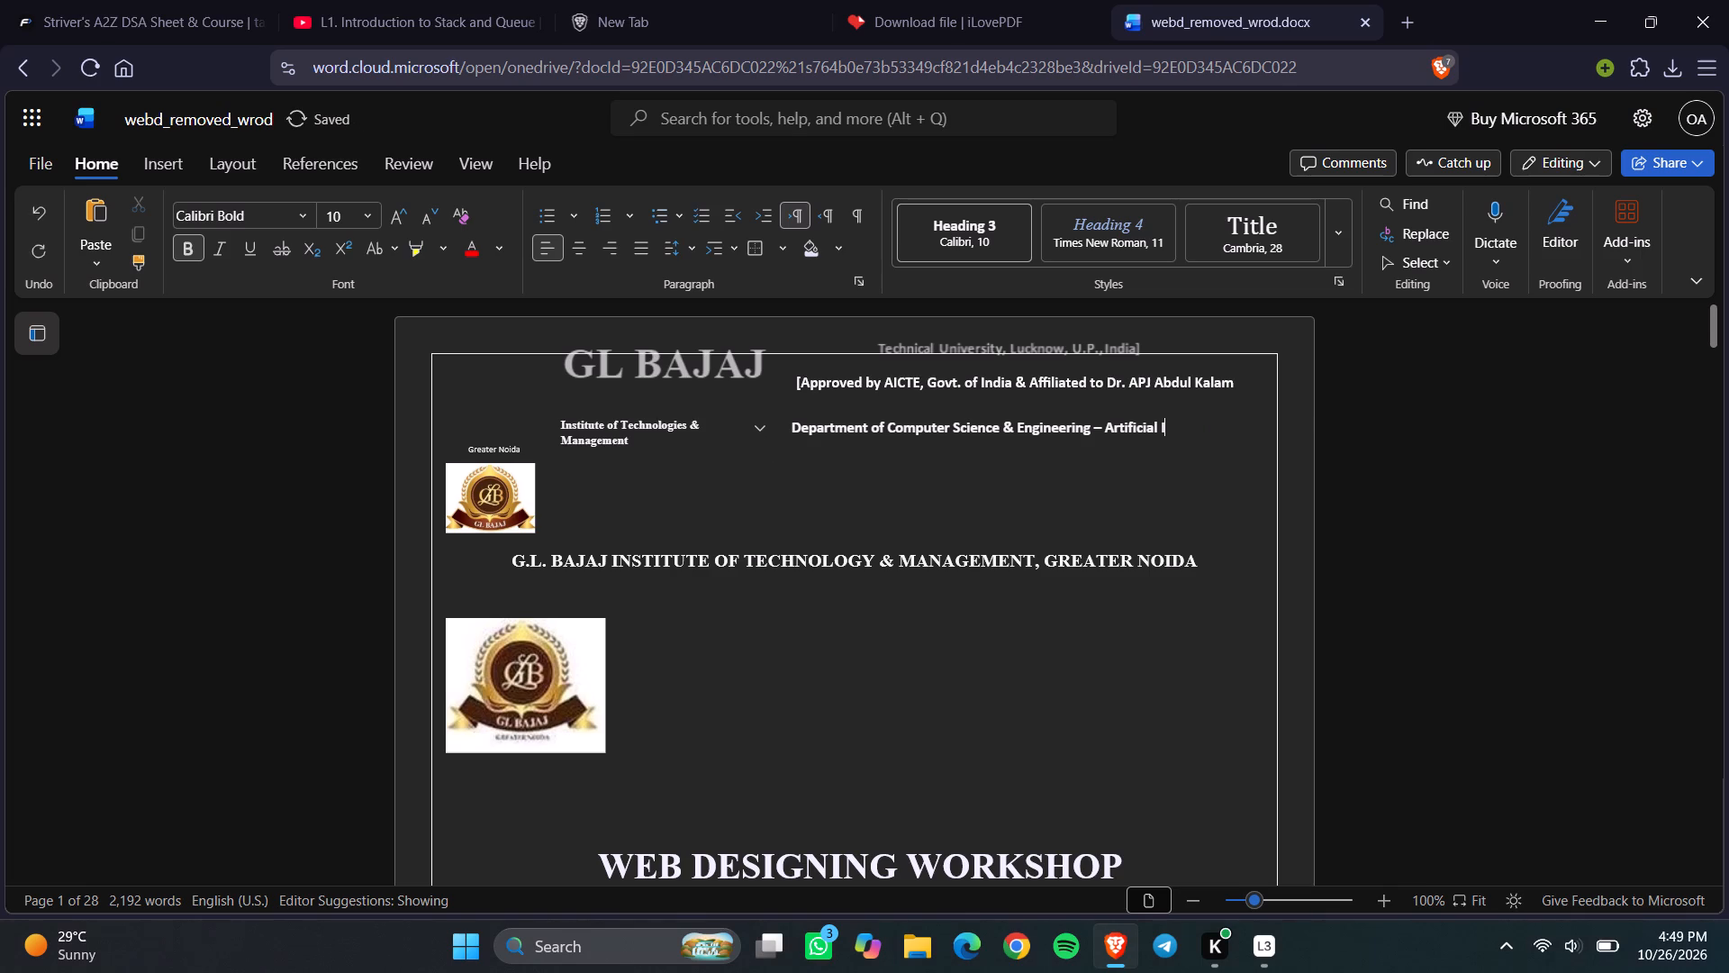
{"action": "key", "text": "BackSpace"}
{"action": "key", "text": "BackSpace"}
{"action": "key", "text": "BackSpace"}
{"action": "key", "text": "BackSpace"}
{"action": "key", "text": "BackSpace"}
{"action": "key", "text": "BackSpace"}
{"action": "key", "text": "BackSpace"}
{"action": "key", "text": "BackSpace"}
{"action": "key", "text": "BackSpace"}
{"action": "key", "text": "BackSpace"}
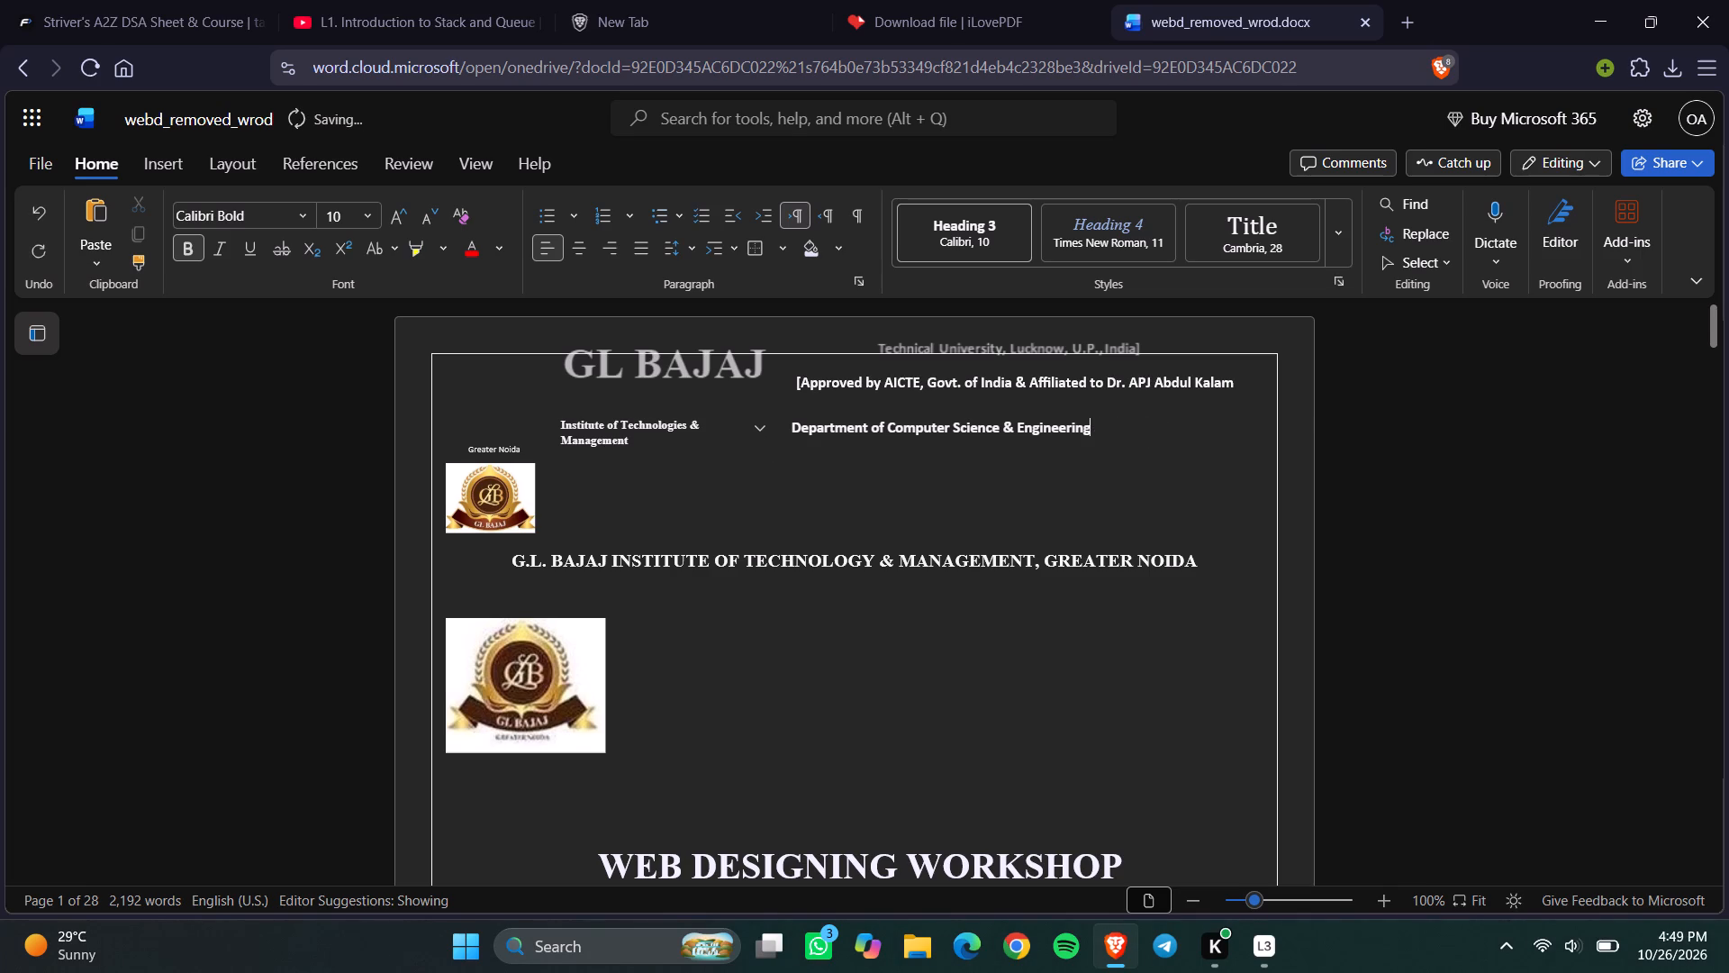
Insert 16 spaces before "Department of Computer Science & Engineering" in the cover page's header block.
{"action": "left_click", "coordinate": [798, 424]}
{"action": "left_click", "coordinate": [791, 431]}
{"action": "key", "text": "space"}
{"action": "key", "text": "space"}
{"action": "key", "text": "space"}
{"action": "key", "text": "space"}
{"action": "key", "text": "space"}
{"action": "key", "text": "space"}
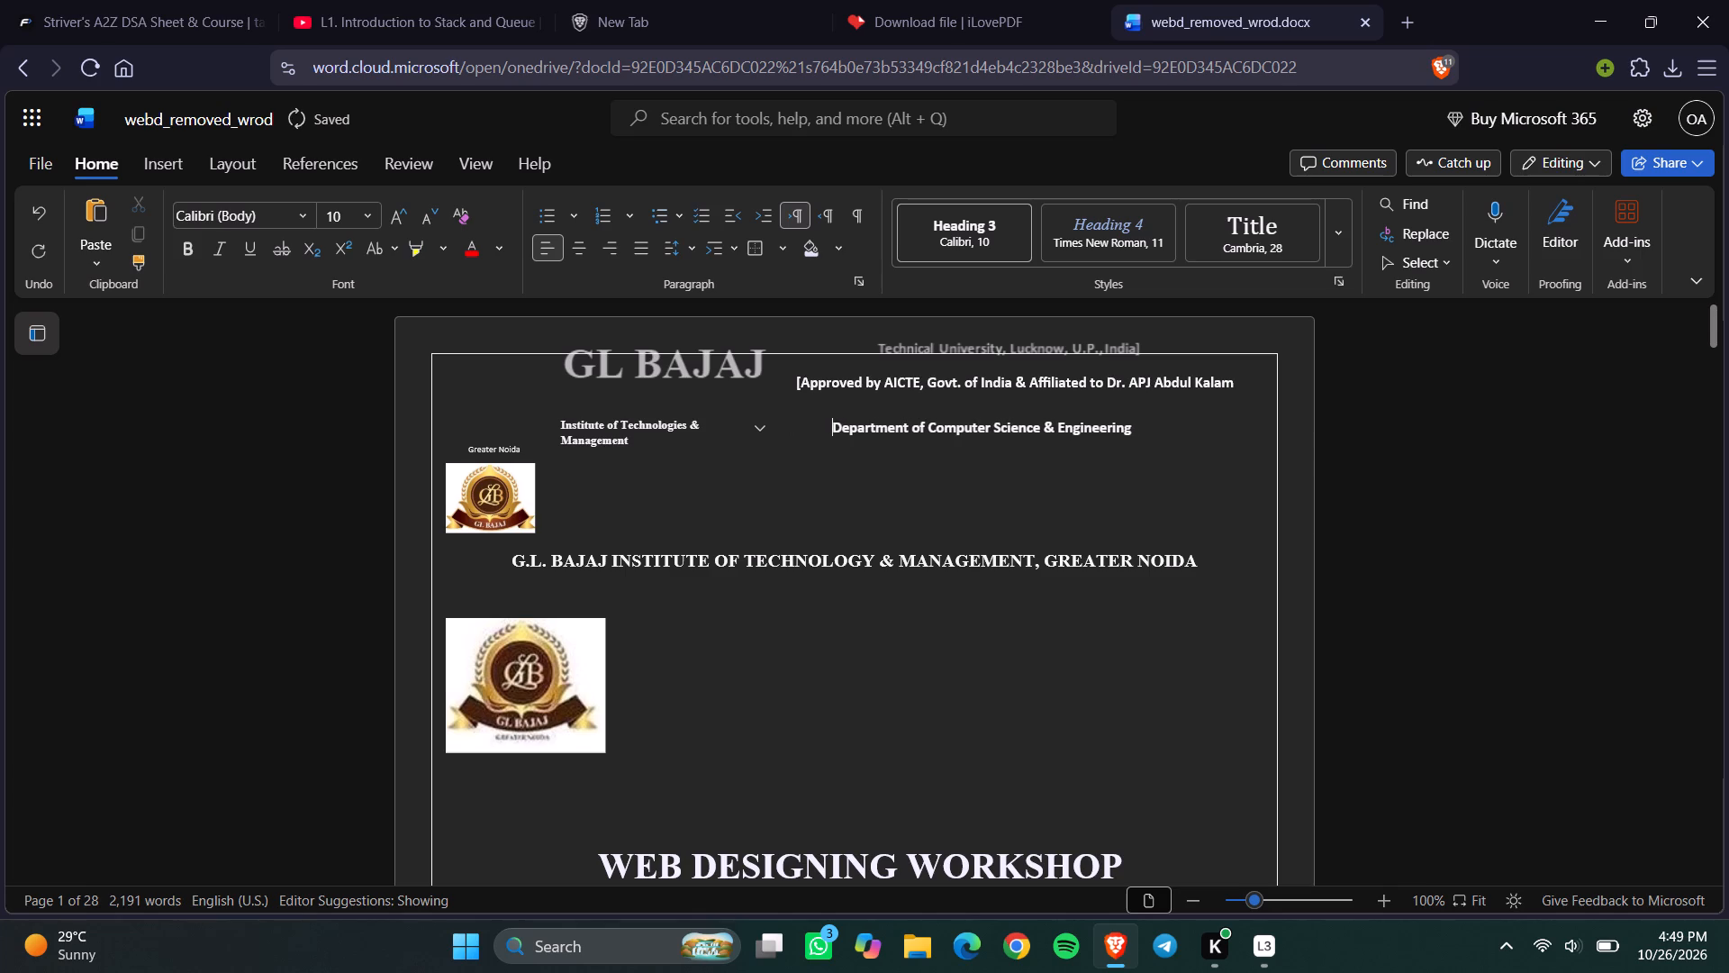
{"action": "key", "text": "space"}
{"action": "key", "text": "space"}
{"action": "key", "text": "space"}
{"action": "key", "text": "space"}
{"action": "key", "text": "space"}
{"action": "key", "text": "space"}
{"action": "key", "text": "space"}
{"action": "key", "text": "space"}
{"action": "key", "text": "space"}
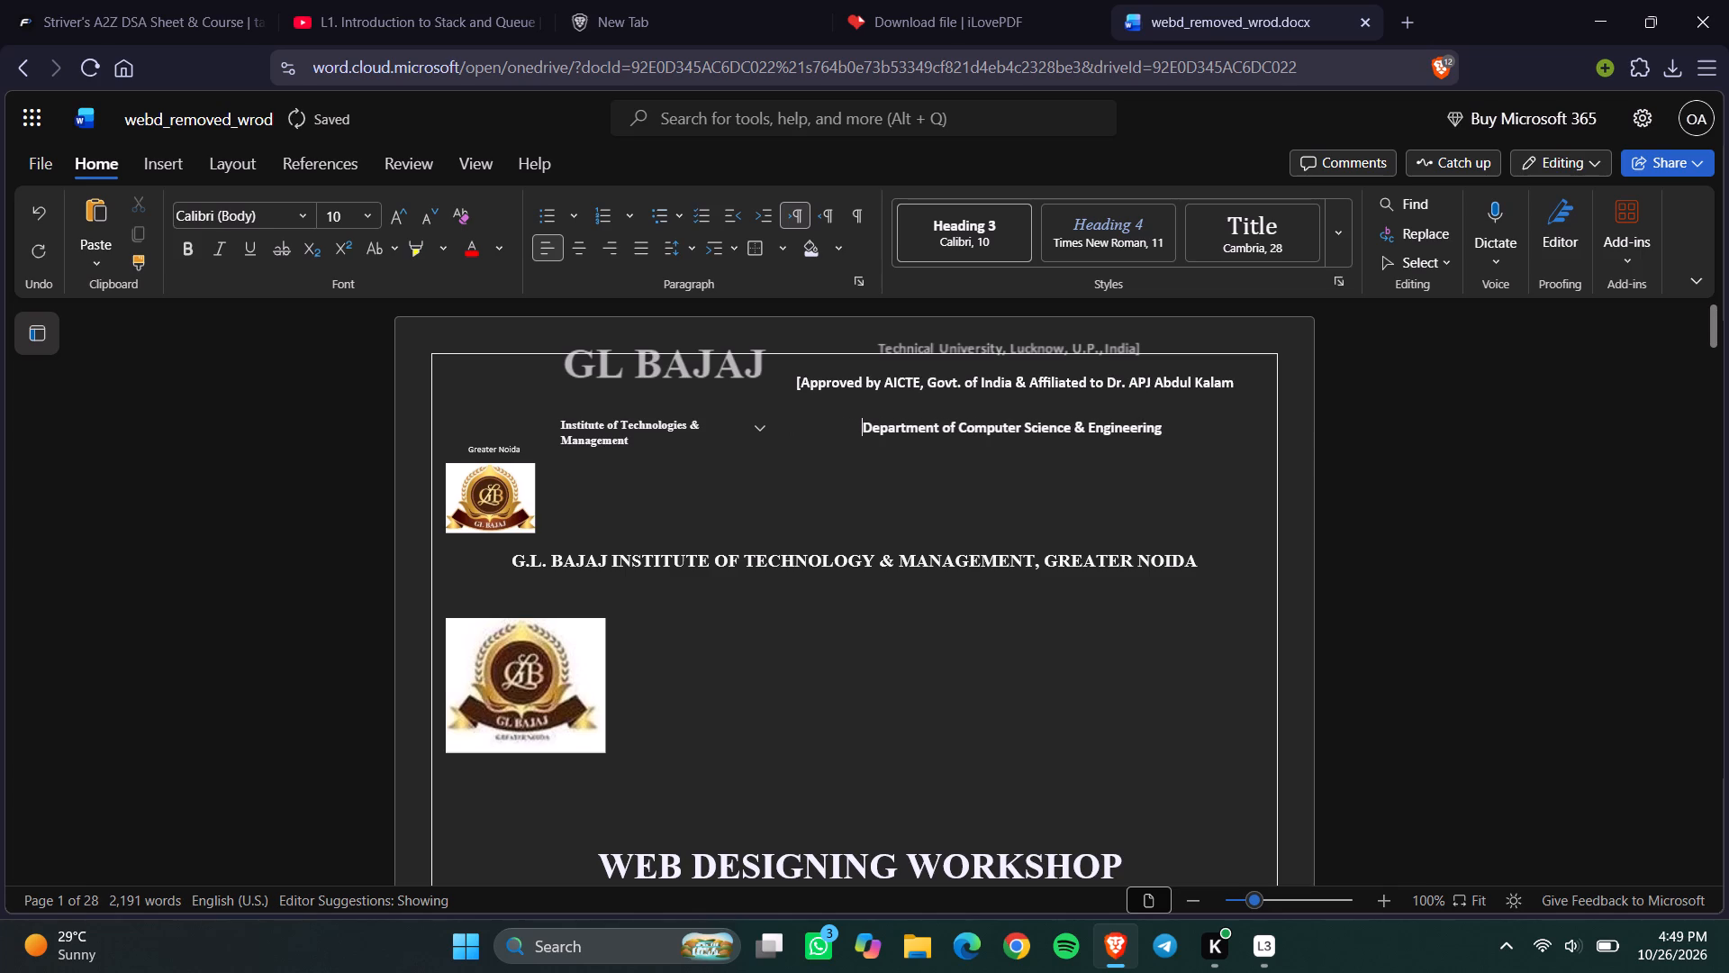
{"action": "key", "text": "space"}
Shorten the course line on the cover page to "B. TECH (CSE)".
{"action": "scroll", "coordinate": [791, 431], "scroll_direction": "down", "scroll_amount": 2}
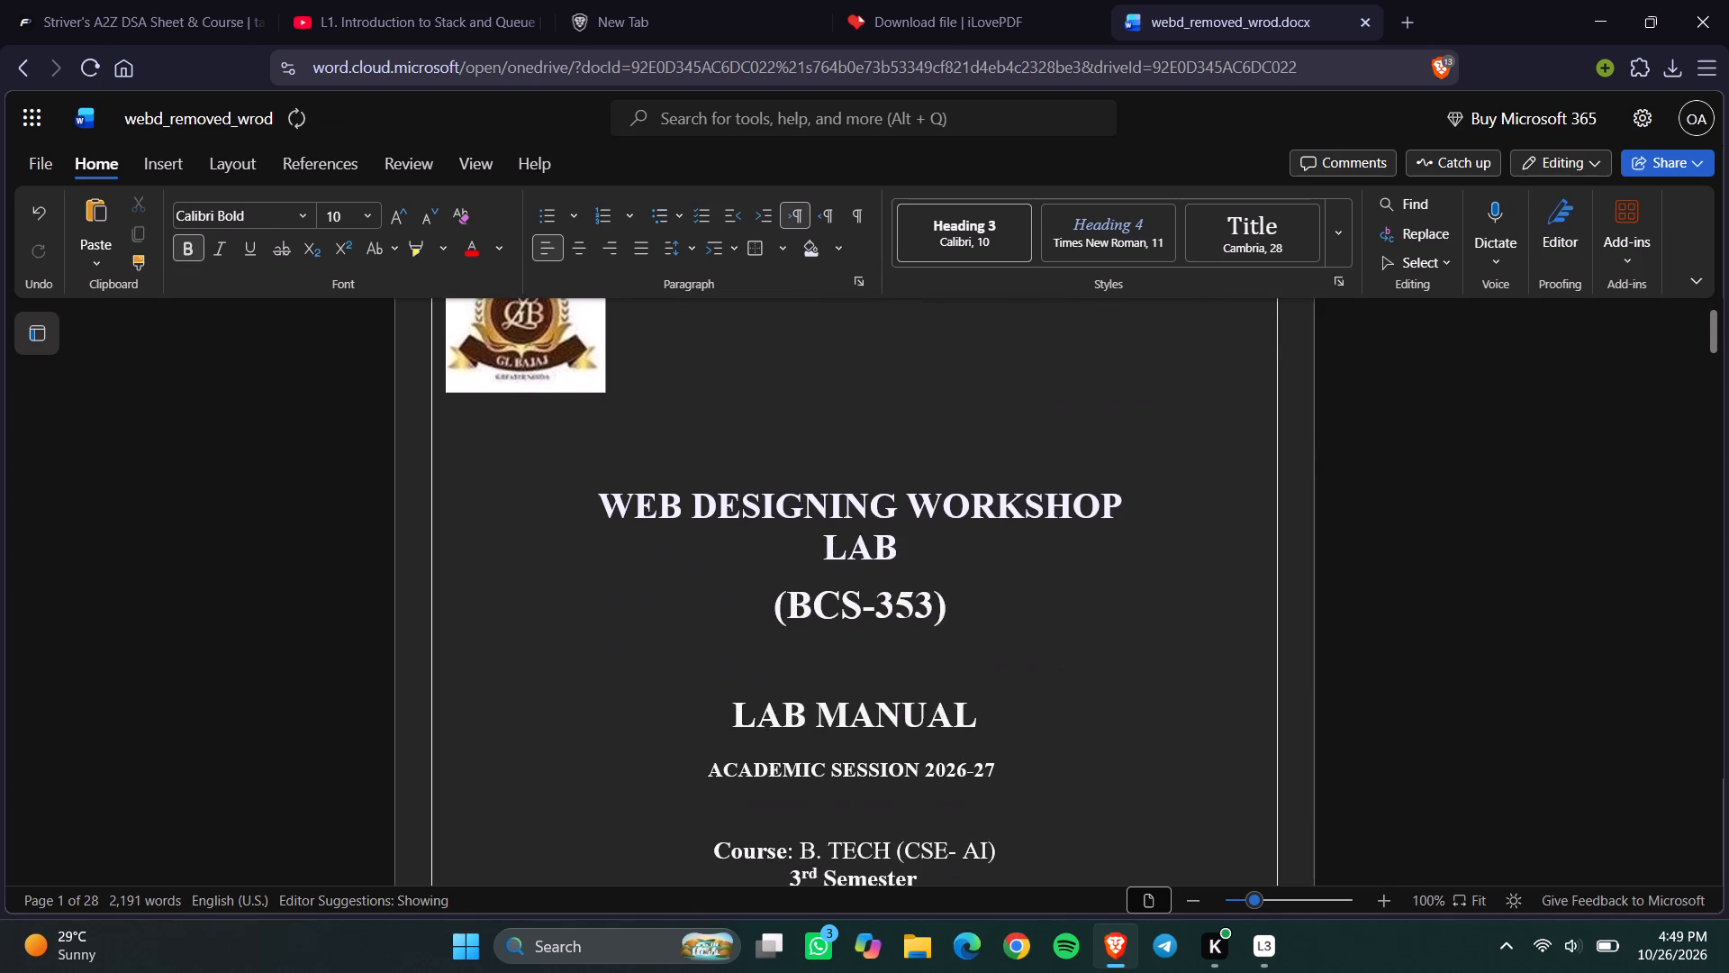
{"action": "scroll", "coordinate": [837, 702], "scroll_direction": "down", "scroll_amount": 1}
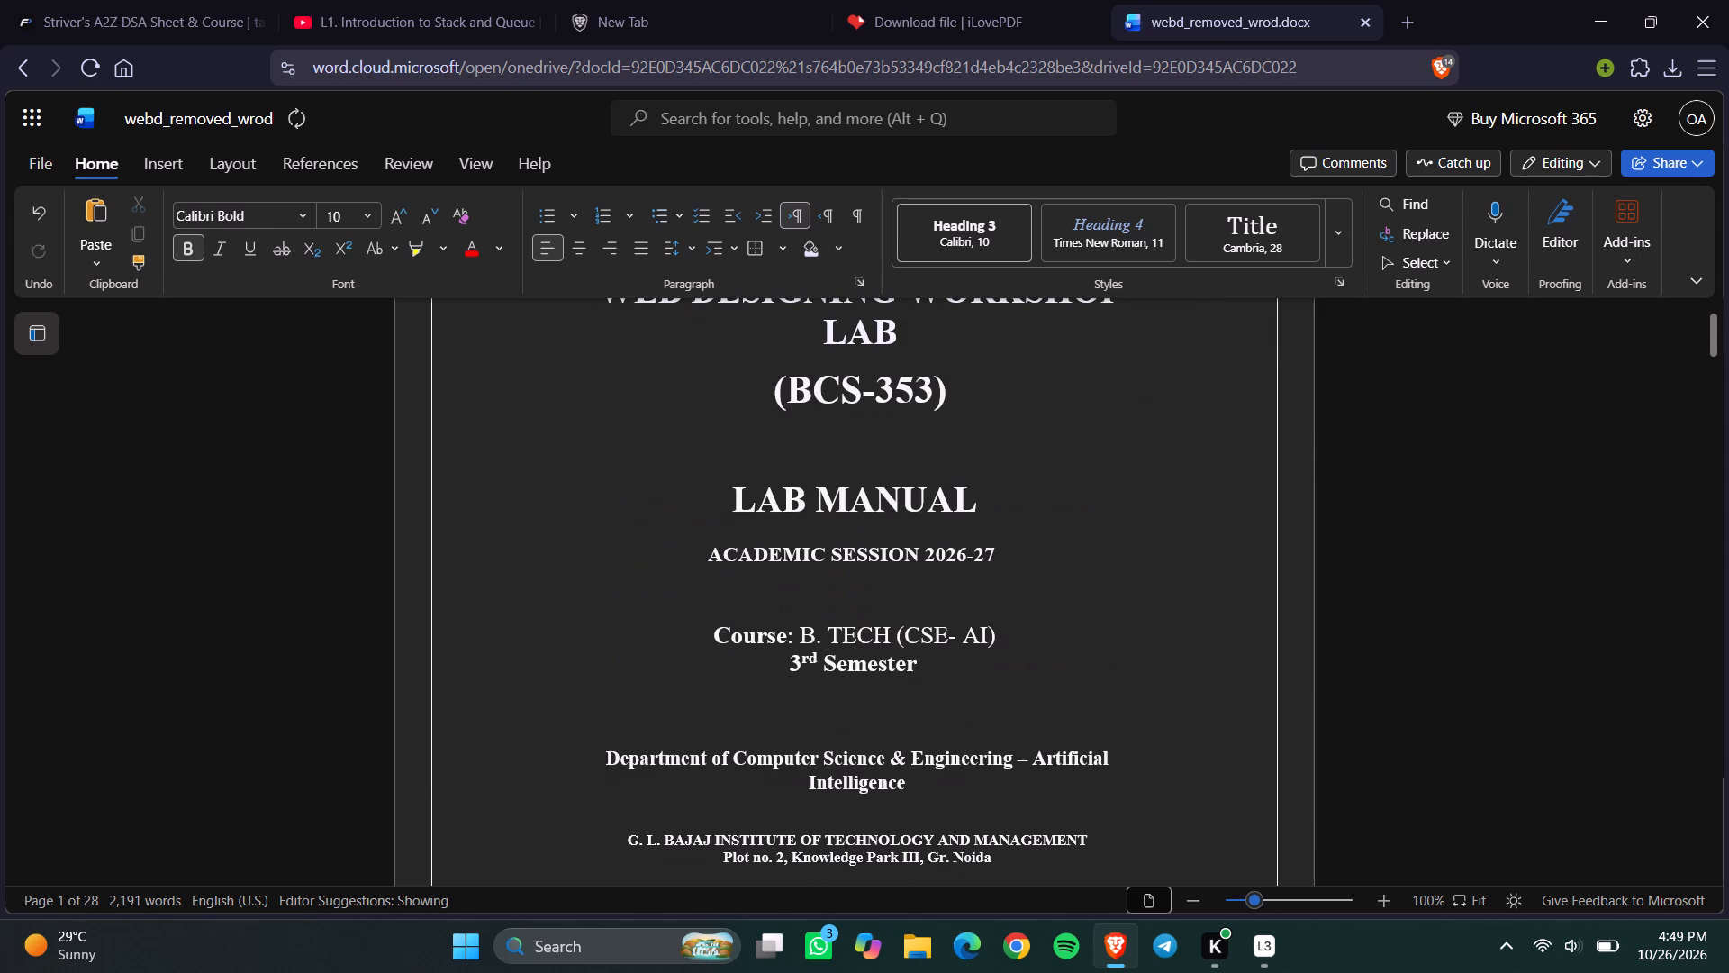
{"action": "scroll", "coordinate": [899, 685], "scroll_direction": "down", "scroll_amount": 1}
{"action": "scroll", "coordinate": [899, 685], "scroll_direction": "up", "scroll_amount": 2}
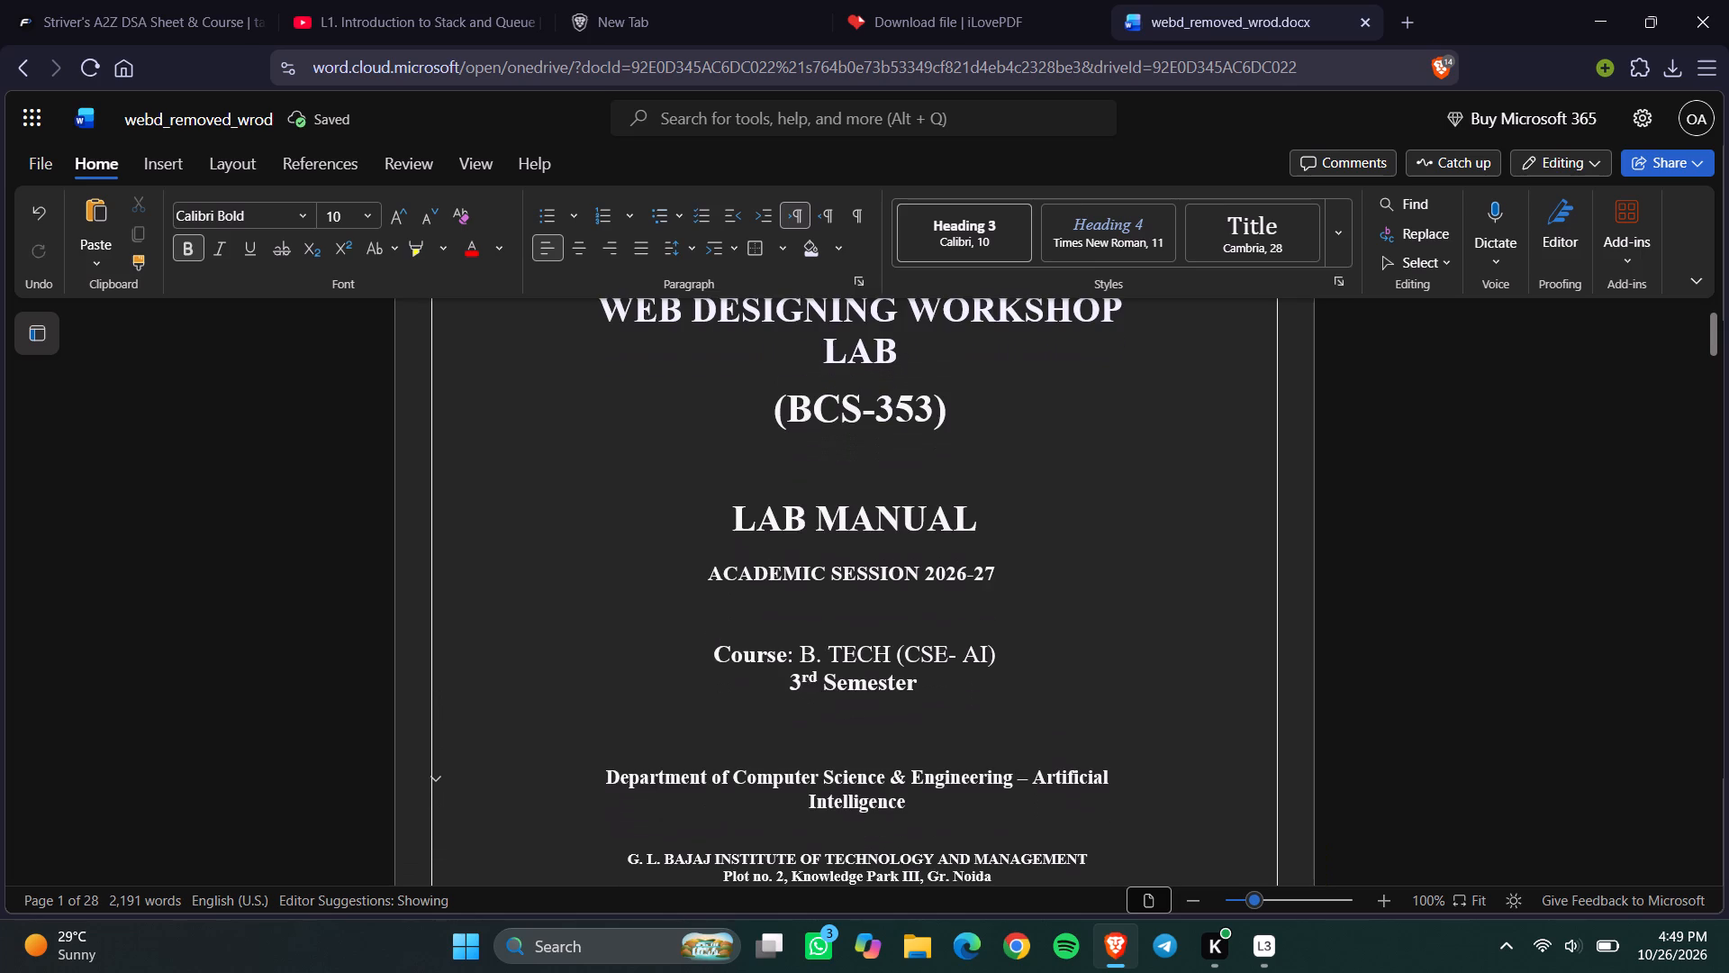
{"action": "left_click", "coordinate": [1006, 659]}
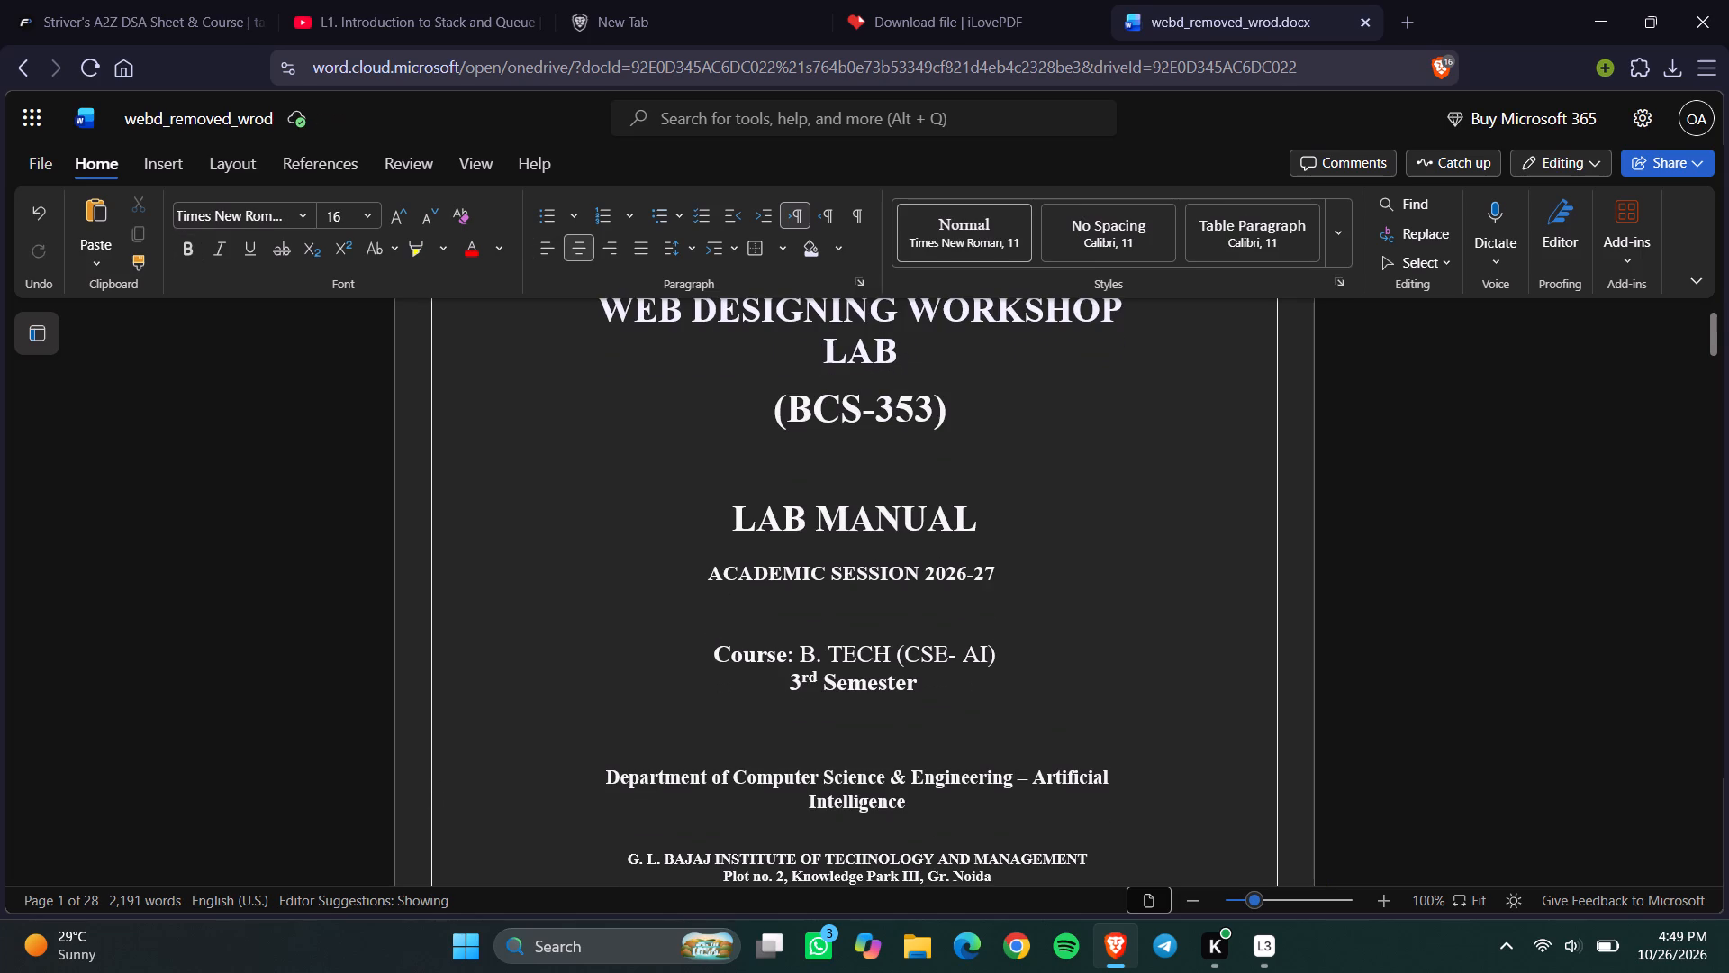
{"action": "key", "text": "Left"}
{"action": "key", "text": "BackSpace"}
{"action": "key", "text": "BackSpace"}
{"action": "key", "text": "BackSpace"}
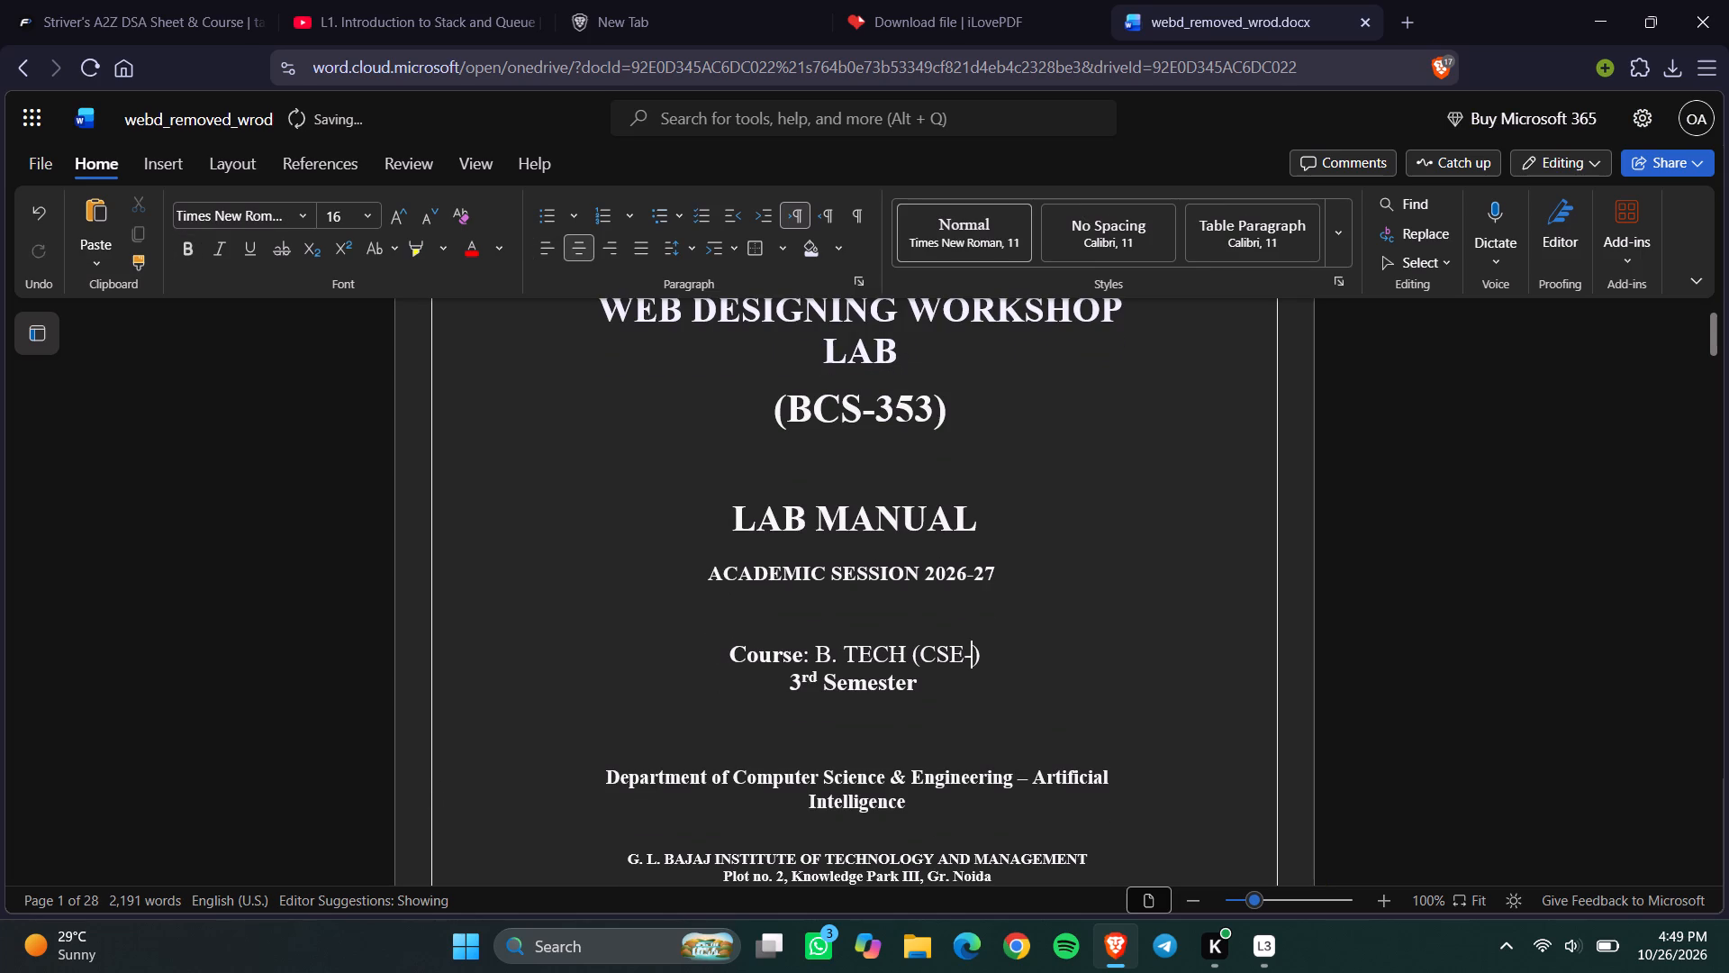
{"action": "key", "text": "BackSpace"}
Delete "– Artificial Intelligence" from the department line above the institute address on the cover page.
{"action": "scroll", "coordinate": [1006, 659], "scroll_direction": "down", "scroll_amount": 1}
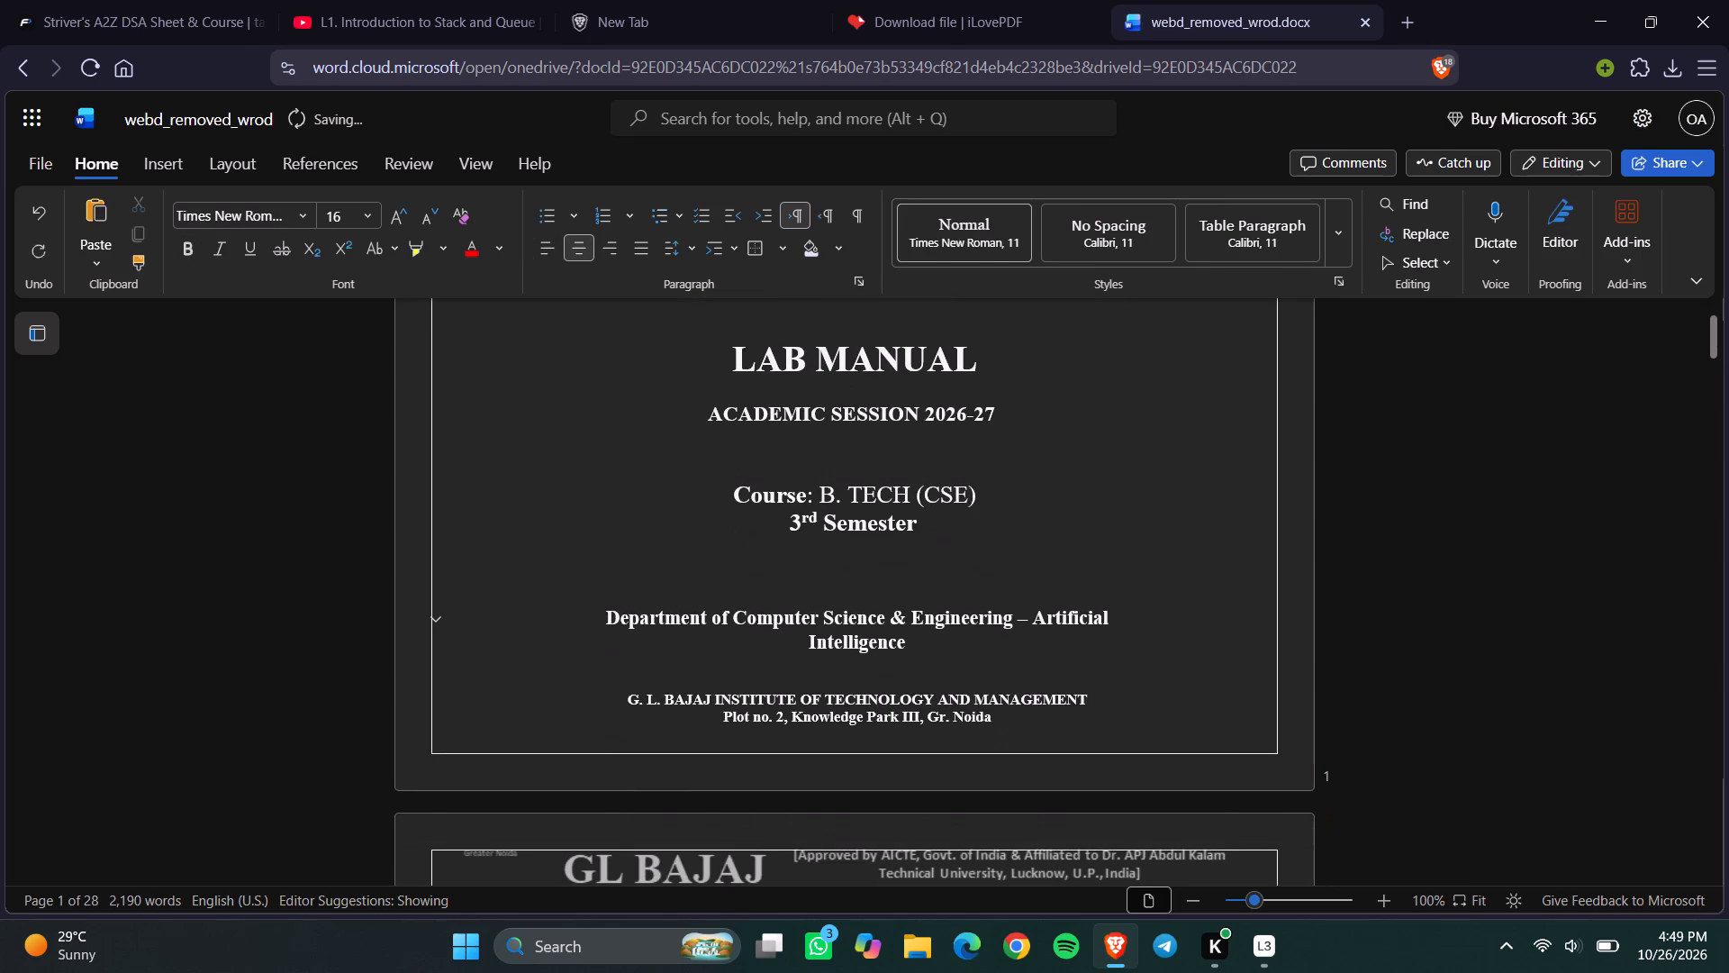
{"action": "scroll", "coordinate": [921, 645], "scroll_direction": "down", "scroll_amount": 1}
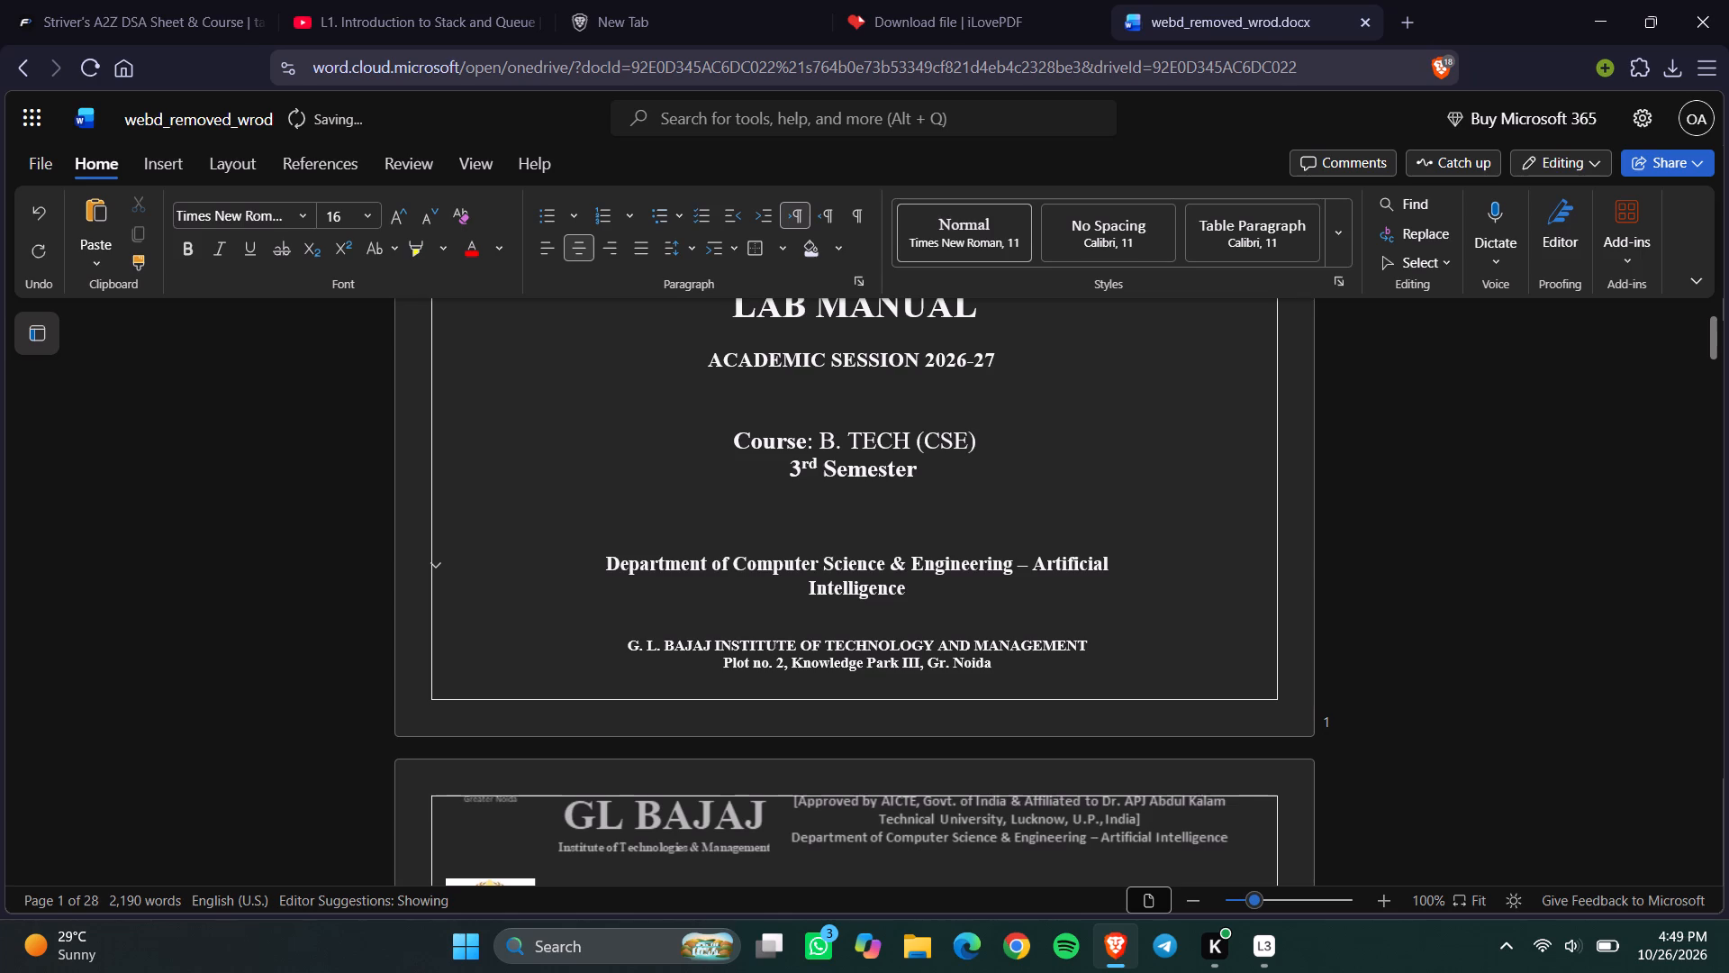
{"action": "left_click", "coordinate": [905, 593]}
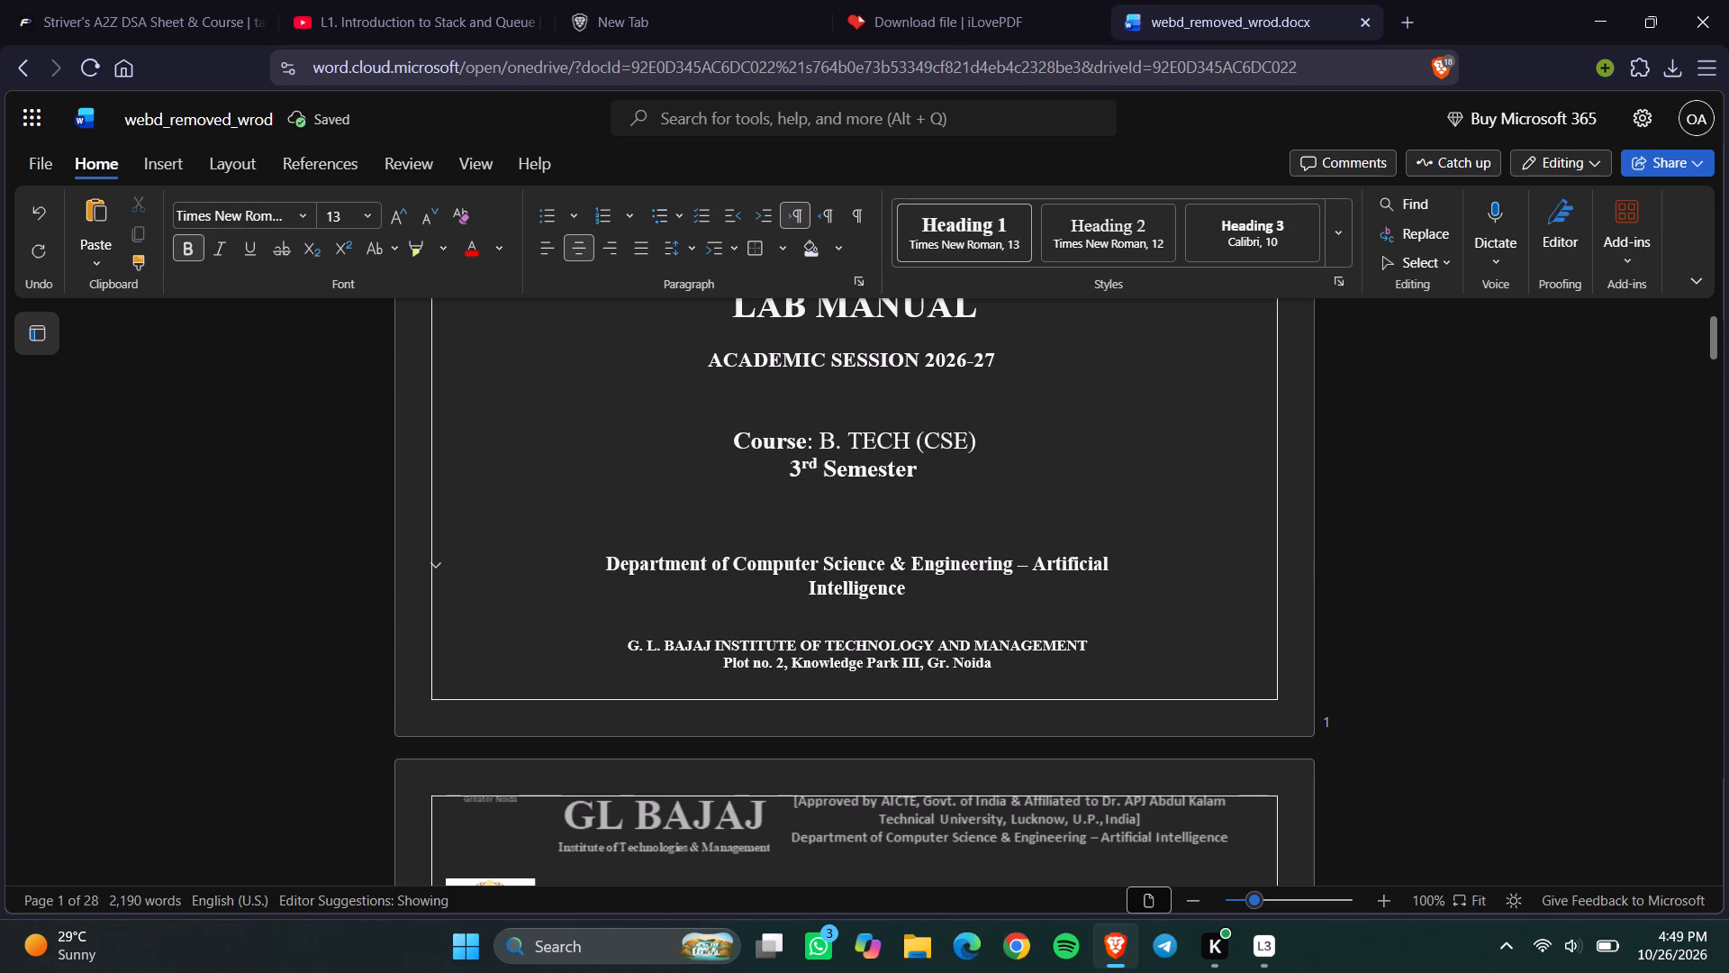
{"action": "key", "text": "BackSpace"}
{"action": "key", "text": "BackSpace"}
{"action": "key", "text": "BackSpace"}
{"action": "key", "text": "BackSpace"}
{"action": "key", "text": "BackSpace"}
{"action": "key", "text": "BackSpace"}
{"action": "key", "text": "BackSpace"}
{"action": "key", "text": "BackSpace"}
{"action": "key", "text": "BackSpace"}
{"action": "key", "text": "BackSpace"}
{"action": "key", "text": "BackSpace"}
{"action": "key", "text": "BackSpace"}
{"action": "key", "text": "BackSpace"}
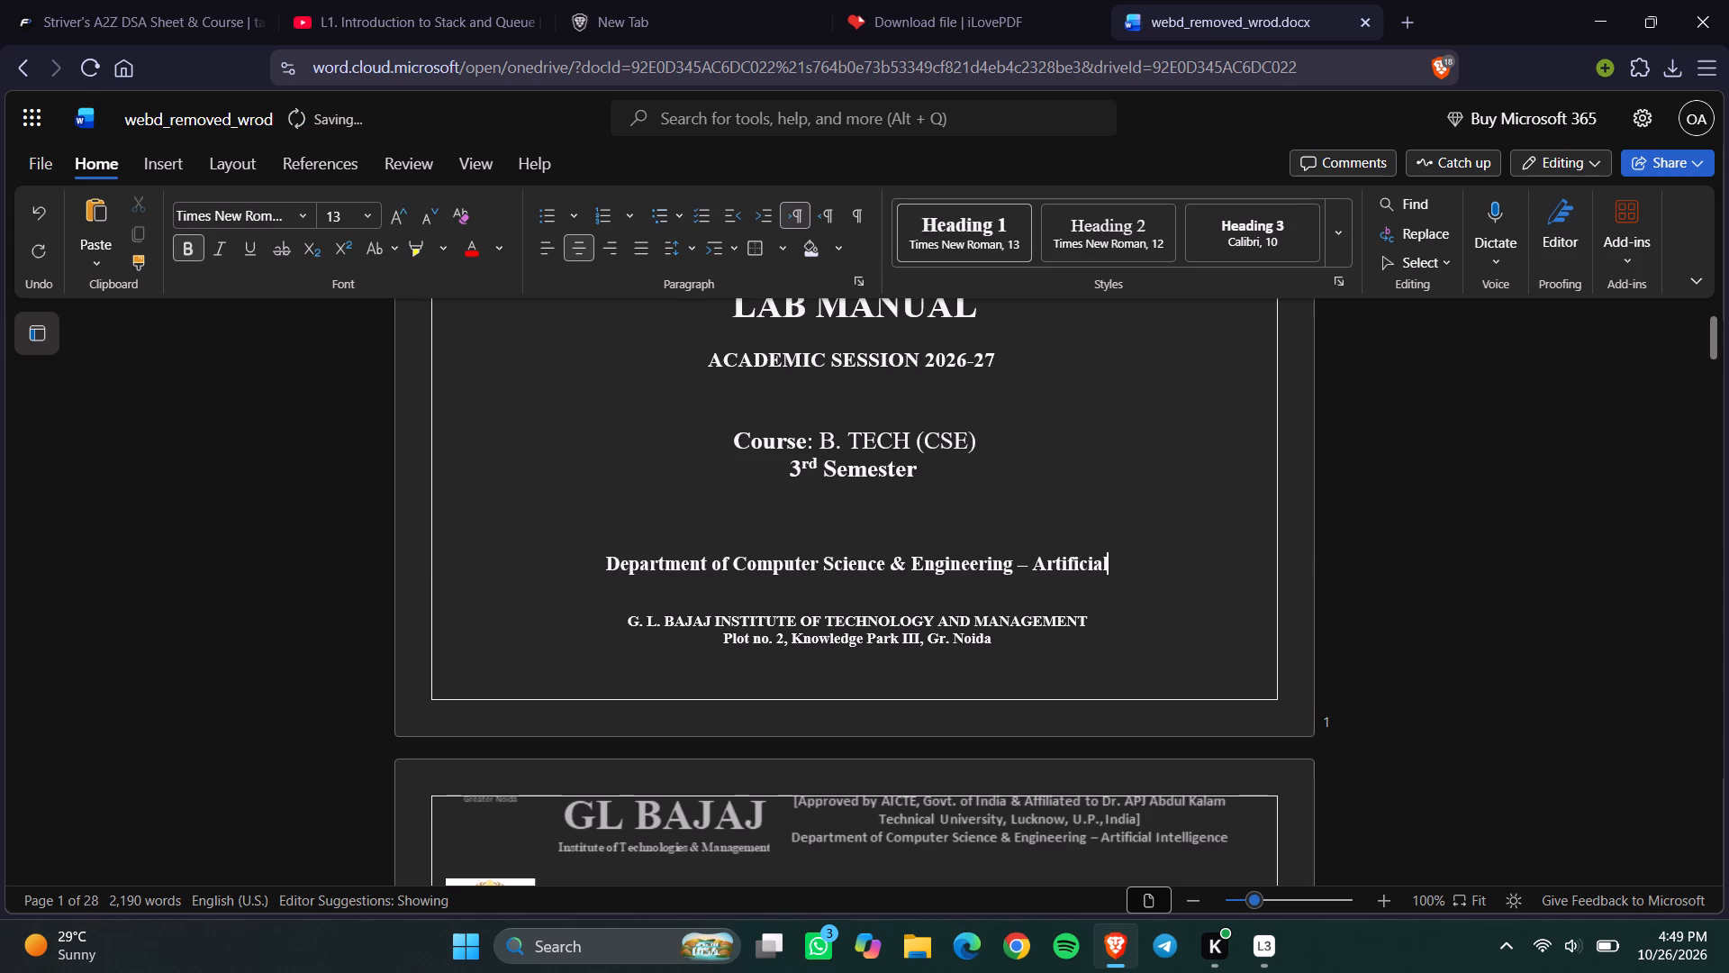
{"action": "key", "text": "BackSpace"}
{"action": "key", "text": "BackSpace"}
{"action": "key", "text": "BackSpace"}
{"action": "key", "text": "BackSpace"}
{"action": "key", "text": "BackSpace"}
{"action": "key", "text": "BackSpace"}
{"action": "key", "text": "BackSpace"}
{"action": "key", "text": "BackSpace"}
{"action": "key", "text": "BackSpace"}
{"action": "key", "text": "BackSpace"}
{"action": "key", "text": "BackSpace"}
{"action": "key", "text": "BackSpace"}
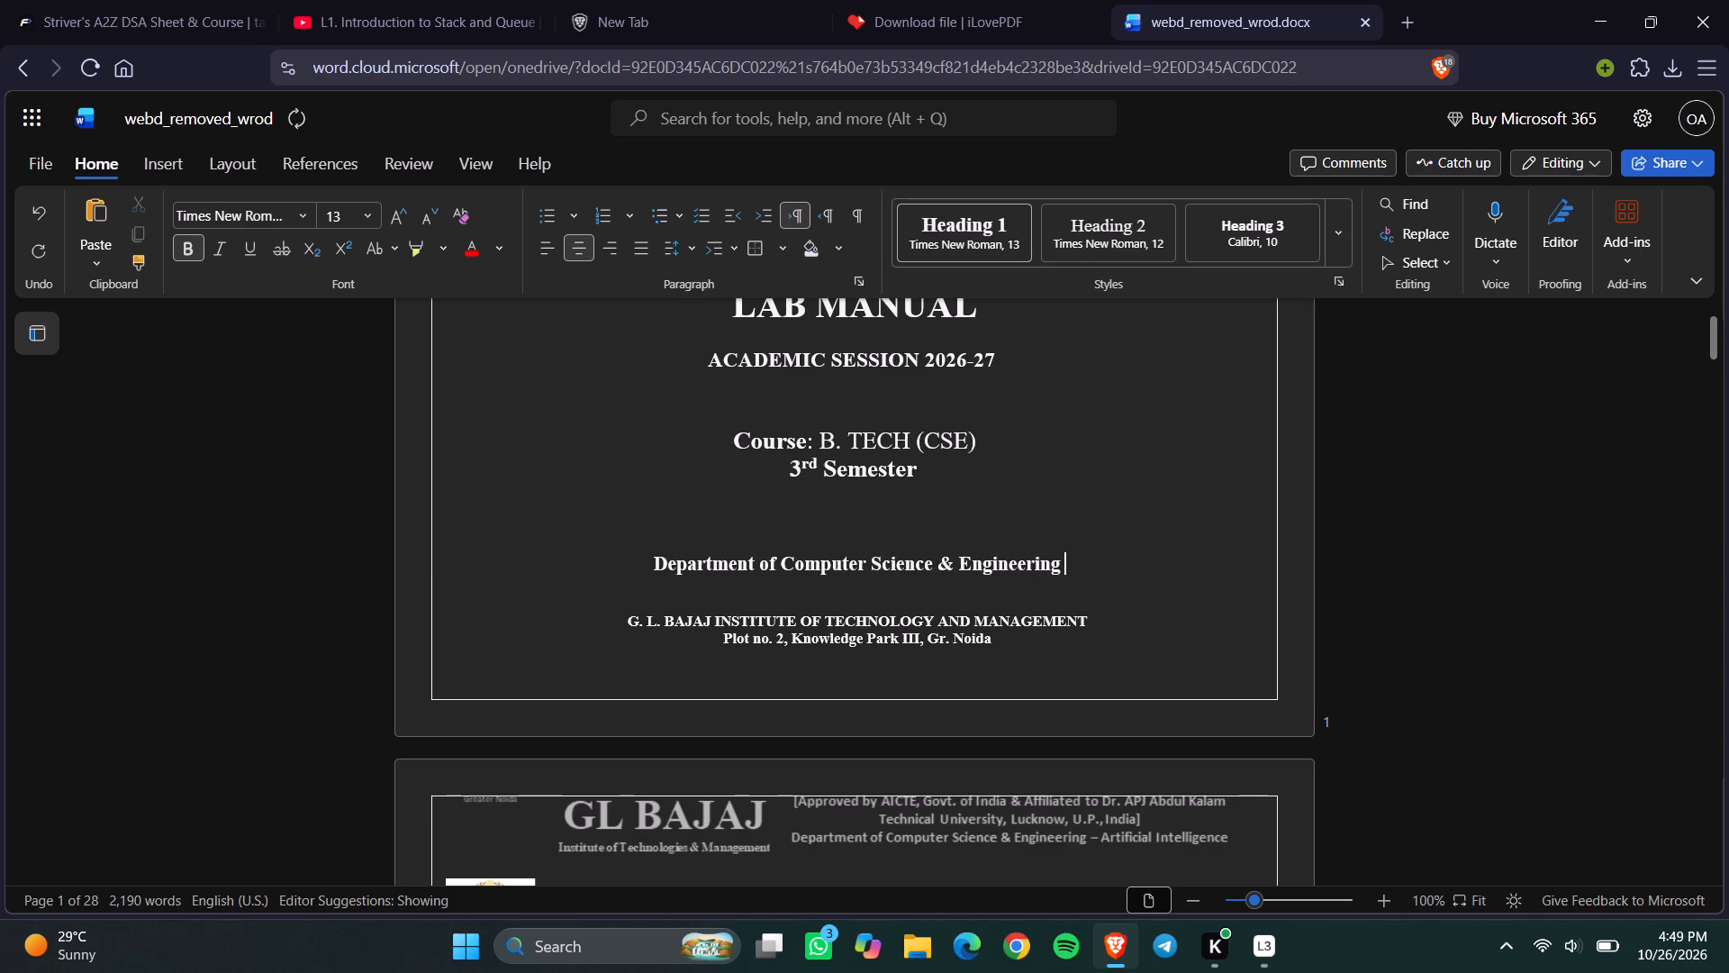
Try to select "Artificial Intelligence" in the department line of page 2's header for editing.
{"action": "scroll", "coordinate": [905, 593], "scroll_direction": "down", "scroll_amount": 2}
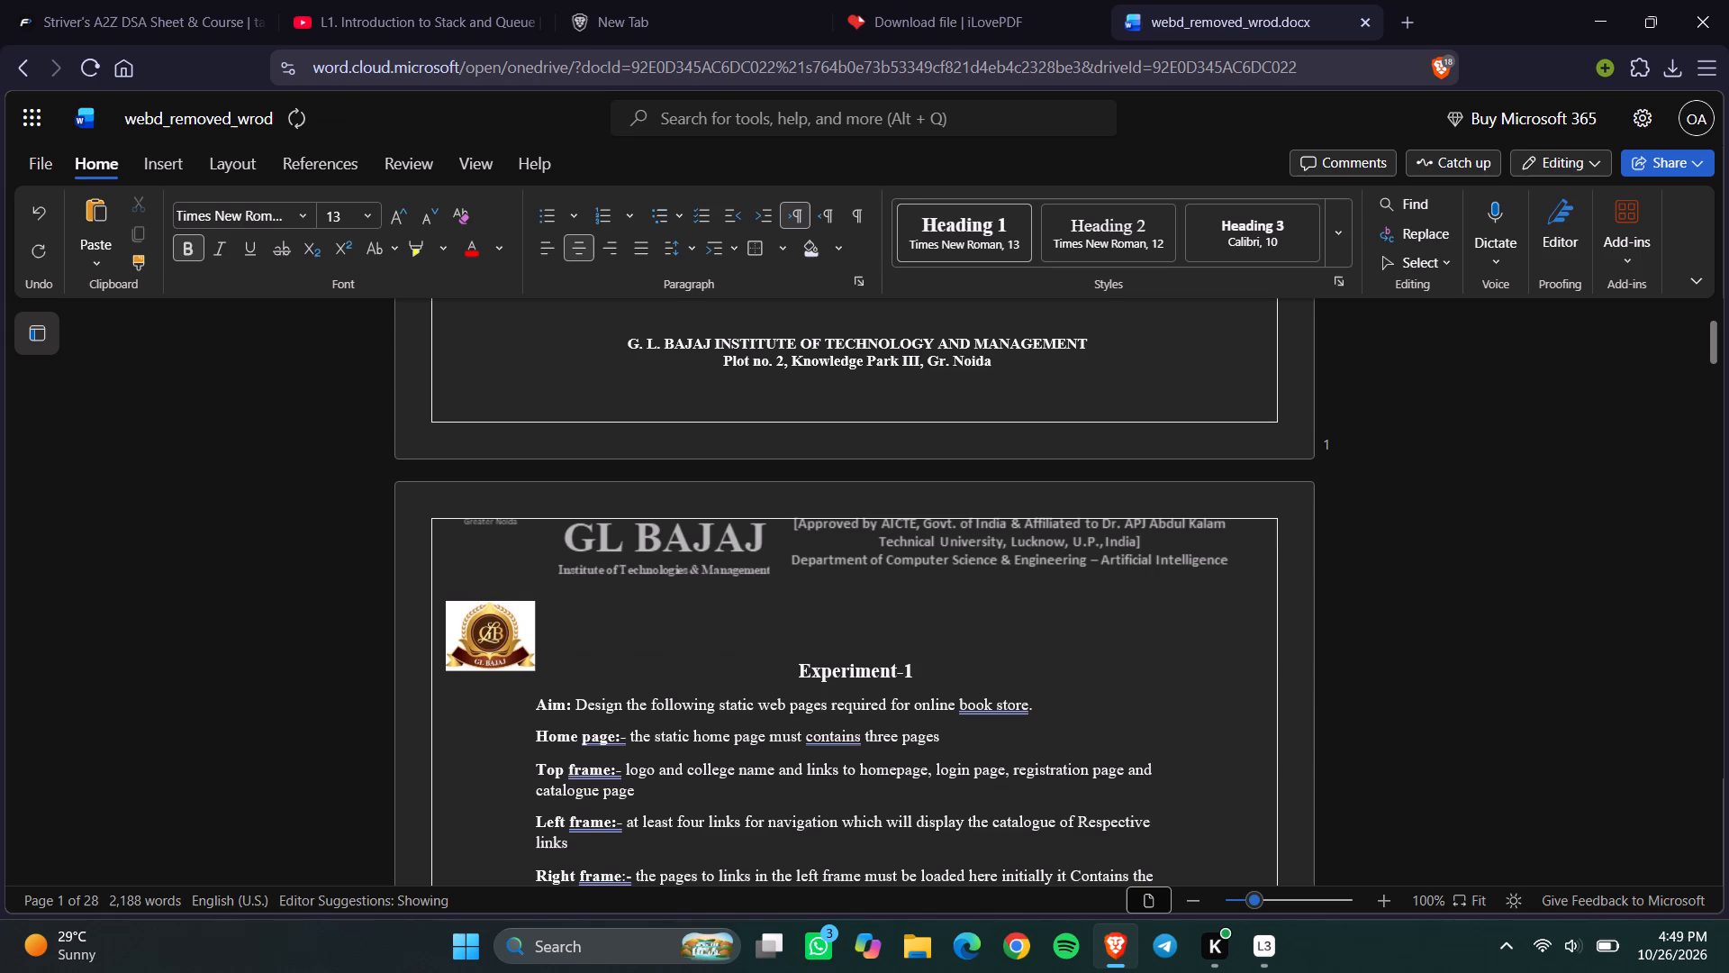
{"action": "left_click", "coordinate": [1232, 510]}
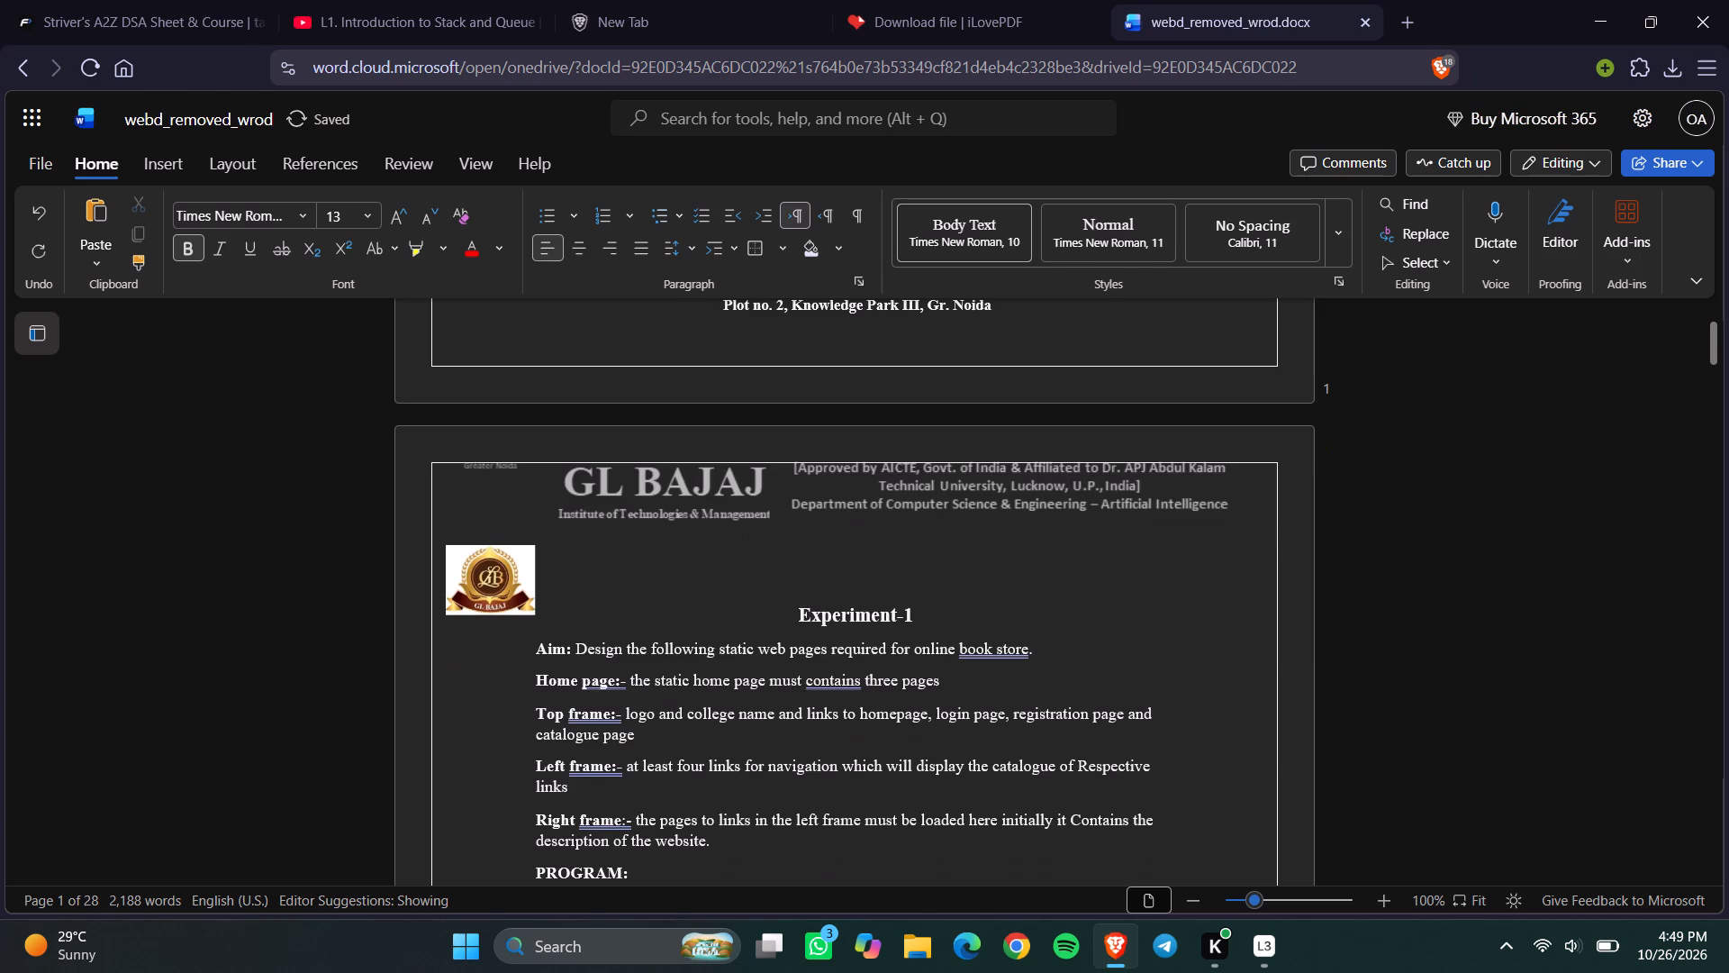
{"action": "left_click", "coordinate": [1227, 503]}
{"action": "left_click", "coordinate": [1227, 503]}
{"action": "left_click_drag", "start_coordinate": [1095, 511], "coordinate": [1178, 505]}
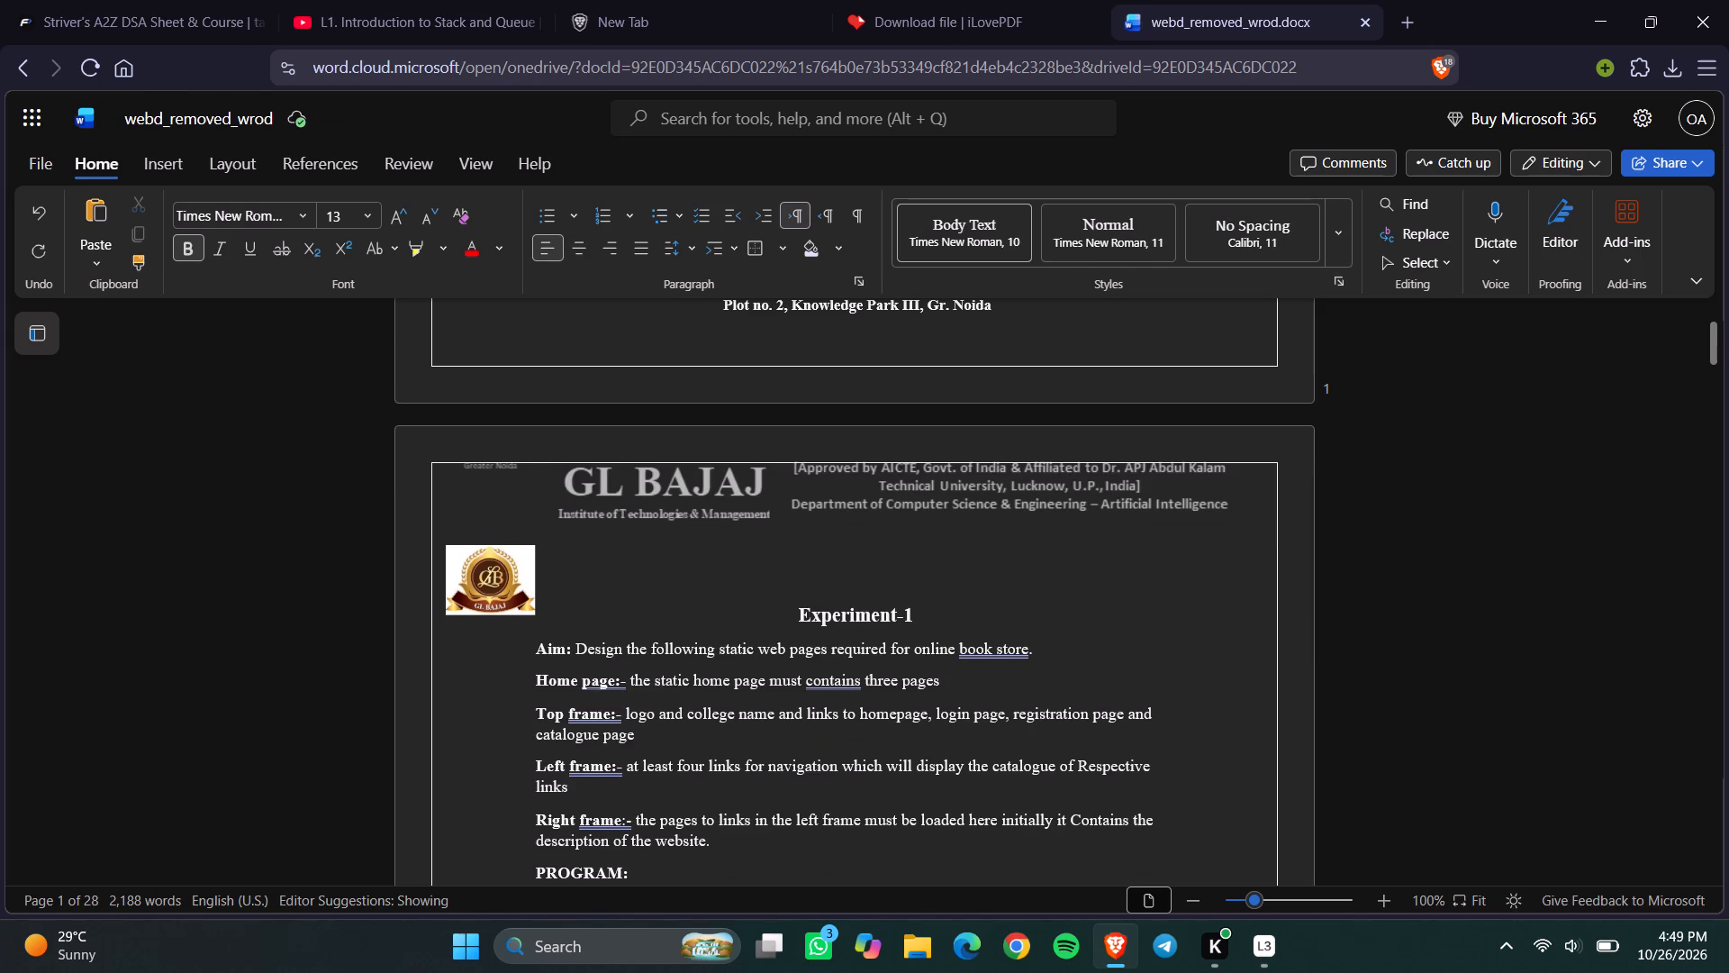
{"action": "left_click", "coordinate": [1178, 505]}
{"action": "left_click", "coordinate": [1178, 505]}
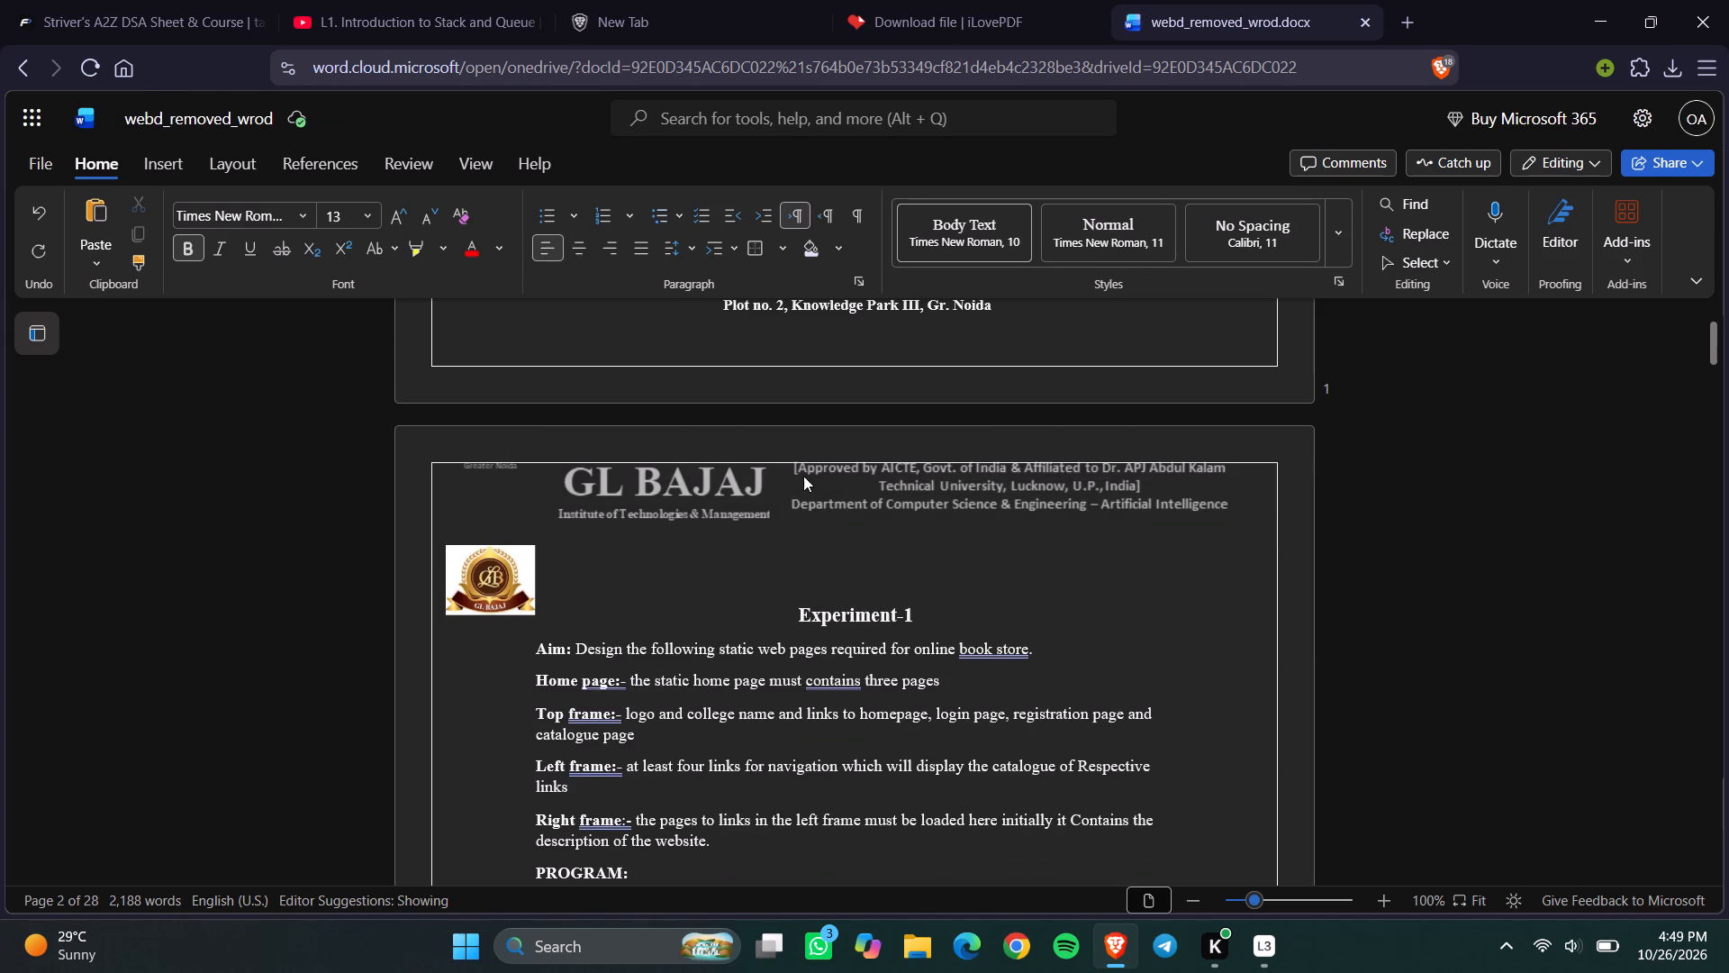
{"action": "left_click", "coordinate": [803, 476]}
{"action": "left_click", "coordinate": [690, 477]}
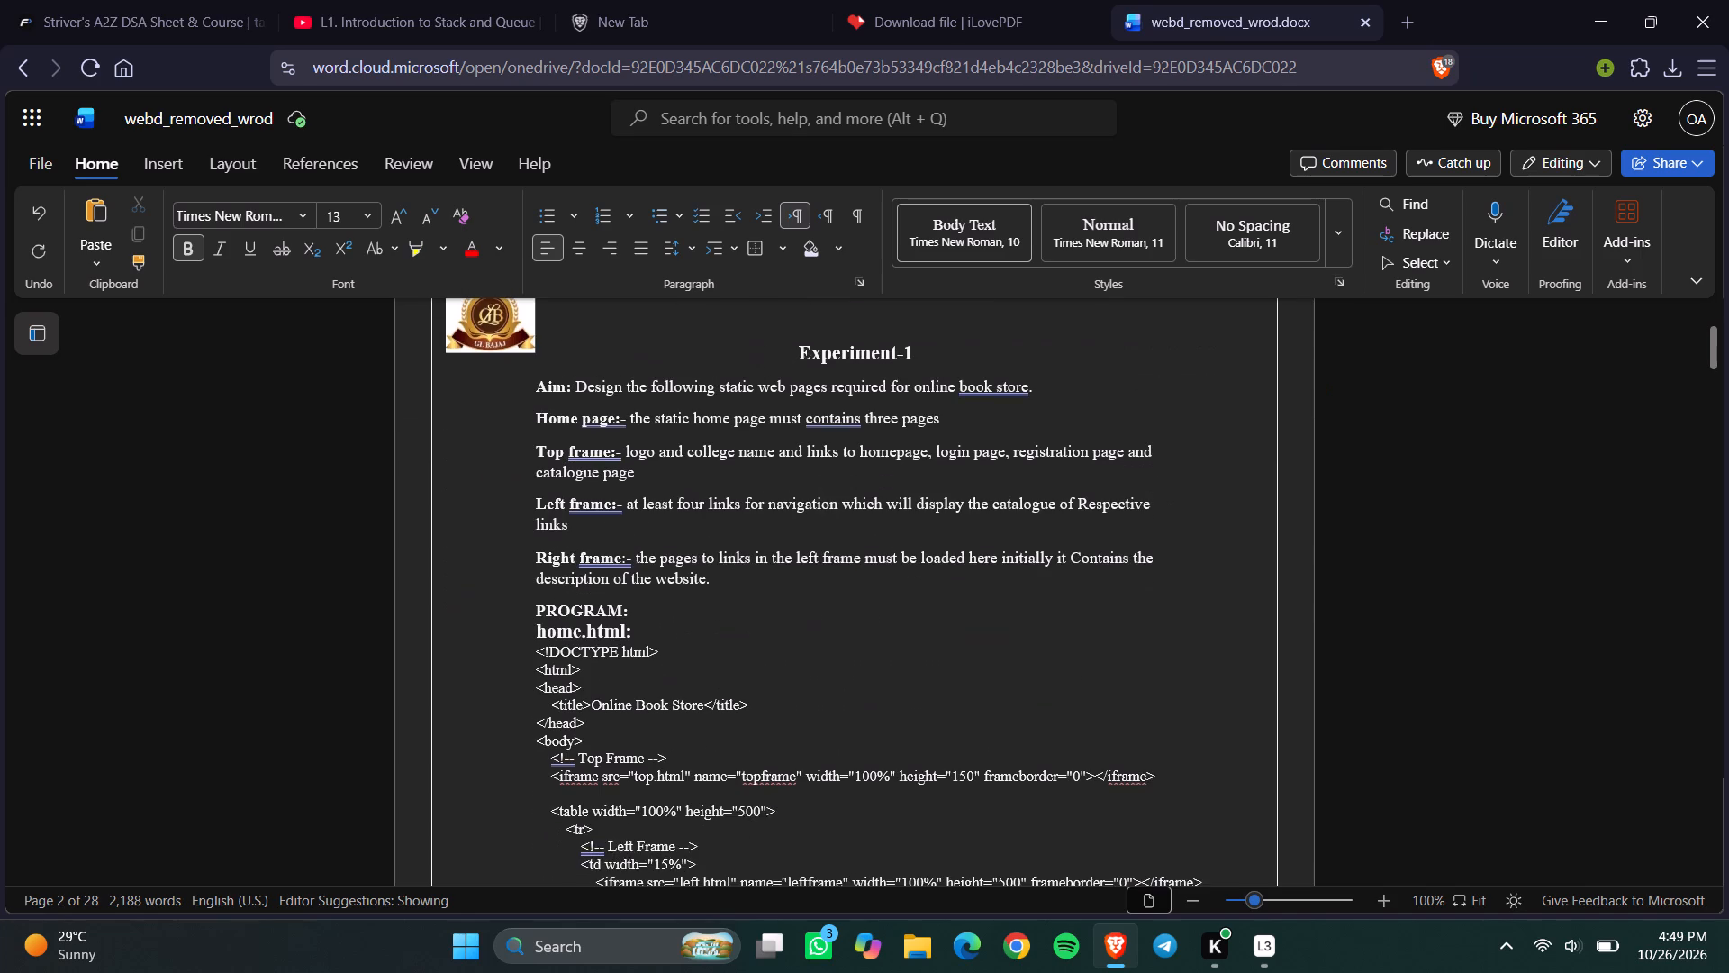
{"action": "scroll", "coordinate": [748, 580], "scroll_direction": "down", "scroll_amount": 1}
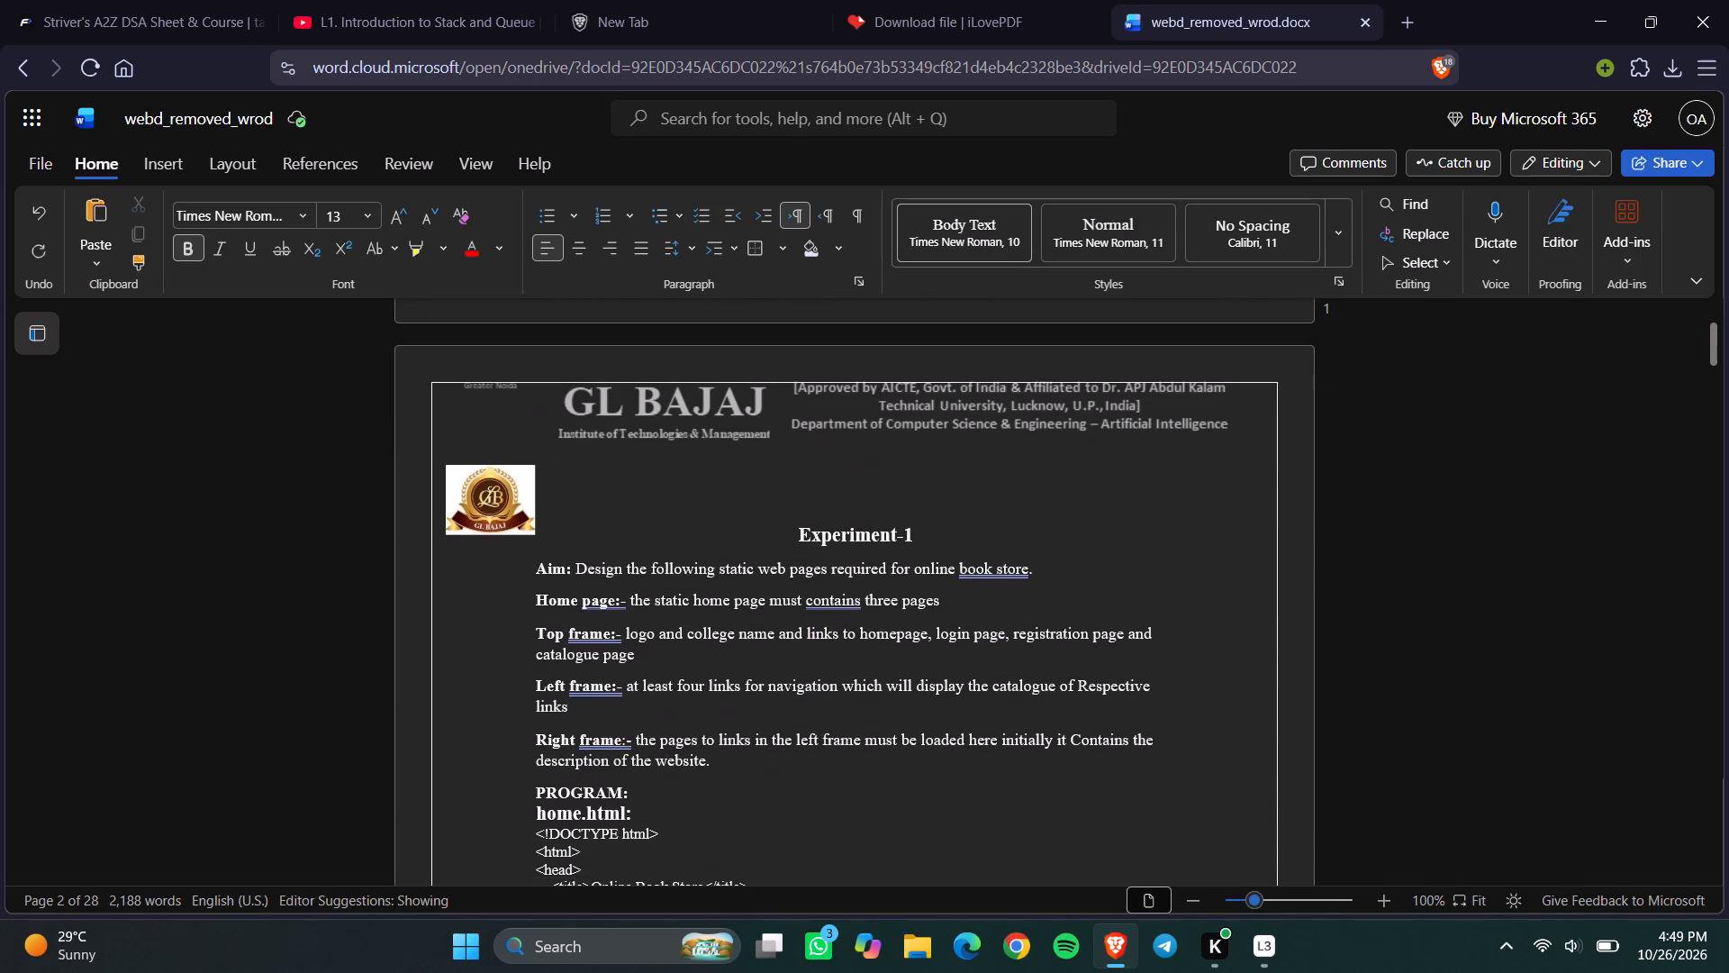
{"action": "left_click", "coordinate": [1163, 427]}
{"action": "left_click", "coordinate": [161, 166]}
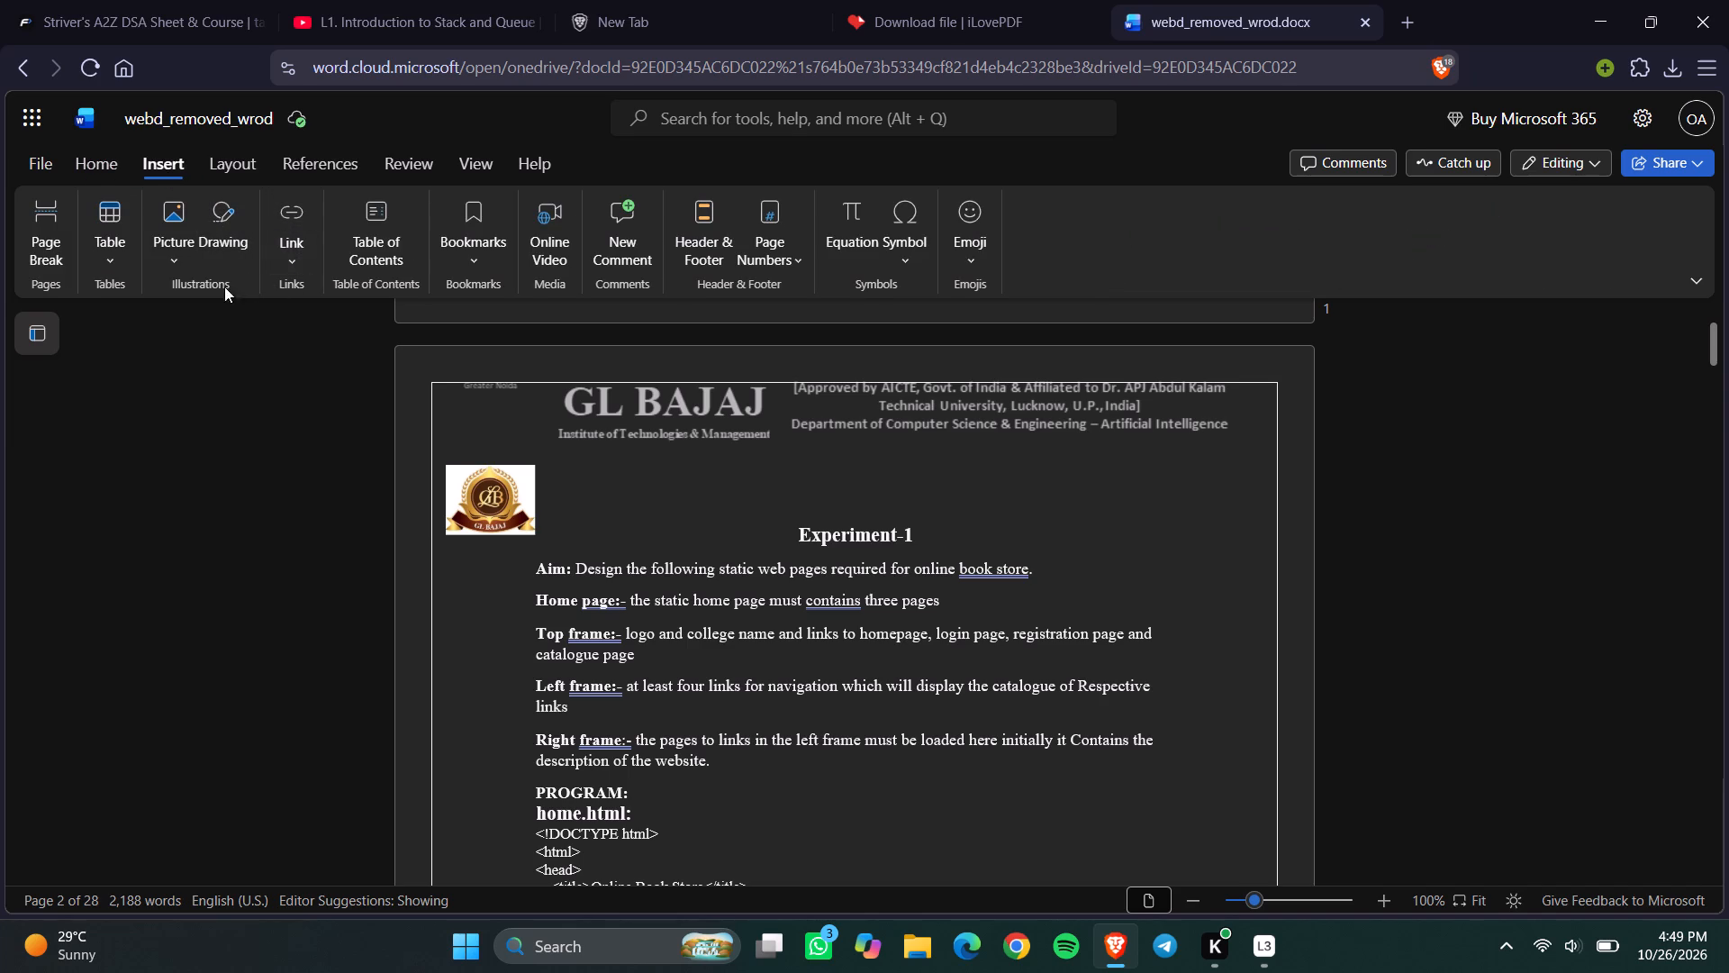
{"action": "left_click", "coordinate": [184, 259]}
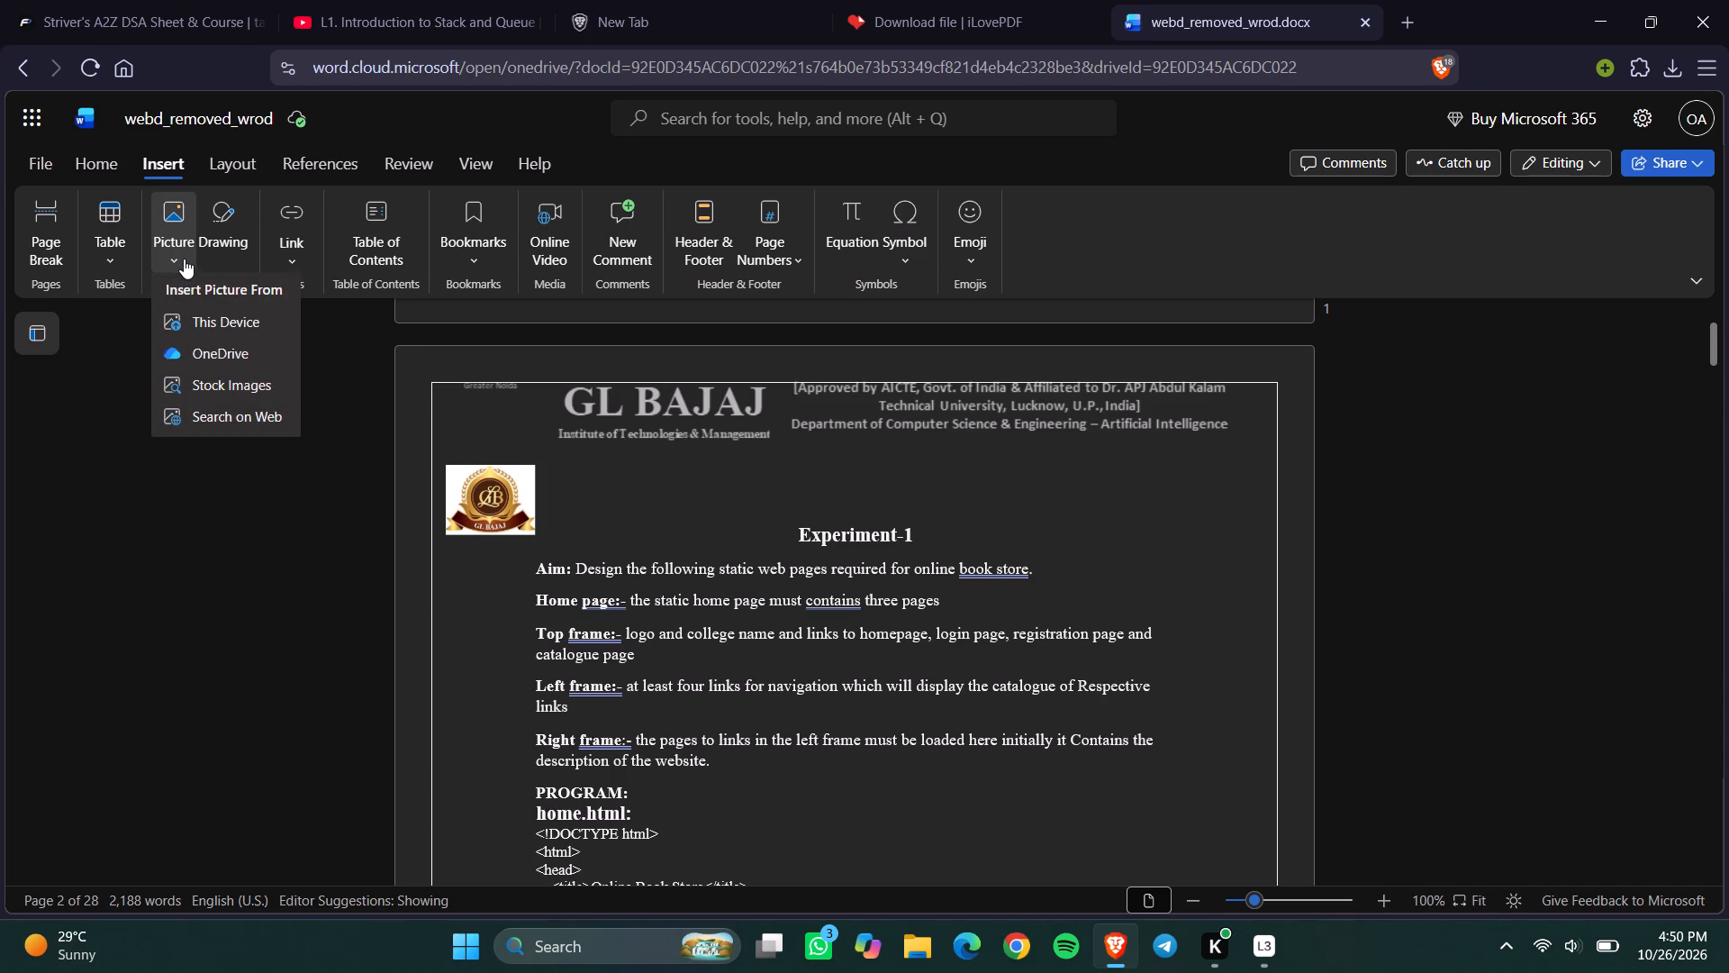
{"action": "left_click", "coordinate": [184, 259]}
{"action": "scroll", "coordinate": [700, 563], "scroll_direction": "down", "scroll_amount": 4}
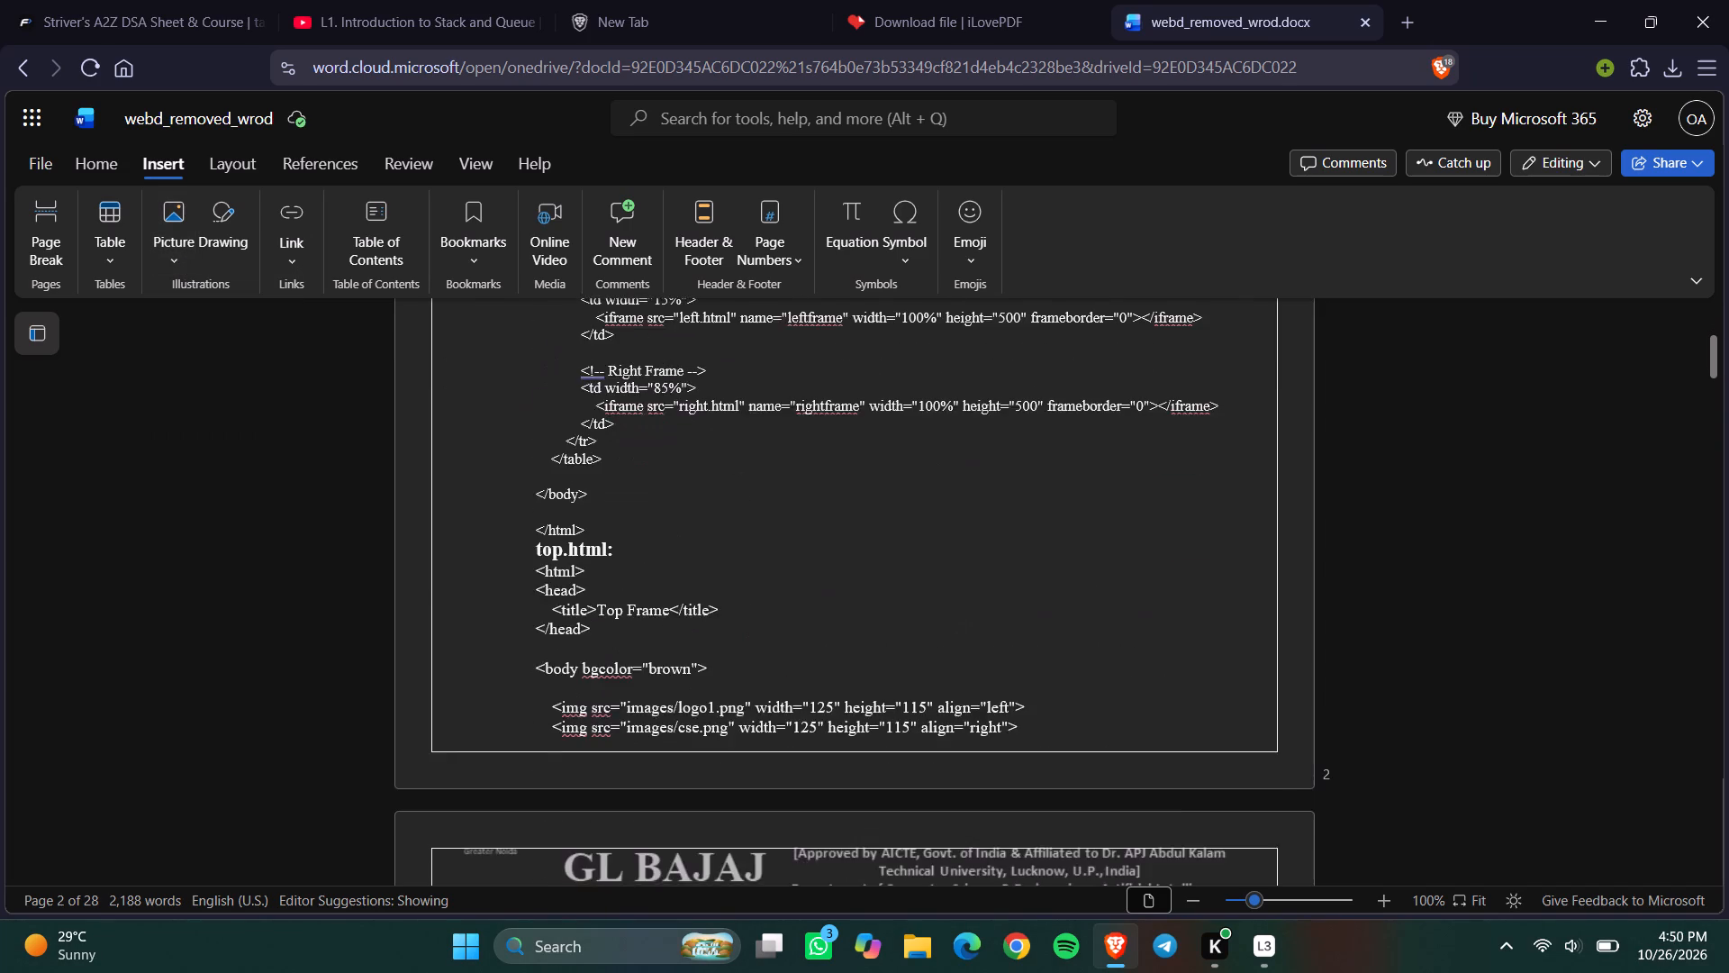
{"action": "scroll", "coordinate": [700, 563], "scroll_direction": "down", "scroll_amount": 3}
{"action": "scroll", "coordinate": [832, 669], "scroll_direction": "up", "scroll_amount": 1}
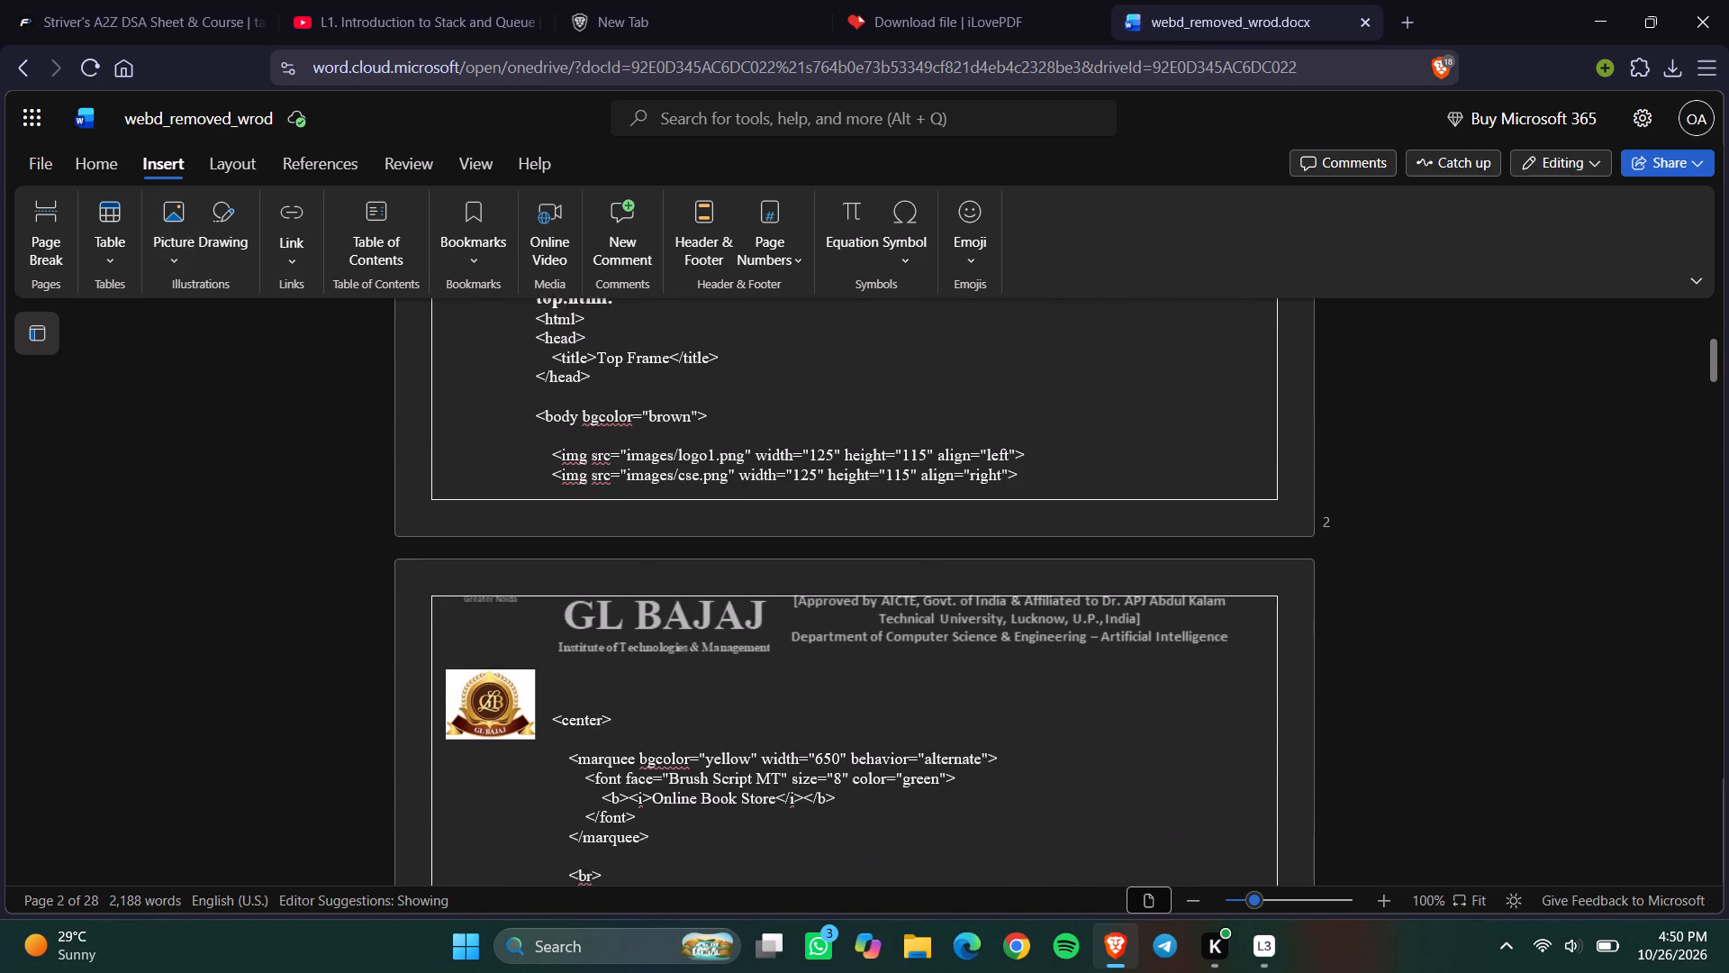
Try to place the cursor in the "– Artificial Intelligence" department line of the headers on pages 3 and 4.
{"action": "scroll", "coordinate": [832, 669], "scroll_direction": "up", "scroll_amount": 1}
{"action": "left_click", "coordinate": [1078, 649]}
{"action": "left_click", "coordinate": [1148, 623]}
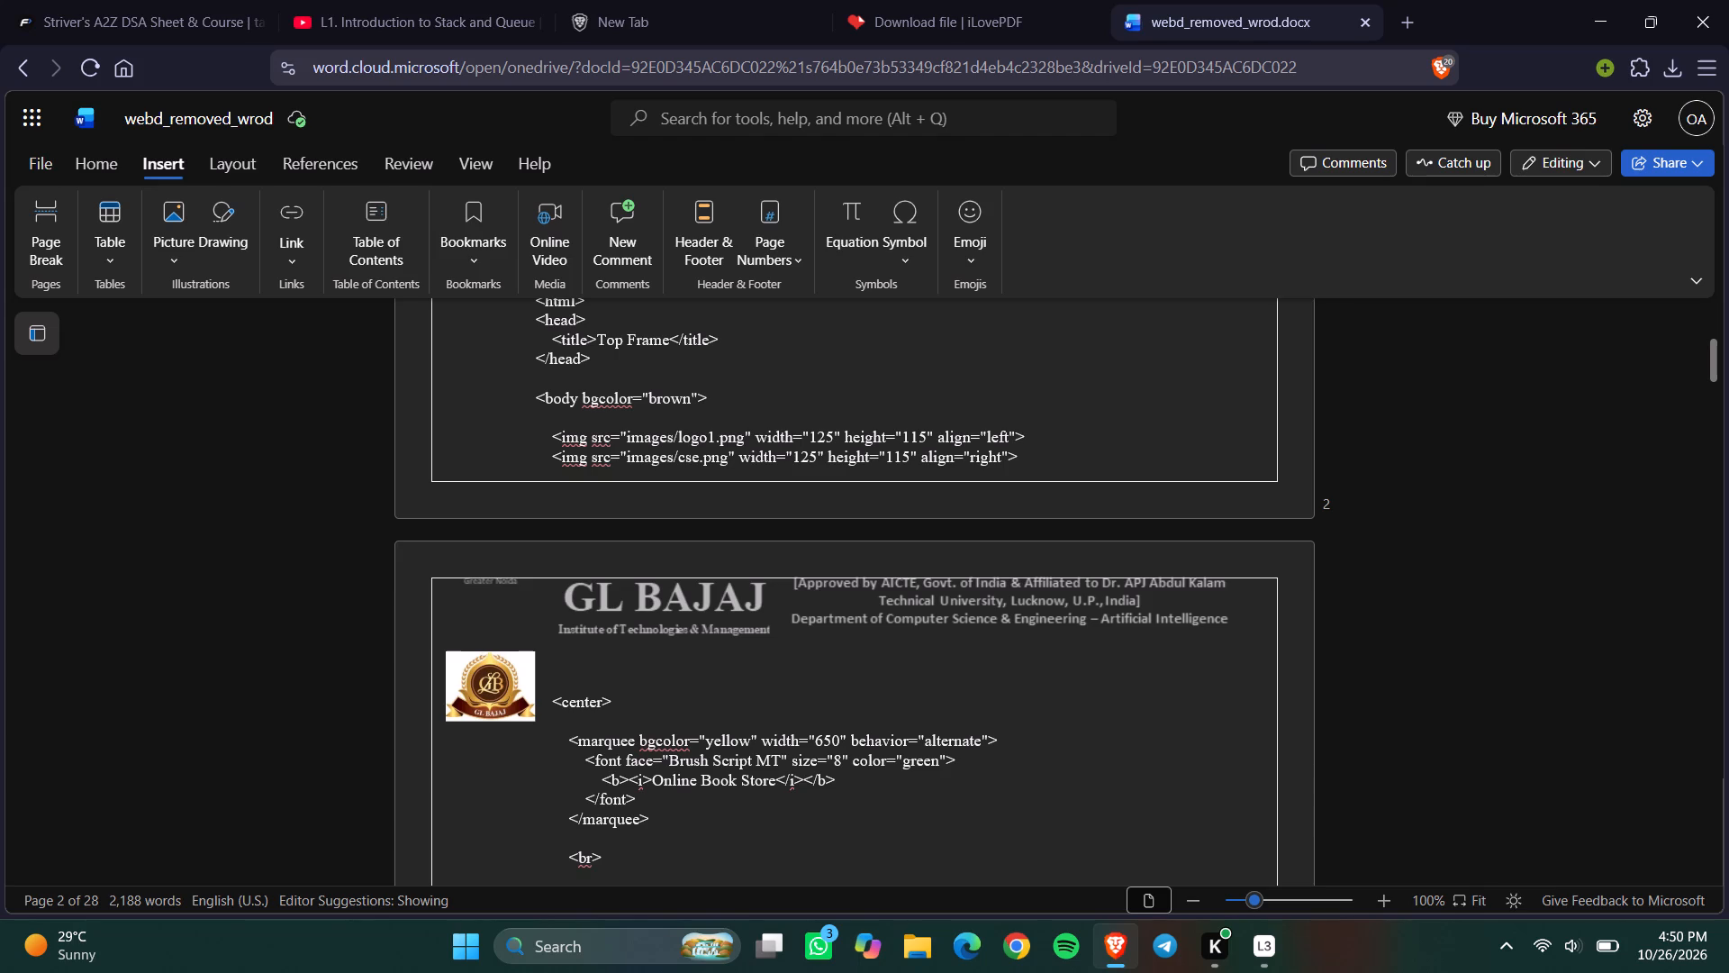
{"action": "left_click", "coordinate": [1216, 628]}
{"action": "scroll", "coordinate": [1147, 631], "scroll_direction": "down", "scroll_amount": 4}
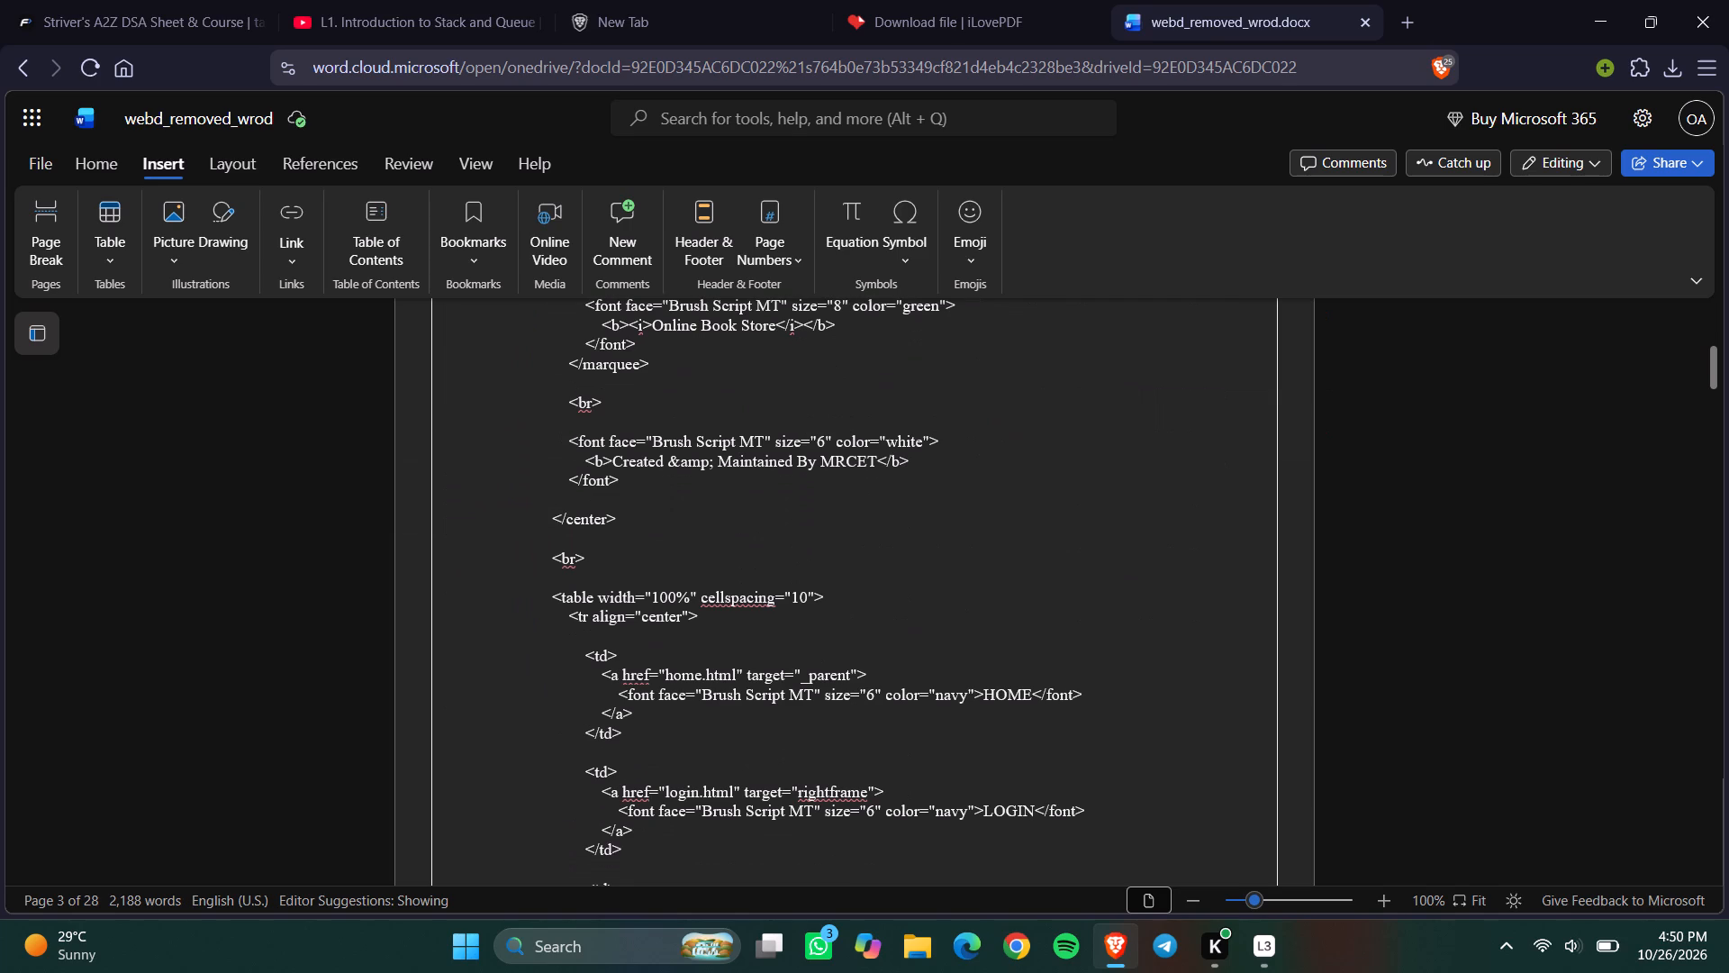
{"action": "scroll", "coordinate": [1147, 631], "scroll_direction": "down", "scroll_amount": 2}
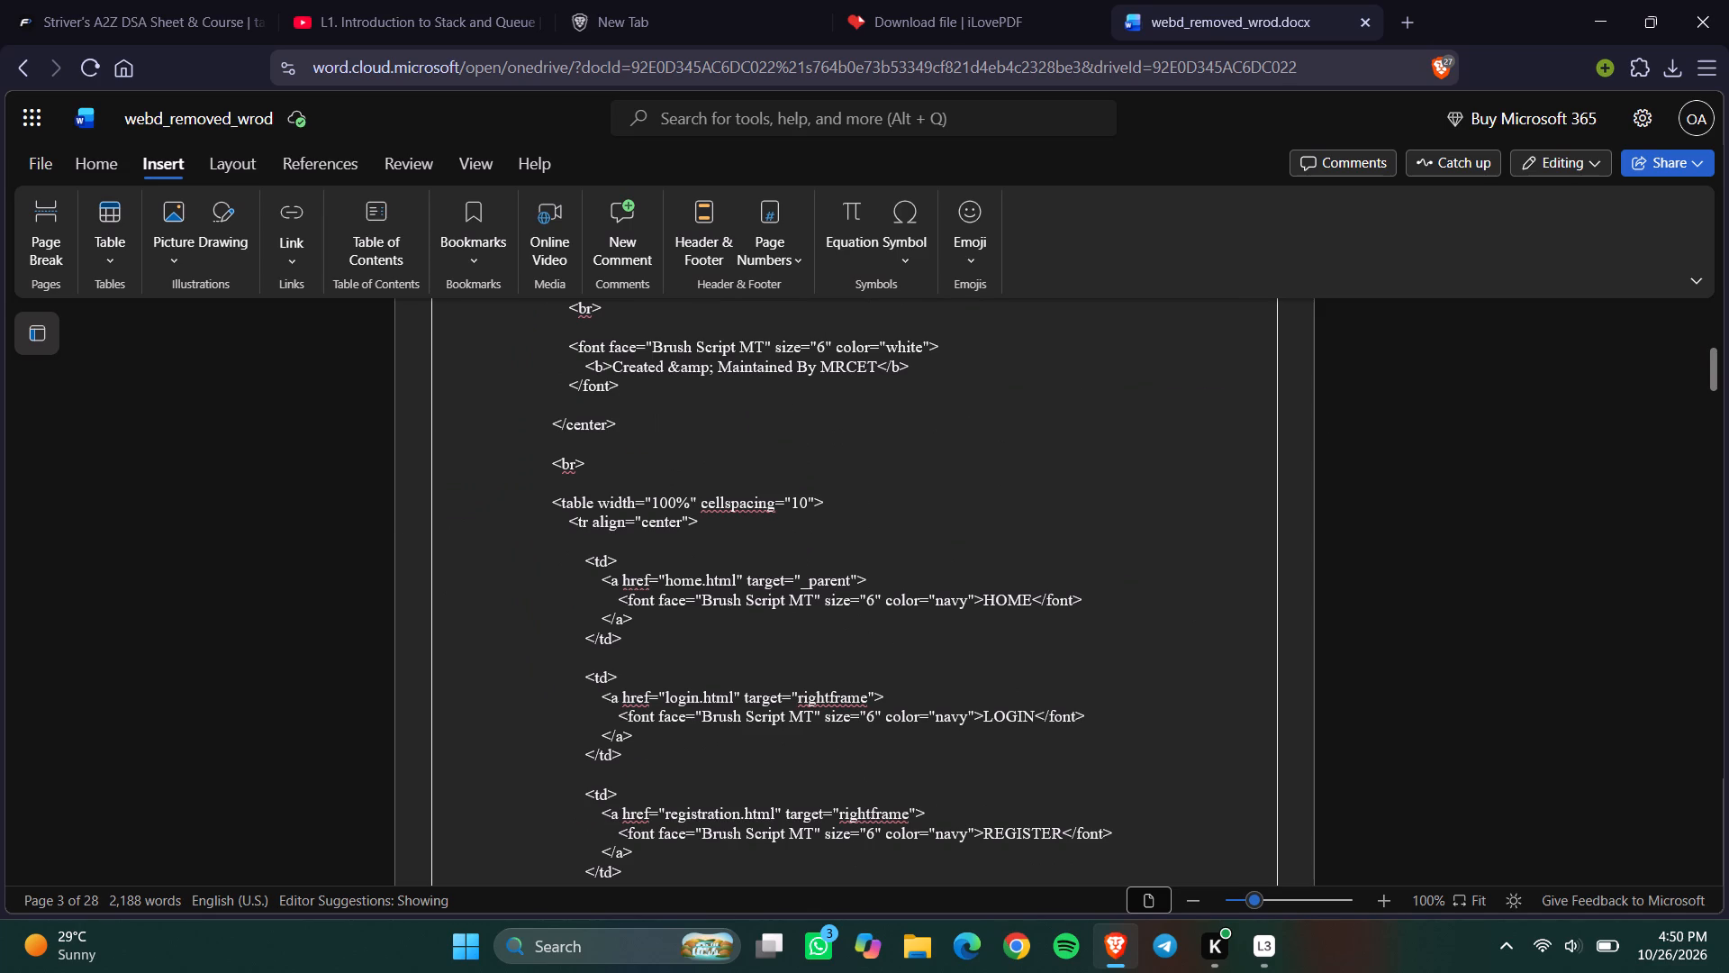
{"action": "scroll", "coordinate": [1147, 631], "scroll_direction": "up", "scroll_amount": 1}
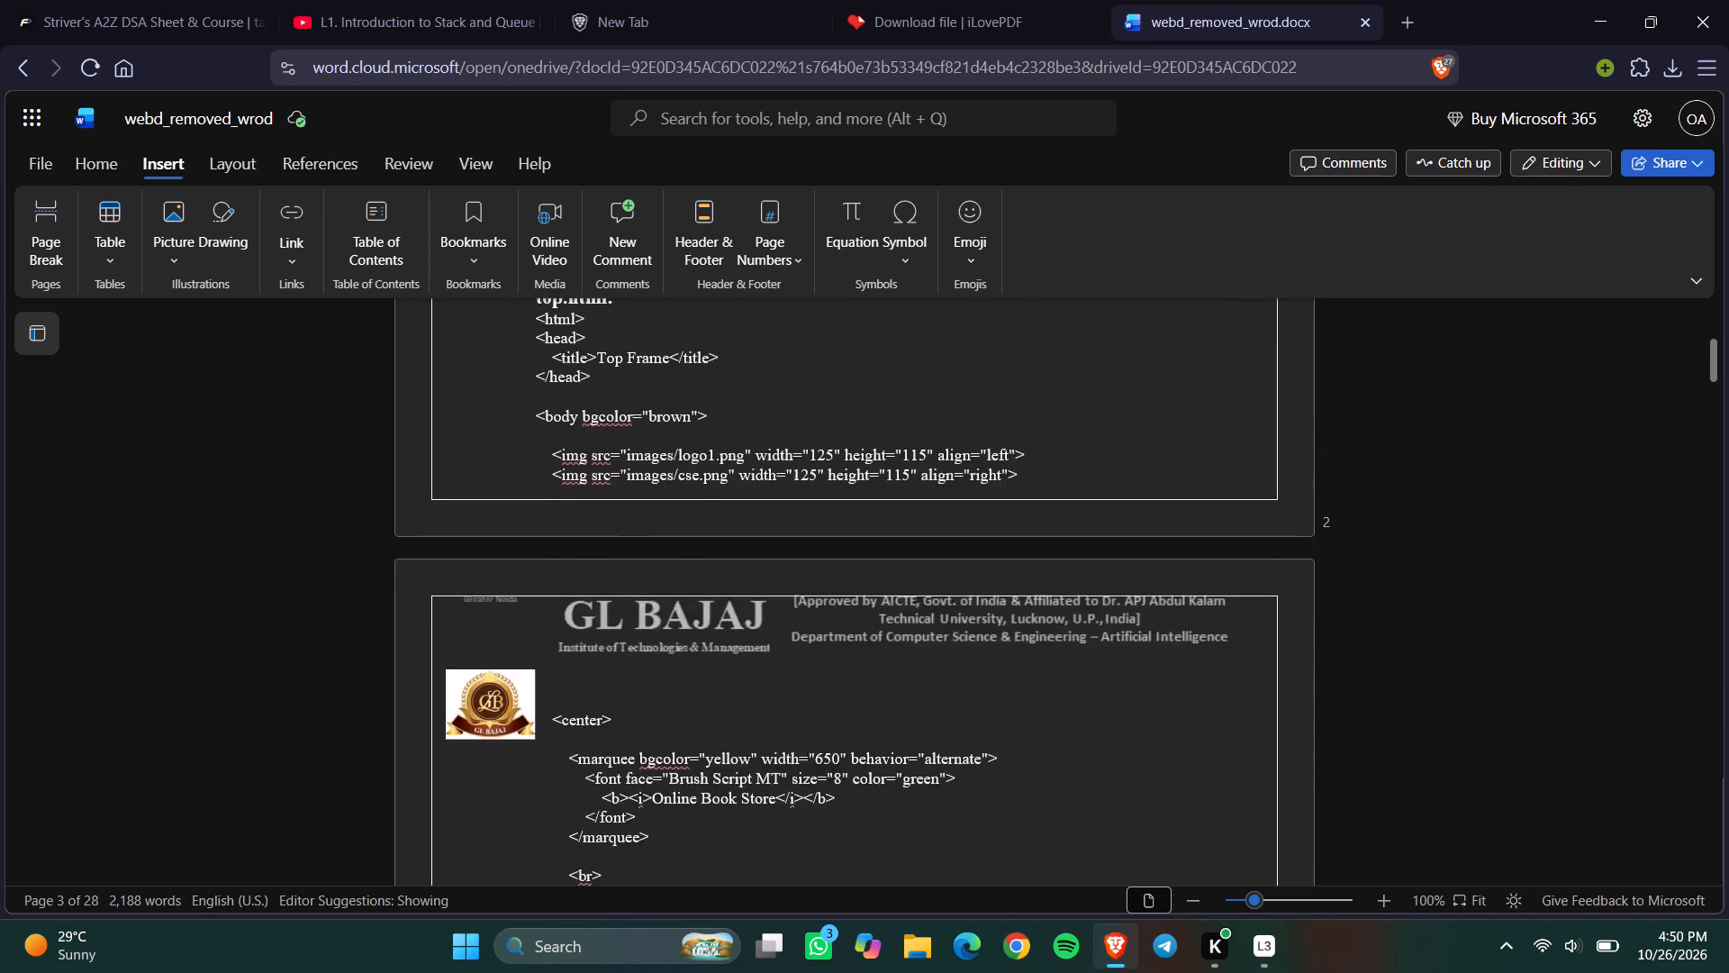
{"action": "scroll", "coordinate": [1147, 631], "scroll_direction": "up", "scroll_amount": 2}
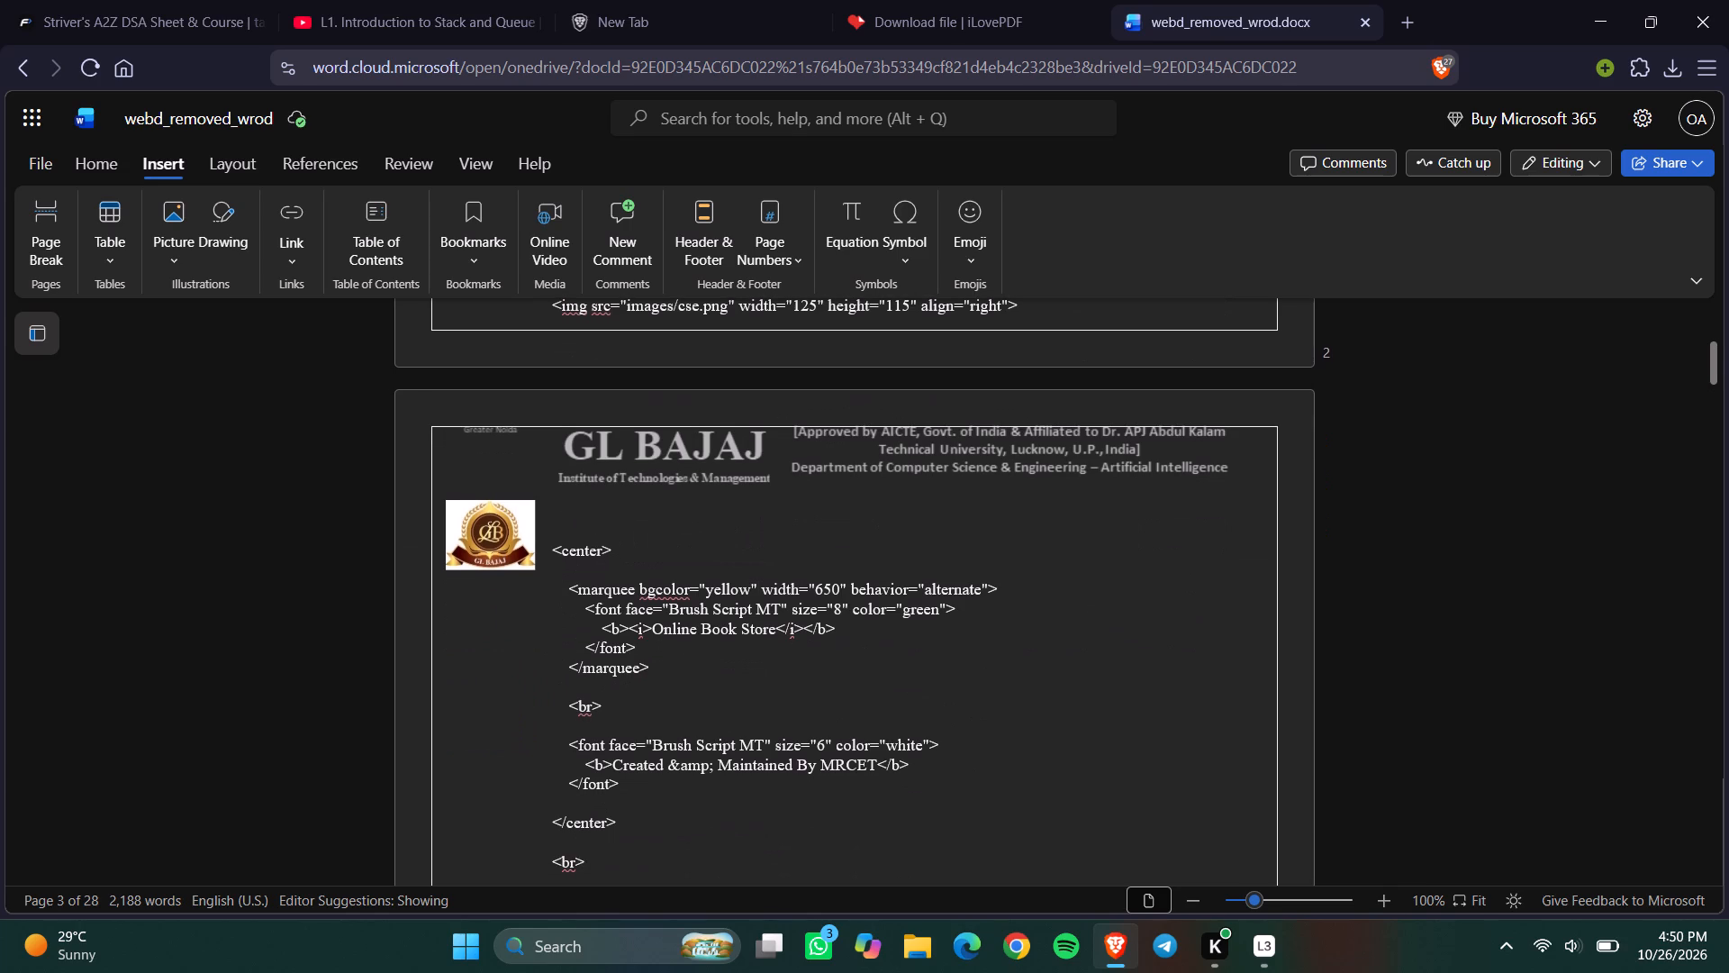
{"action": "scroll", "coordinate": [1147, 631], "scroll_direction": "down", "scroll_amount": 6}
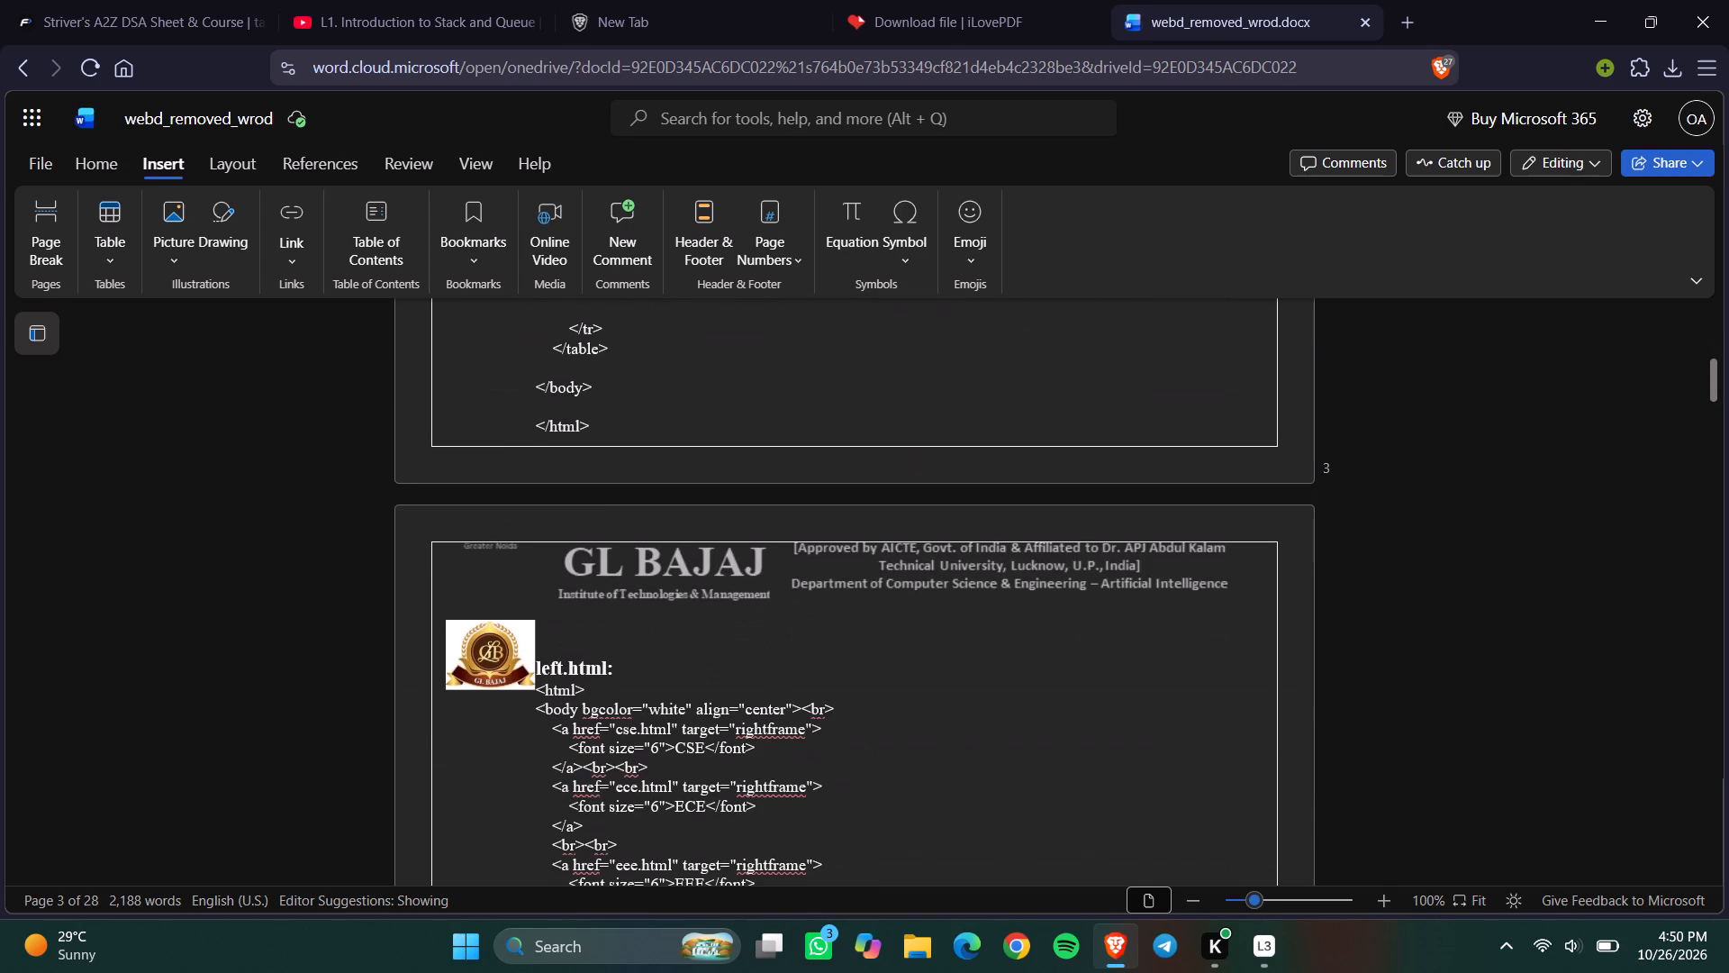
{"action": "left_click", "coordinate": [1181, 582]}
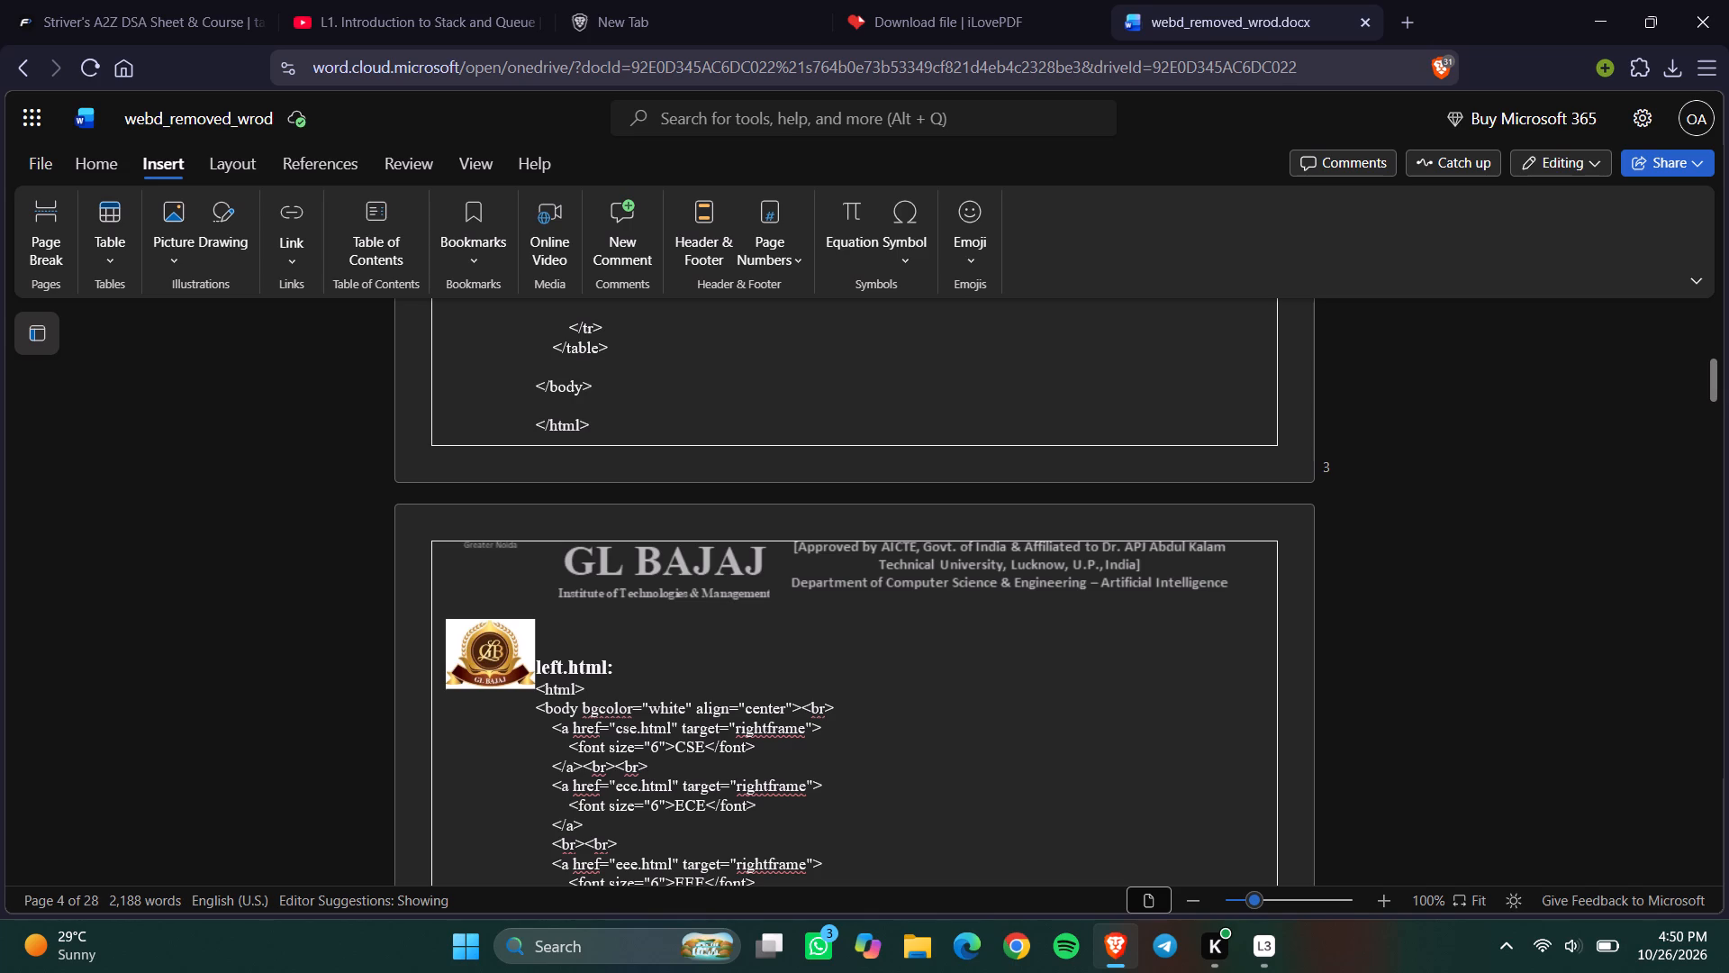
Look through the pages from page 4 onward and back to page 2, examining the department line in their headers.
{"action": "scroll", "coordinate": [1197, 627], "scroll_direction": "down", "scroll_amount": 9}
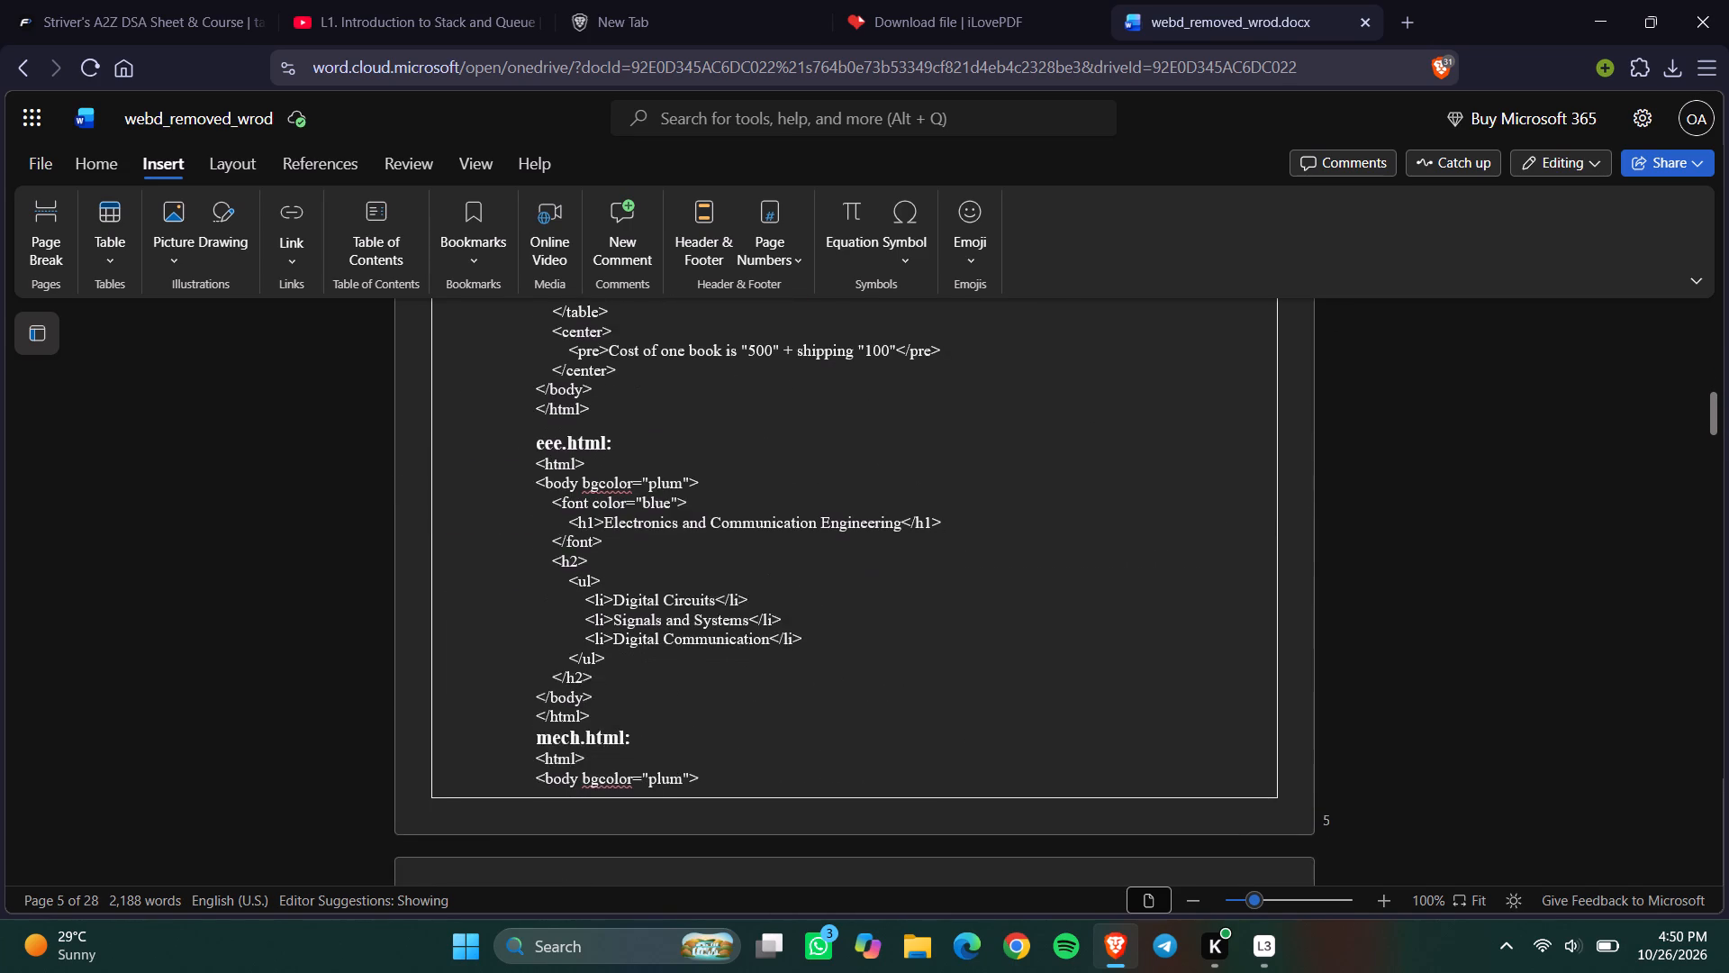
{"action": "scroll", "coordinate": [1197, 627], "scroll_direction": "down", "scroll_amount": 1}
{"action": "left_click", "coordinate": [529, 458]}
{"action": "scroll", "coordinate": [529, 458], "scroll_direction": "up", "scroll_amount": 4}
{"action": "scroll", "coordinate": [562, 699], "scroll_direction": "up", "scroll_amount": 5}
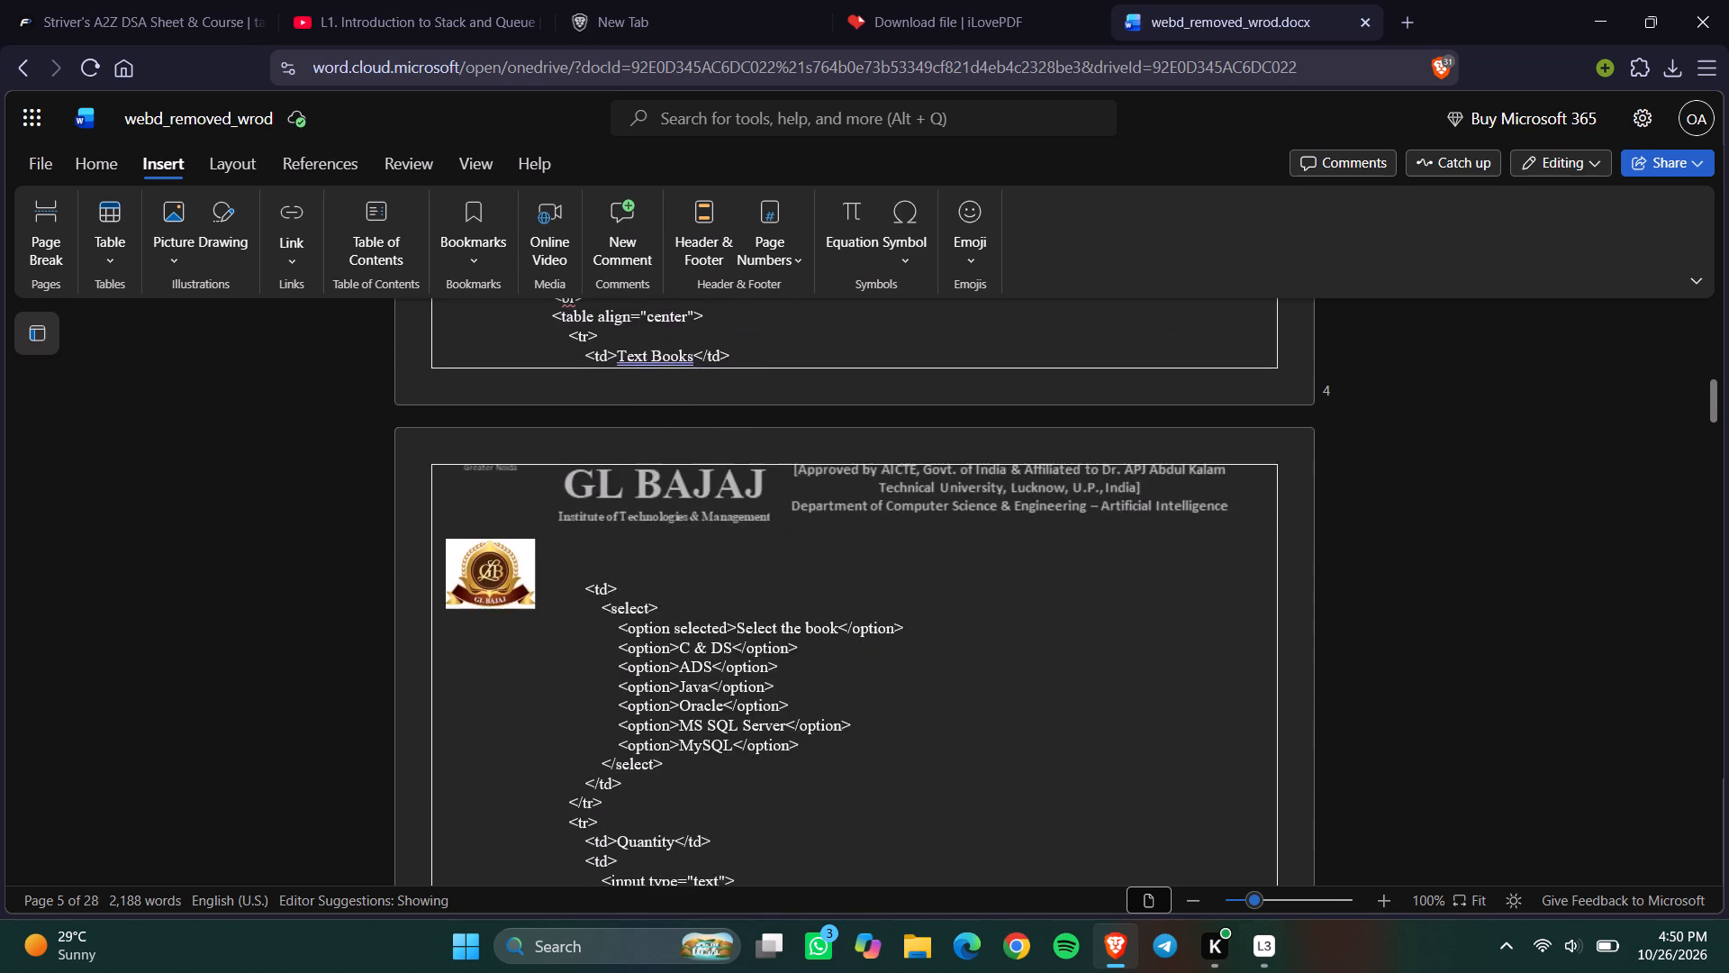
{"action": "scroll", "coordinate": [562, 699], "scroll_direction": "up", "scroll_amount": 1}
{"action": "scroll", "coordinate": [562, 699], "scroll_direction": "down", "scroll_amount": 1}
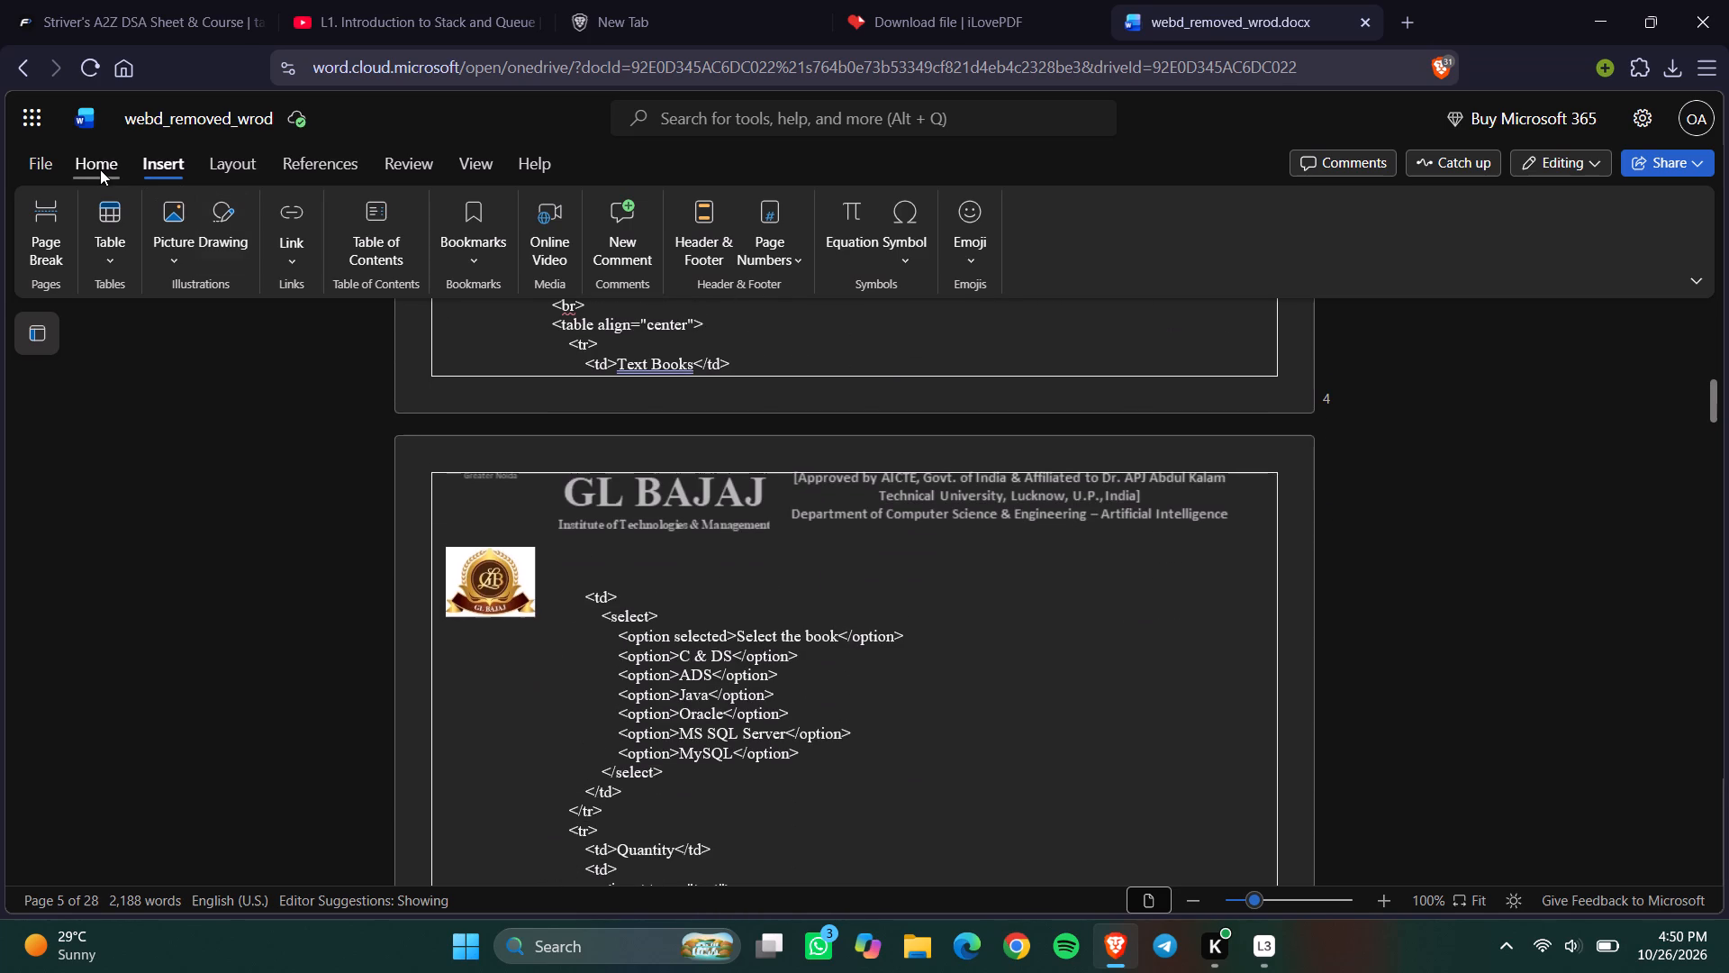
{"action": "left_click", "coordinate": [96, 169]}
{"action": "scroll", "coordinate": [609, 520], "scroll_direction": "up", "scroll_amount": 1}
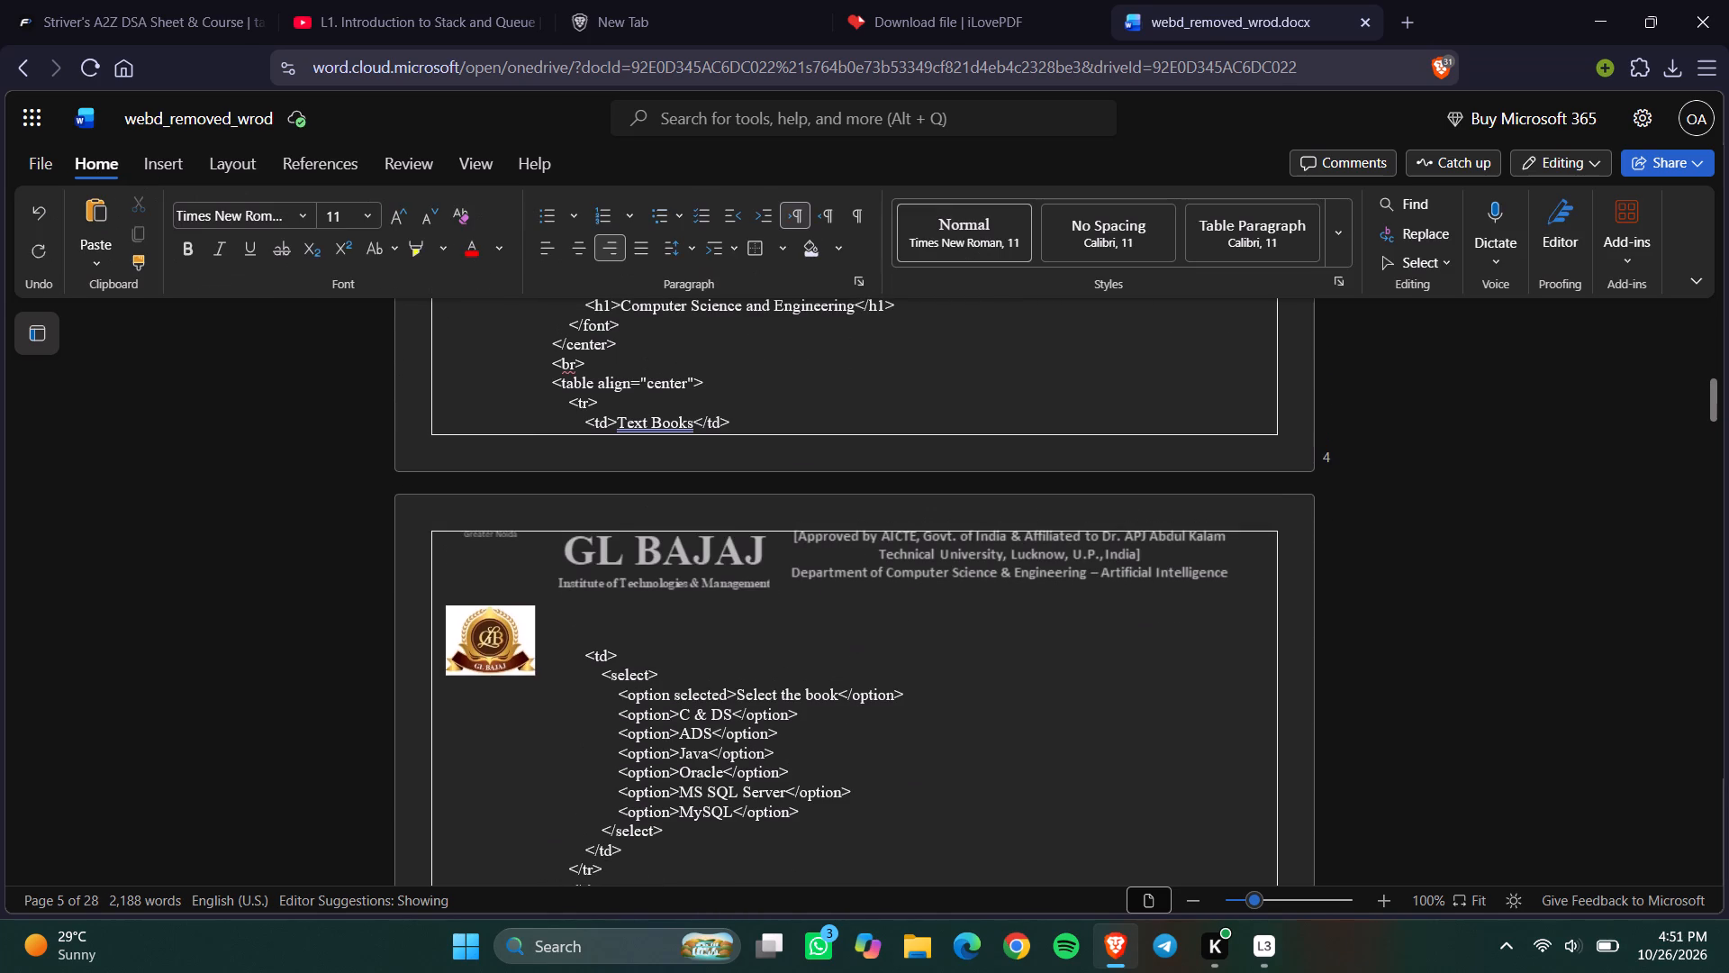
{"action": "left_click", "coordinate": [665, 694]}
{"action": "scroll", "coordinate": [665, 694], "scroll_direction": "up", "scroll_amount": 5}
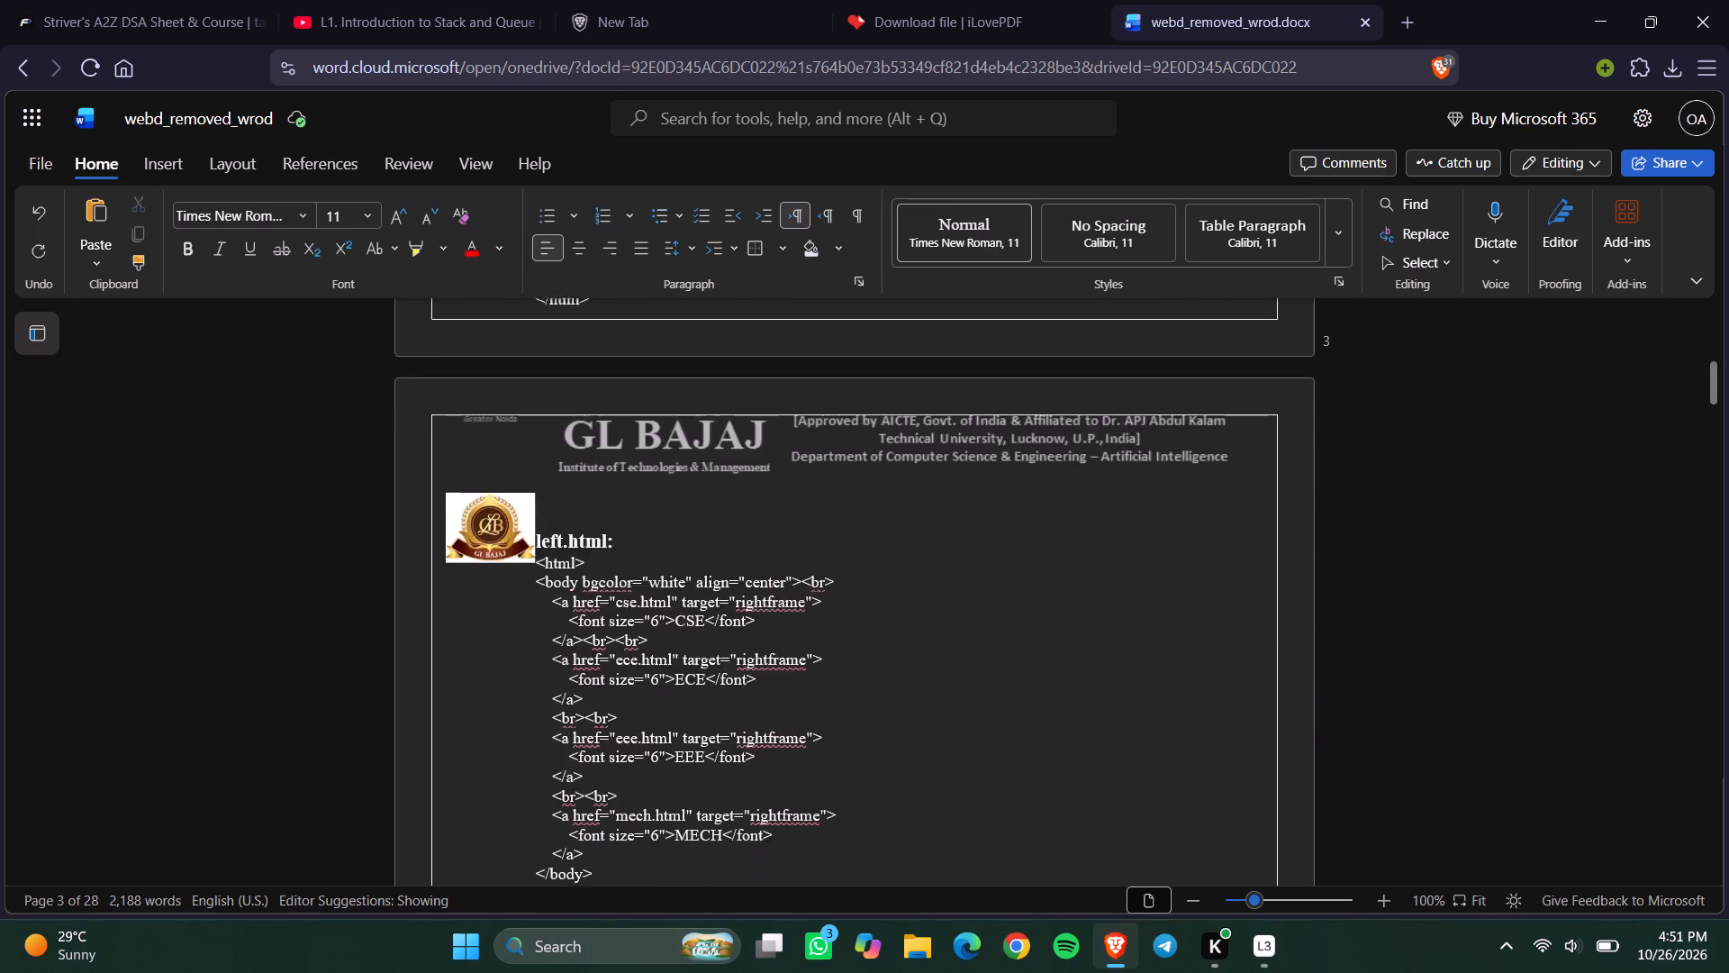
{"action": "scroll", "coordinate": [665, 694], "scroll_direction": "up", "scroll_amount": 3}
{"action": "scroll", "coordinate": [587, 736], "scroll_direction": "up", "scroll_amount": 4}
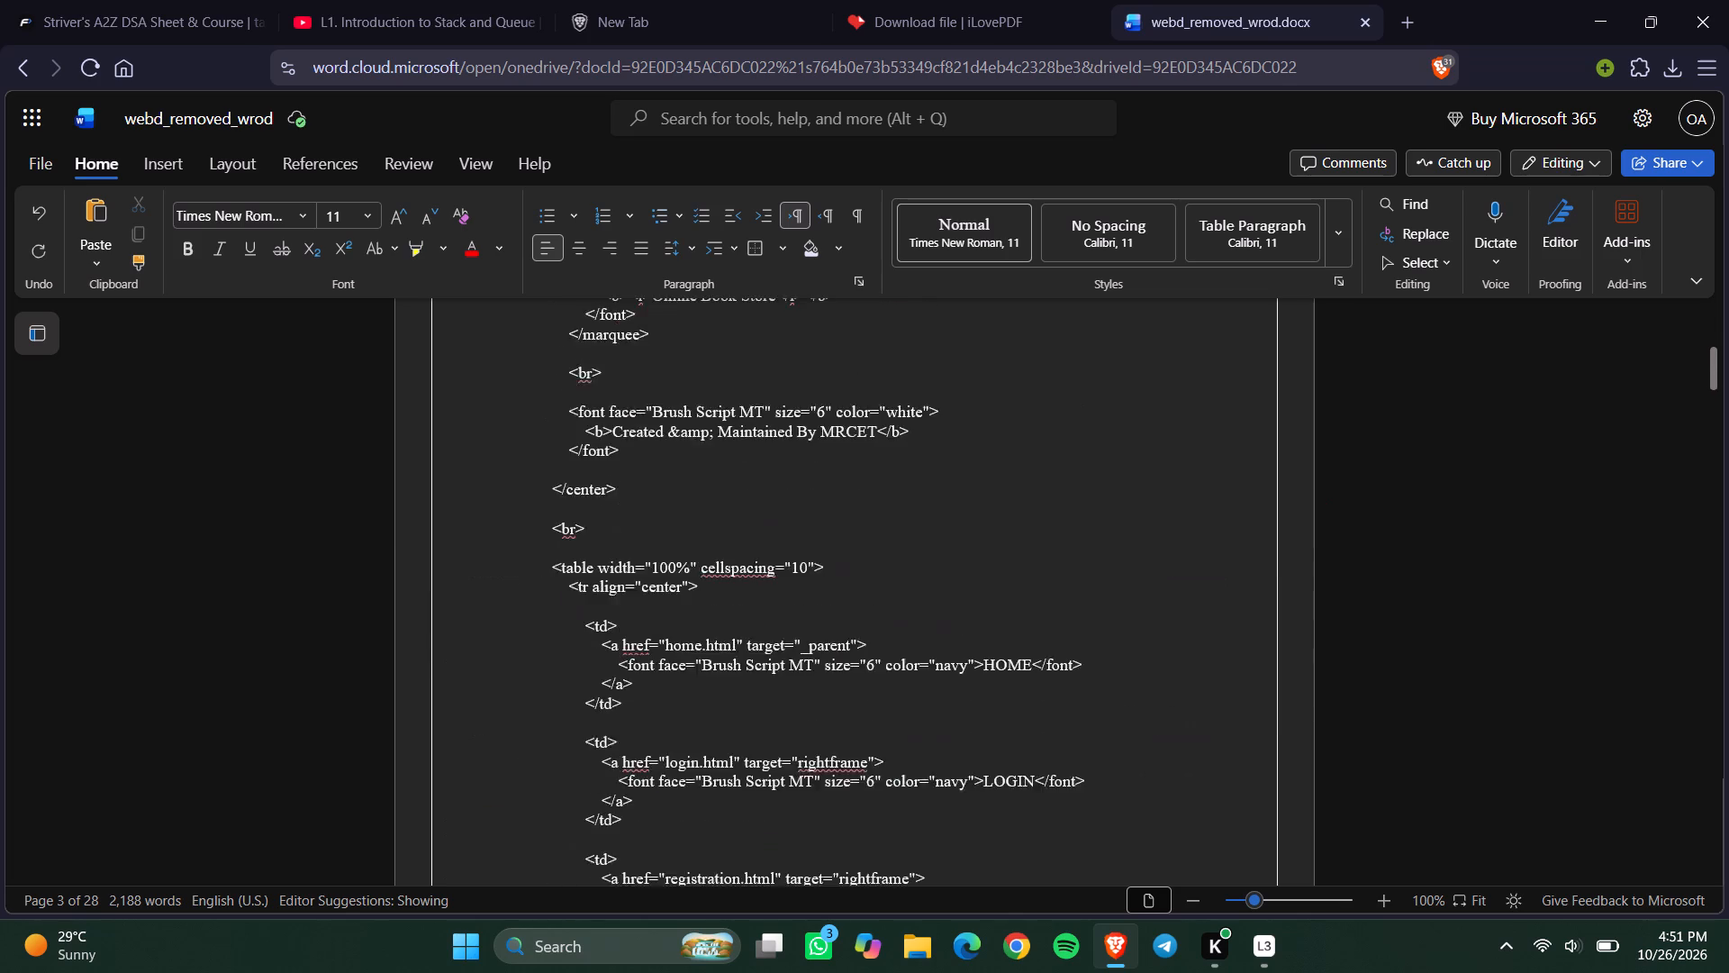
{"action": "scroll", "coordinate": [587, 736], "scroll_direction": "up", "scroll_amount": 3}
{"action": "scroll", "coordinate": [587, 736], "scroll_direction": "down", "scroll_amount": 1}
{"action": "scroll", "coordinate": [587, 736], "scroll_direction": "up", "scroll_amount": 5}
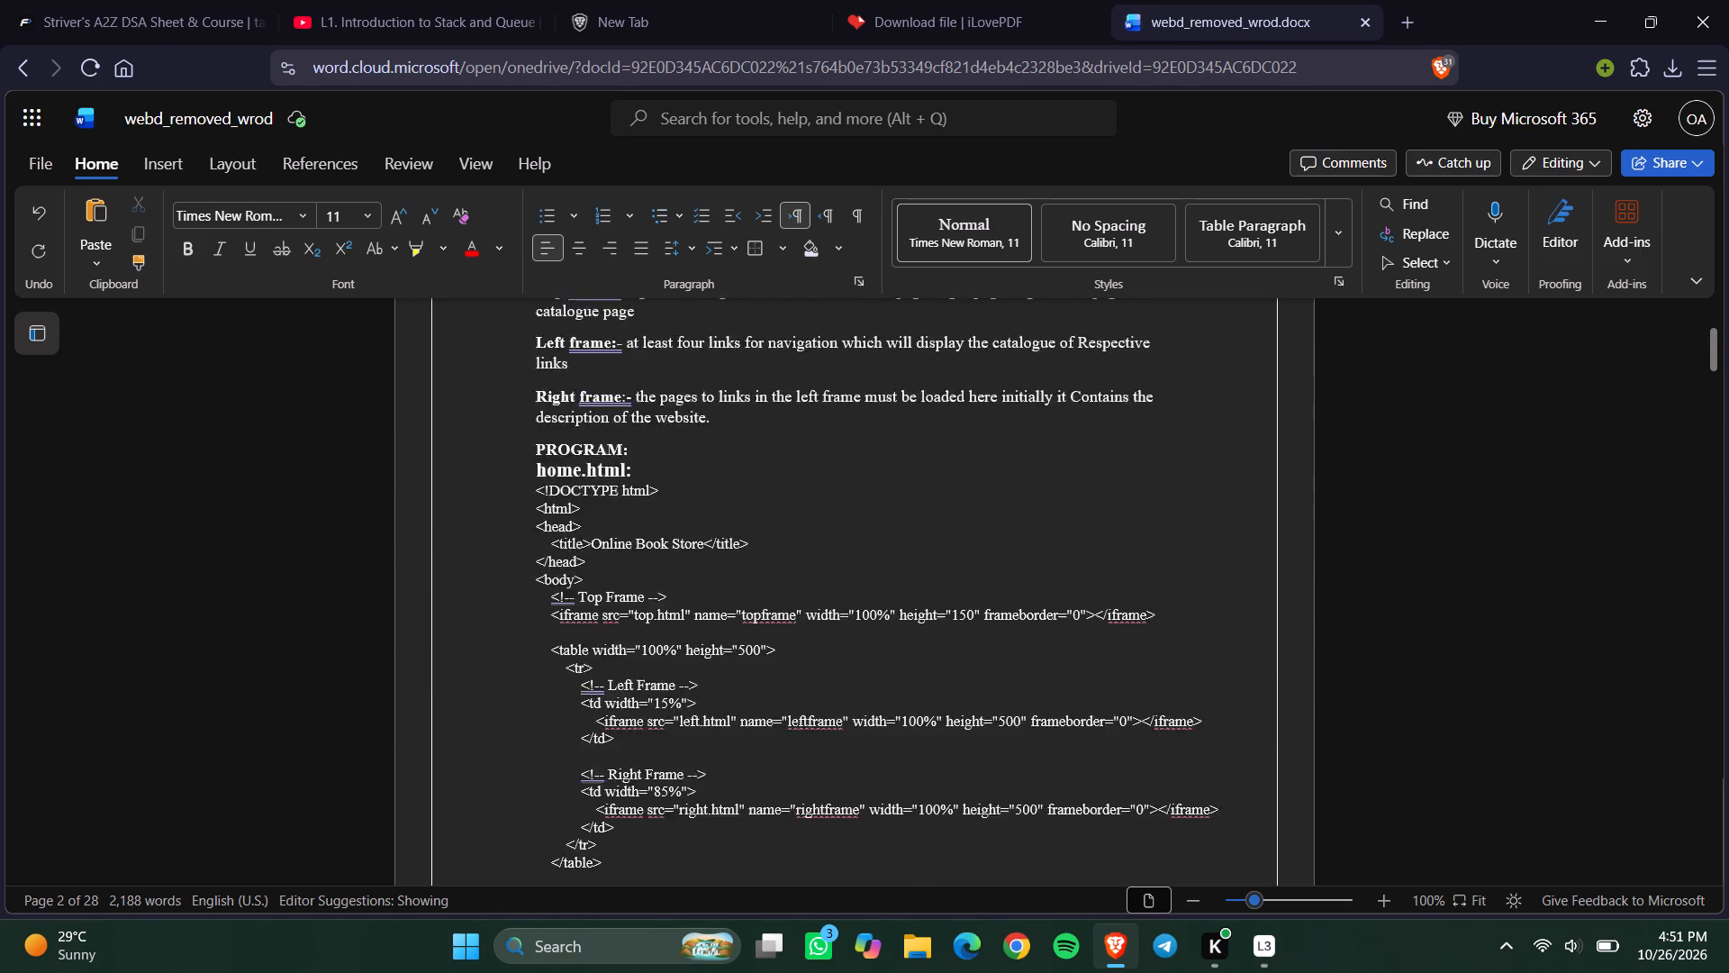
Compare the cover page's header, course and department text with the header above Experiment-1 on page 2.
{"action": "scroll", "coordinate": [587, 736], "scroll_direction": "up", "scroll_amount": 2}
{"action": "left_click", "coordinate": [830, 694]}
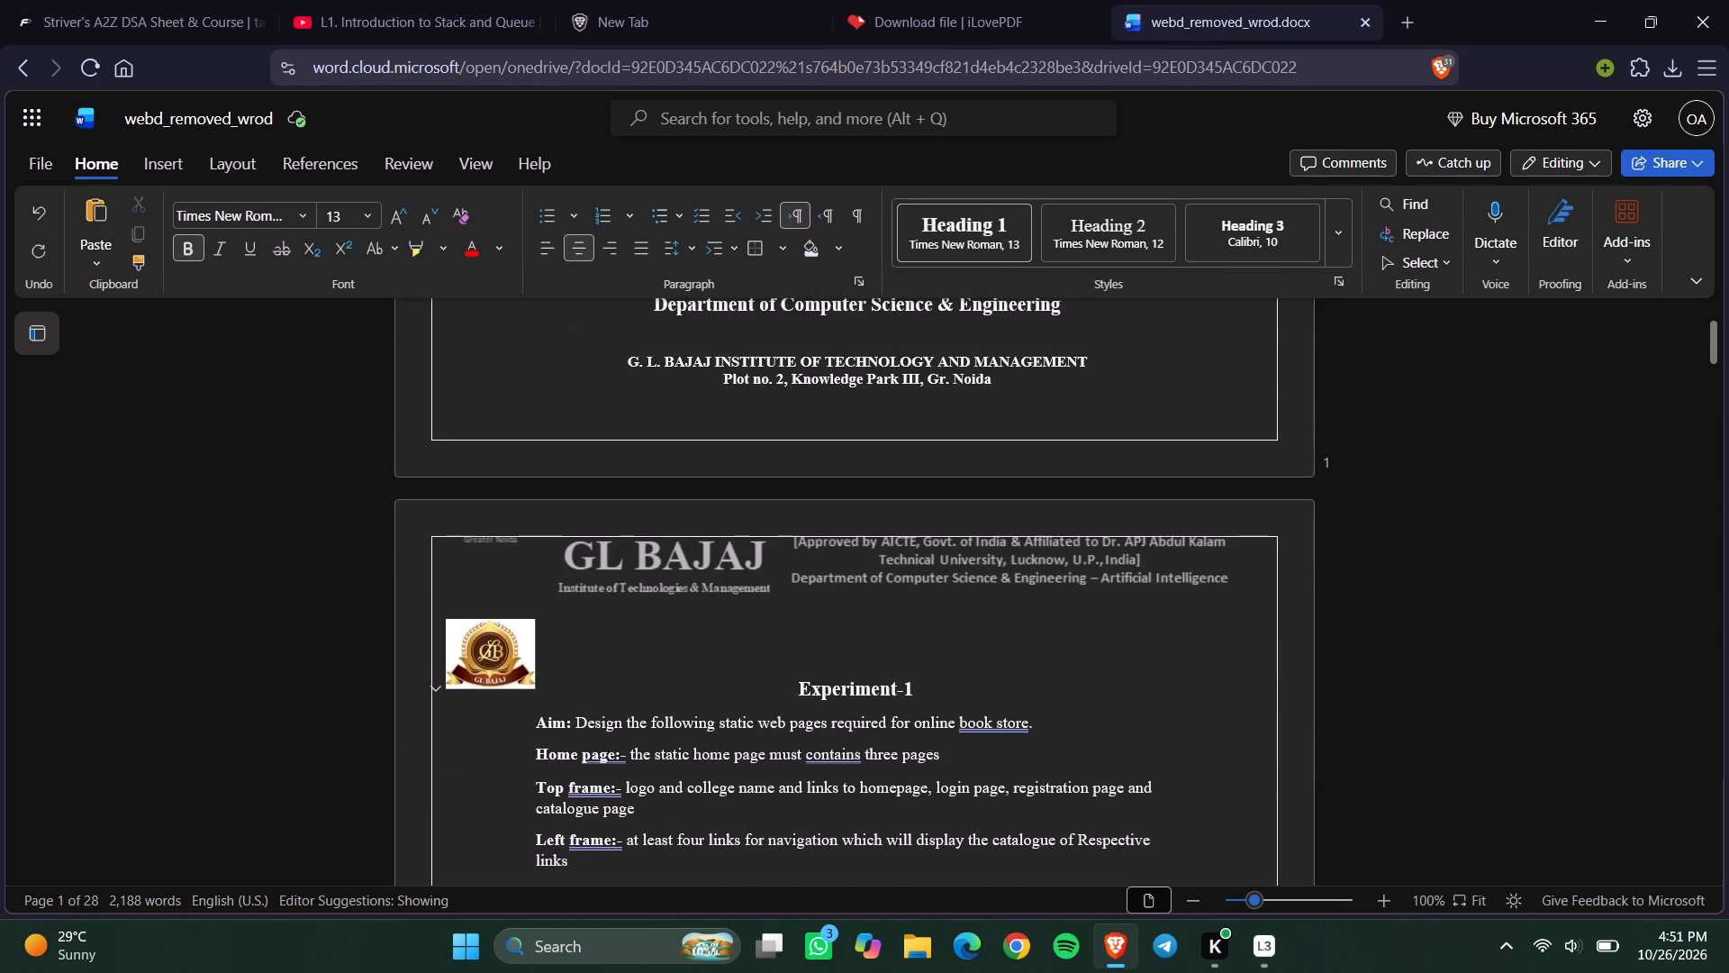
{"action": "scroll", "coordinate": [830, 694], "scroll_direction": "down", "scroll_amount": 1}
{"action": "left_click", "coordinate": [805, 676]}
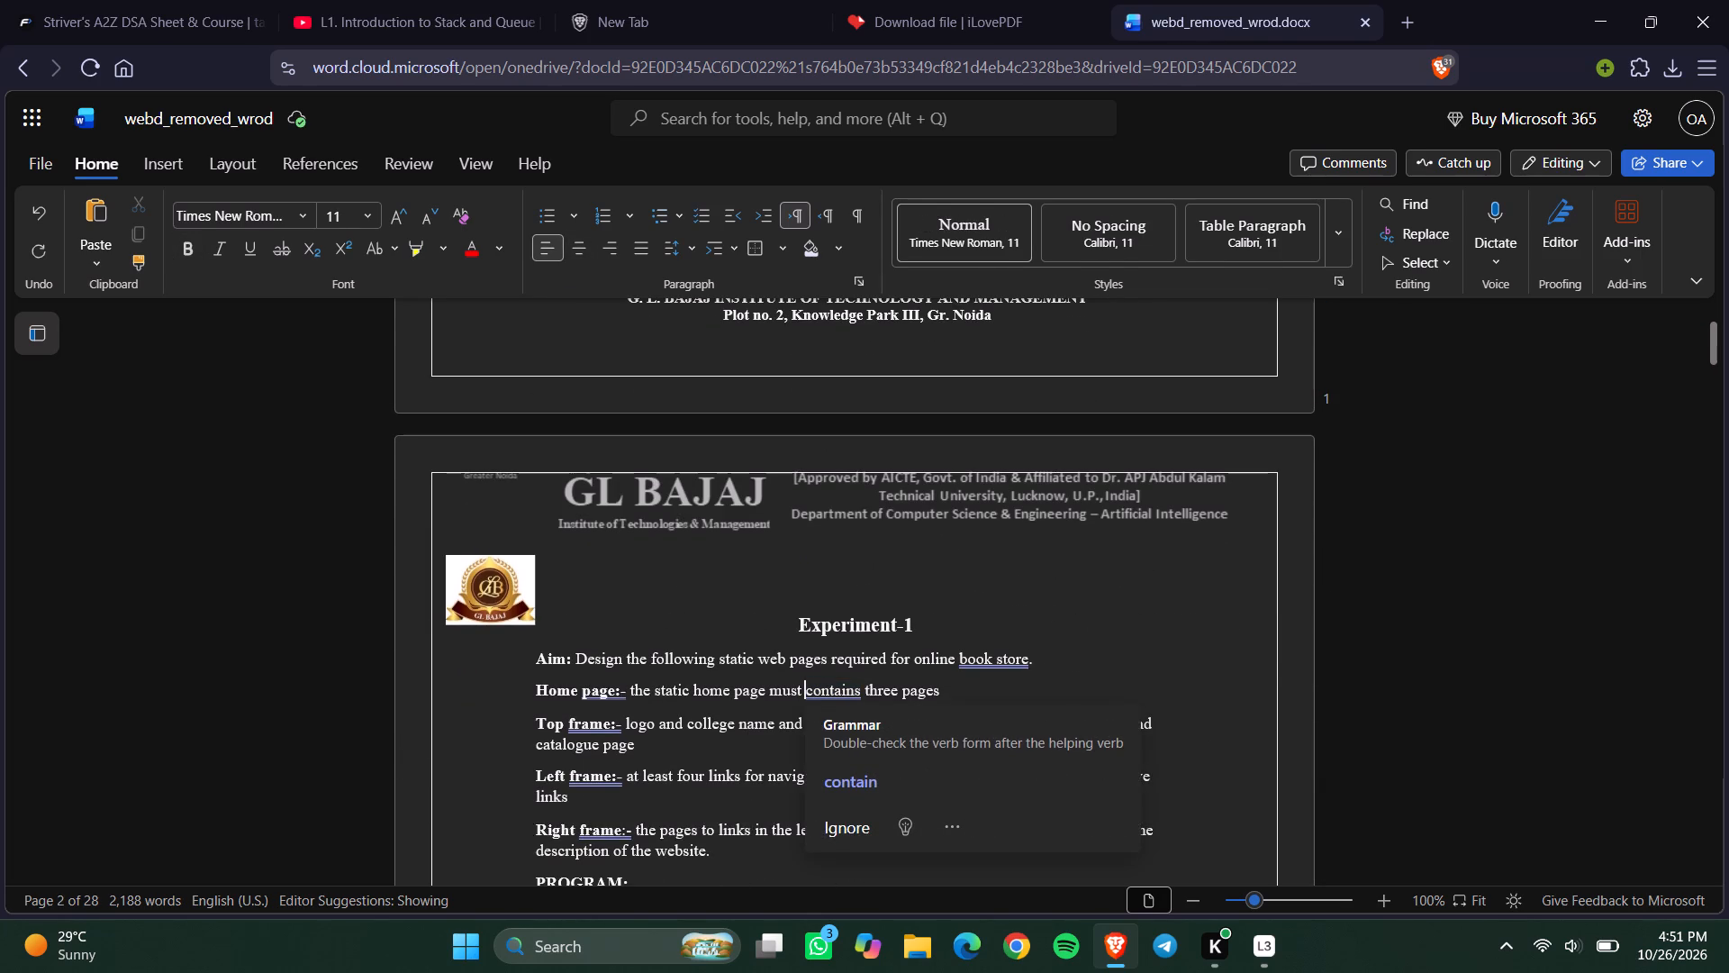
{"action": "scroll", "coordinate": [694, 632], "scroll_direction": "up", "scroll_amount": 6}
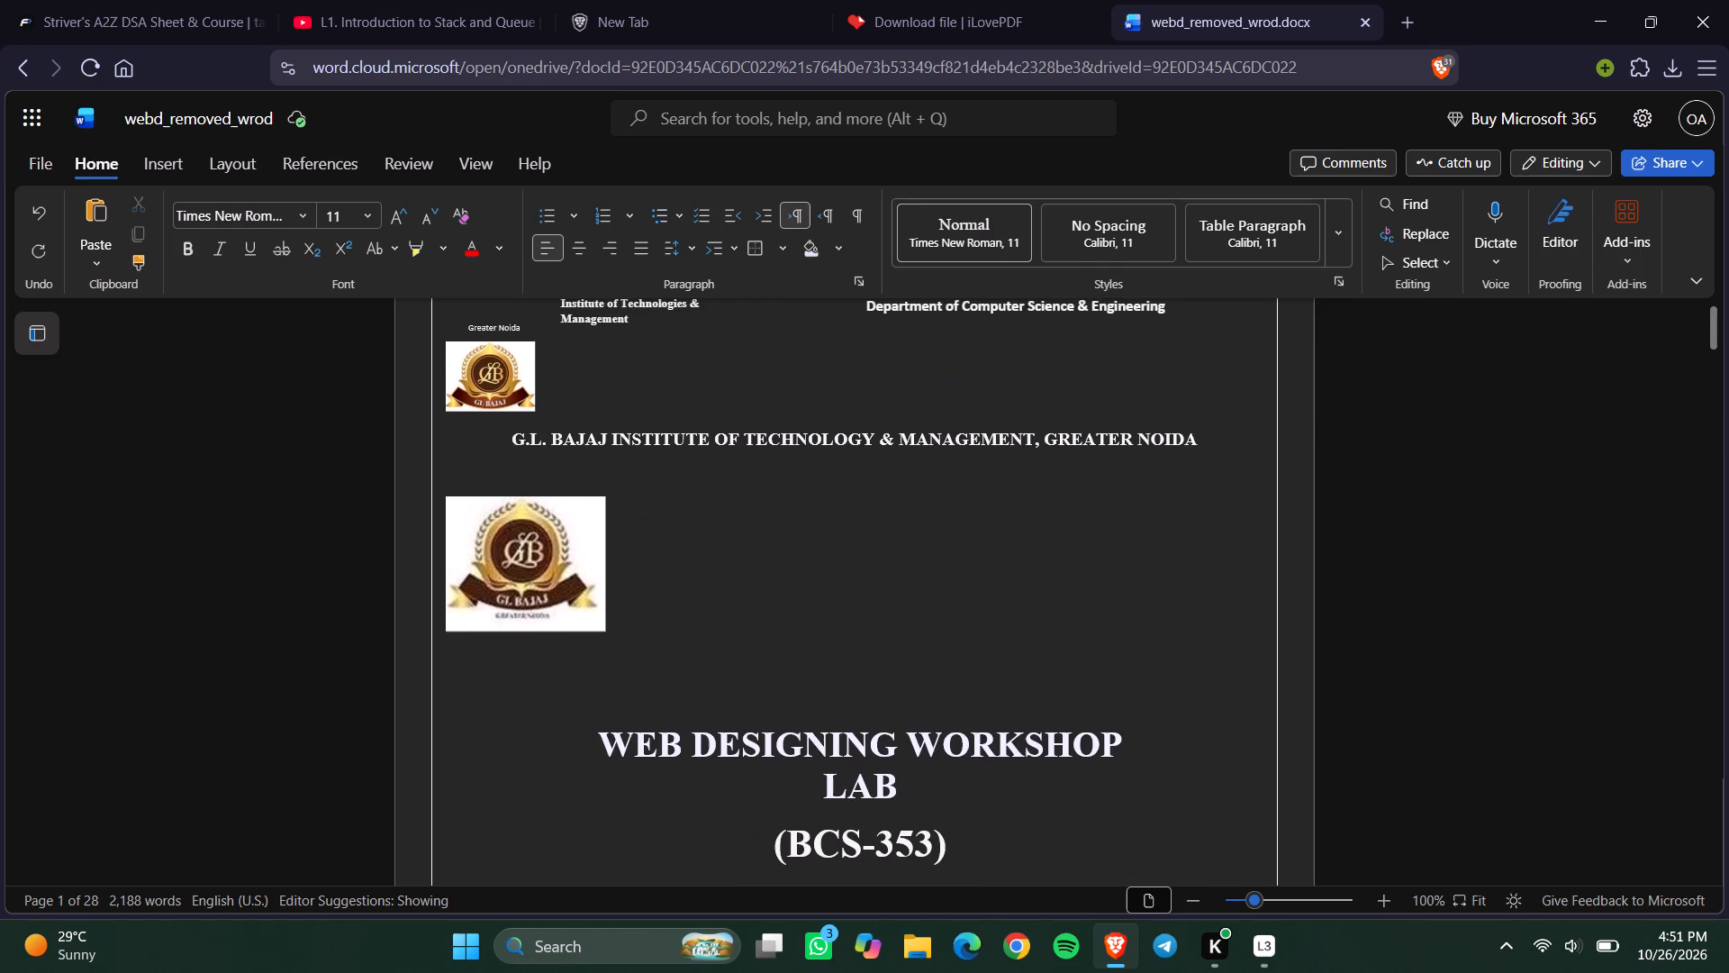
{"action": "scroll", "coordinate": [694, 632], "scroll_direction": "up", "scroll_amount": 3}
{"action": "scroll", "coordinate": [694, 632], "scroll_direction": "down", "scroll_amount": 3}
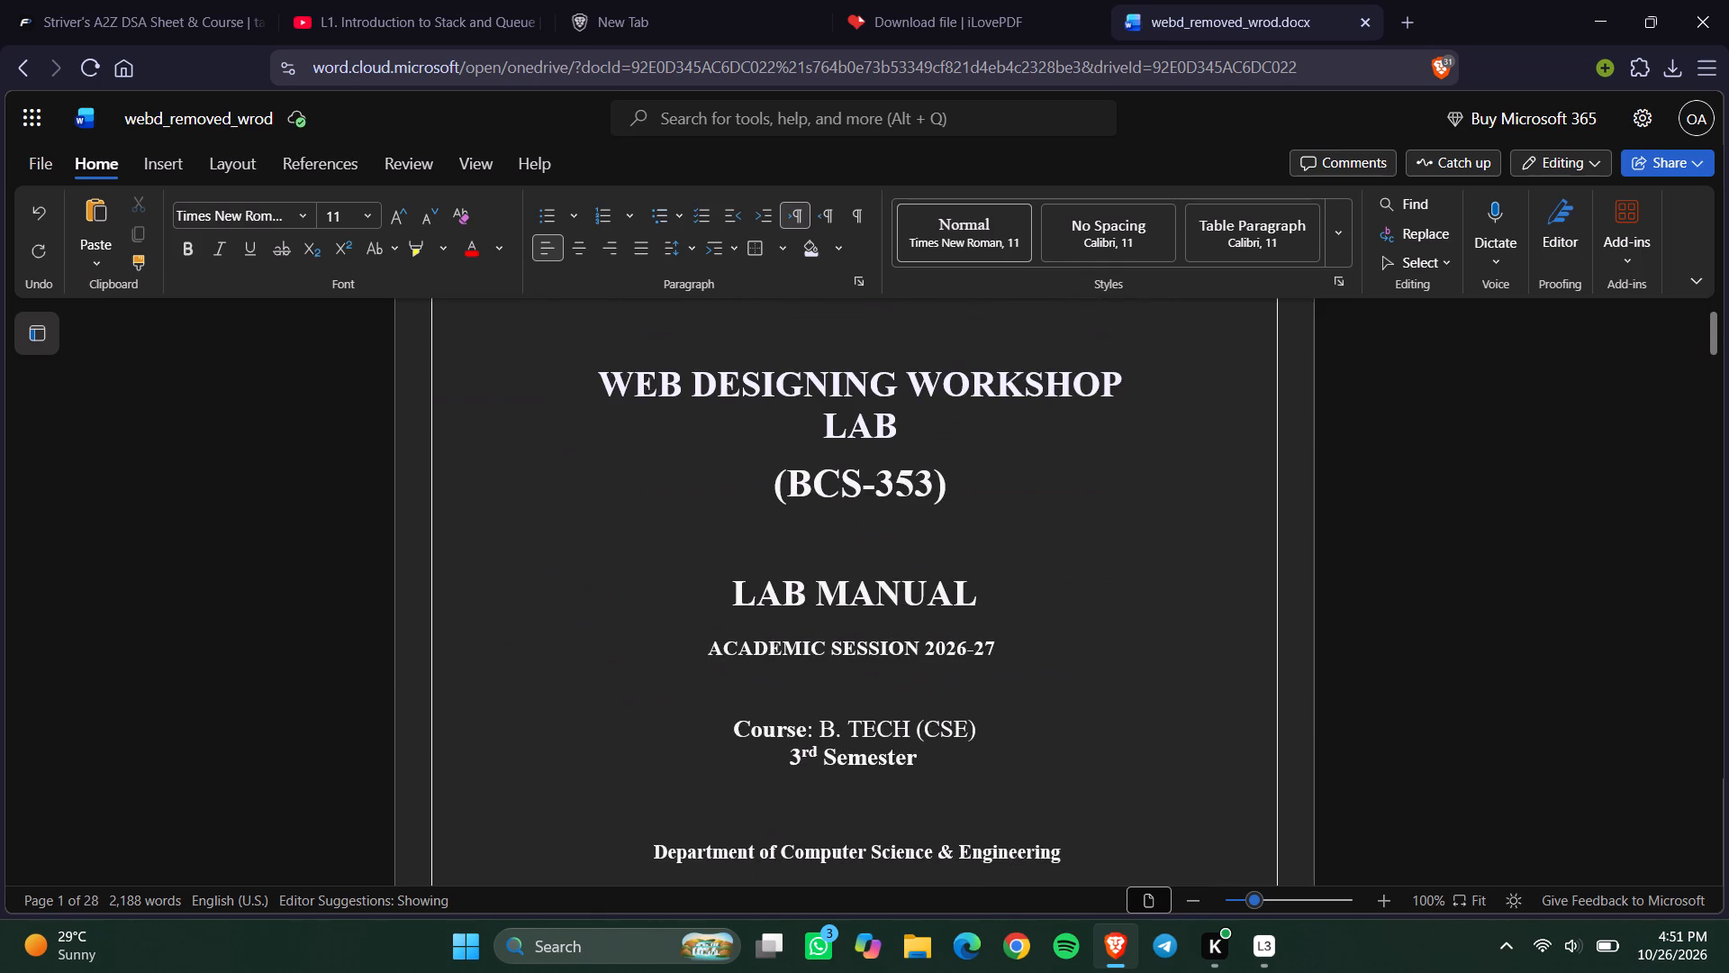
{"action": "scroll", "coordinate": [694, 632], "scroll_direction": "down", "scroll_amount": 5}
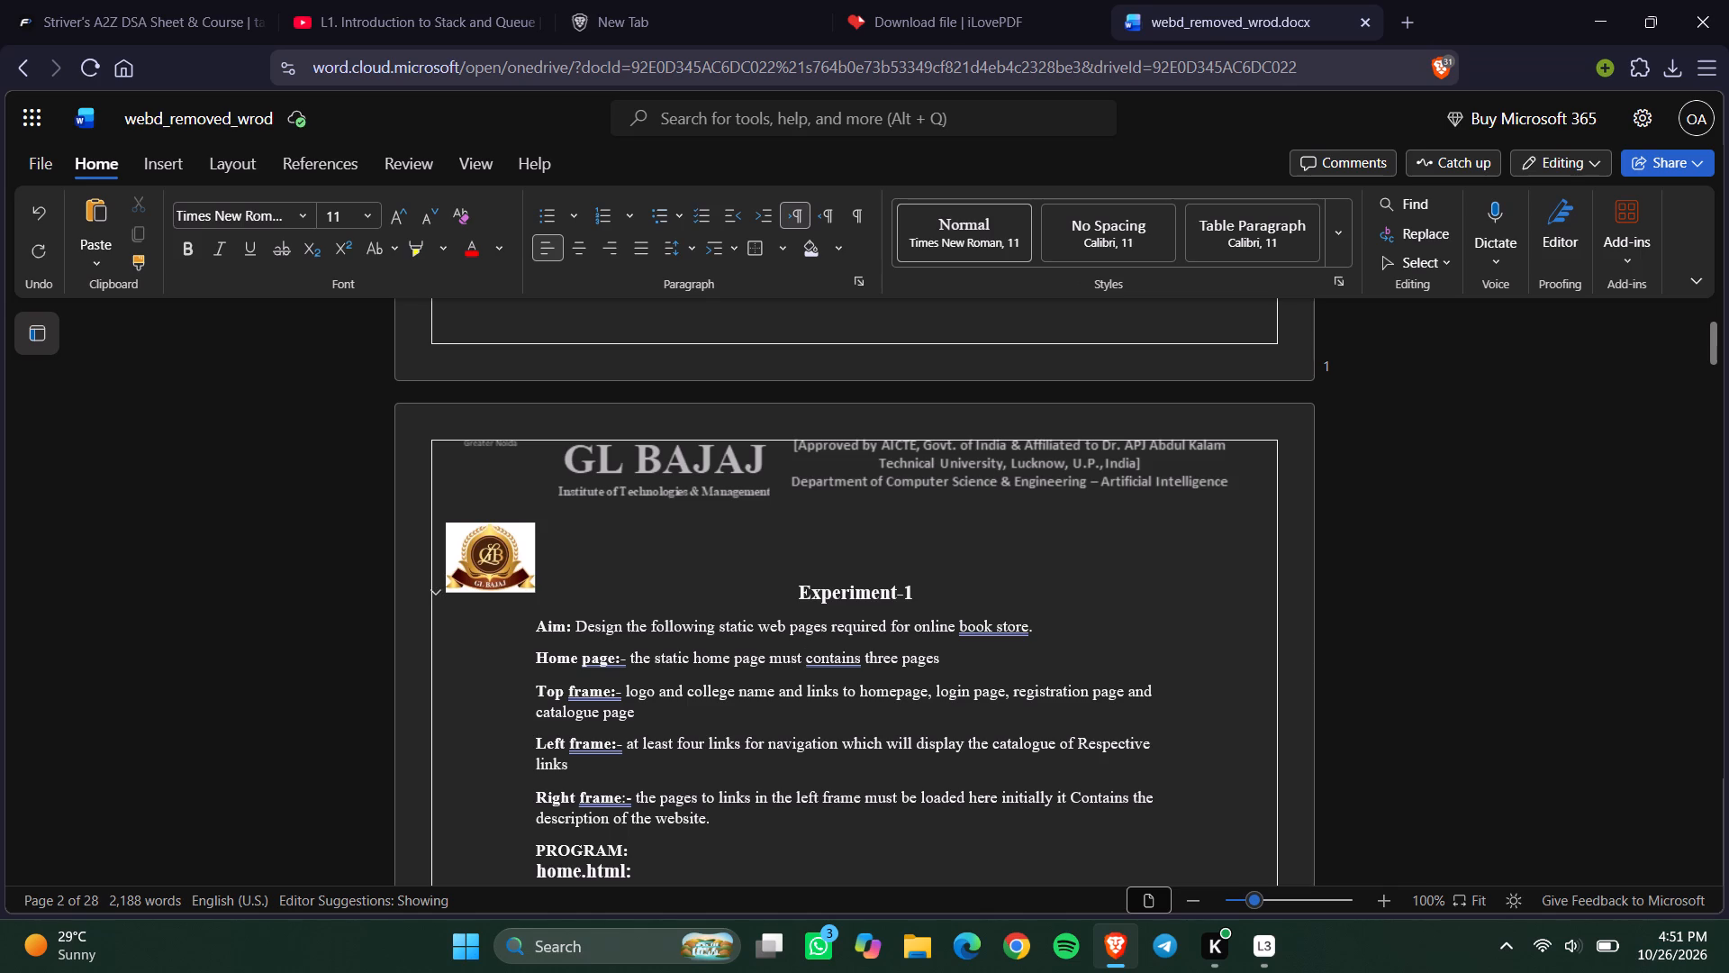
Snap the browser window with the lab manual to the left half of the desktop.
{"action": "left_click_drag", "start_coordinate": [1452, 20], "coordinate": [858, 170]}
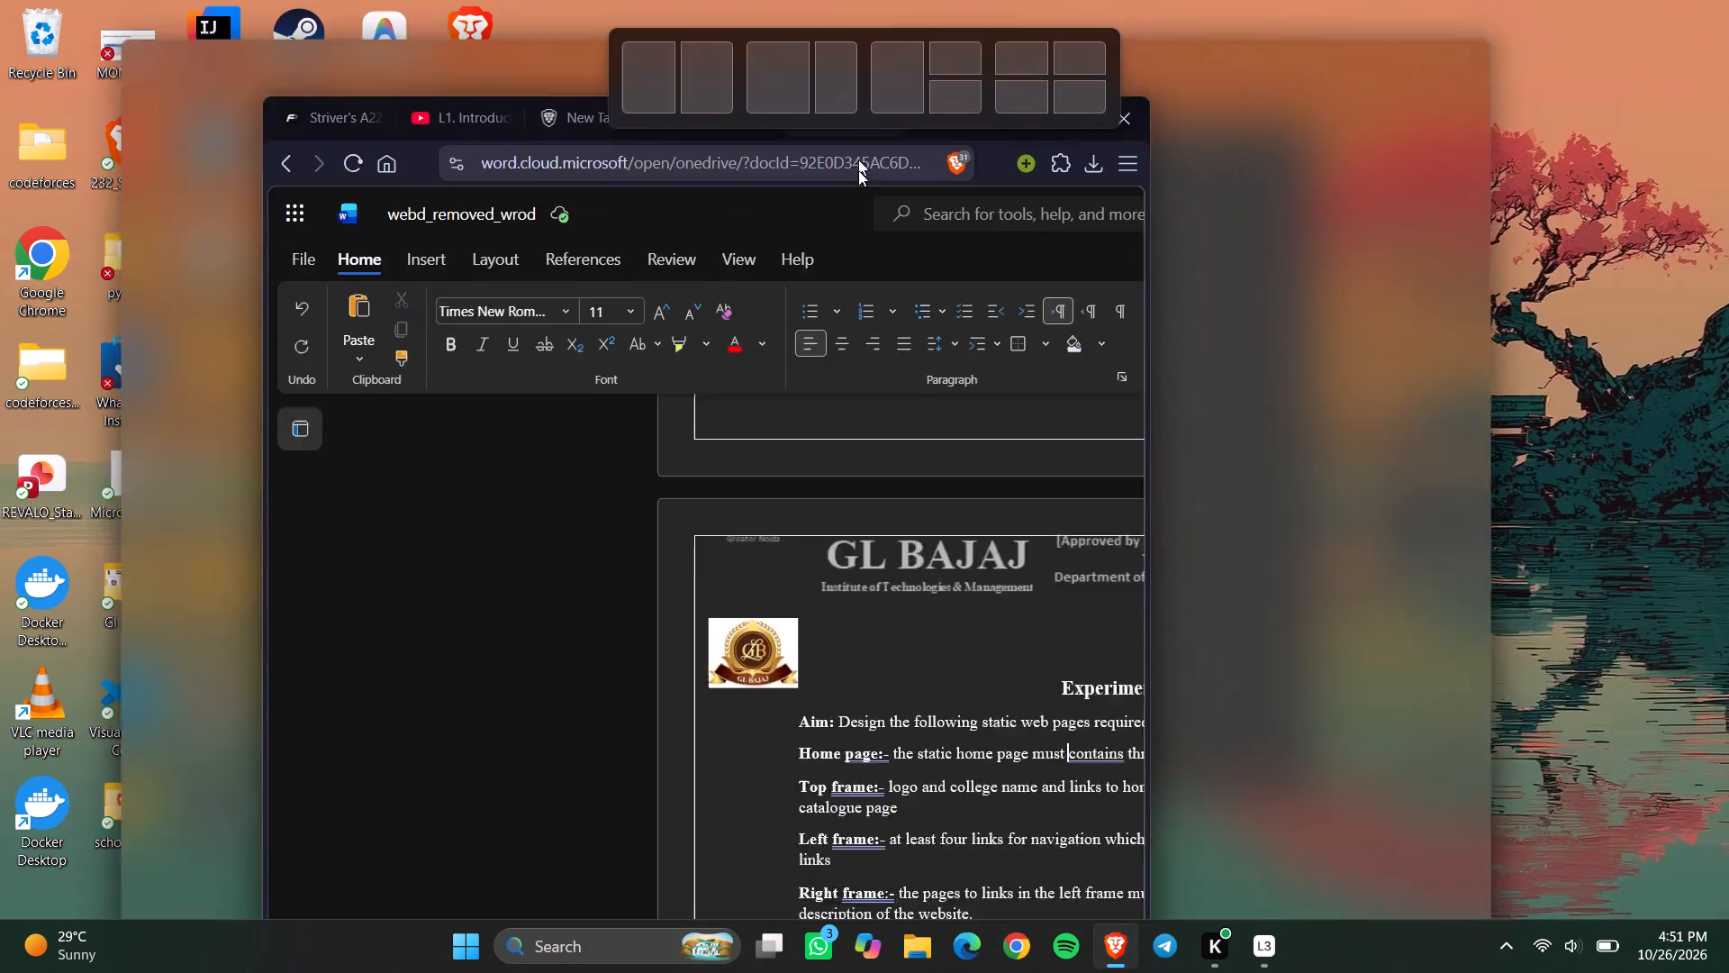
{"action": "left_click_drag", "start_coordinate": [858, 170], "coordinate": [666, 87]}
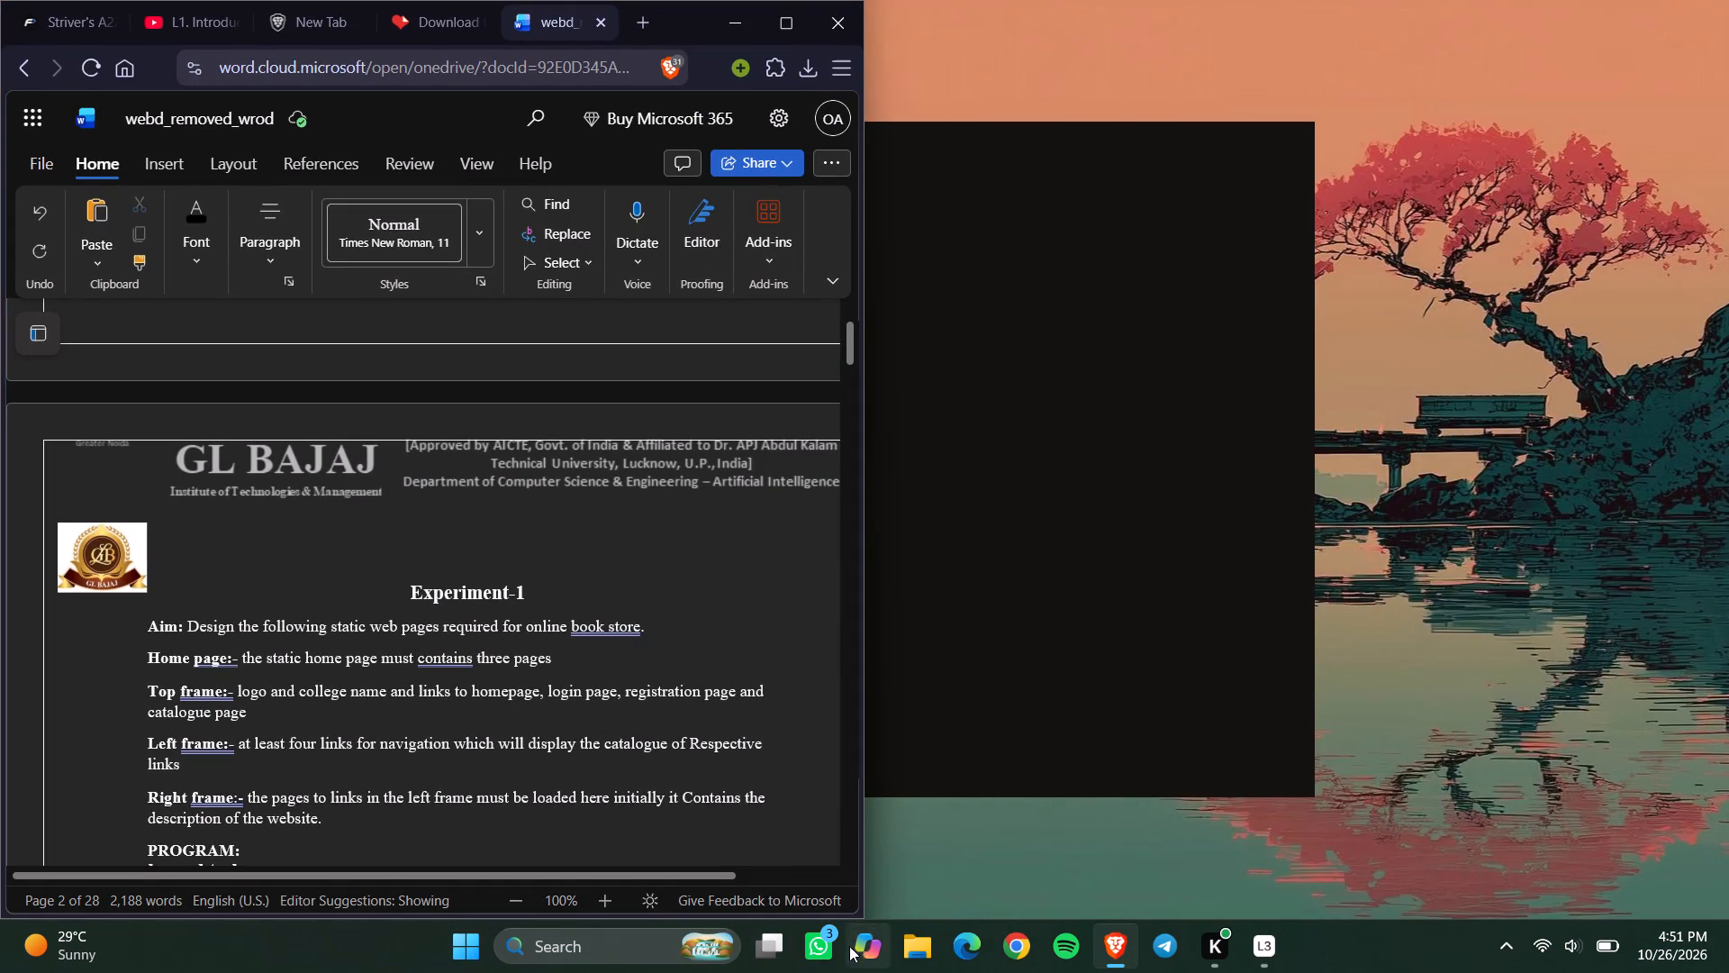
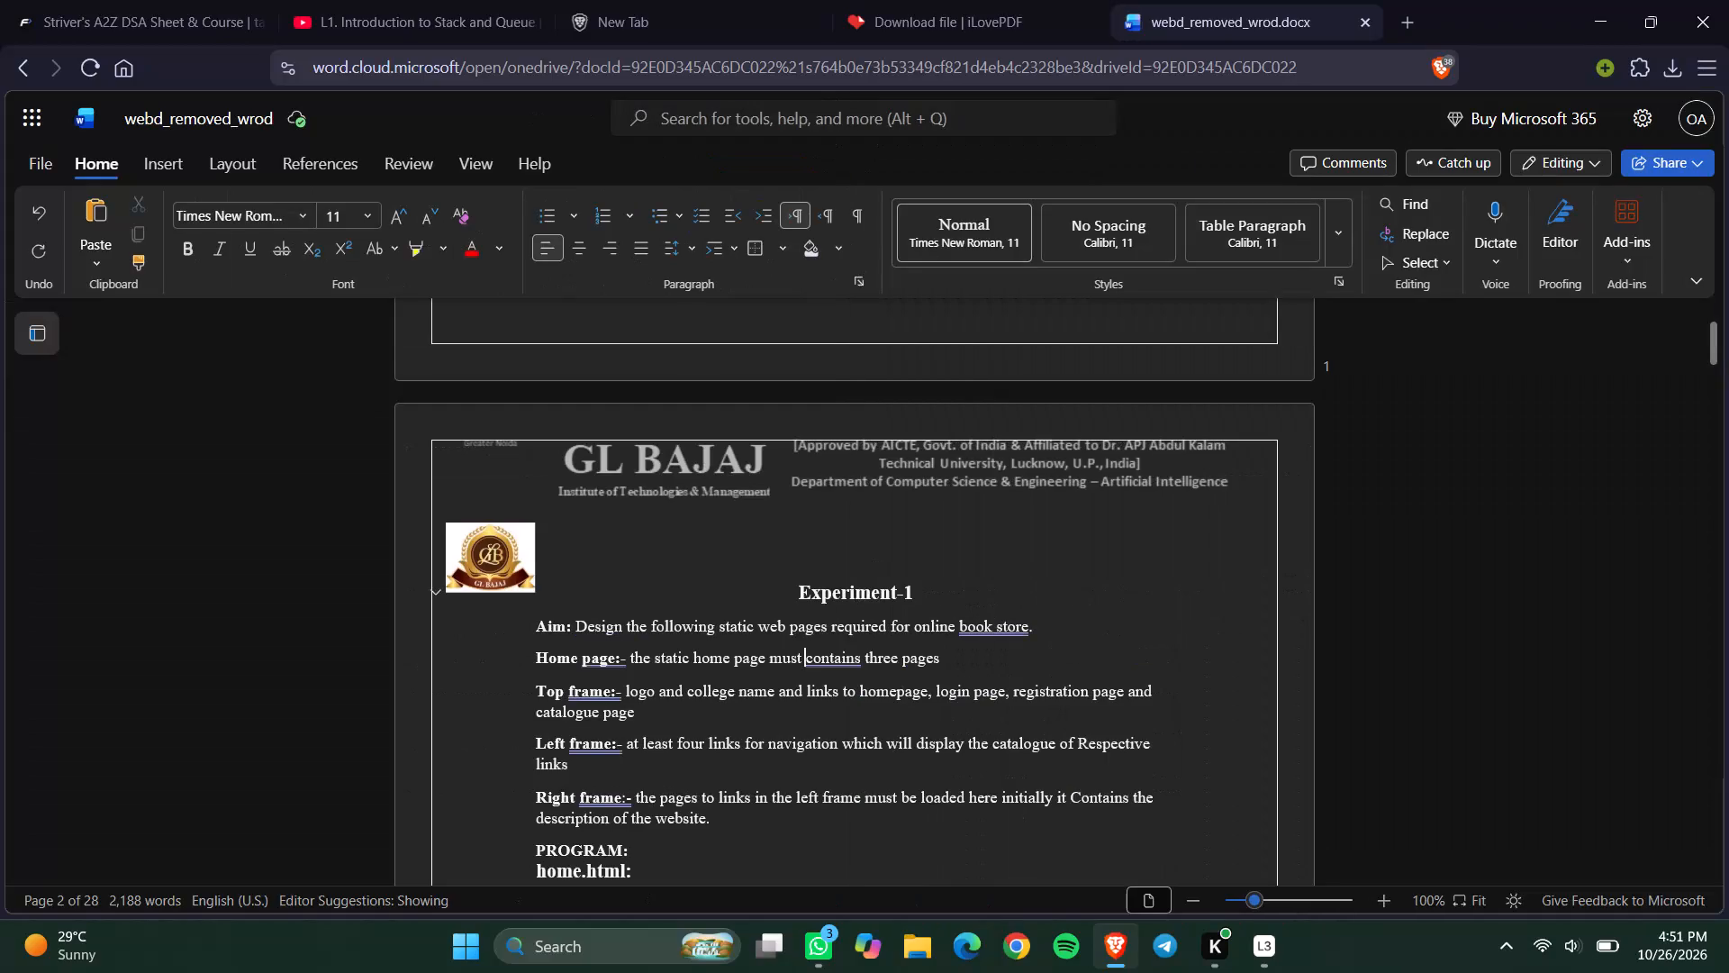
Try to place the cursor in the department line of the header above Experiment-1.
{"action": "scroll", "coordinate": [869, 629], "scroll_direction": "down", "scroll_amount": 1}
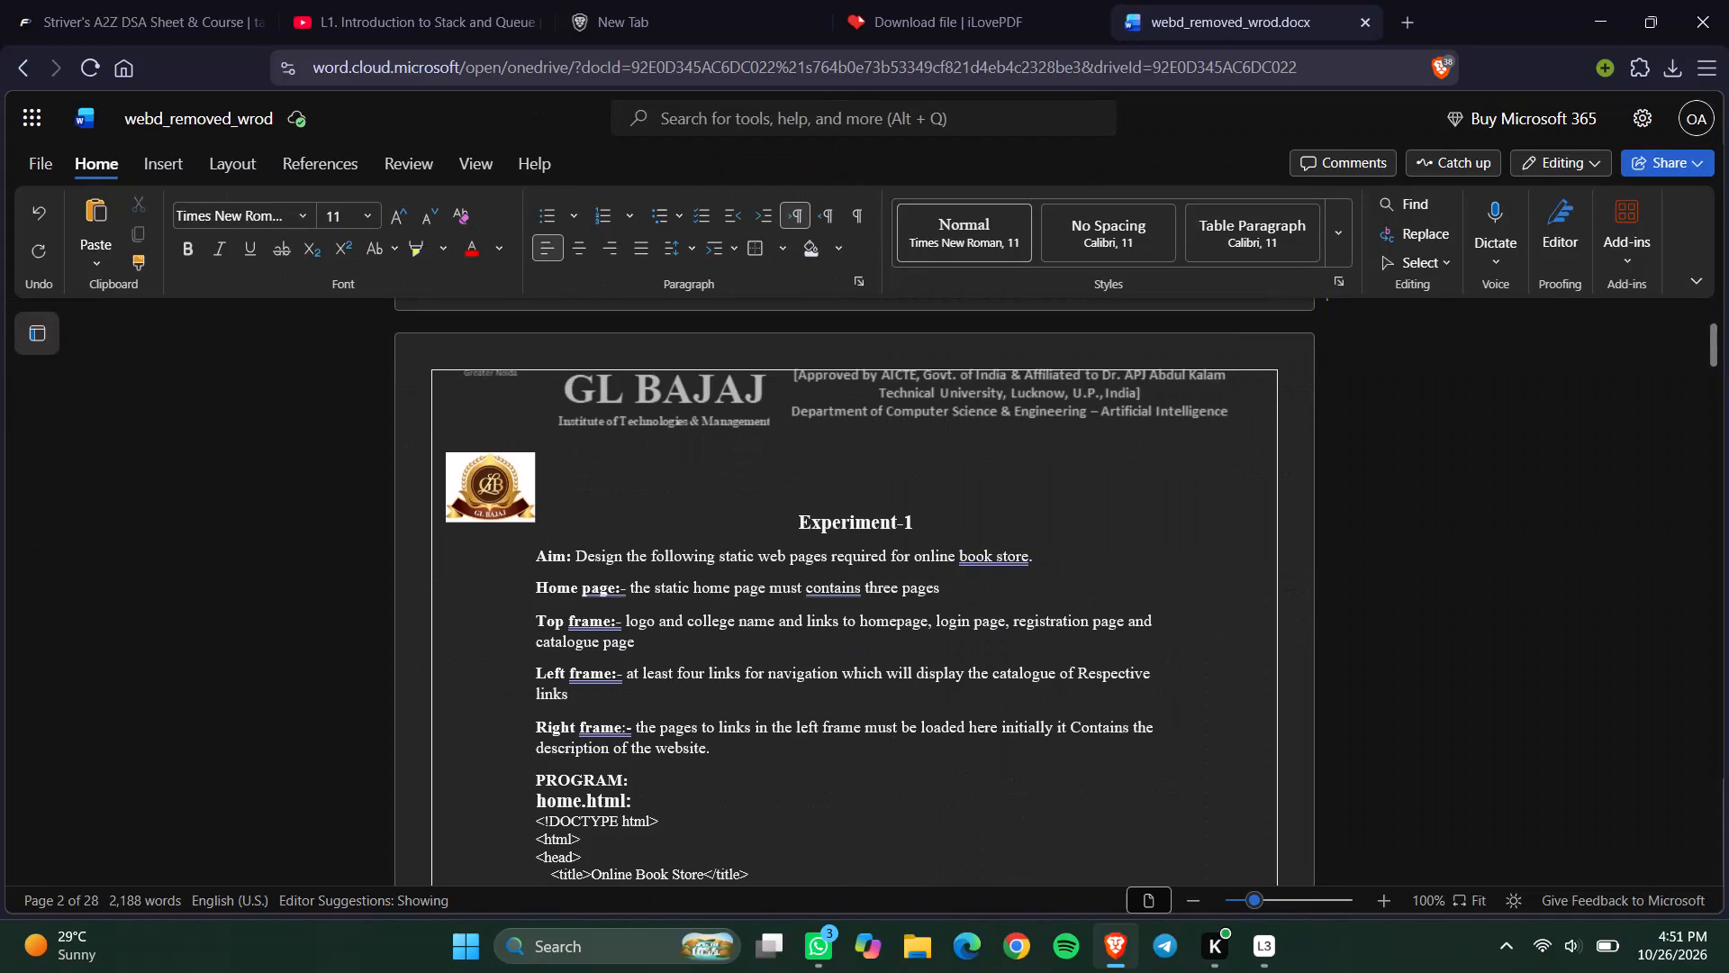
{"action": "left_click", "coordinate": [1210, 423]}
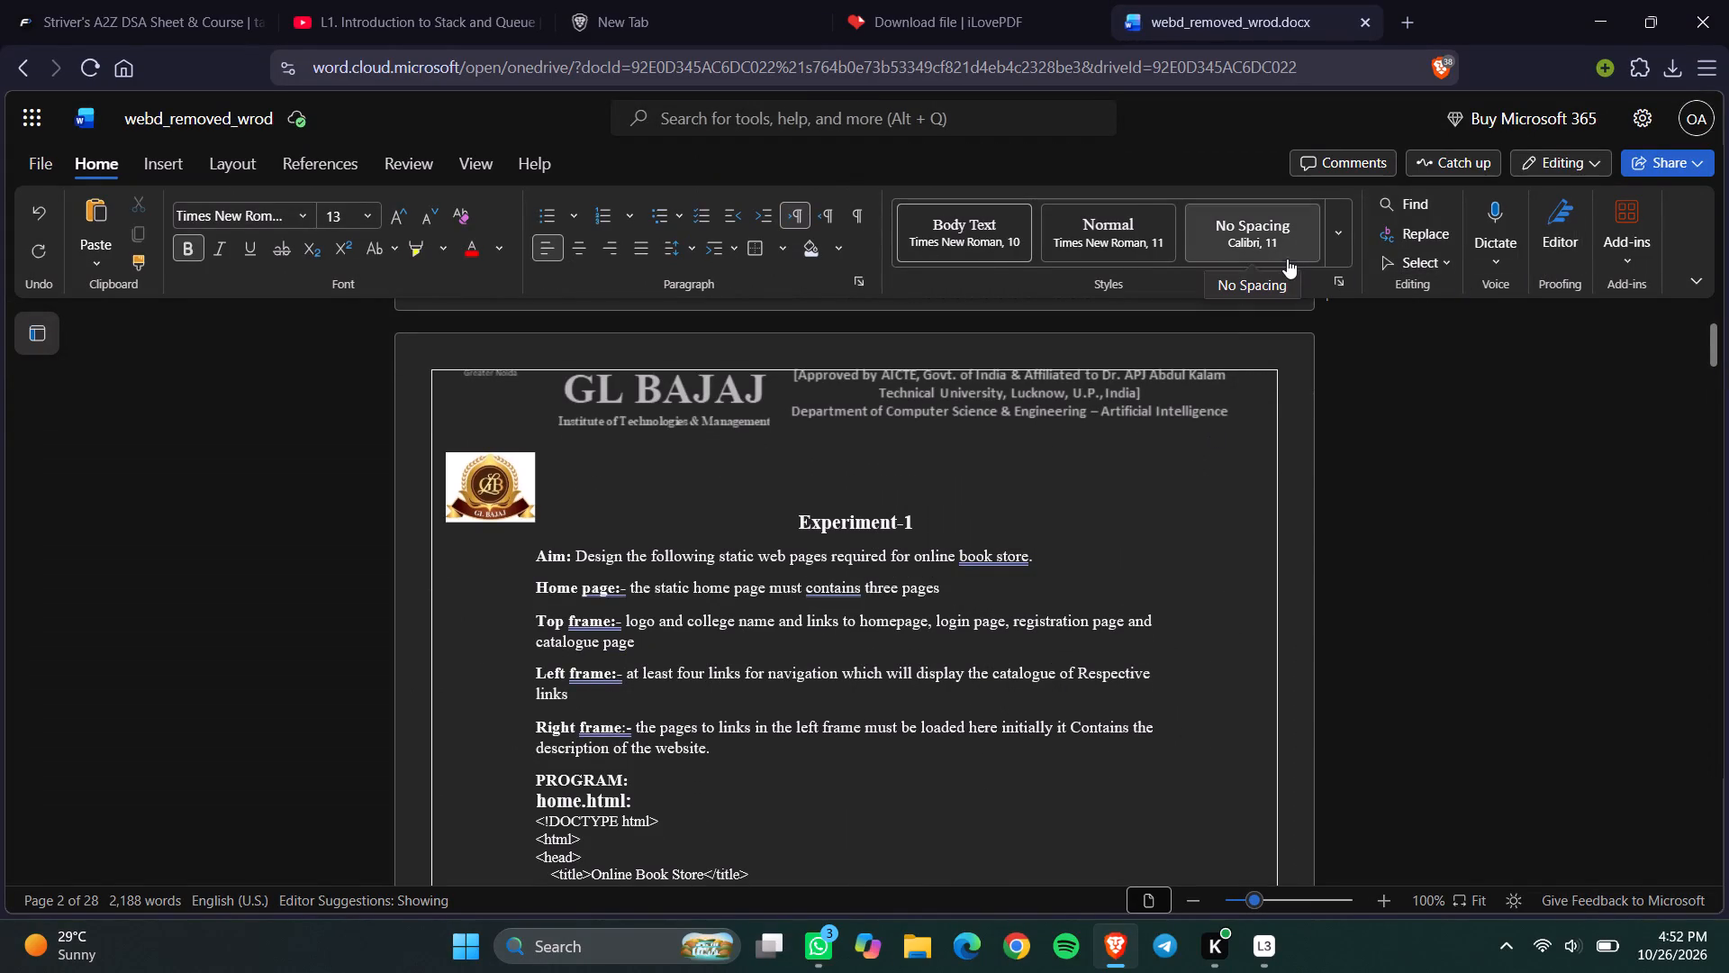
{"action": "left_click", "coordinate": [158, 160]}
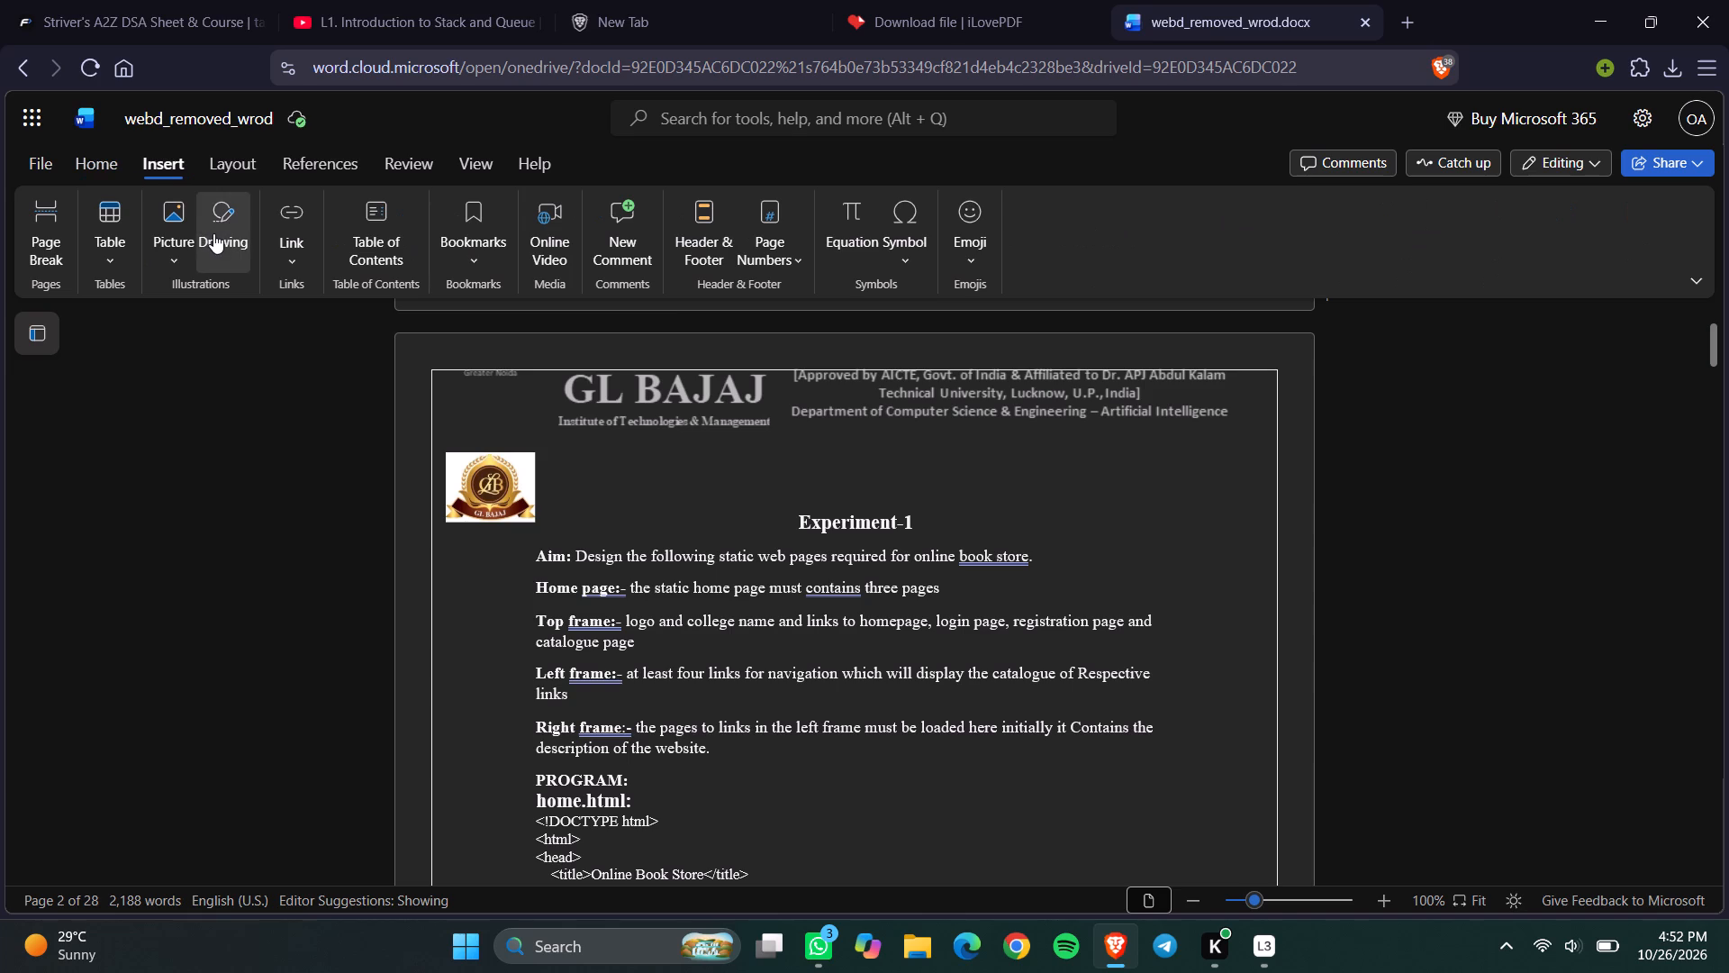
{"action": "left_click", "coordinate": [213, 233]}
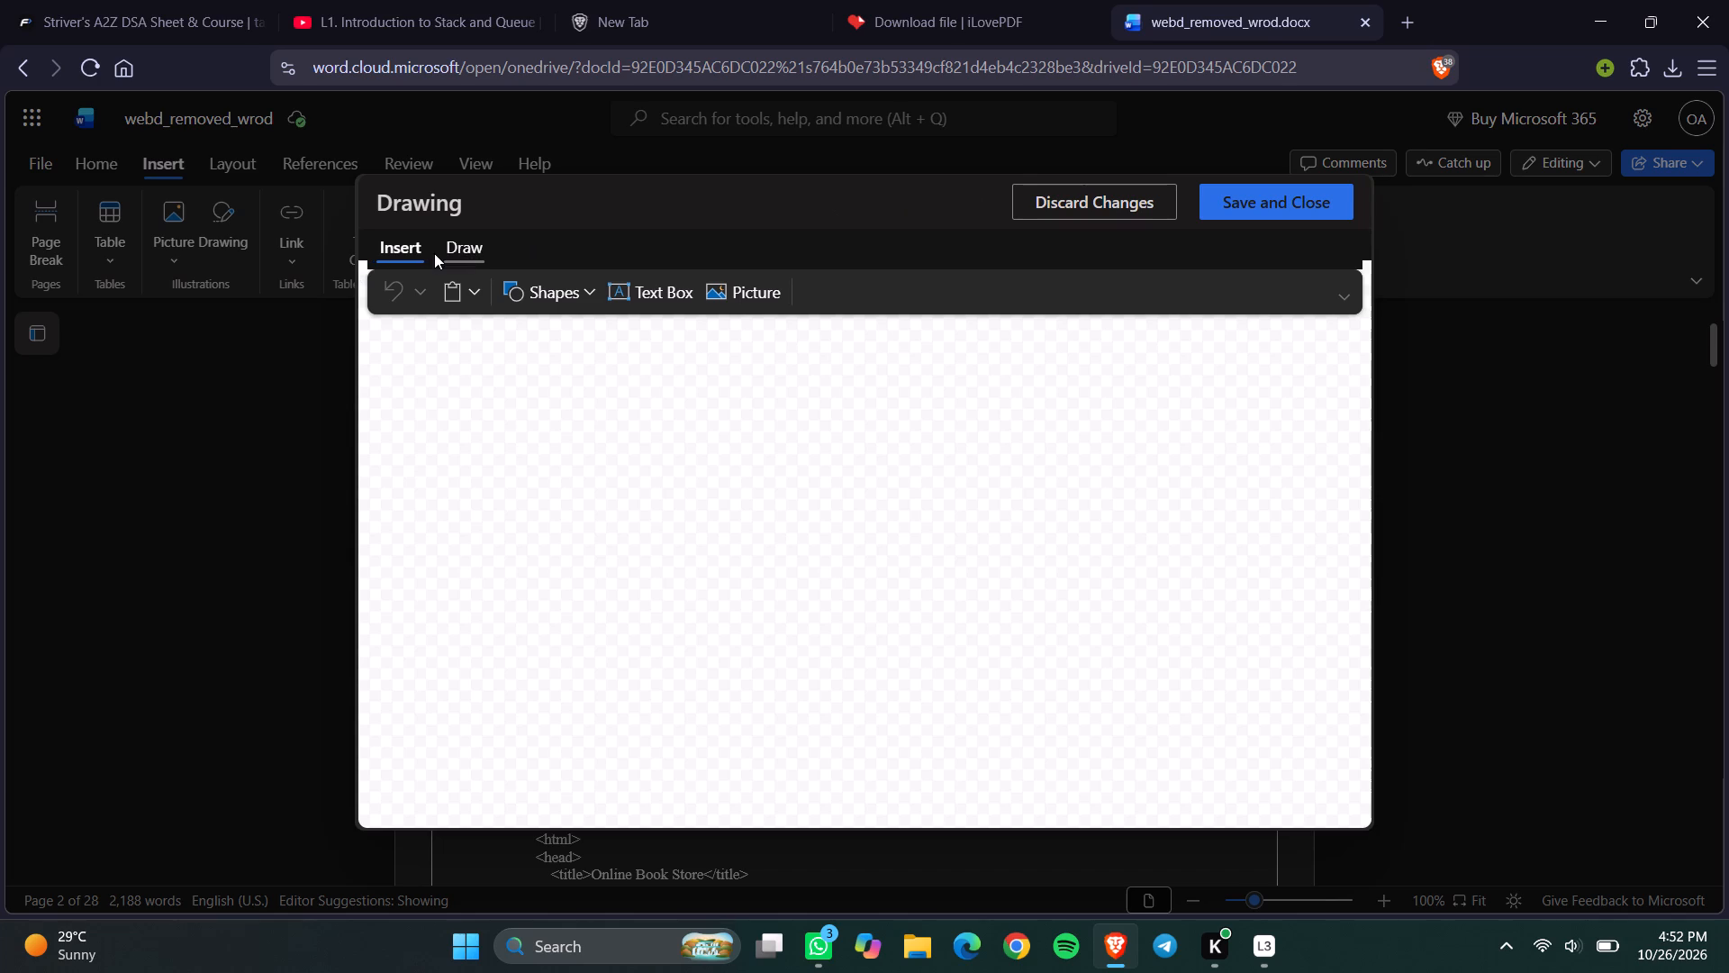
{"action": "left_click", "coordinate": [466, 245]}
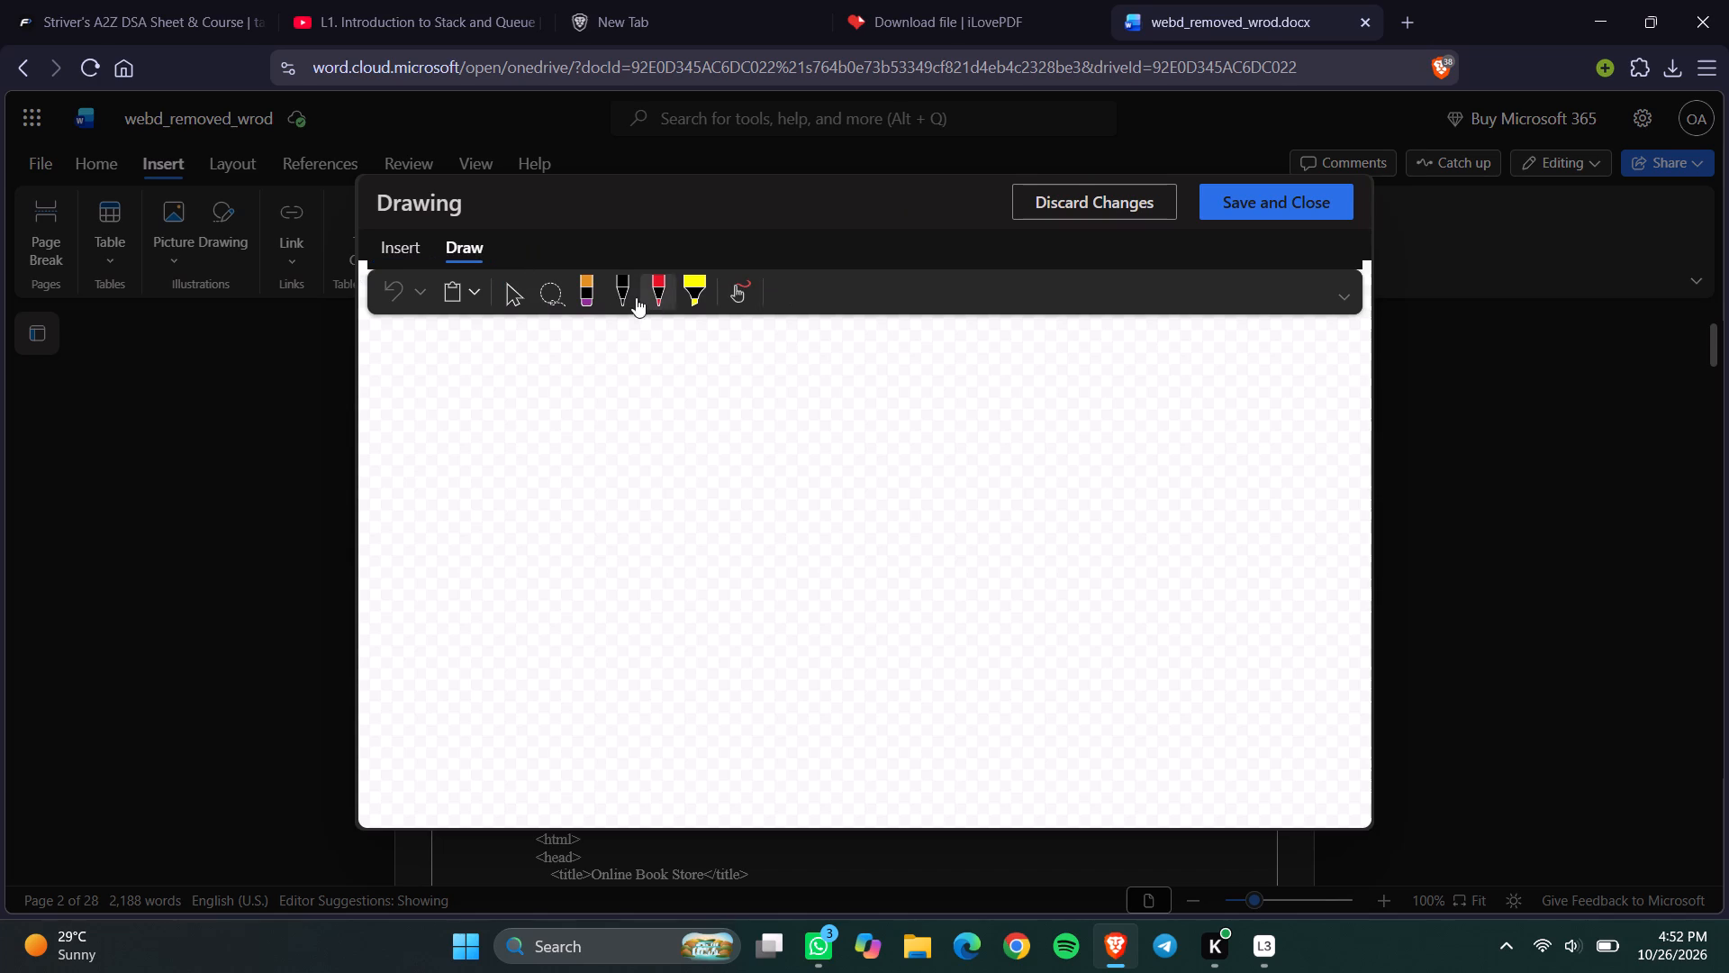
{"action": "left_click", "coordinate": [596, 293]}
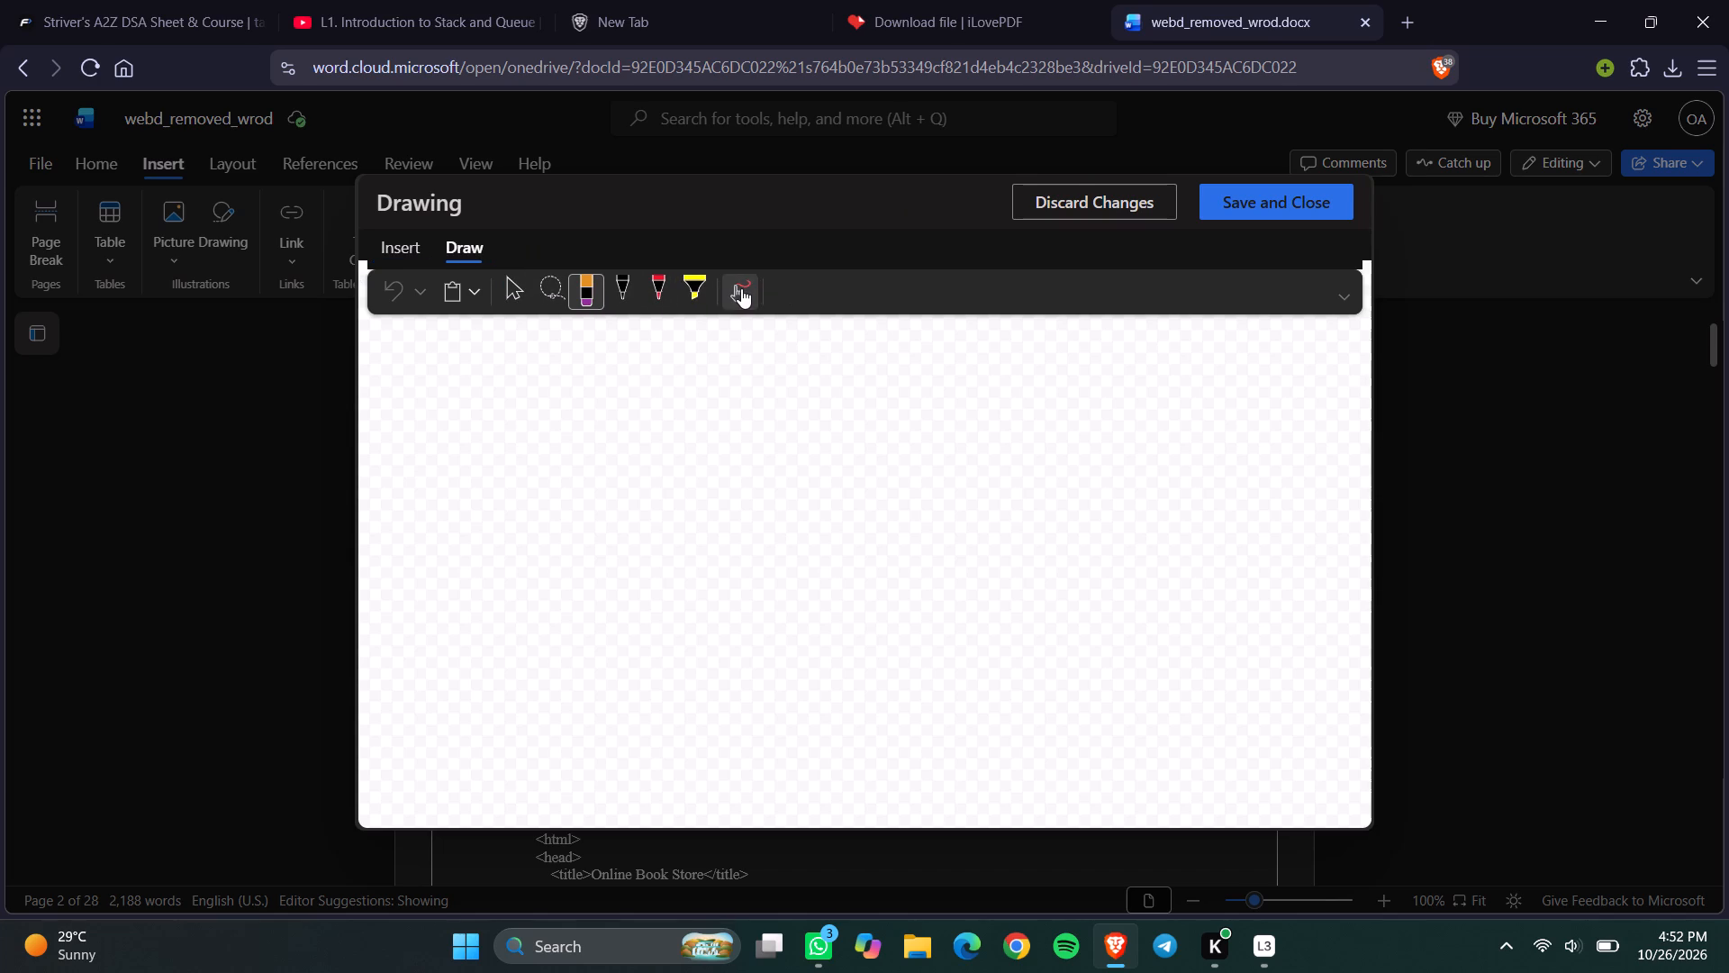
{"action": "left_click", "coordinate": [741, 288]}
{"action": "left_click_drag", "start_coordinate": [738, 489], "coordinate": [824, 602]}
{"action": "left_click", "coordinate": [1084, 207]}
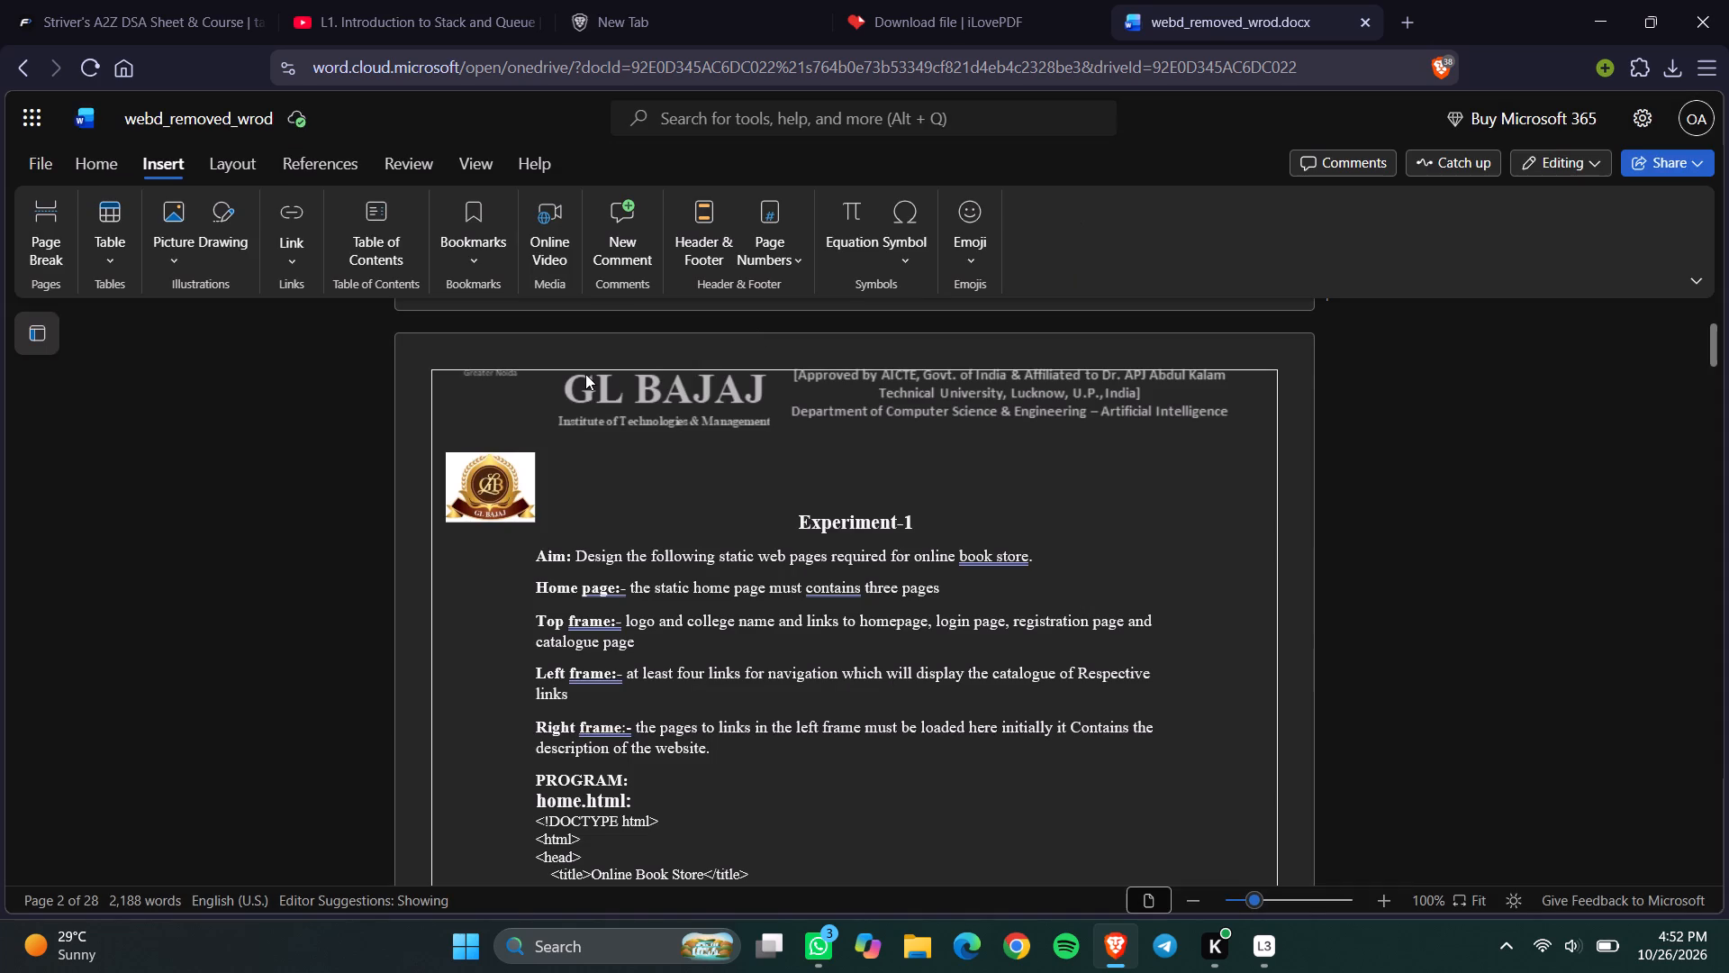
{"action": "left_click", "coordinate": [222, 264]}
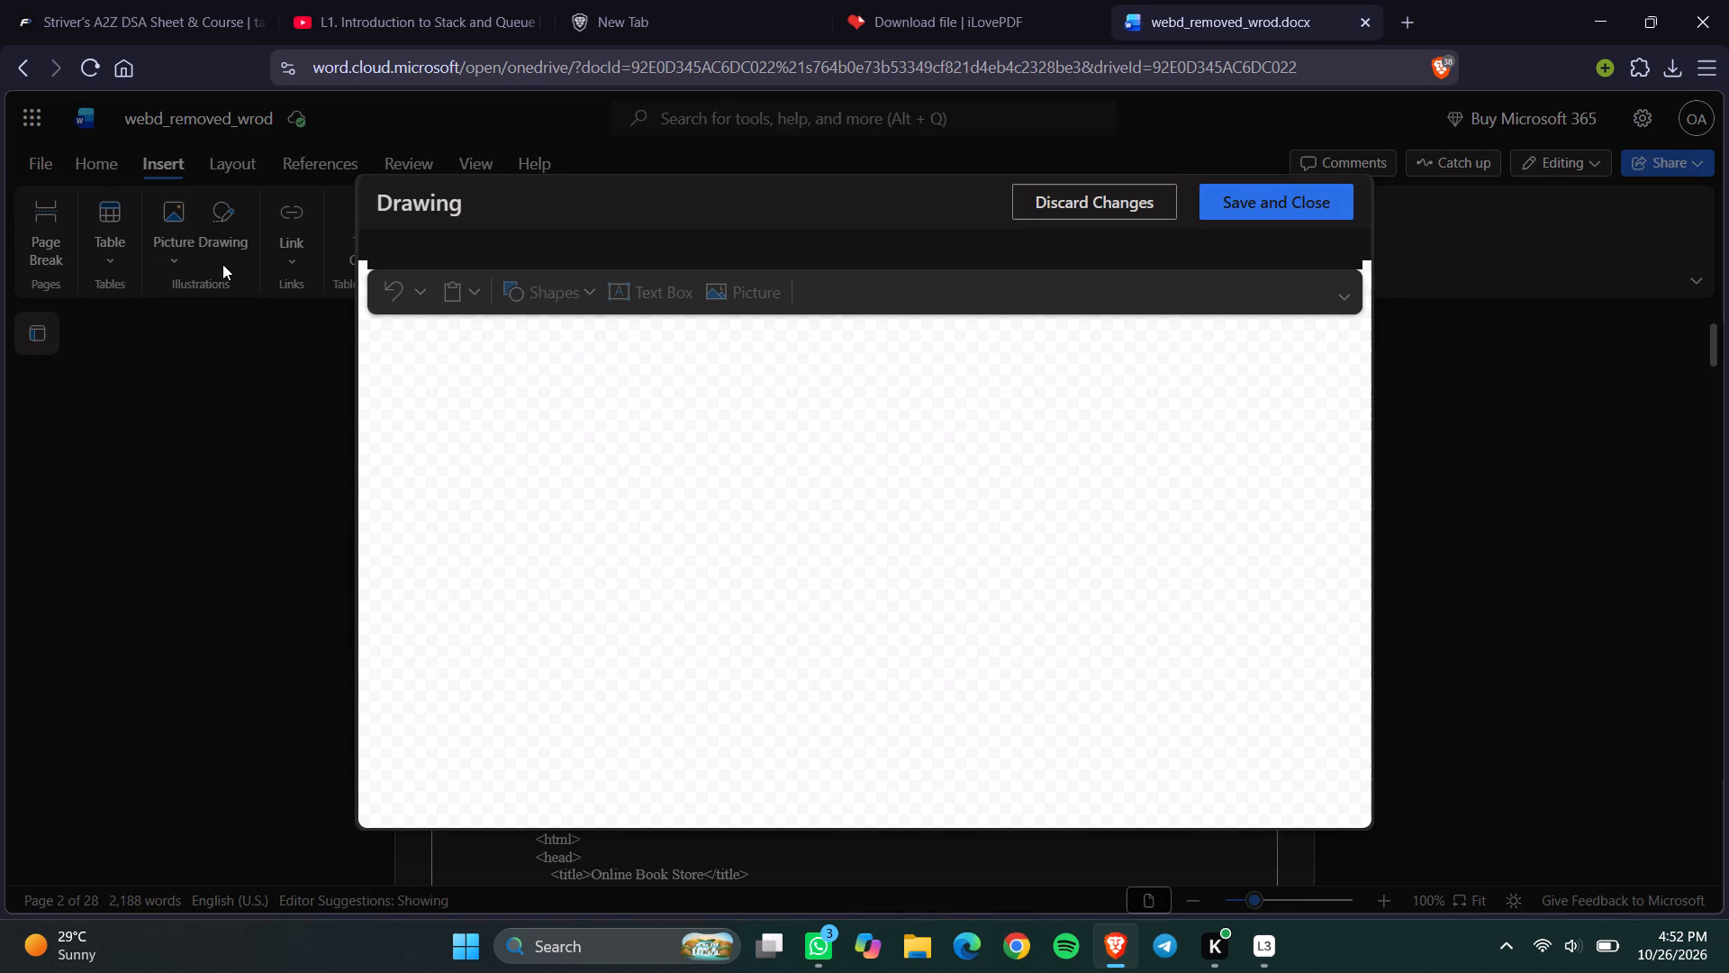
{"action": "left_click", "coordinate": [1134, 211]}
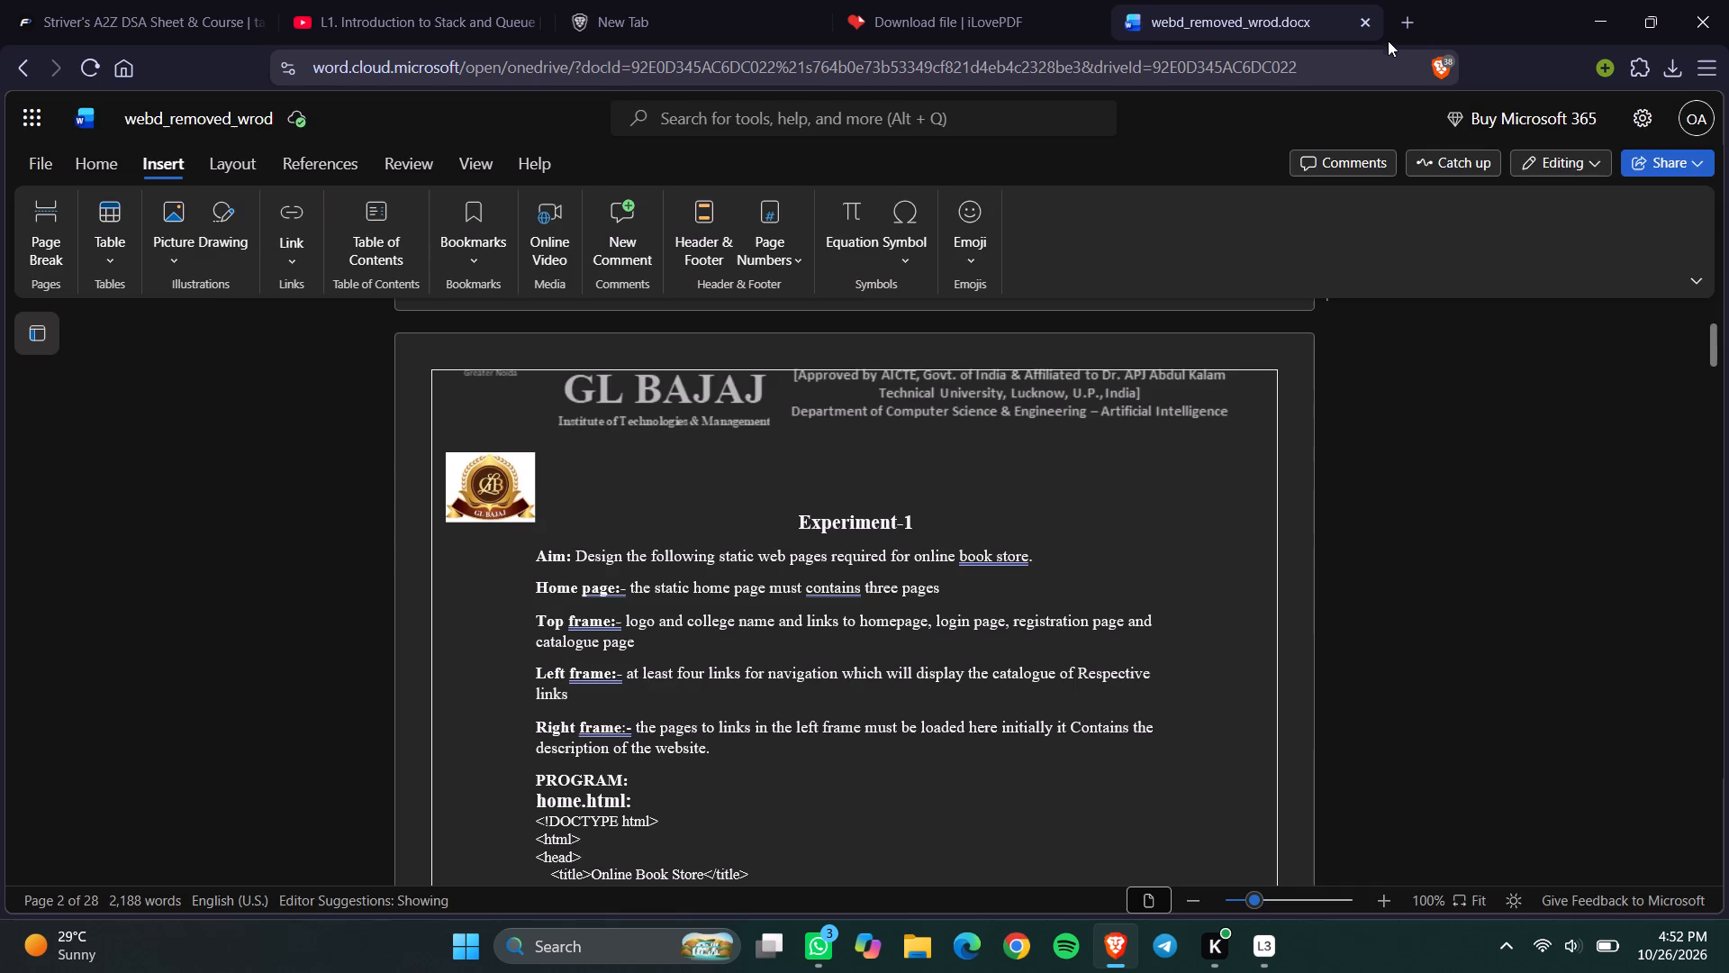
Move the webd_removed_wrod document out of the tabbed browser window into a separate window.
{"action": "left_click_drag", "start_coordinate": [1267, 19], "coordinate": [706, 48]}
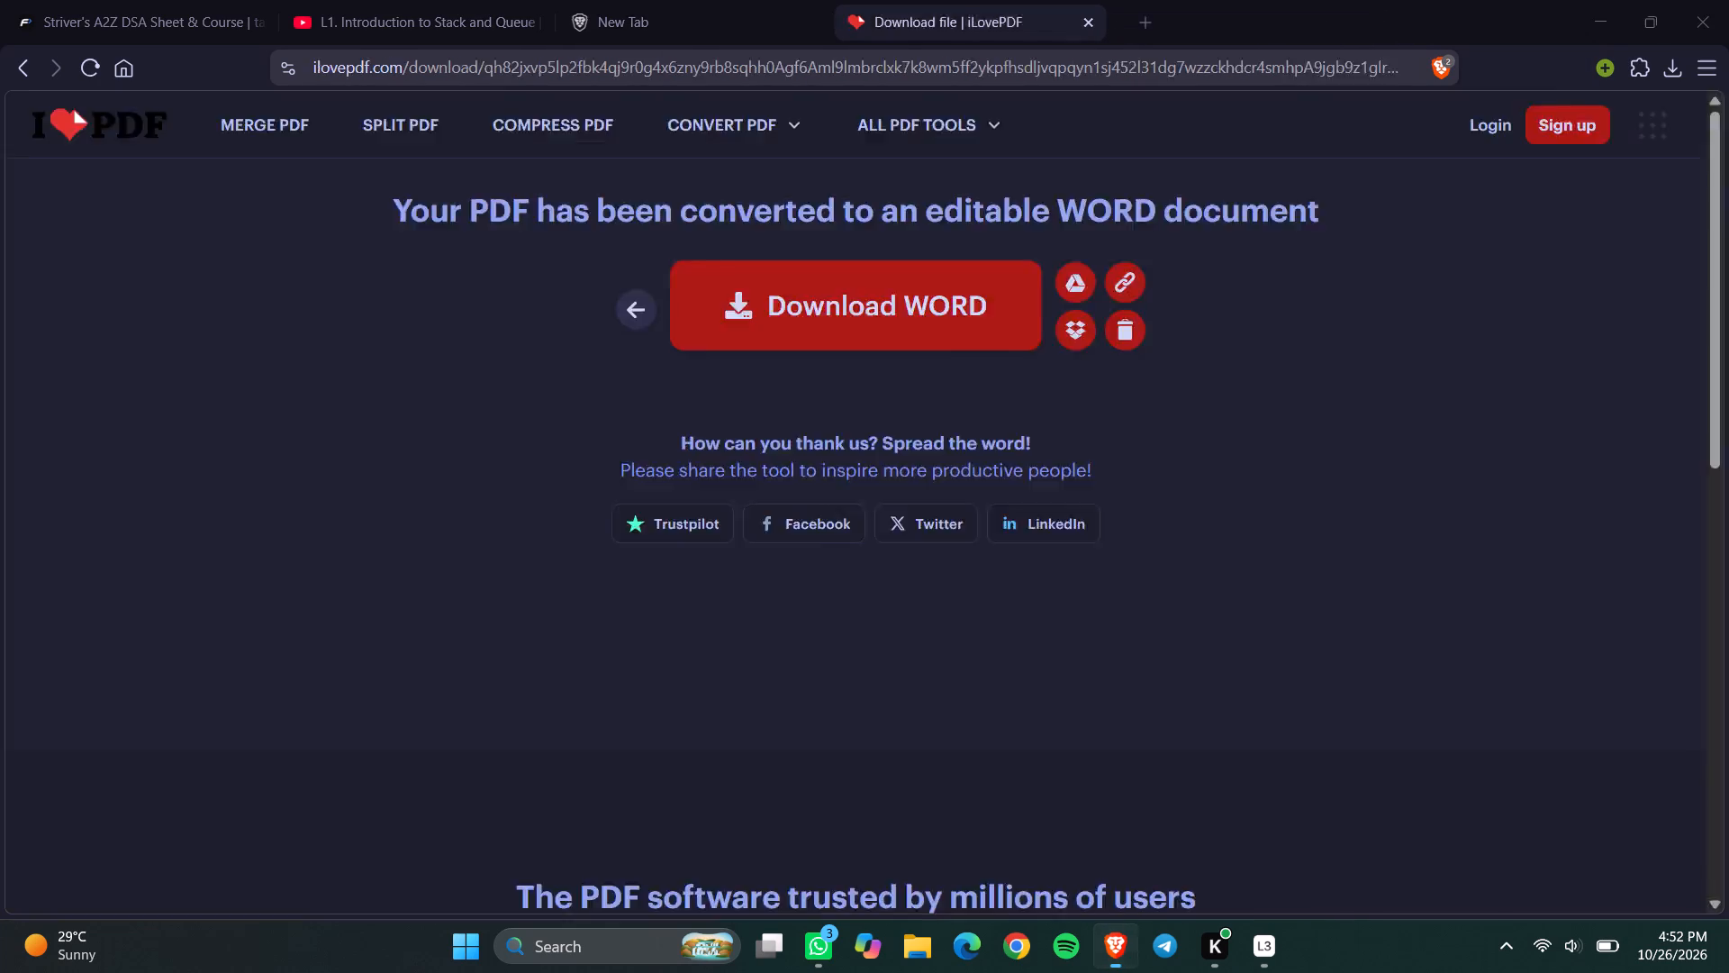
{"action": "left_click_drag", "start_coordinate": [706, 48], "coordinate": [535, 222]}
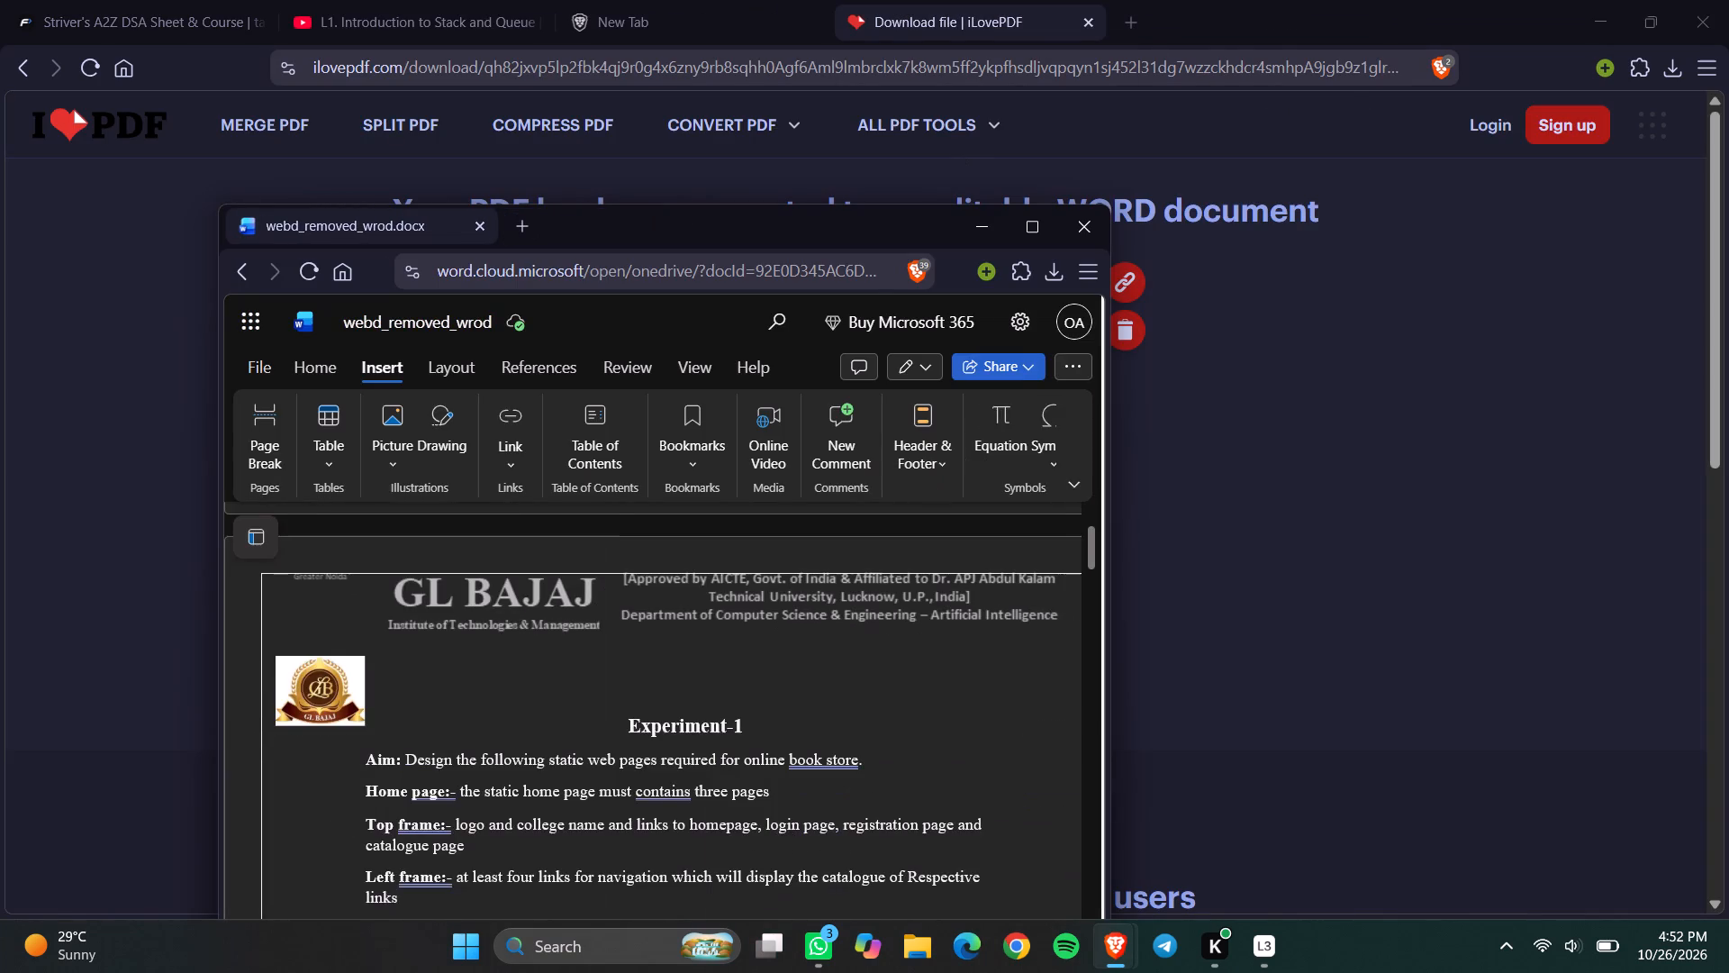
Pause the "L1. Introduction to Stack and Queue" video in the YouTube tab.
{"action": "left_click", "coordinate": [1127, 38]}
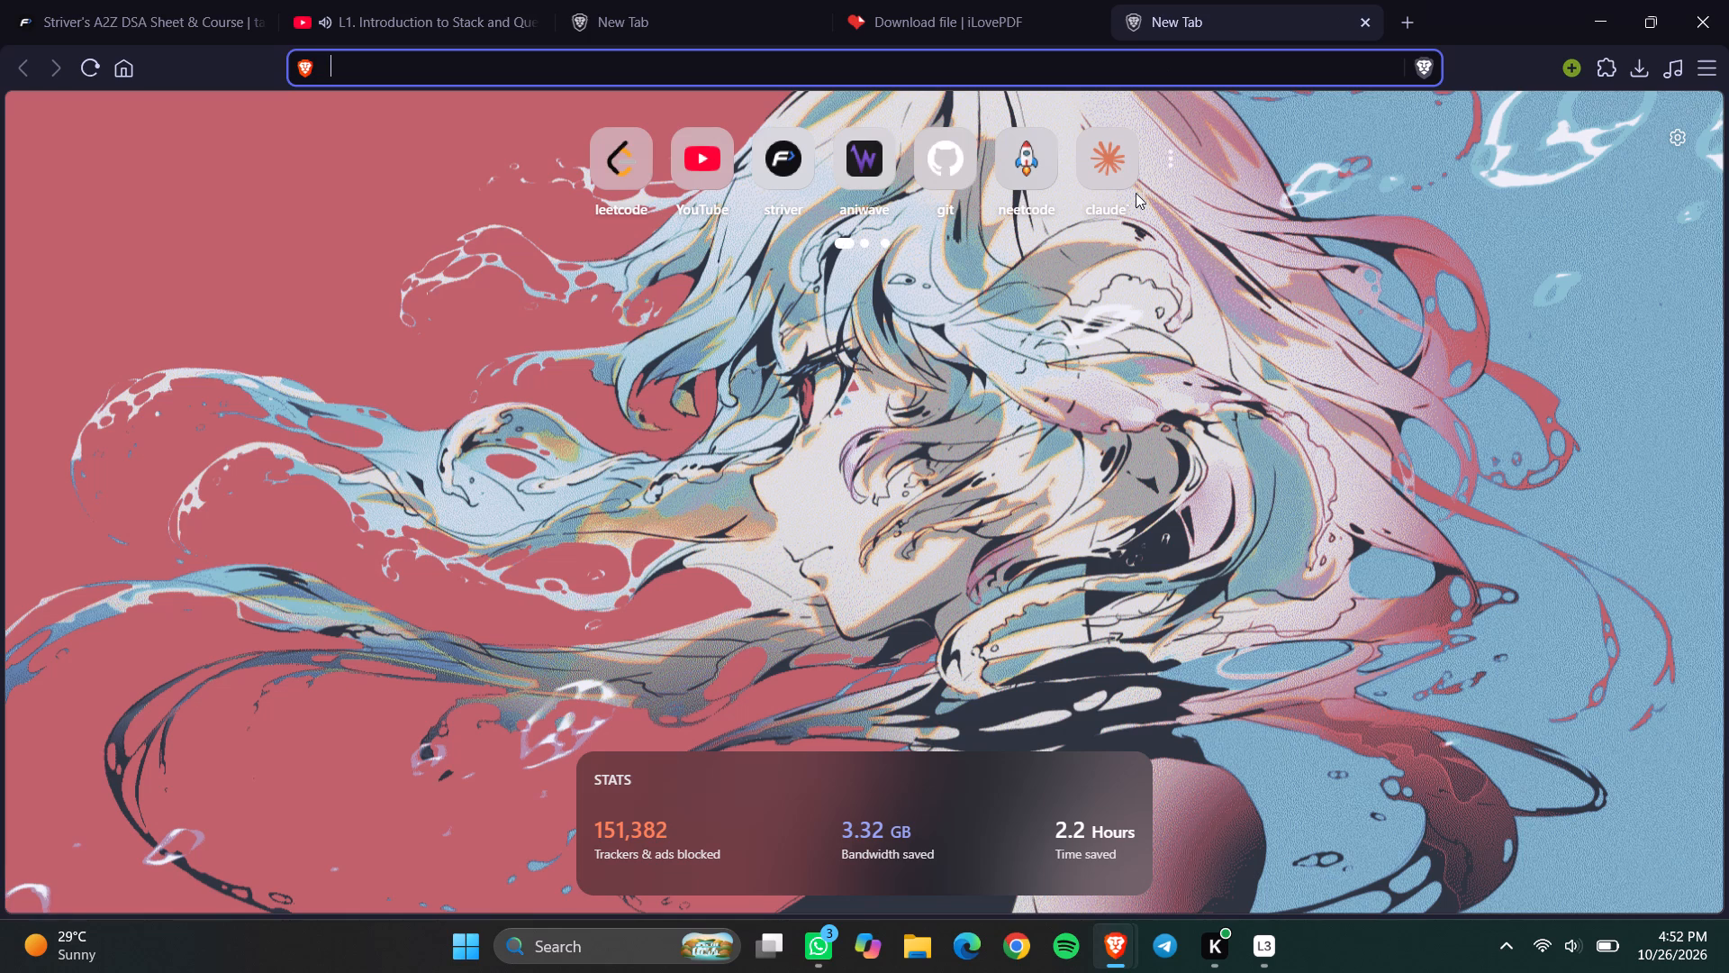
{"action": "scroll", "coordinate": [1082, 178], "scroll_direction": "left", "scroll_amount": 1}
{"action": "left_click", "coordinate": [487, 14]}
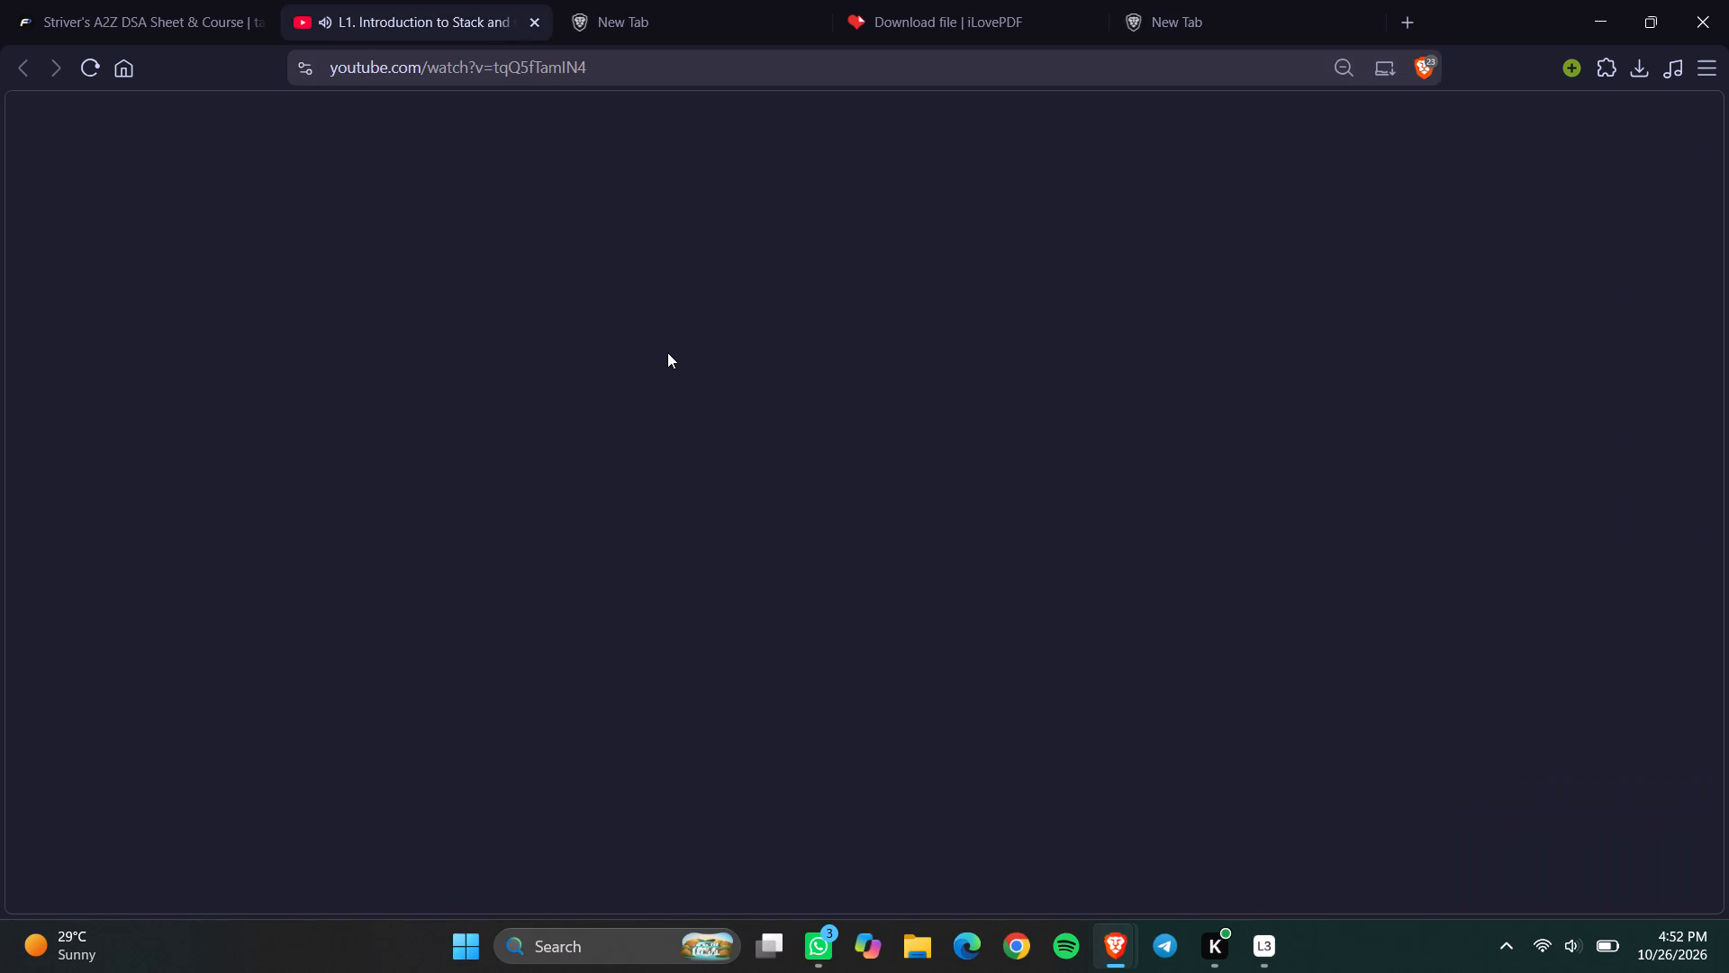
{"action": "key", "text": "space"}
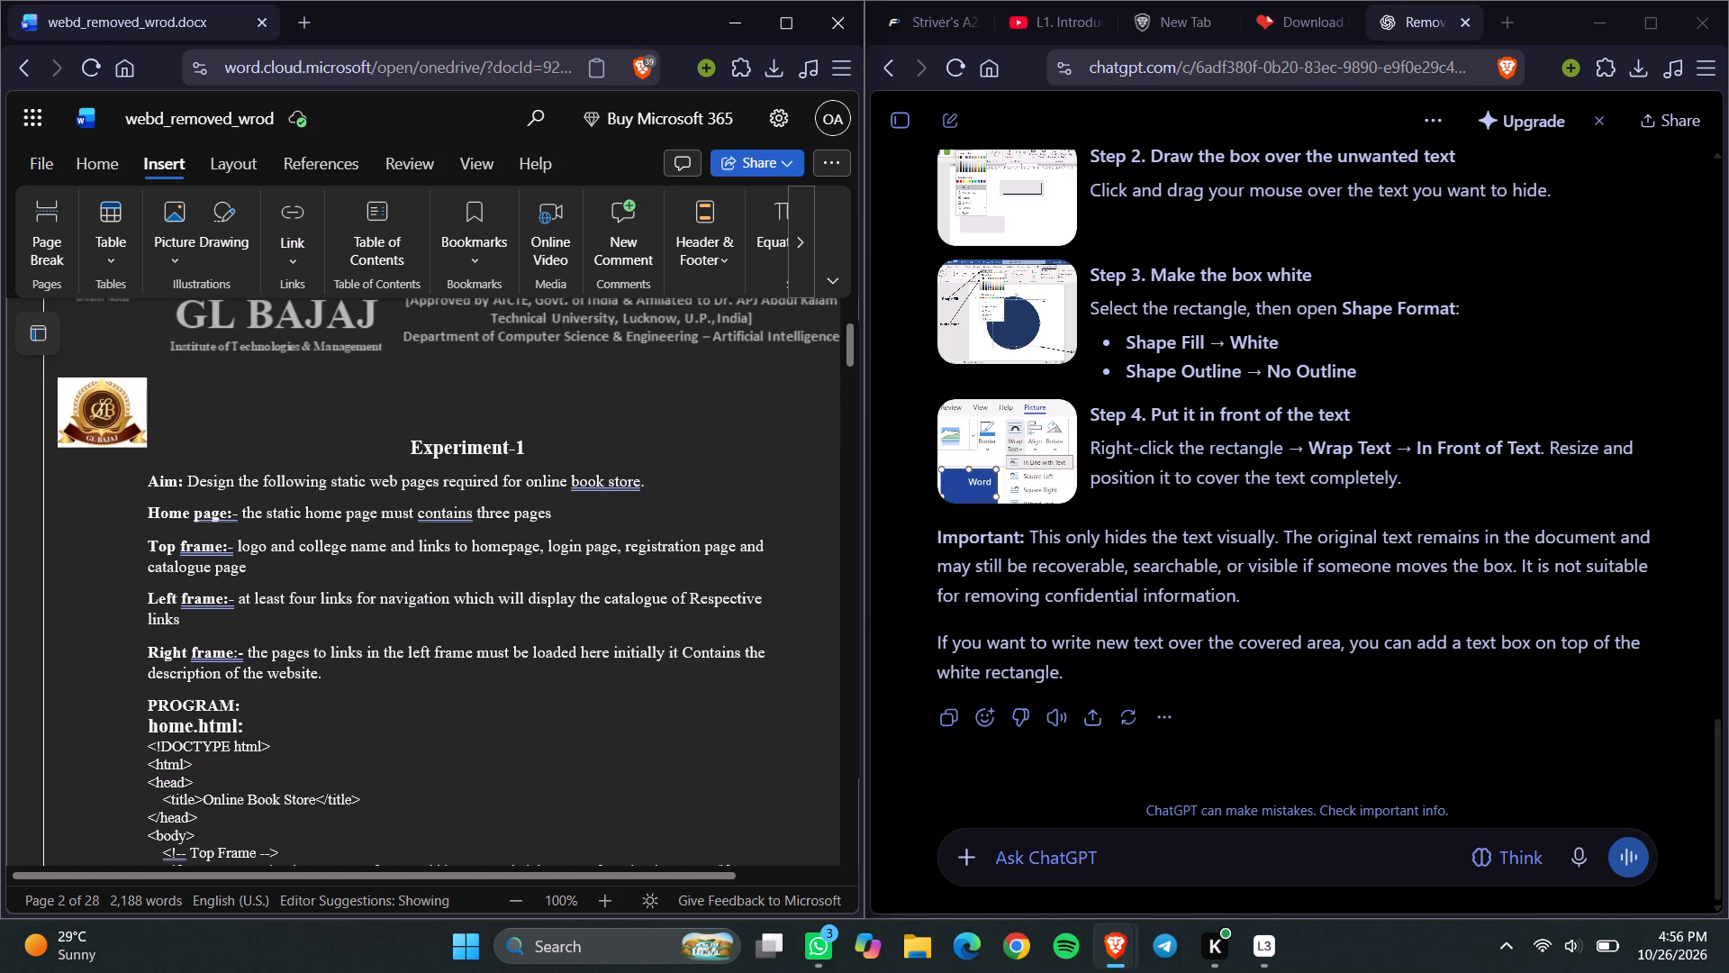
{"action": "left_click", "coordinate": [502, 432]}
{"action": "left_click", "coordinate": [521, 450]}
{"action": "left_click", "coordinate": [106, 155]}
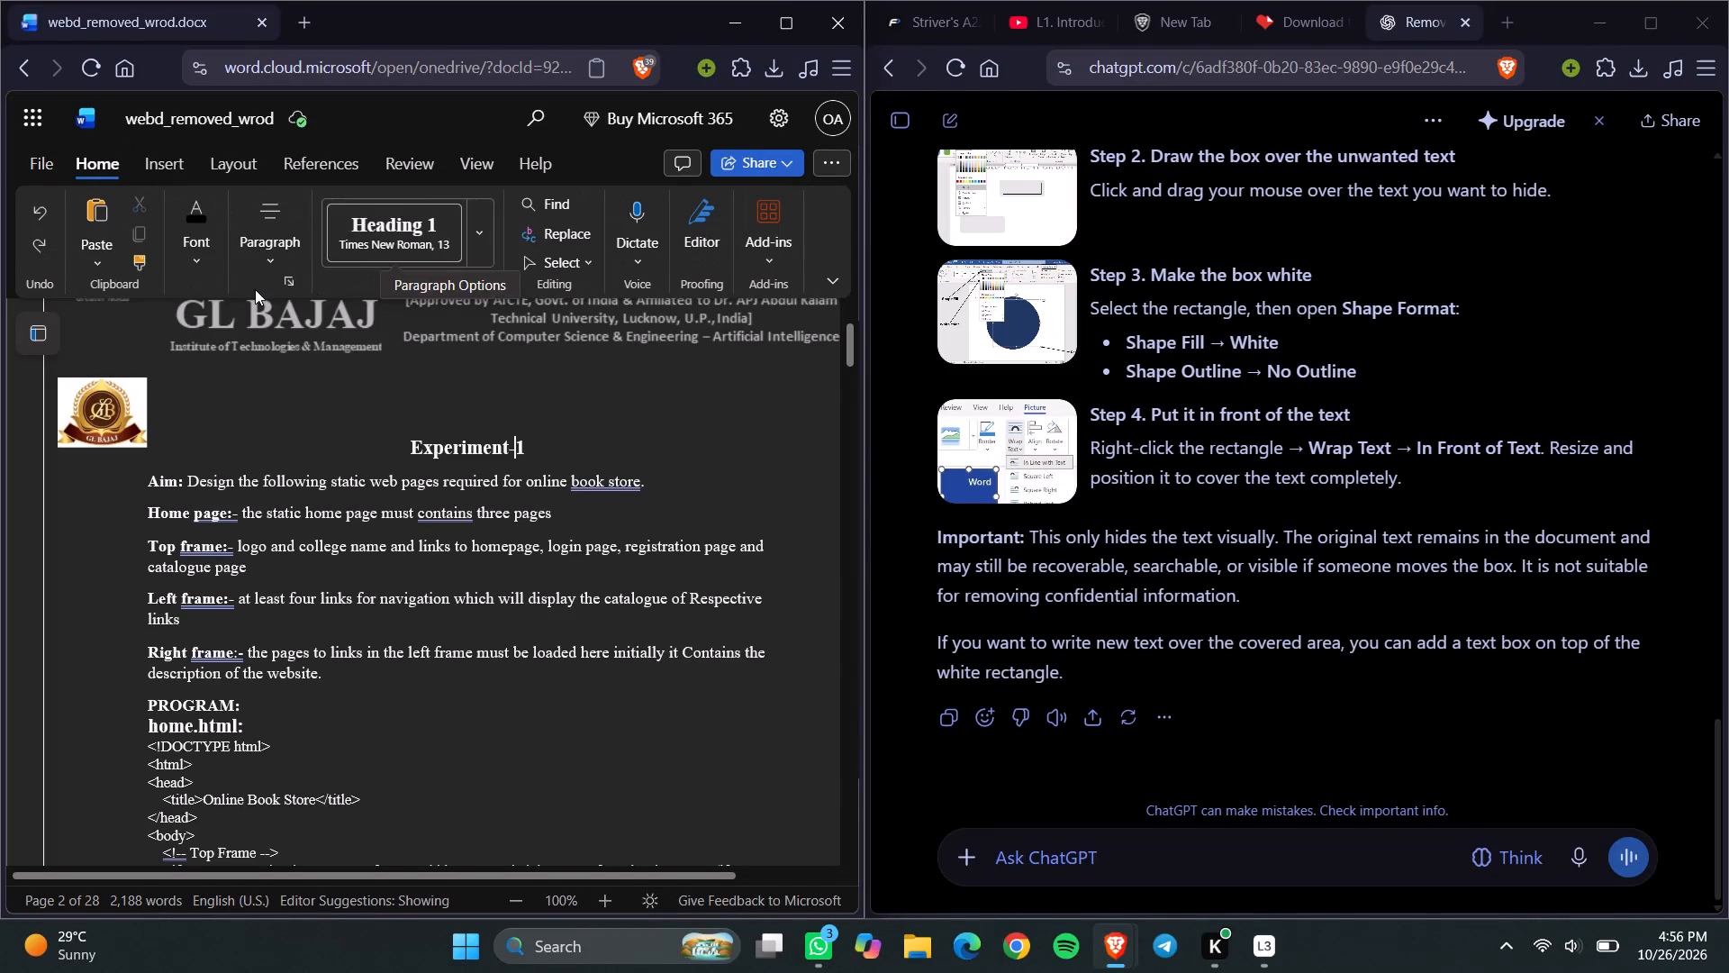
{"action": "left_click", "coordinate": [548, 441]}
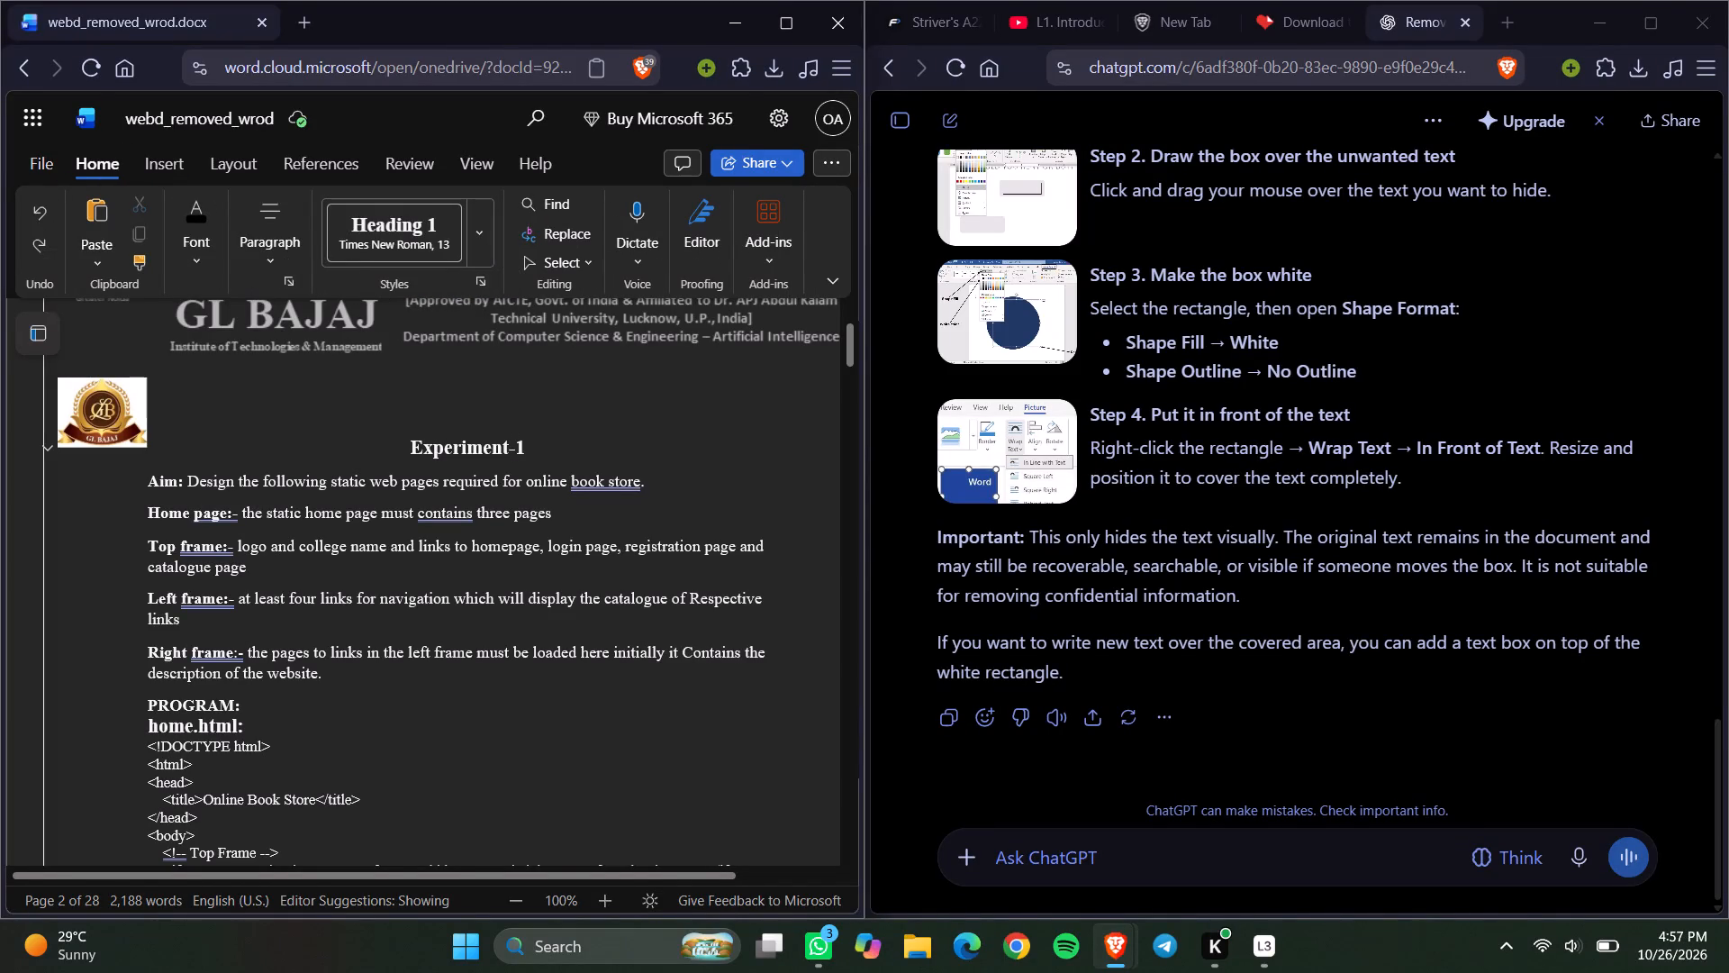
{"action": "left_click", "coordinate": [204, 259]}
{"action": "left_click_drag", "start_coordinate": [545, 441], "coordinate": [405, 454]}
{"action": "left_click_drag", "start_coordinate": [405, 454], "coordinate": [539, 451]}
{"action": "left_click", "coordinate": [159, 407]}
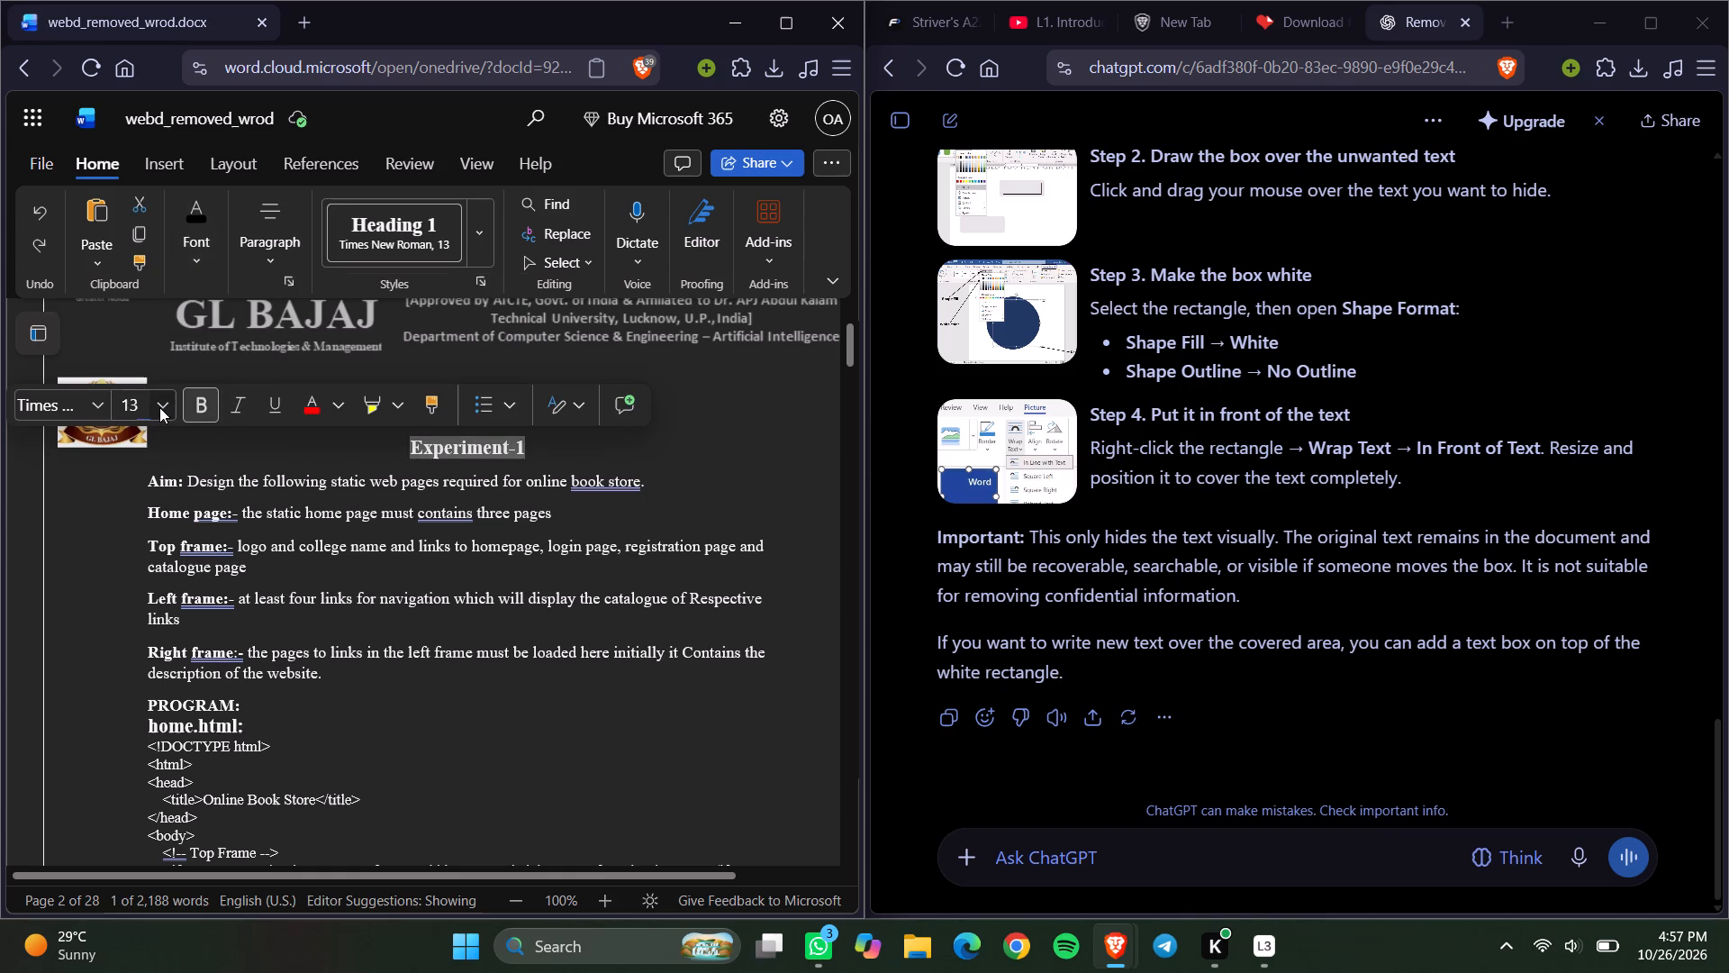
{"action": "left_click", "coordinate": [217, 564]}
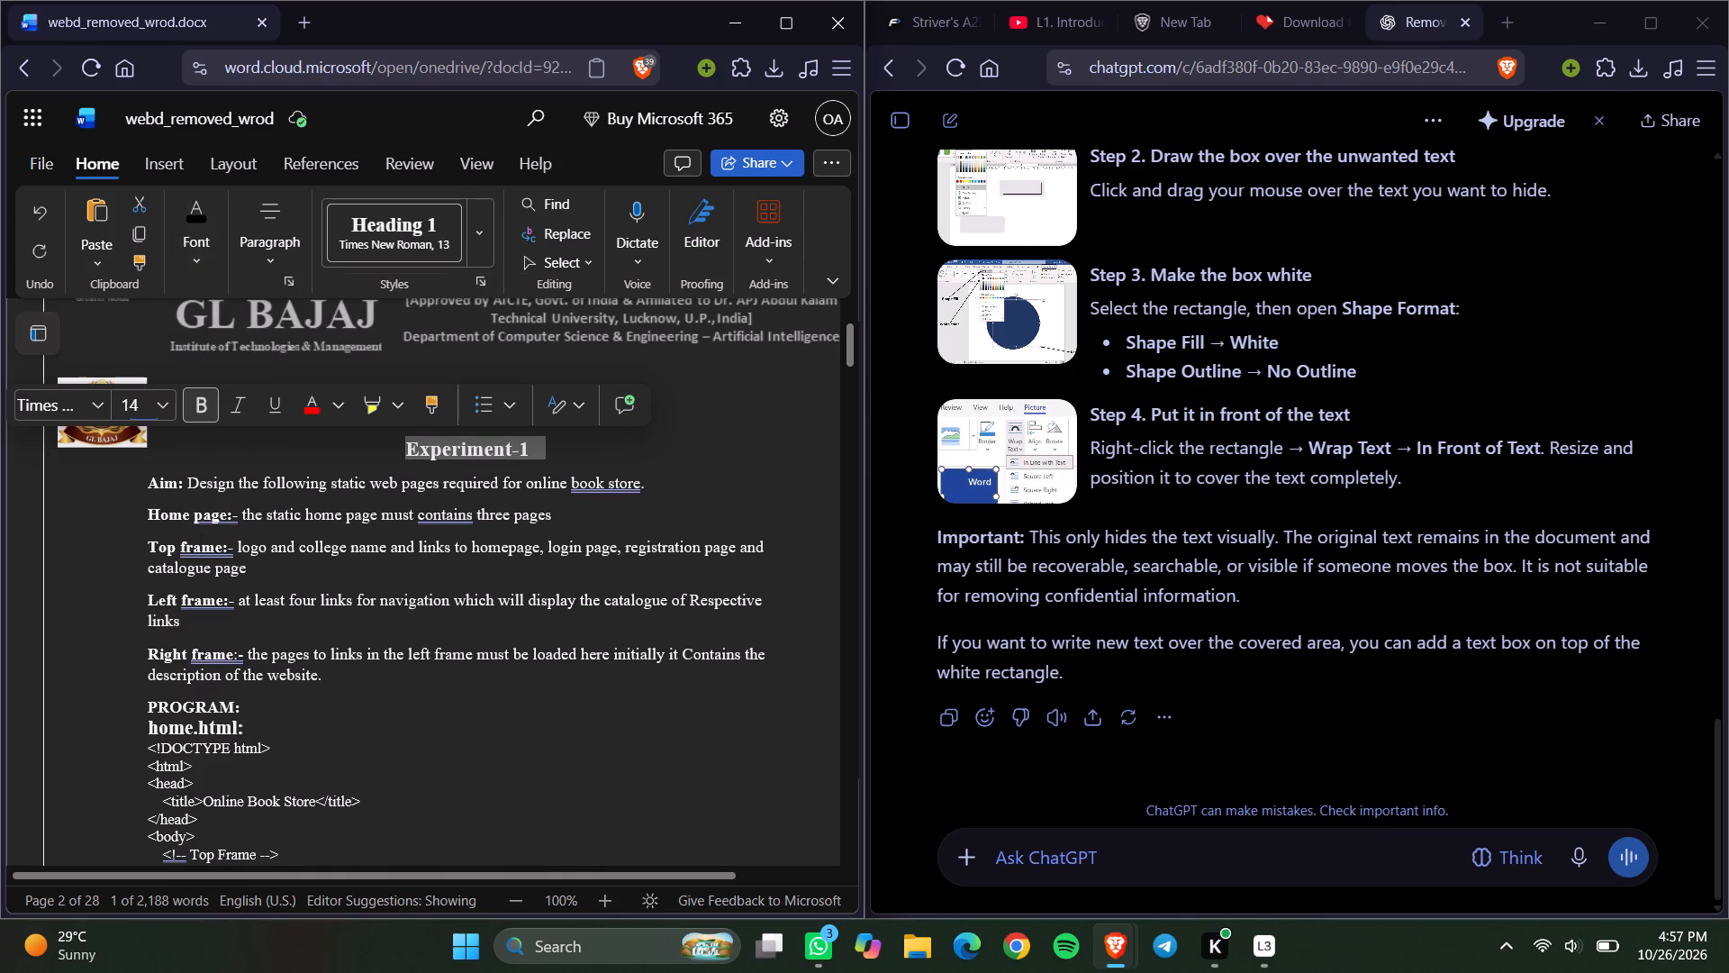
{"action": "left_click", "coordinate": [273, 459]}
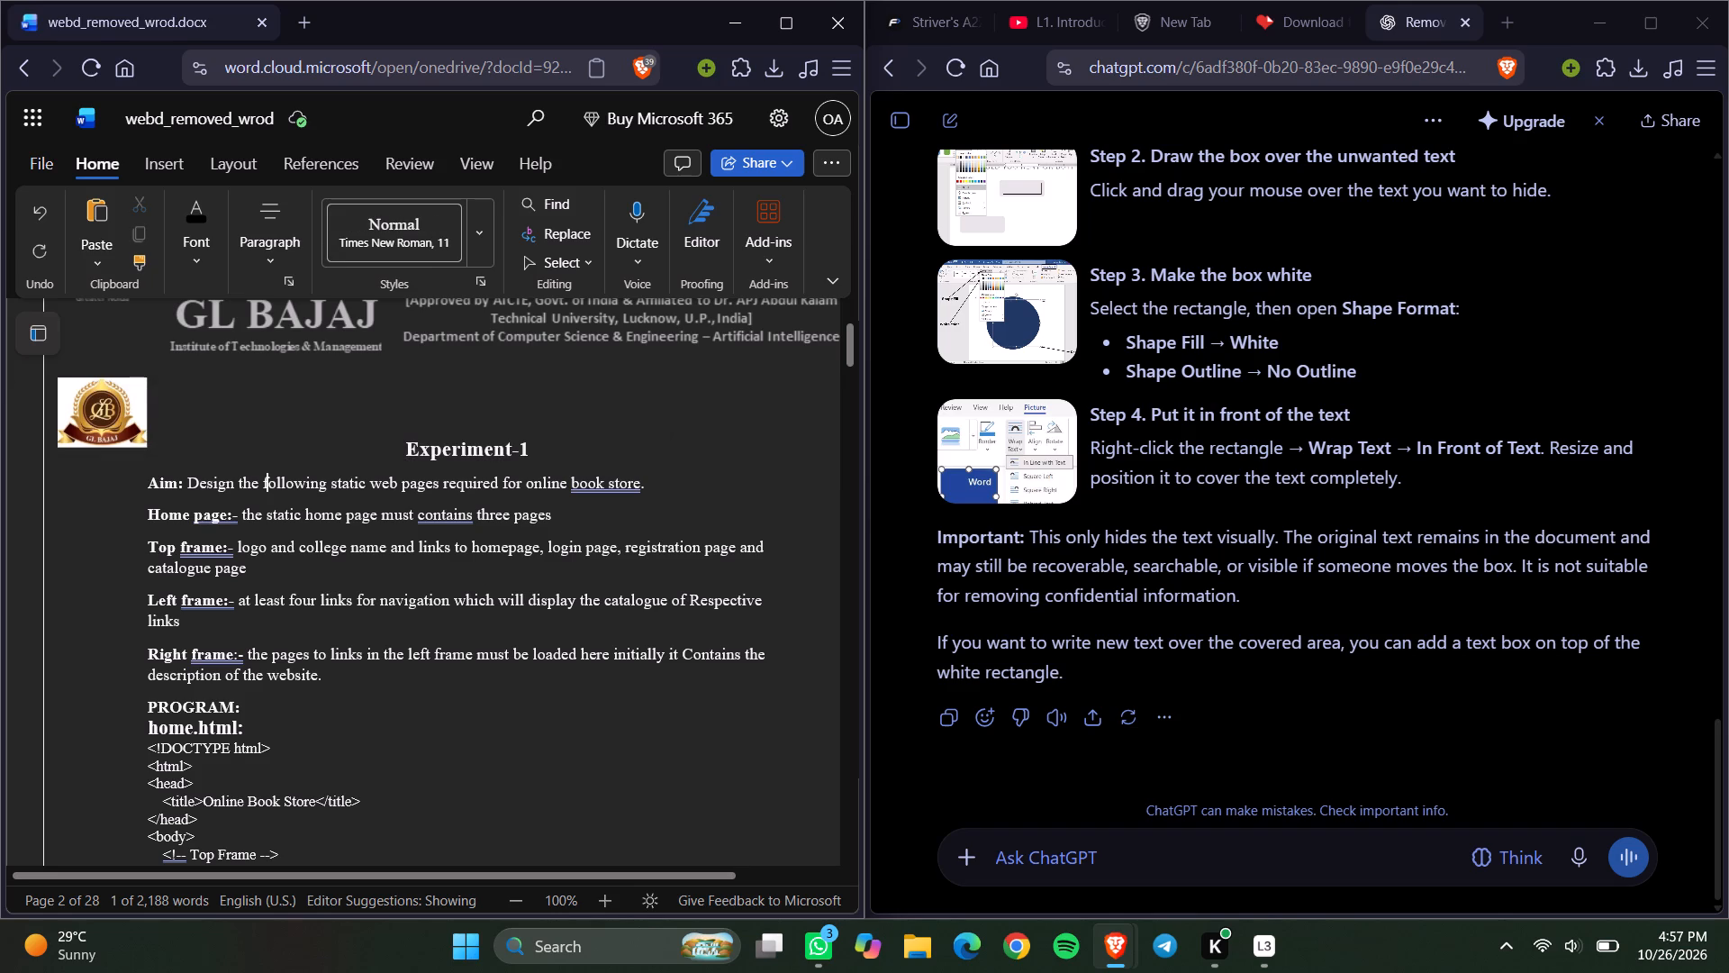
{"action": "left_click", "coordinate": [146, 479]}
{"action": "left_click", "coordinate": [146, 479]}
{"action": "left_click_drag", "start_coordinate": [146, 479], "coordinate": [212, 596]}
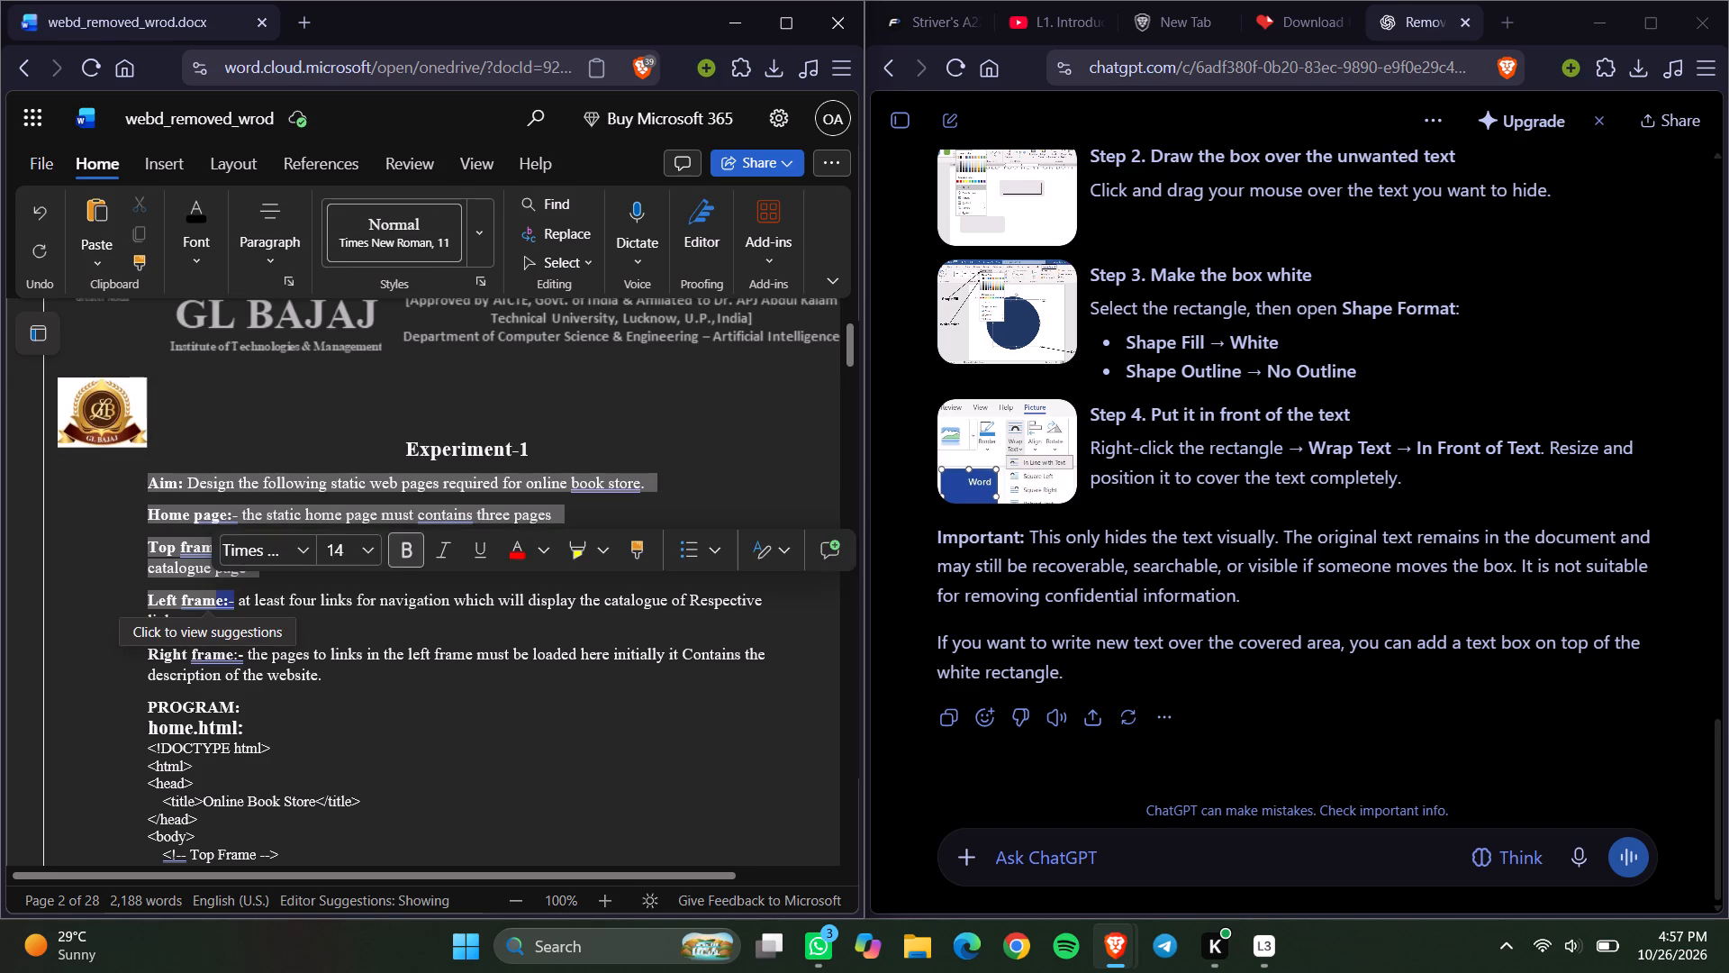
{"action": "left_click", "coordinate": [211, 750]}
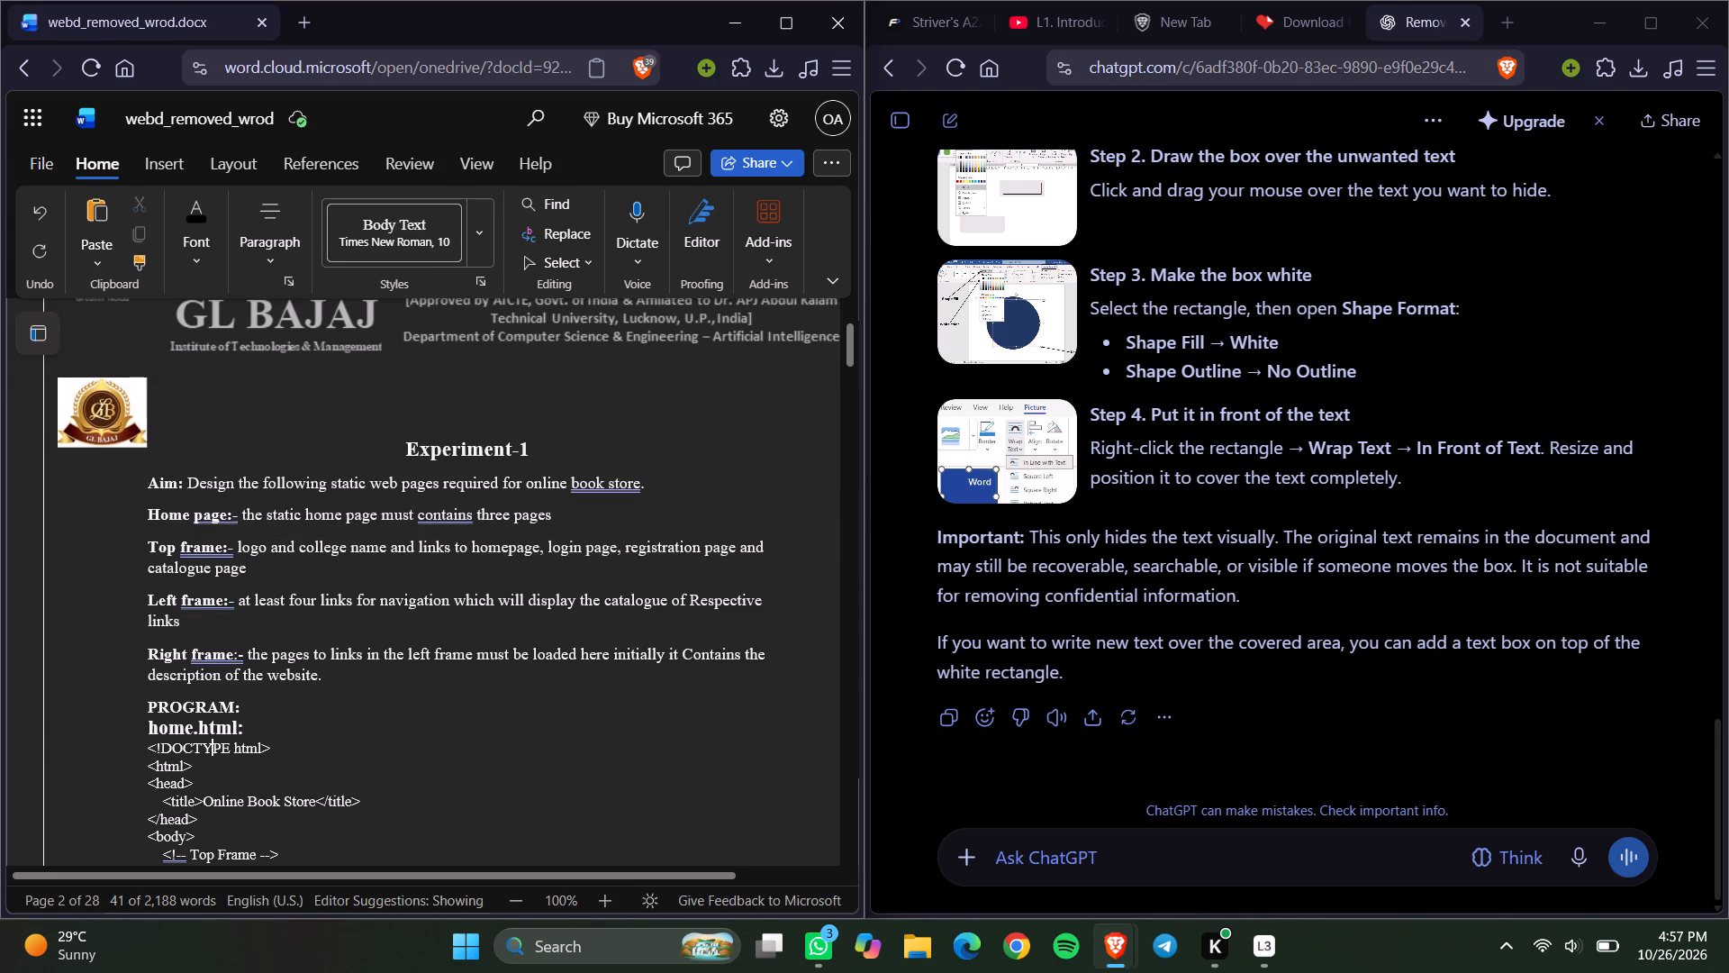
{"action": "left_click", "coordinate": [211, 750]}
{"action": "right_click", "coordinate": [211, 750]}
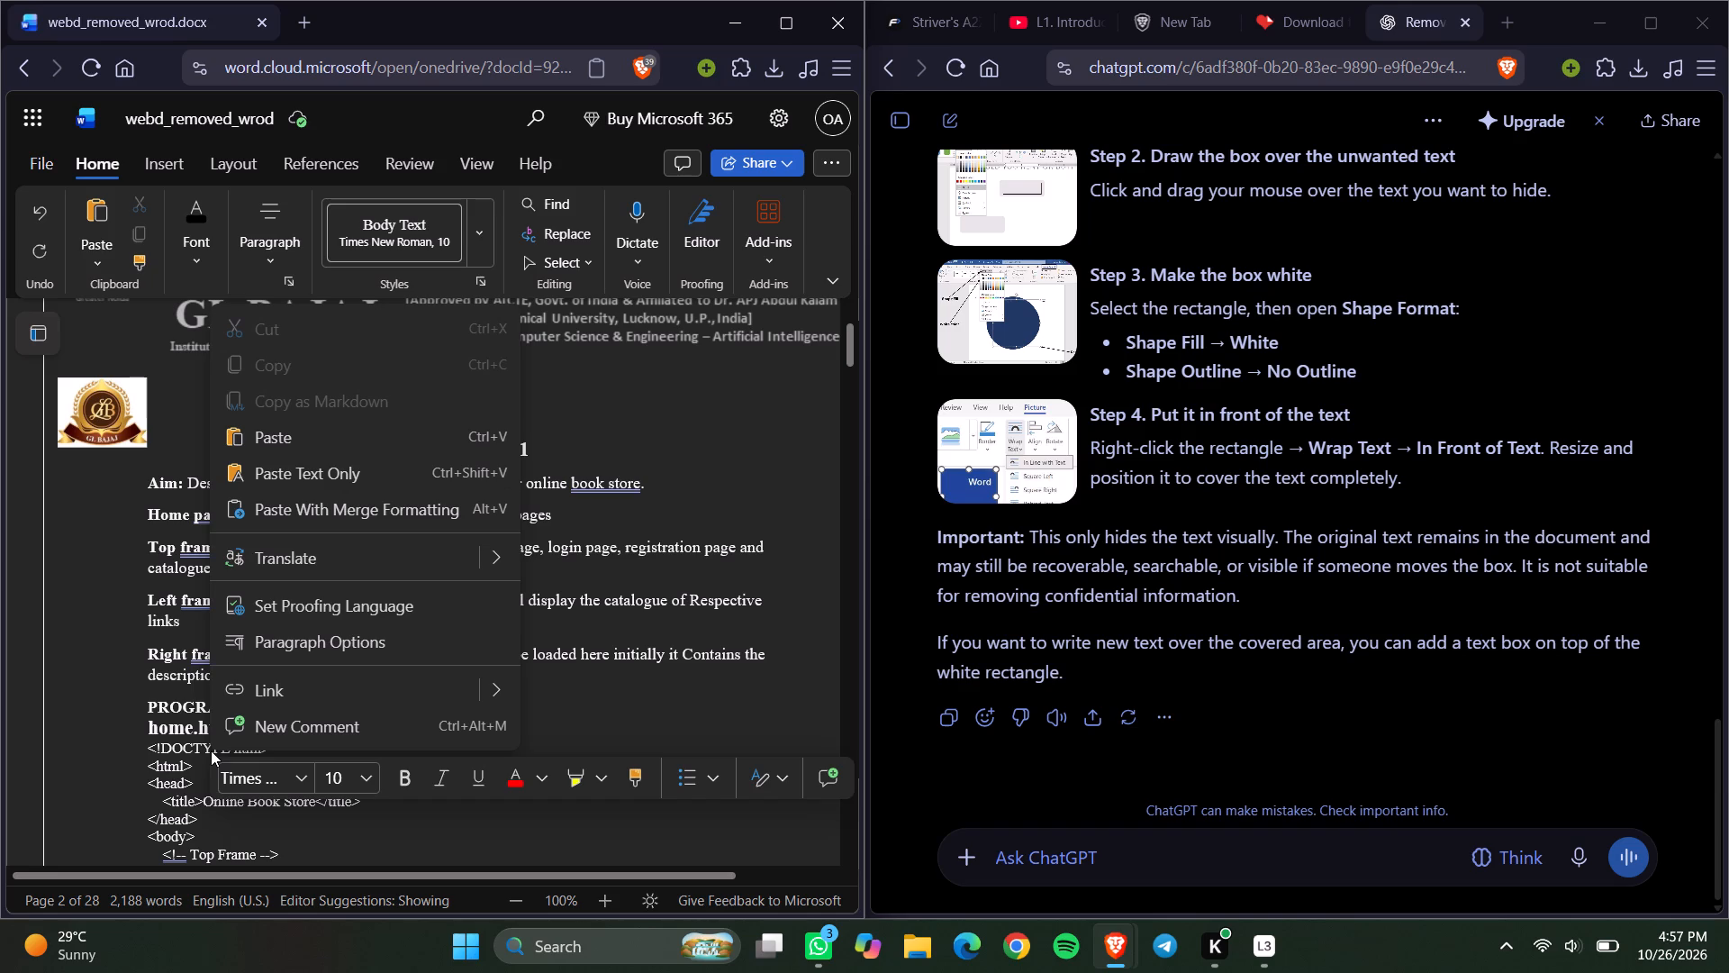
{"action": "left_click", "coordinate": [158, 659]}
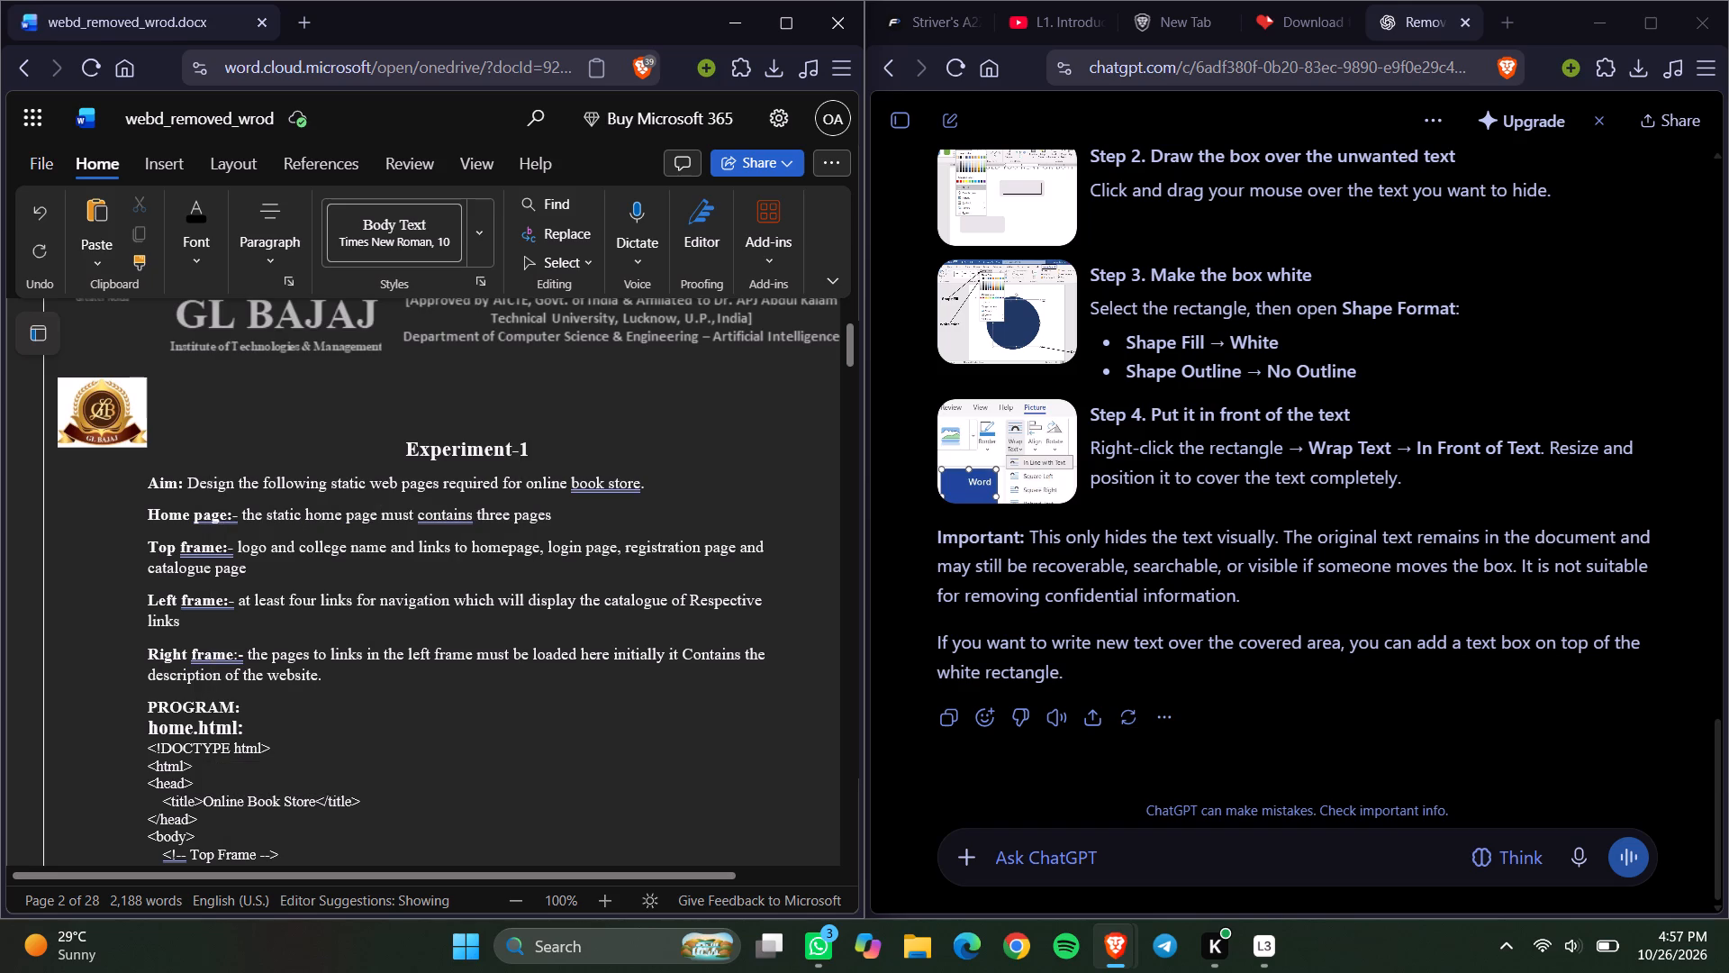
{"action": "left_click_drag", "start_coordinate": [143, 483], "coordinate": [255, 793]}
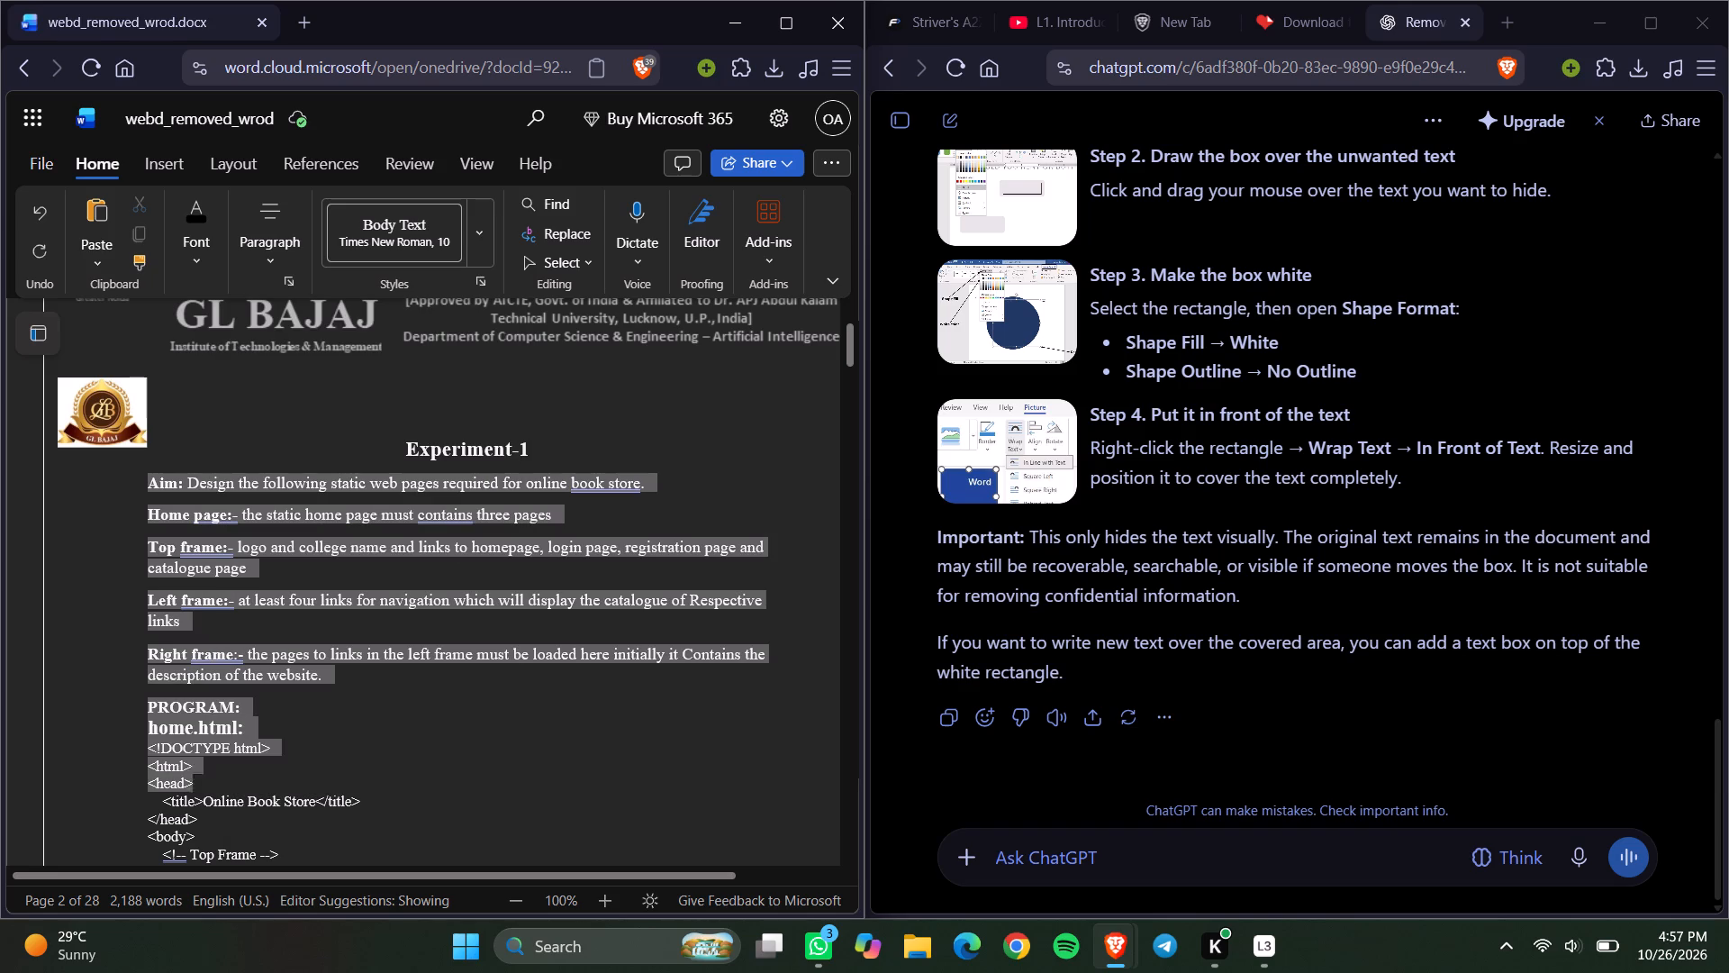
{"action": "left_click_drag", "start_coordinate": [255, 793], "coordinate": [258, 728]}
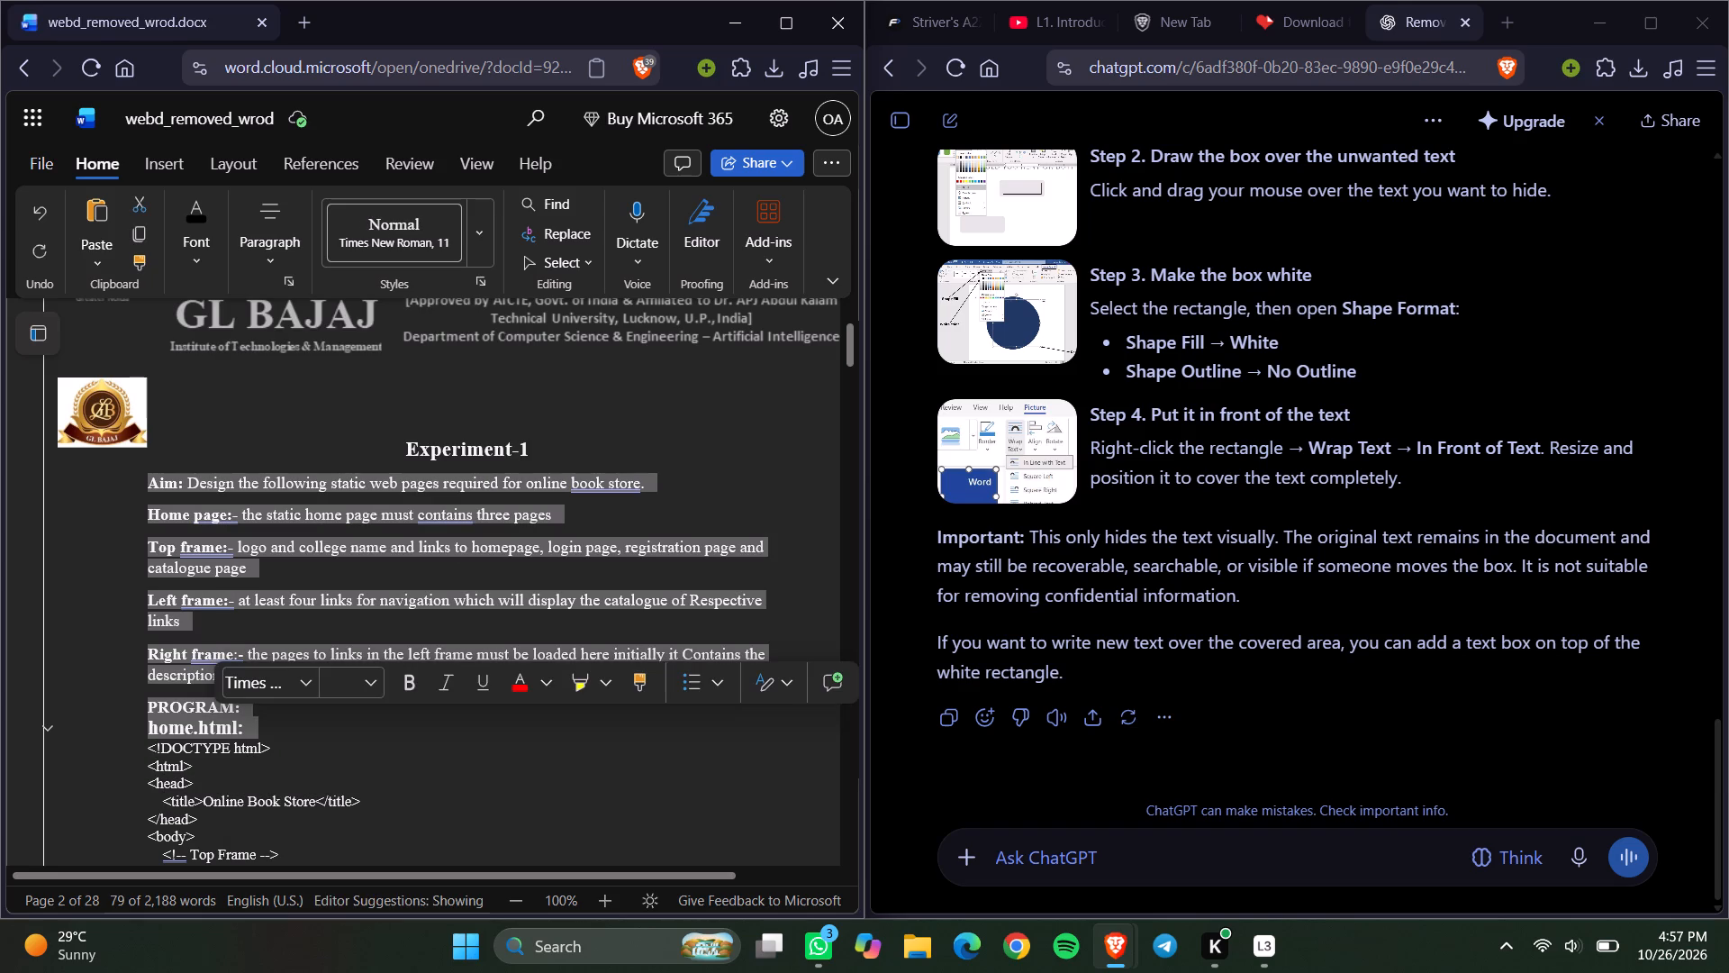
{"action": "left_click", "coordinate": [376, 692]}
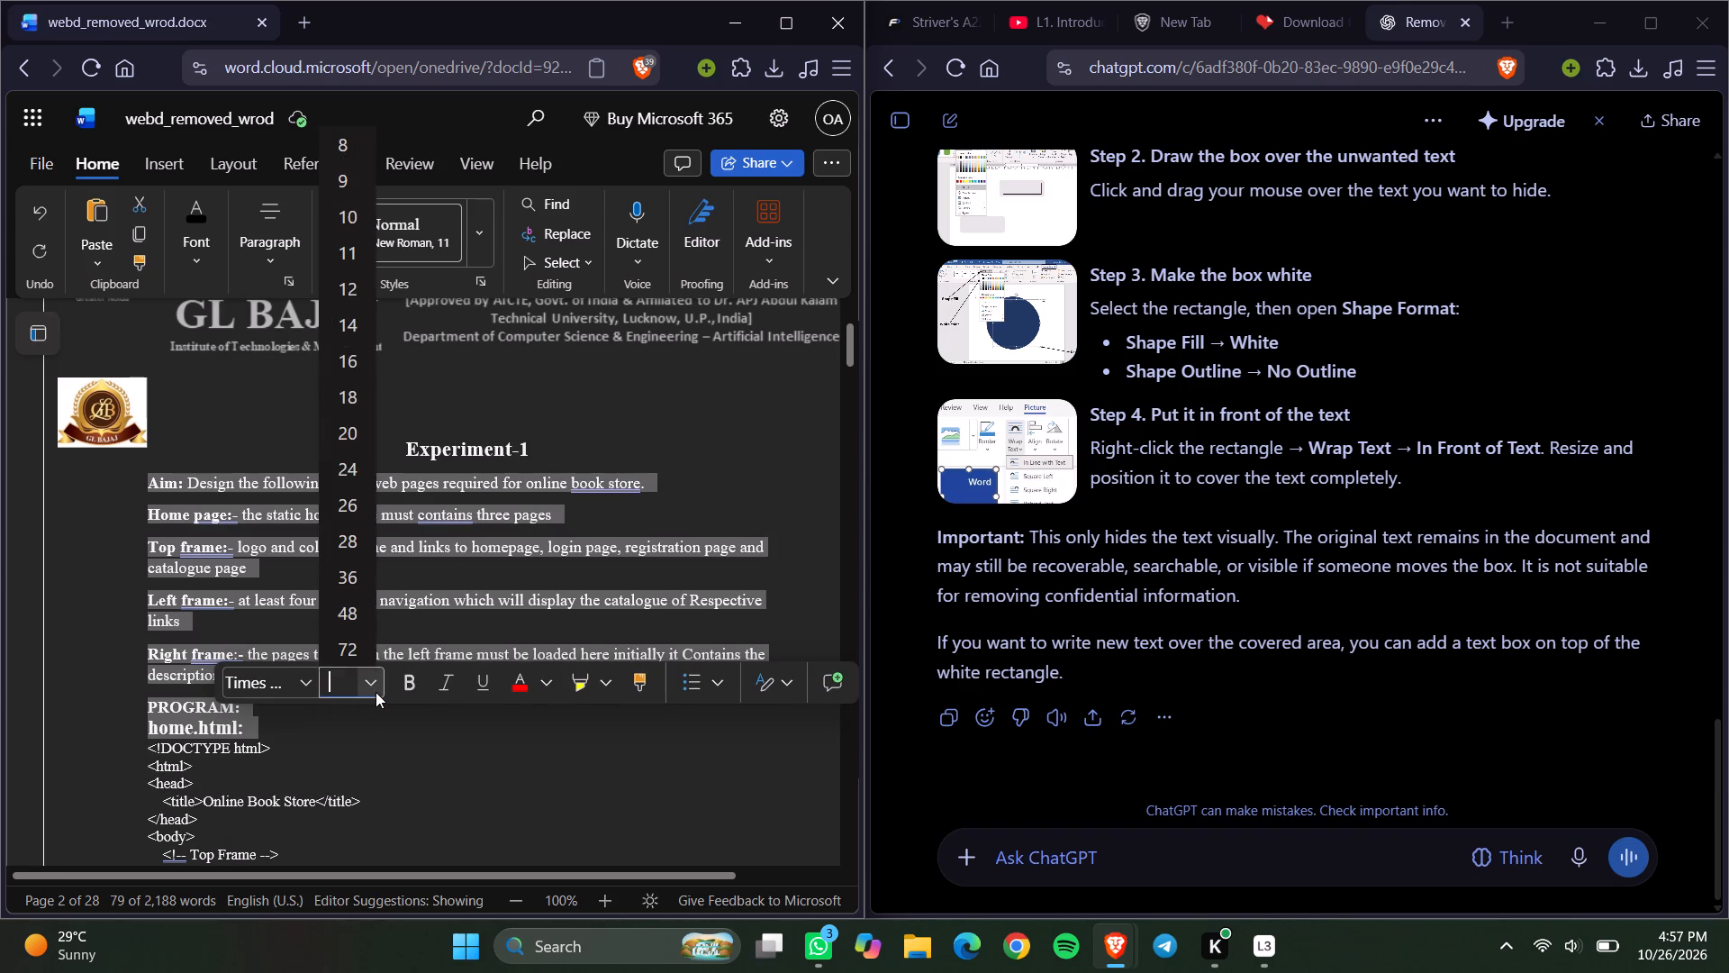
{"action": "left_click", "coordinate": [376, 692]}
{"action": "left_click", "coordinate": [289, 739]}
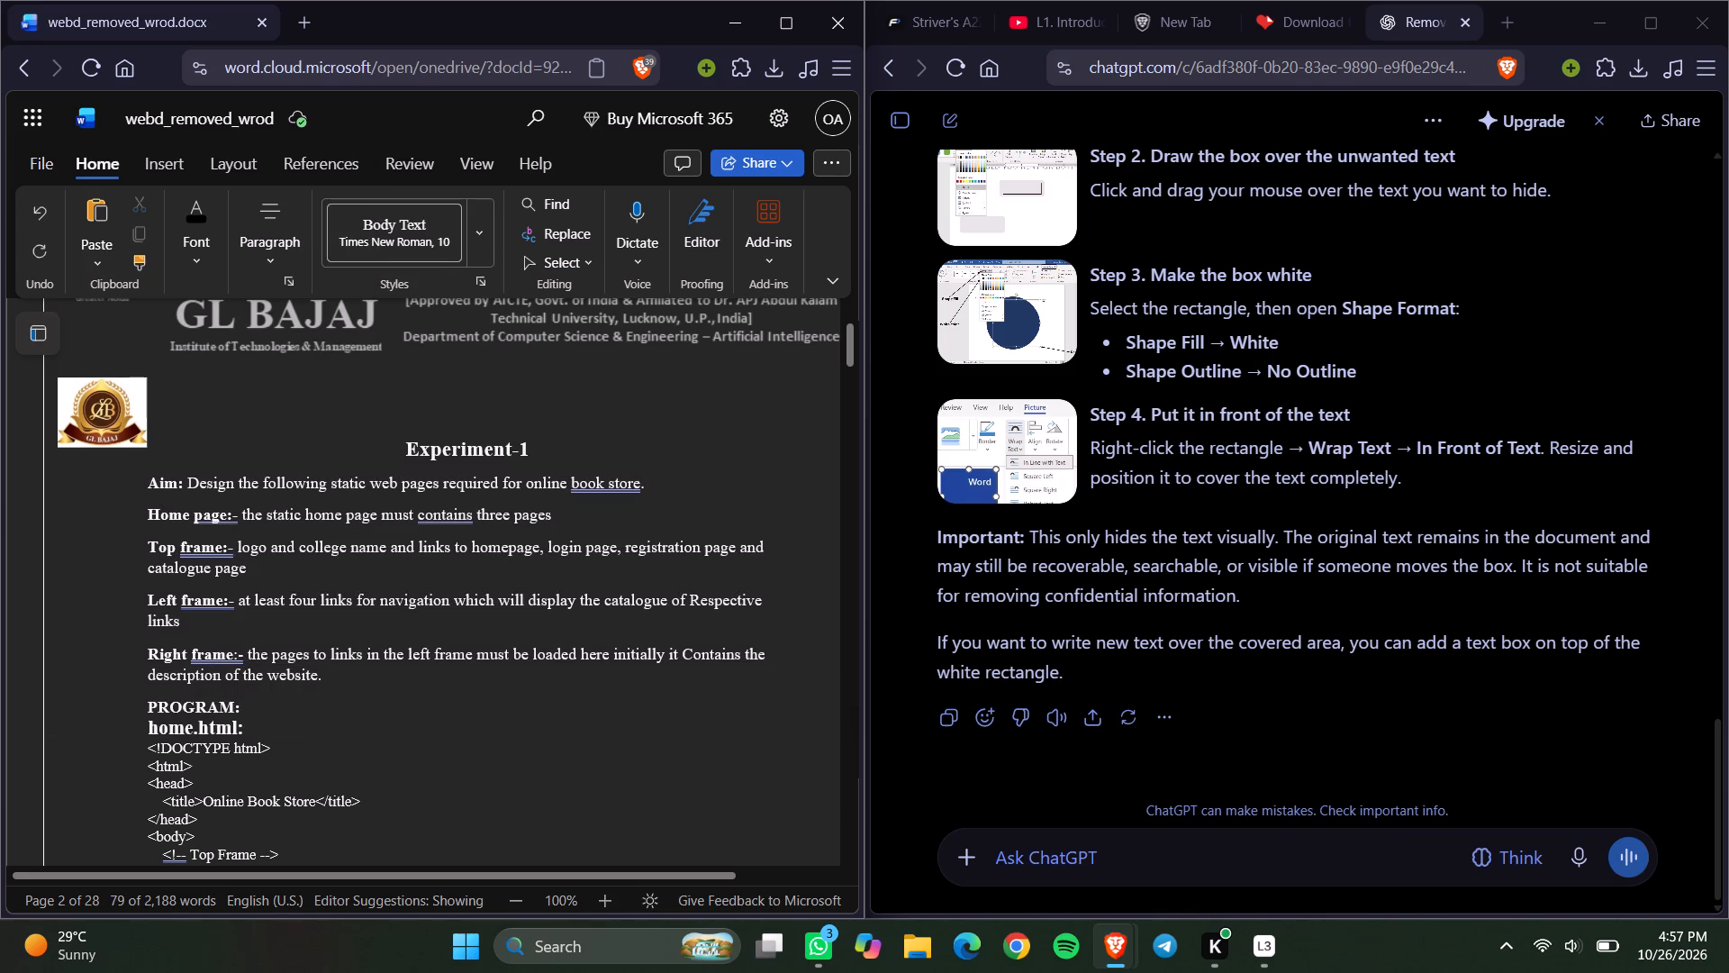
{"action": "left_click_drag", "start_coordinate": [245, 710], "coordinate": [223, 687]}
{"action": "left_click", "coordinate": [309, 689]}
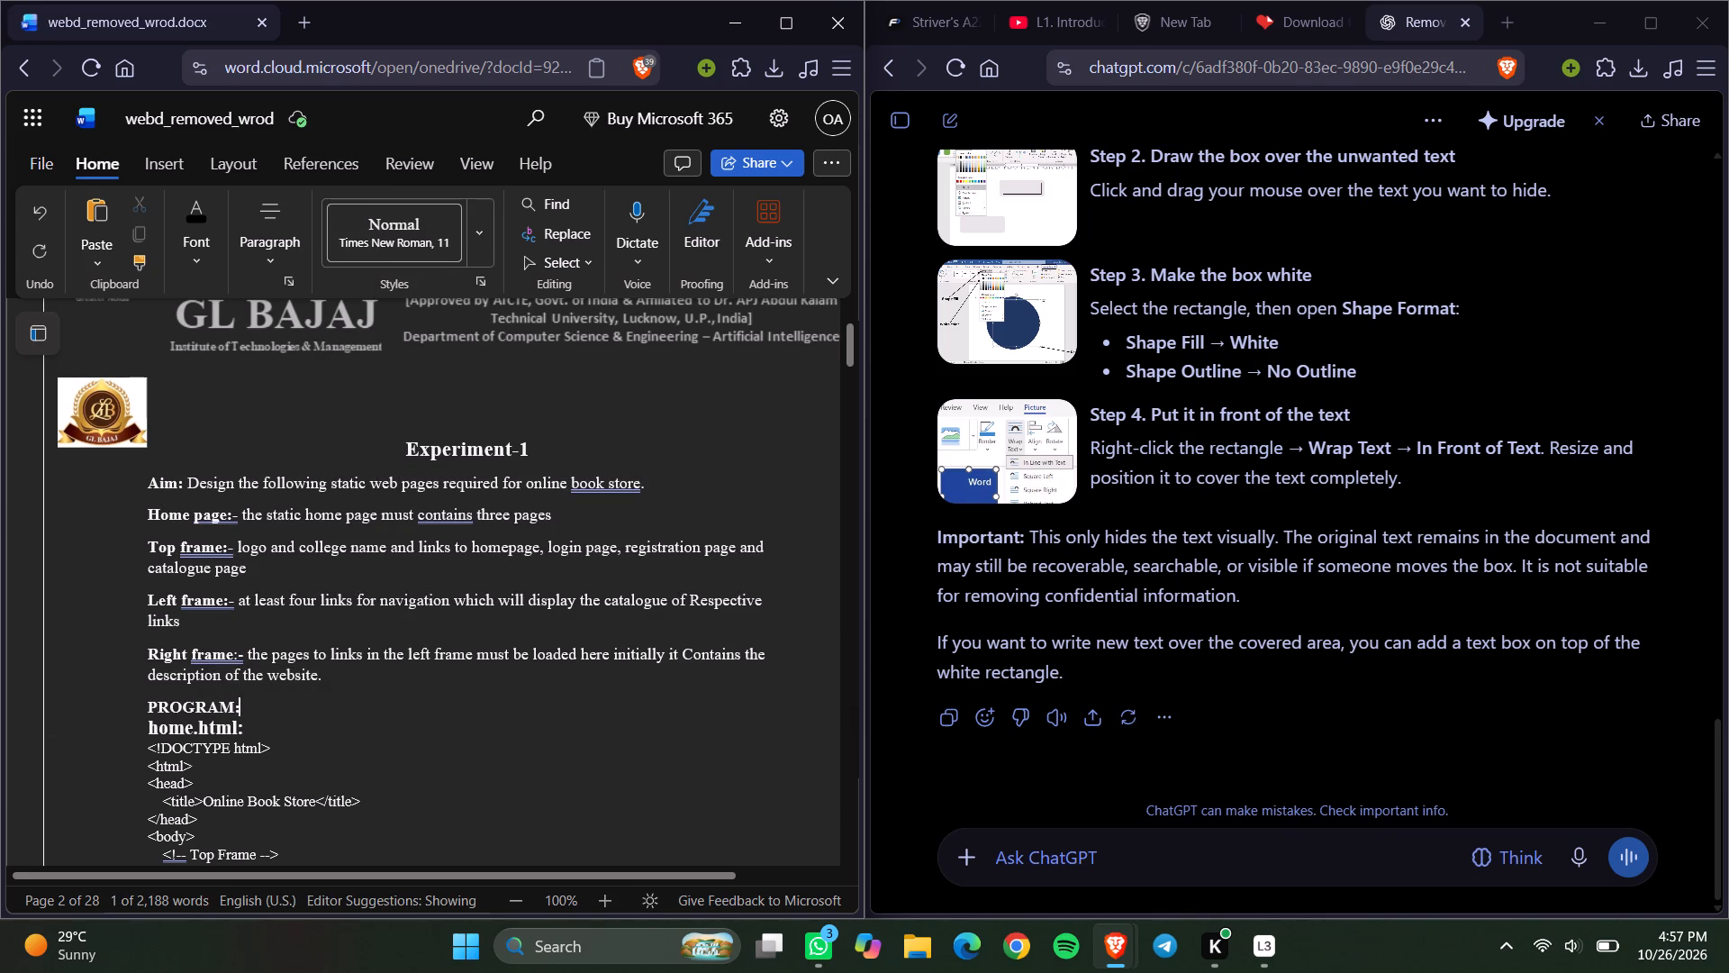
Set the font size of the Experiment-1 paragraphs from Aim through Right frame to 12.
{"action": "left_click_drag", "start_coordinate": [330, 675], "coordinate": [150, 482]}
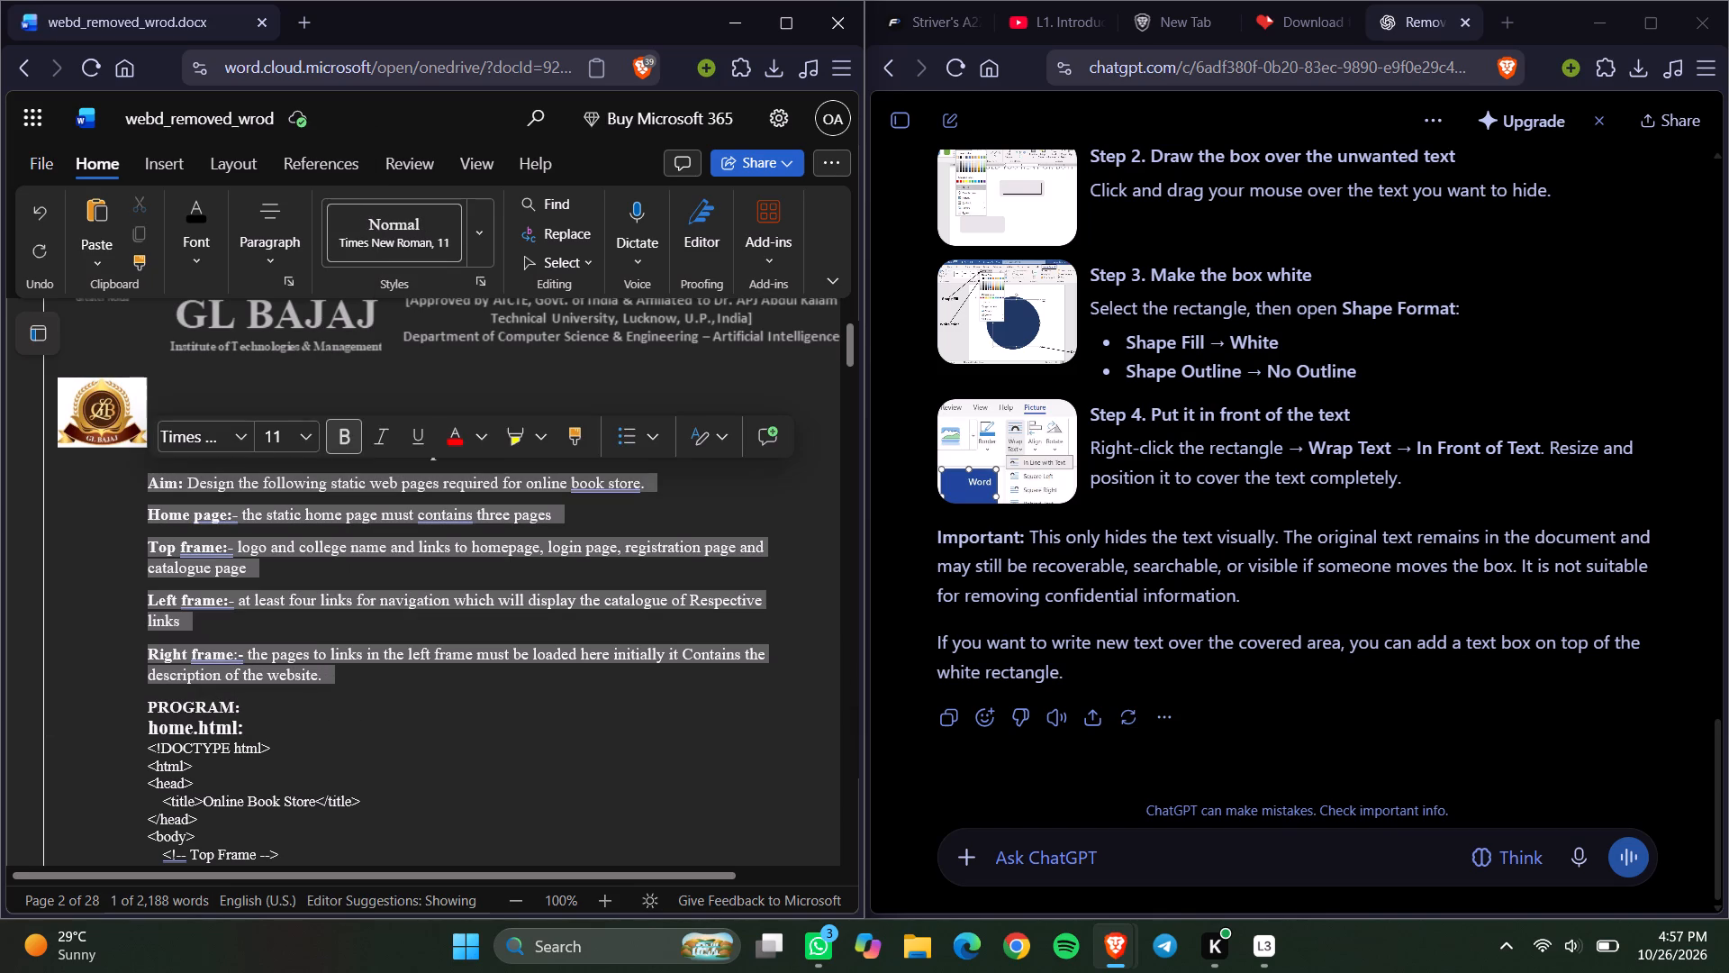
{"action": "left_click", "coordinate": [303, 436]}
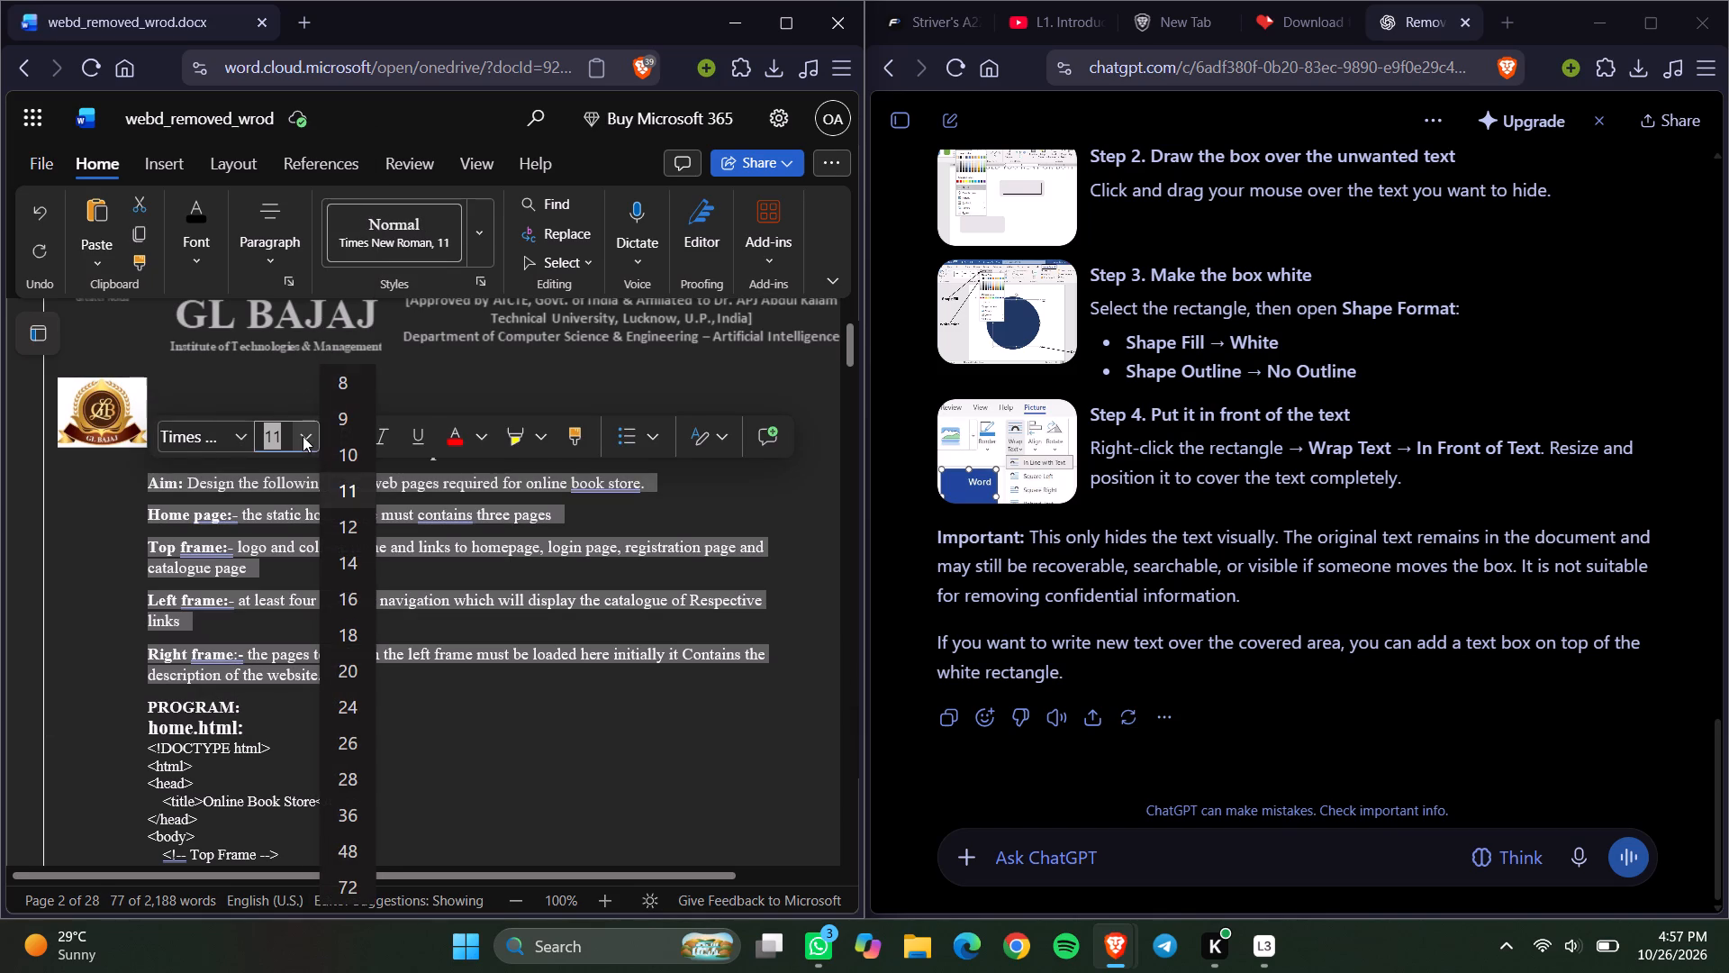
{"action": "left_click", "coordinate": [353, 516]}
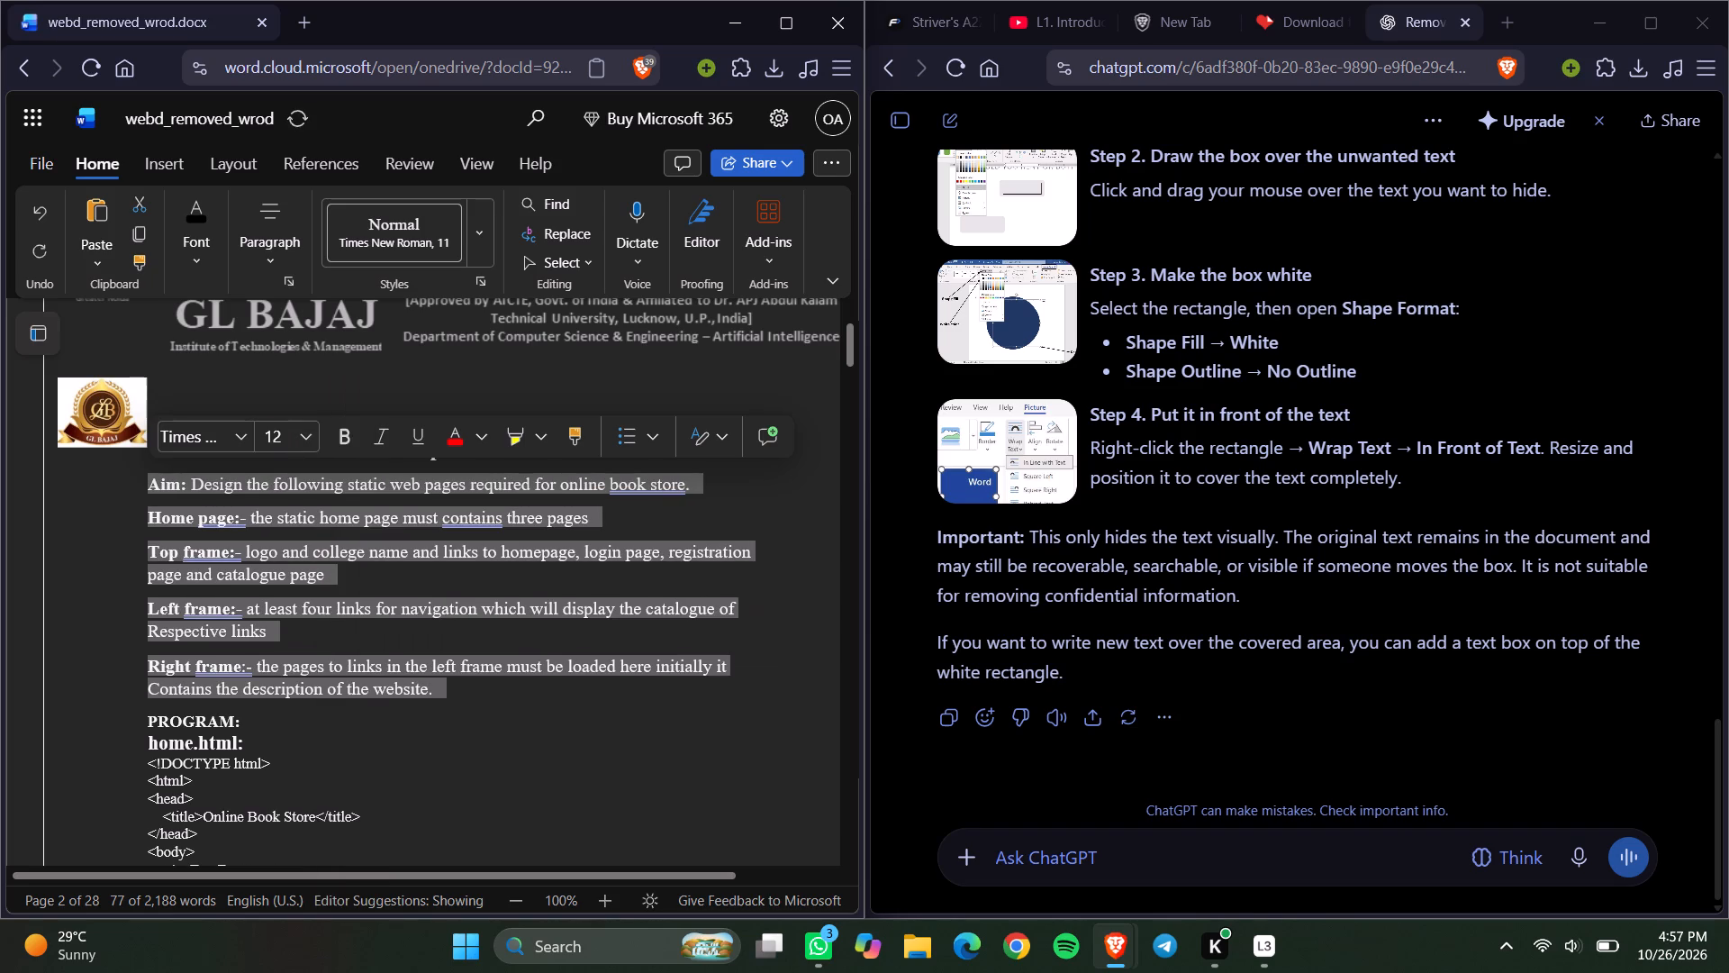
{"action": "left_click", "coordinate": [431, 562]}
Set the font size of the PROGRAM: line below the Right frame paragraph to 12.
{"action": "scroll", "coordinate": [431, 562], "scroll_direction": "down", "scroll_amount": 1}
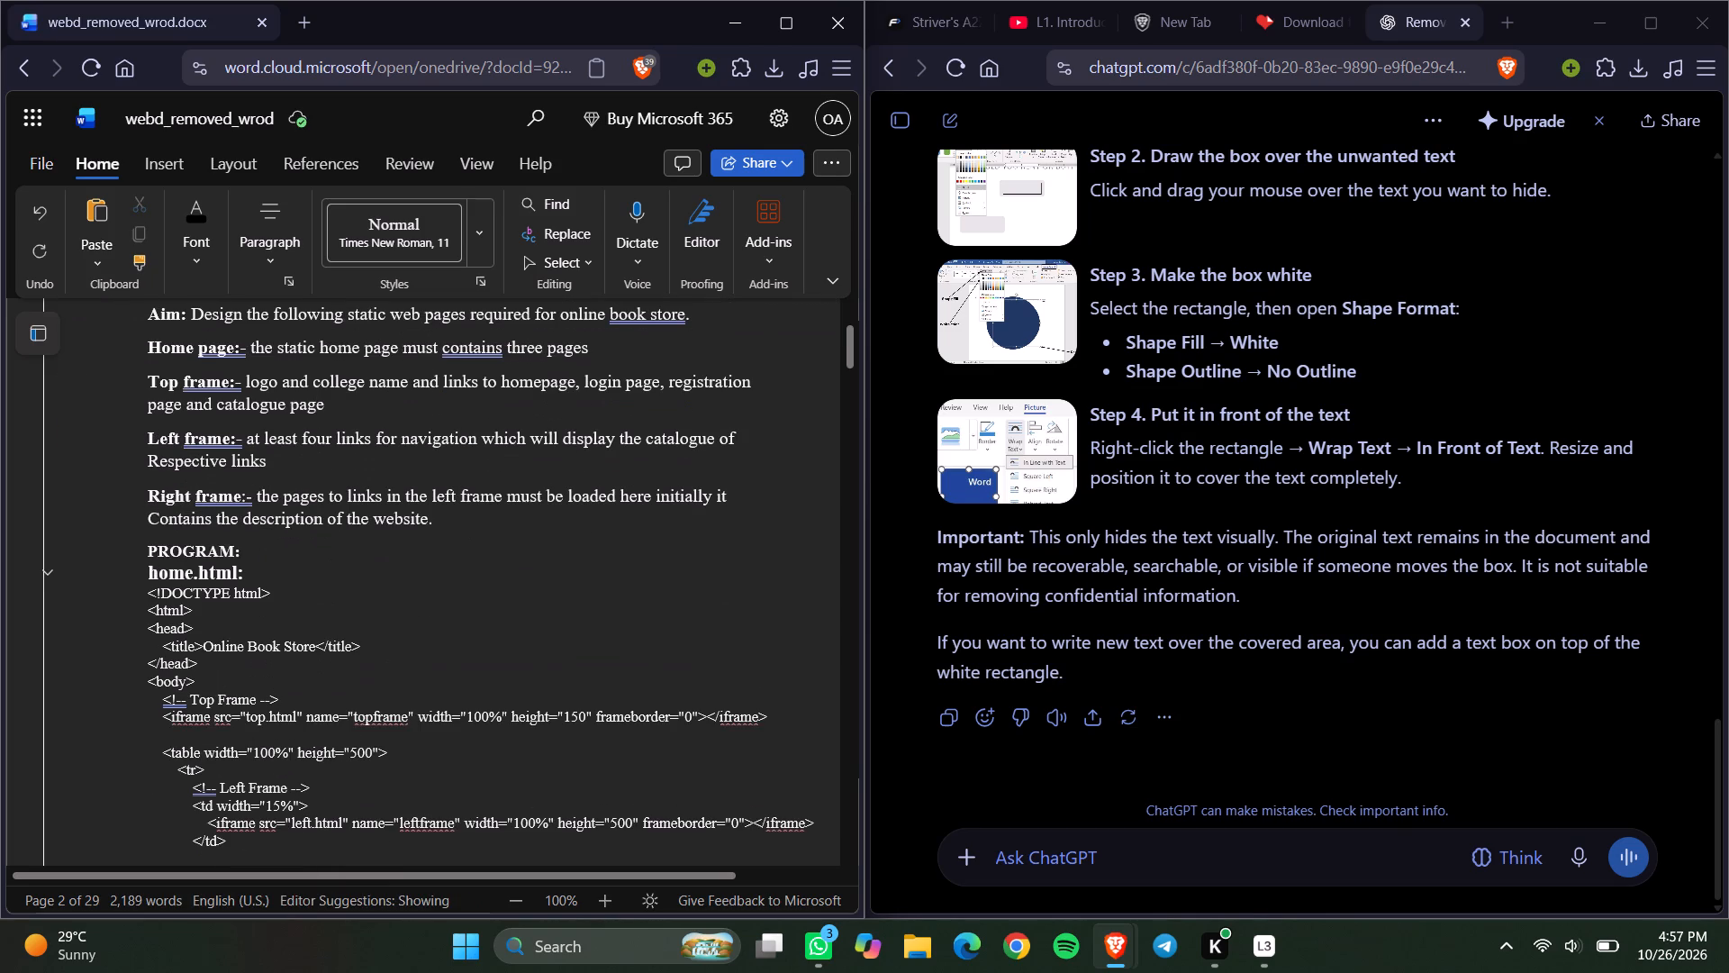
{"action": "left_click_drag", "start_coordinate": [252, 578], "coordinate": [151, 556]}
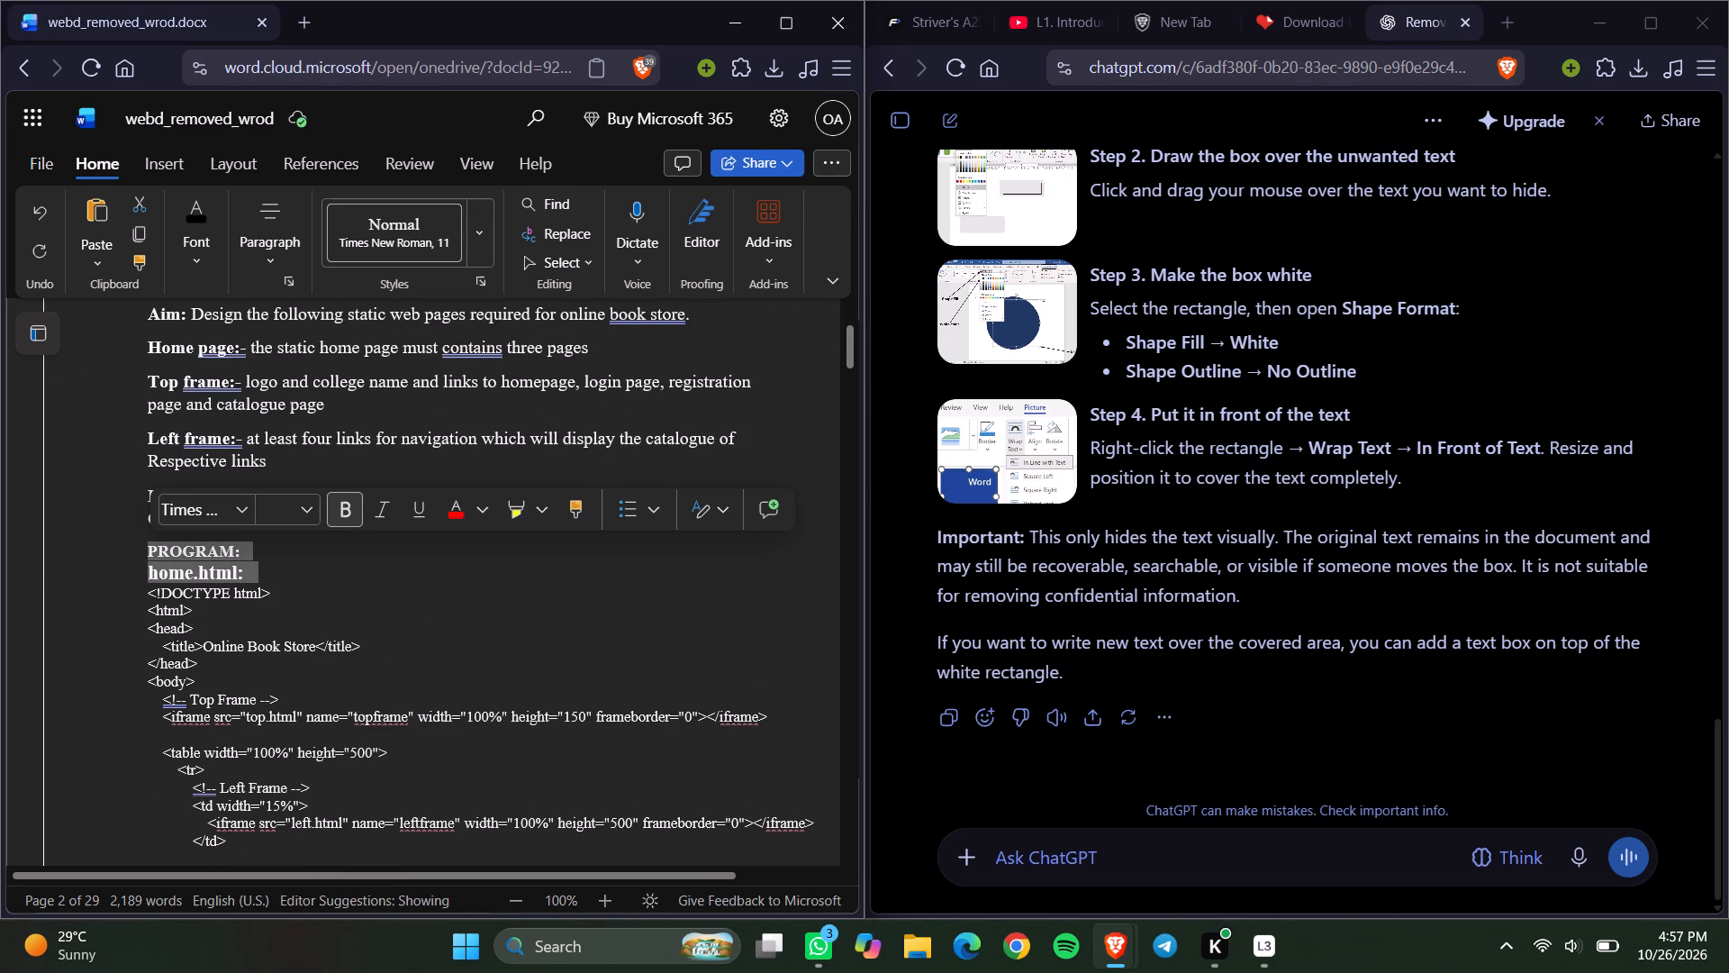
{"action": "left_click", "coordinate": [246, 561]}
{"action": "left_click", "coordinate": [225, 555]}
{"action": "right_click", "coordinate": [225, 555]}
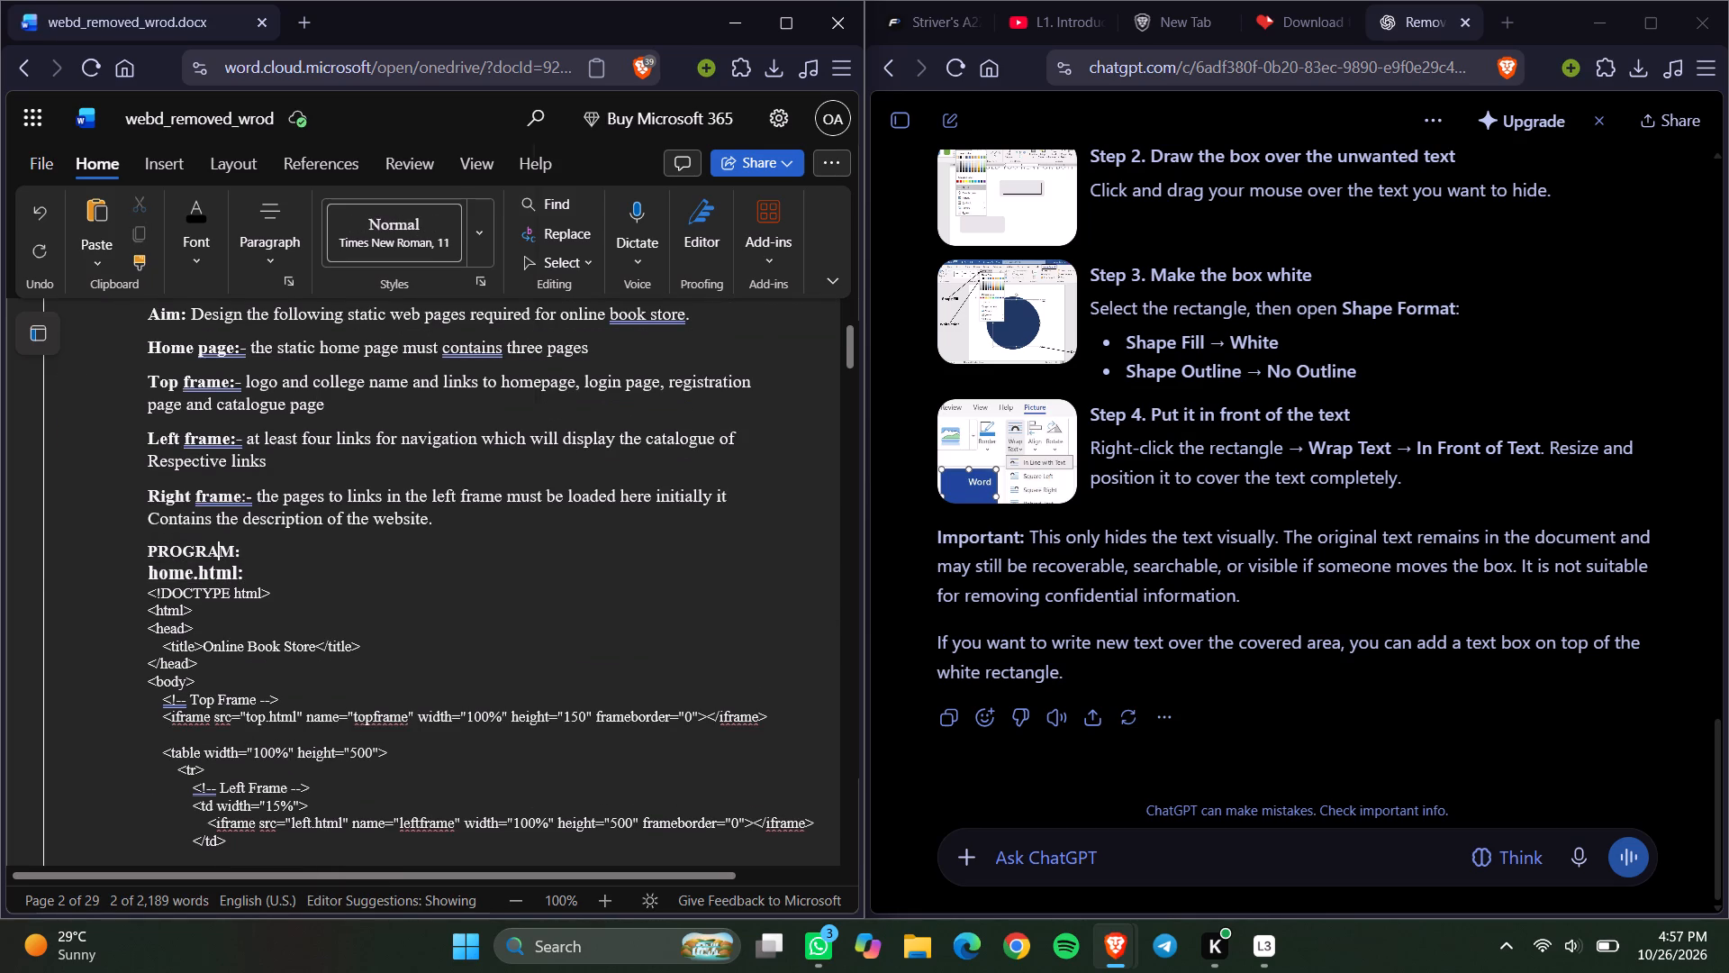
{"action": "left_click", "coordinate": [376, 577]}
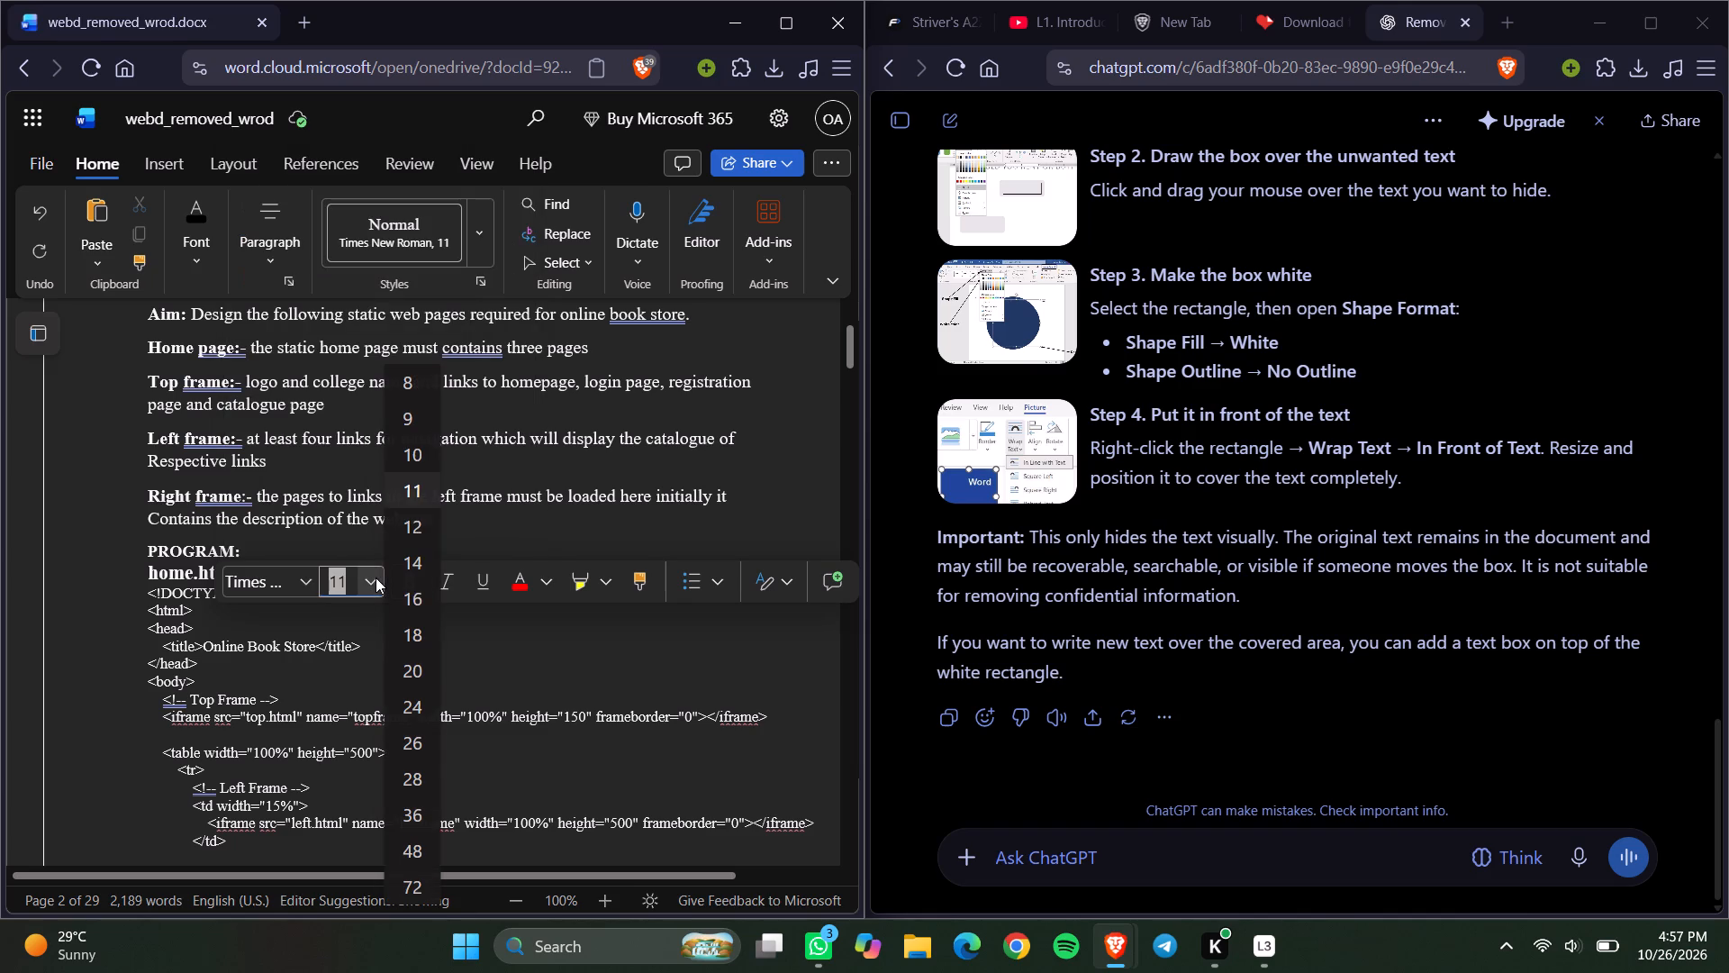
{"action": "left_click", "coordinate": [422, 520]}
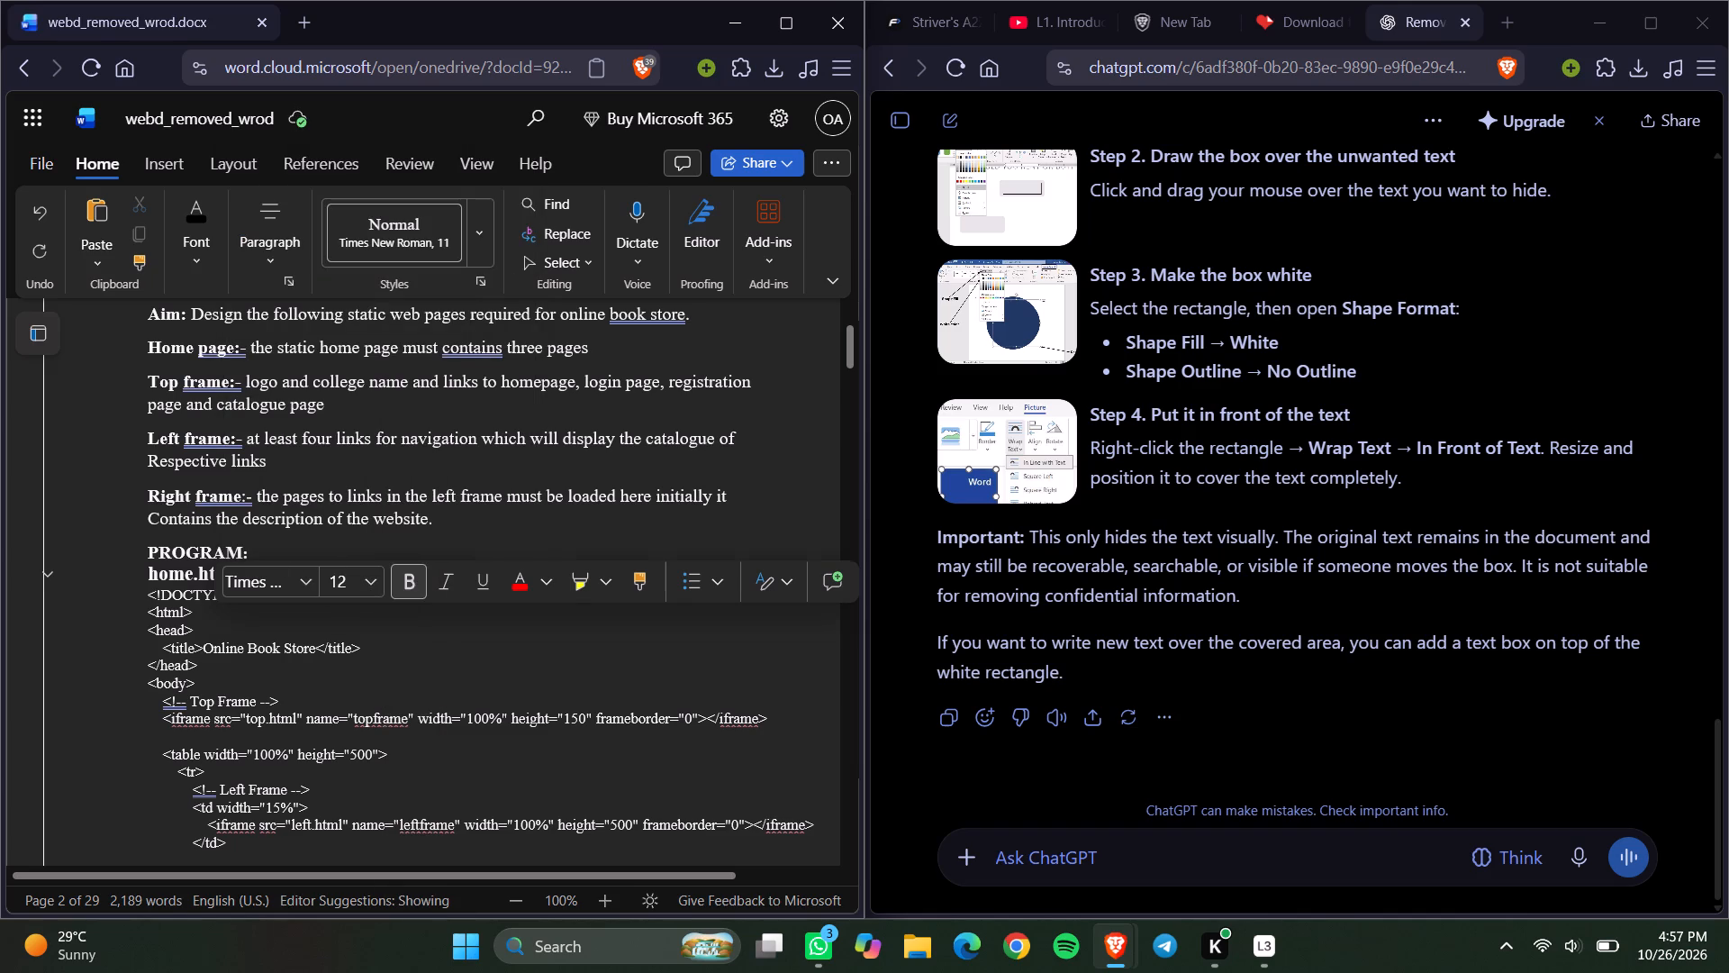
Set the font size of the word "home" in the home.html: heading to 12.
{"action": "left_click", "coordinate": [183, 577]}
{"action": "right_click", "coordinate": [183, 577]}
{"action": "left_click", "coordinate": [337, 645]}
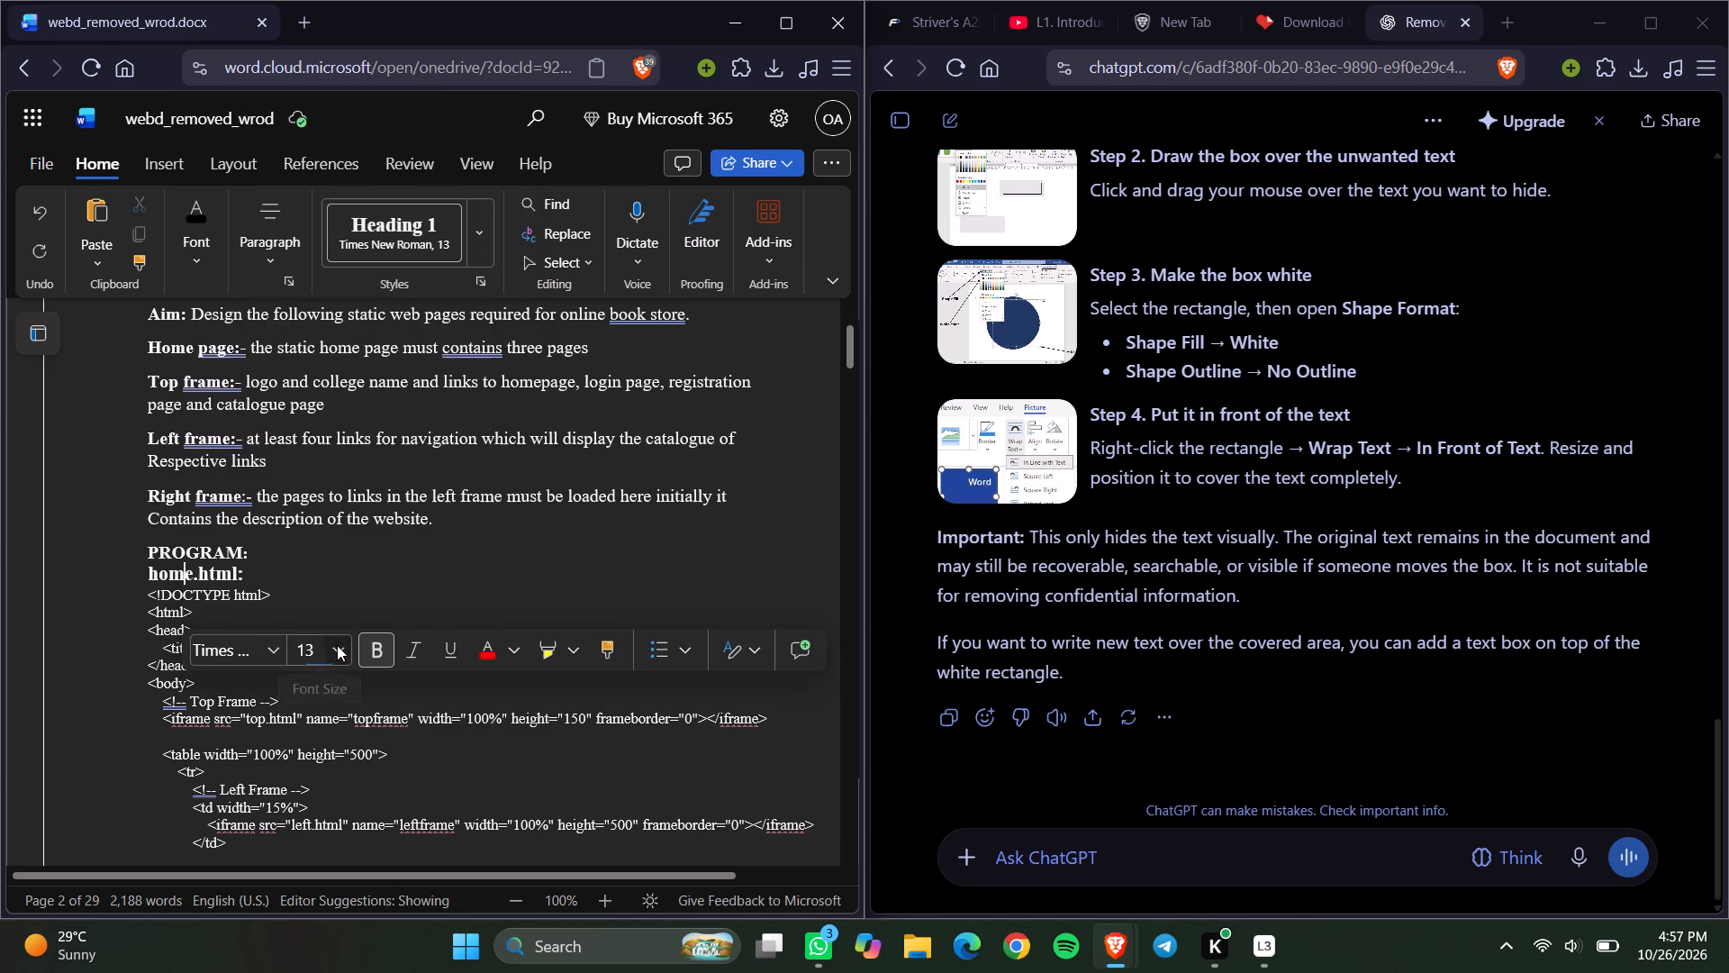
{"action": "left_click", "coordinate": [386, 526]}
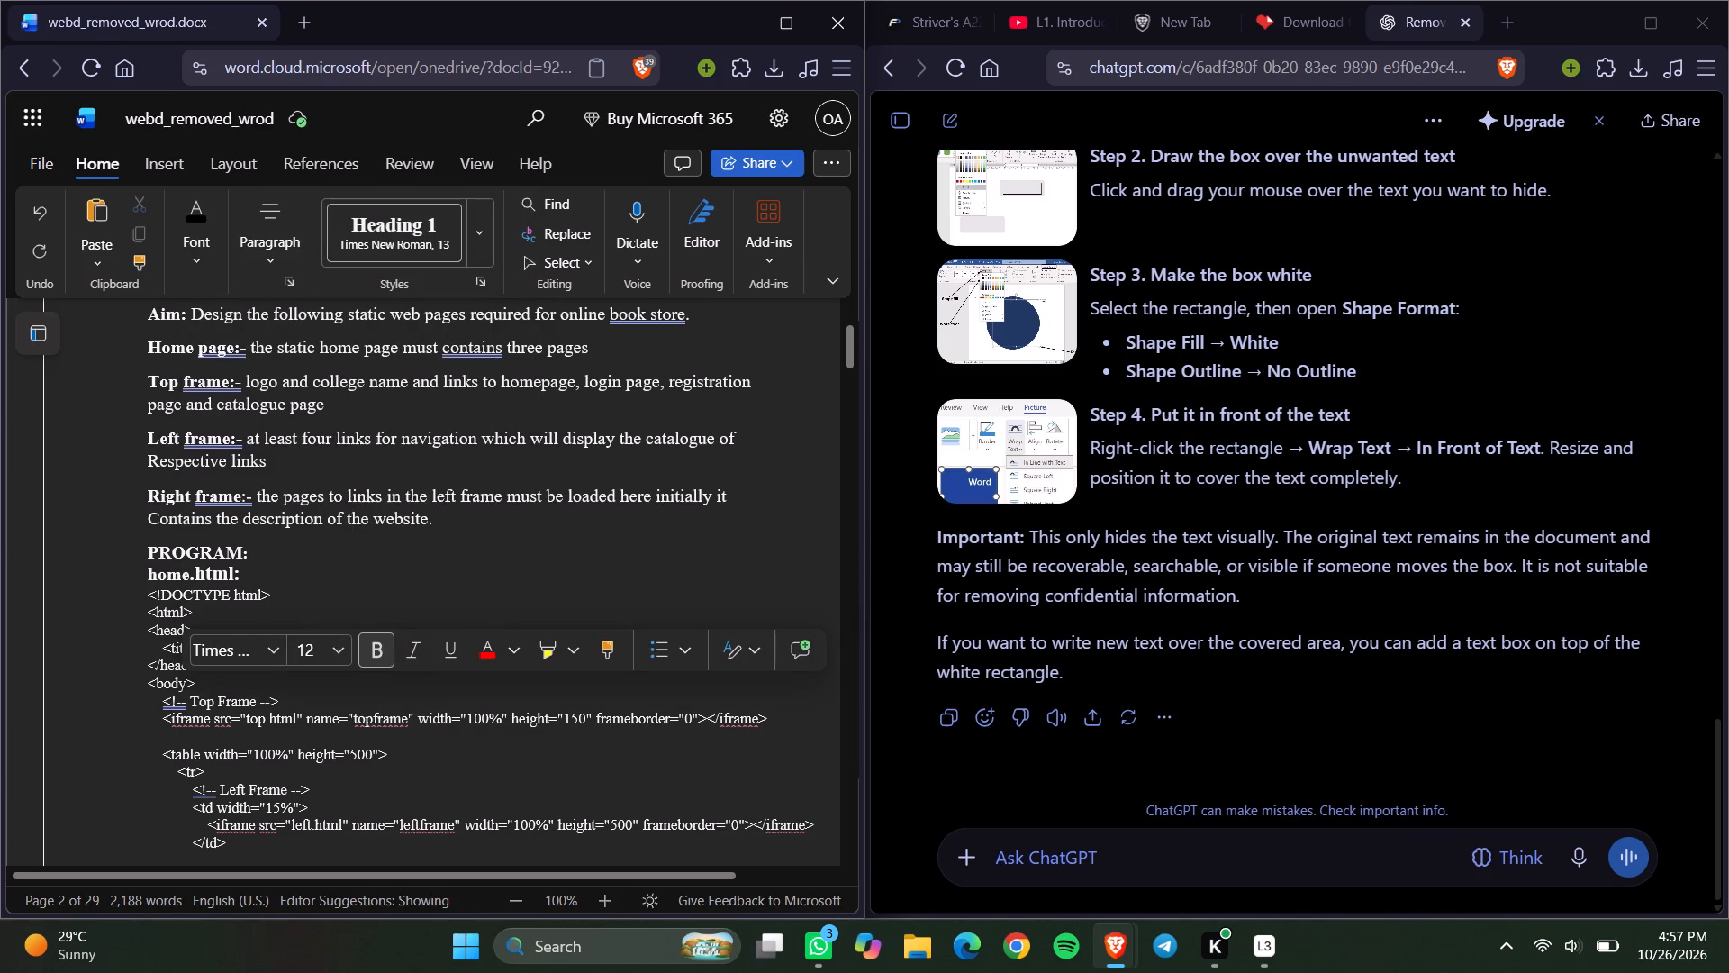
{"action": "left_click", "coordinate": [391, 554]}
Review the Experiment-1 text formatting and look through the code on the following pages.
{"action": "scroll", "coordinate": [391, 554], "scroll_direction": "down", "scroll_amount": 1}
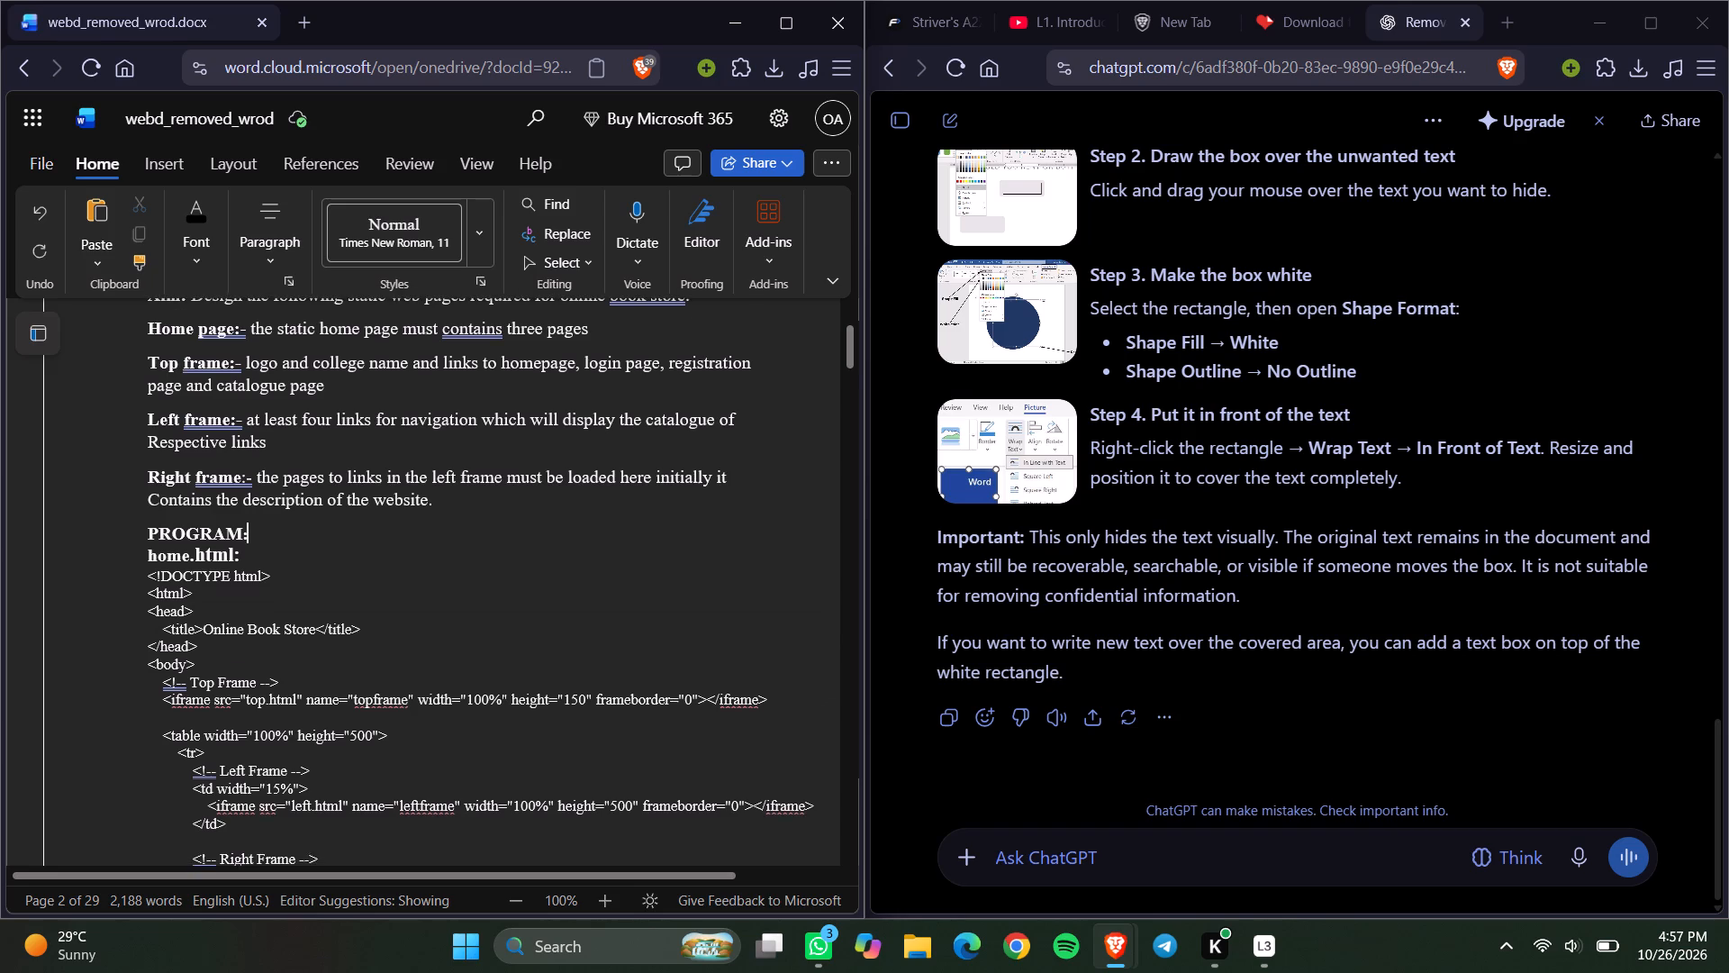
{"action": "scroll", "coordinate": [391, 554], "scroll_direction": "up", "scroll_amount": 2}
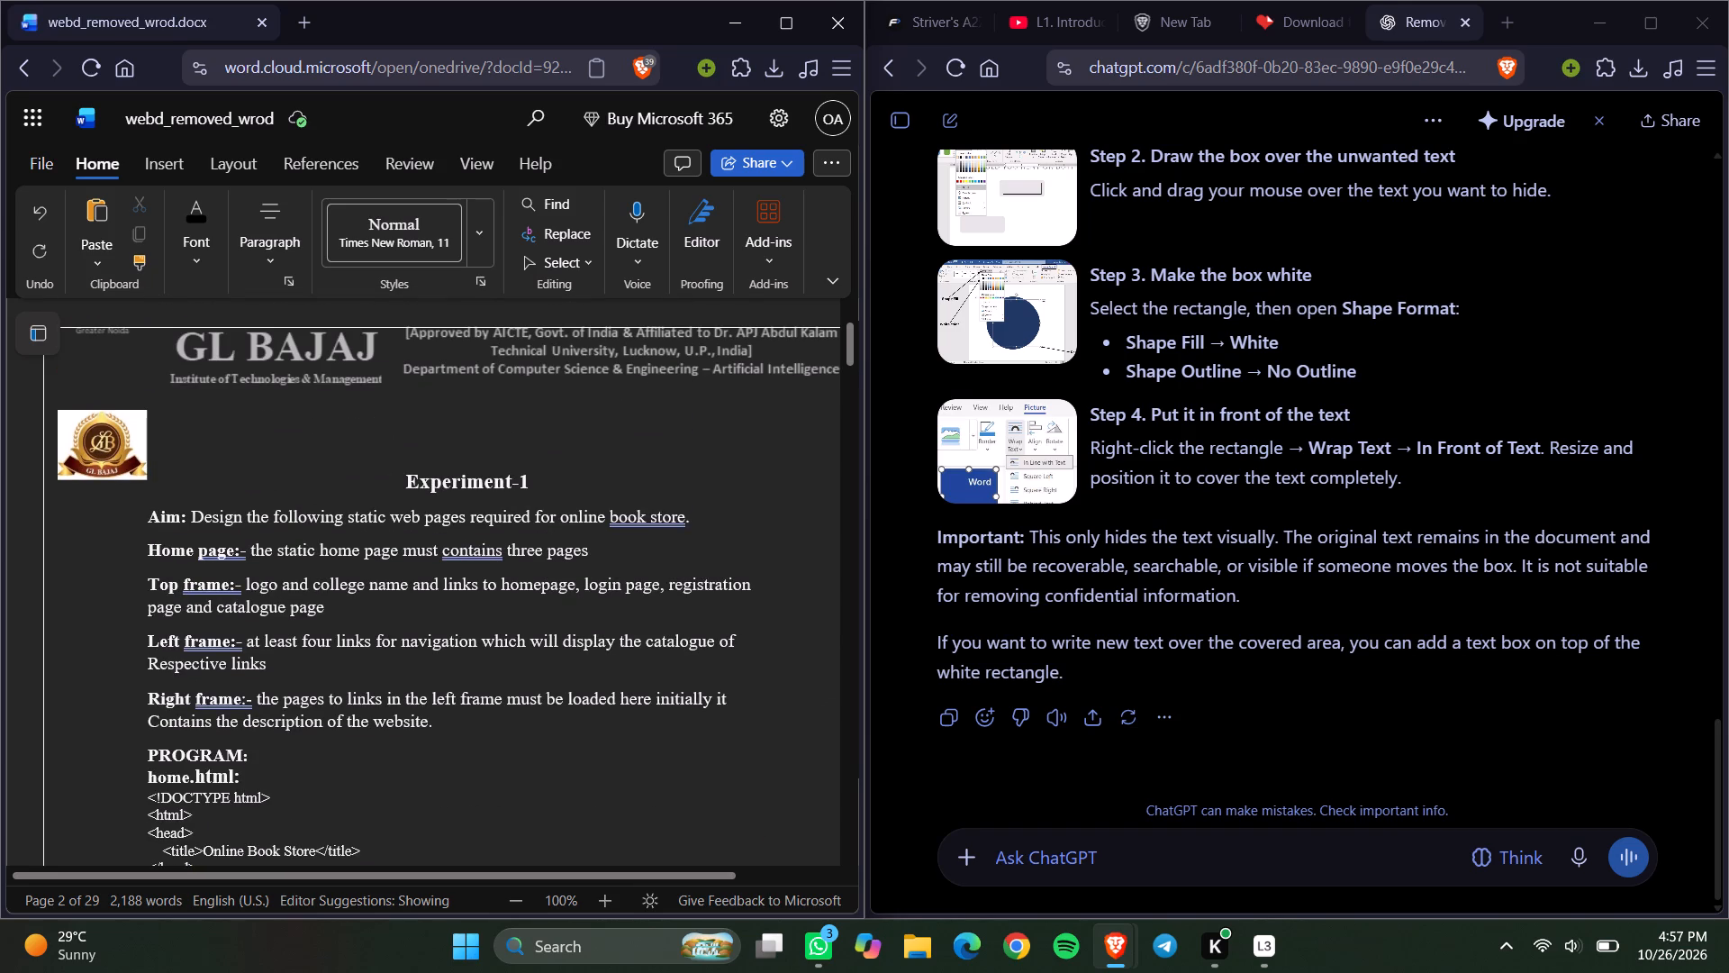
{"action": "scroll", "coordinate": [391, 554], "scroll_direction": "down", "scroll_amount": 3}
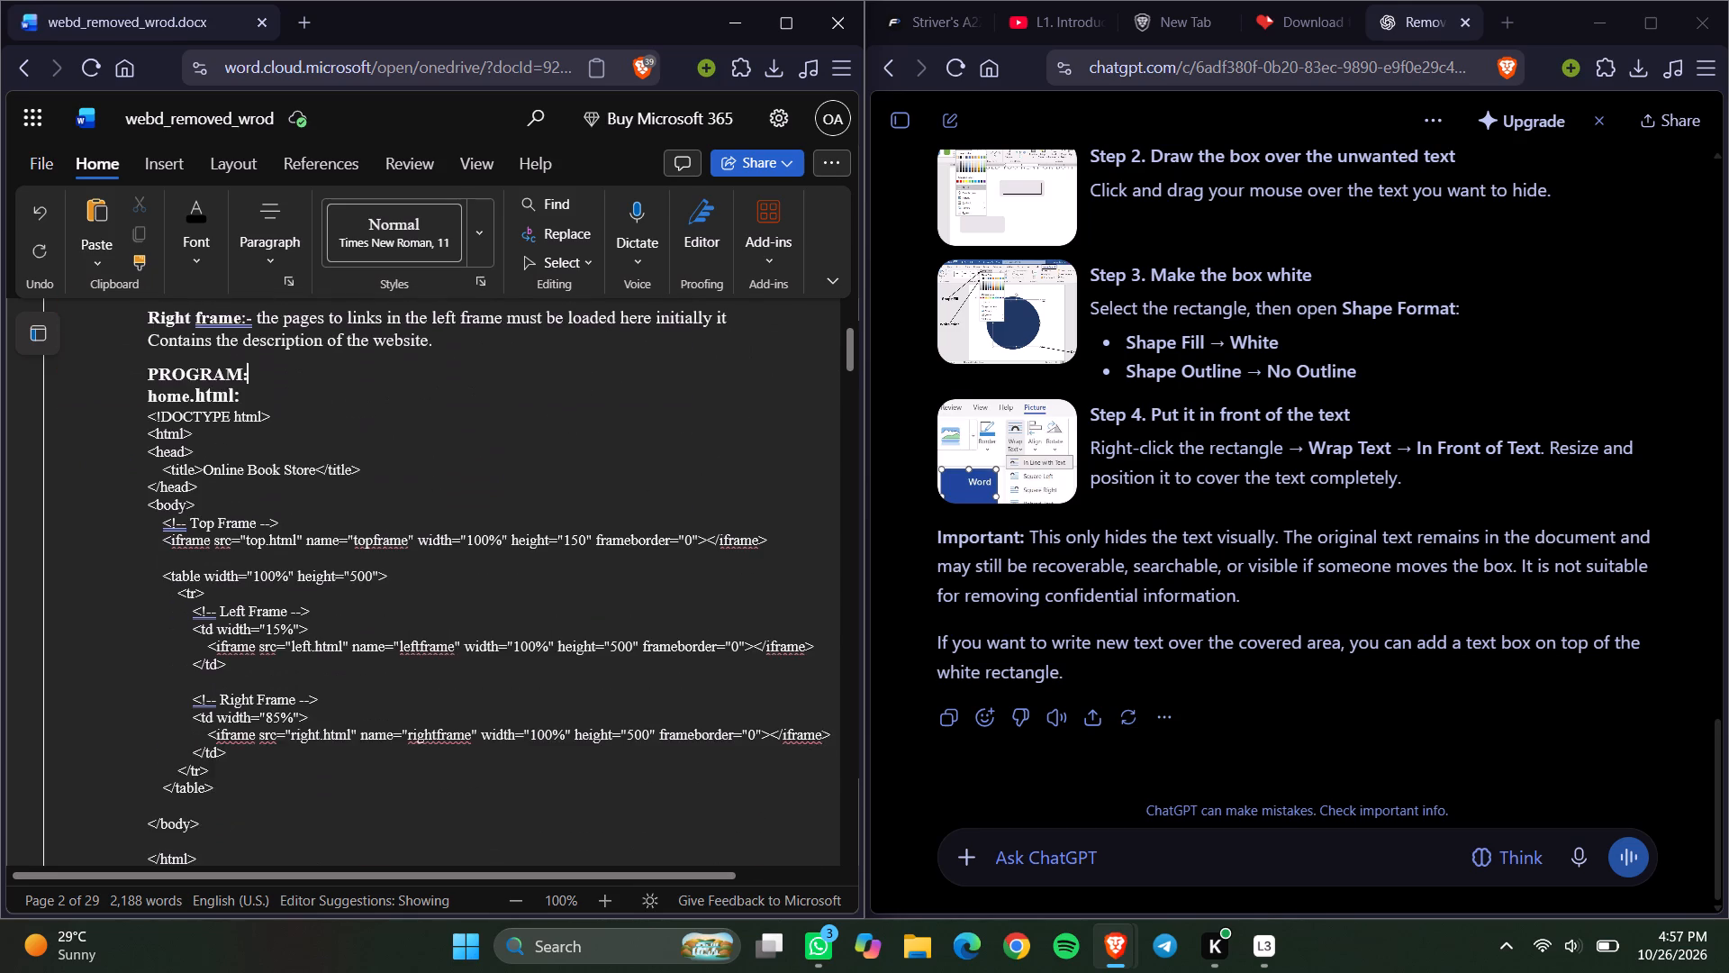
{"action": "scroll", "coordinate": [391, 554], "scroll_direction": "down", "scroll_amount": 6}
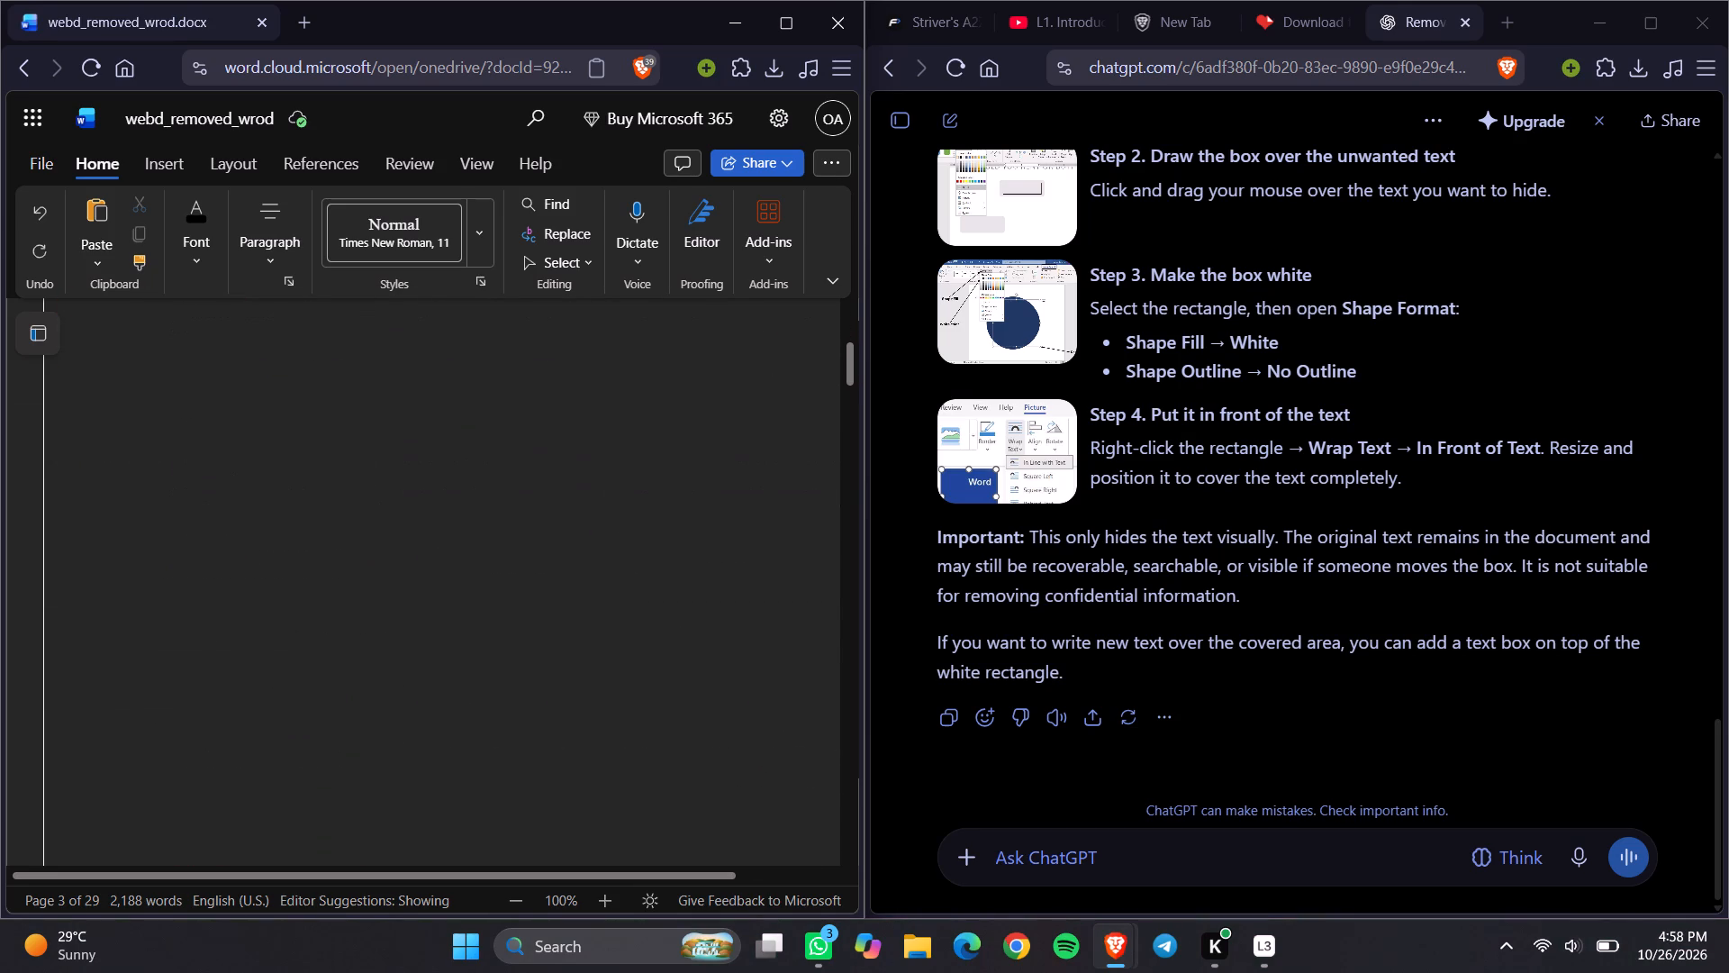
{"action": "scroll", "coordinate": [391, 554], "scroll_direction": "down", "scroll_amount": 6}
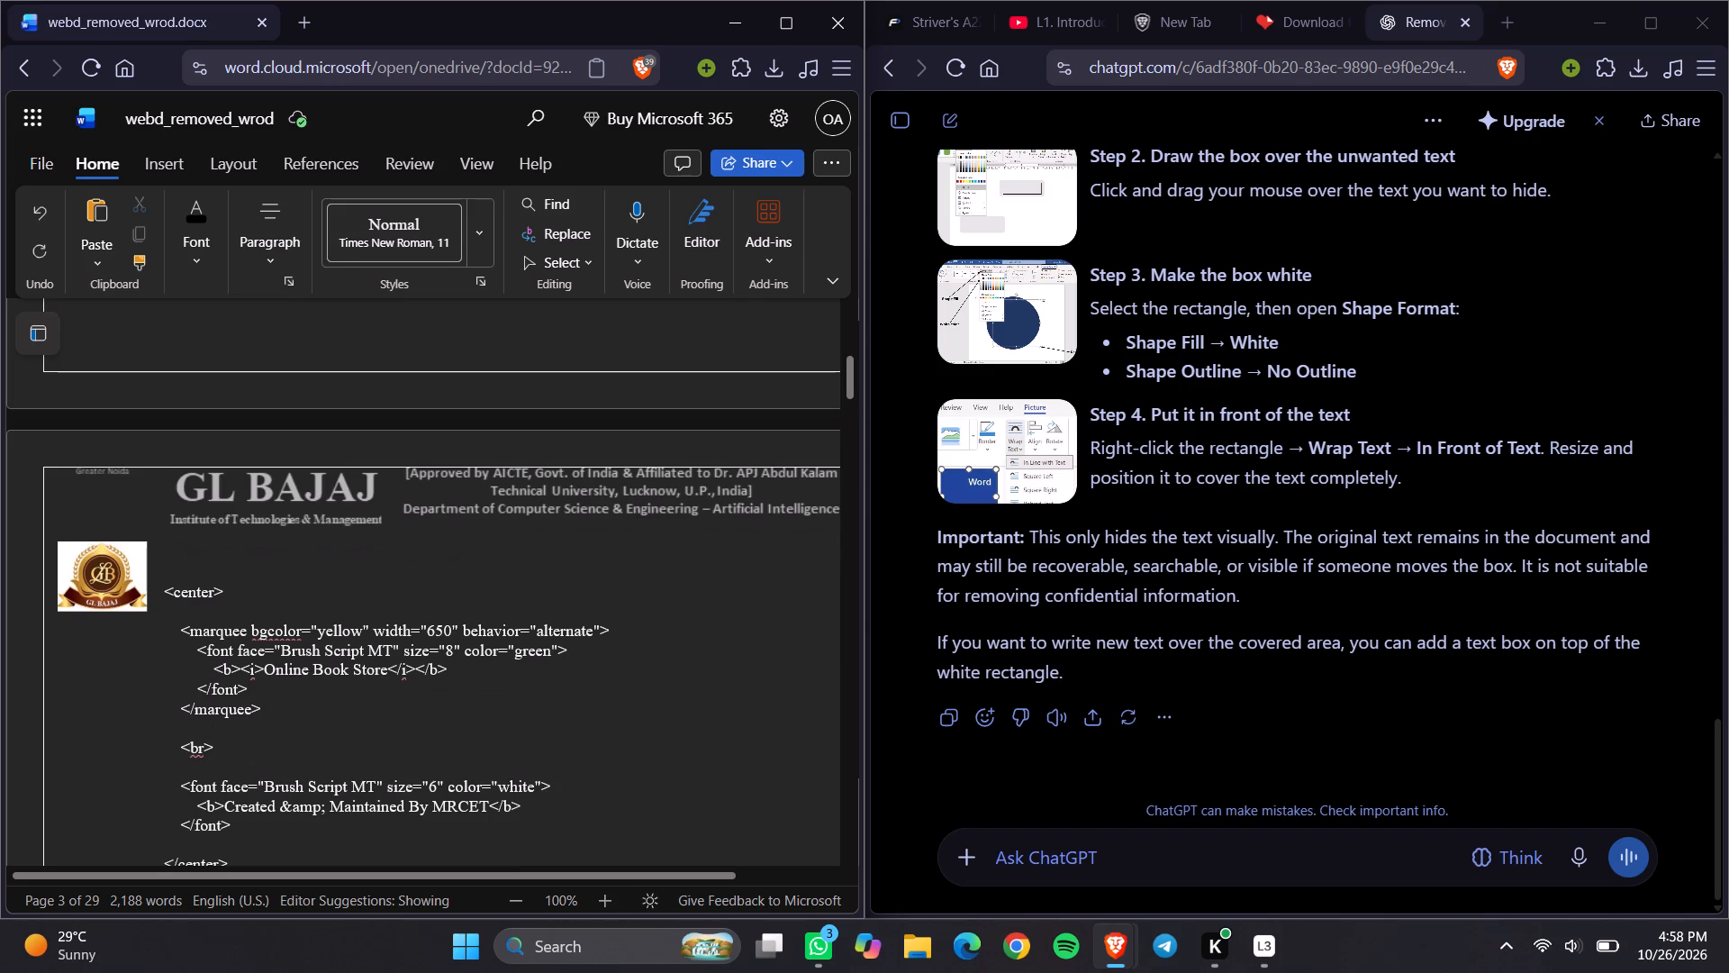
Undo the recent Experiment-1 font size changes, keeping the white box above the Experiment-1 heading deleted.
{"action": "scroll", "coordinate": [391, 554], "scroll_direction": "up", "scroll_amount": 4}
{"action": "left_click", "coordinate": [391, 554]}
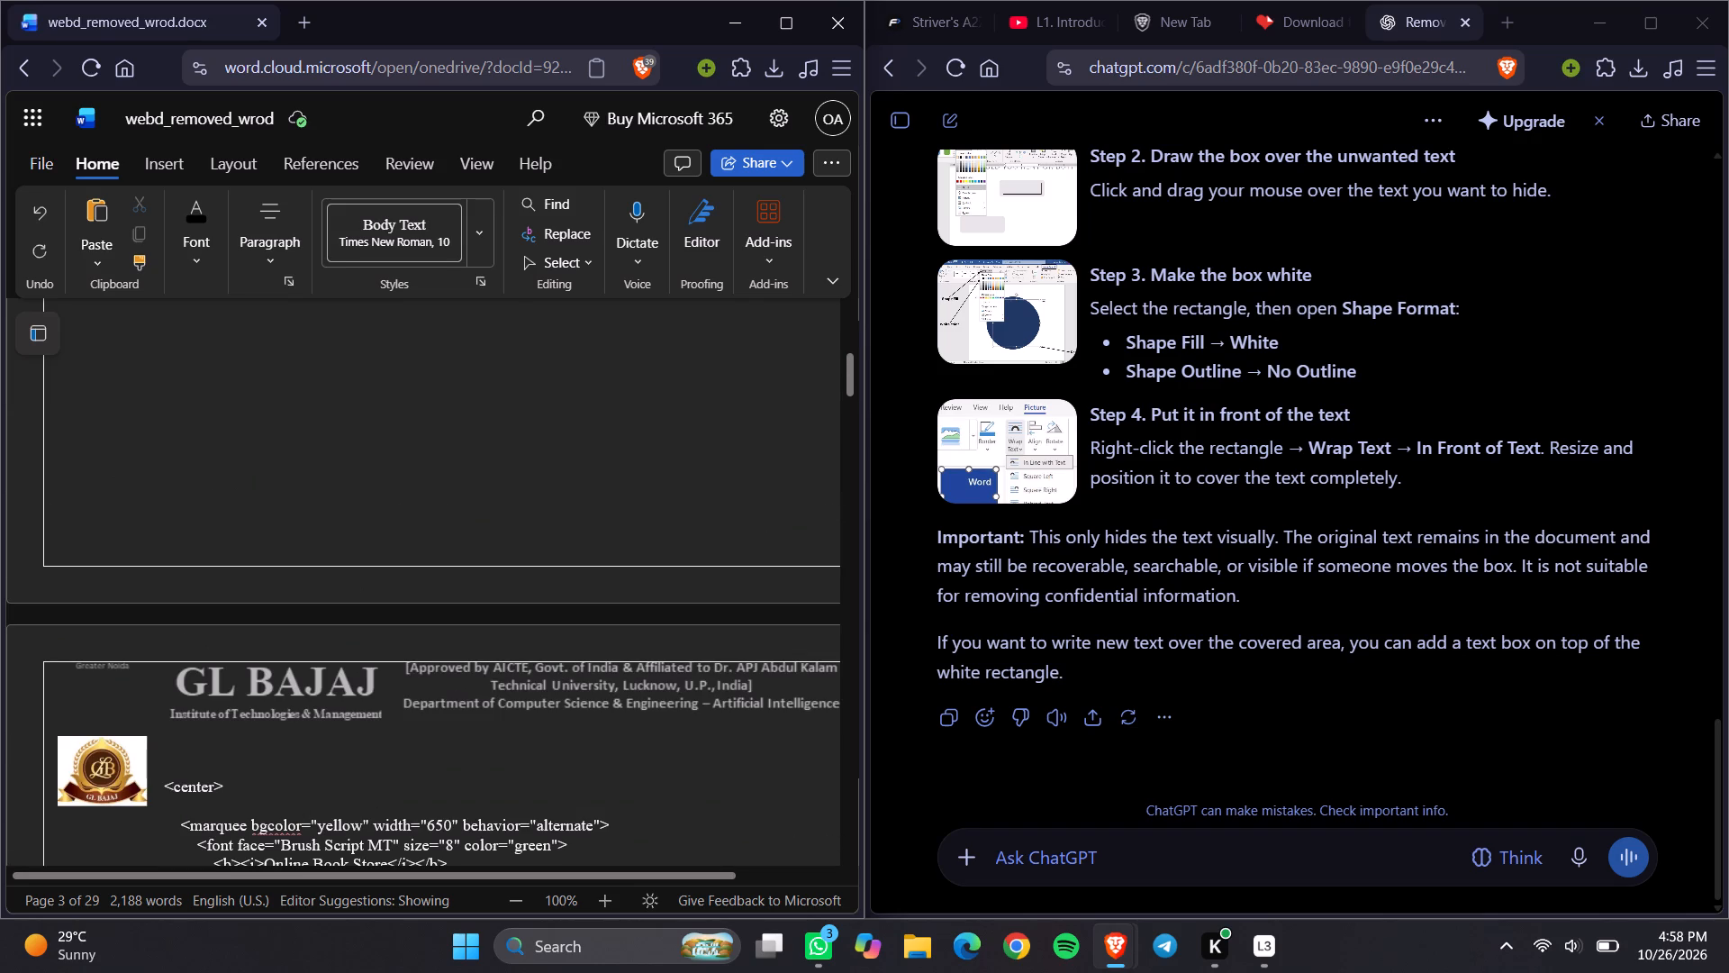
{"action": "key", "text": "ctrl+z"}
{"action": "key", "text": "ctrl+z"}
{"action": "key", "text": "ctrl+z"}
{"action": "key", "text": "ctrl+z"}
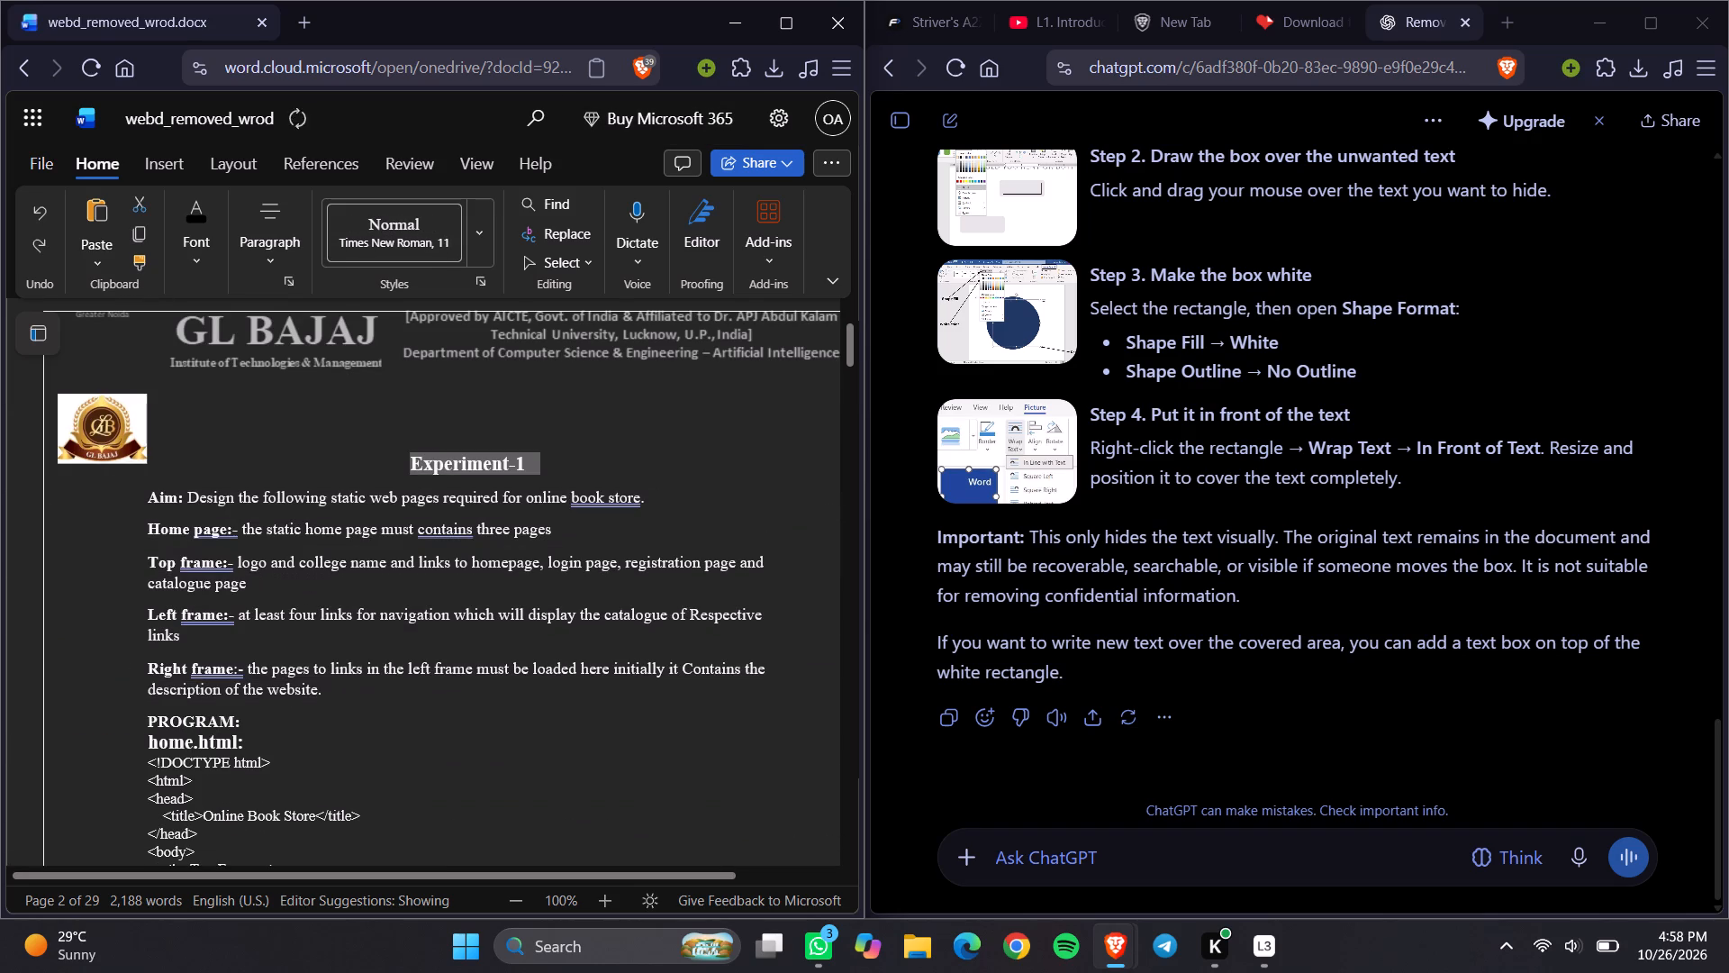
{"action": "key", "text": "ctrl+z"}
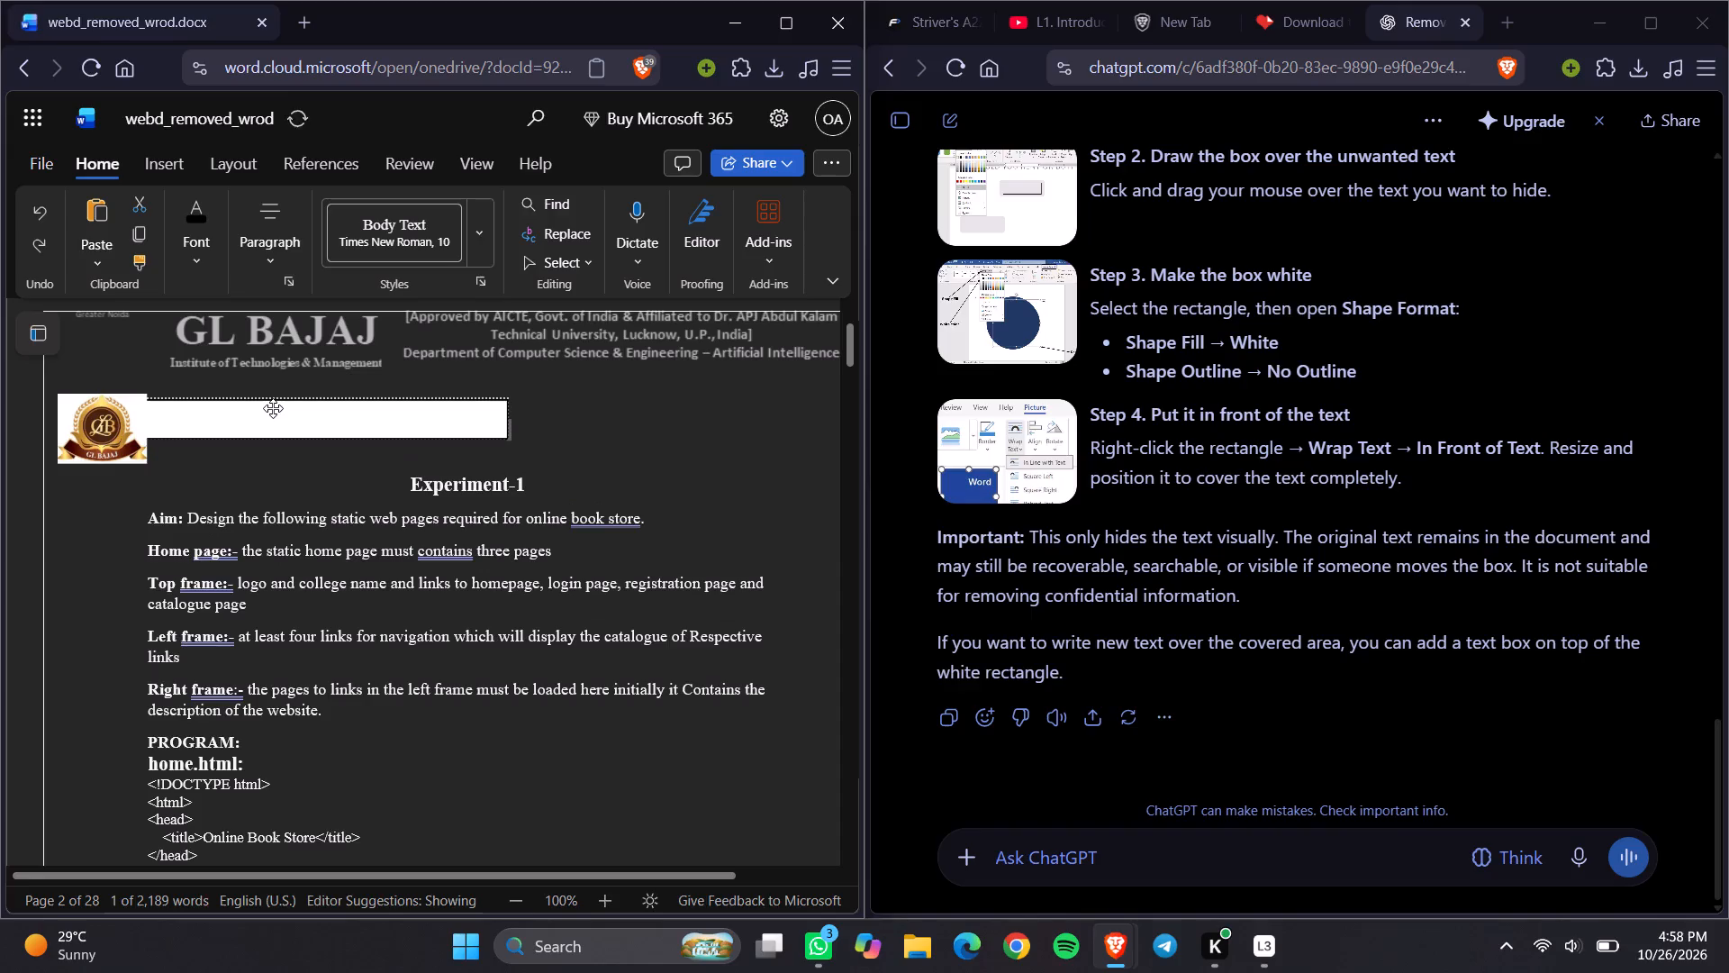
{"action": "key", "text": "ctrl+y"}
Look over the code pages after Experiment-1 and close the webd_removed_wrod document window.
{"action": "scroll", "coordinate": [384, 695], "scroll_direction": "down", "scroll_amount": 13}
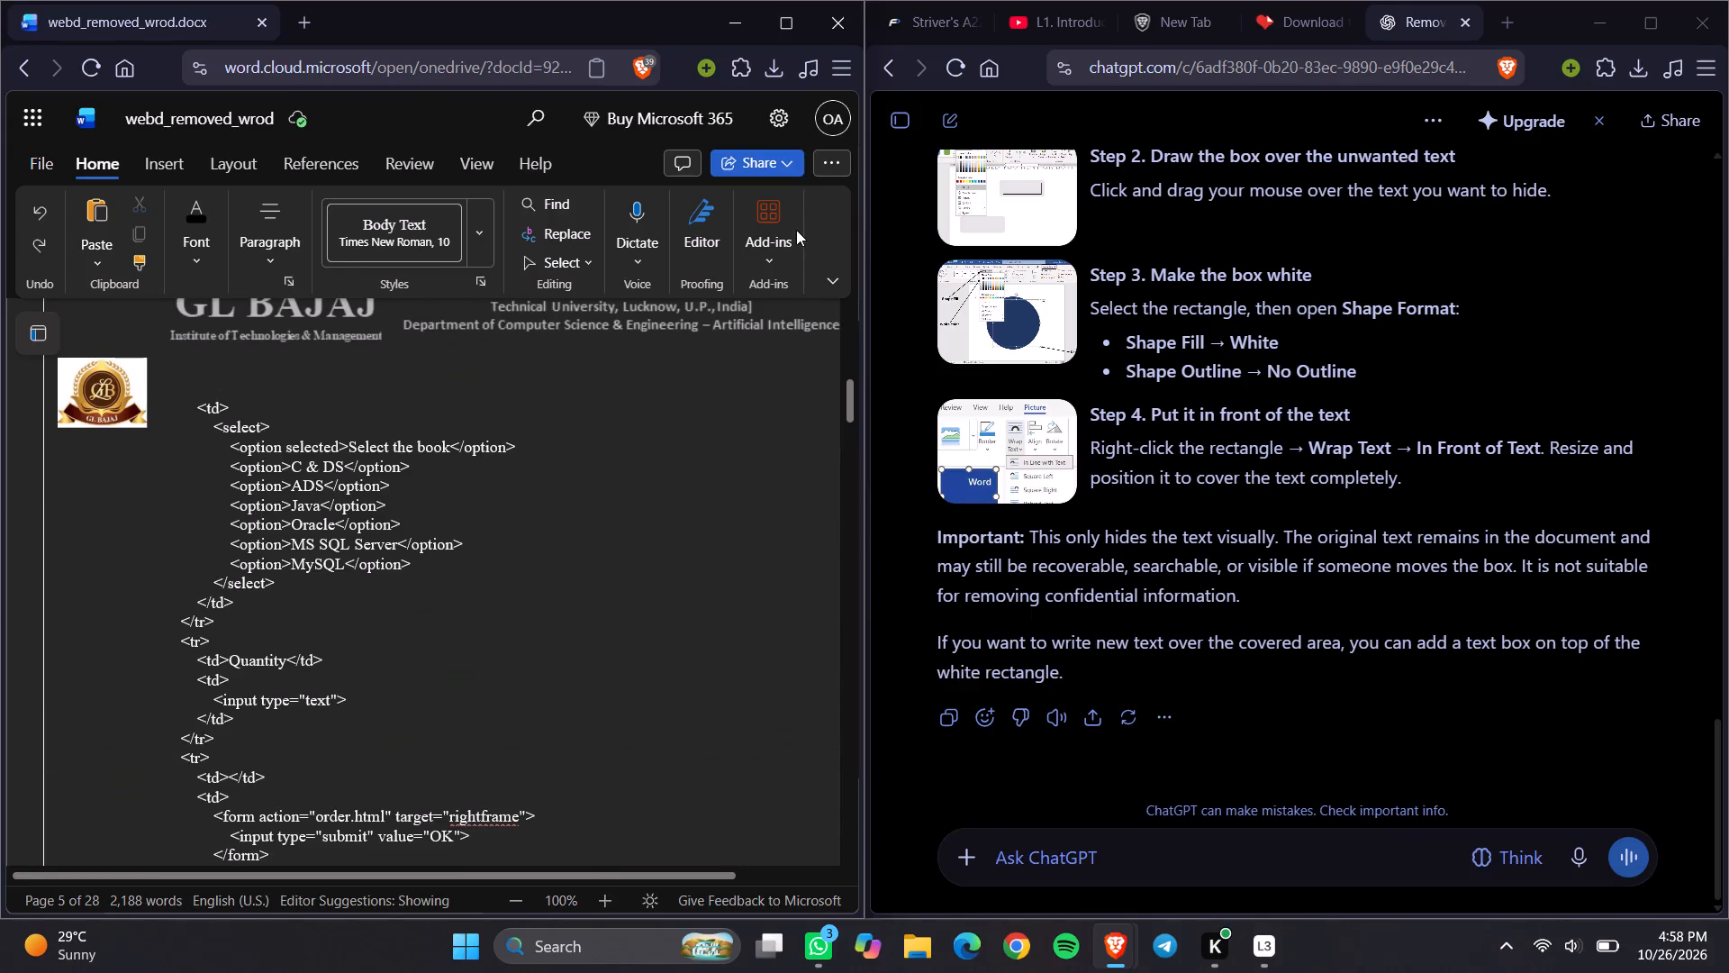
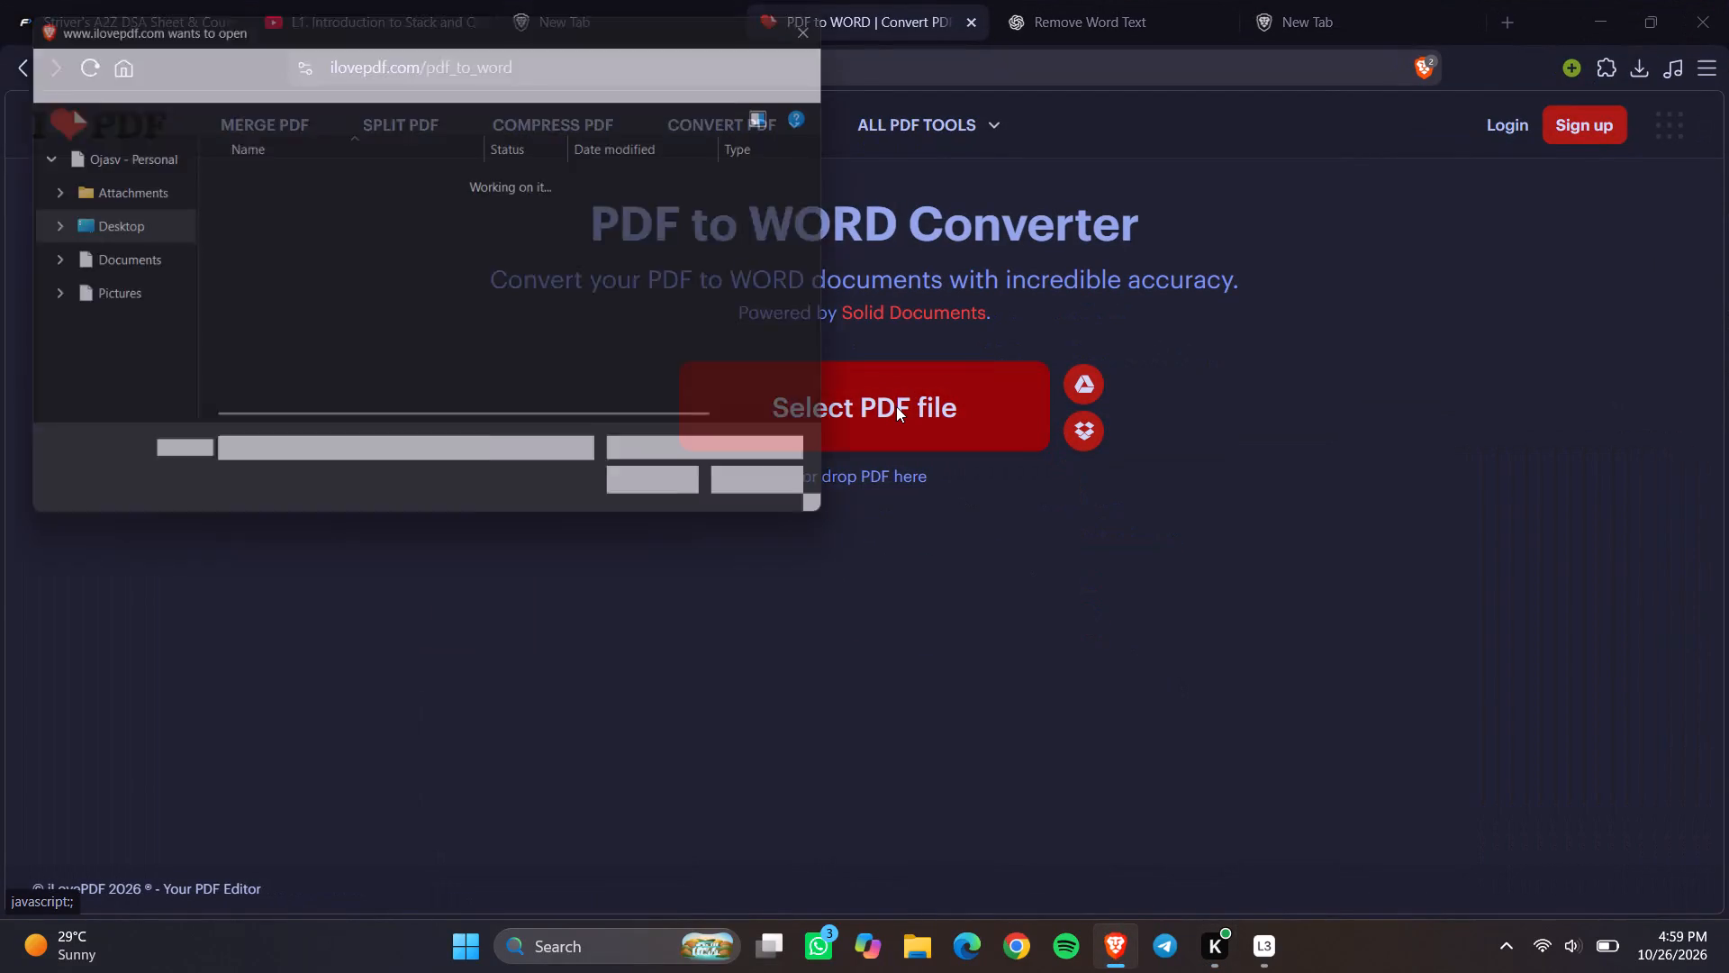
{"action": "scroll", "coordinate": [385, 309], "scroll_direction": "down", "scroll_amount": 4}
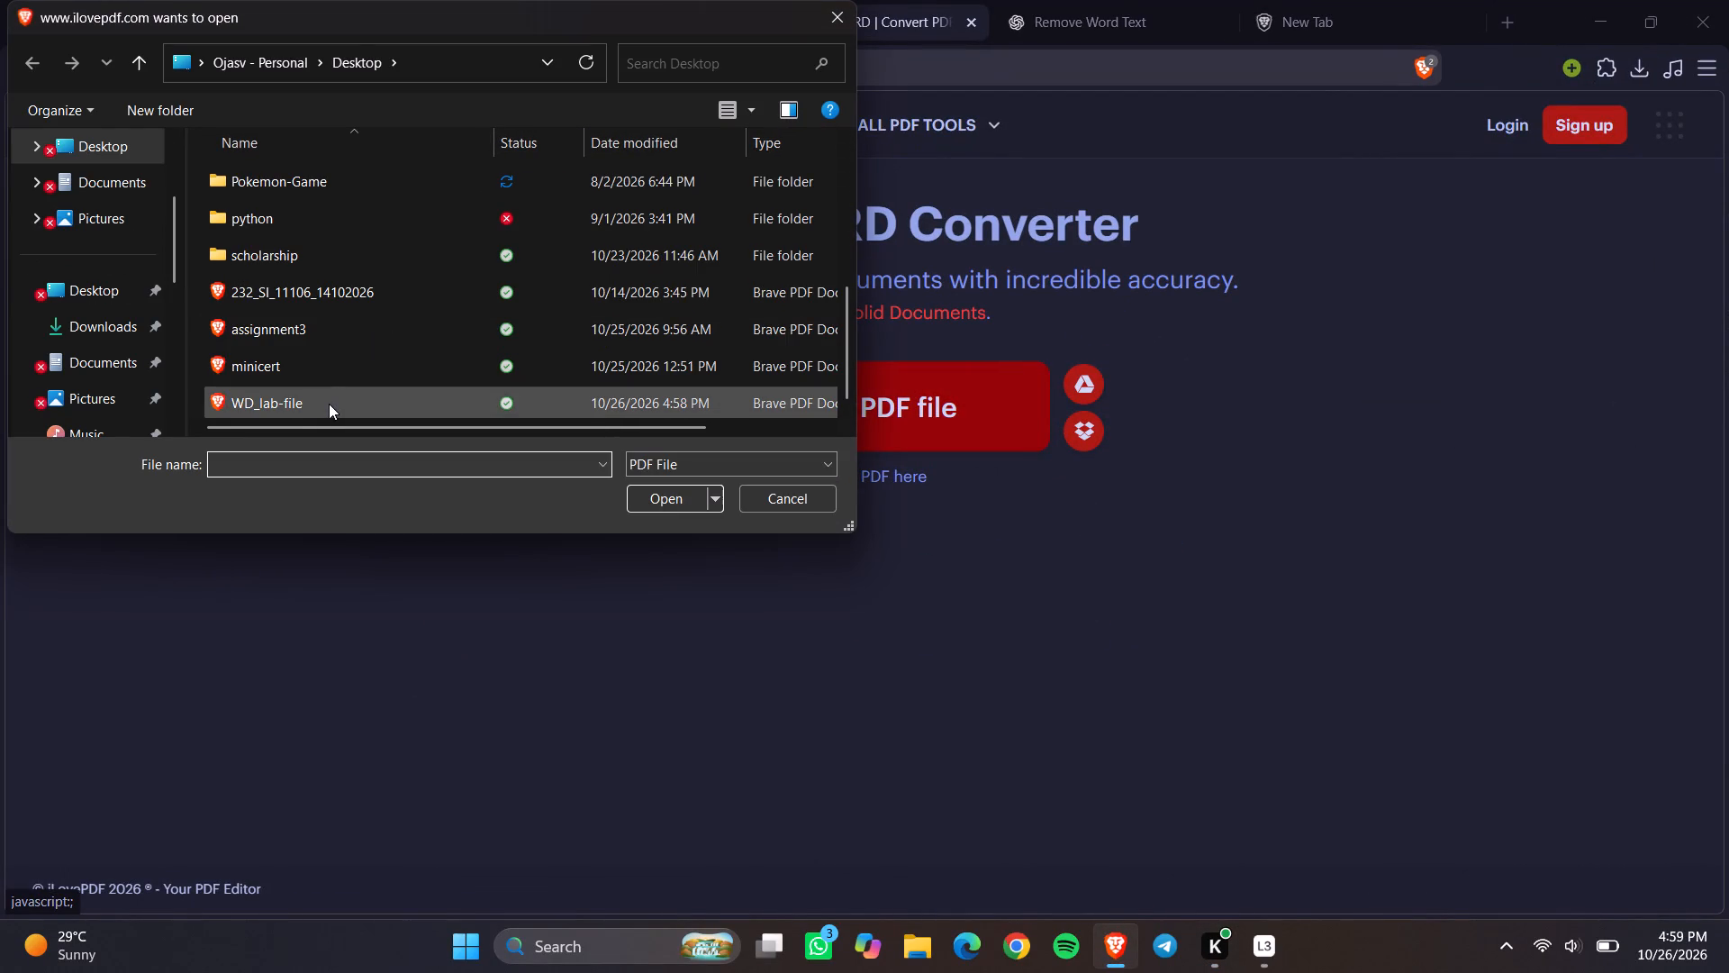
{"action": "left_click", "coordinate": [329, 404]}
{"action": "left_click", "coordinate": [653, 490]}
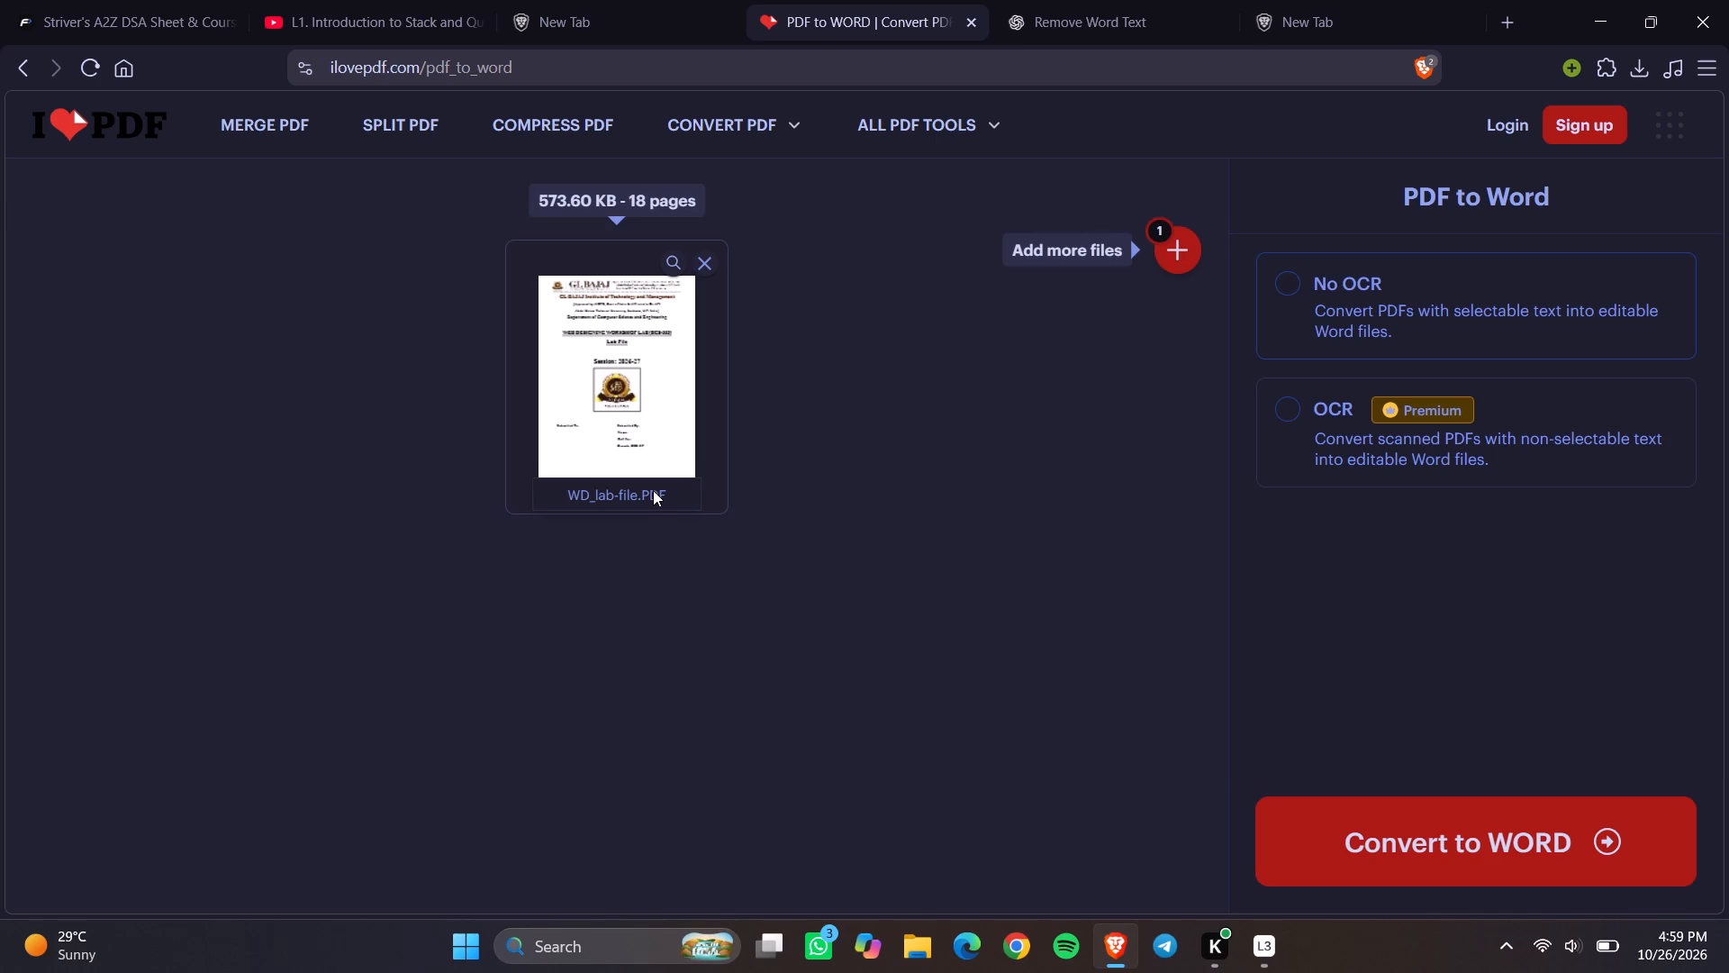
Convert WD_lab-file.PDF to a Word document without OCR.
{"action": "left_click", "coordinate": [1362, 840]}
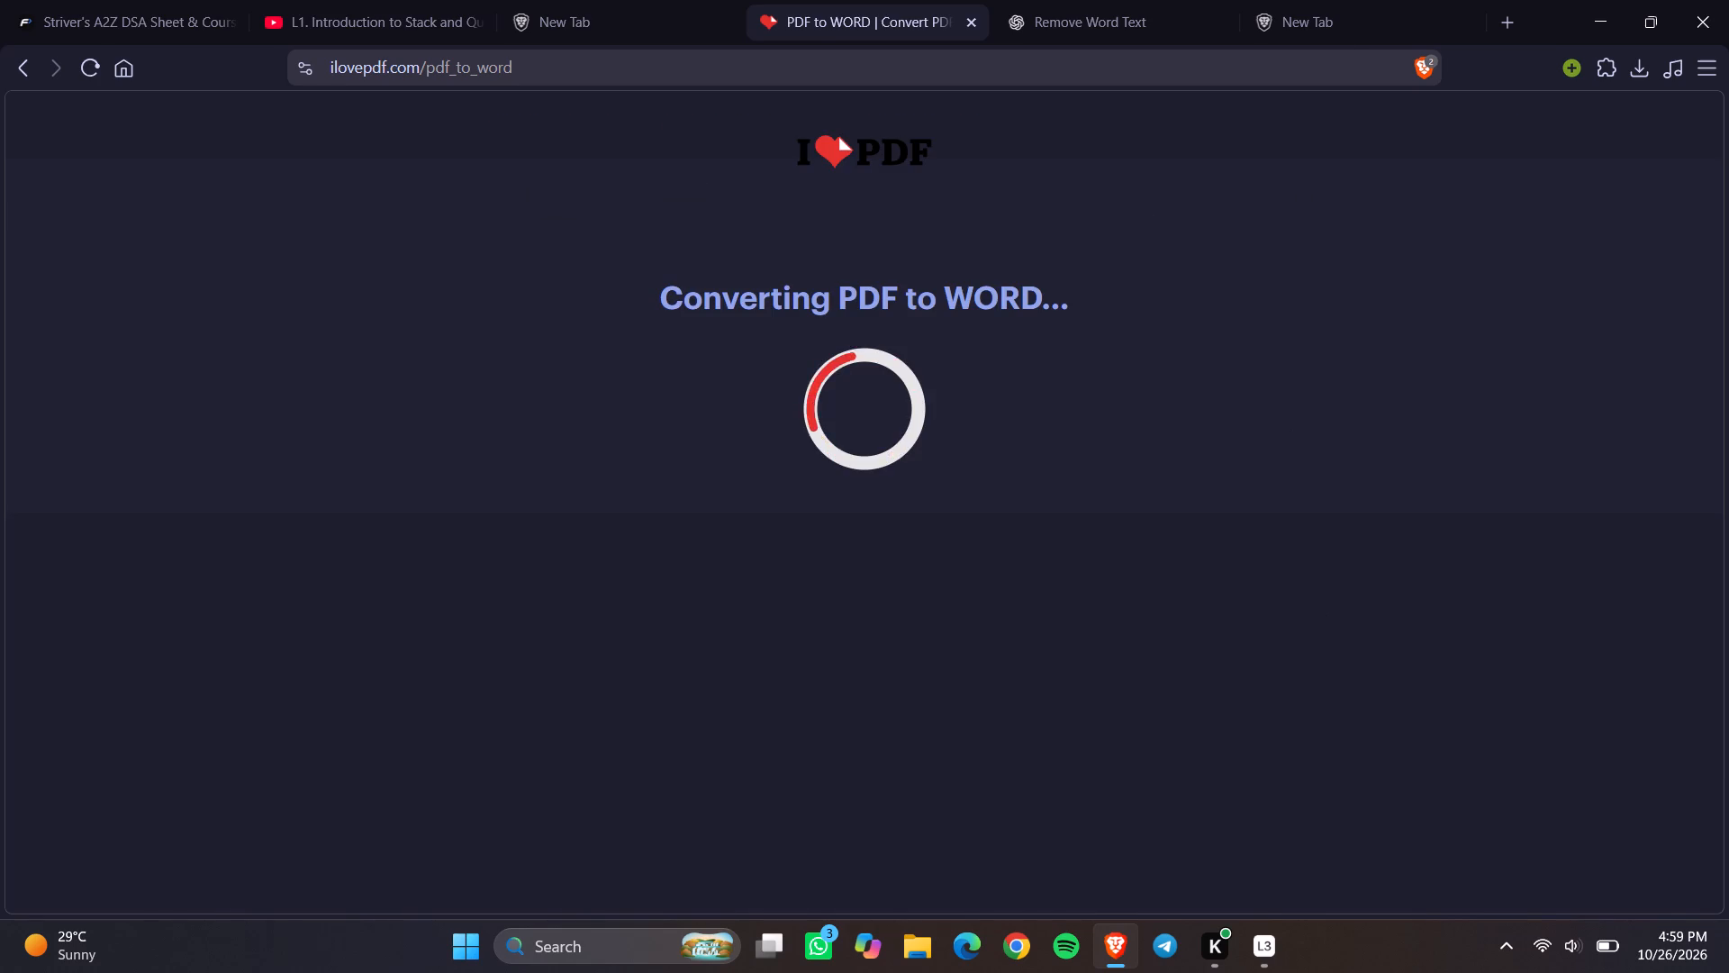
Search the web for an online Word file editor.
{"action": "left_click", "coordinate": [1318, 9]}
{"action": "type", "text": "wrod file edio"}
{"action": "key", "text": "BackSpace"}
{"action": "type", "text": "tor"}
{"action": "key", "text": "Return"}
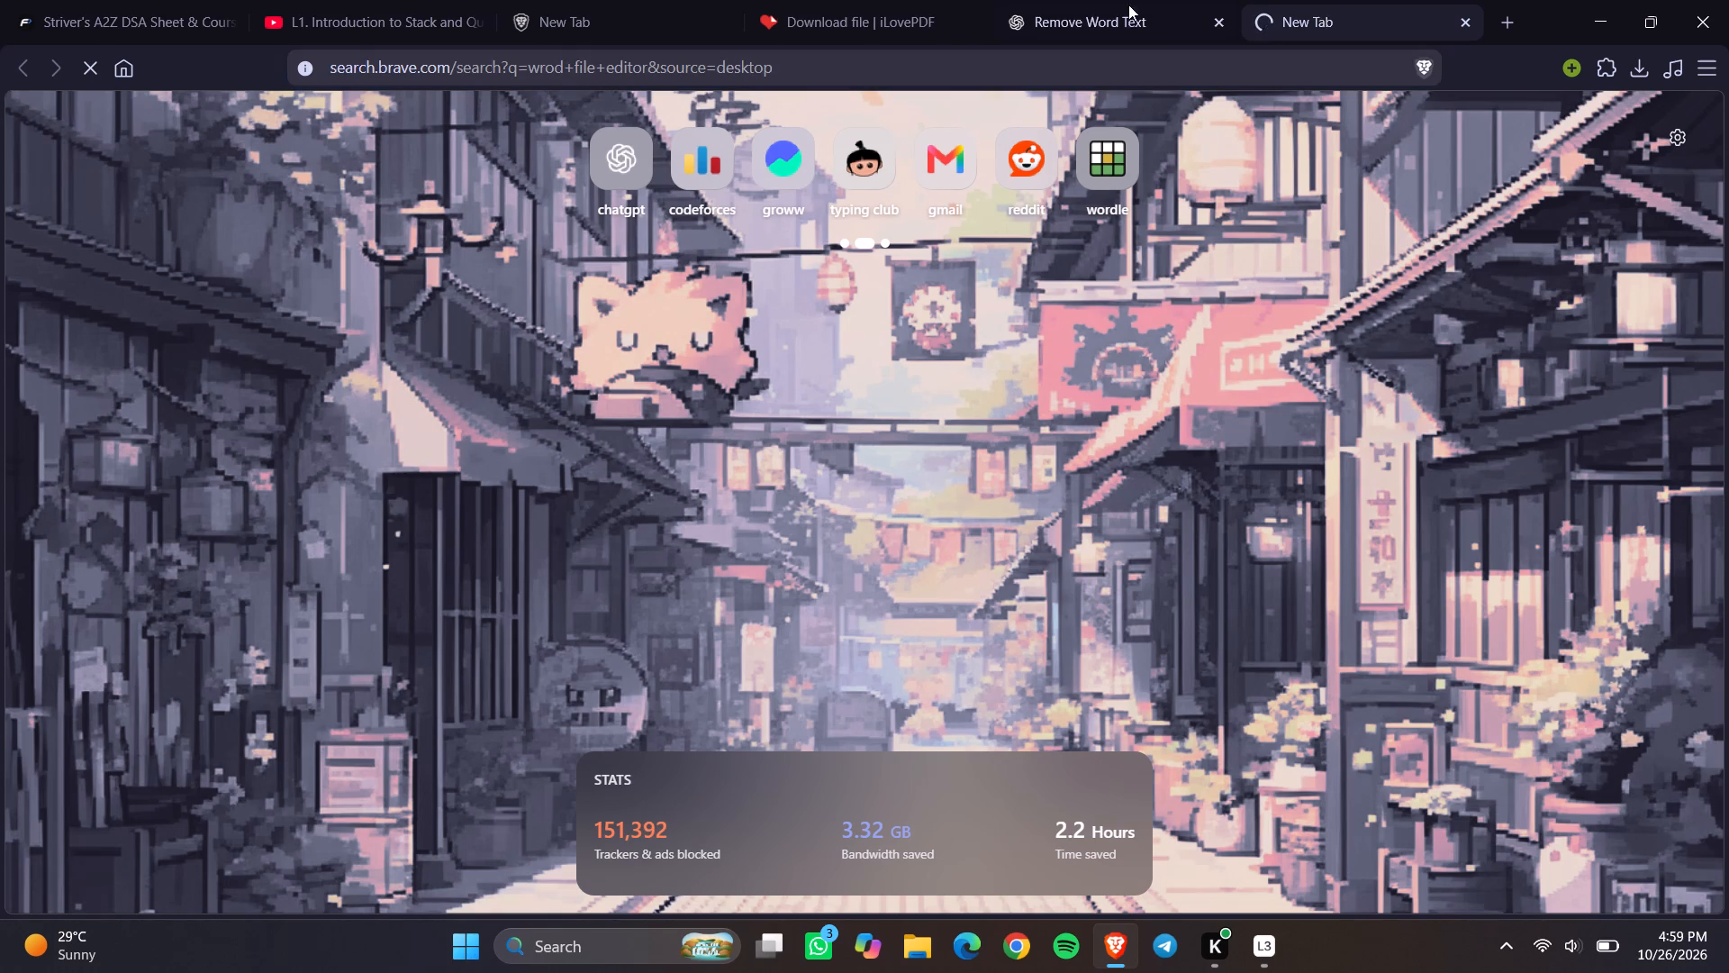
Save the converted WD_lab-file to the Desktop as a Microsoft Word document.
{"action": "left_click", "coordinate": [1097, 0]}
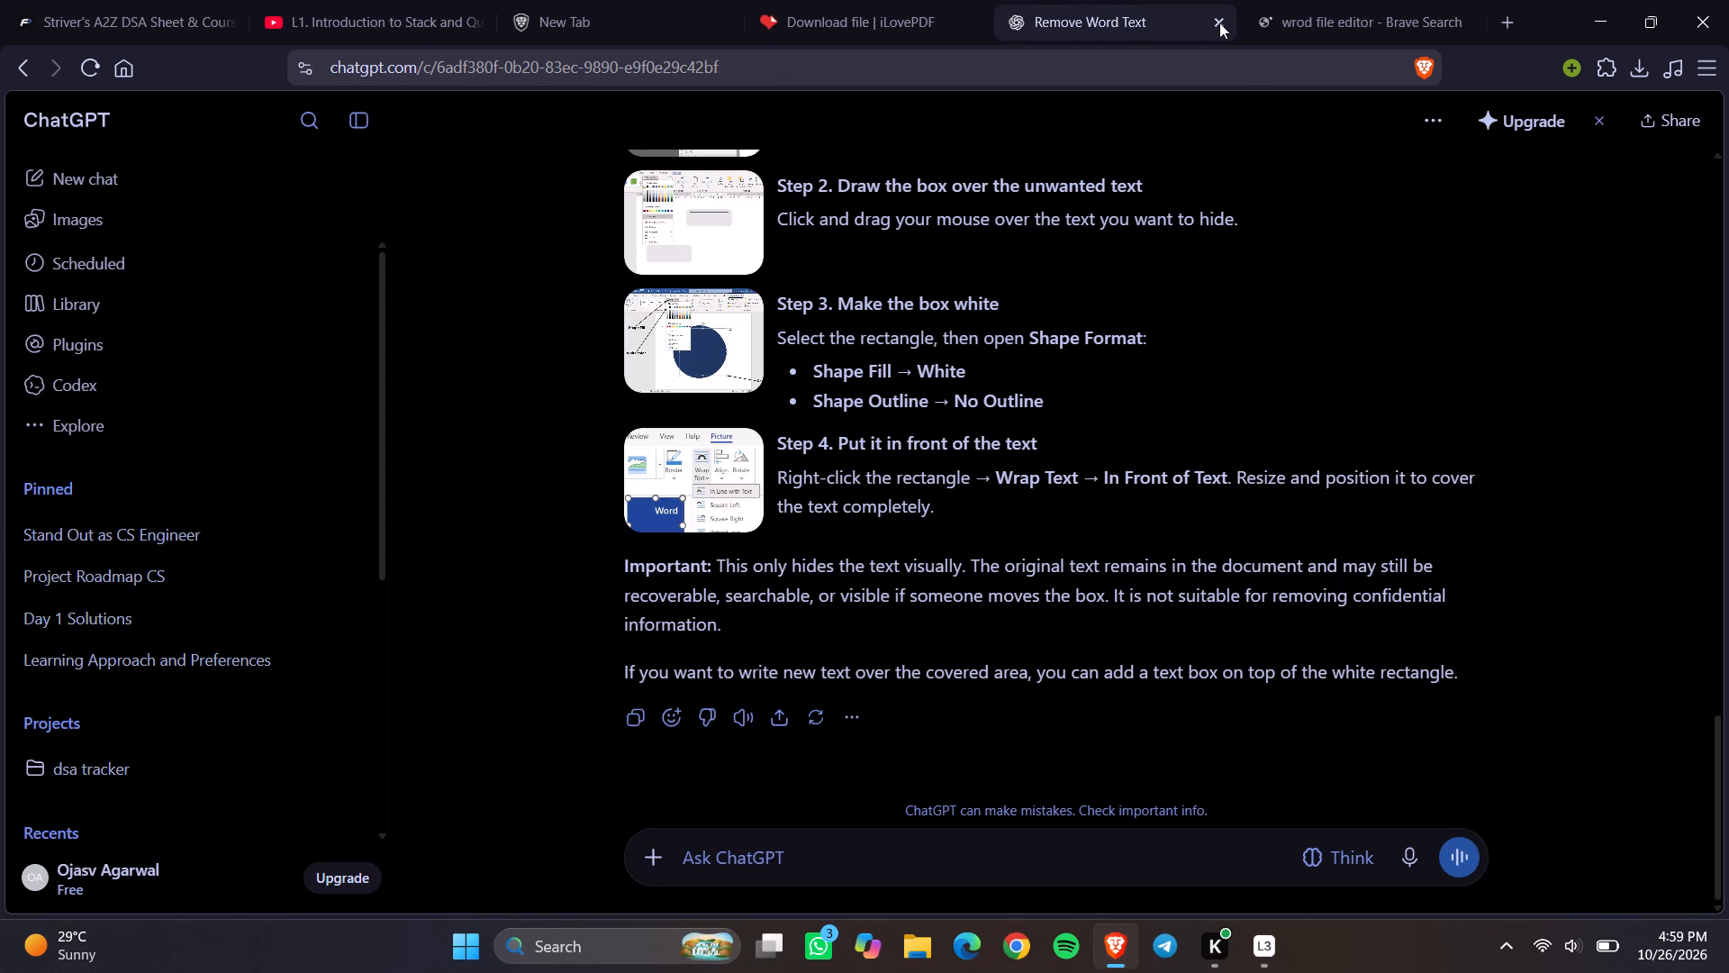
{"action": "scroll", "coordinate": [493, 305], "scroll_direction": "down", "scroll_amount": 4}
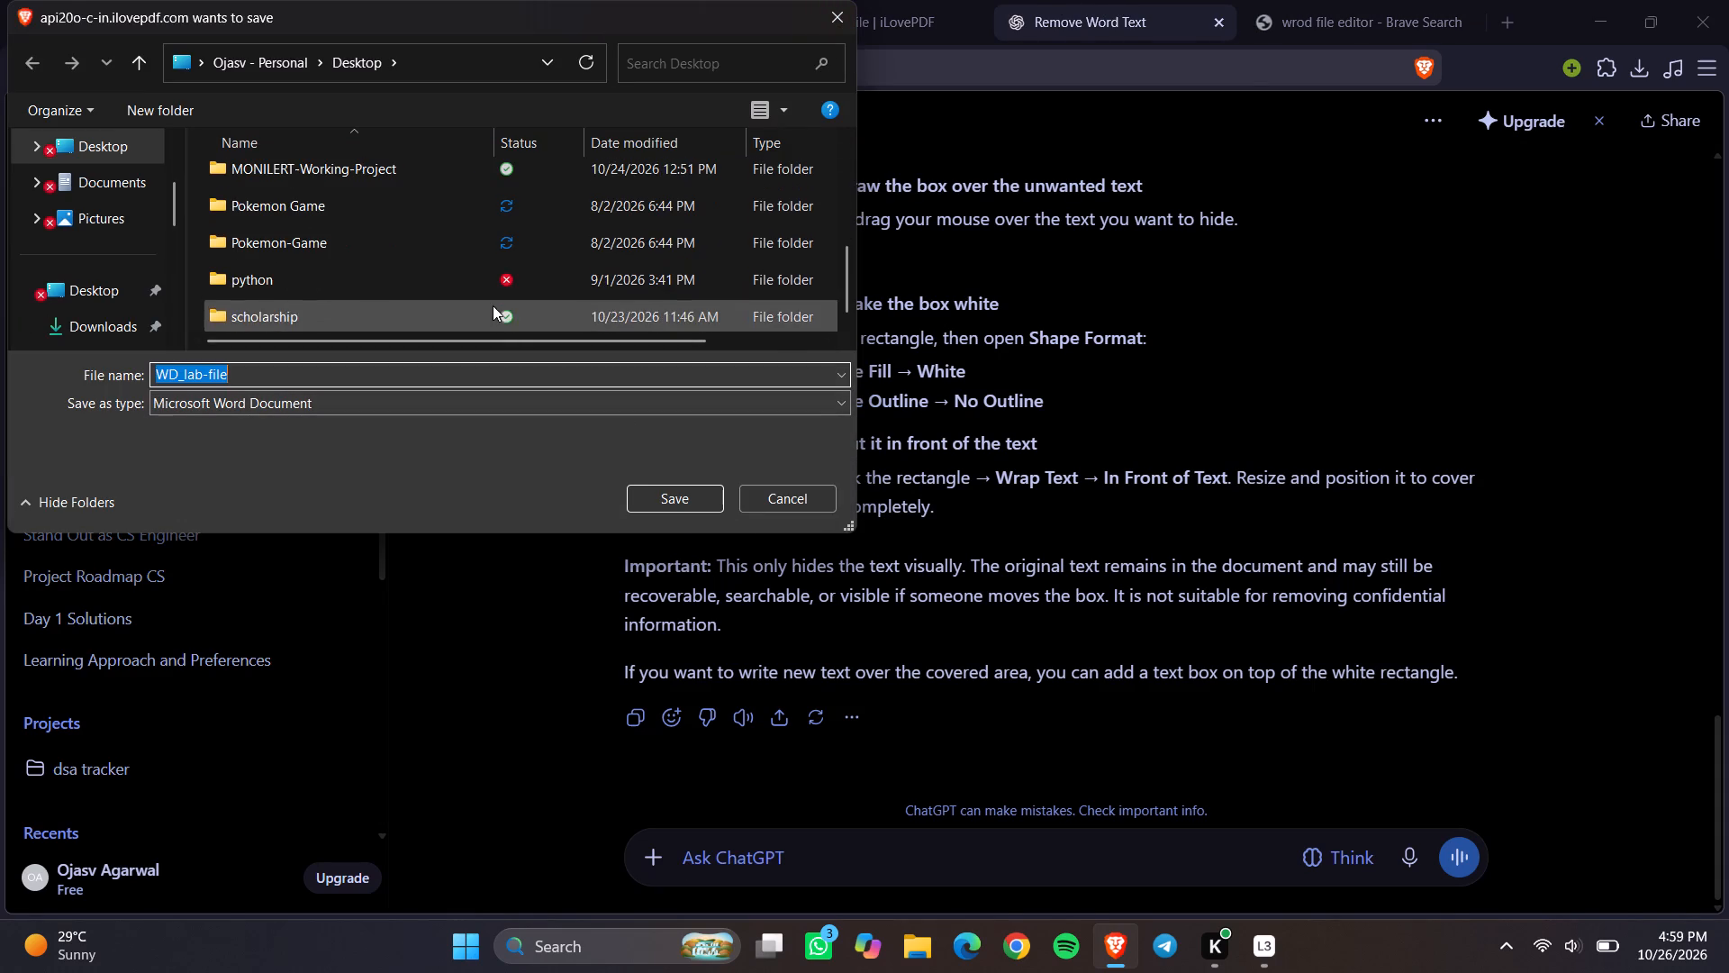
{"action": "left_click", "coordinate": [646, 488]}
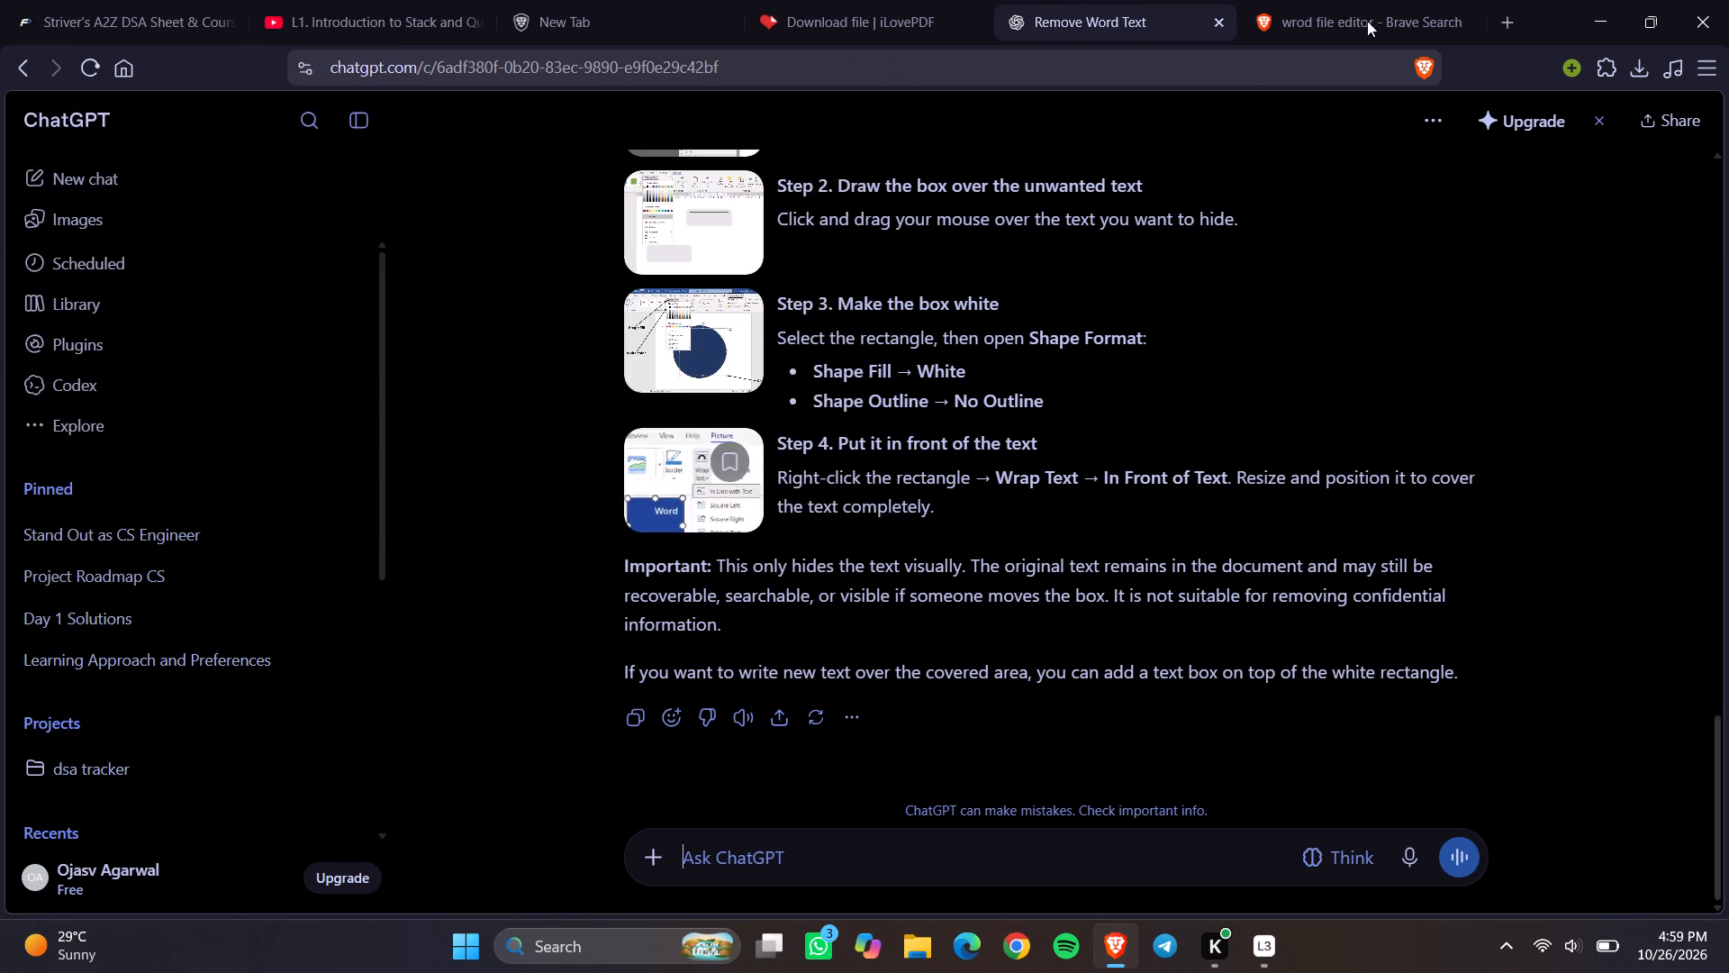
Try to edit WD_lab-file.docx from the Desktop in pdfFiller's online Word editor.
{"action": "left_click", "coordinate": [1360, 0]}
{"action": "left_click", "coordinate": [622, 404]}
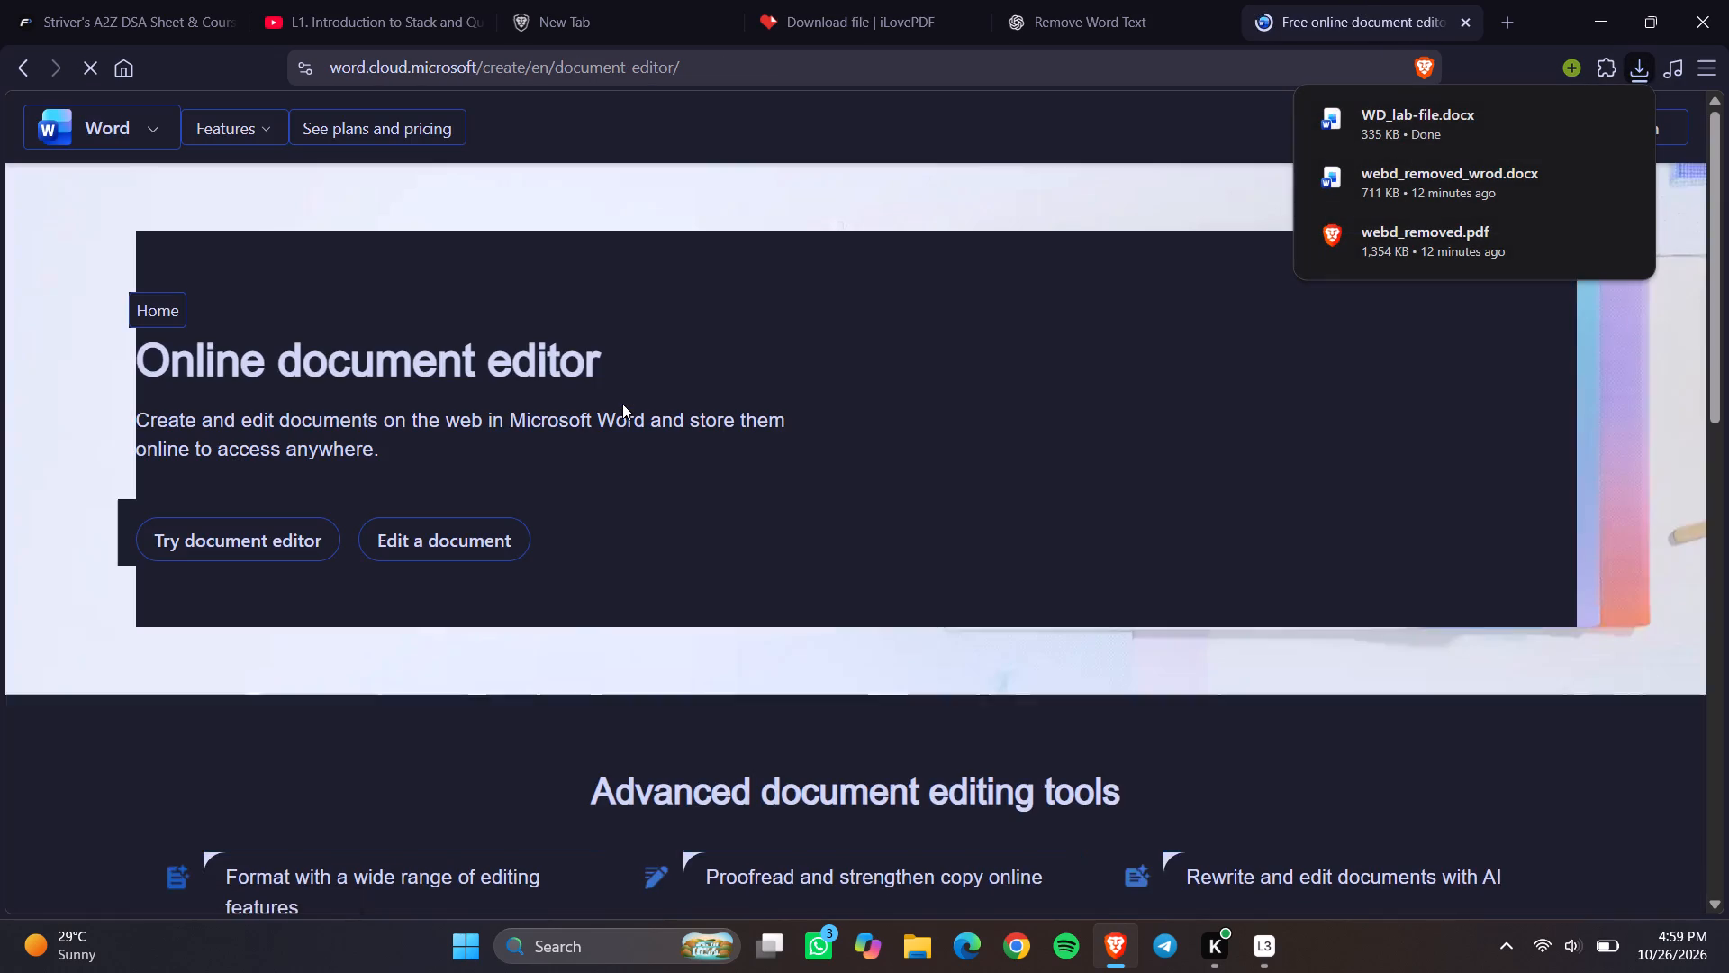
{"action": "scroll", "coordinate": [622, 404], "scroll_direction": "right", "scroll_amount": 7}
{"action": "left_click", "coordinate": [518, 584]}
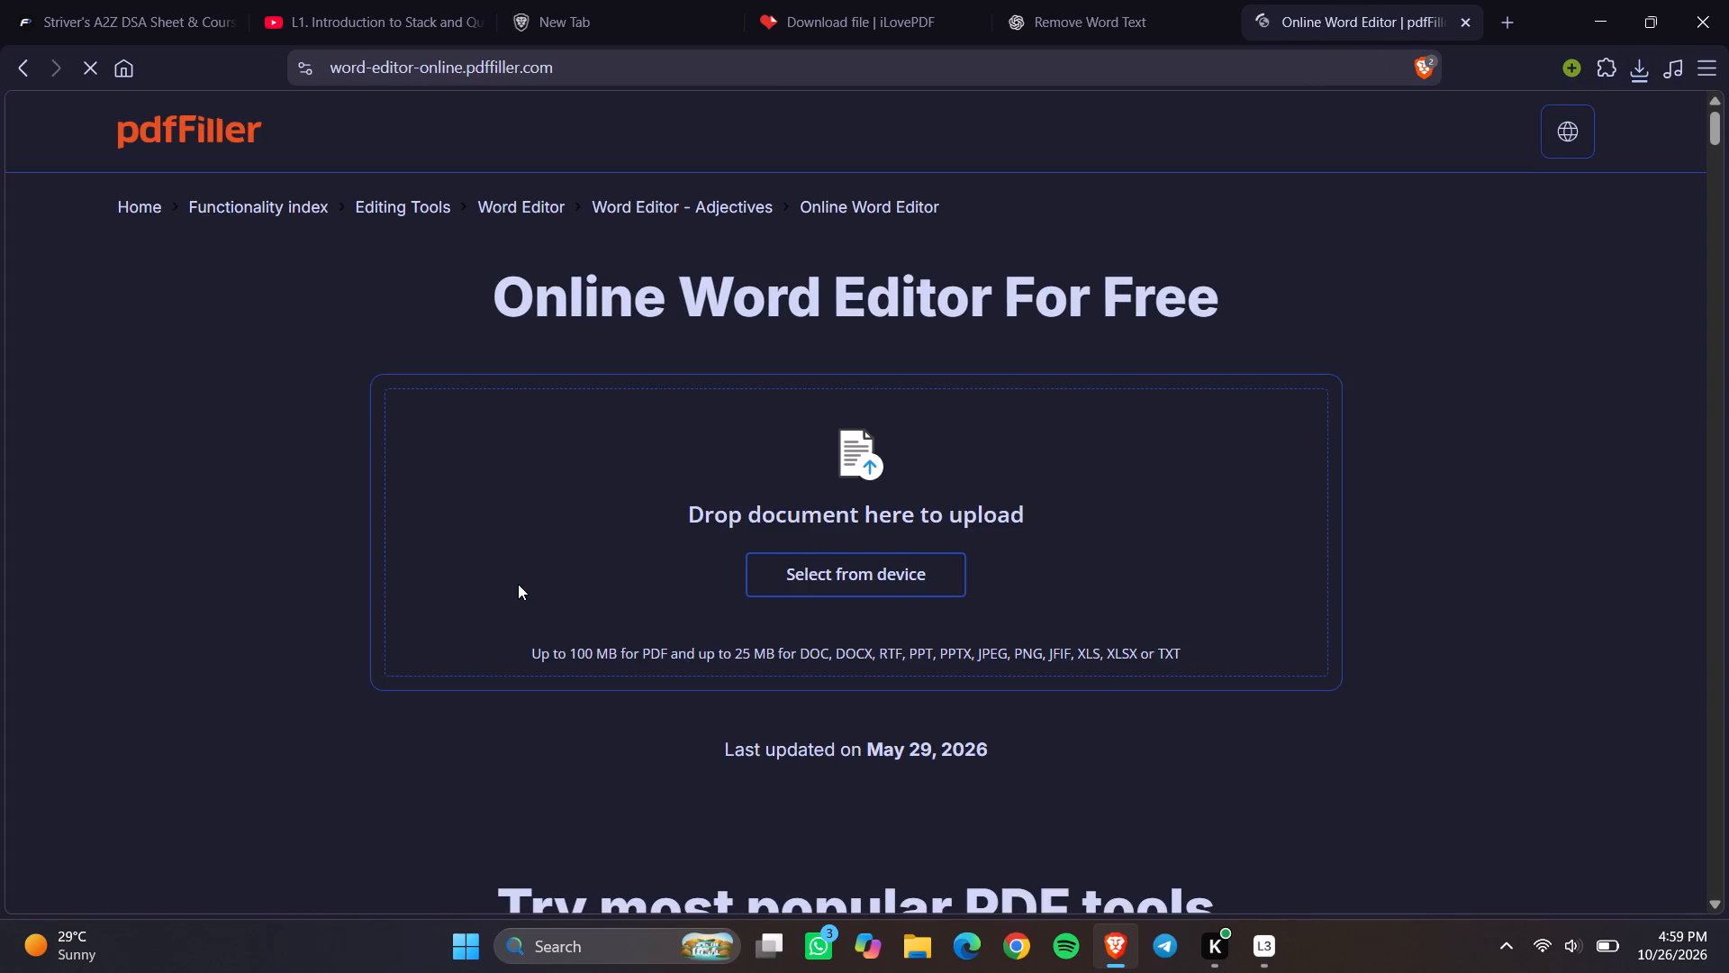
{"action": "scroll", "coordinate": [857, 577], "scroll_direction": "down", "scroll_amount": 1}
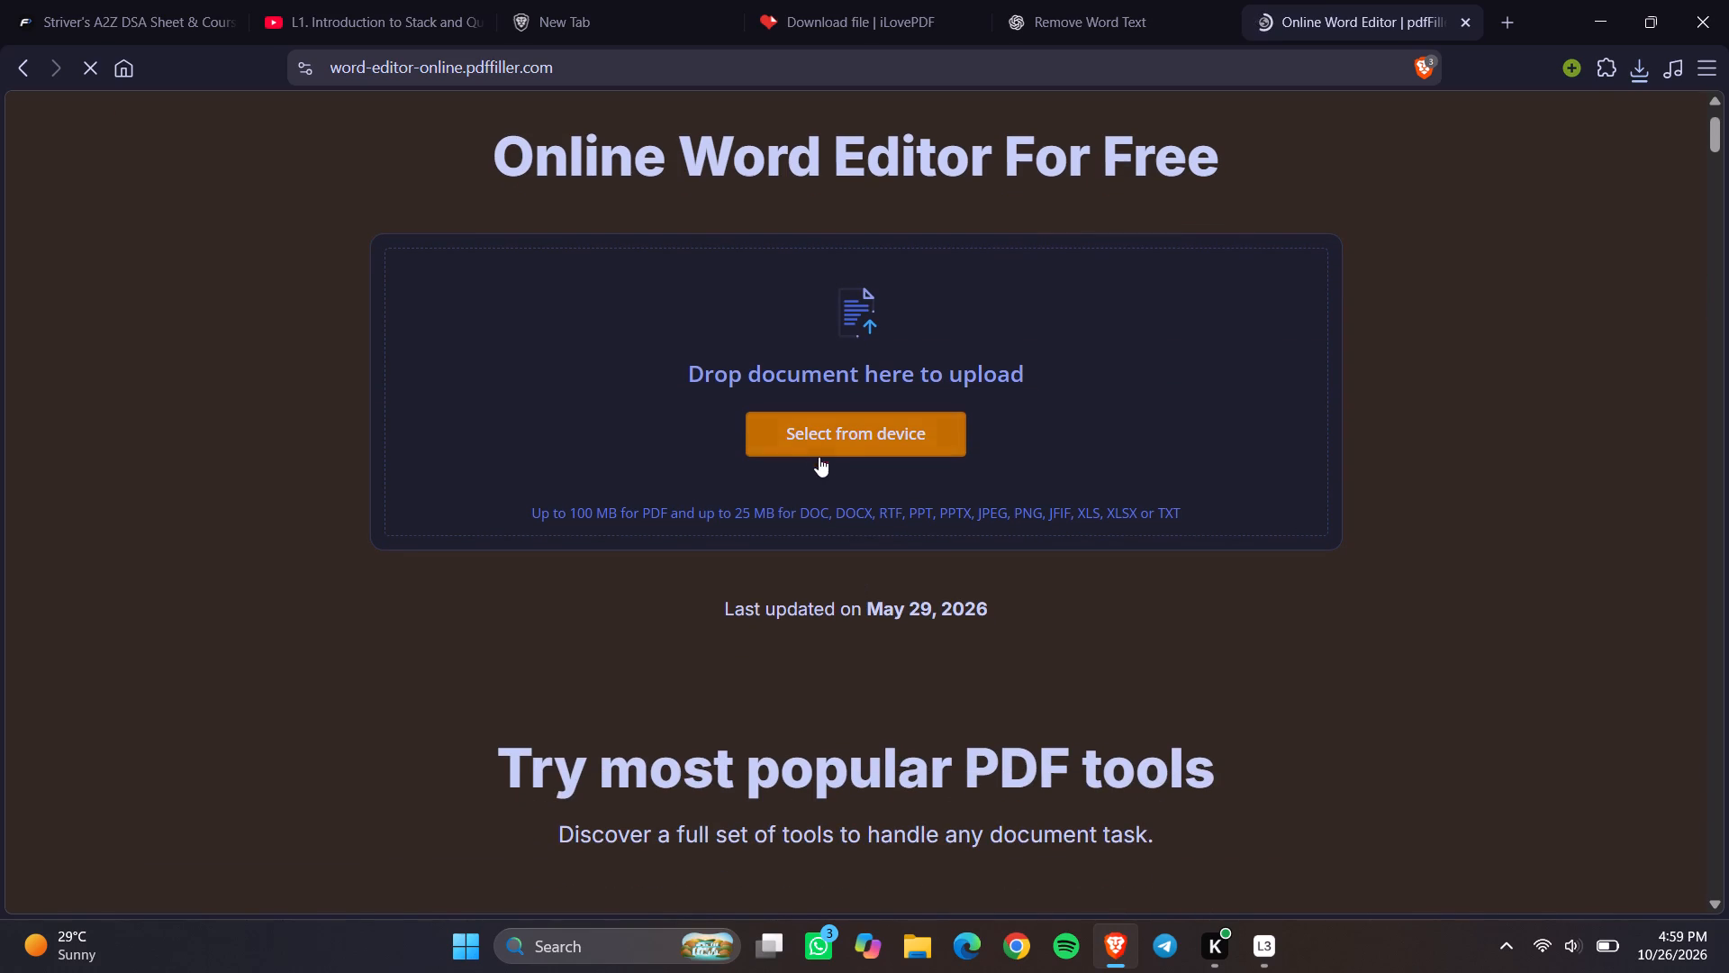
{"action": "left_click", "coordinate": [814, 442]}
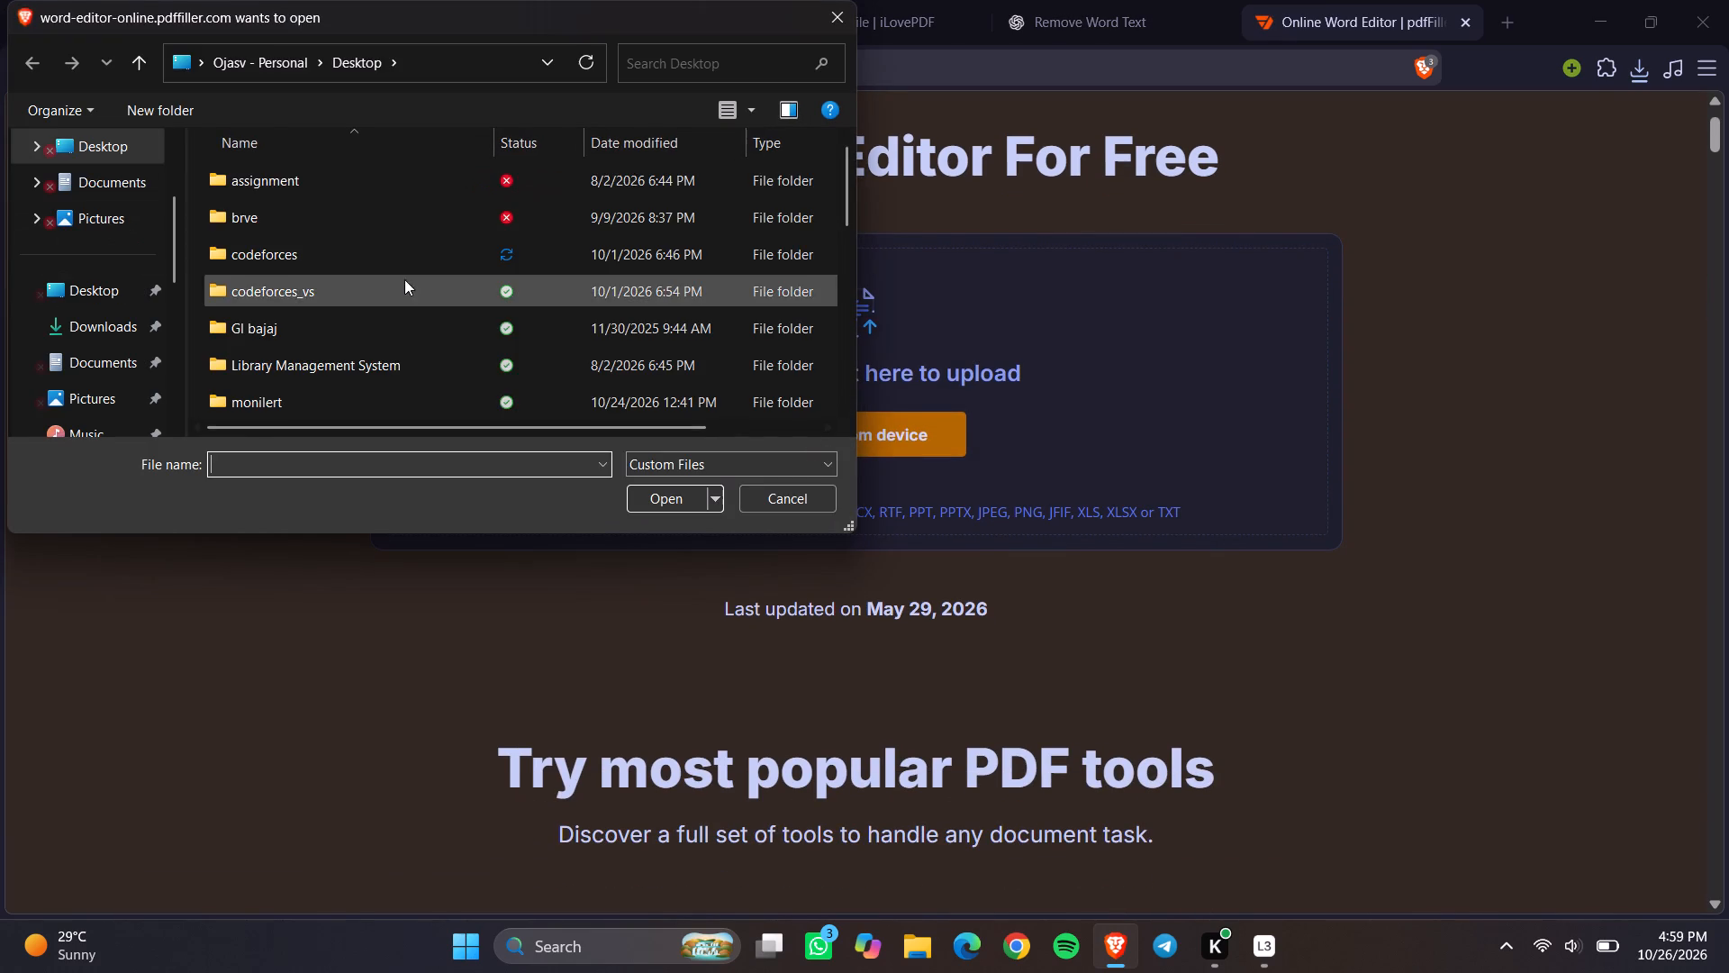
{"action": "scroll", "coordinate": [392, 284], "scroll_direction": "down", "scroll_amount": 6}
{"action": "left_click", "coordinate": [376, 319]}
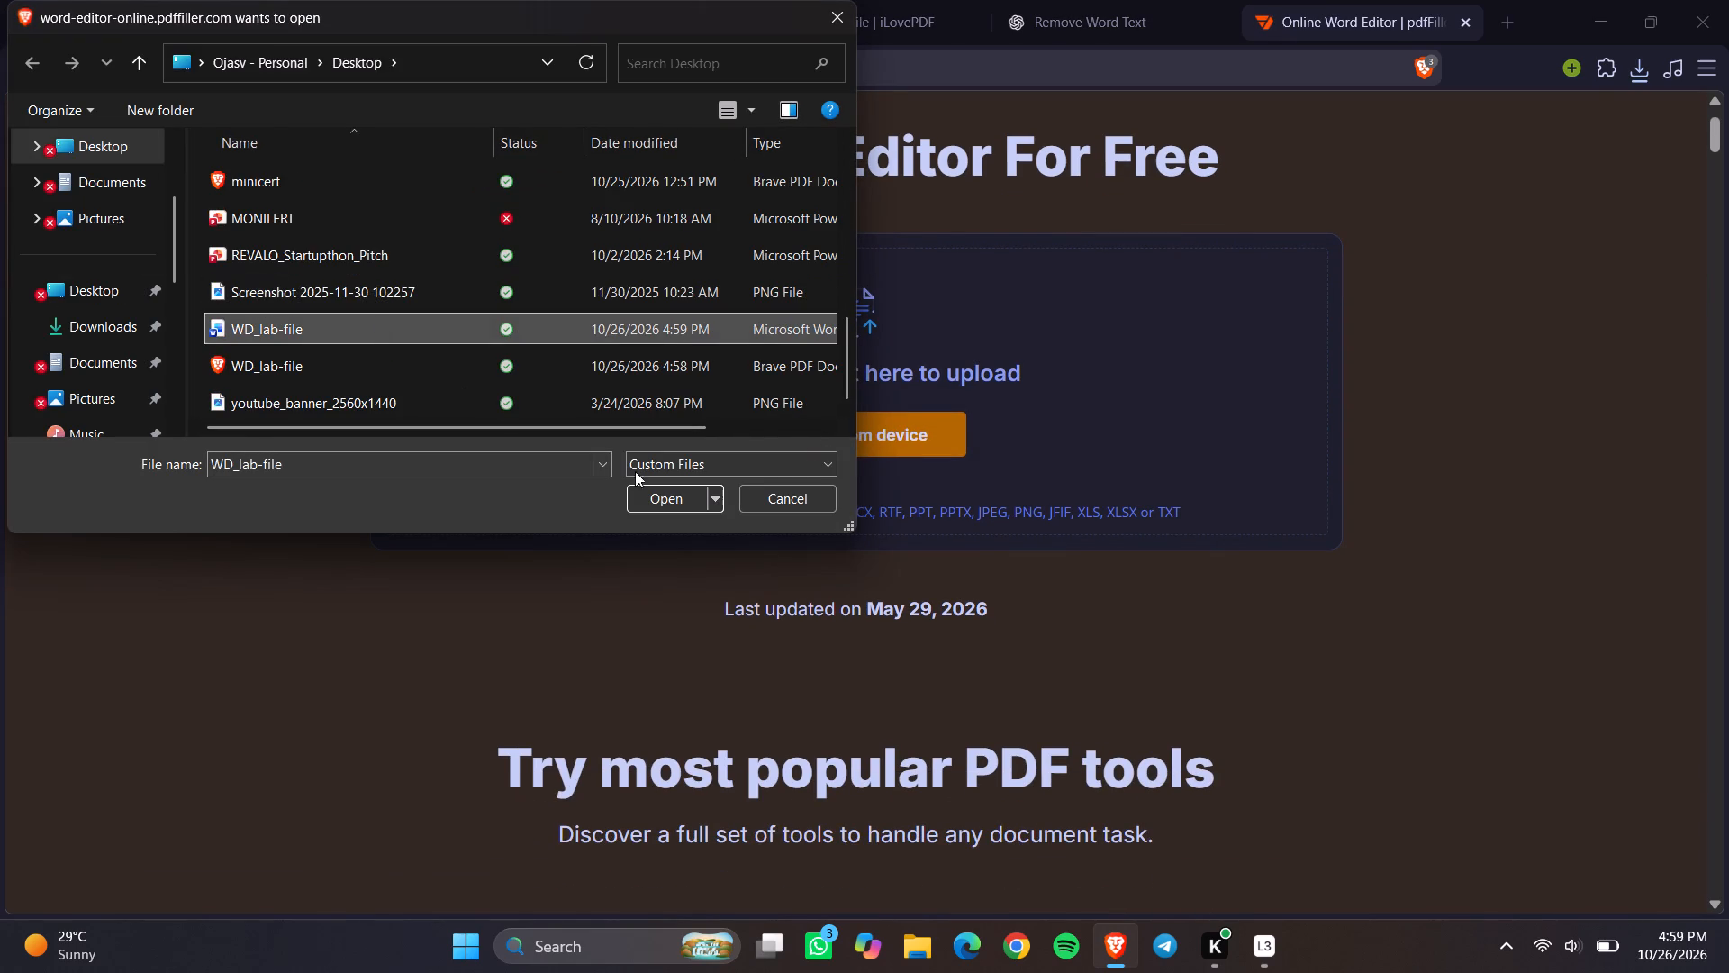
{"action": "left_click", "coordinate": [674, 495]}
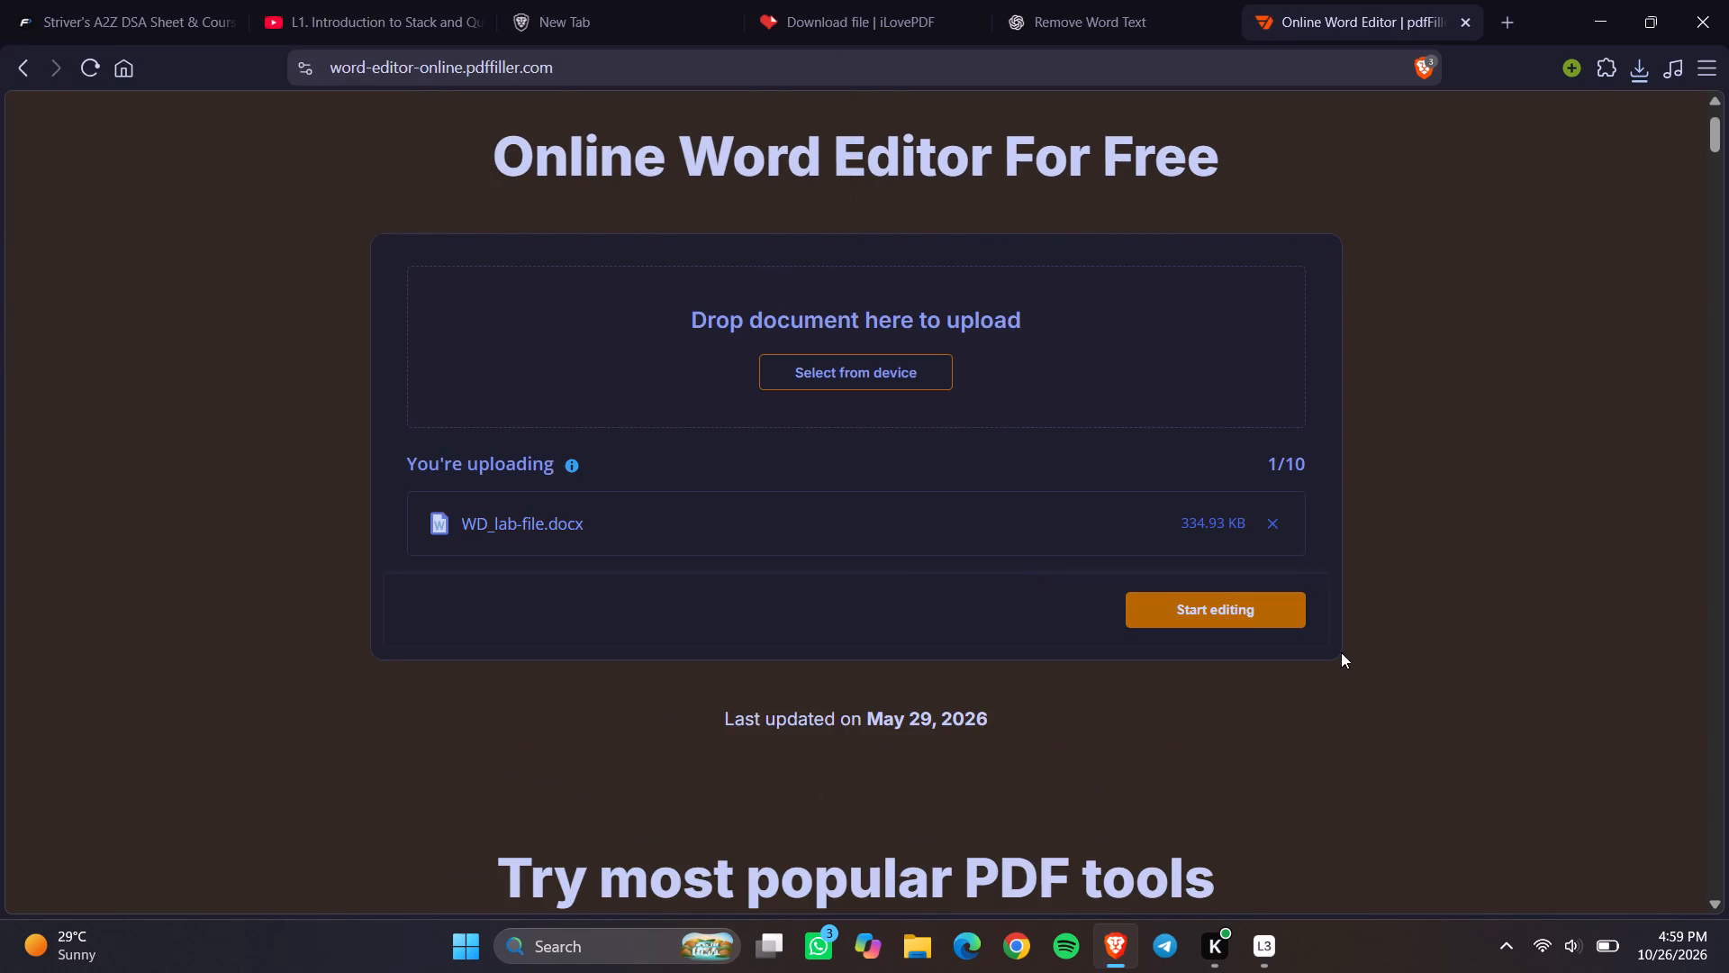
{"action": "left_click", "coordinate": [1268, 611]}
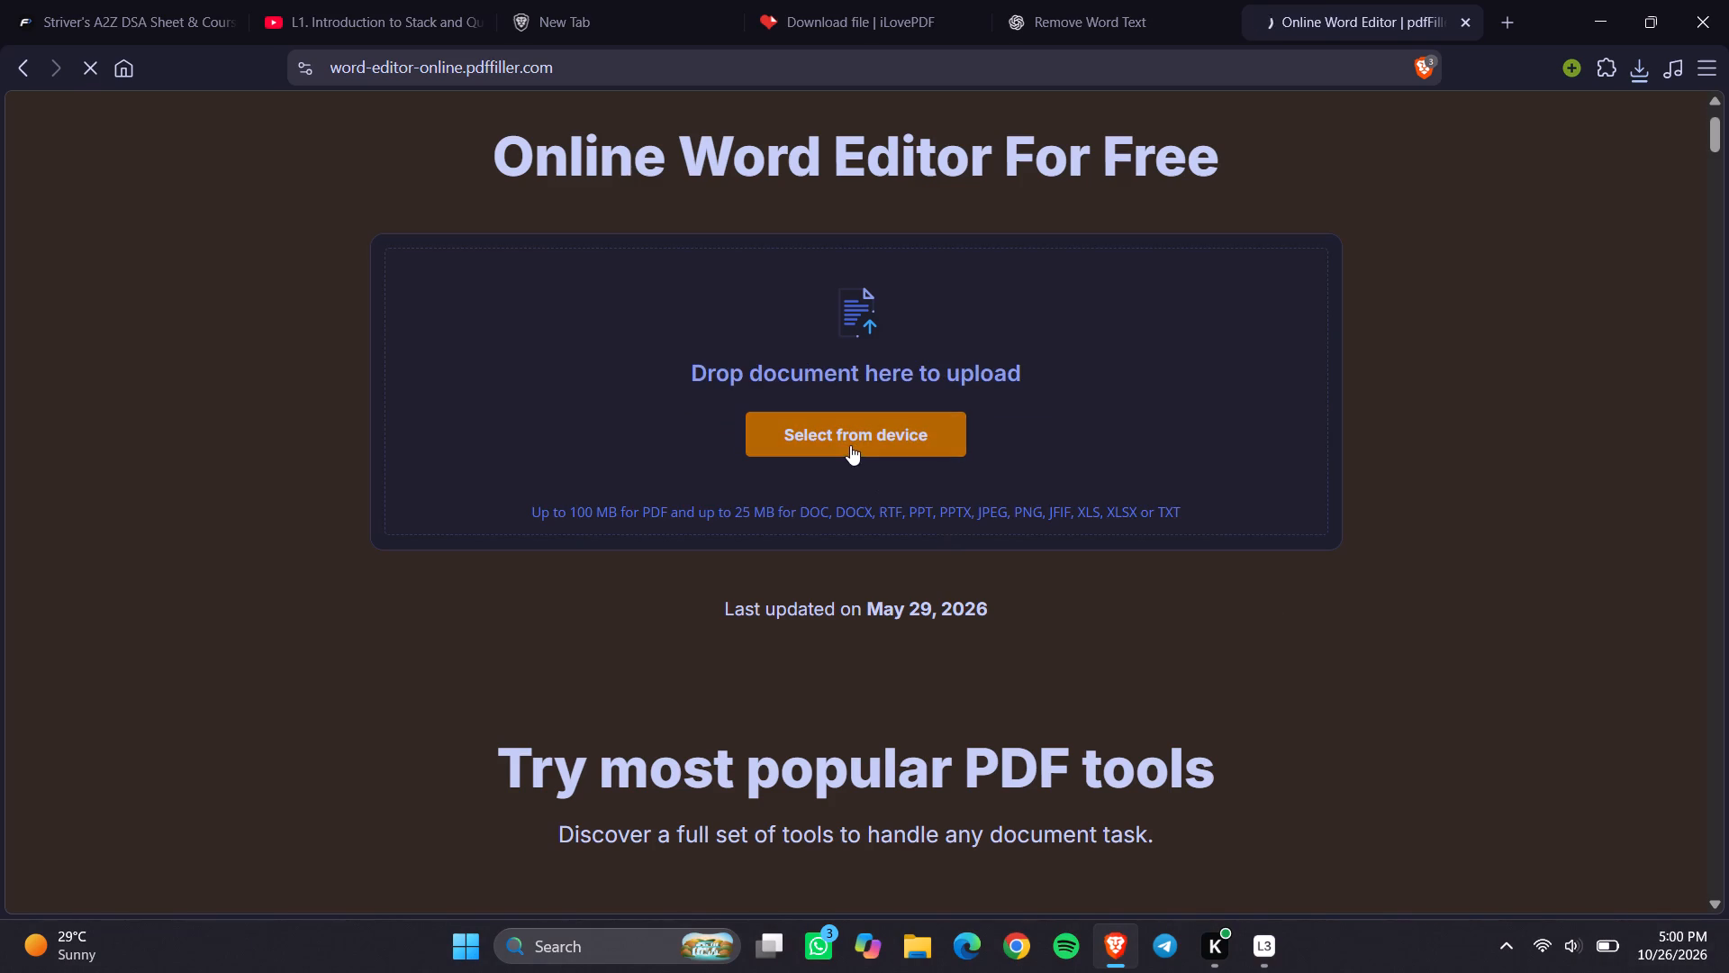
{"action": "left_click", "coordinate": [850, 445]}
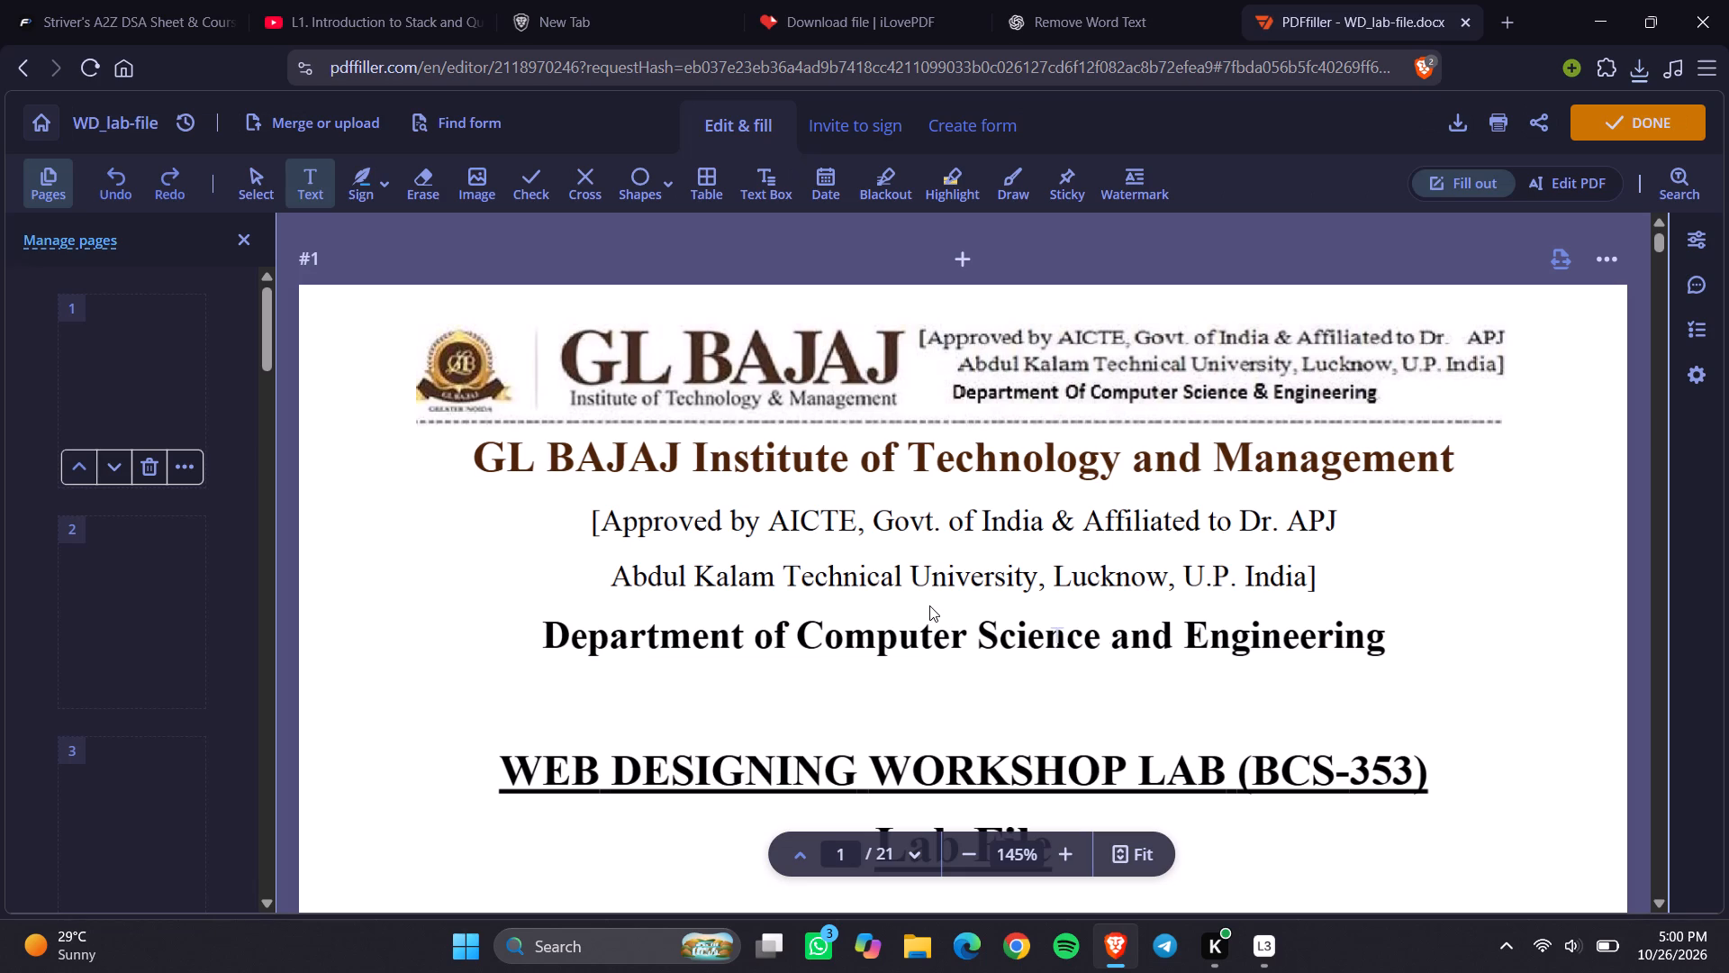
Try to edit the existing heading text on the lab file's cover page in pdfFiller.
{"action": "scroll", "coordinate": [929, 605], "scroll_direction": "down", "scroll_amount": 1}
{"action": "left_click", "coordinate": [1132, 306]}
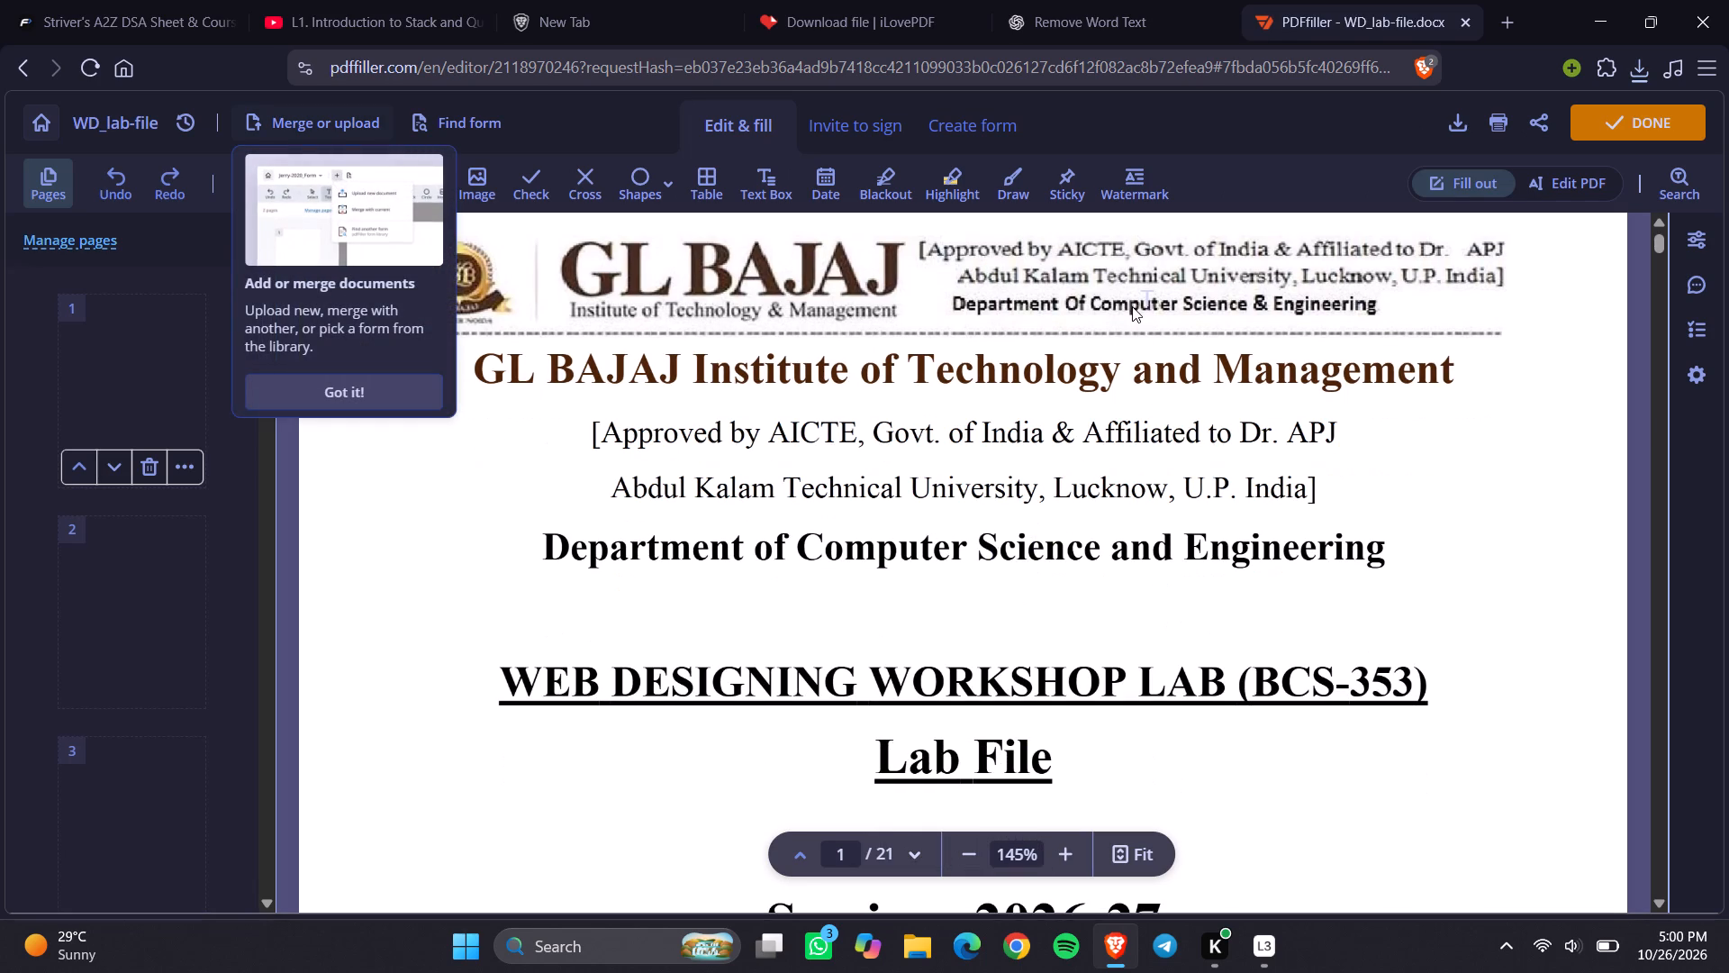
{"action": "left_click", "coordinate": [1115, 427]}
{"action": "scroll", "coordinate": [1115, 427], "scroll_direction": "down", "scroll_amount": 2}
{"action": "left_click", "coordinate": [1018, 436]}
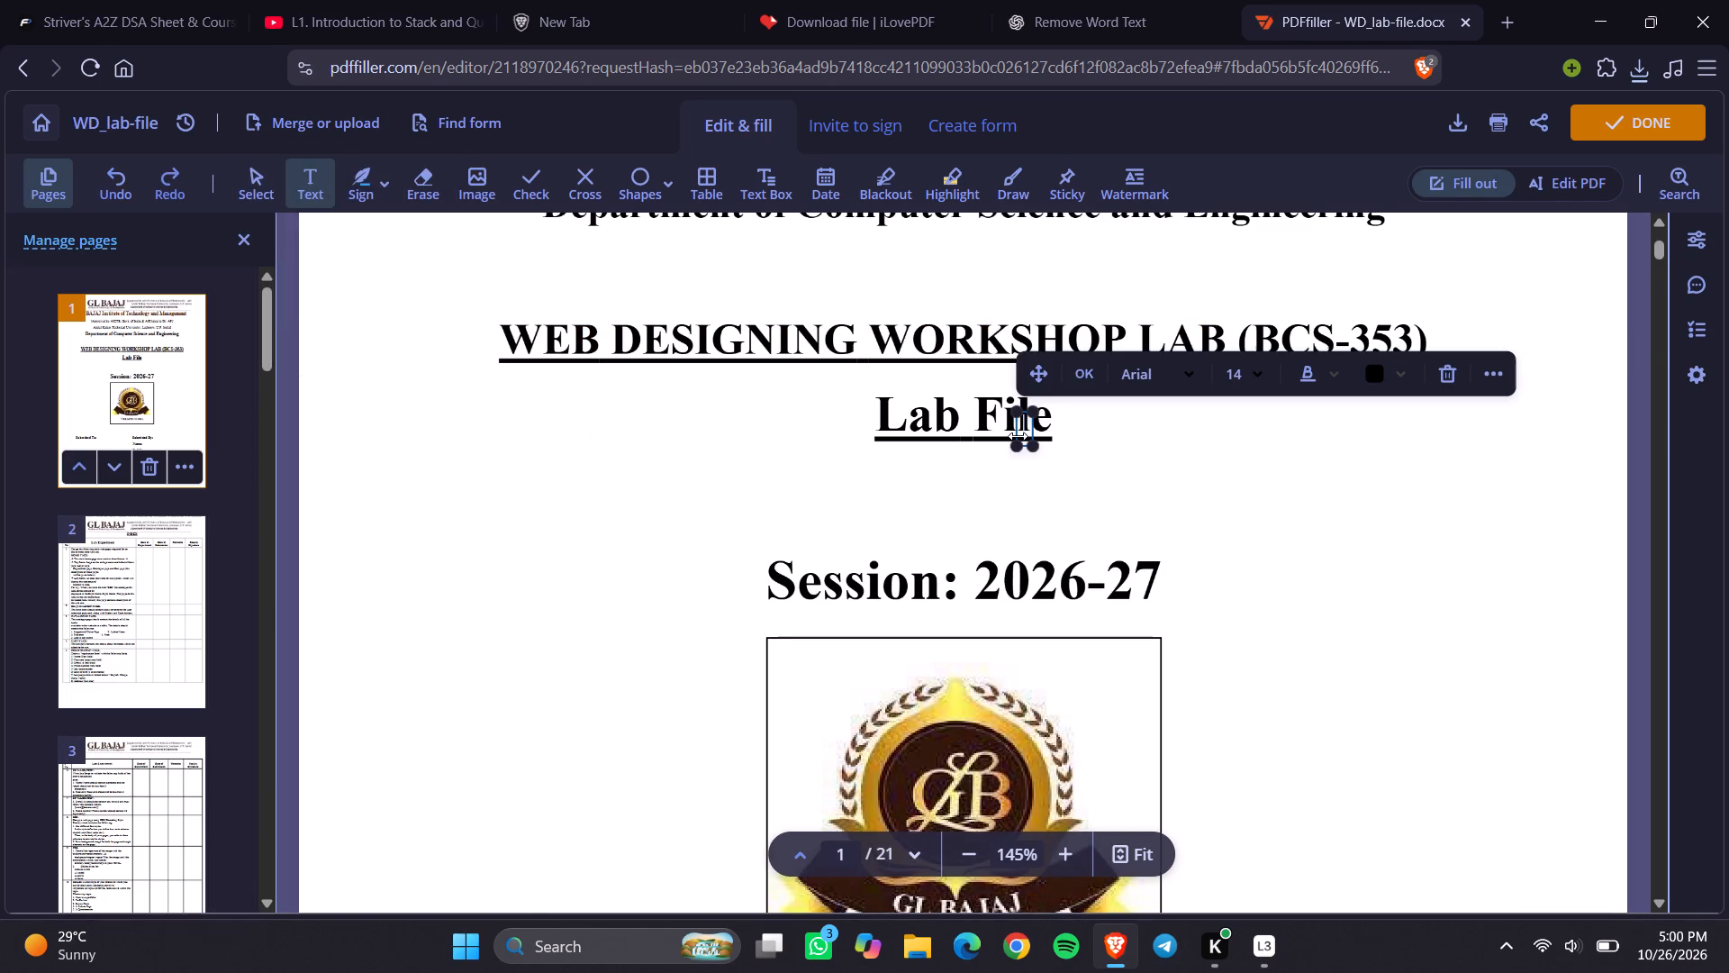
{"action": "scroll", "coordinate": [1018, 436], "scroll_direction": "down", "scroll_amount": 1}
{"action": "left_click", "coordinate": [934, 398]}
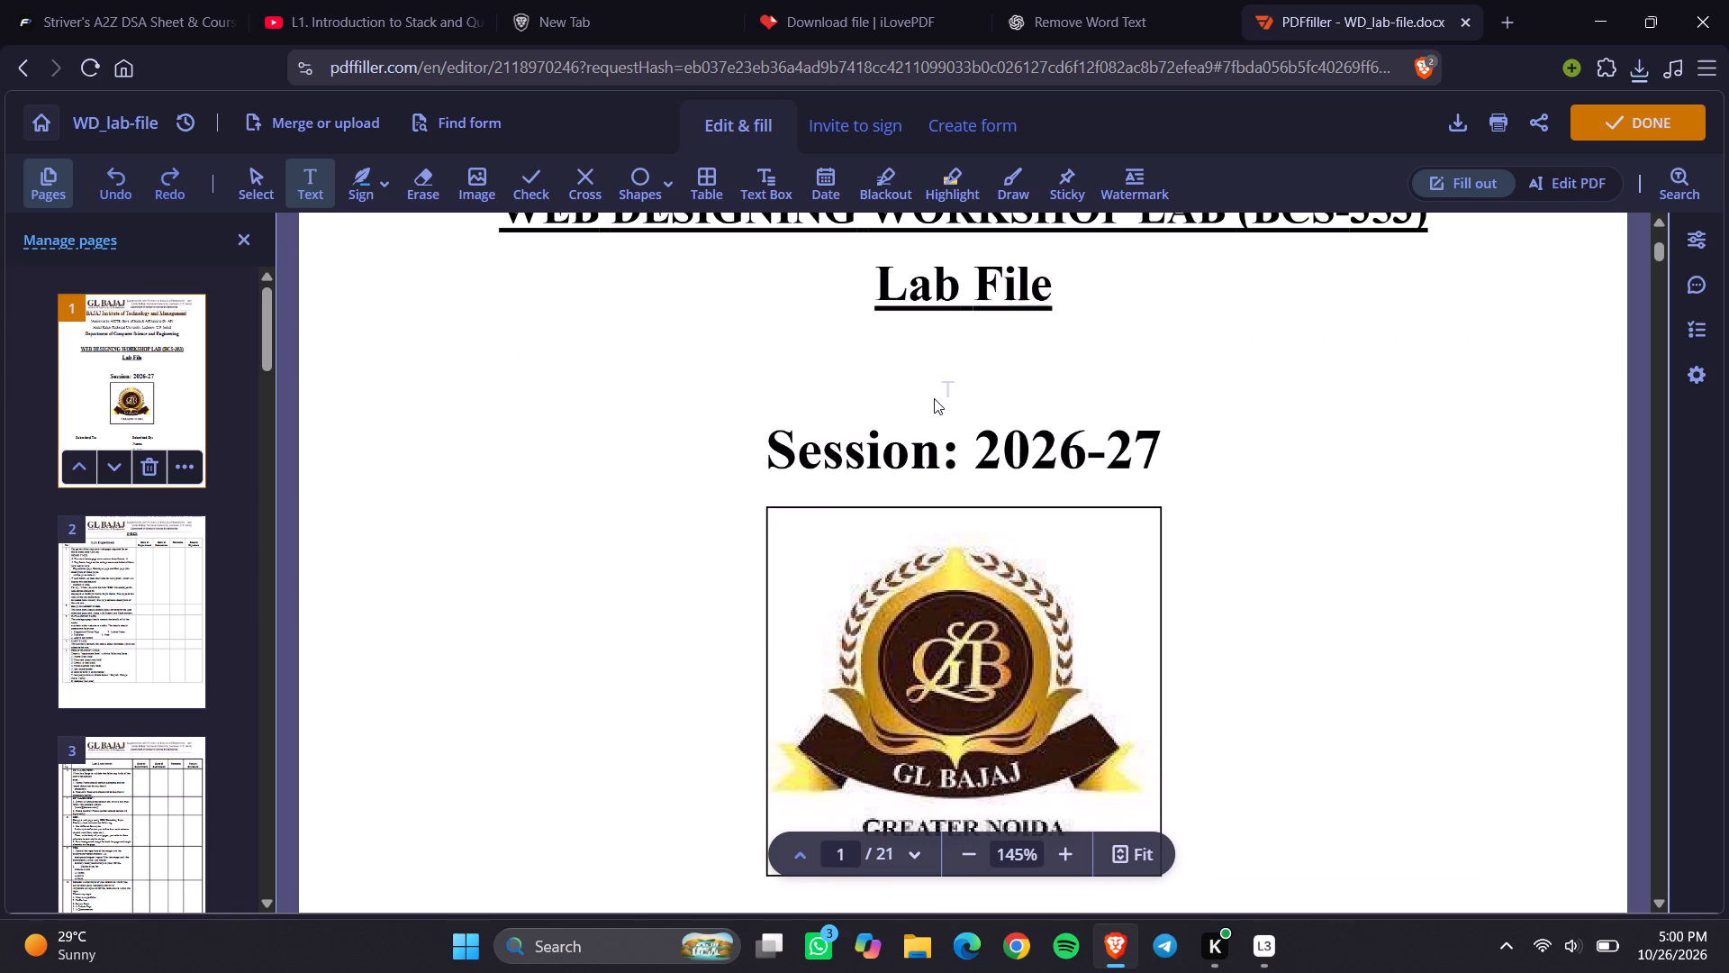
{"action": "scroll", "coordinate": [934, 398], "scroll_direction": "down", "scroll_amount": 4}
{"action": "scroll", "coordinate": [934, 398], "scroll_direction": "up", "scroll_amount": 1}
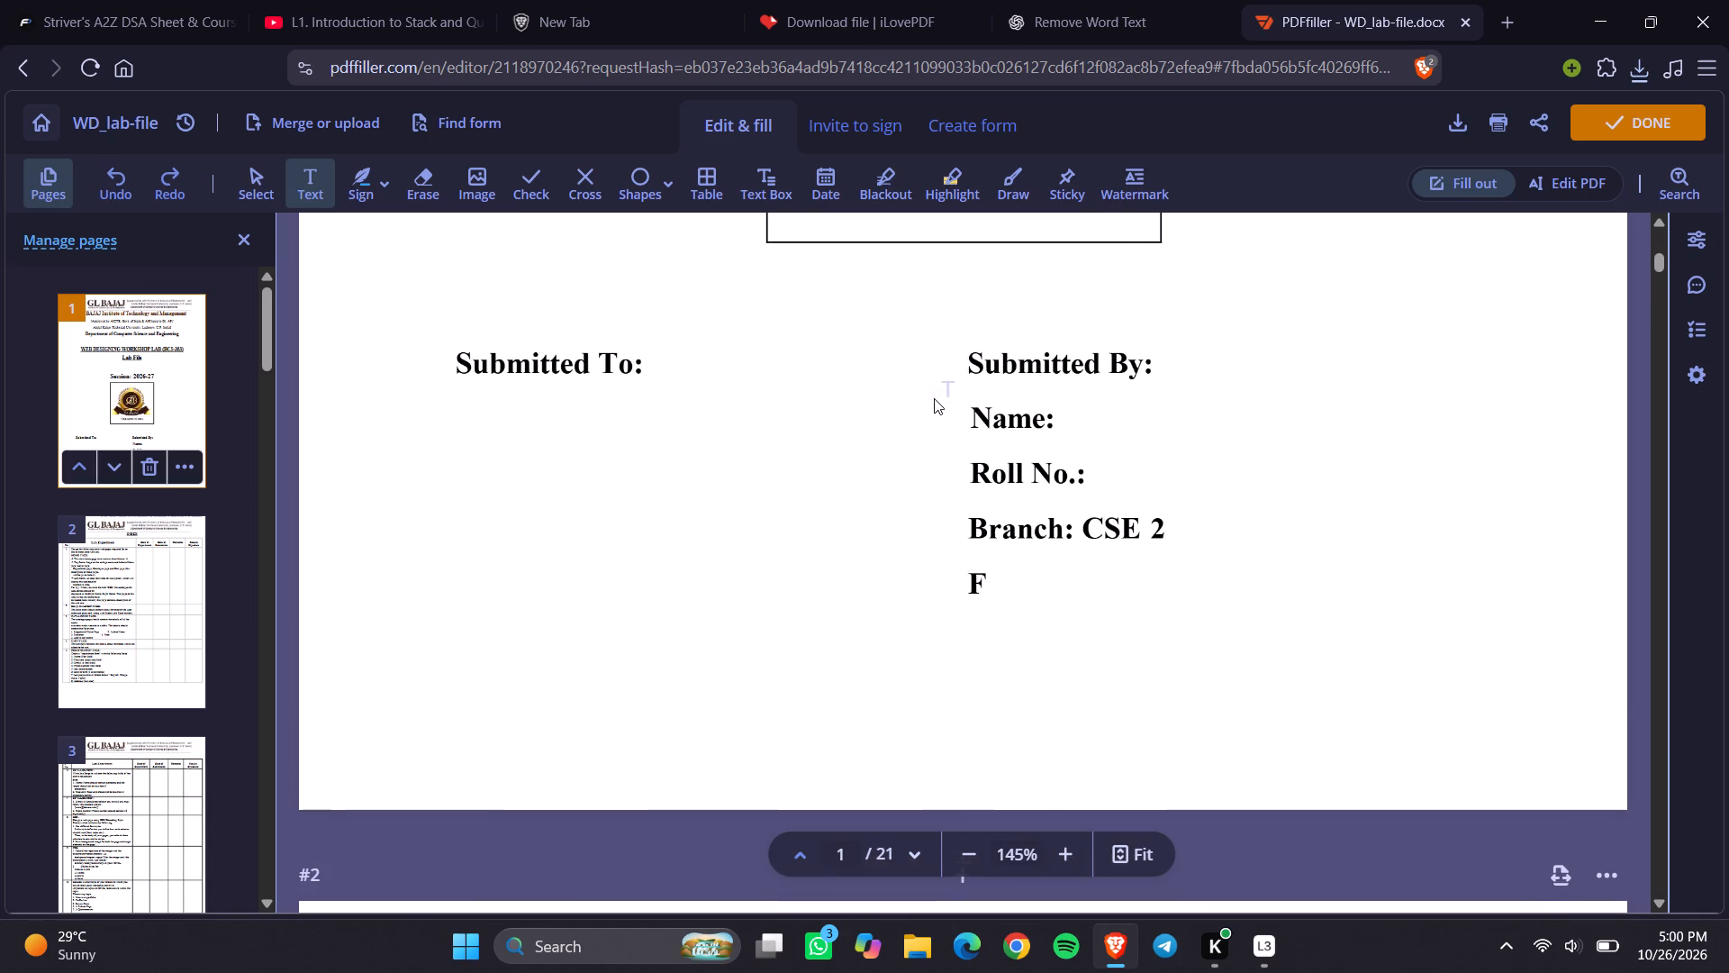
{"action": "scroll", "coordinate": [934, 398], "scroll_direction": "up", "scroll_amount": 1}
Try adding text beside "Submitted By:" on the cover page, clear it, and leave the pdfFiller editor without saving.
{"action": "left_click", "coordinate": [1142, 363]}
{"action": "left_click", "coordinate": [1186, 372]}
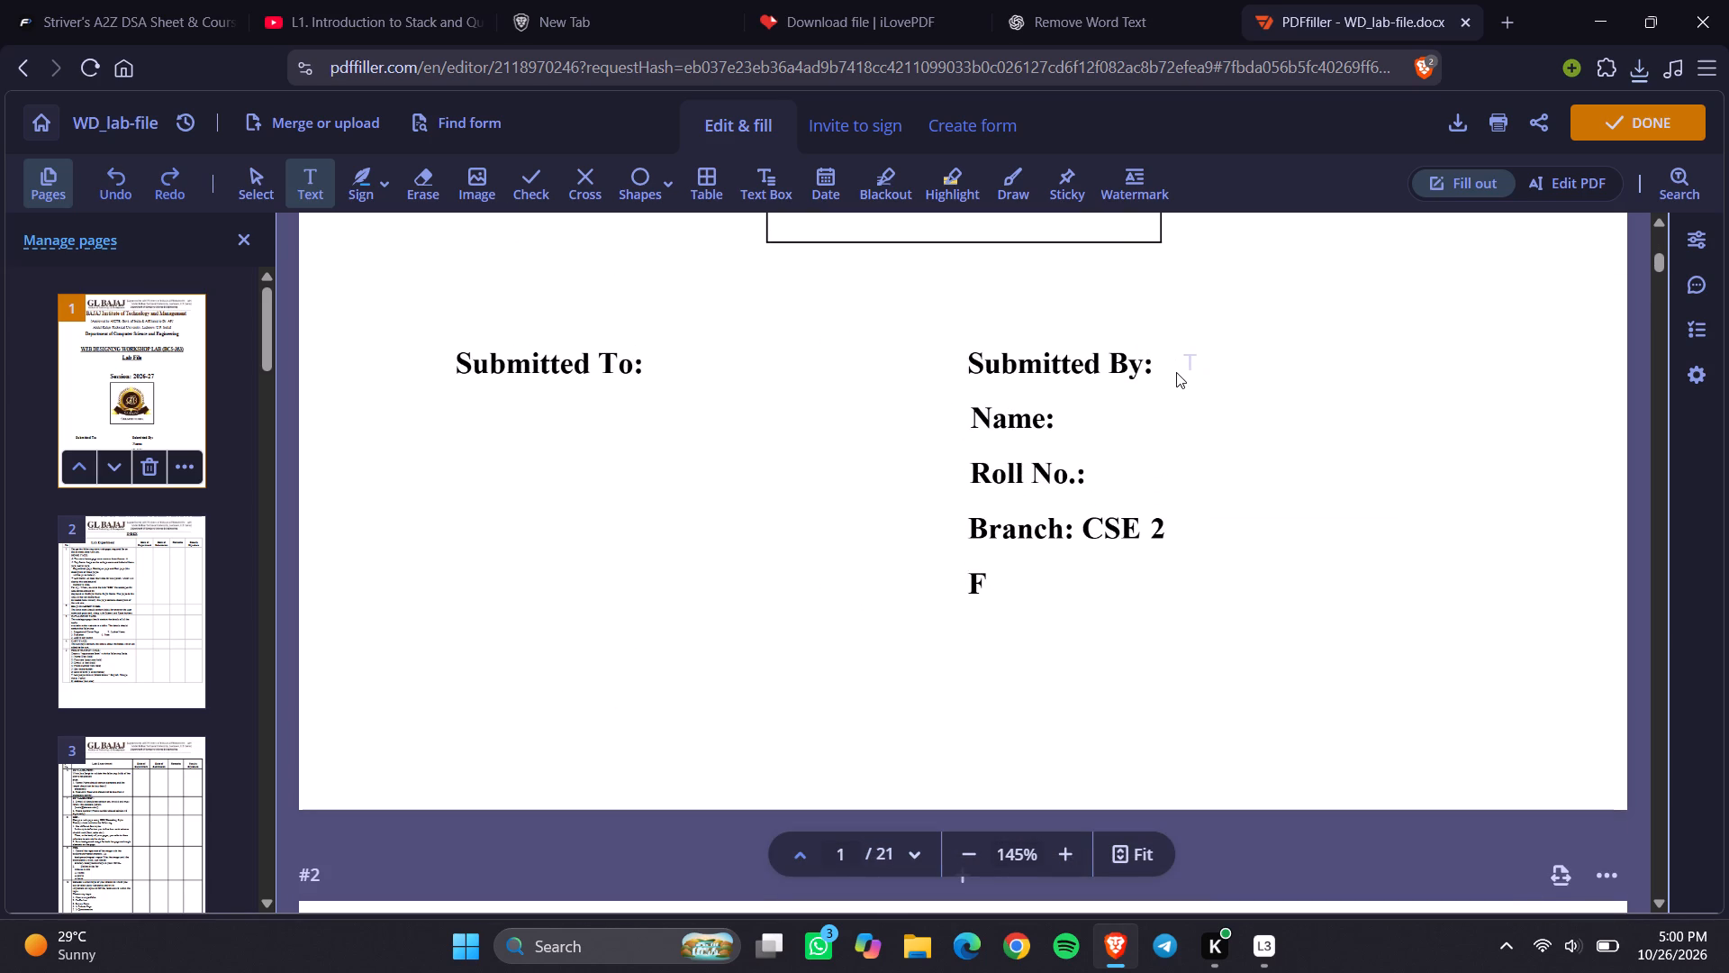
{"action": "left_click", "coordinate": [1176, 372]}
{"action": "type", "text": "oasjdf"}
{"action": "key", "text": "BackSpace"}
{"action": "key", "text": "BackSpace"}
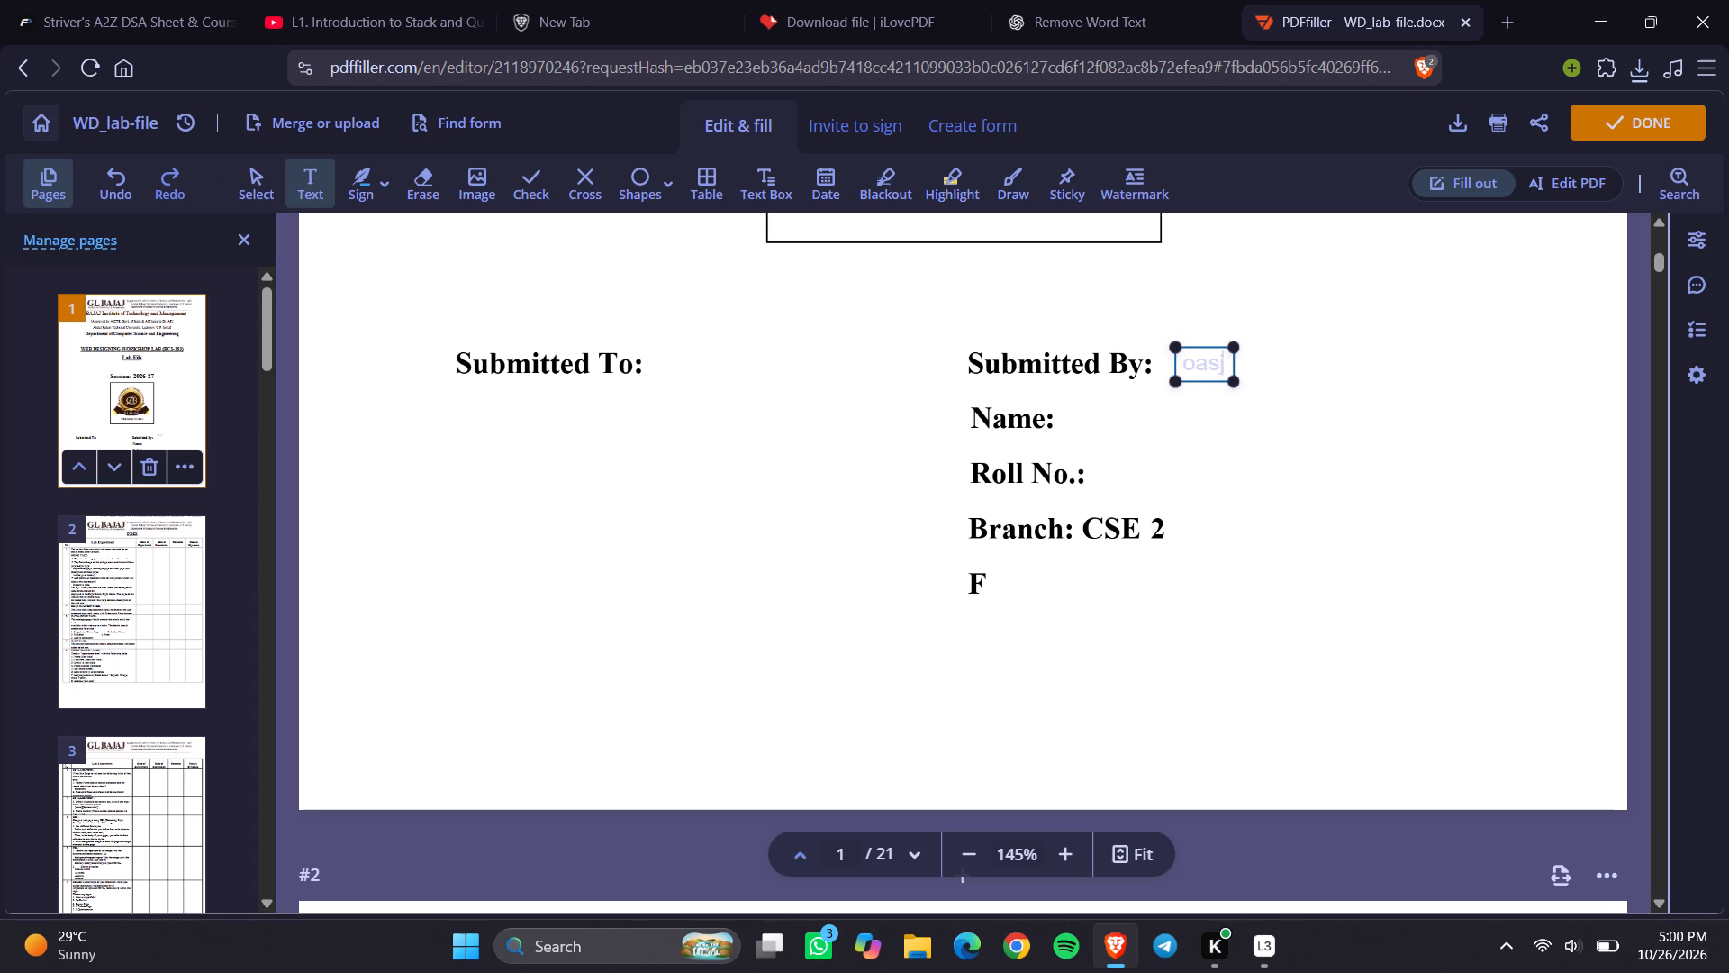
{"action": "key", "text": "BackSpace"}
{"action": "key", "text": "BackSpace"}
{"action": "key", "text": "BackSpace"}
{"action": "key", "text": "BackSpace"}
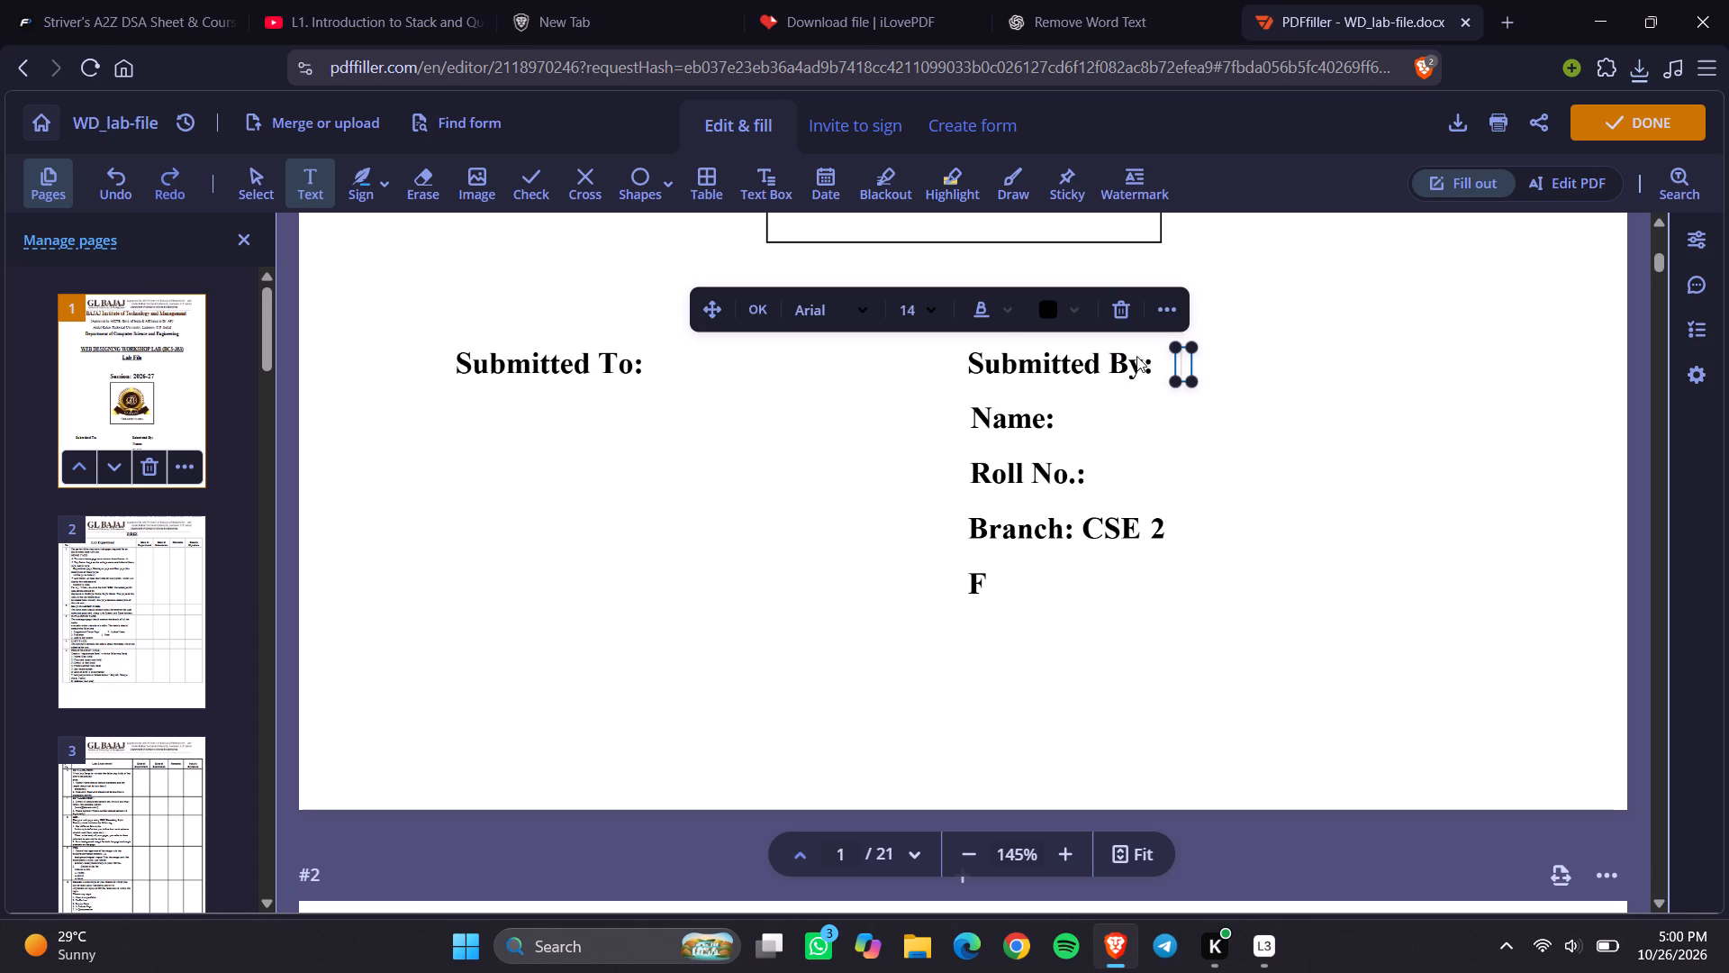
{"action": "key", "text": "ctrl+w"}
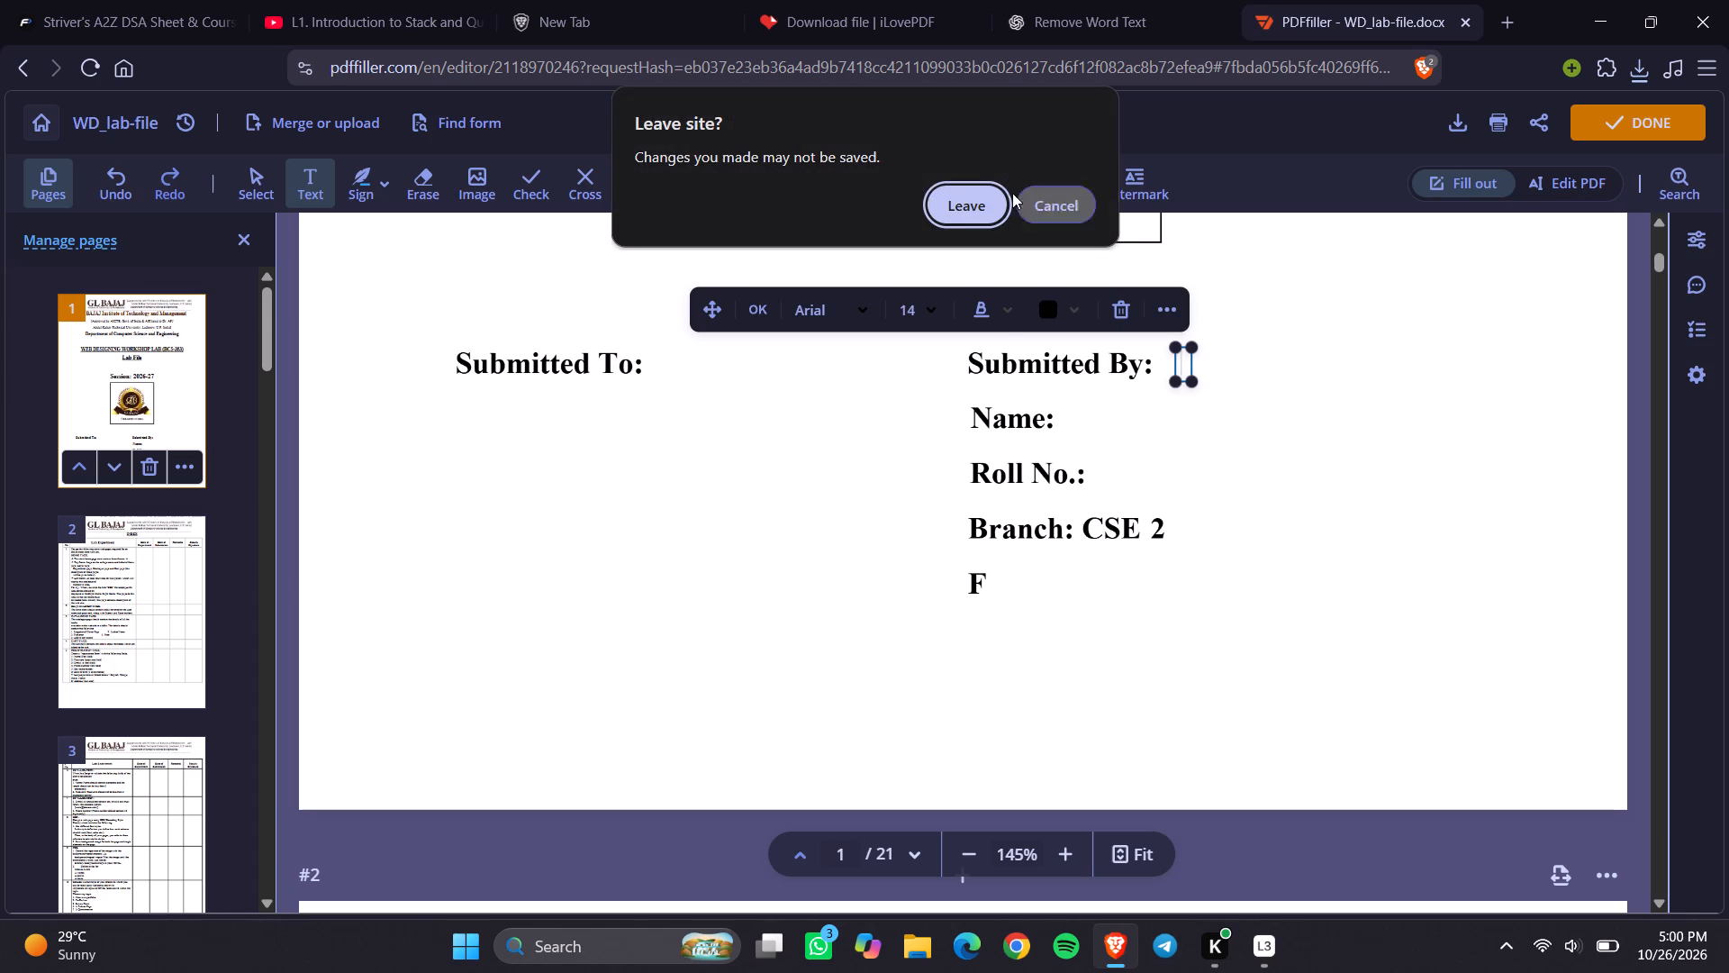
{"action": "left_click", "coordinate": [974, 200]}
Search the web for a Word file editor and open Microsoft Word's free online document editor page.
{"action": "left_click", "coordinate": [1404, 34]}
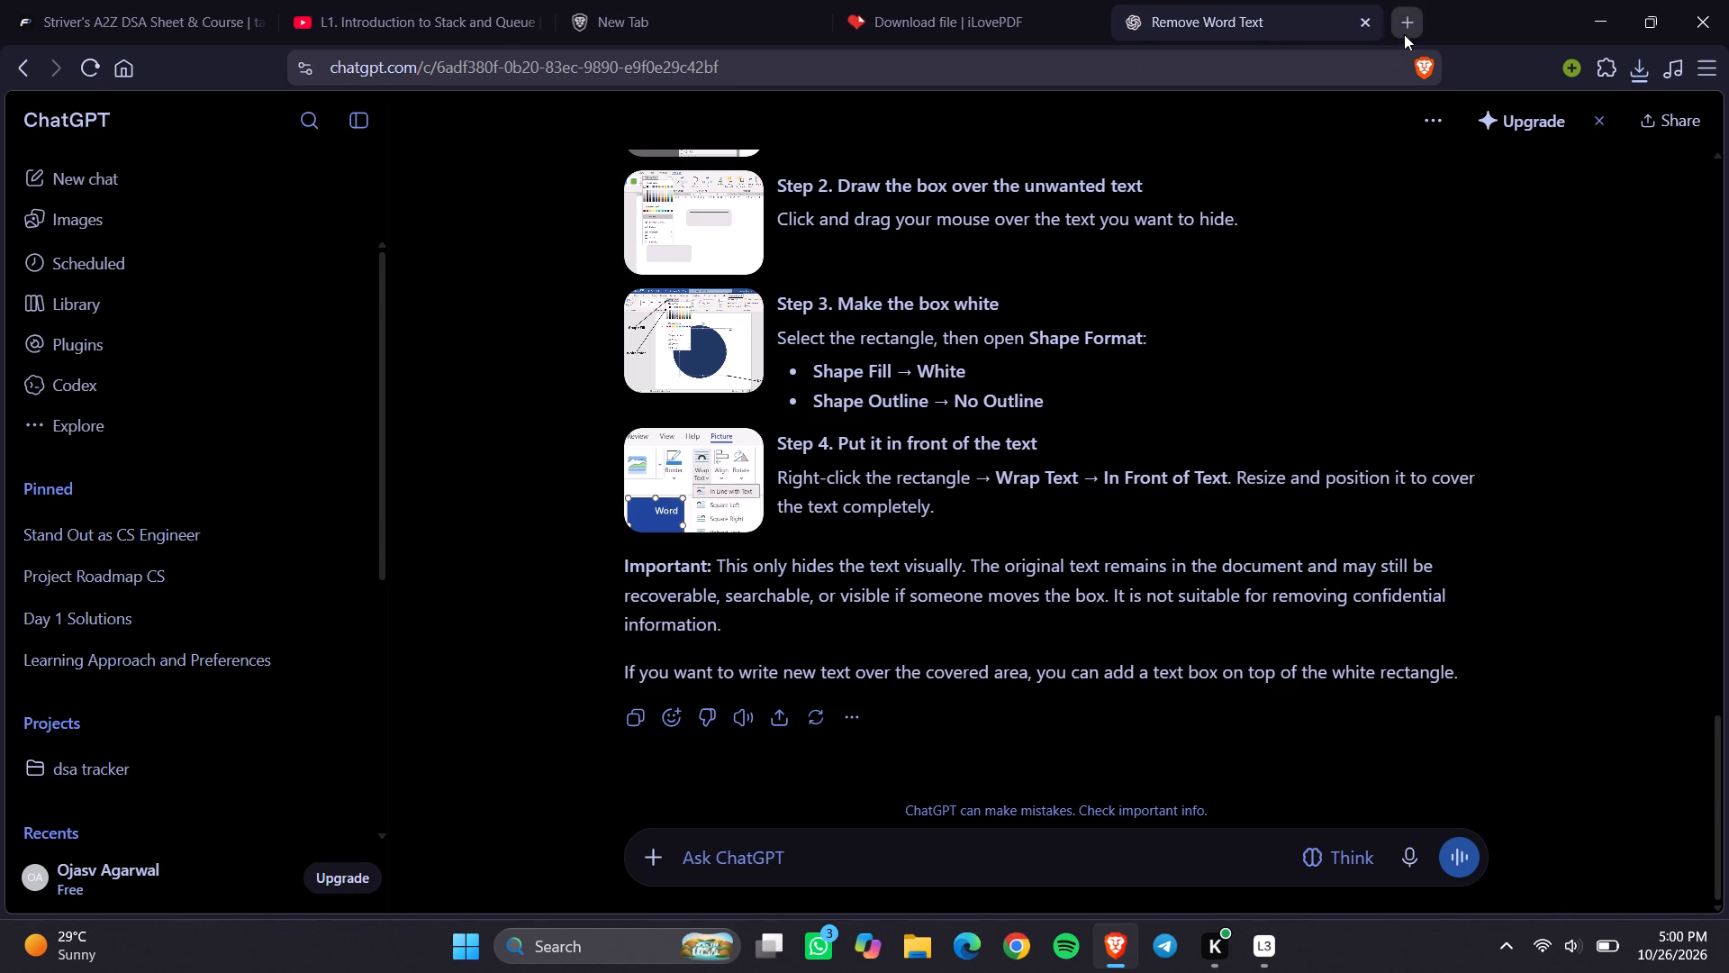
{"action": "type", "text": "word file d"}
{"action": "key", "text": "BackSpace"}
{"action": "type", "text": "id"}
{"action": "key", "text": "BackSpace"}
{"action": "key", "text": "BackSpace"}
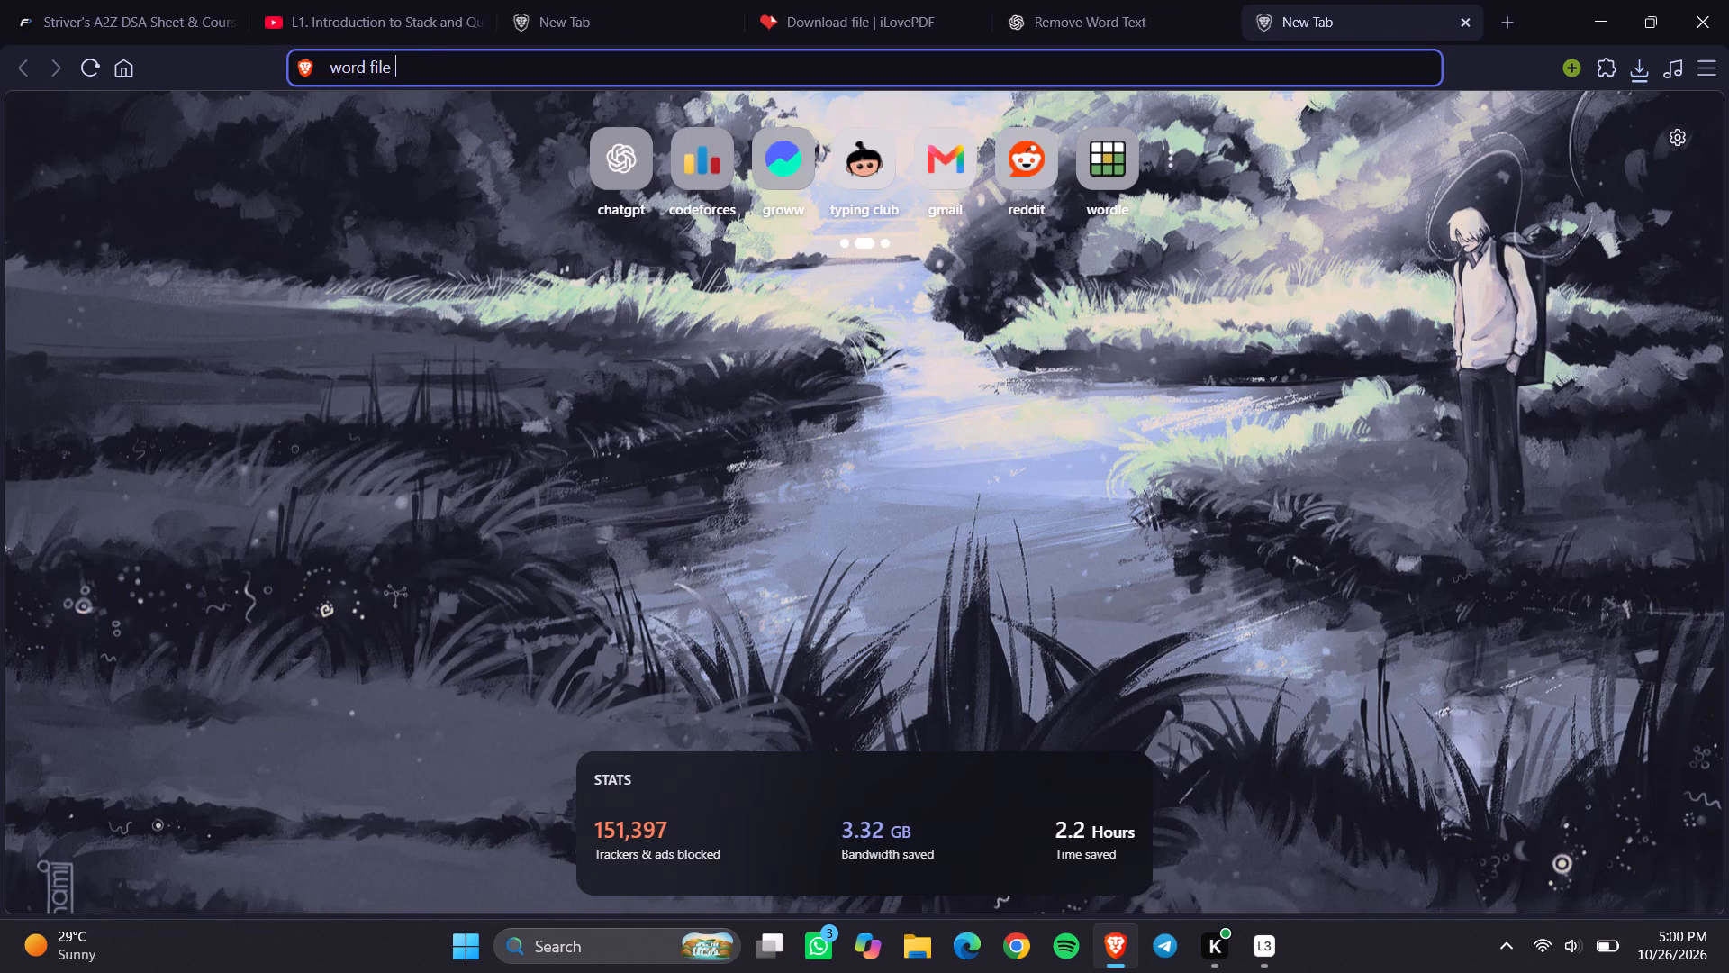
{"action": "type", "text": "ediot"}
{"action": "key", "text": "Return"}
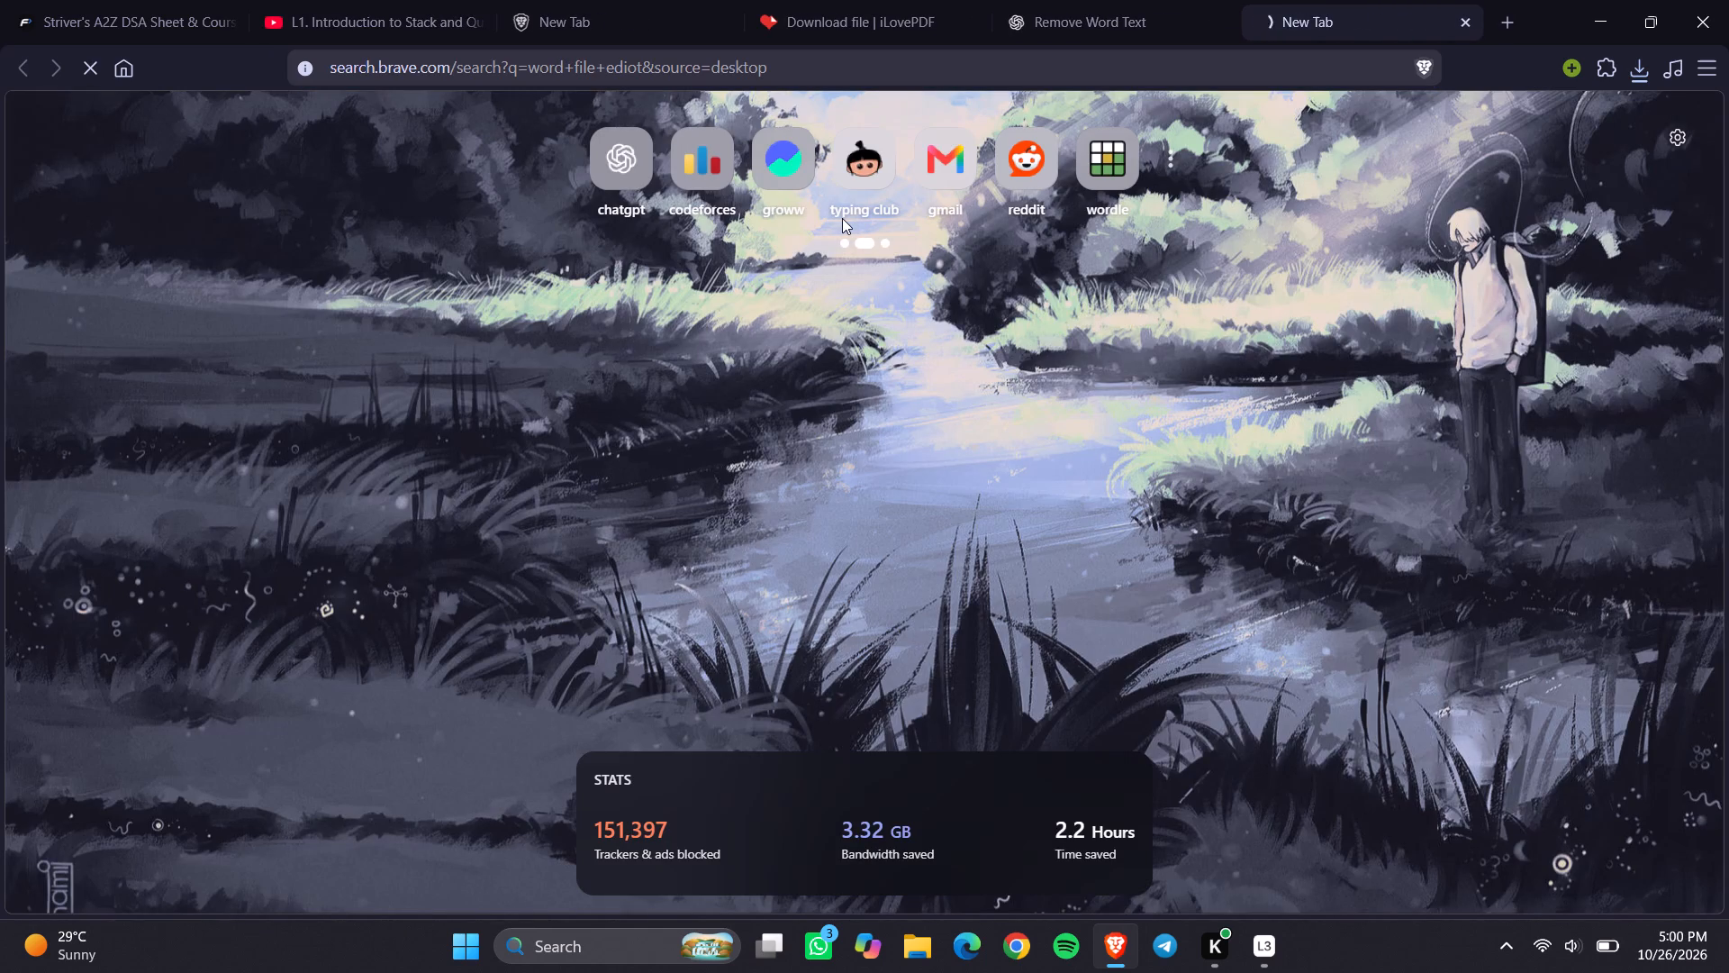
{"action": "left_click", "coordinate": [377, 437]}
{"action": "left_click", "coordinate": [430, 409]}
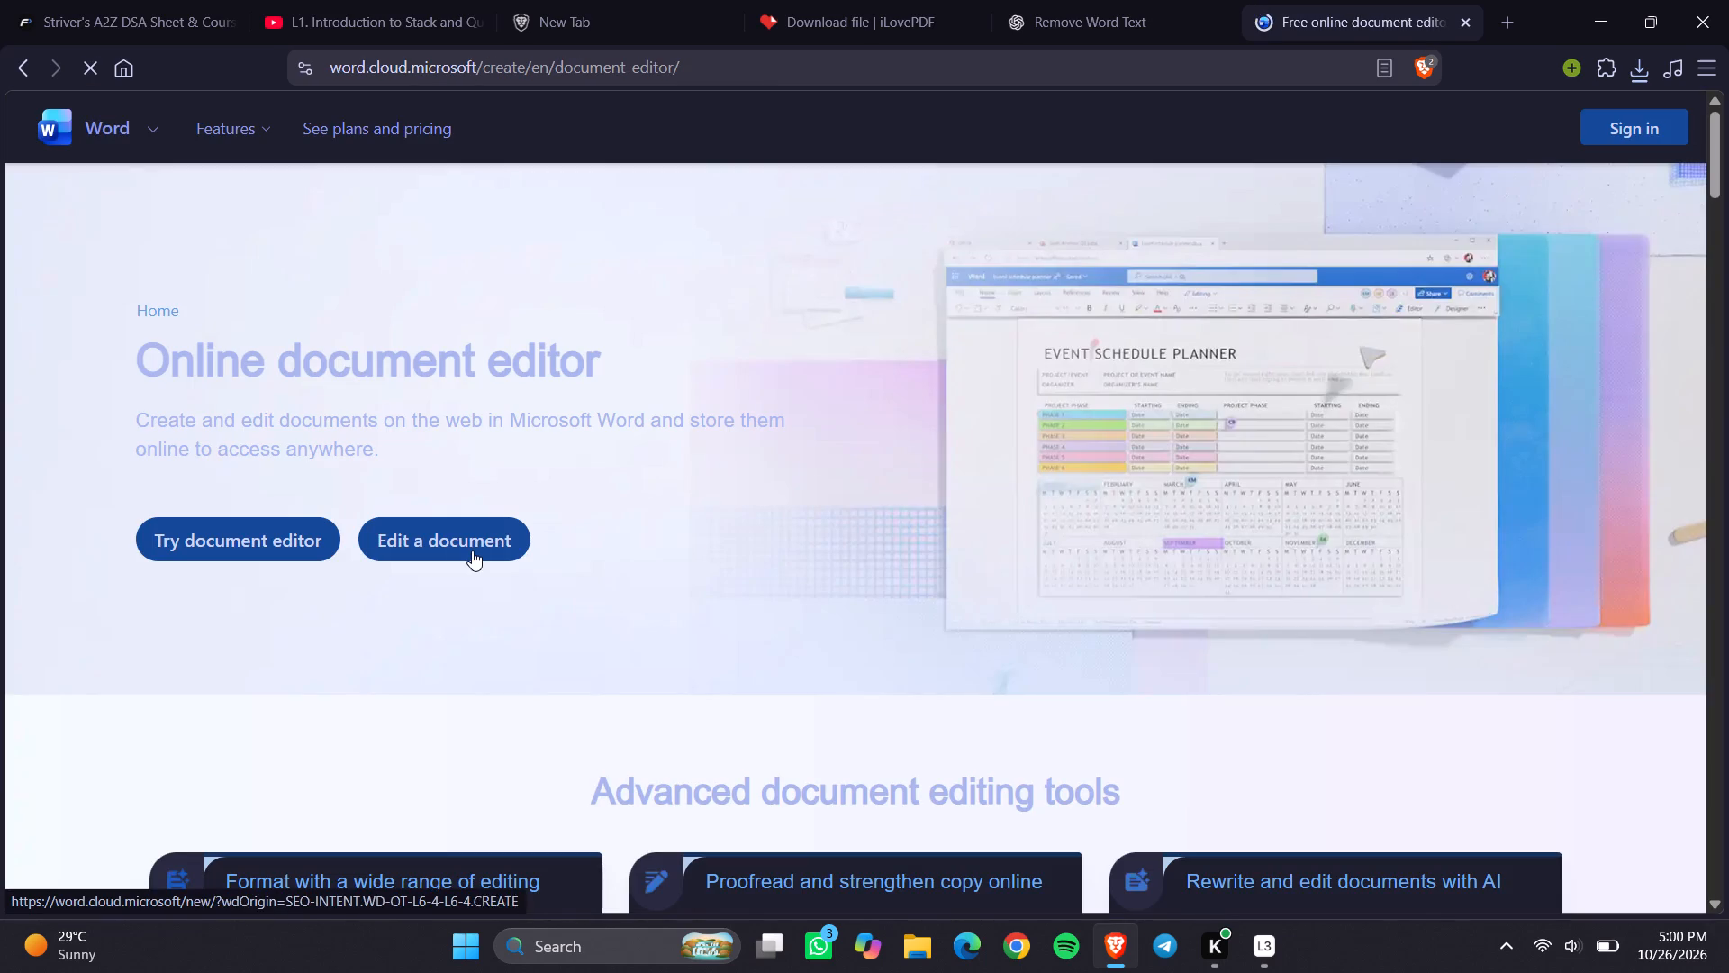
Choose to edit an existing document in Word online and open the file selection for uploading it.
{"action": "left_click", "coordinate": [459, 549]}
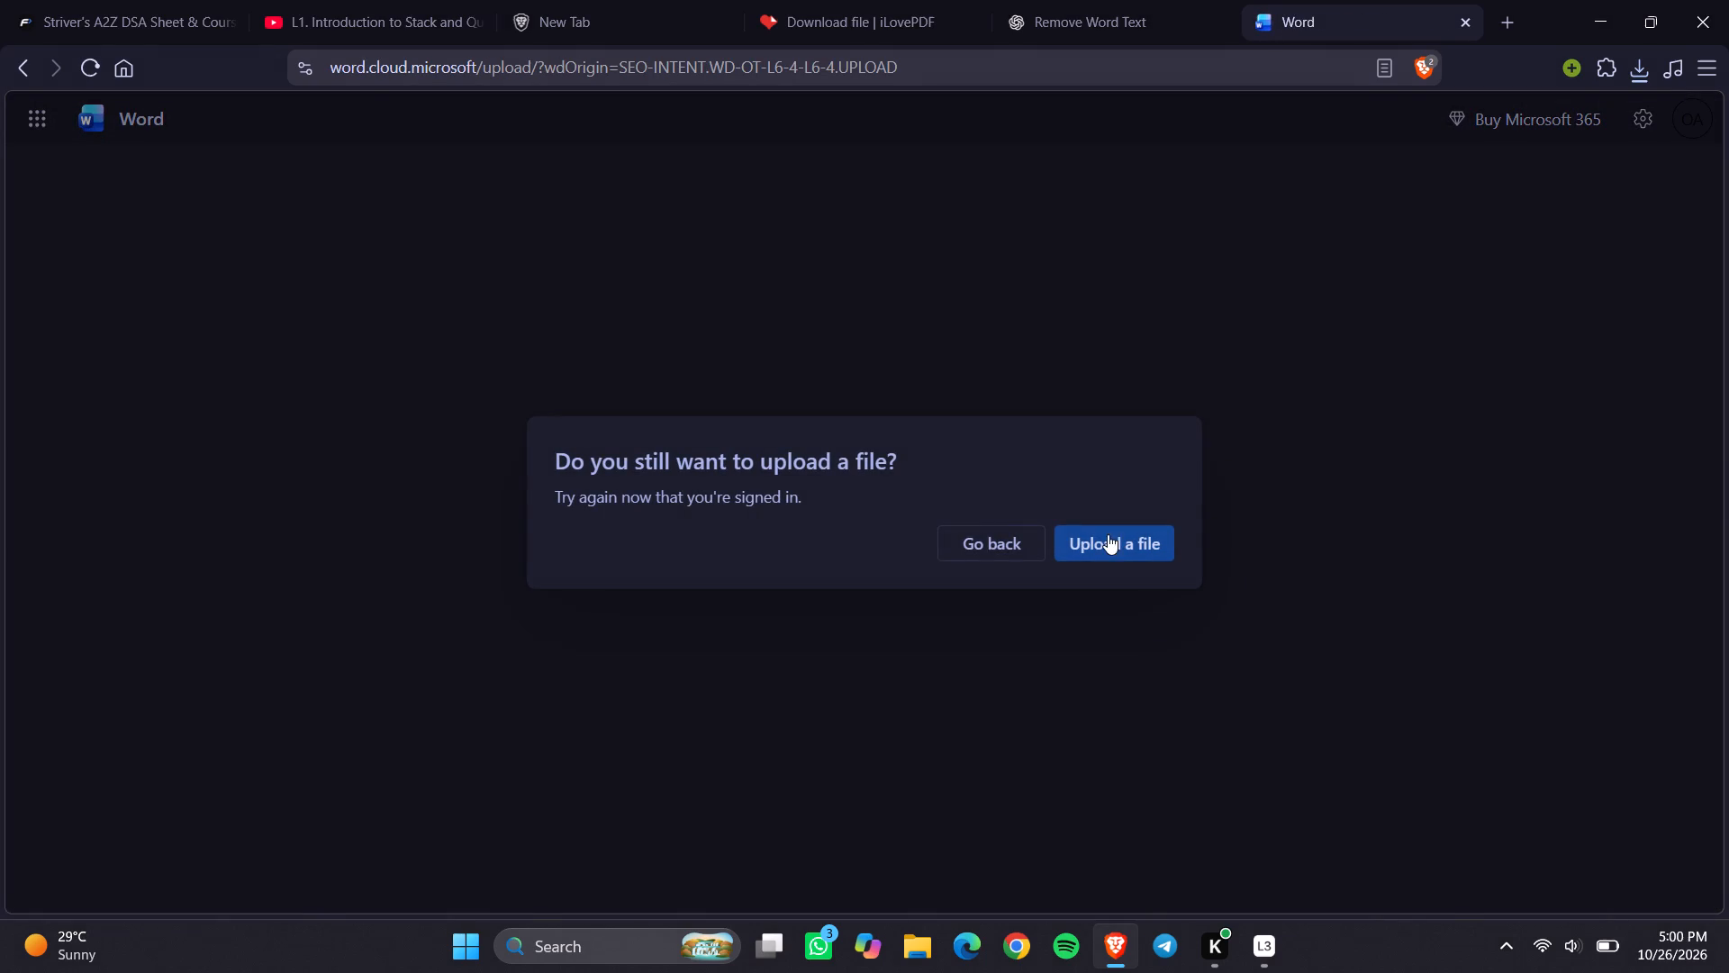
{"action": "left_click", "coordinate": [1096, 536]}
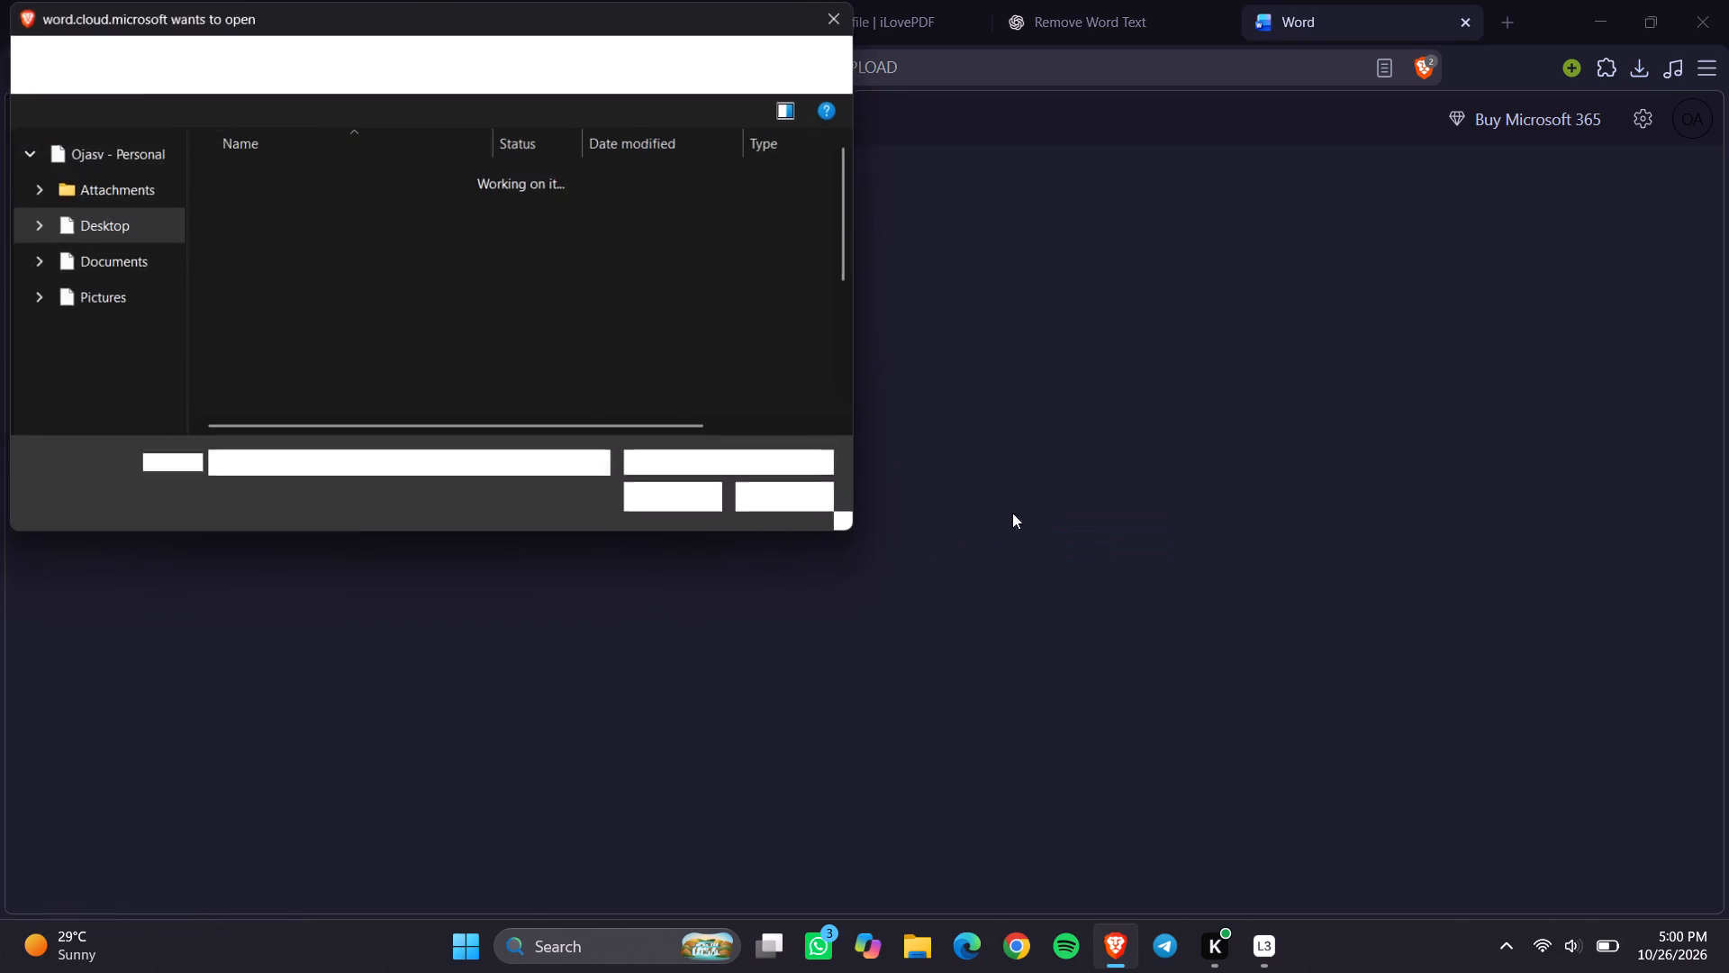
Upload WD_lab-file from the Desktop to Word online and open it for editing.
{"action": "scroll", "coordinate": [460, 391], "scroll_direction": "down", "scroll_amount": 4}
{"action": "left_click", "coordinate": [334, 398]}
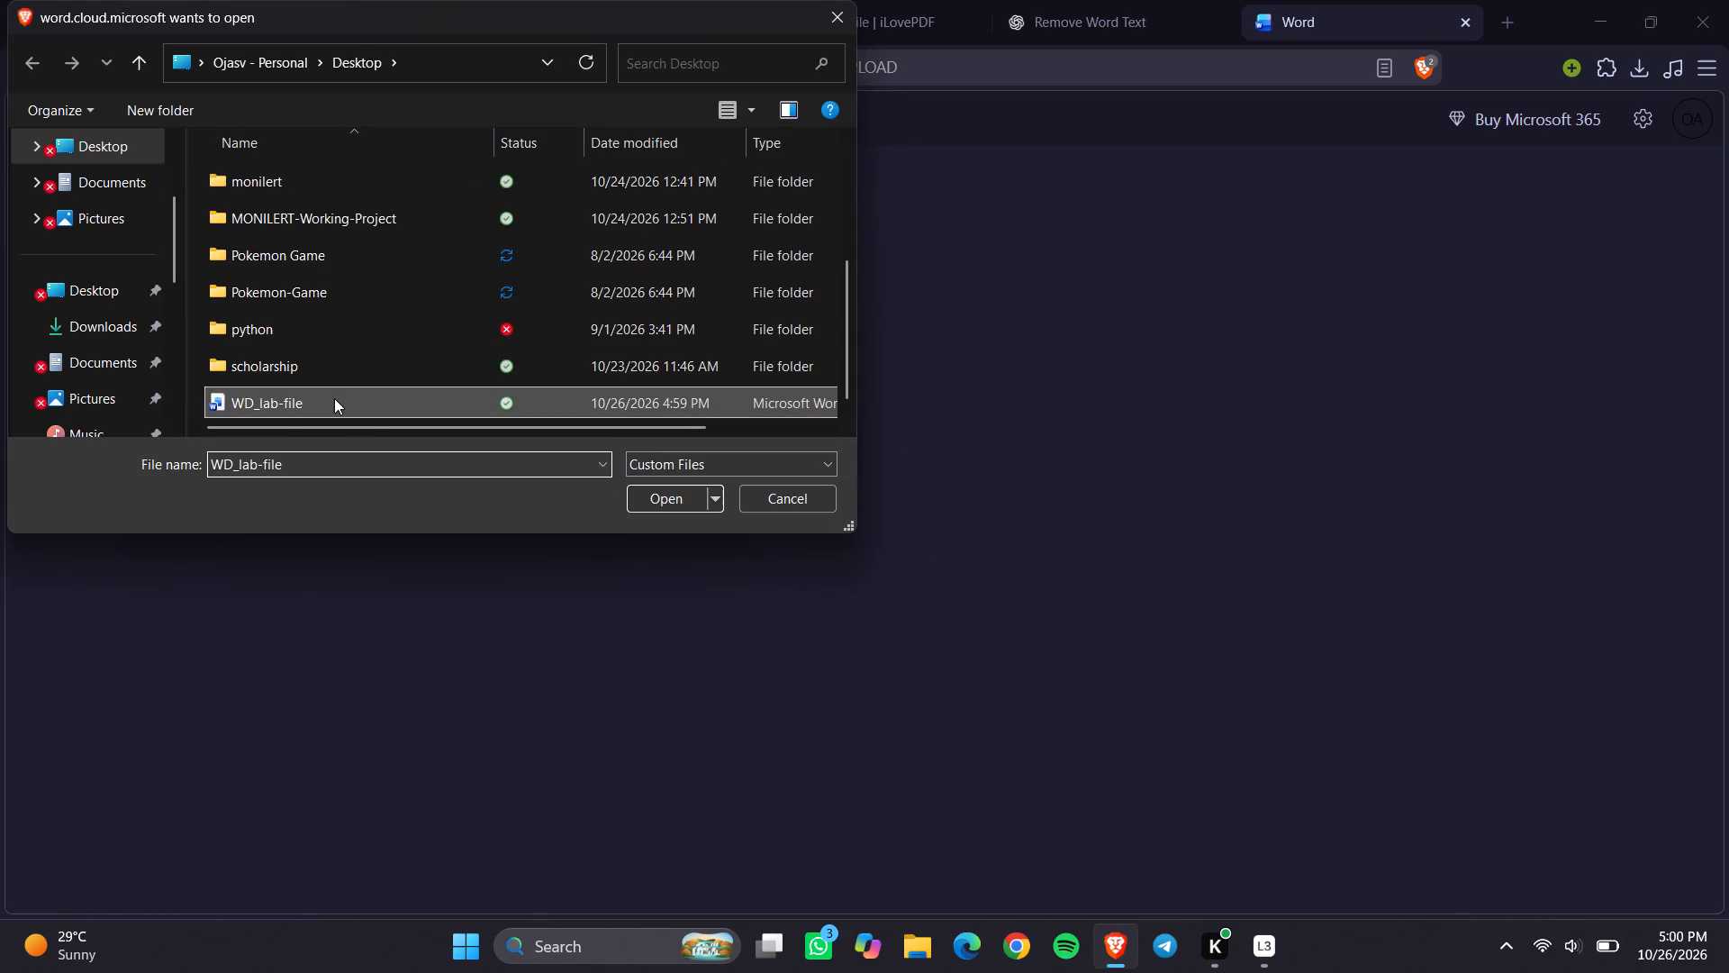
{"action": "left_click", "coordinate": [657, 492]}
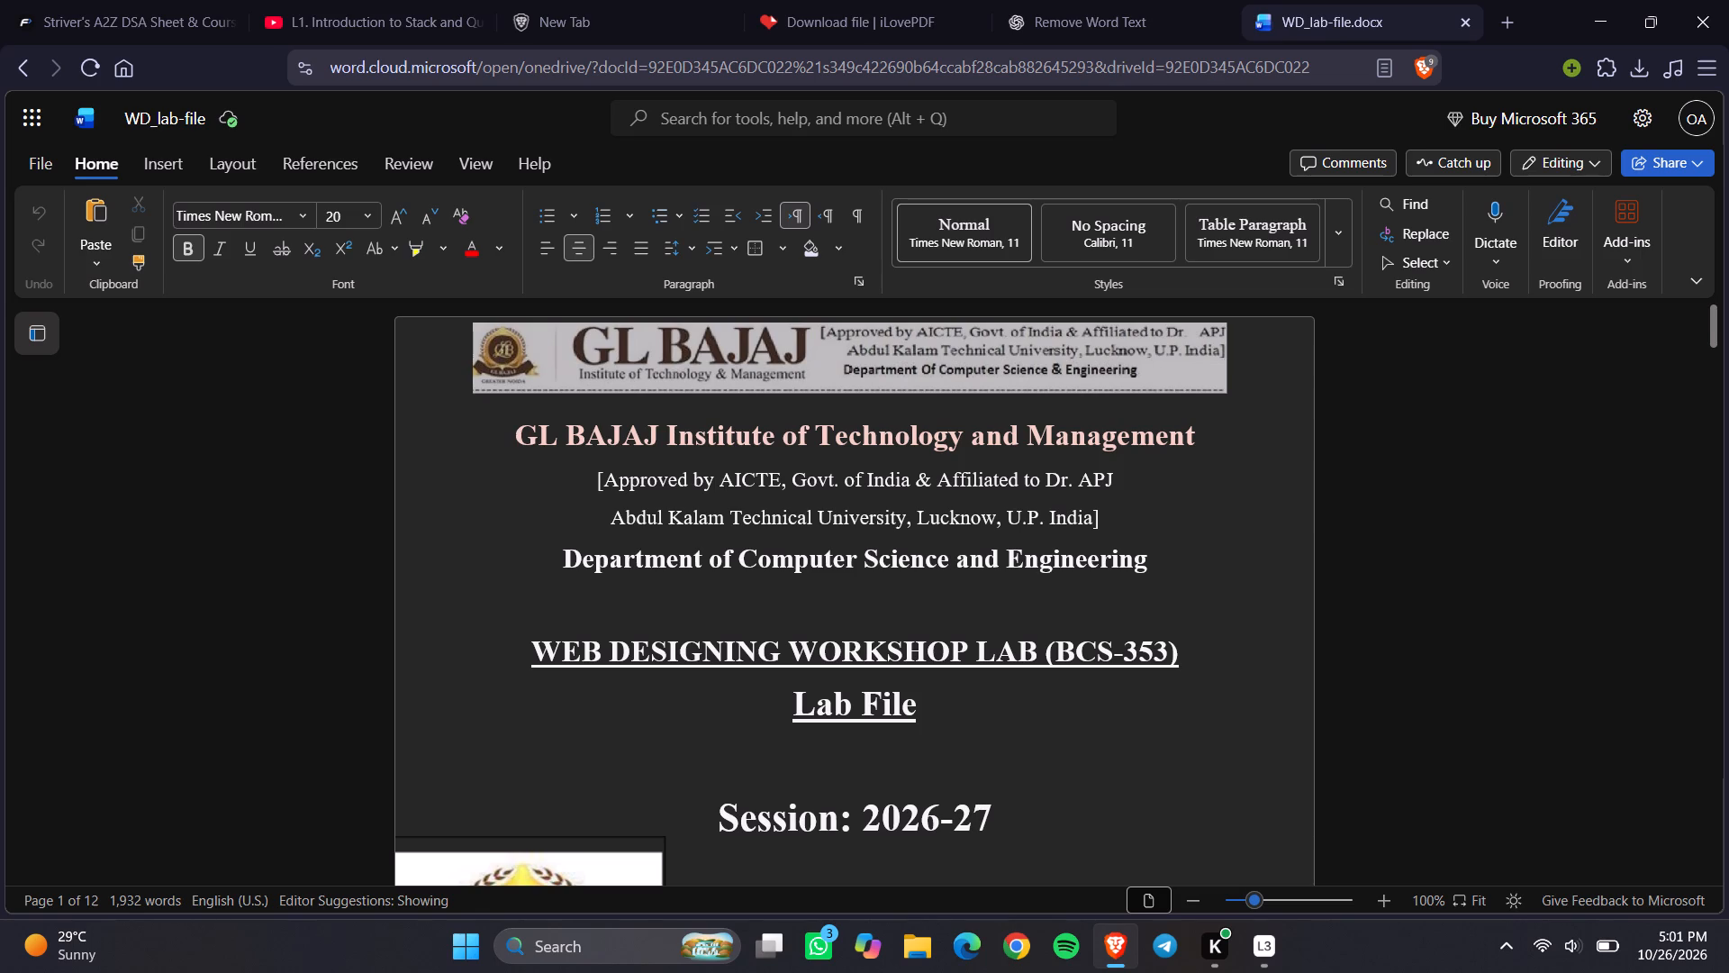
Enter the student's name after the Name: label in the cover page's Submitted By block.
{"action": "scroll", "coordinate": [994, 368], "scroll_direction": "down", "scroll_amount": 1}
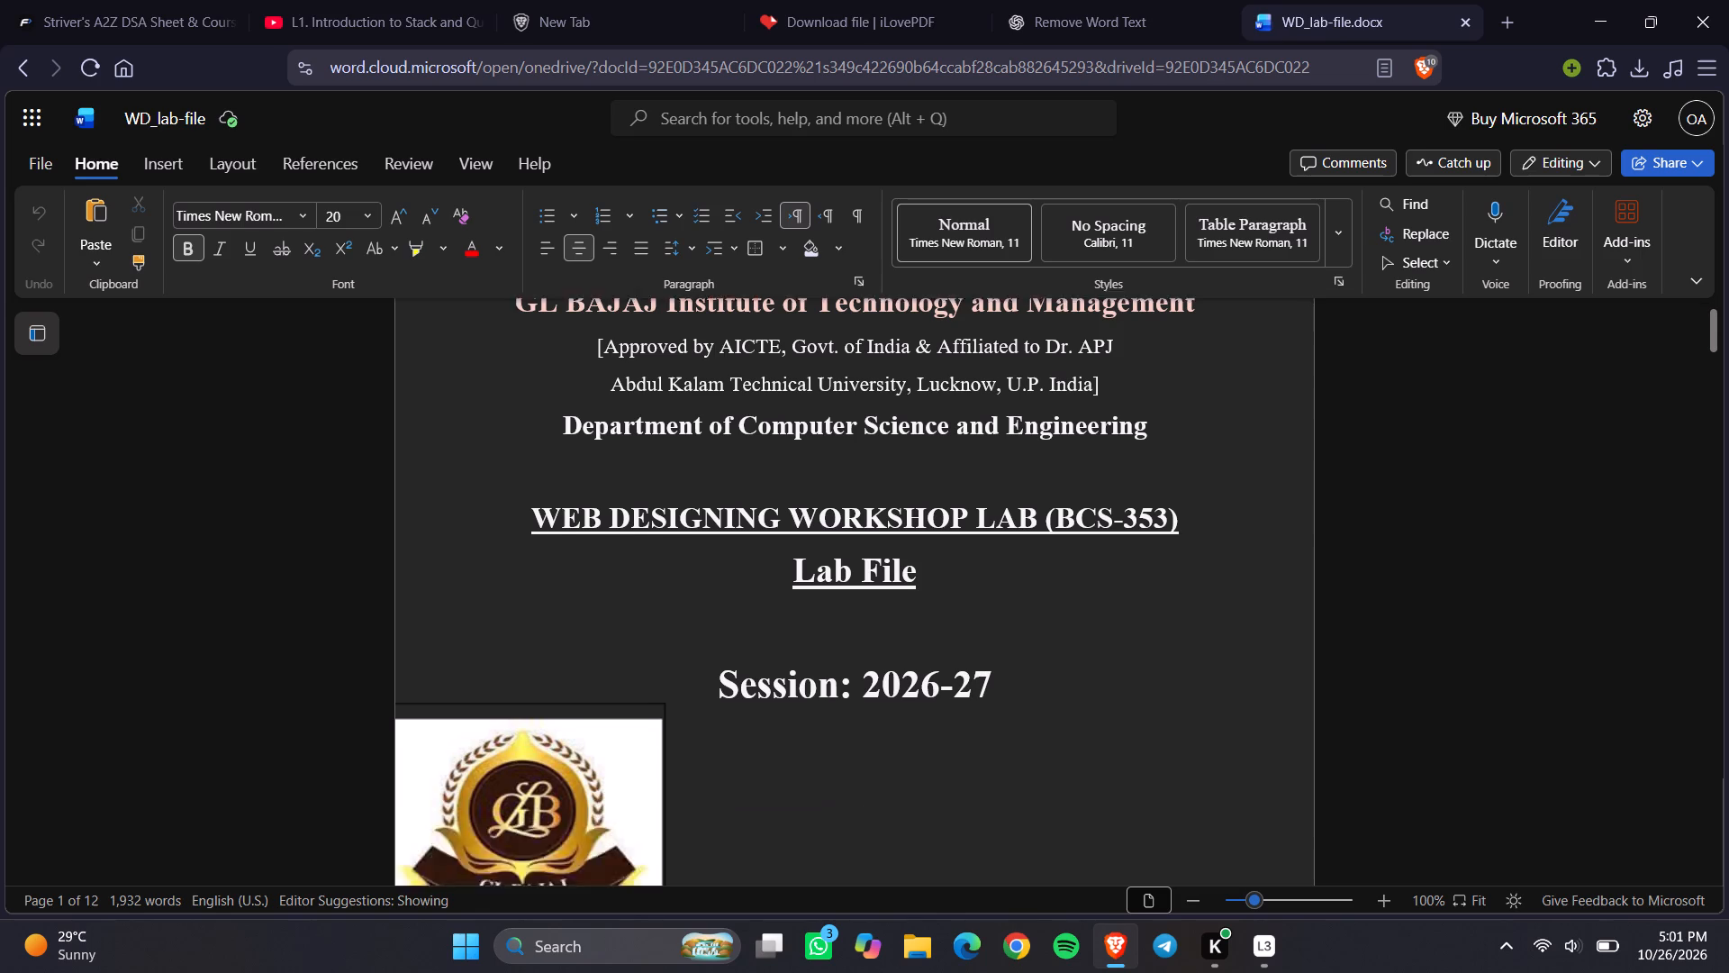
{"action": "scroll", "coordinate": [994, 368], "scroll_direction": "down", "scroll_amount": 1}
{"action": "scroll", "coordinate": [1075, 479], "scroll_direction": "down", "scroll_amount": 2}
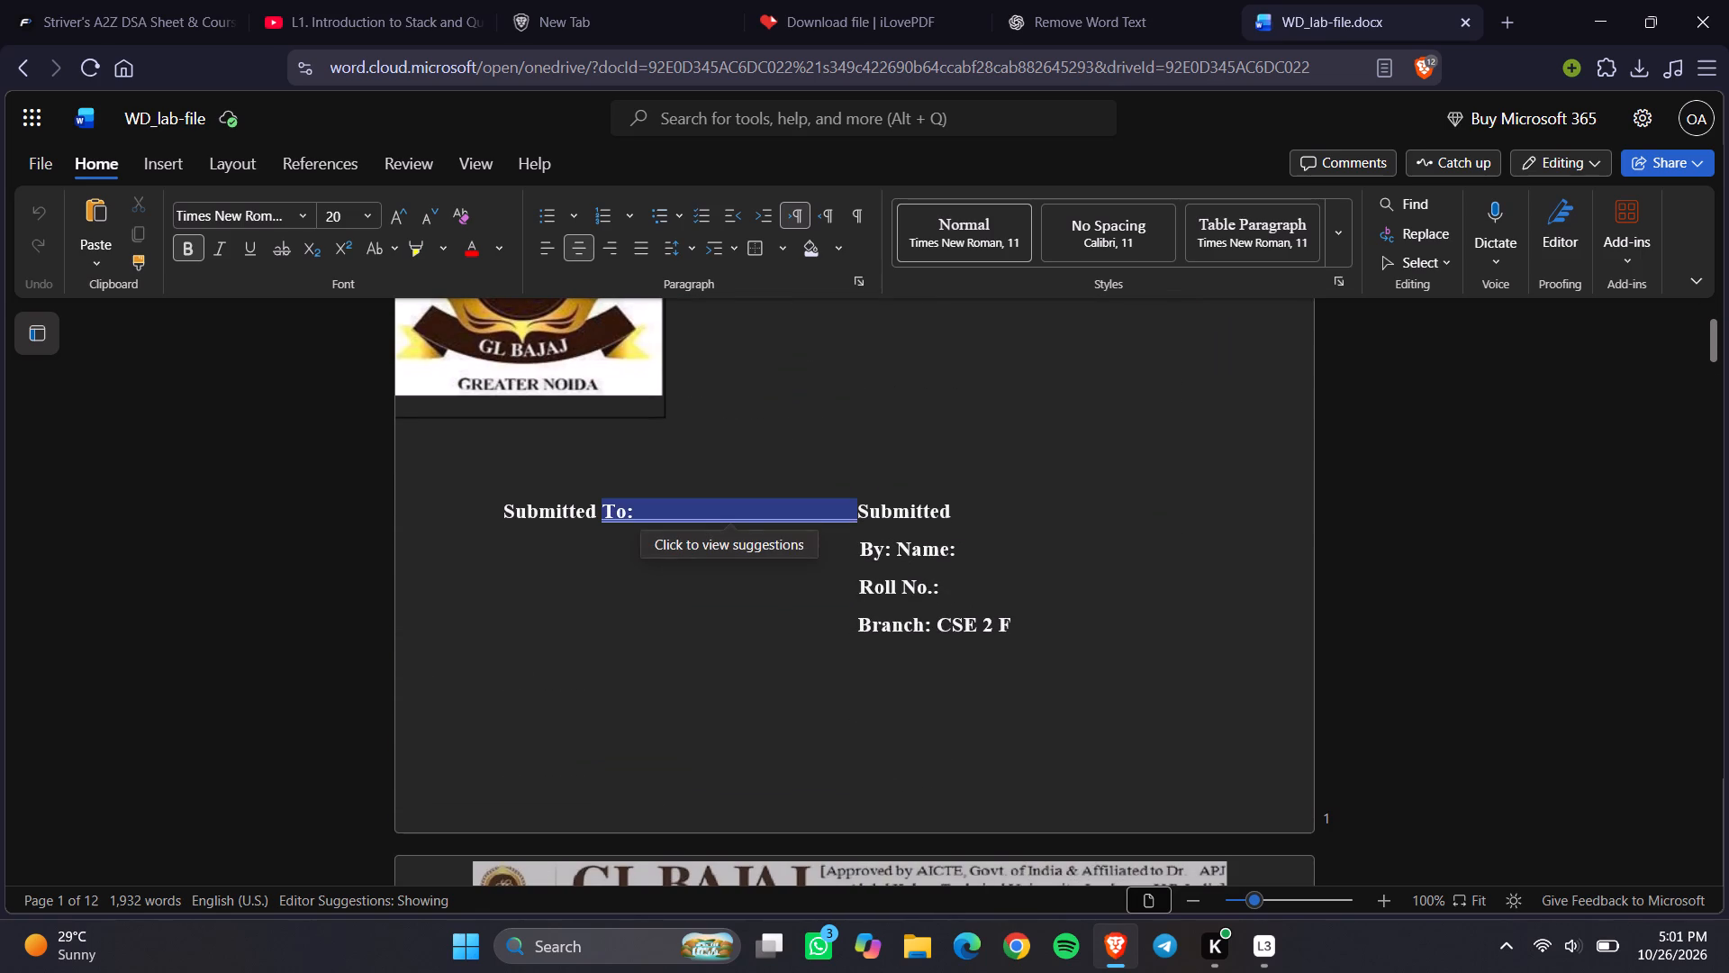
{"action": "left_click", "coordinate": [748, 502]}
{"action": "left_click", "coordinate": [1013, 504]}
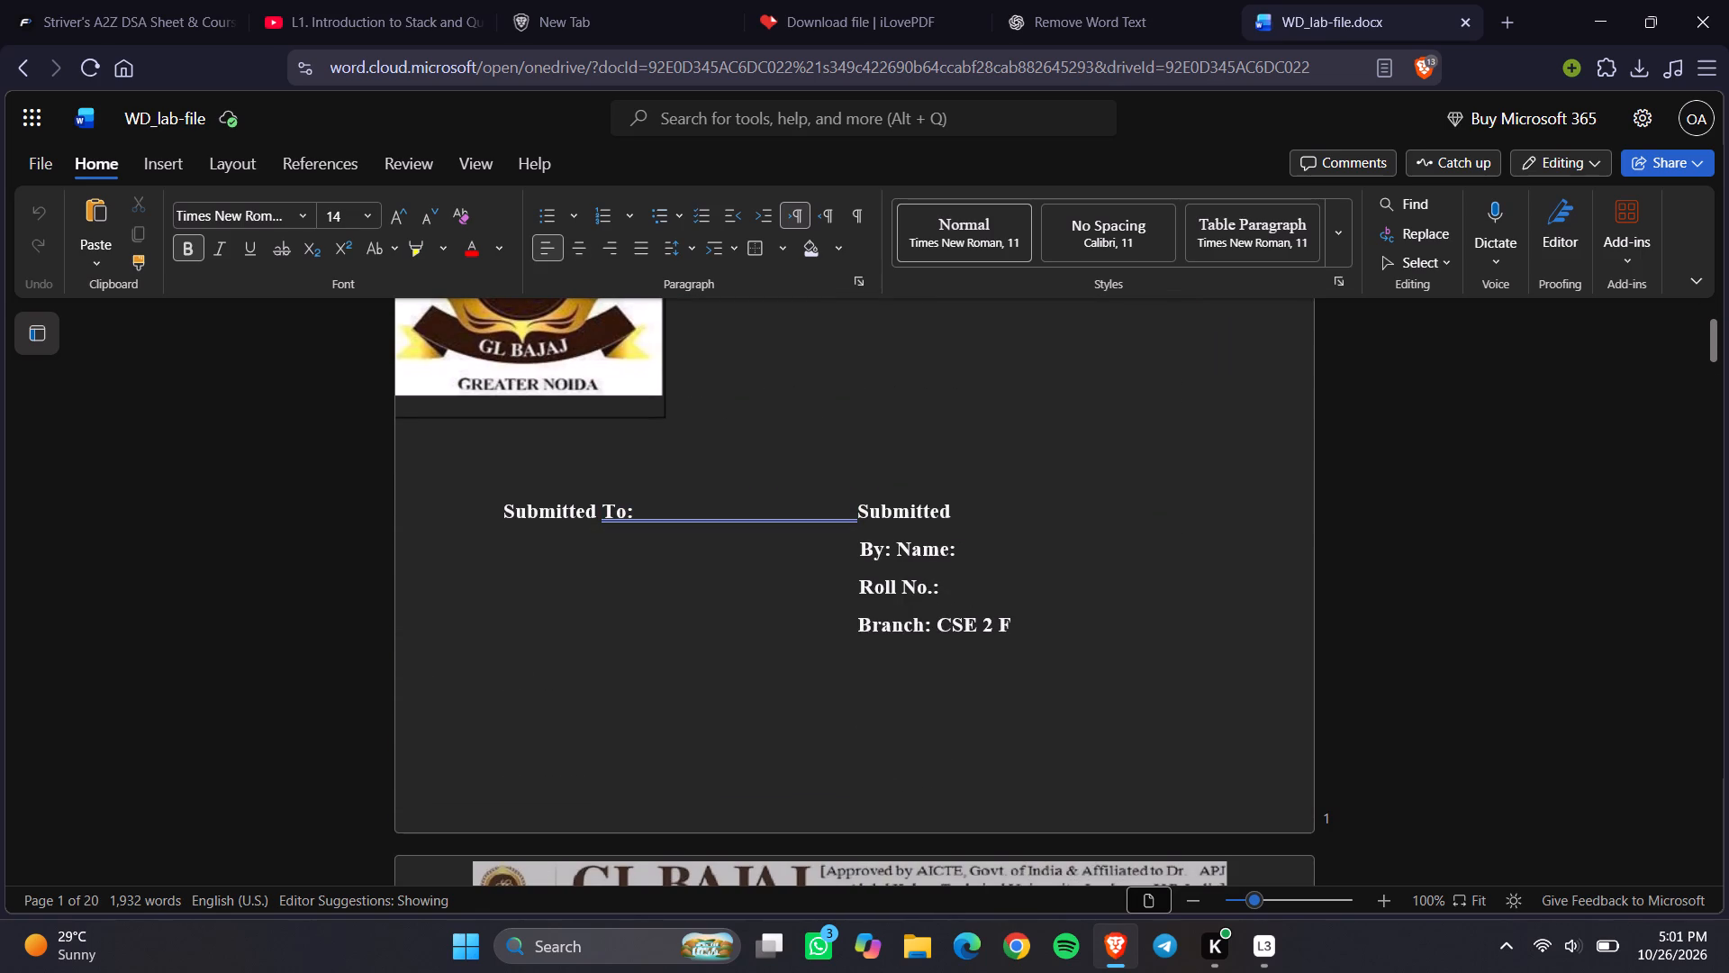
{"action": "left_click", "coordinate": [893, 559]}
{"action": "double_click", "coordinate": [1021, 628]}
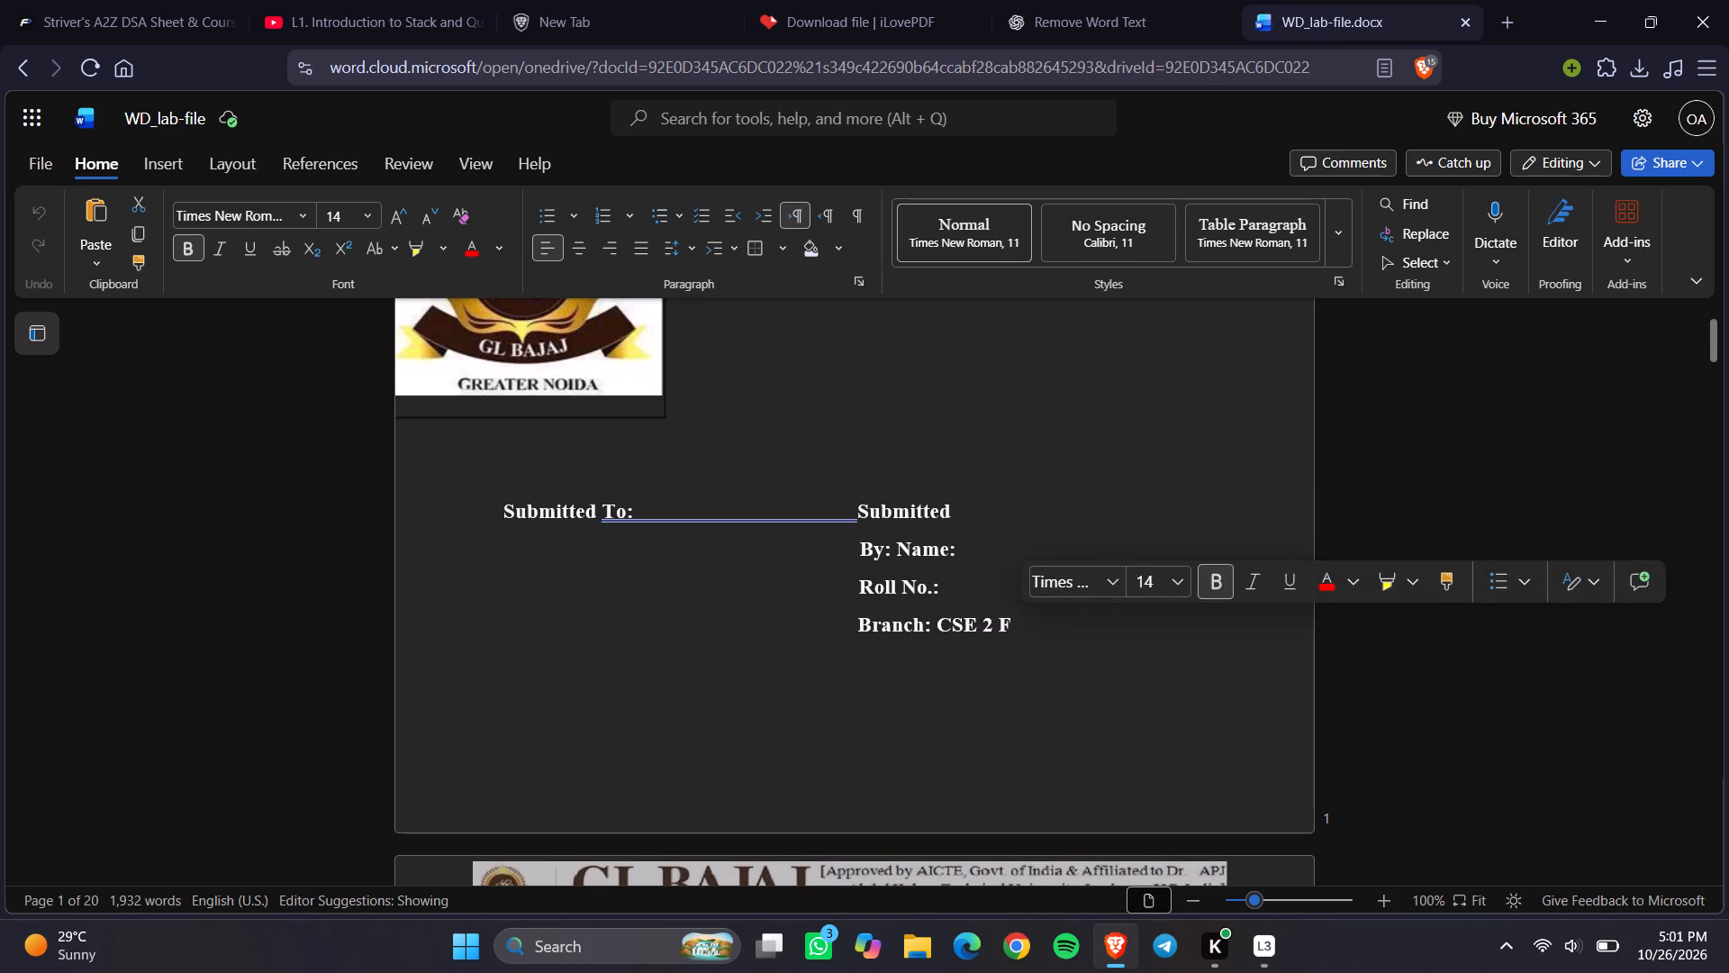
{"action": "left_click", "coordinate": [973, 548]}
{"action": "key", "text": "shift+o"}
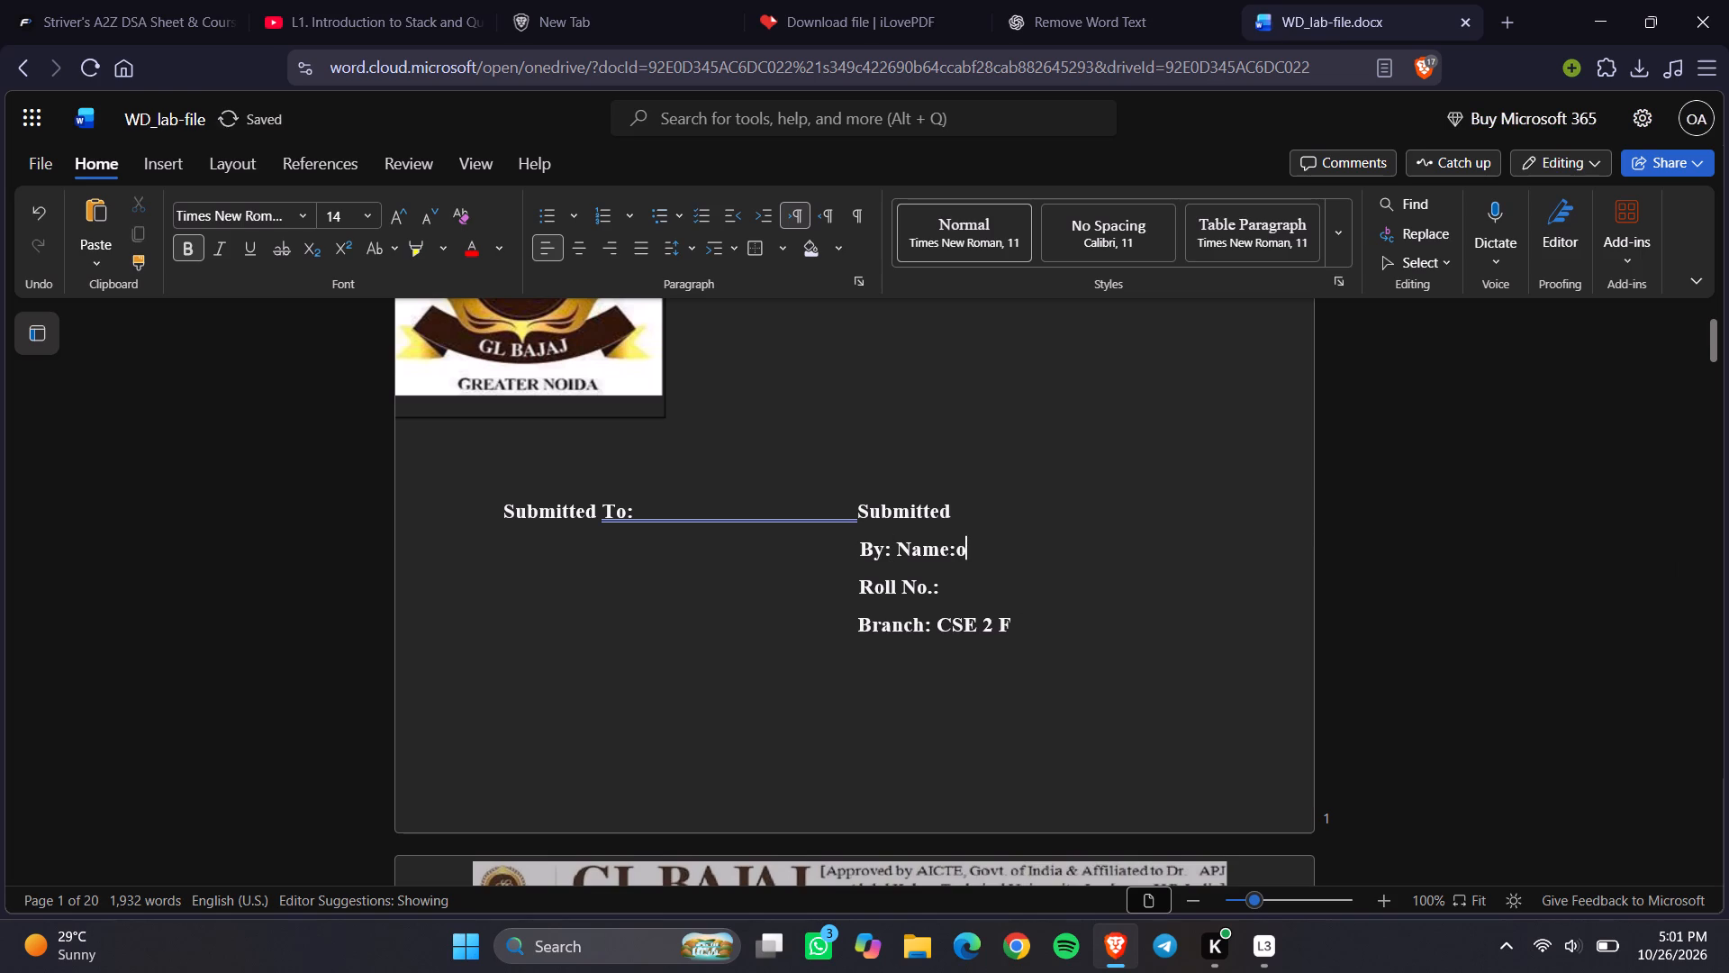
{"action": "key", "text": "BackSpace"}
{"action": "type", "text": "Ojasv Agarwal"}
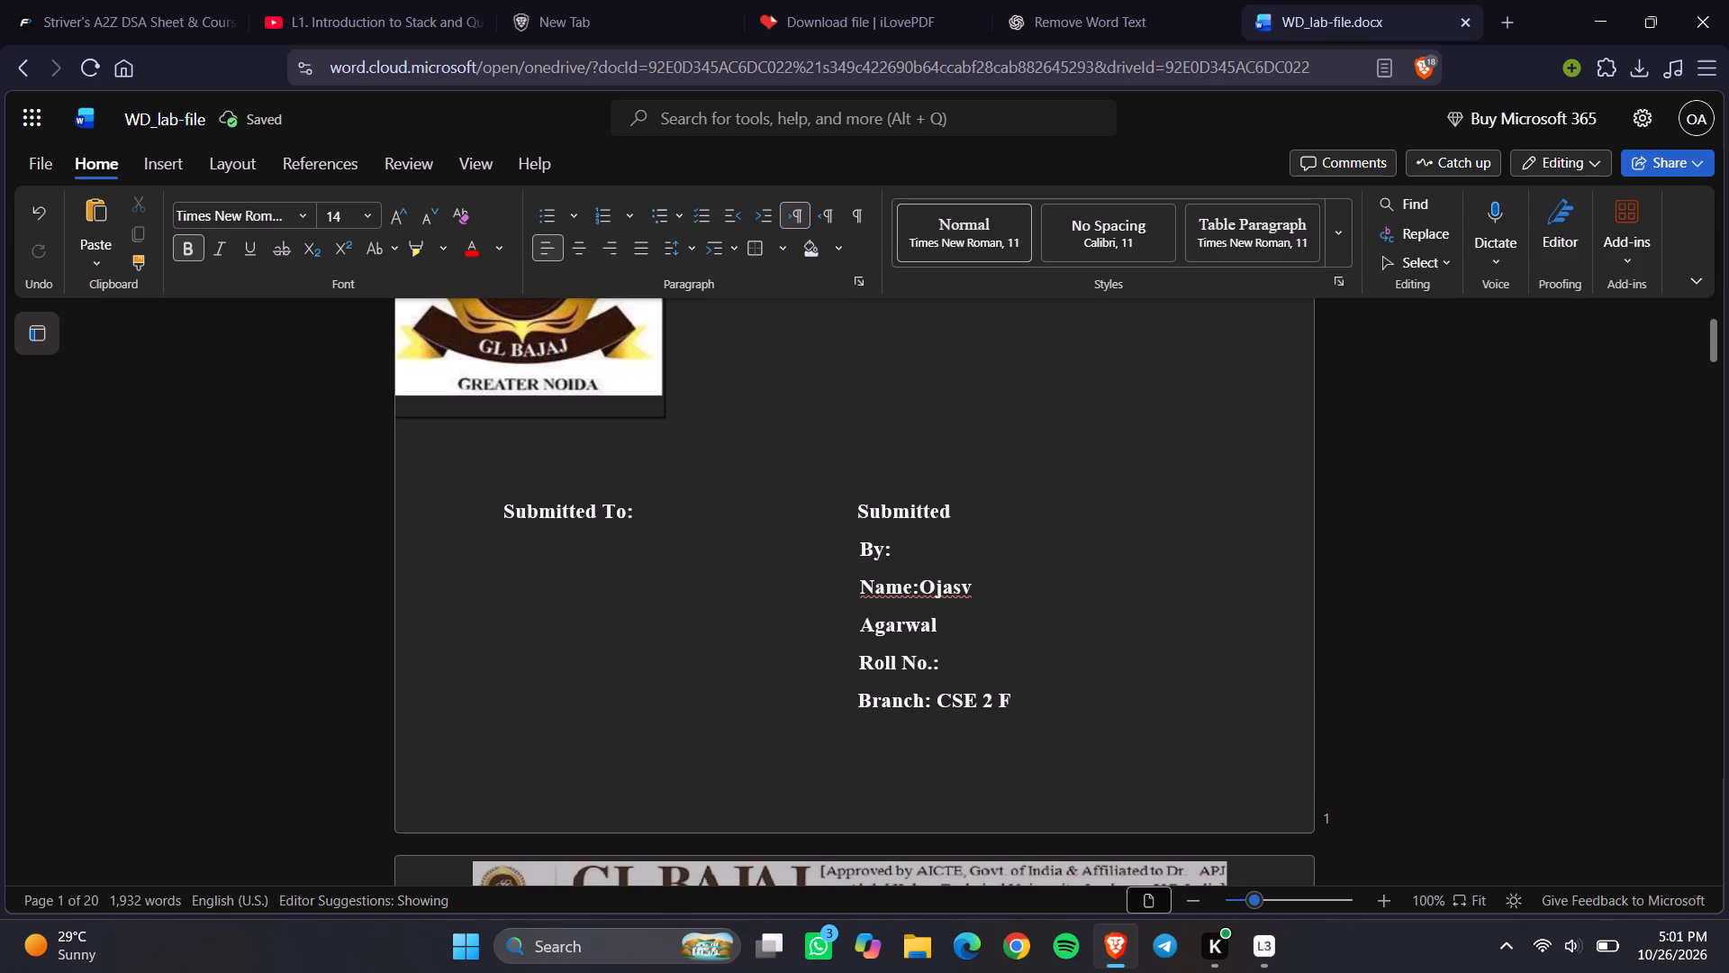
Add a space after the Submitted To: label on the cover page.
{"action": "left_click", "coordinate": [665, 566]}
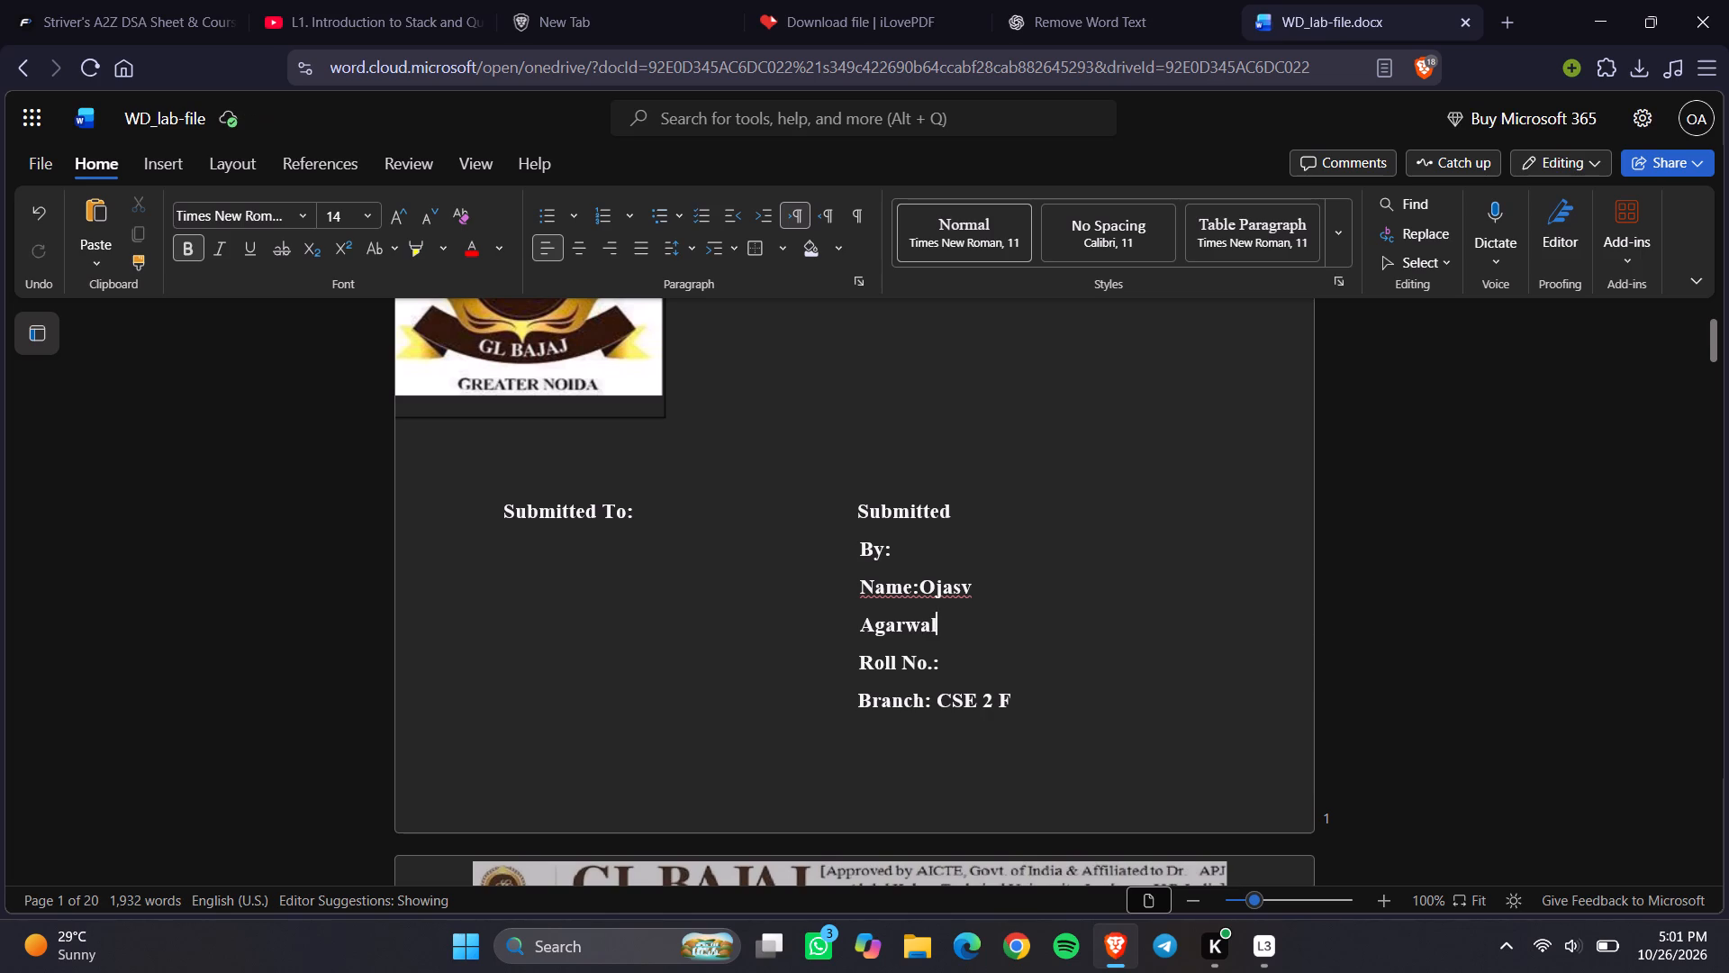
{"action": "left_click", "coordinate": [641, 510]}
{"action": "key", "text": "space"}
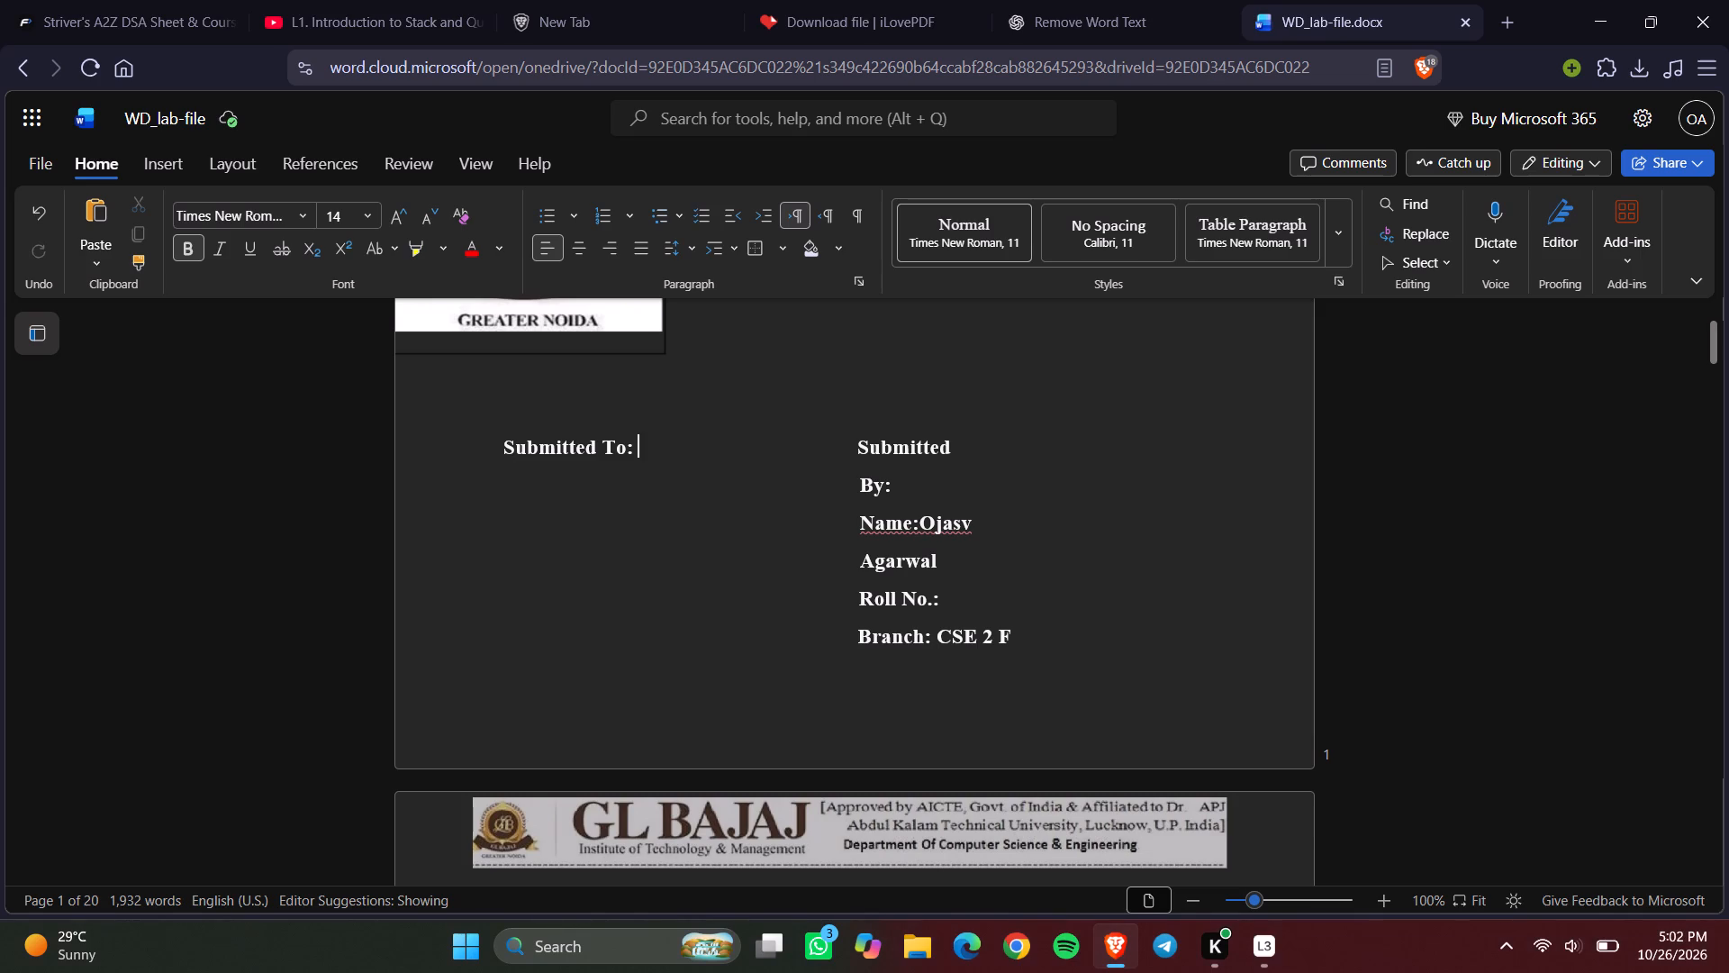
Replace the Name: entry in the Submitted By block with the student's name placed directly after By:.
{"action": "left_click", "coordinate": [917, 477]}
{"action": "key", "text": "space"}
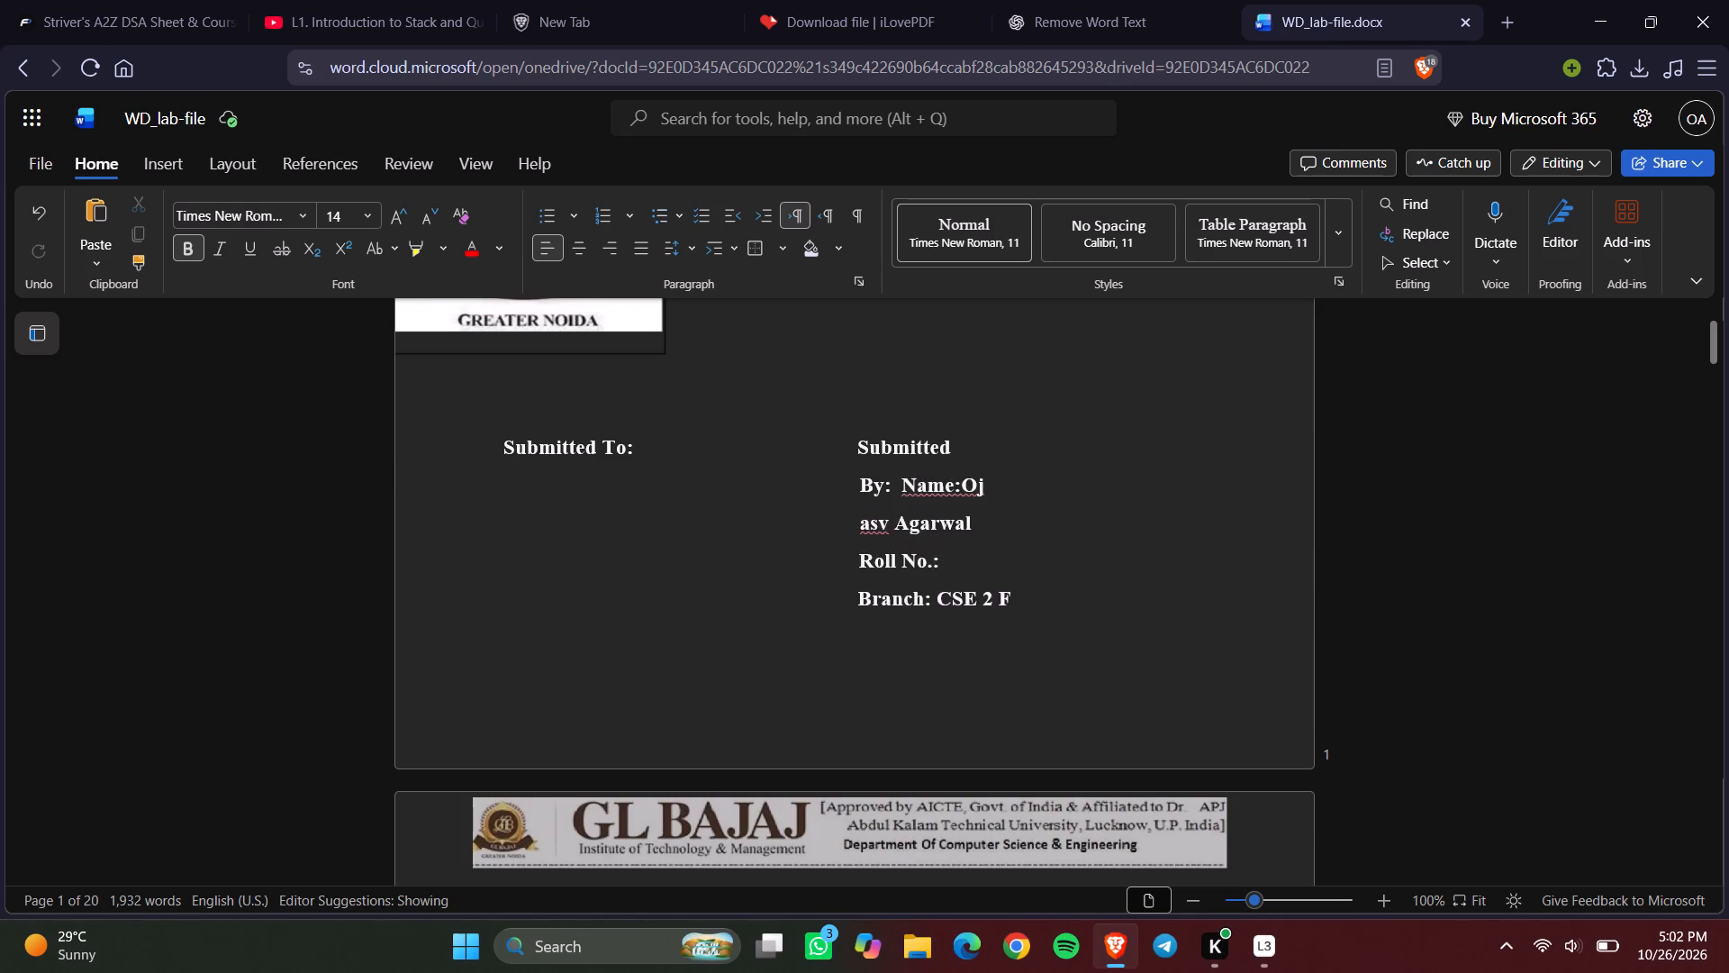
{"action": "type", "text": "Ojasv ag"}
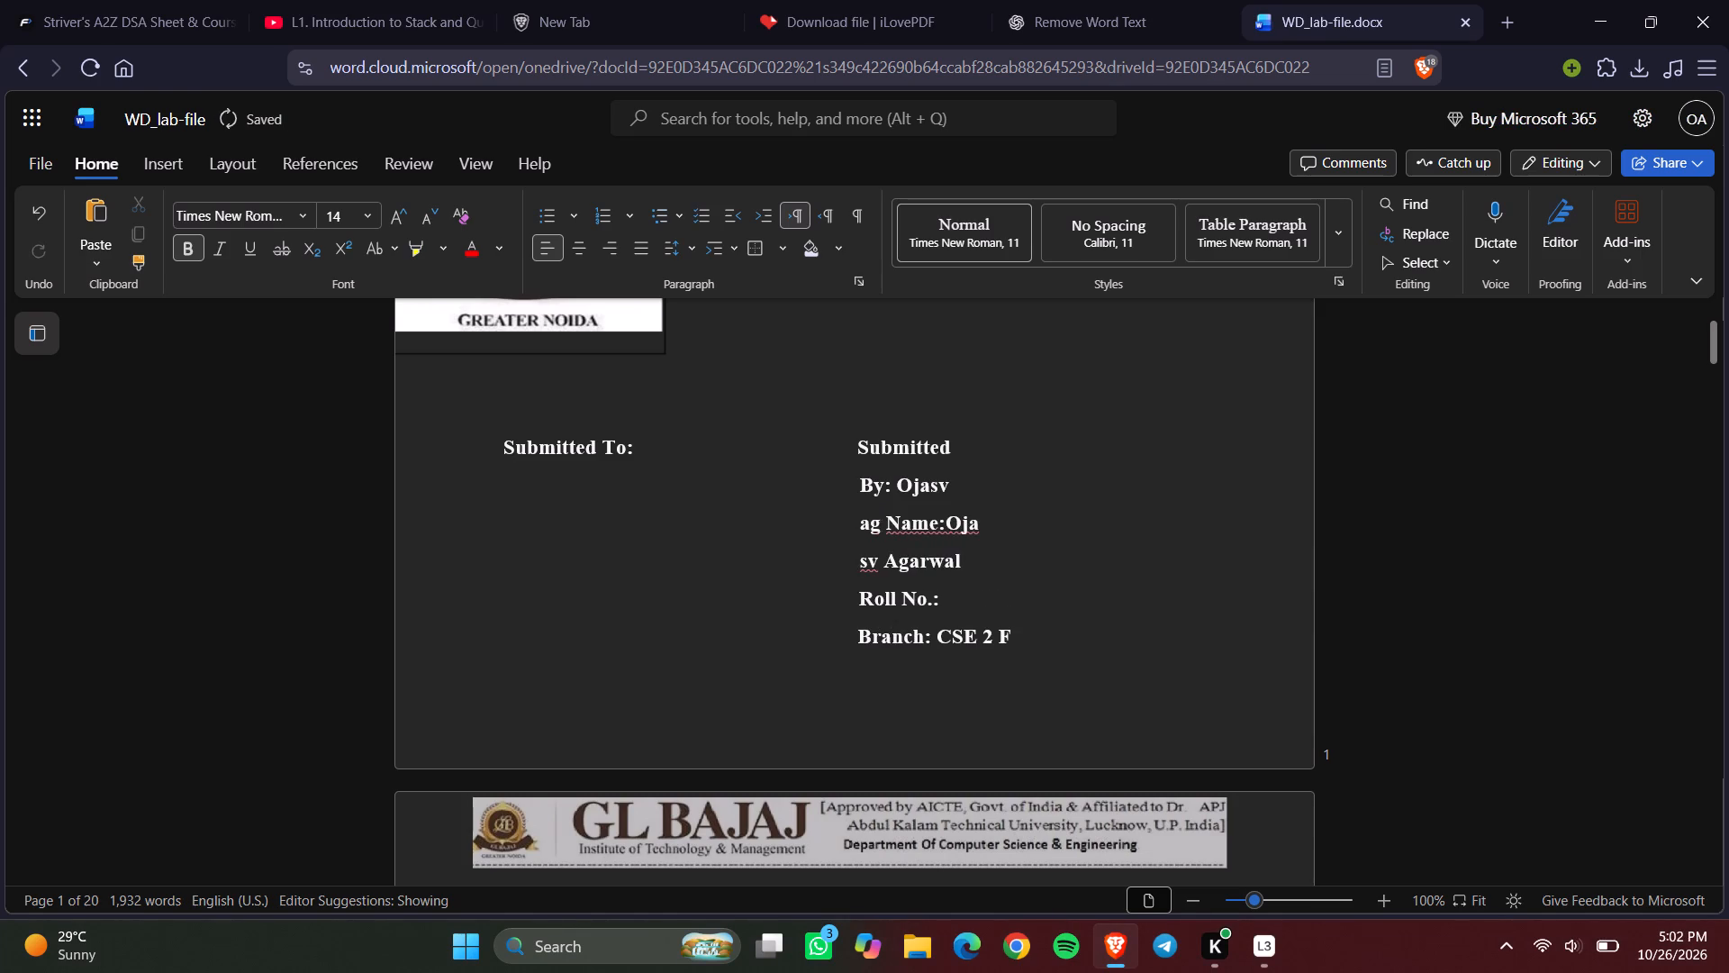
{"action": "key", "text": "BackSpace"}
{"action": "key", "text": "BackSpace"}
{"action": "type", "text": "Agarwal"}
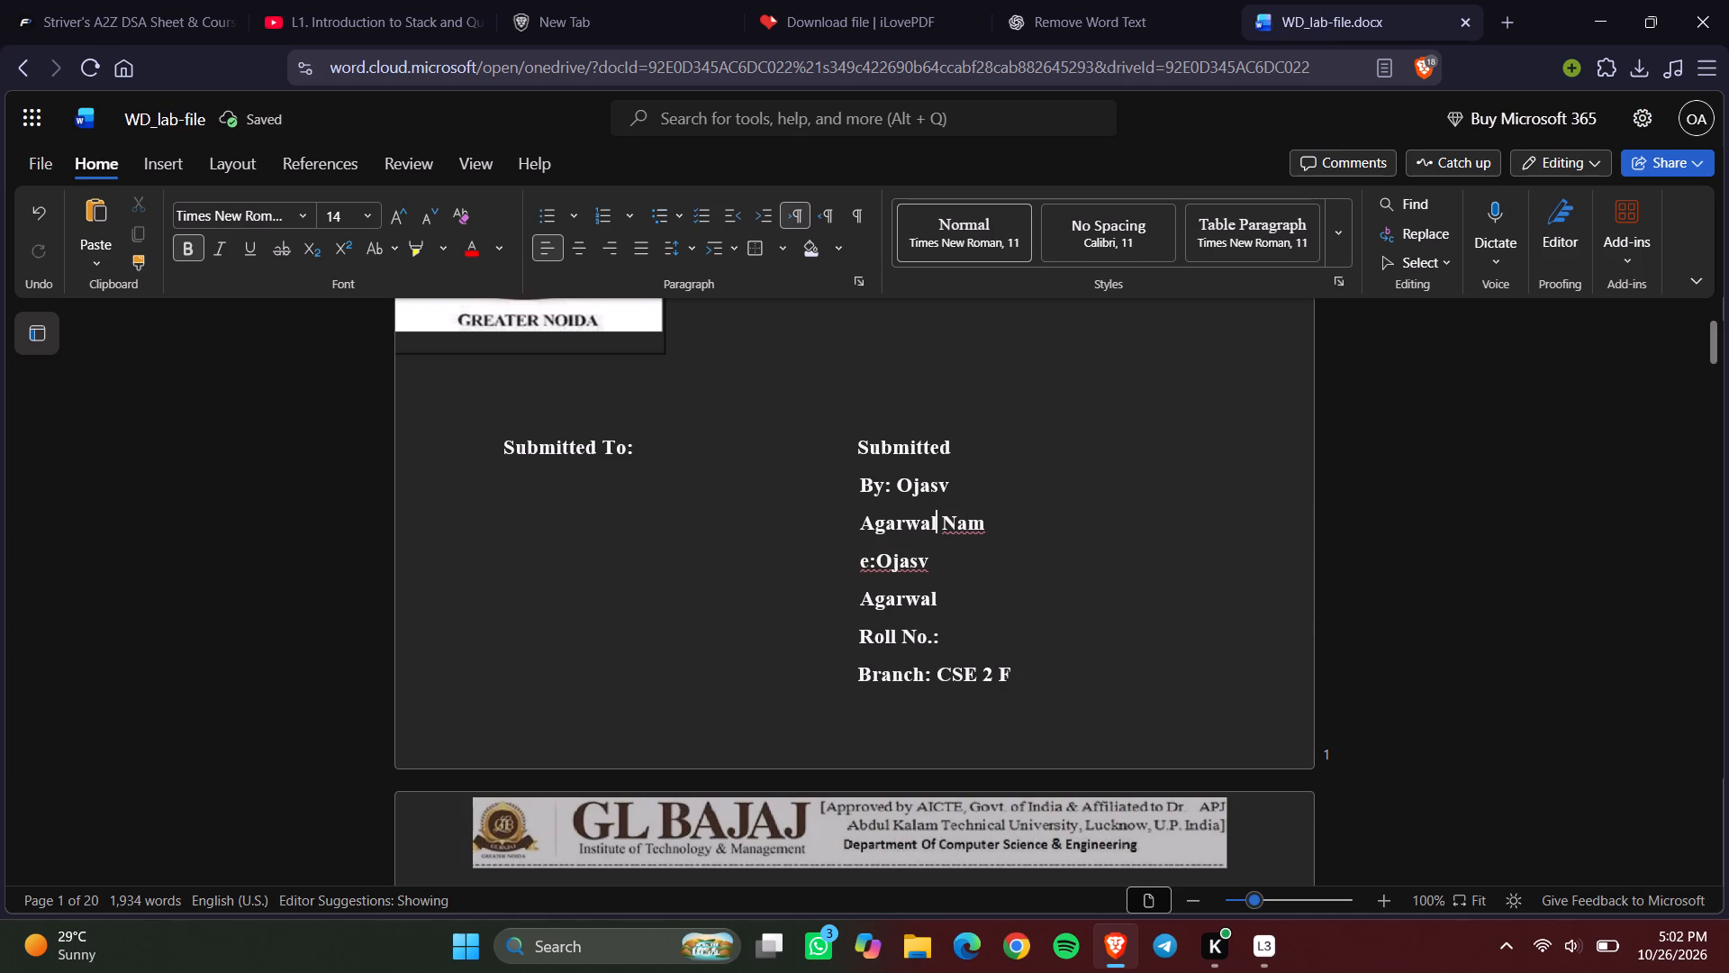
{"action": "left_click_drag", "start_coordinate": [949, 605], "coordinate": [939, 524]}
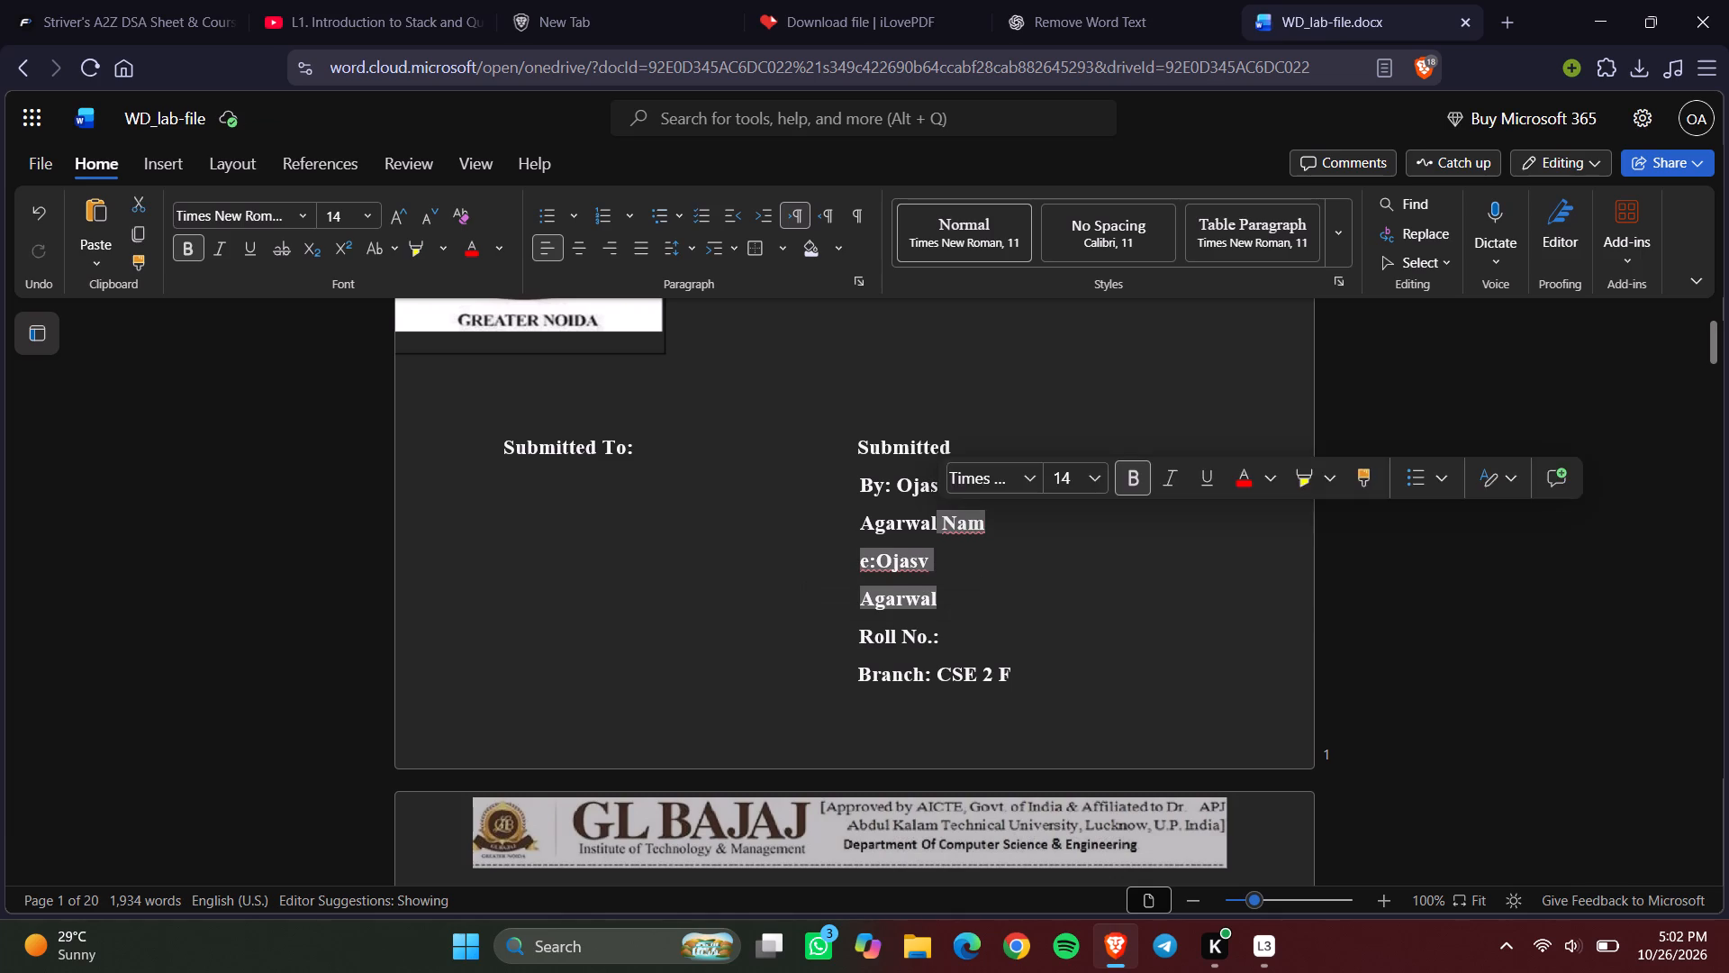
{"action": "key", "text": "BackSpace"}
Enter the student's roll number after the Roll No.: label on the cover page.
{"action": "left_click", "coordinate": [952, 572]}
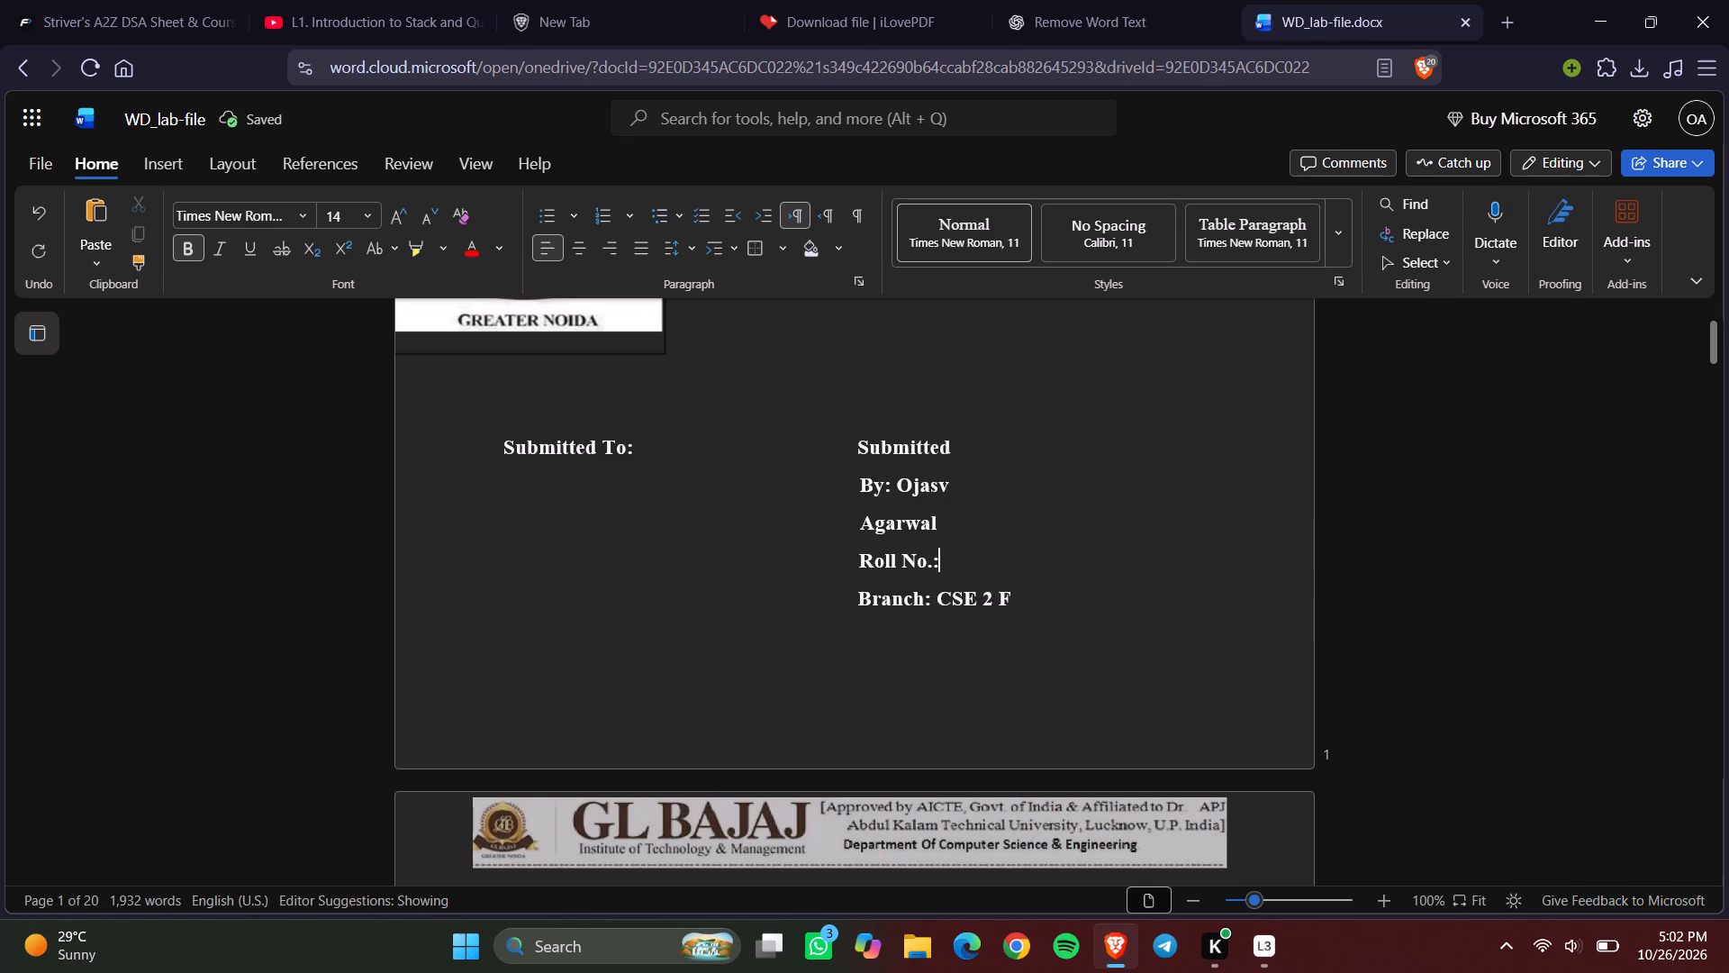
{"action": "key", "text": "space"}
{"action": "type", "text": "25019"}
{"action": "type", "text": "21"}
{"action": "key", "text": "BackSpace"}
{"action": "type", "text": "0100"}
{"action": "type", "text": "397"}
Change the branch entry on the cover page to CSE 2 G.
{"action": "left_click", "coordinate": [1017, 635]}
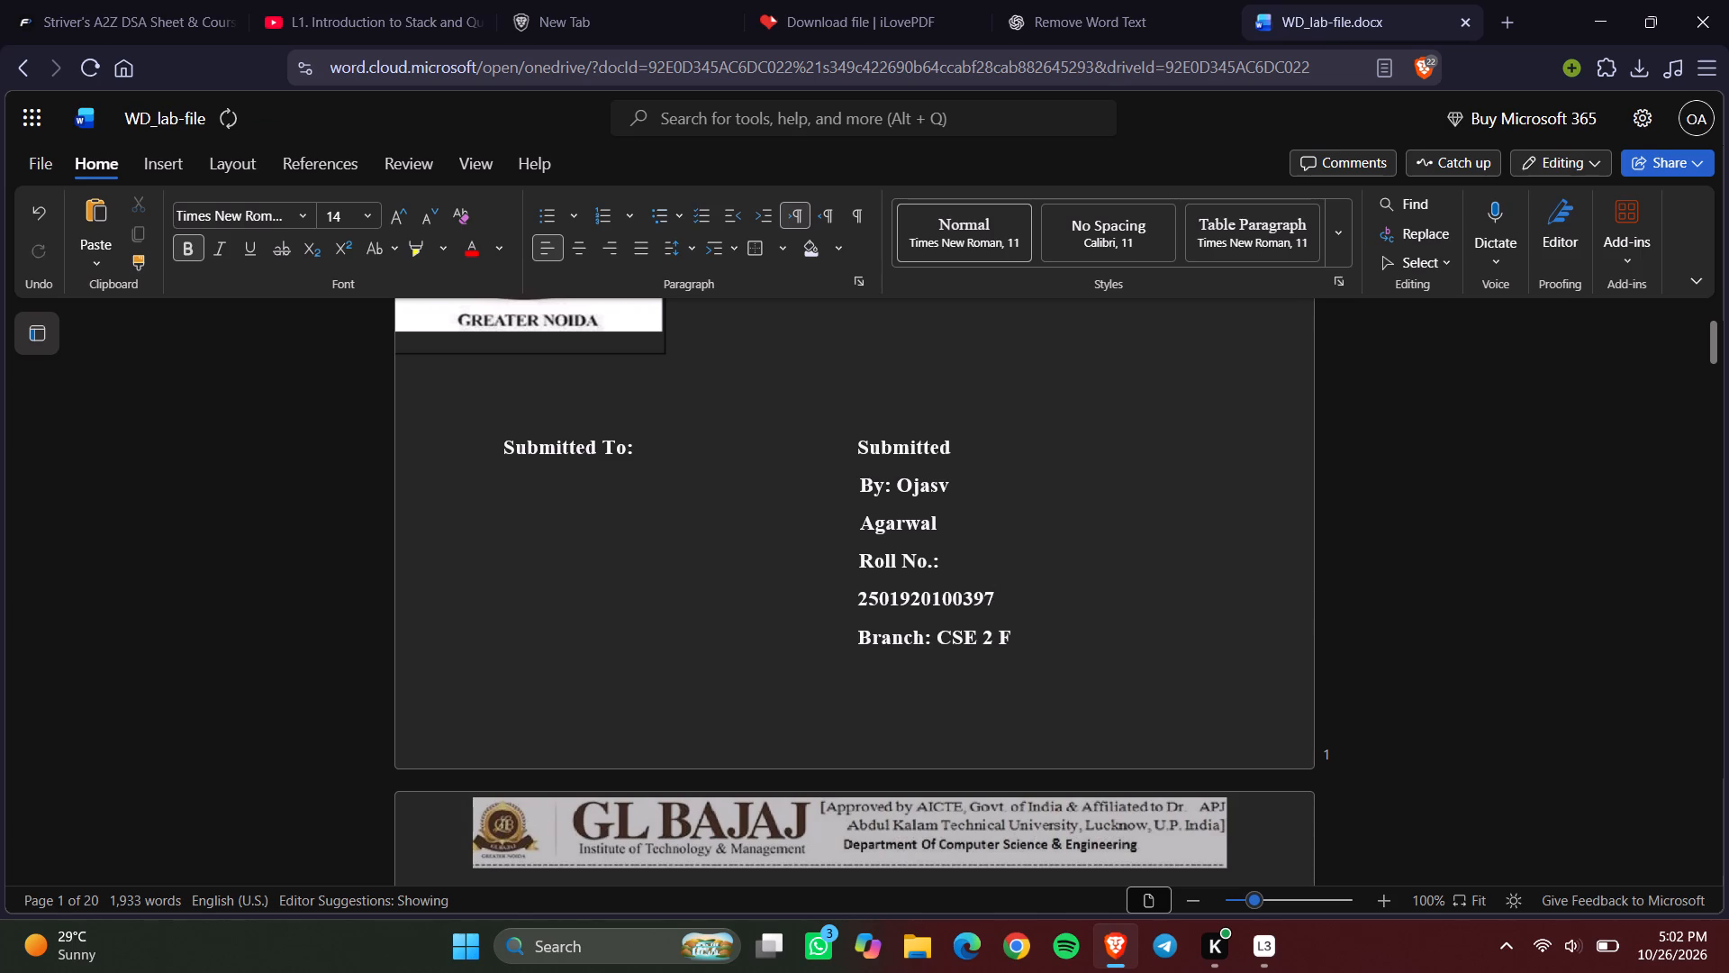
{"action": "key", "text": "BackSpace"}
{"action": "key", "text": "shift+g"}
Enter the teacher's name with the title Ms. on a new line below the Submitted To: label.
{"action": "left_click", "coordinate": [651, 447]}
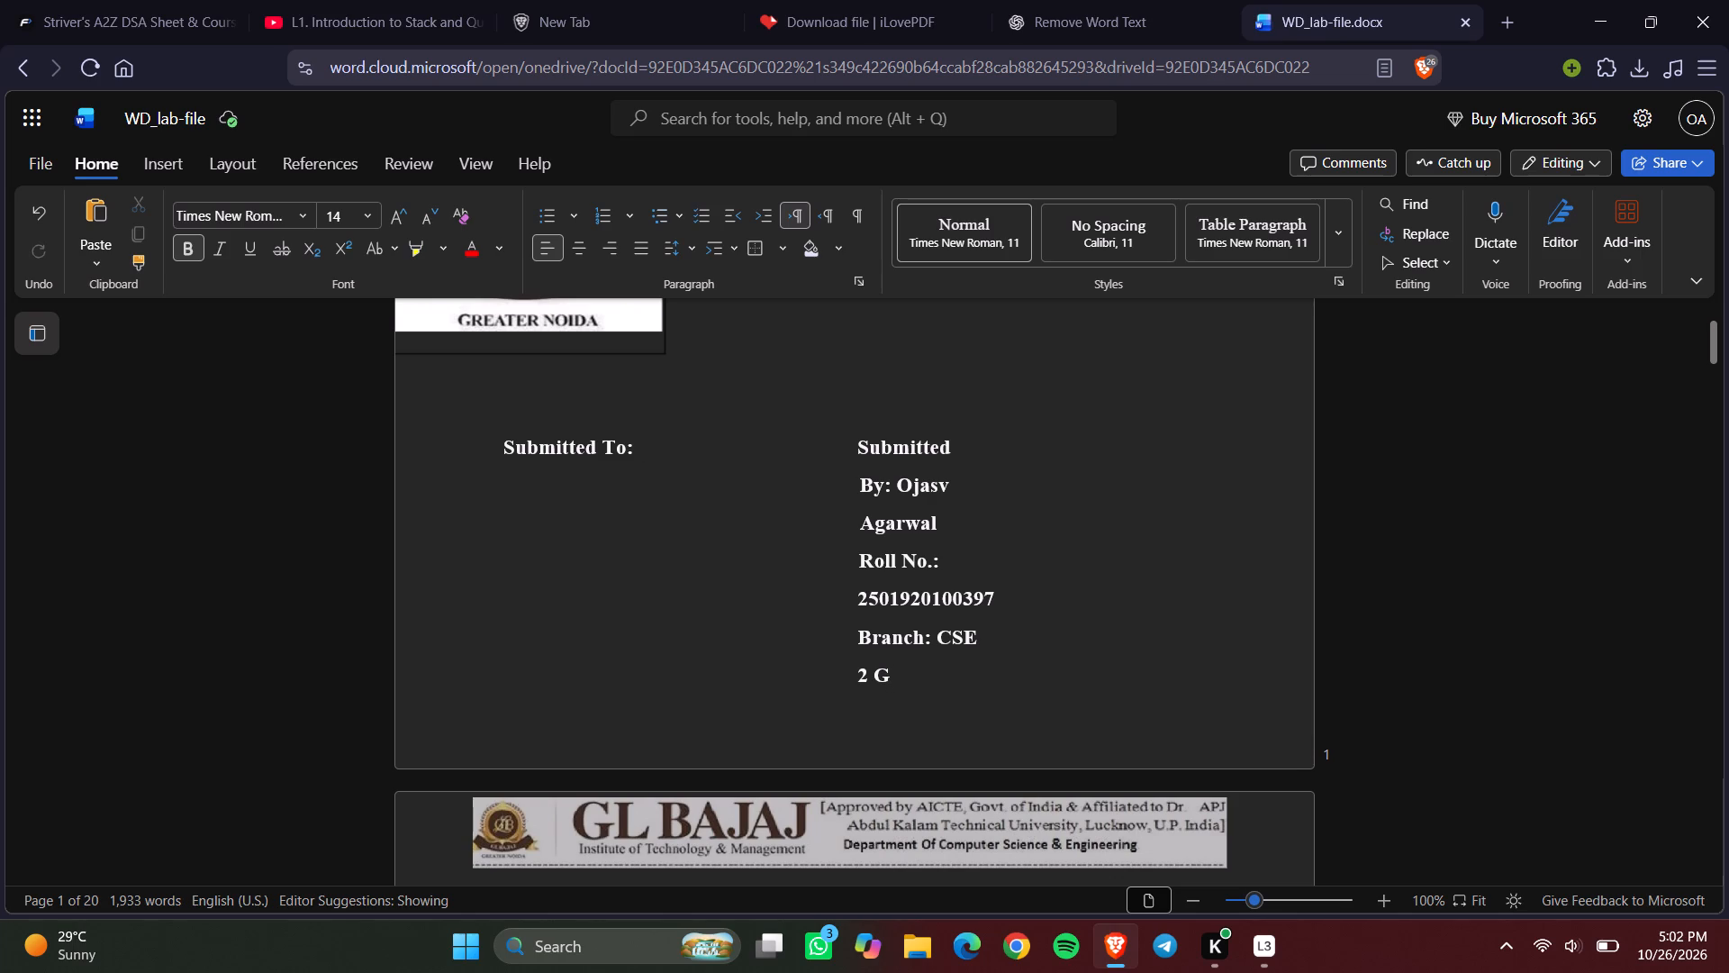
{"action": "key", "text": "Return"}
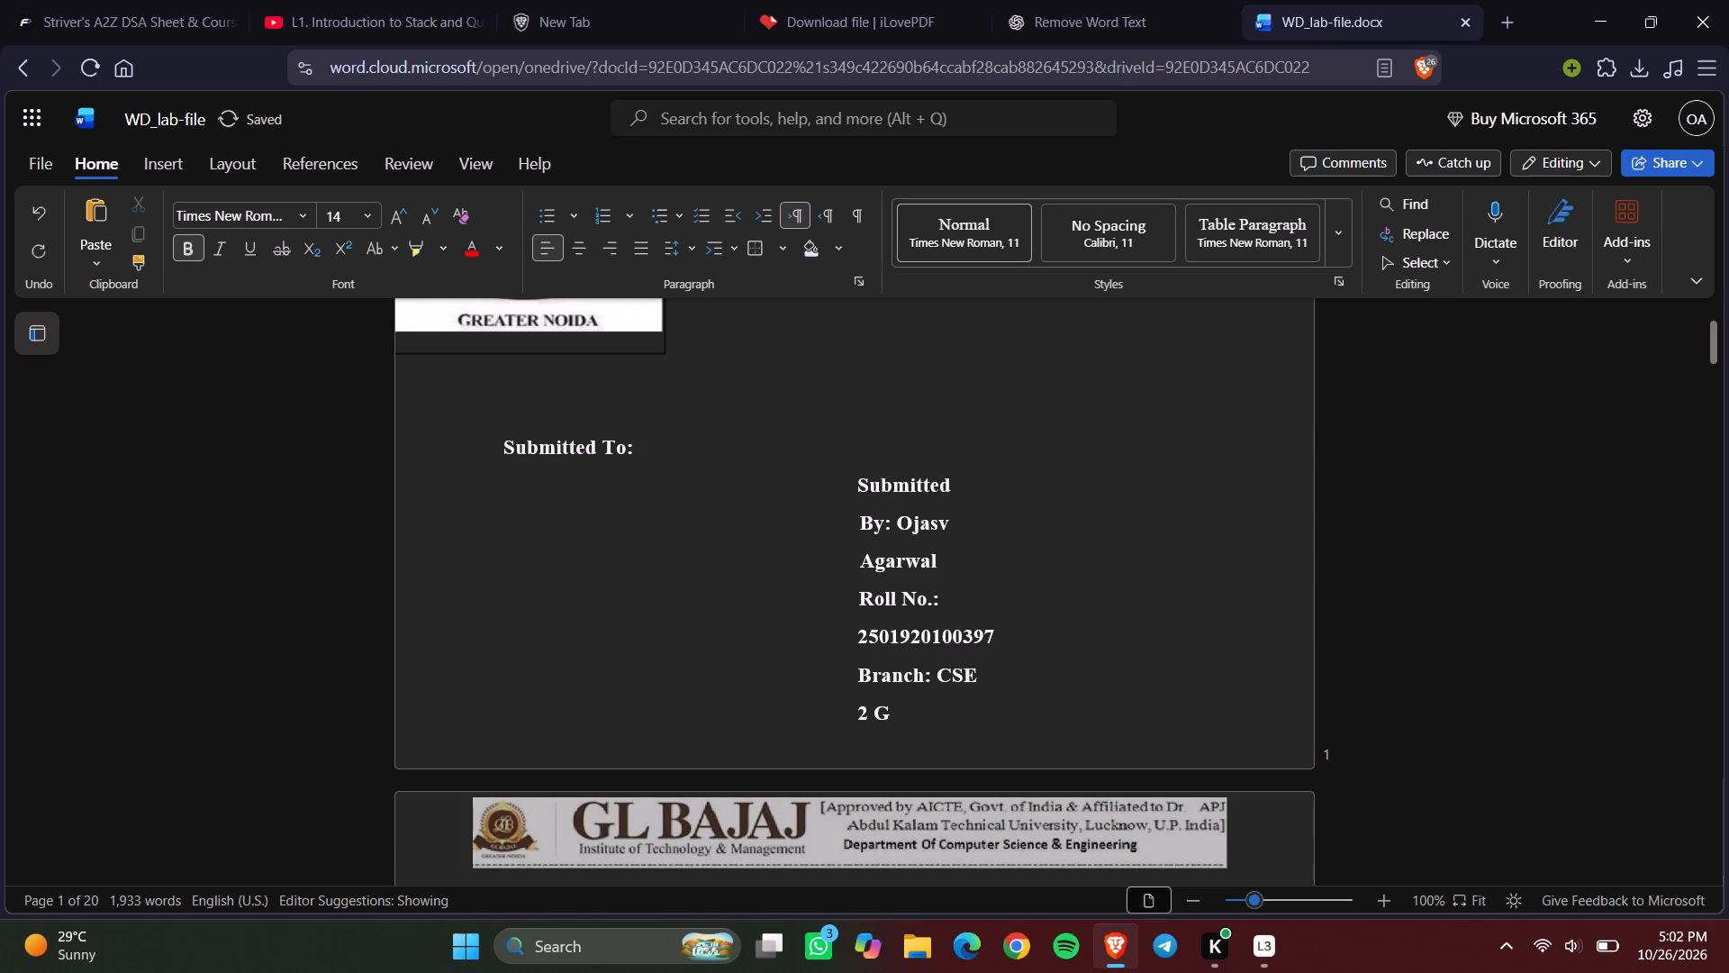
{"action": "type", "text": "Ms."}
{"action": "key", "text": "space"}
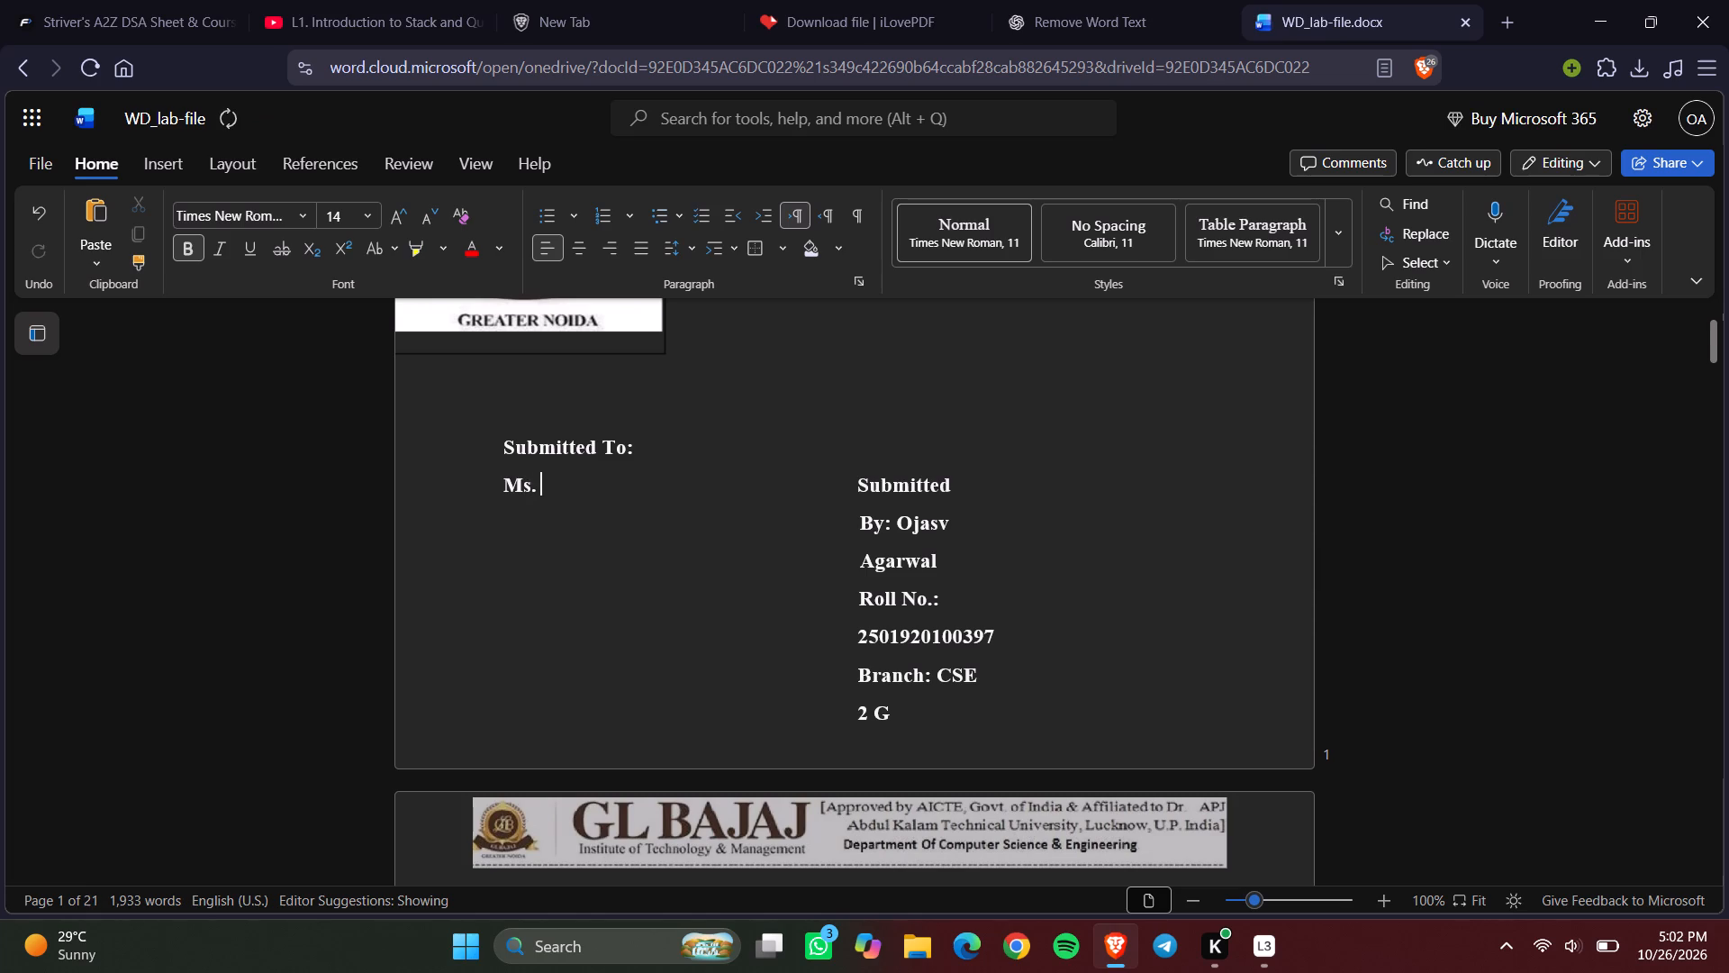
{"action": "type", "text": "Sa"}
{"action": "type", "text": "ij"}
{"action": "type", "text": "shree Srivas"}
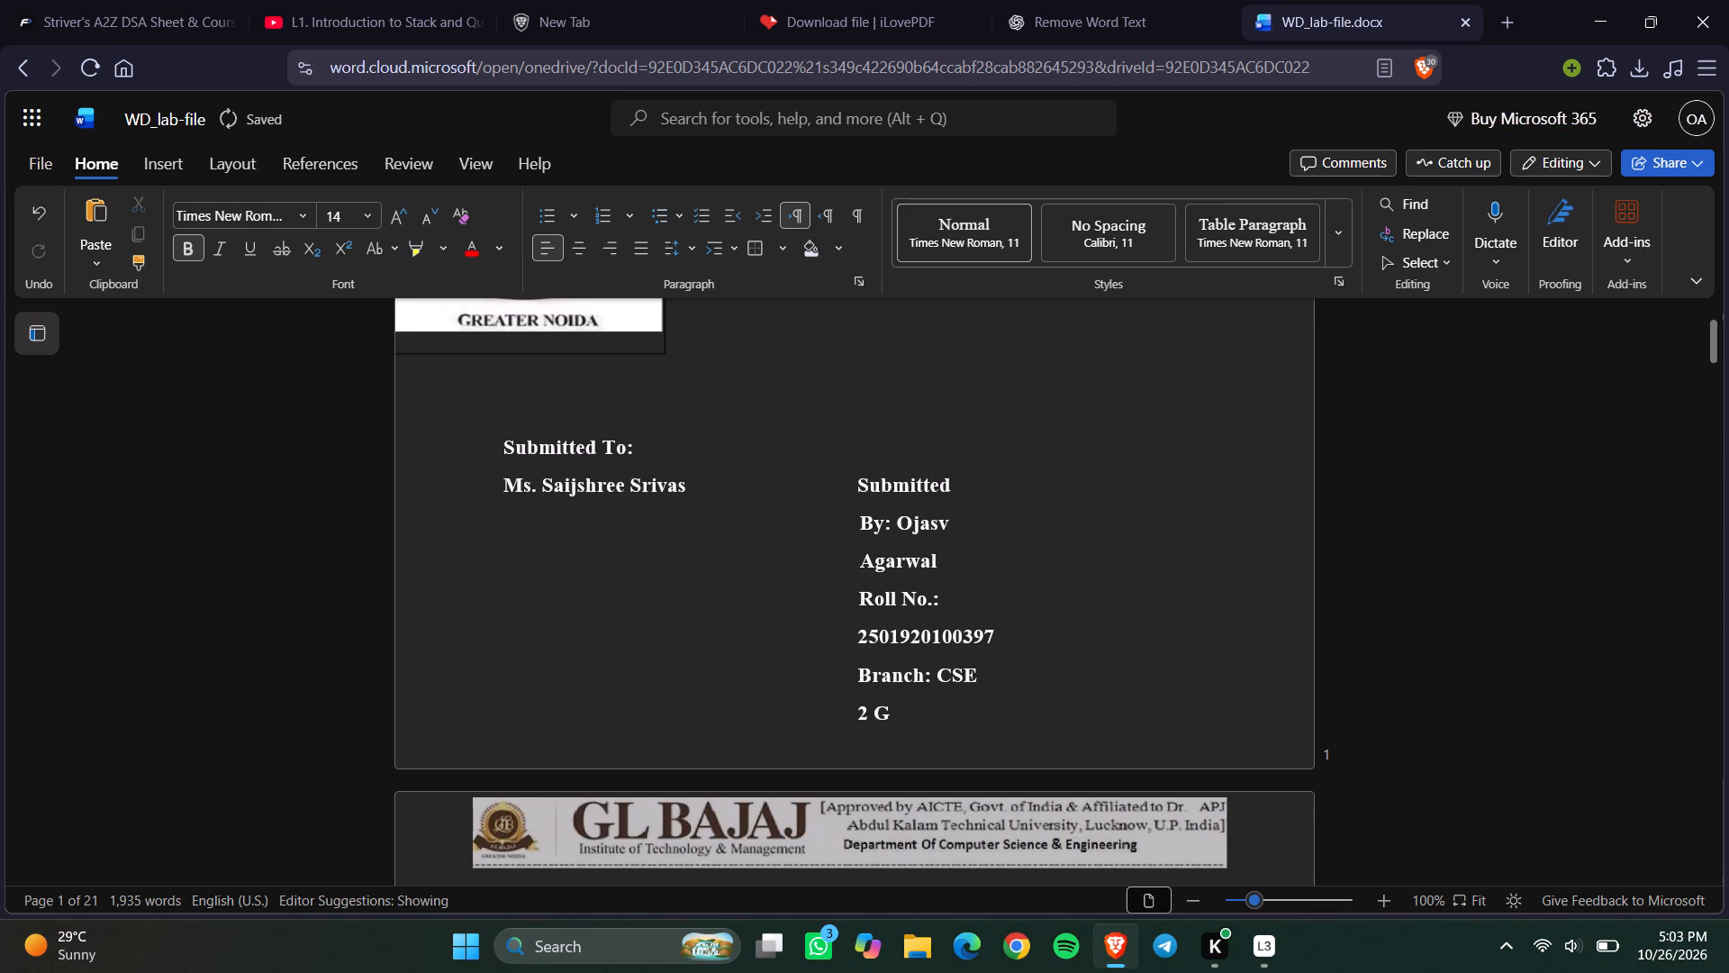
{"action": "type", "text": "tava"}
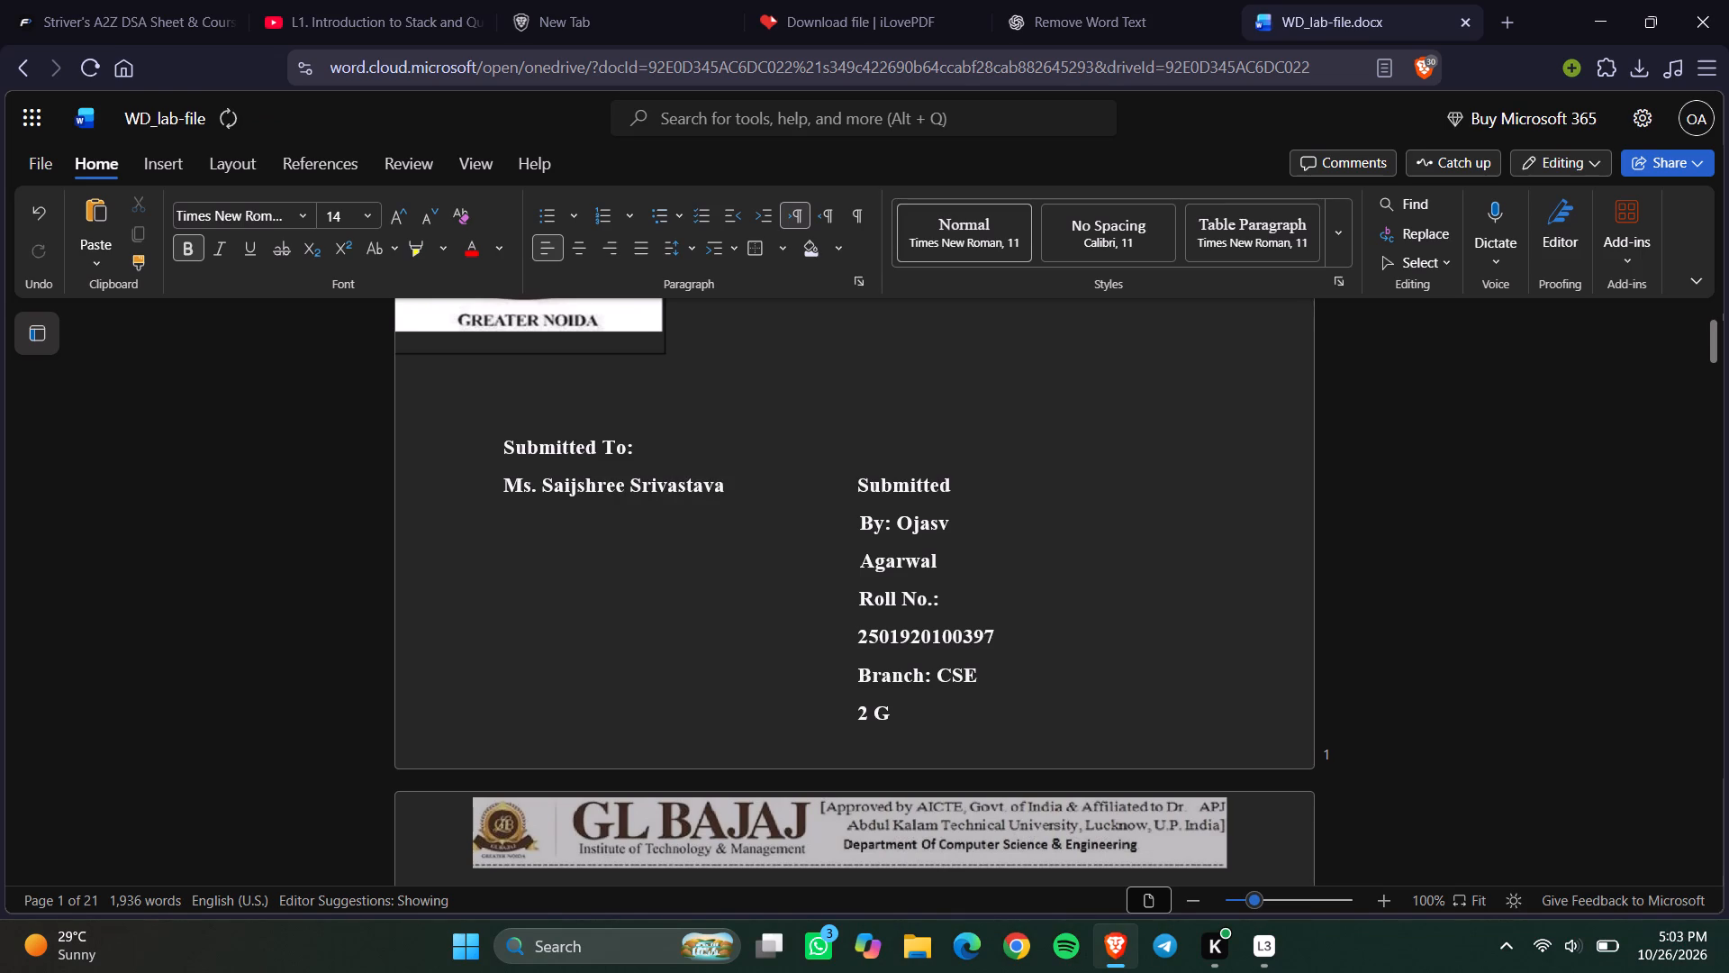
Below the teacher's name, leave a blank line and add the lines Assistant Professor and Department of CSE.
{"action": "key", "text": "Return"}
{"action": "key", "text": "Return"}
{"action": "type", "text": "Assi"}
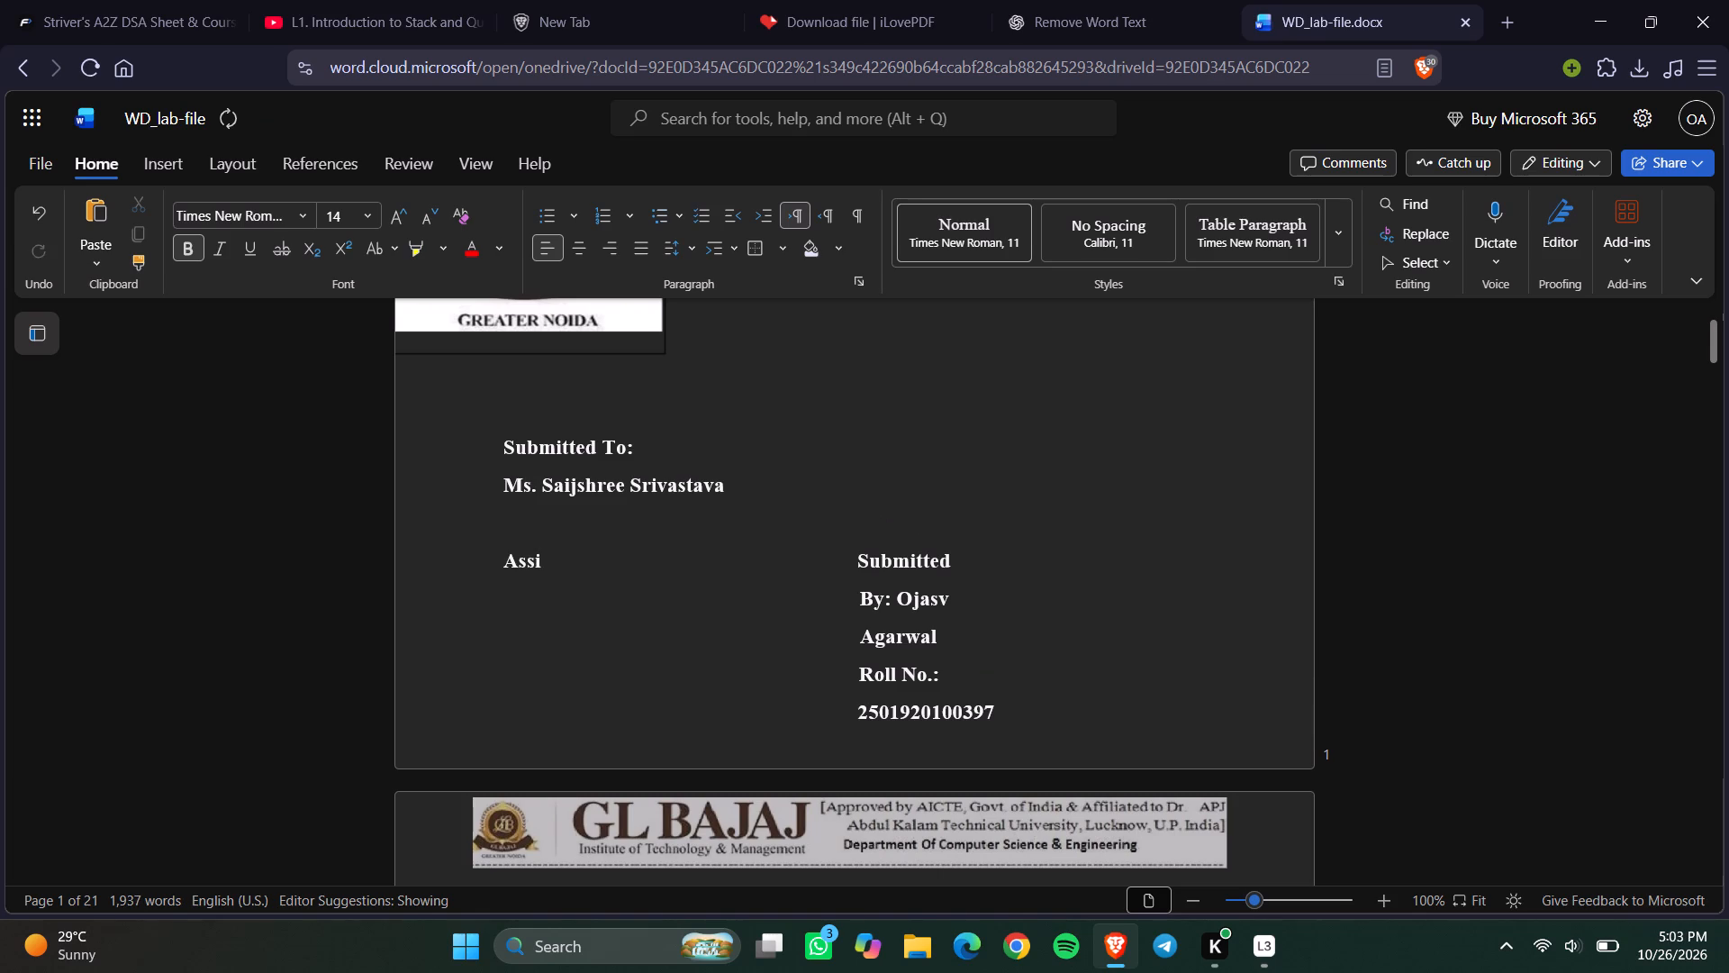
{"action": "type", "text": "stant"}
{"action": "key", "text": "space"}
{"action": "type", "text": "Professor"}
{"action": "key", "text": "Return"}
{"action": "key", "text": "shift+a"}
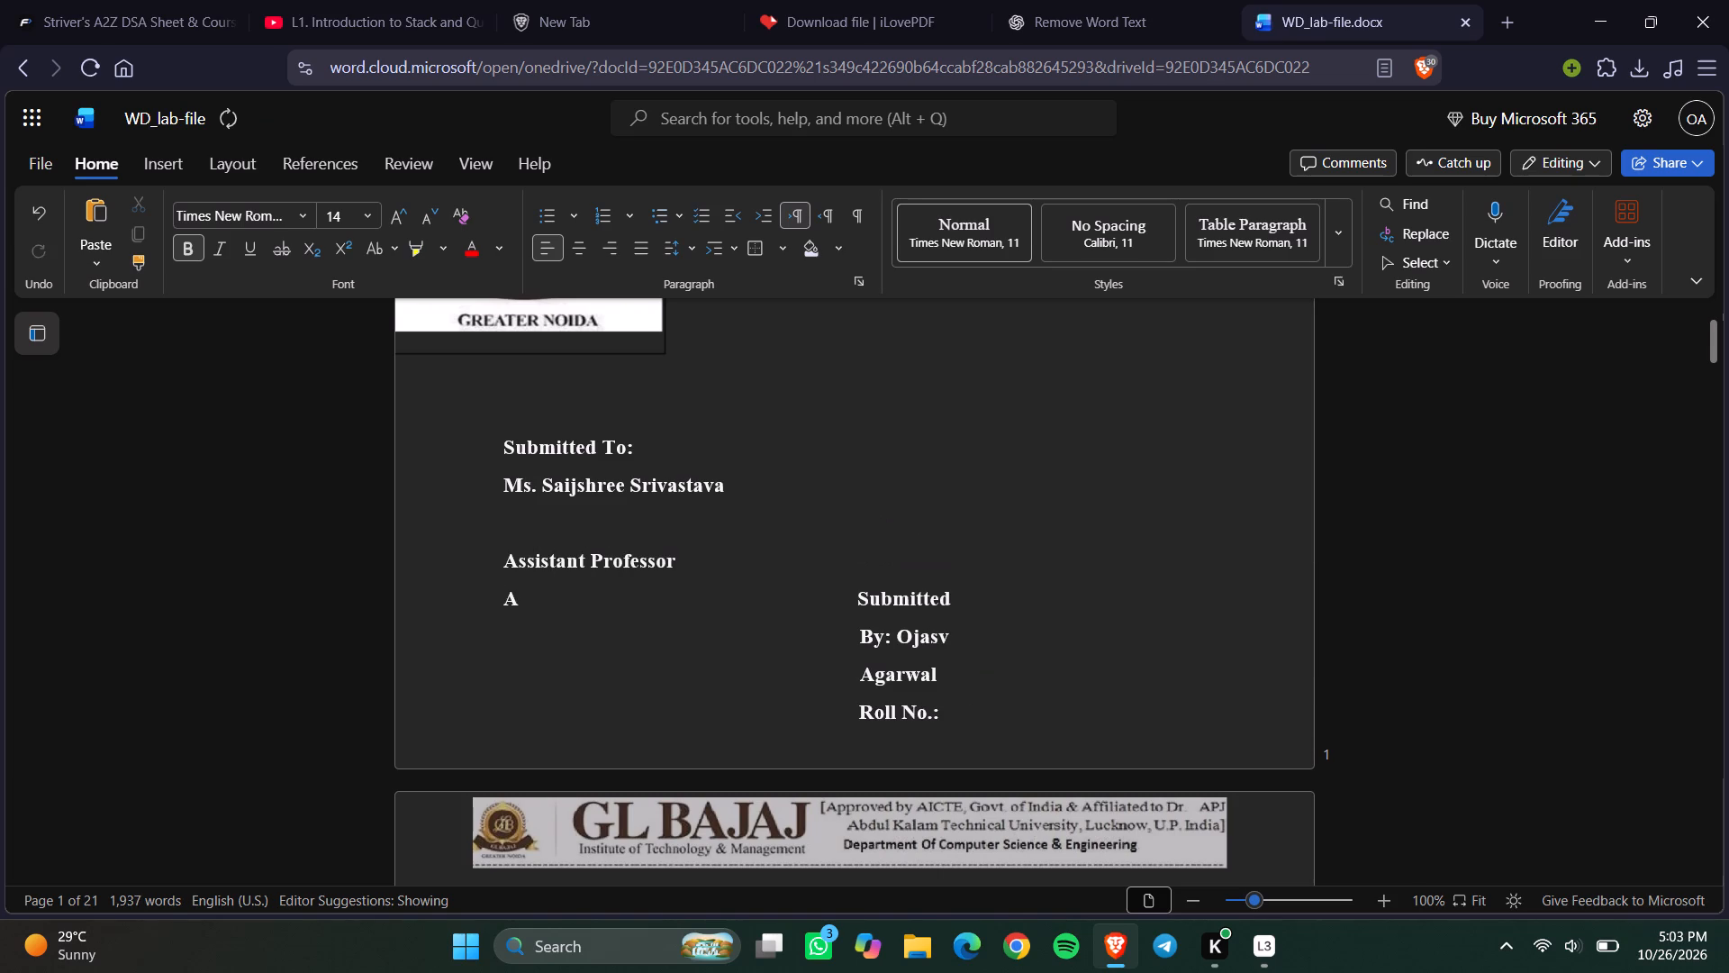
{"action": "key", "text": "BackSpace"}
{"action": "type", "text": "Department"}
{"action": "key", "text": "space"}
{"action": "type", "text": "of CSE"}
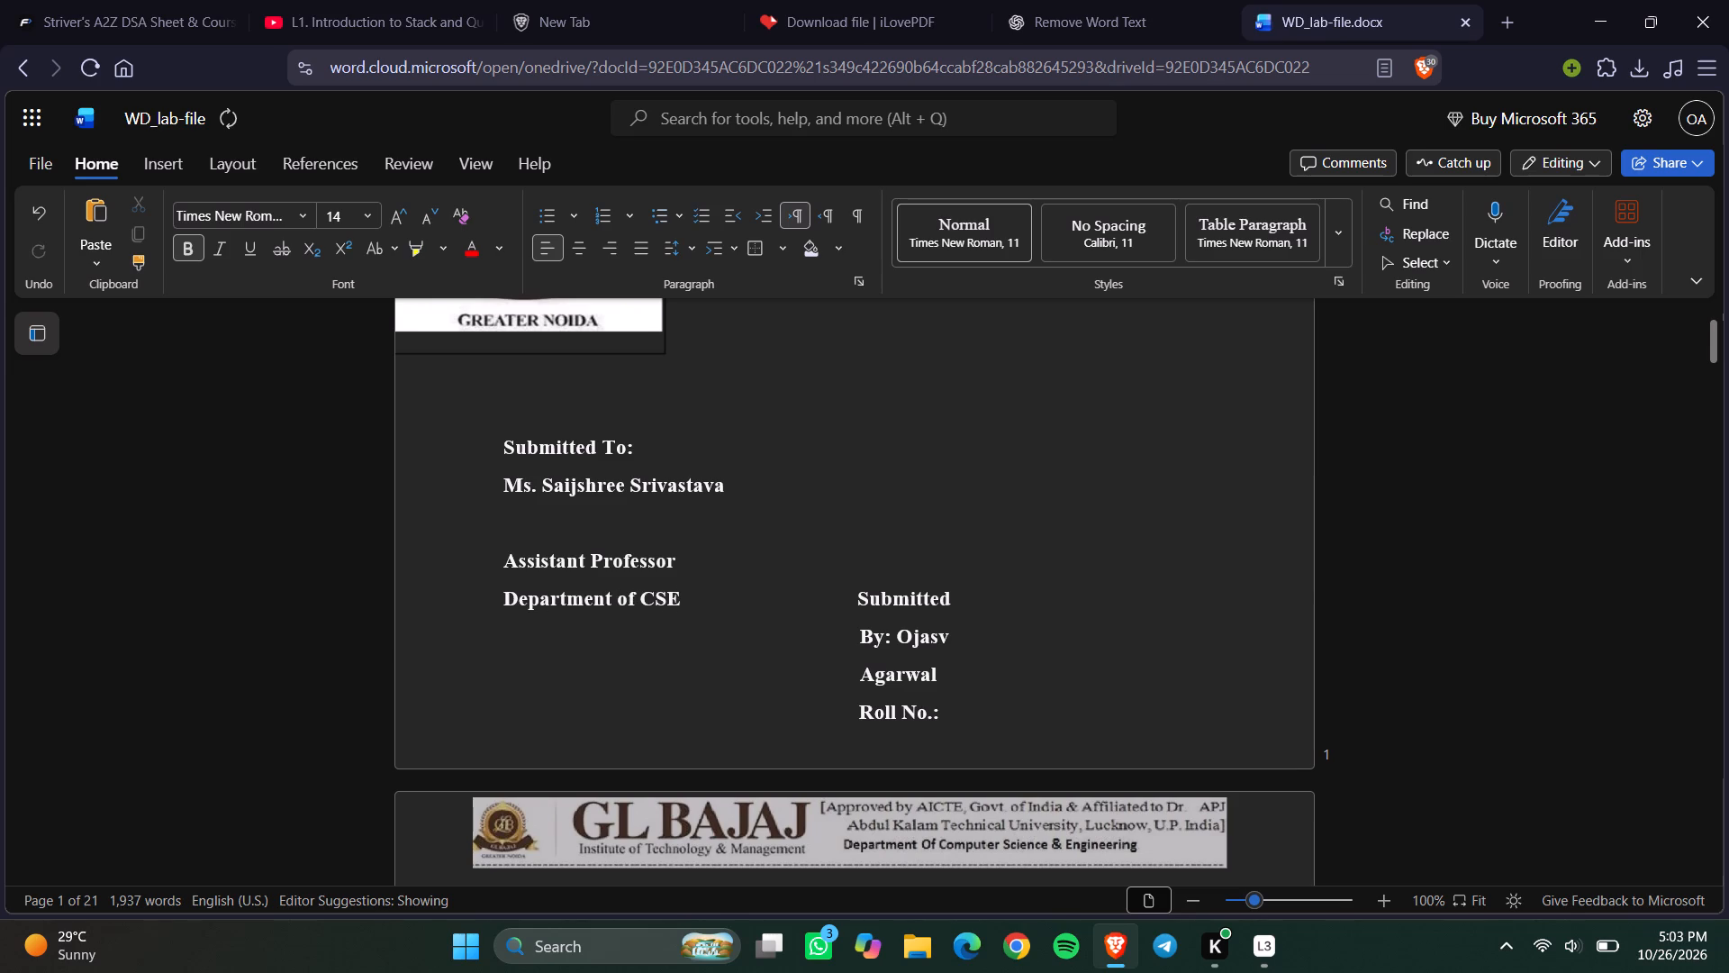
Join the Submitted By: text onto the Department of CSE line, separated by seven spaces.
{"action": "left_click", "coordinate": [831, 577]}
{"action": "left_click", "coordinate": [922, 589]}
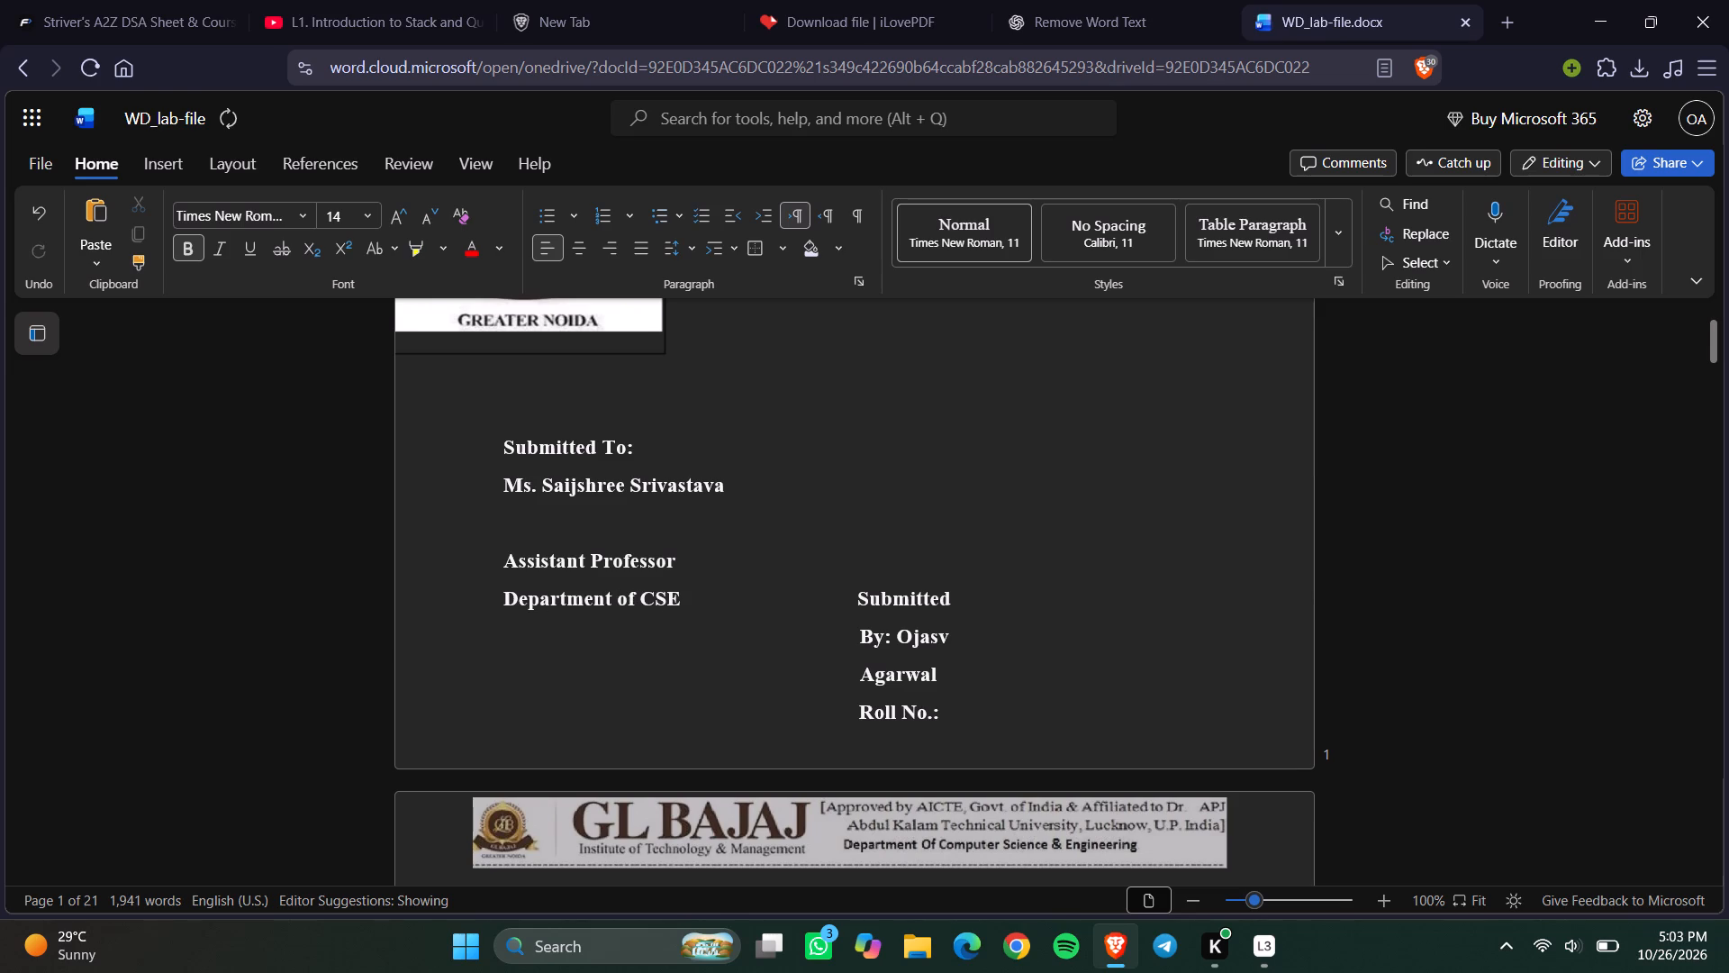
{"action": "left_click", "coordinate": [857, 596]}
{"action": "key", "text": "BackSpace"}
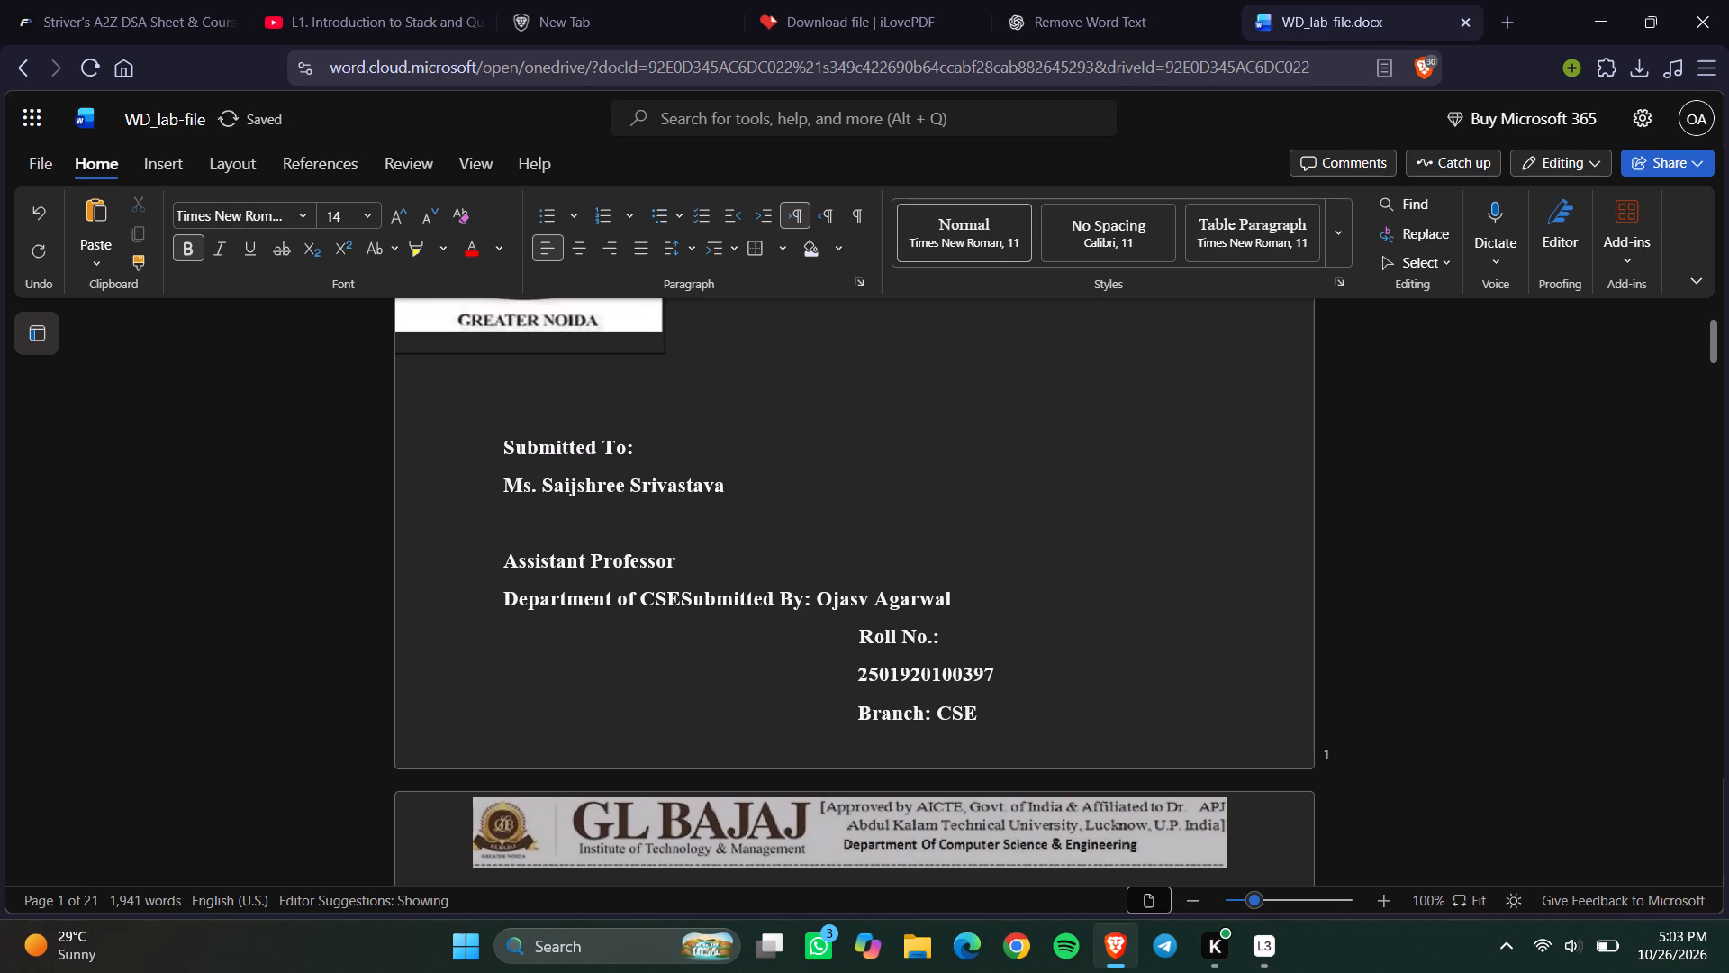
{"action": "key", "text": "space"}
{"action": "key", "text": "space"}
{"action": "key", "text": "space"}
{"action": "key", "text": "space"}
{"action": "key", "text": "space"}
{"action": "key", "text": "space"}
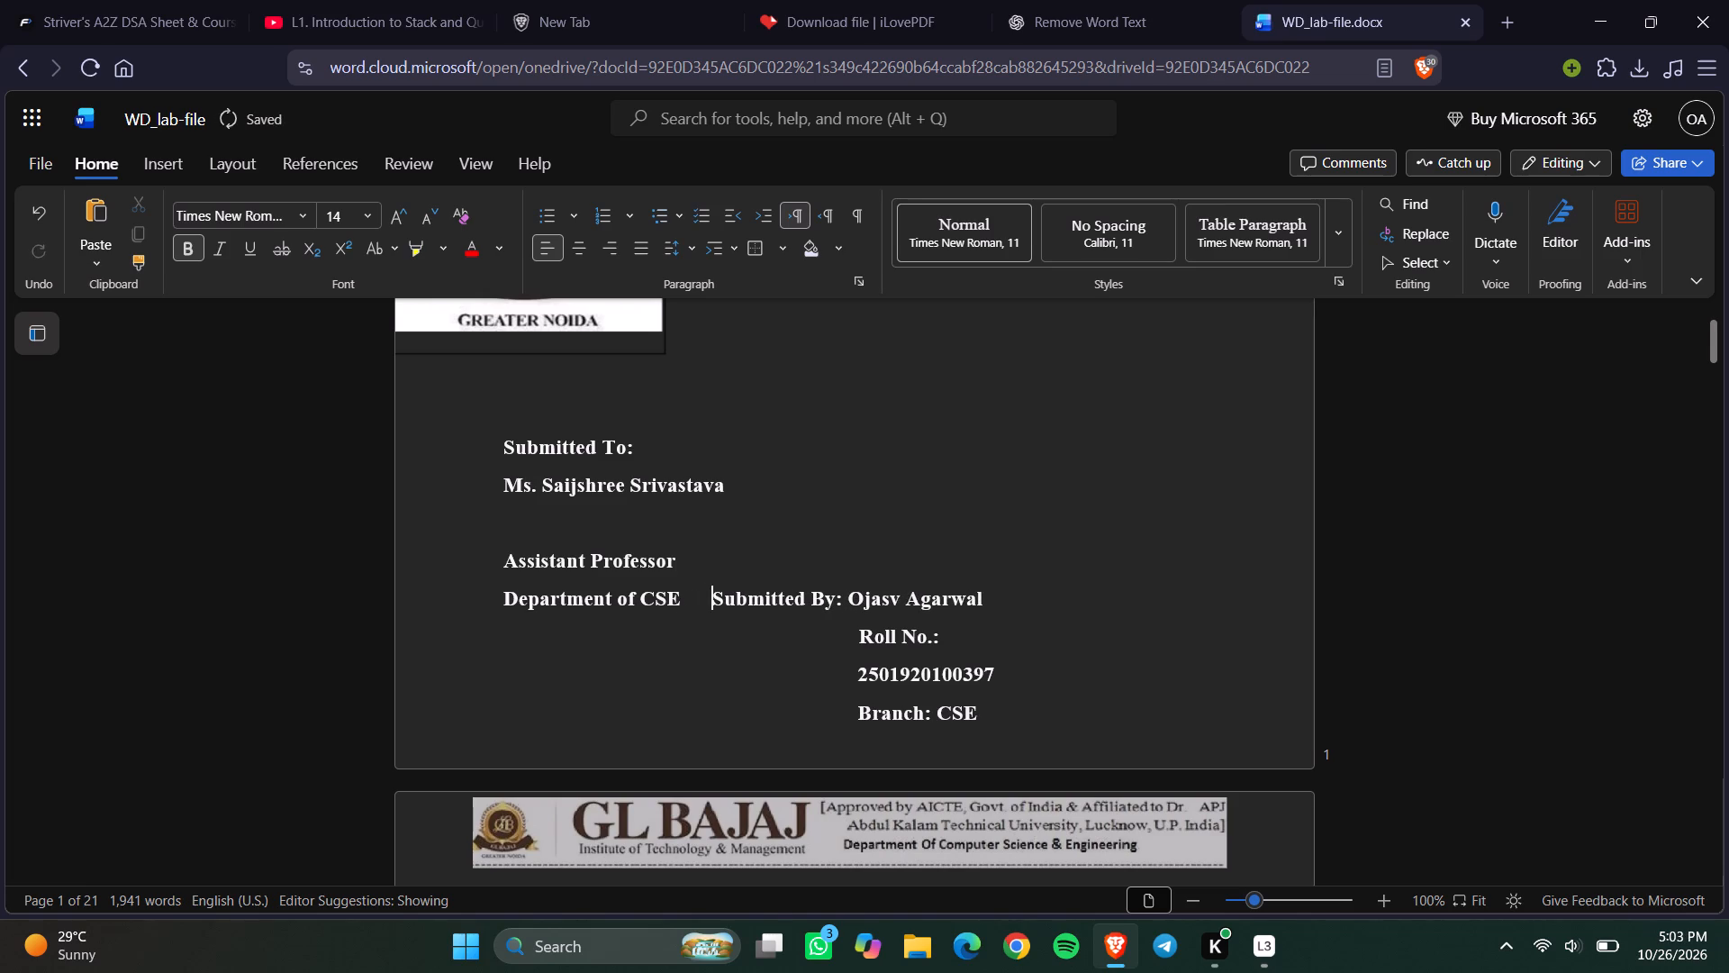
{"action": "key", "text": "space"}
Insert a long run of spaces after the Submitted To: label, reaching past the middle of the page.
{"action": "left_click", "coordinate": [660, 450]}
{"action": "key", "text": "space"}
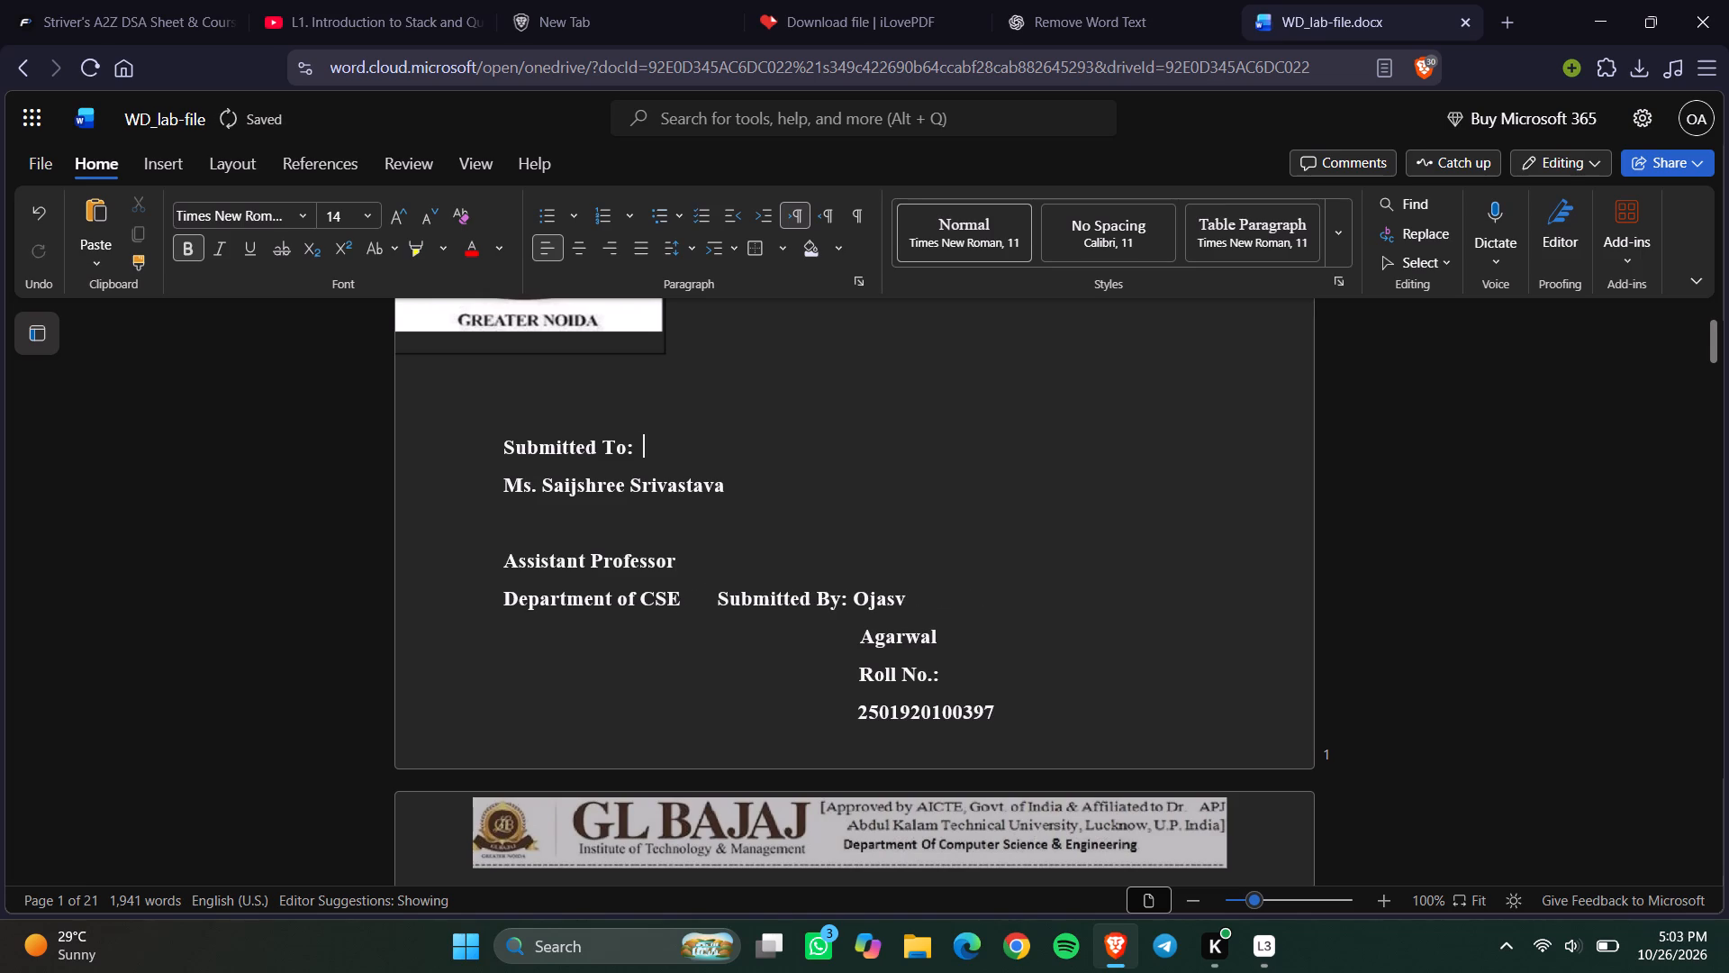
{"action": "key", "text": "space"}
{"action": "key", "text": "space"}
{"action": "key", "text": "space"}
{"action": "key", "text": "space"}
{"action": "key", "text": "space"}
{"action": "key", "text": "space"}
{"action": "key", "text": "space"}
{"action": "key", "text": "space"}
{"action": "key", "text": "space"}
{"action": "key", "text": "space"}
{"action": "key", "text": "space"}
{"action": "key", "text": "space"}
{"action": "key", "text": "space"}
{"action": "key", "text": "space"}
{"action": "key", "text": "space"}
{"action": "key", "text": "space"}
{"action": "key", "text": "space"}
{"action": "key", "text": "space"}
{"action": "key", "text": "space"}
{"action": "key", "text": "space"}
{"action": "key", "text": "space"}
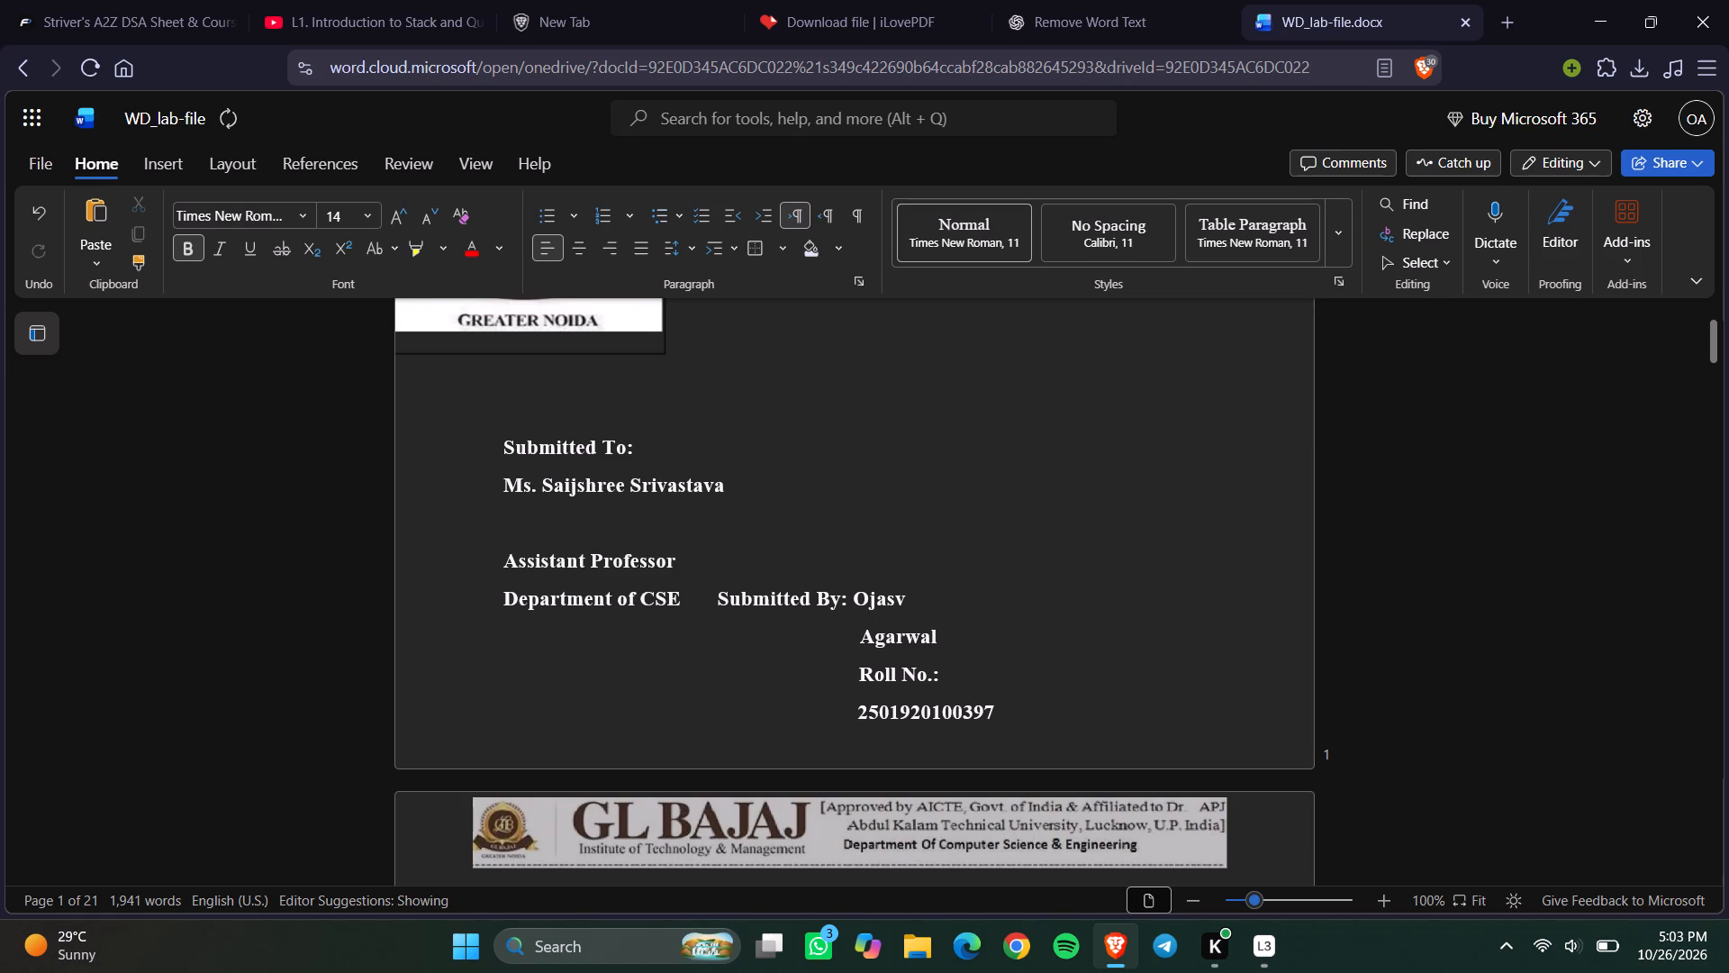
Examine the overall layout of the cover page and the page following it at 40% zoom.
{"action": "scroll", "coordinate": [660, 450], "scroll_direction": "up", "scroll_amount": 2}
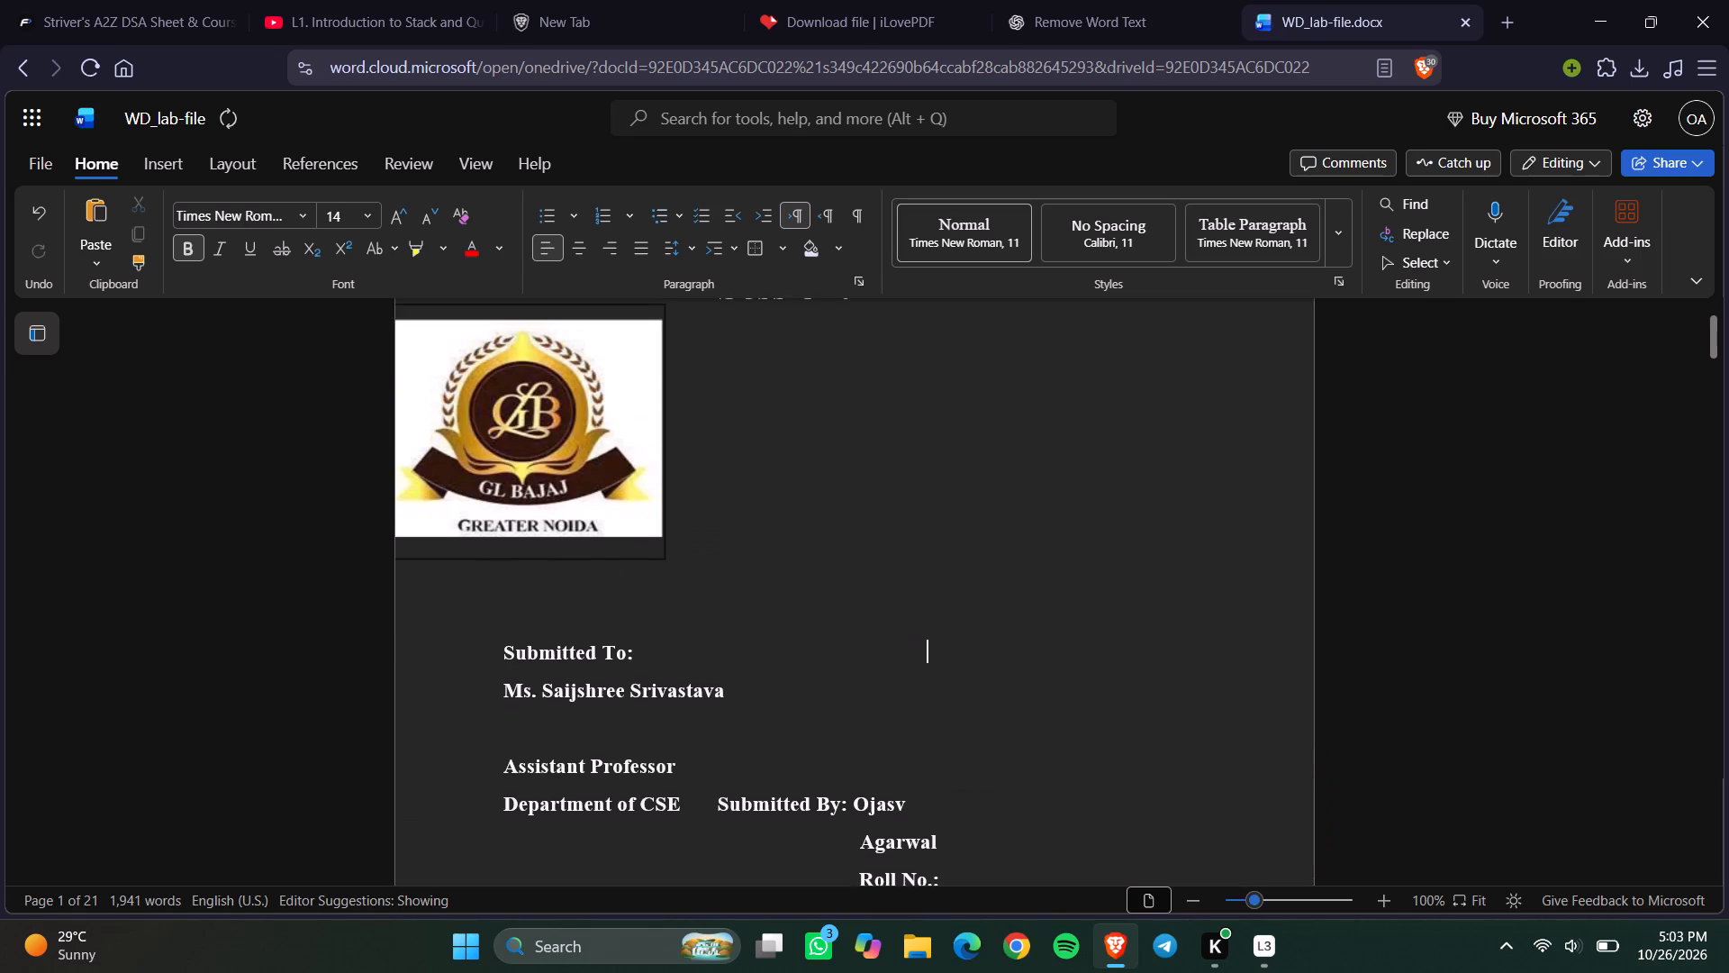
{"action": "scroll", "coordinate": [660, 450], "scroll_direction": "up", "scroll_amount": 4}
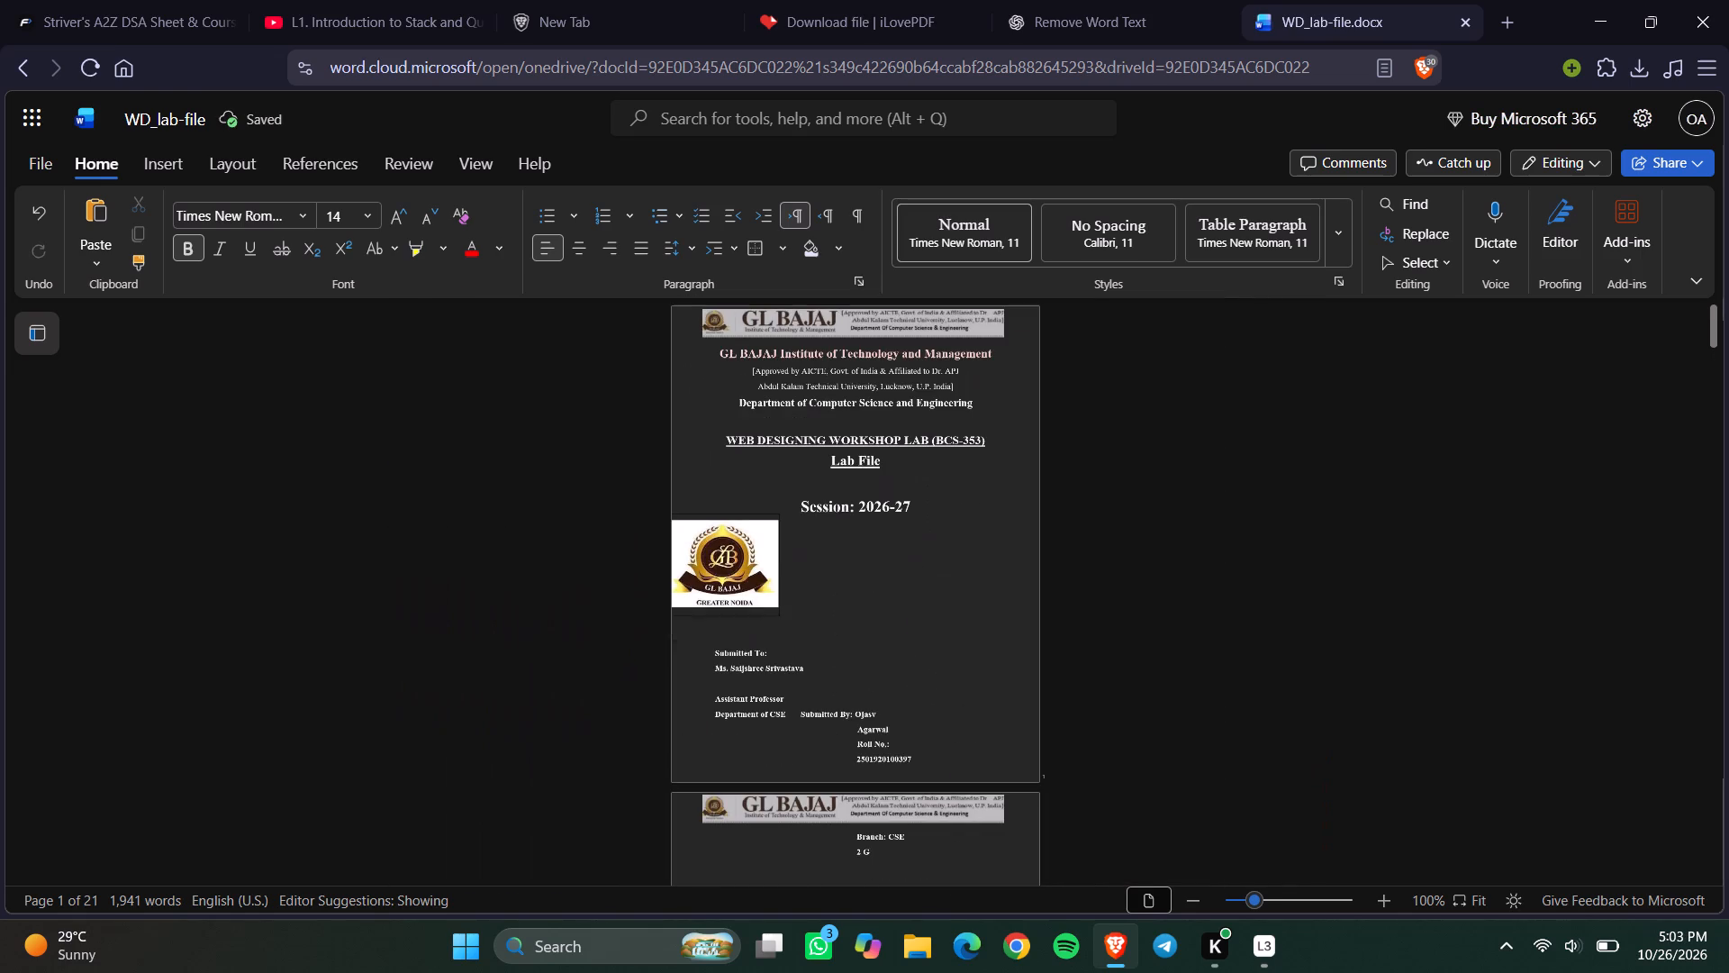
{"action": "scroll", "coordinate": [660, 450], "scroll_direction": "down", "scroll_amount": 2}
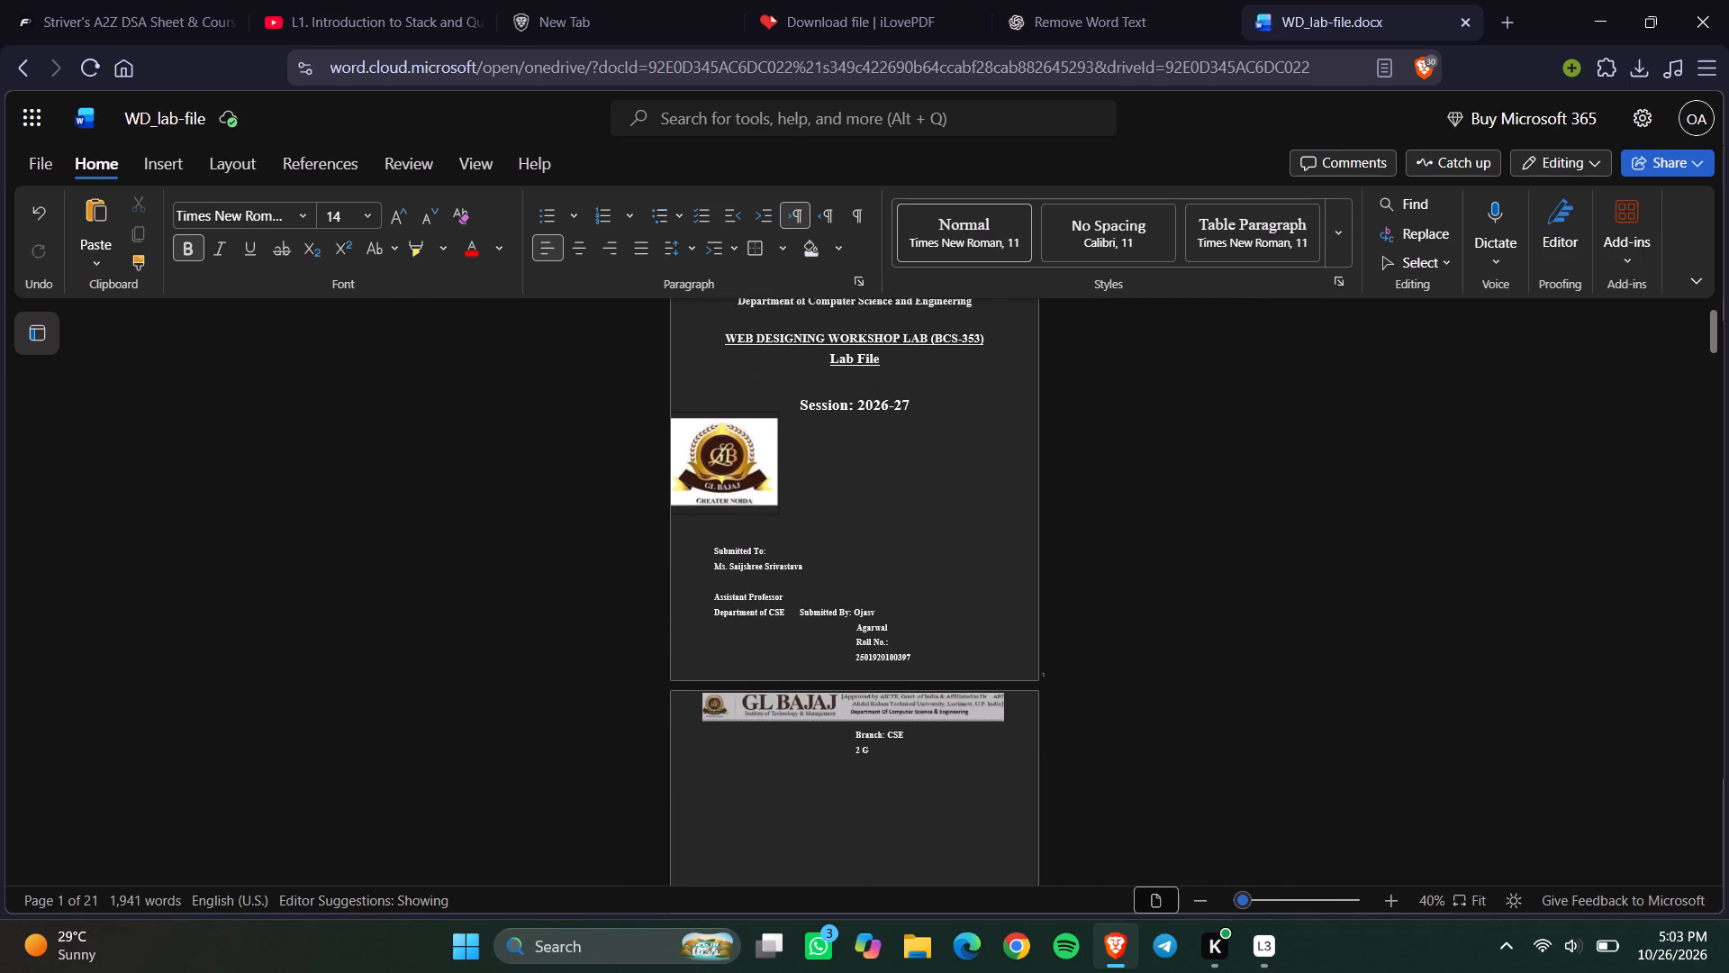
{"action": "scroll", "coordinate": [660, 450], "scroll_direction": "down", "scroll_amount": 7}
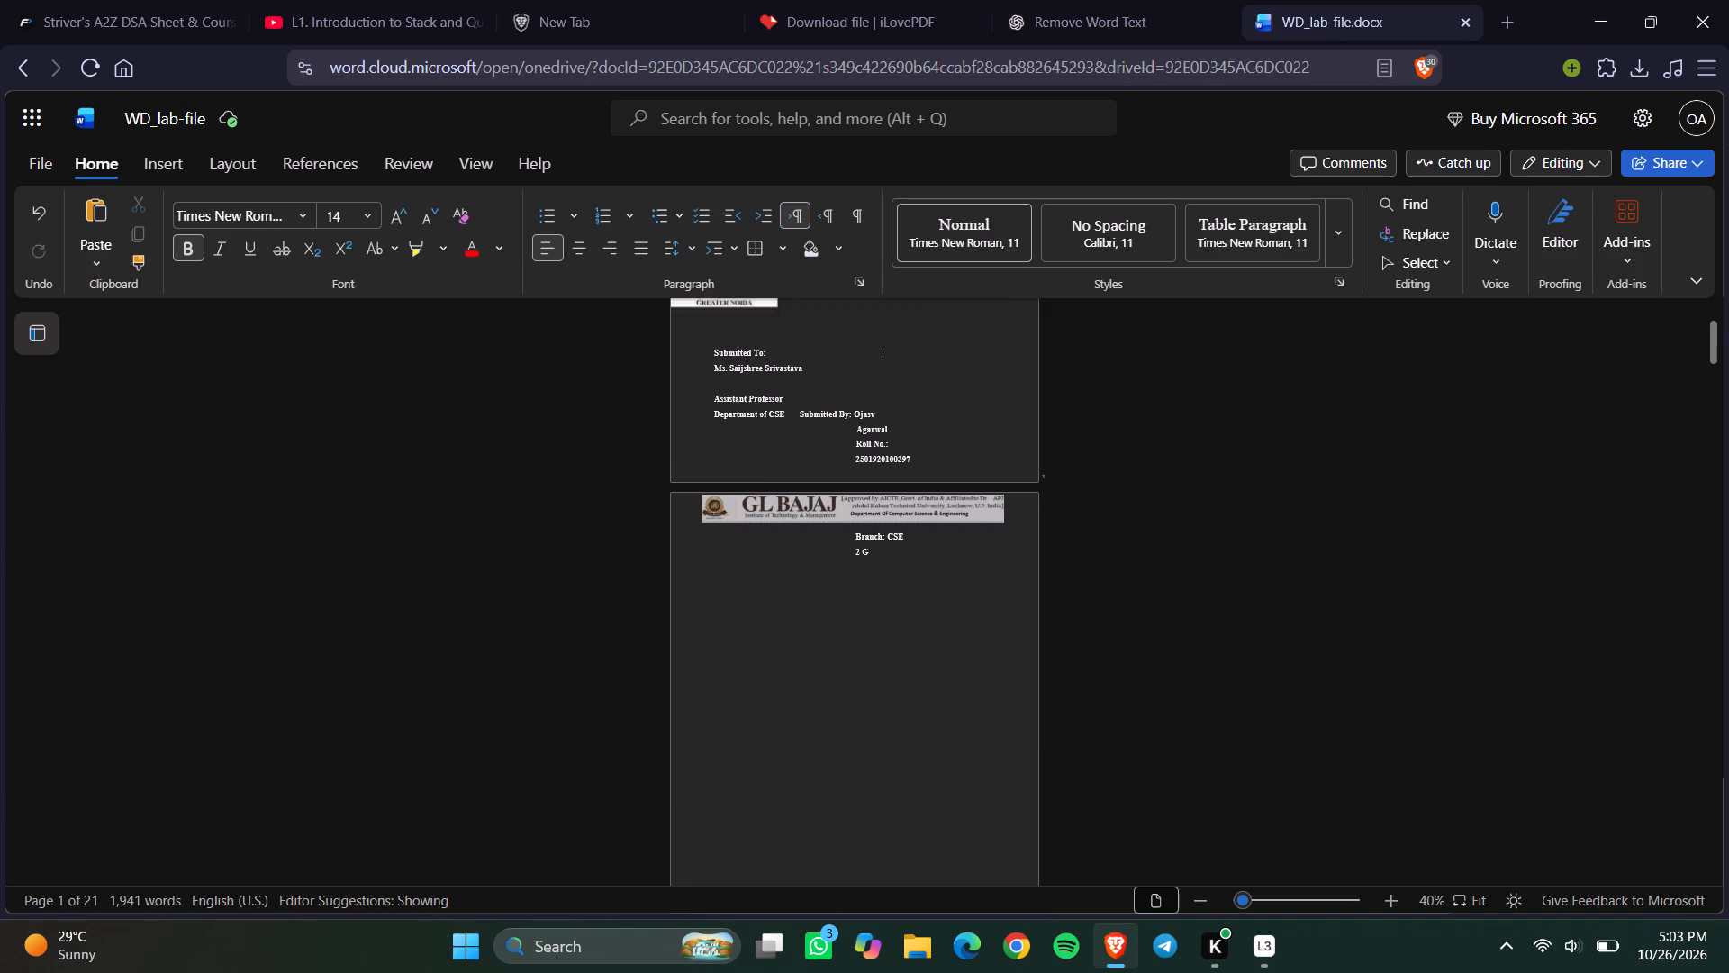
{"action": "scroll", "coordinate": [660, 450], "scroll_direction": "down", "scroll_amount": 1}
{"action": "scroll", "coordinate": [660, 450], "scroll_direction": "up", "scroll_amount": 1}
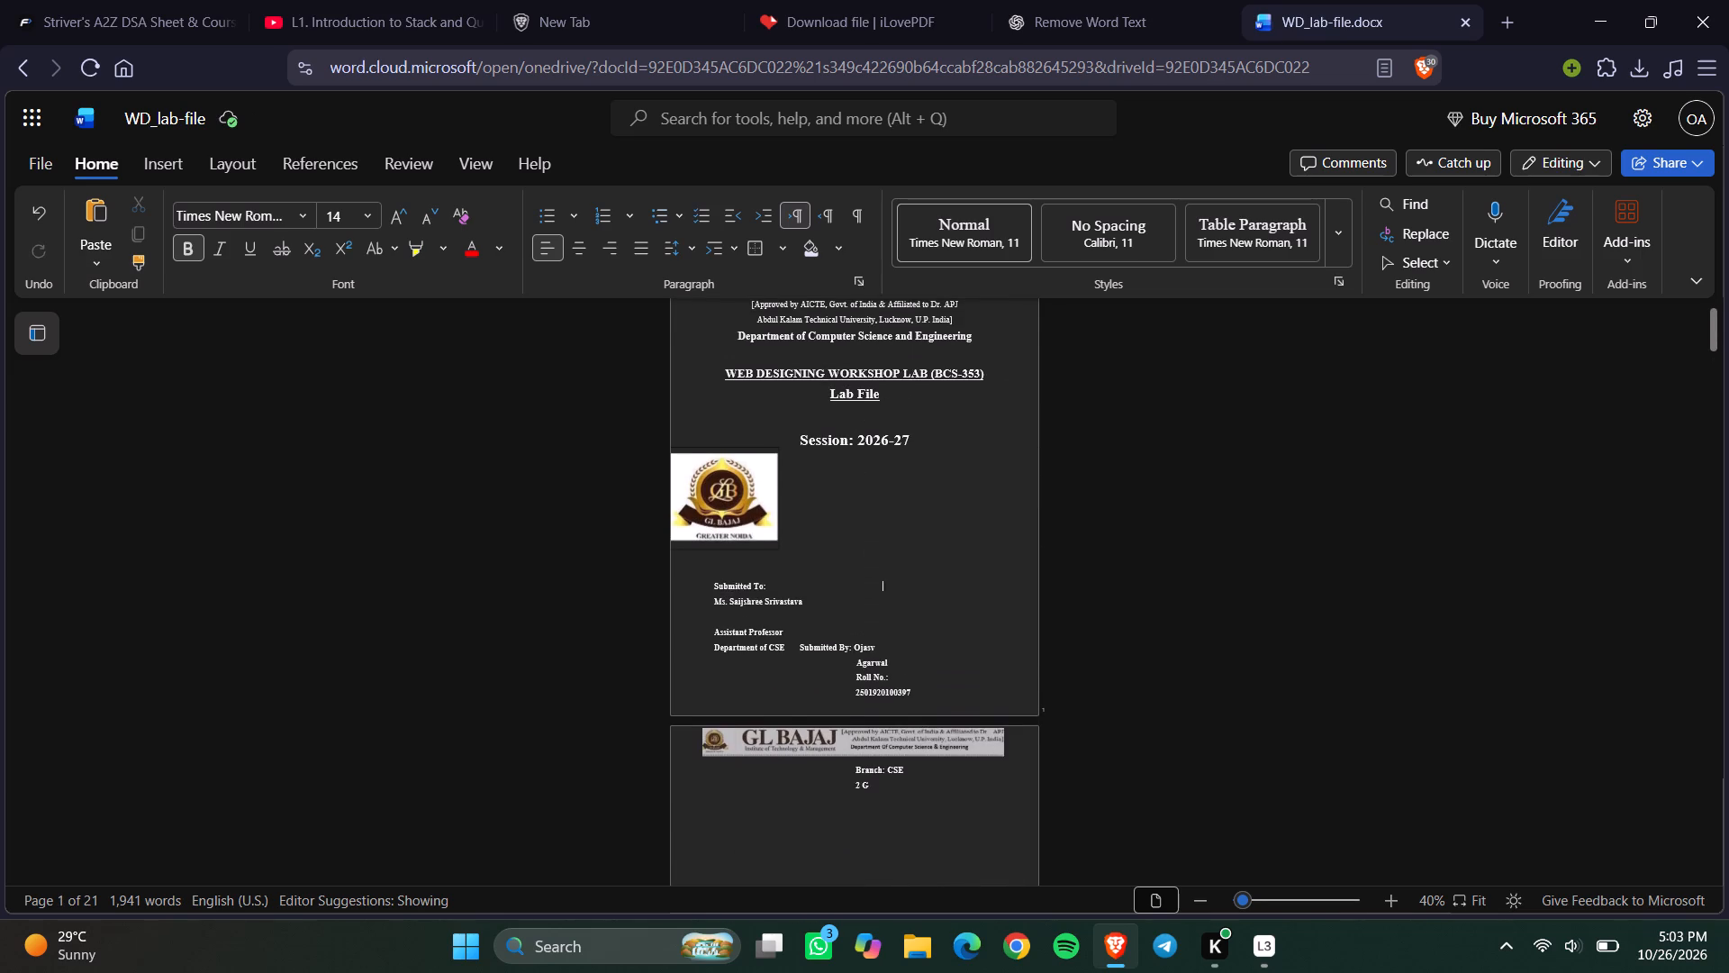
{"action": "scroll", "coordinate": [660, 450], "scroll_direction": "down", "scroll_amount": 1}
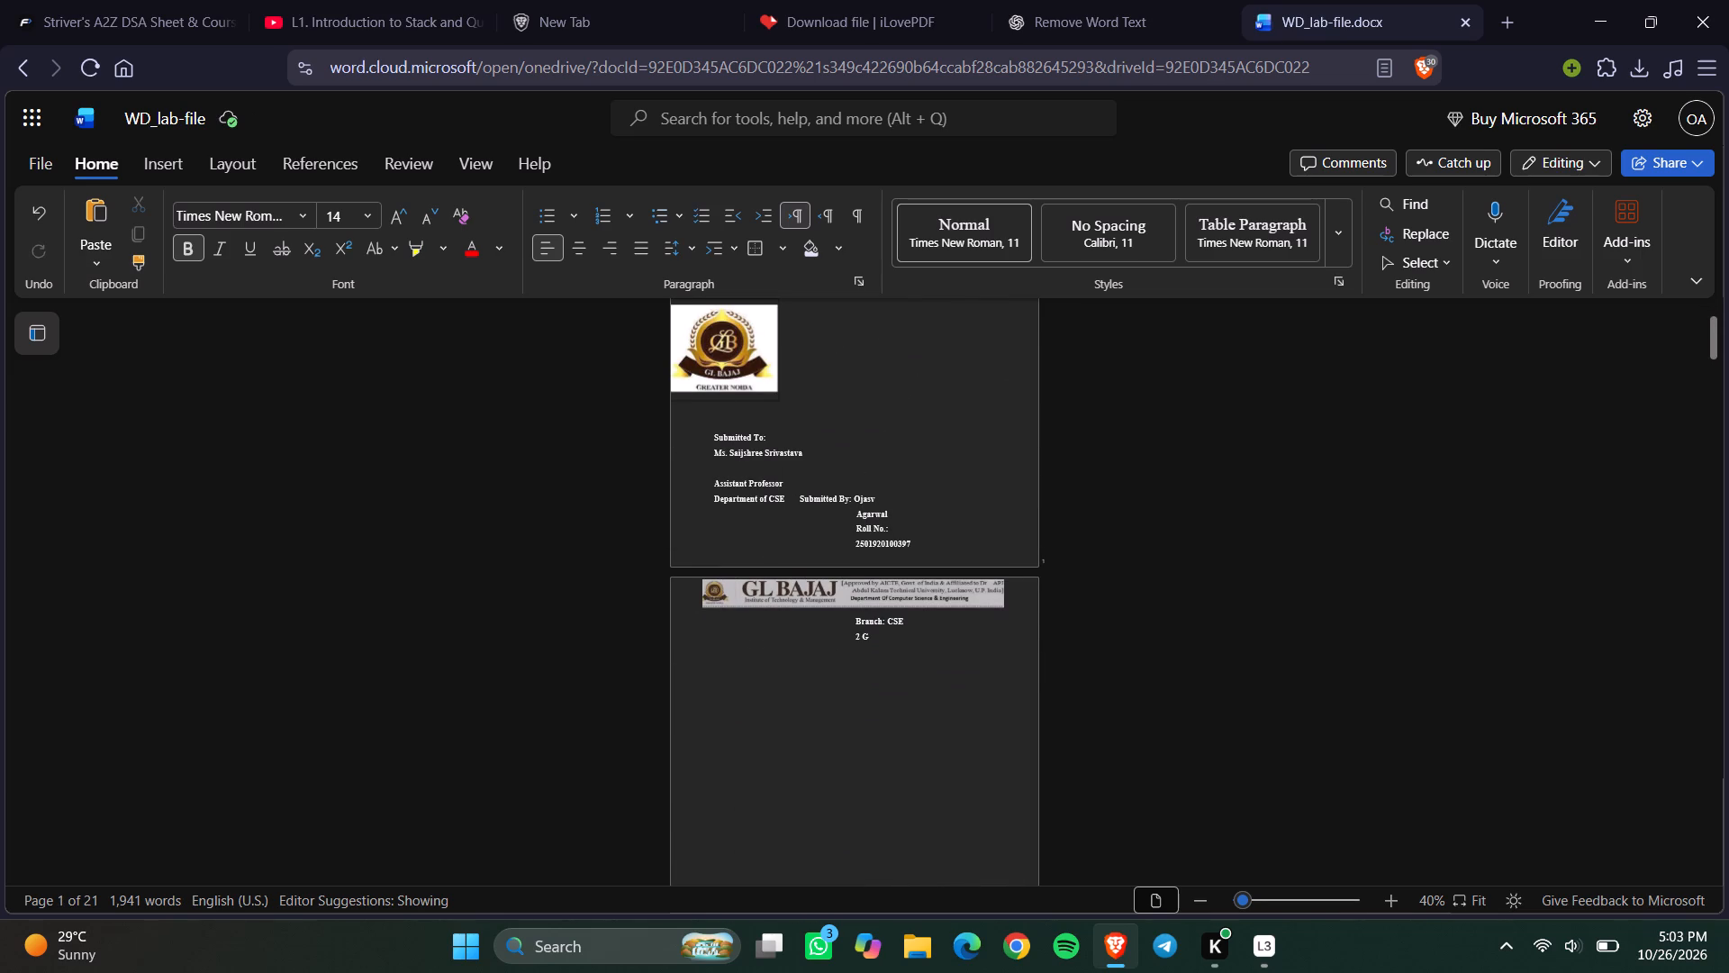
Delete the Submitted By block, including the name, roll number and branch lines, from the cover page.
{"action": "left_click_drag", "start_coordinate": [874, 639], "coordinate": [853, 503]}
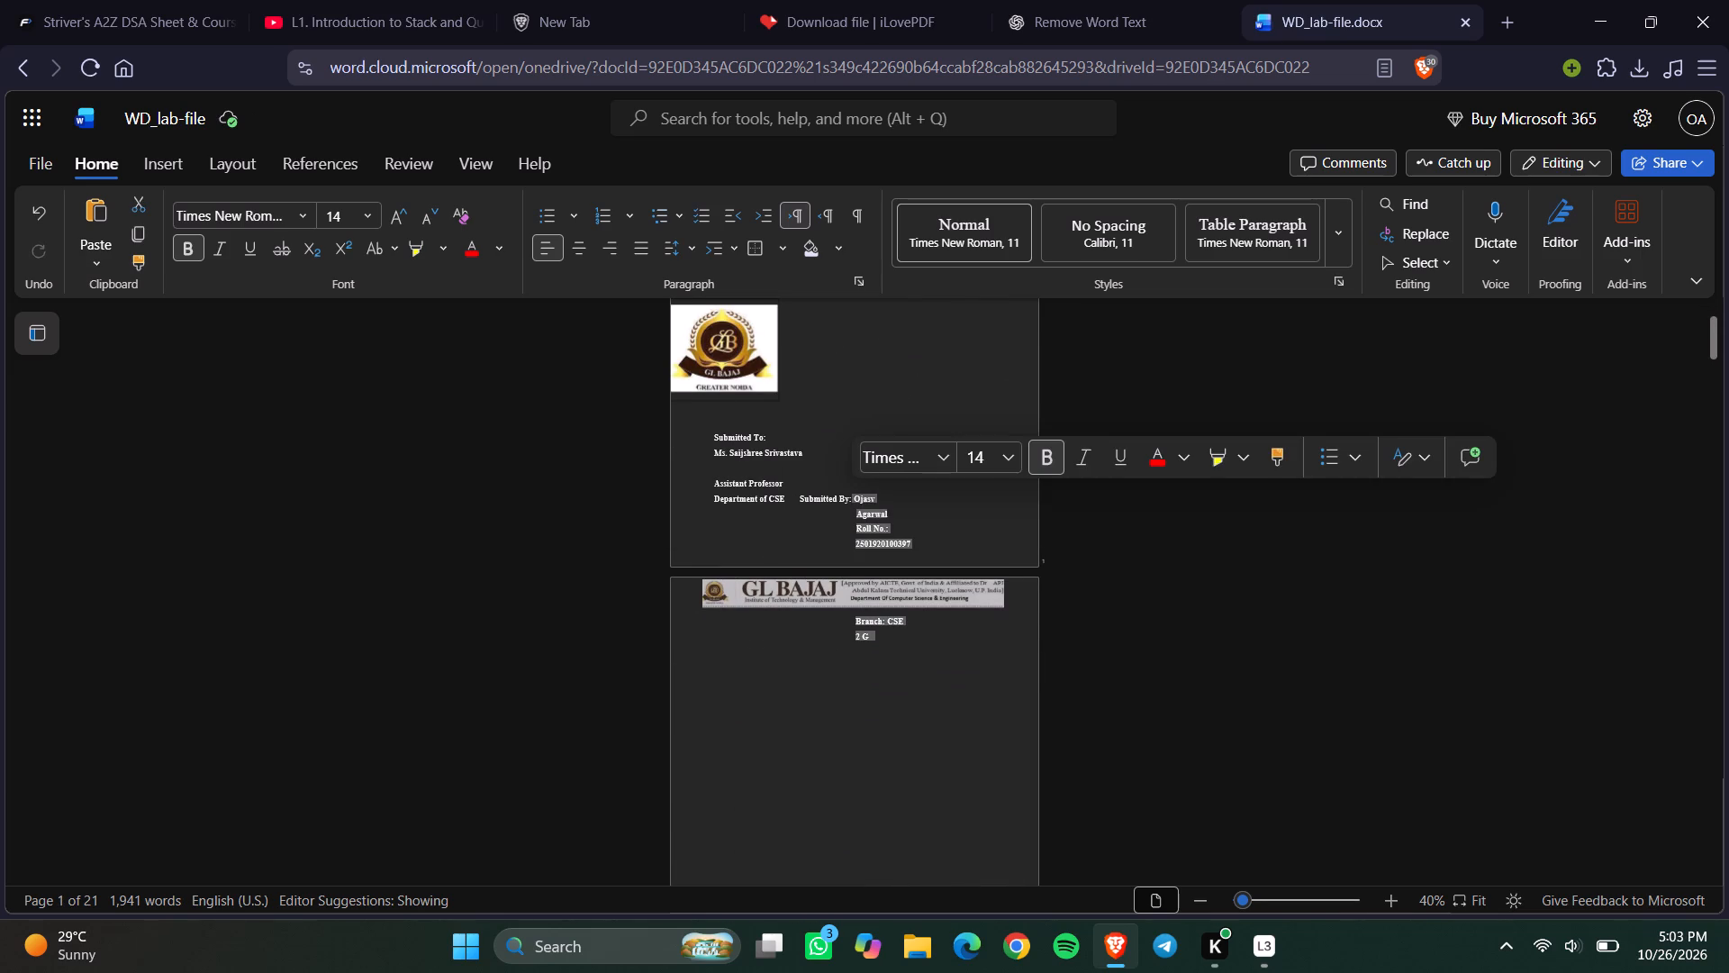
{"action": "key", "text": "BackSpace"}
{"action": "key", "text": "BackSpace"}
{"action": "key", "text": "BackSpace"}
{"action": "key", "text": "BackSpace"}
{"action": "key", "text": "BackSpace"}
{"action": "key", "text": "BackSpace"}
{"action": "key", "text": "BackSpace"}
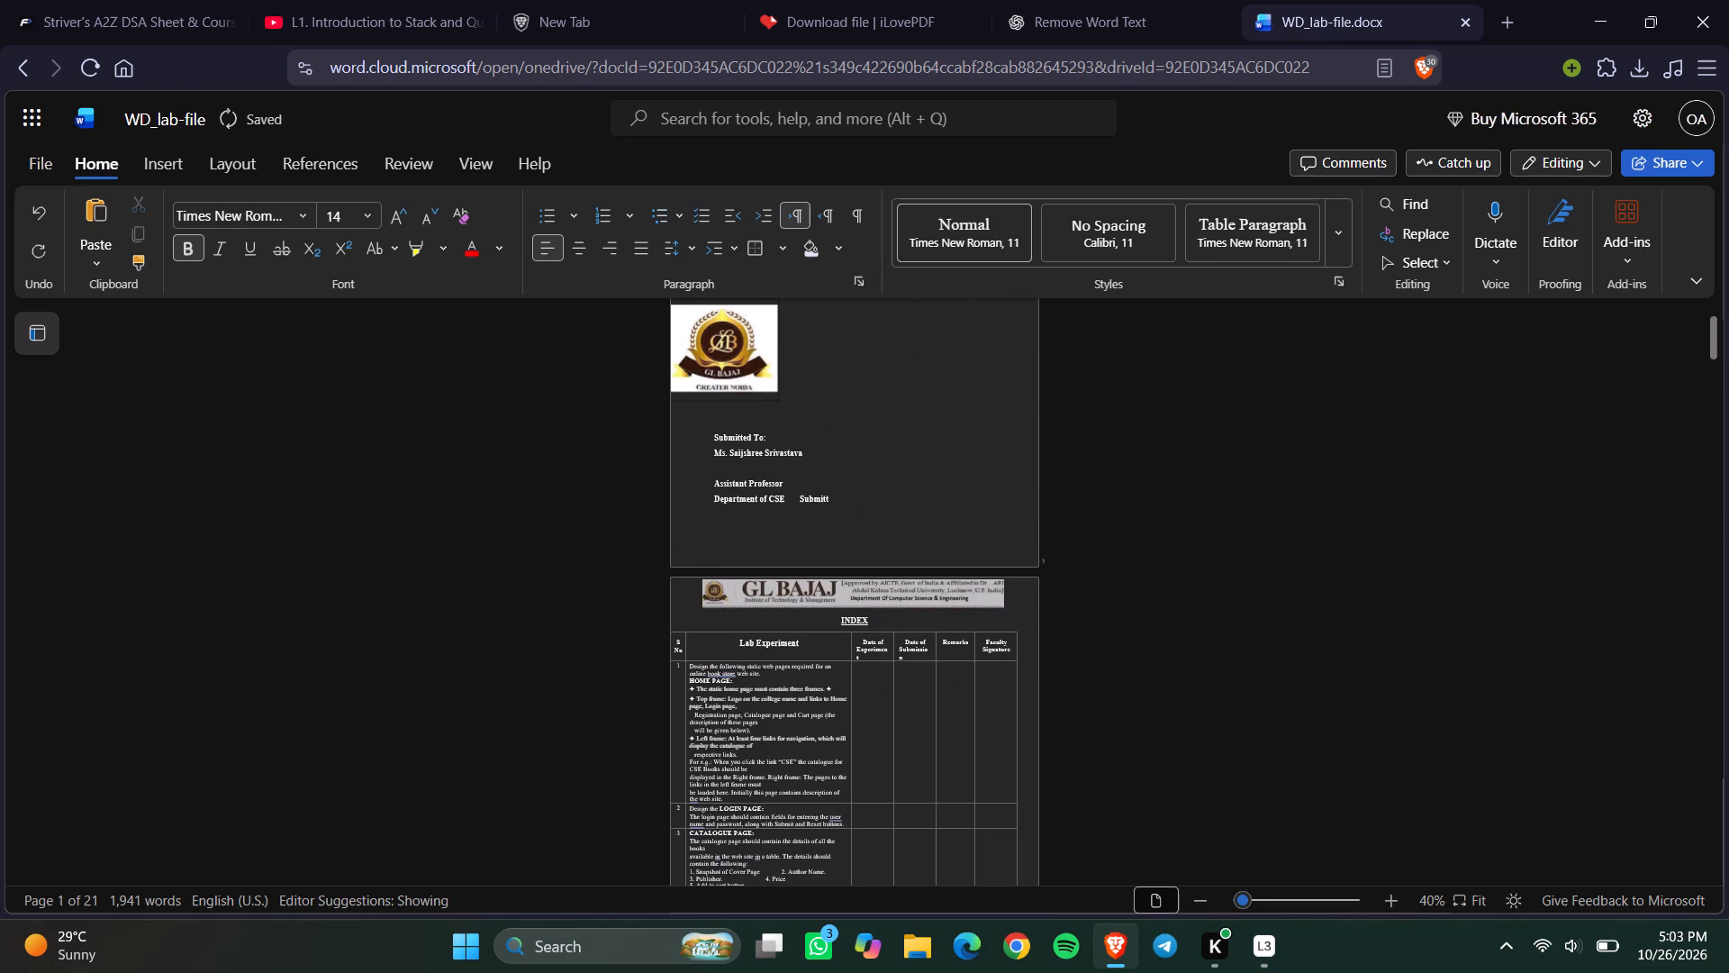
{"action": "key", "text": "BackSpace"}
{"action": "key", "text": "BackSpace"}
{"action": "key", "text": "BackSpace"}
{"action": "key", "text": "BackSpace"}
{"action": "key", "text": "BackSpace"}
{"action": "key", "text": "BackSpace"}
{"action": "key", "text": "BackSpace"}
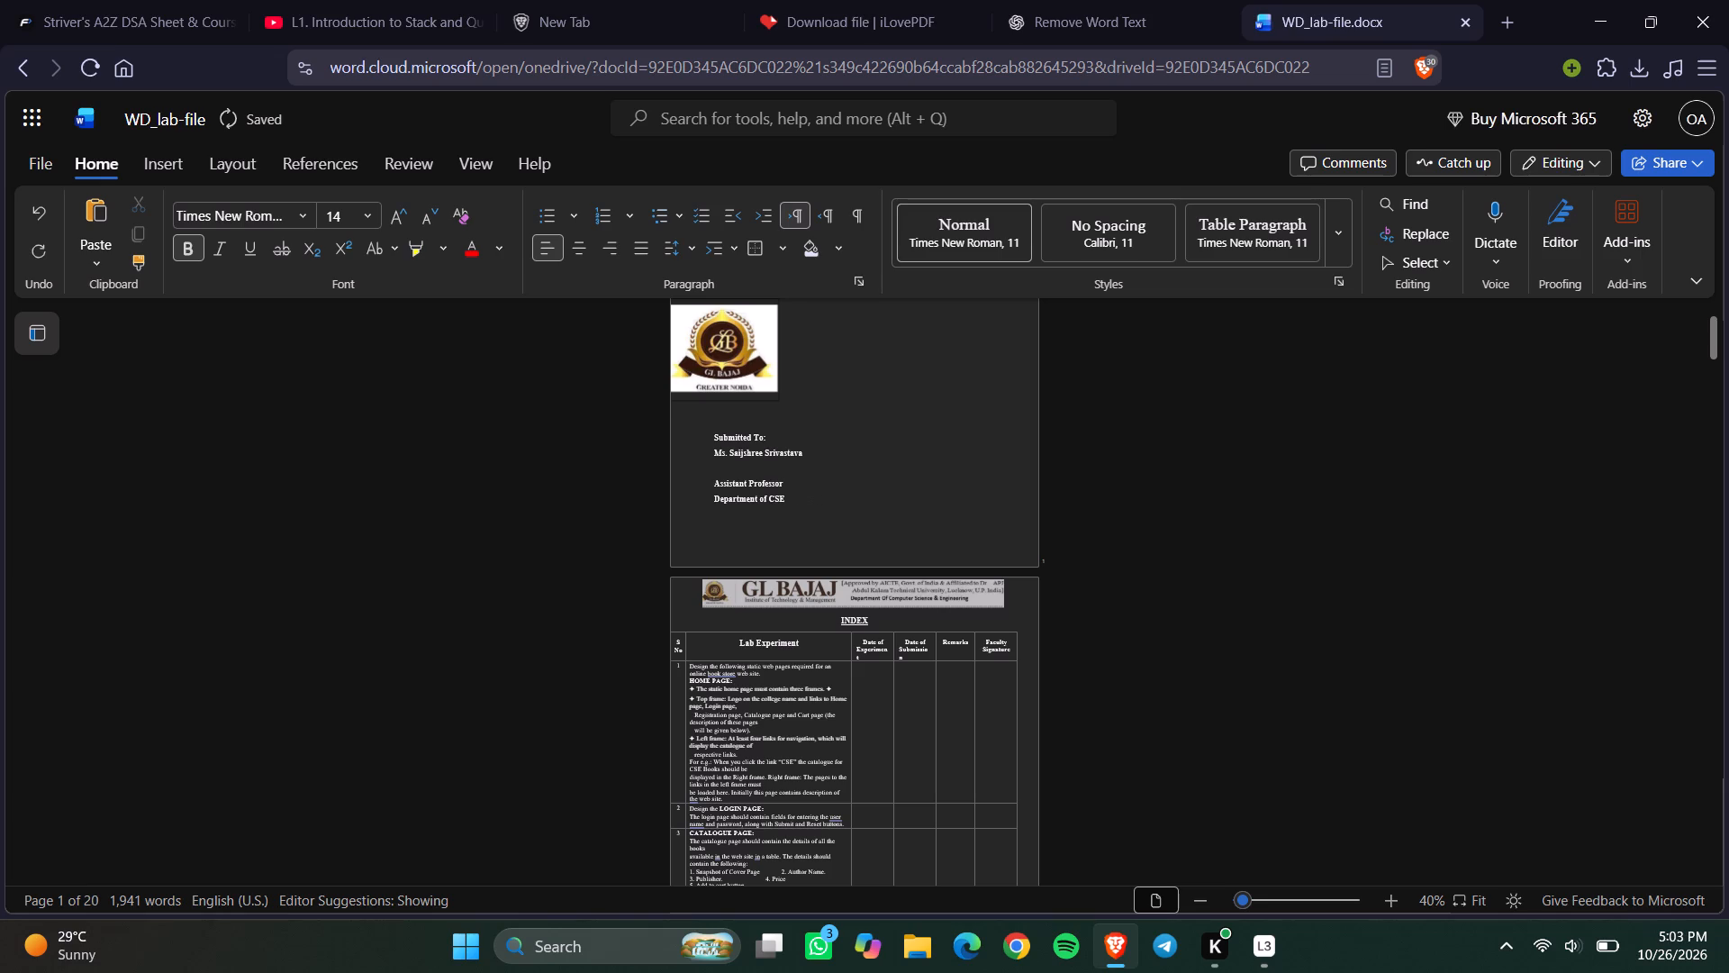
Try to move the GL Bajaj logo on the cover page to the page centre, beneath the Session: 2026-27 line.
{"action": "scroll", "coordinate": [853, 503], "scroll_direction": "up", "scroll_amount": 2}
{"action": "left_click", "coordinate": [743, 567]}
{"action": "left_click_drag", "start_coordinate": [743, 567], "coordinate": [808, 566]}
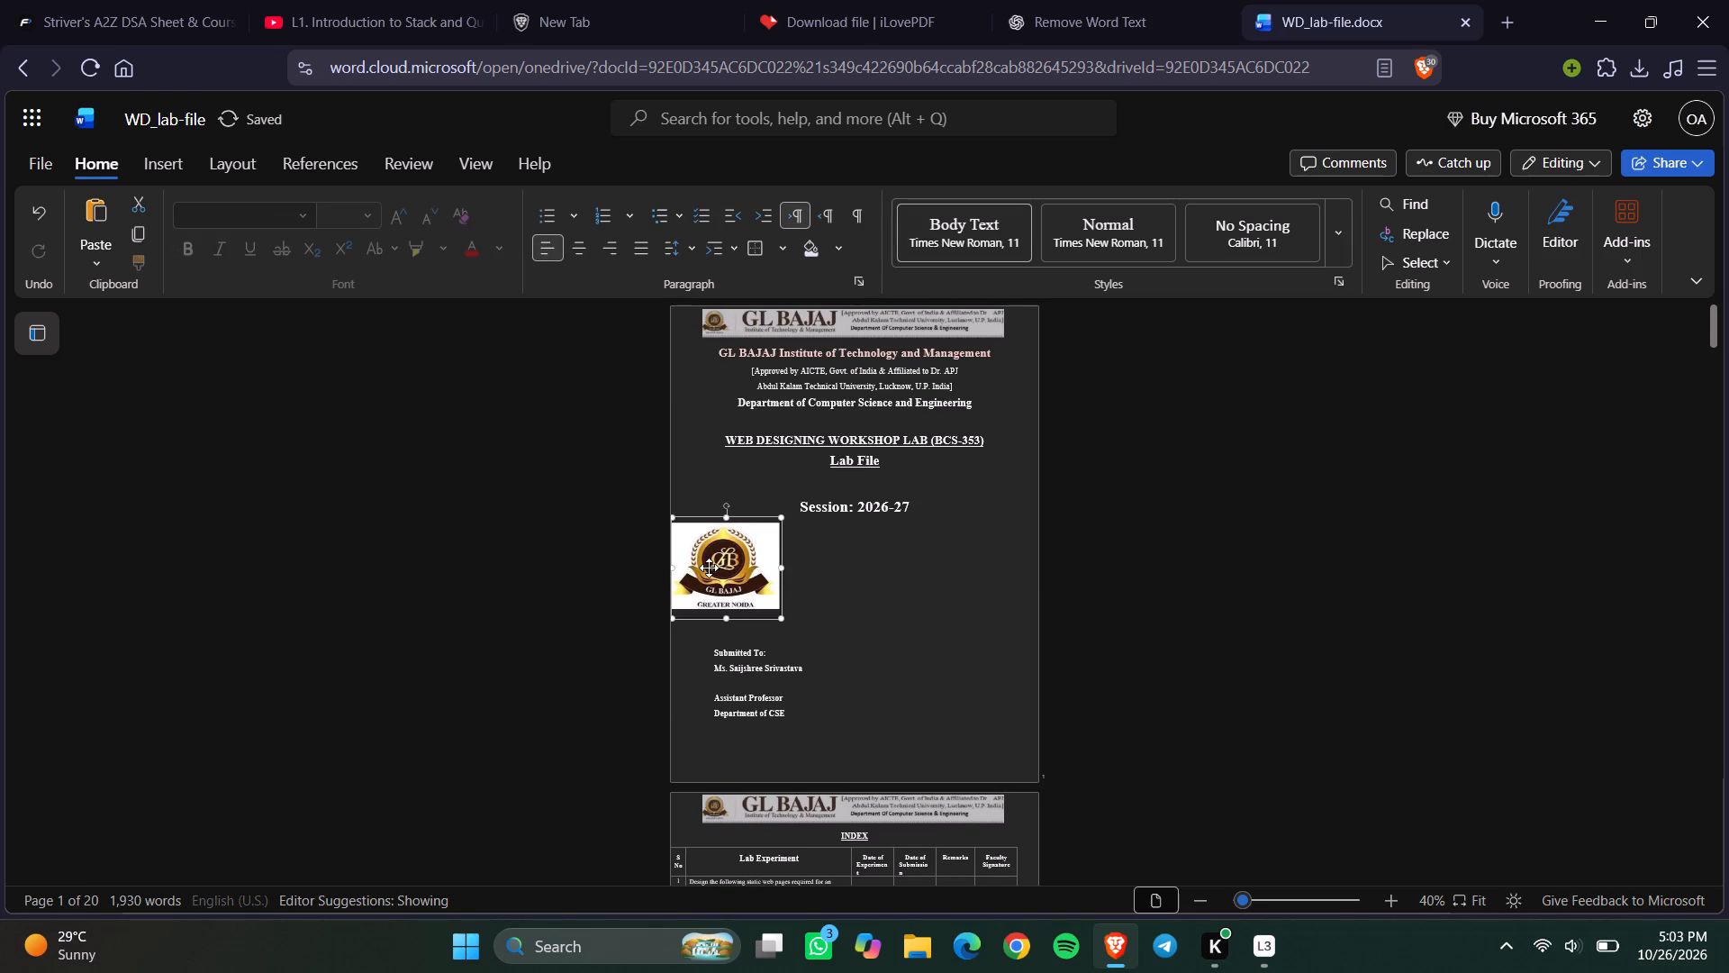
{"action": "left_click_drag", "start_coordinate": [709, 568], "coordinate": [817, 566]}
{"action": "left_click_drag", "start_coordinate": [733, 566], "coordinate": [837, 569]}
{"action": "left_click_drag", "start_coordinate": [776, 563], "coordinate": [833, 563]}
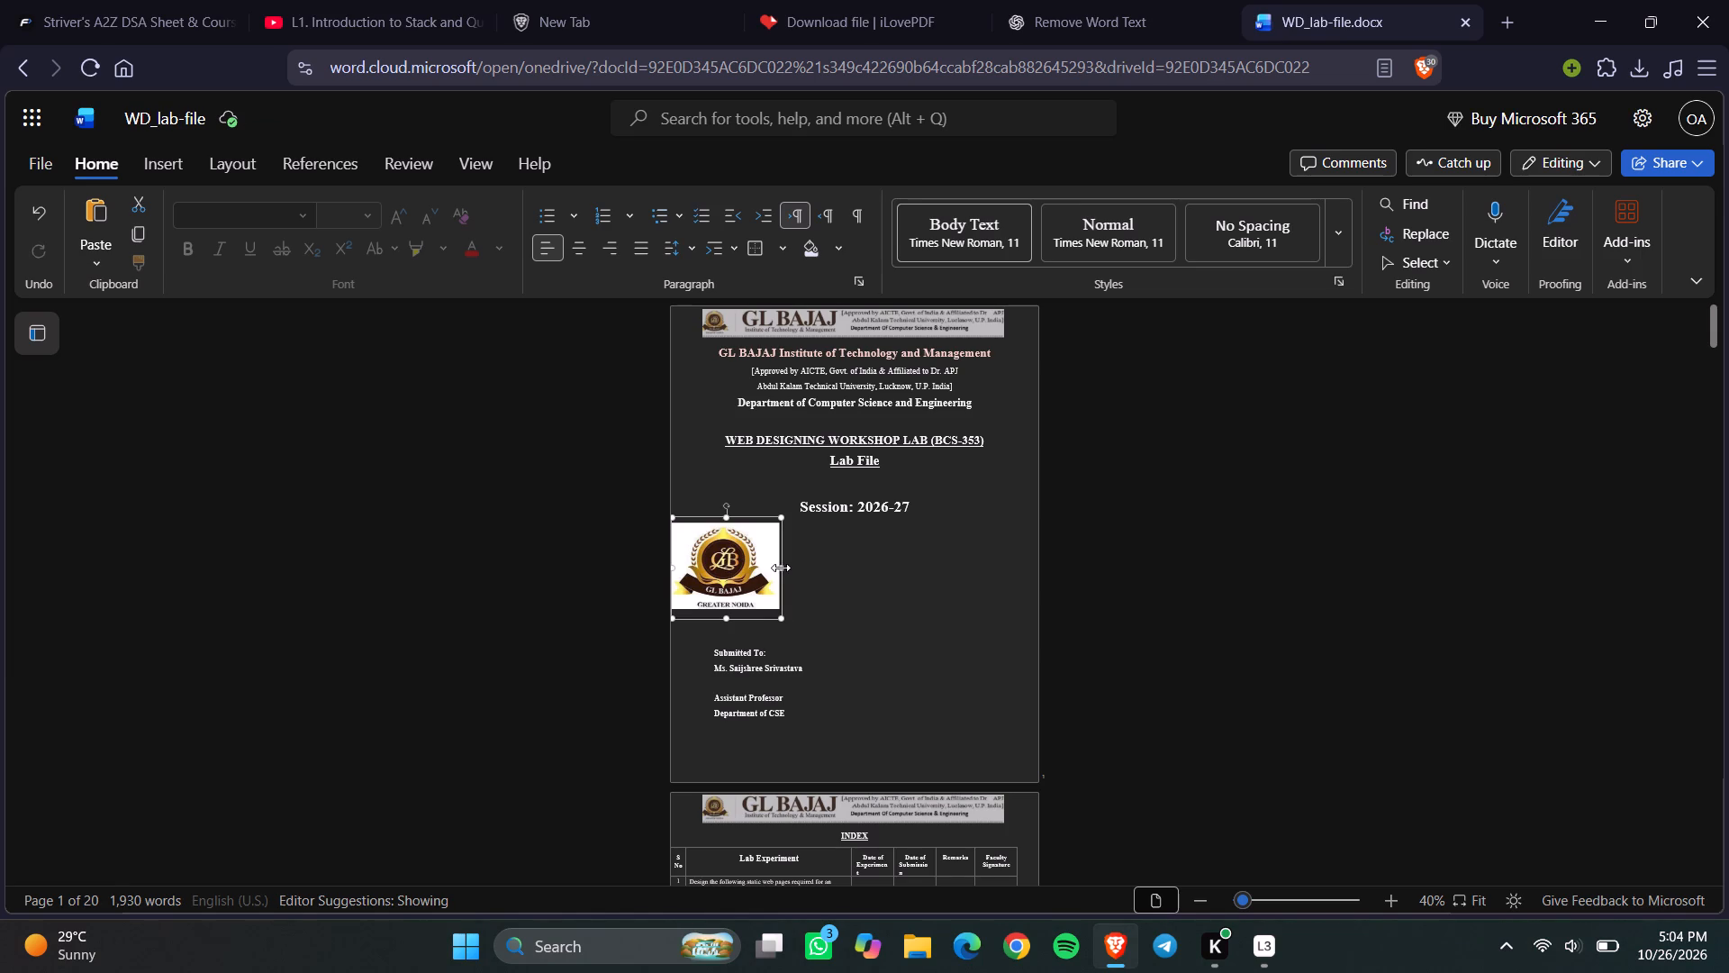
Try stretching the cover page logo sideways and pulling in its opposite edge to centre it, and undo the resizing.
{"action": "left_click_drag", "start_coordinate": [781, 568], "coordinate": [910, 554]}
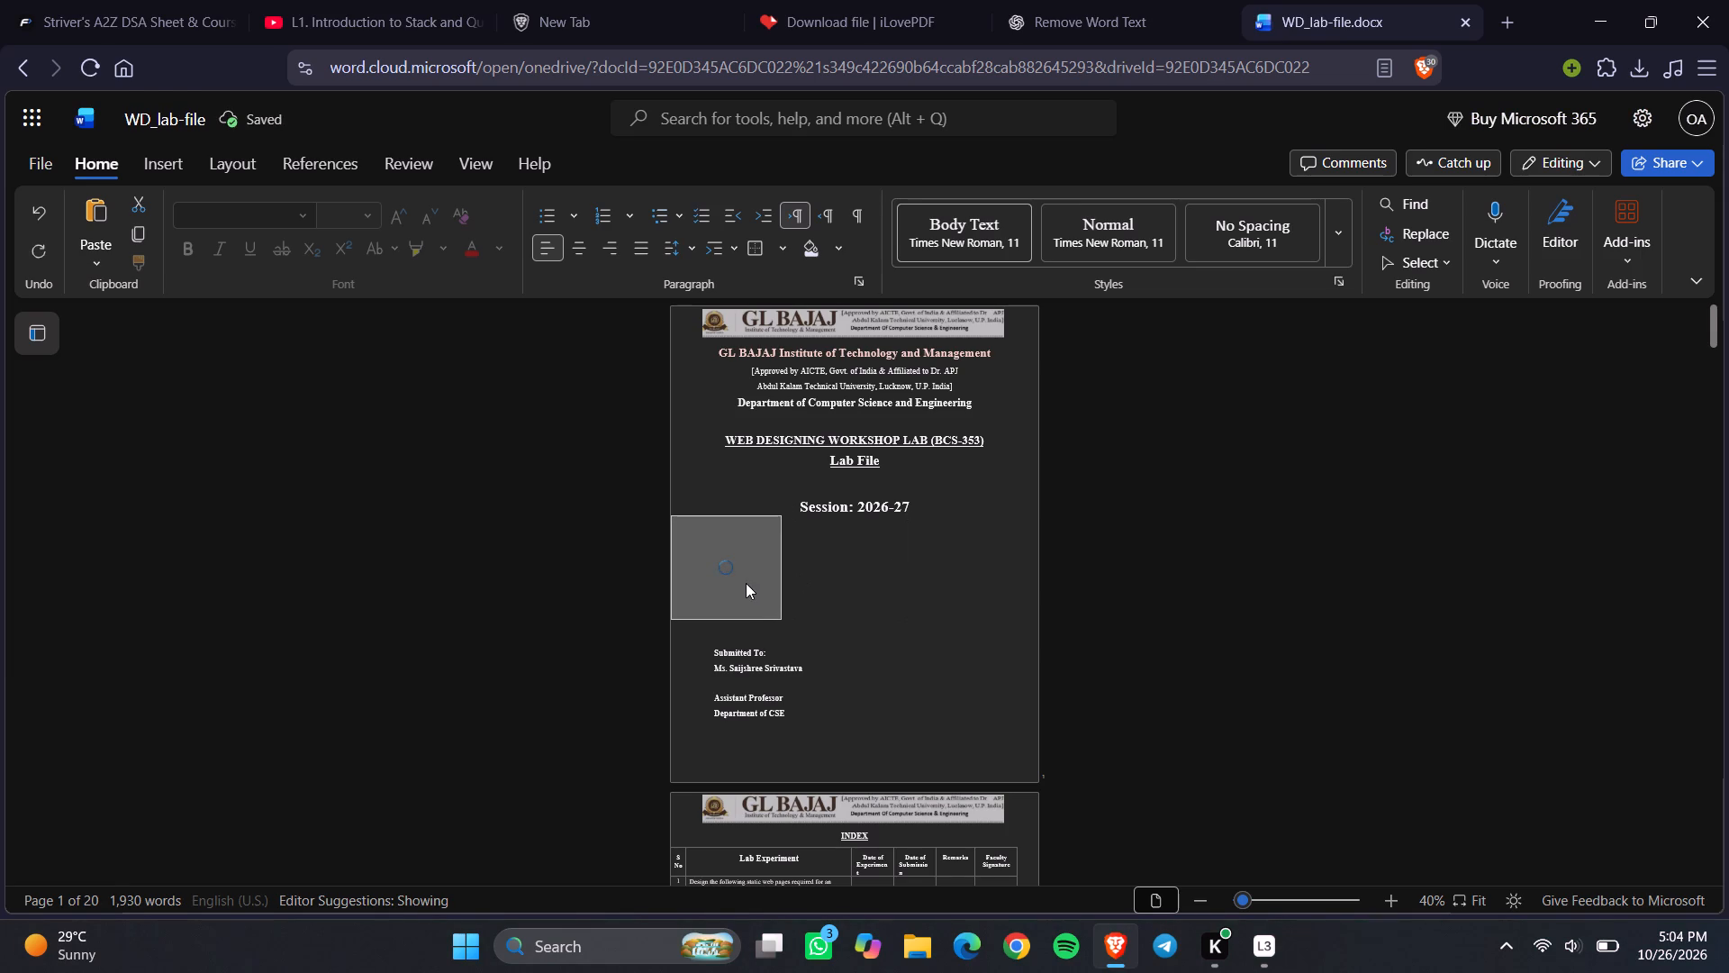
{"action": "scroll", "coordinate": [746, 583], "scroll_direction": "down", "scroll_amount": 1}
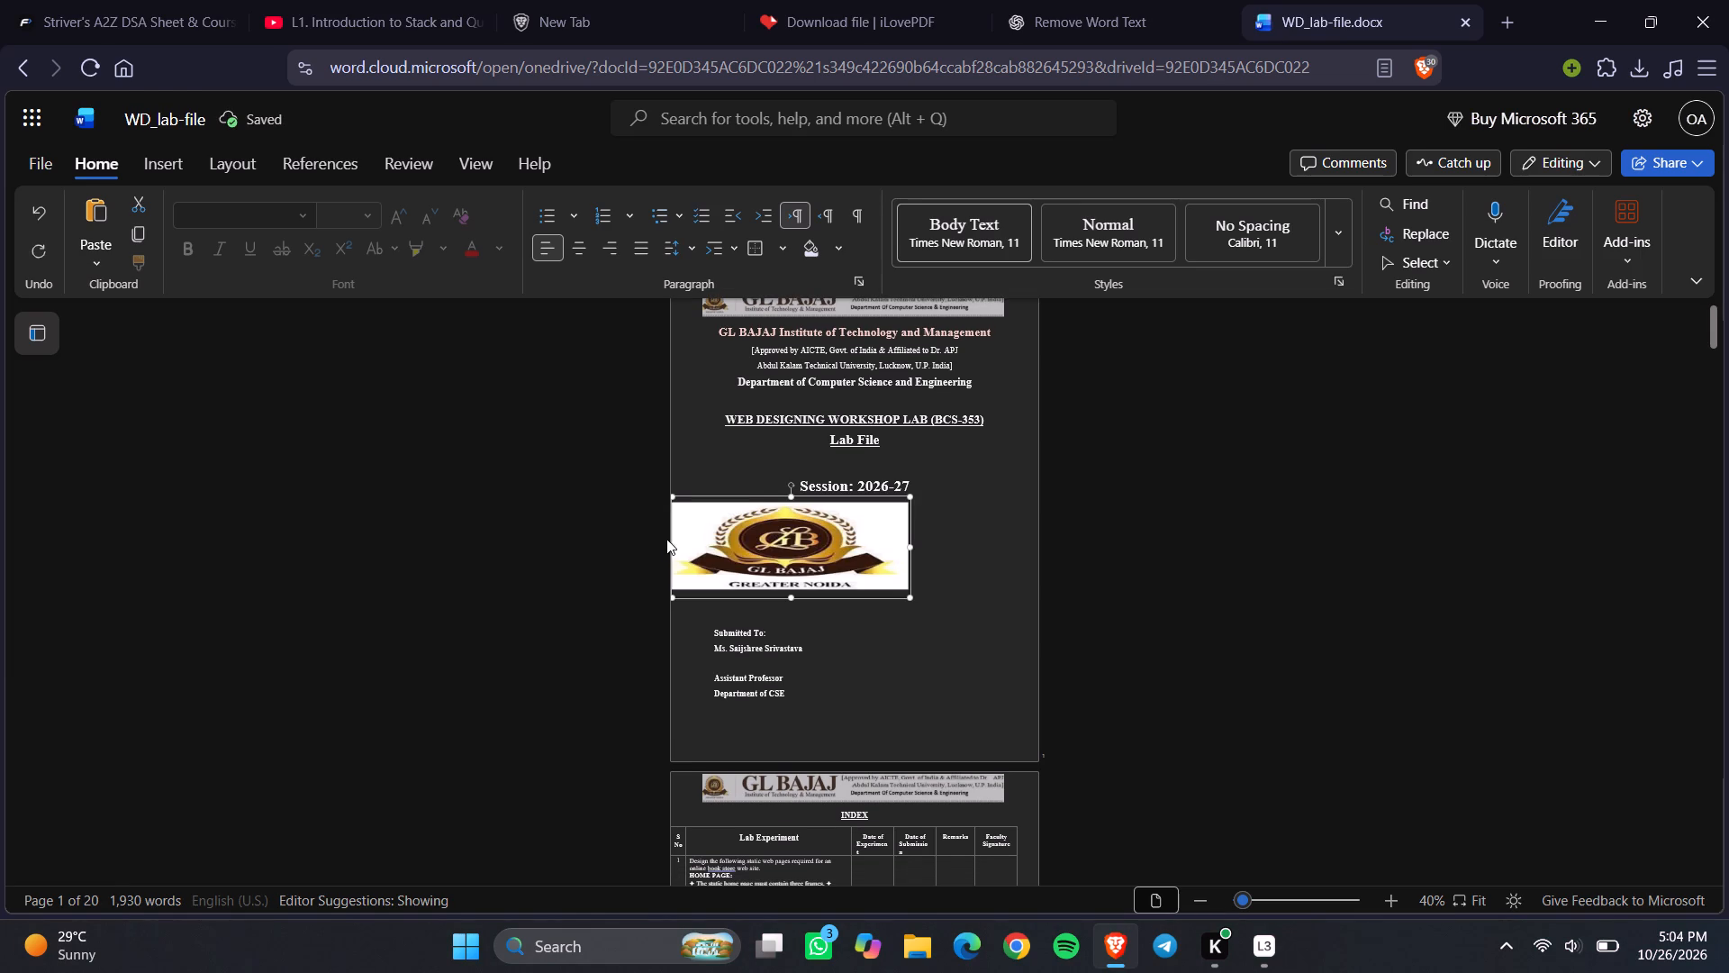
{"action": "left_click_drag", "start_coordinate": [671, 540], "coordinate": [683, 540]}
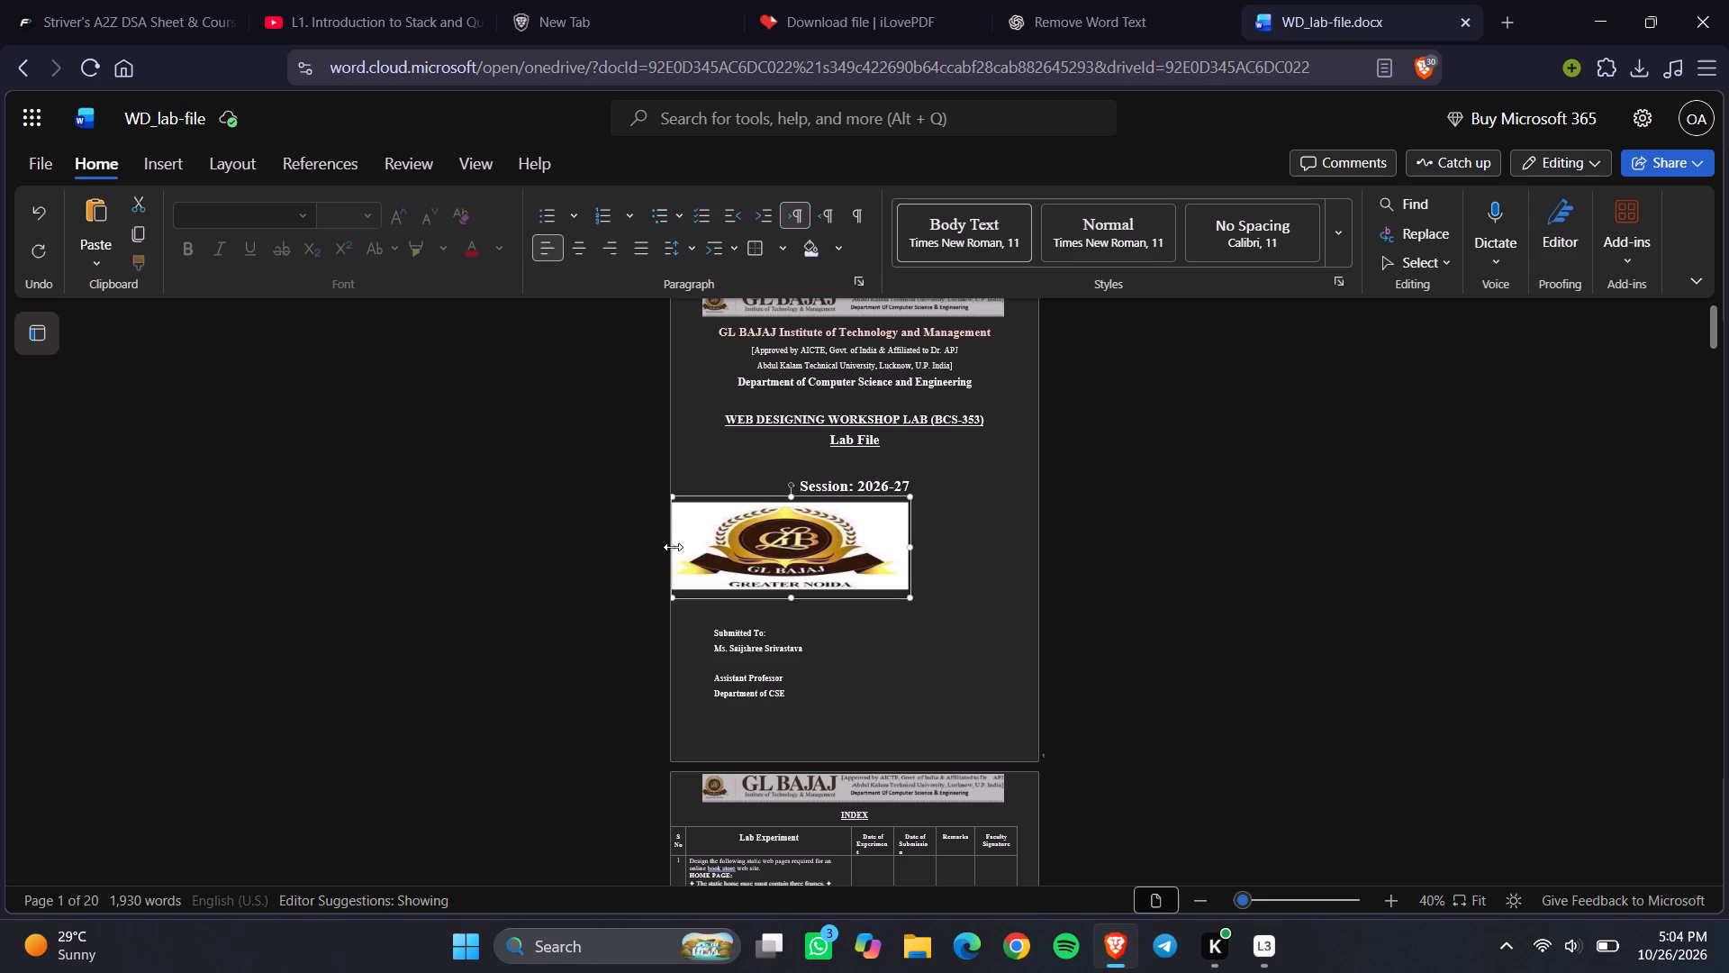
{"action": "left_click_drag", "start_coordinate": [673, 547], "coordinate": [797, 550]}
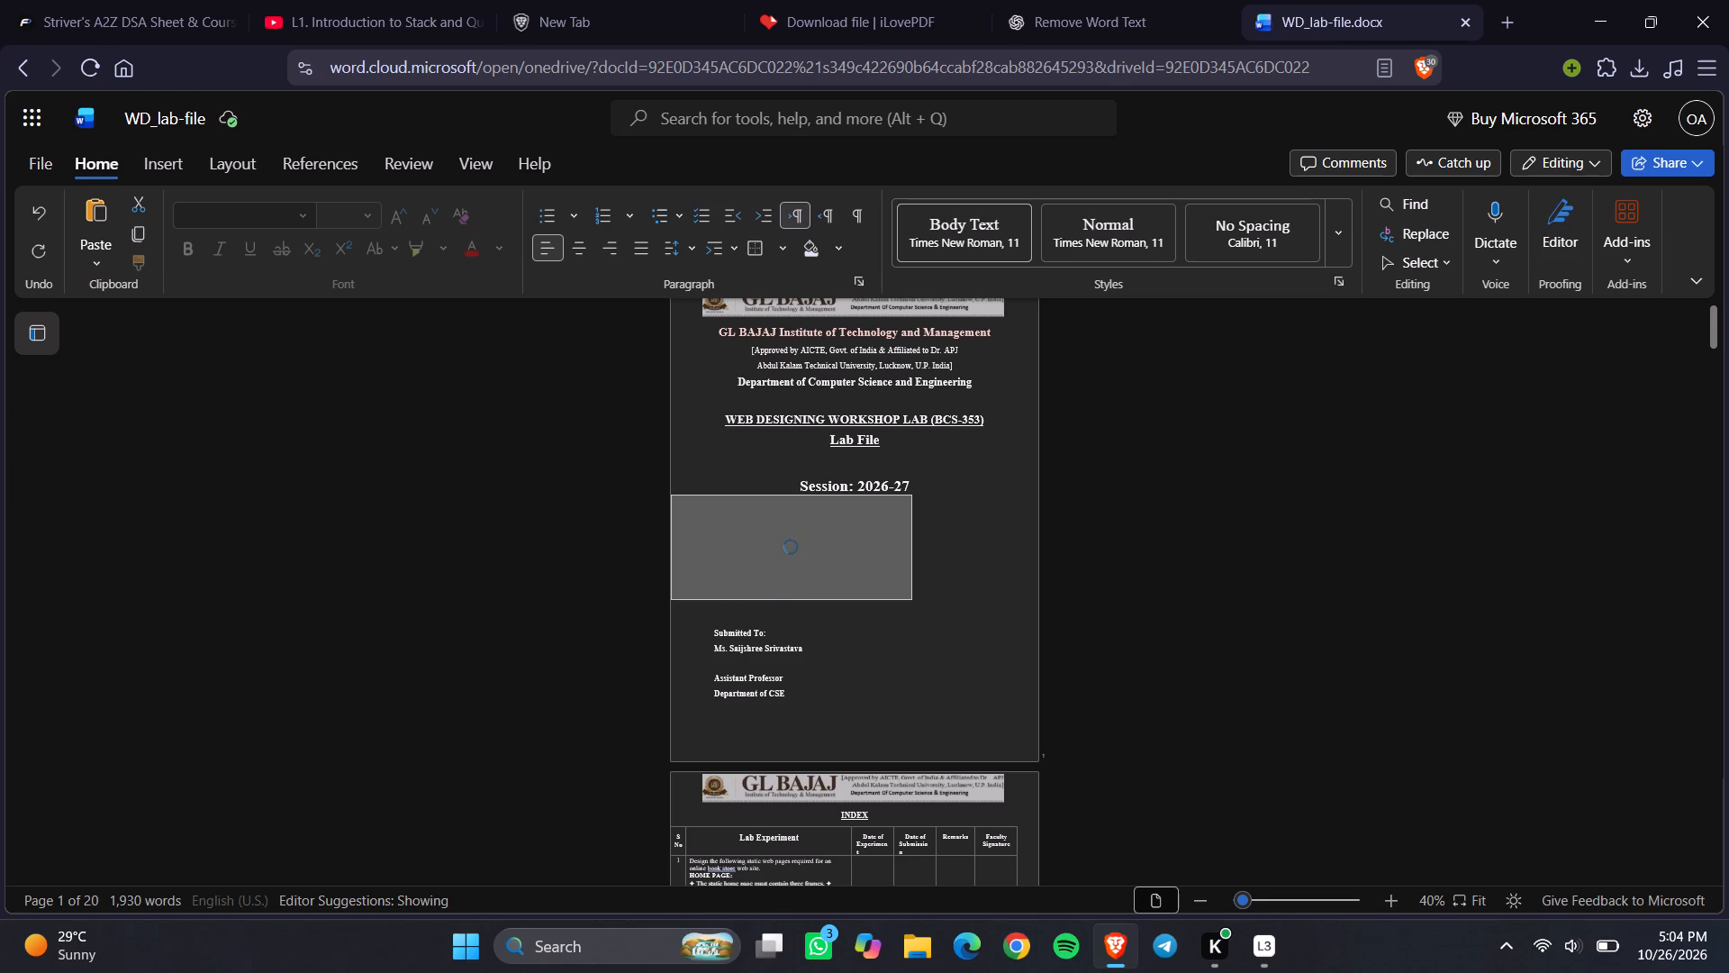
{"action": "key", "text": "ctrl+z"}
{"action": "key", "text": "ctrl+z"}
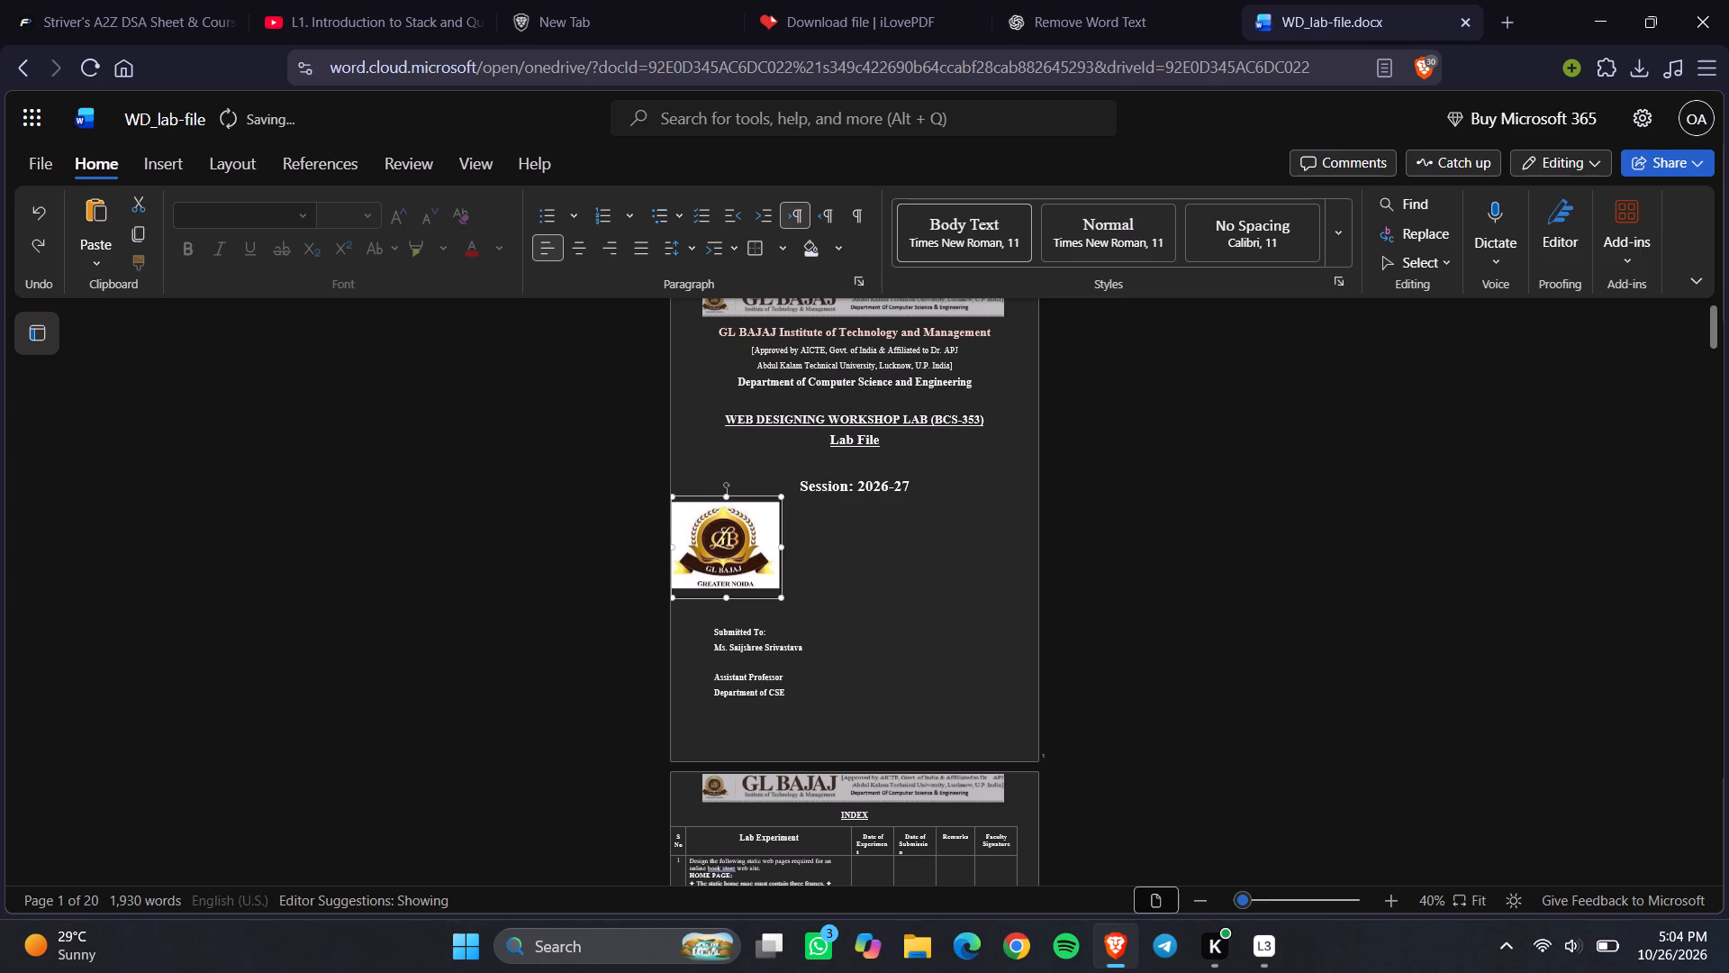
Centre-align the GL Bajaj logo beneath the Session: 2026-27 line on the cover page and deselect it.
{"action": "left_click", "coordinate": [581, 250]}
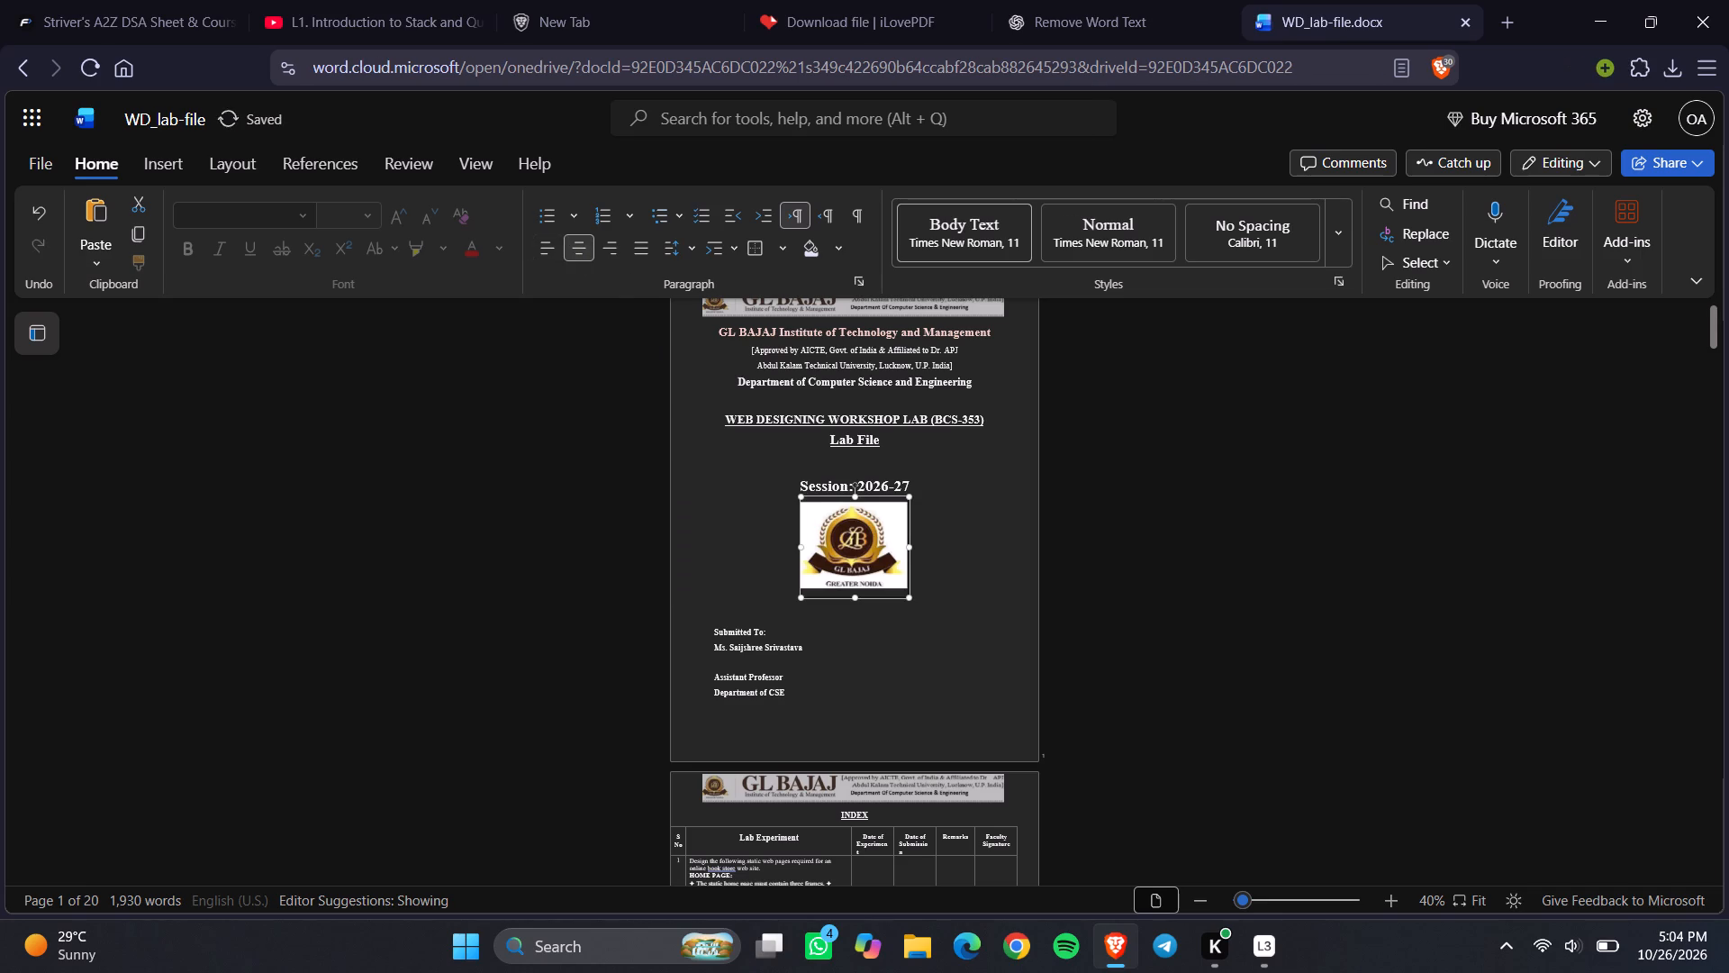
{"action": "left_click", "coordinate": [743, 477]}
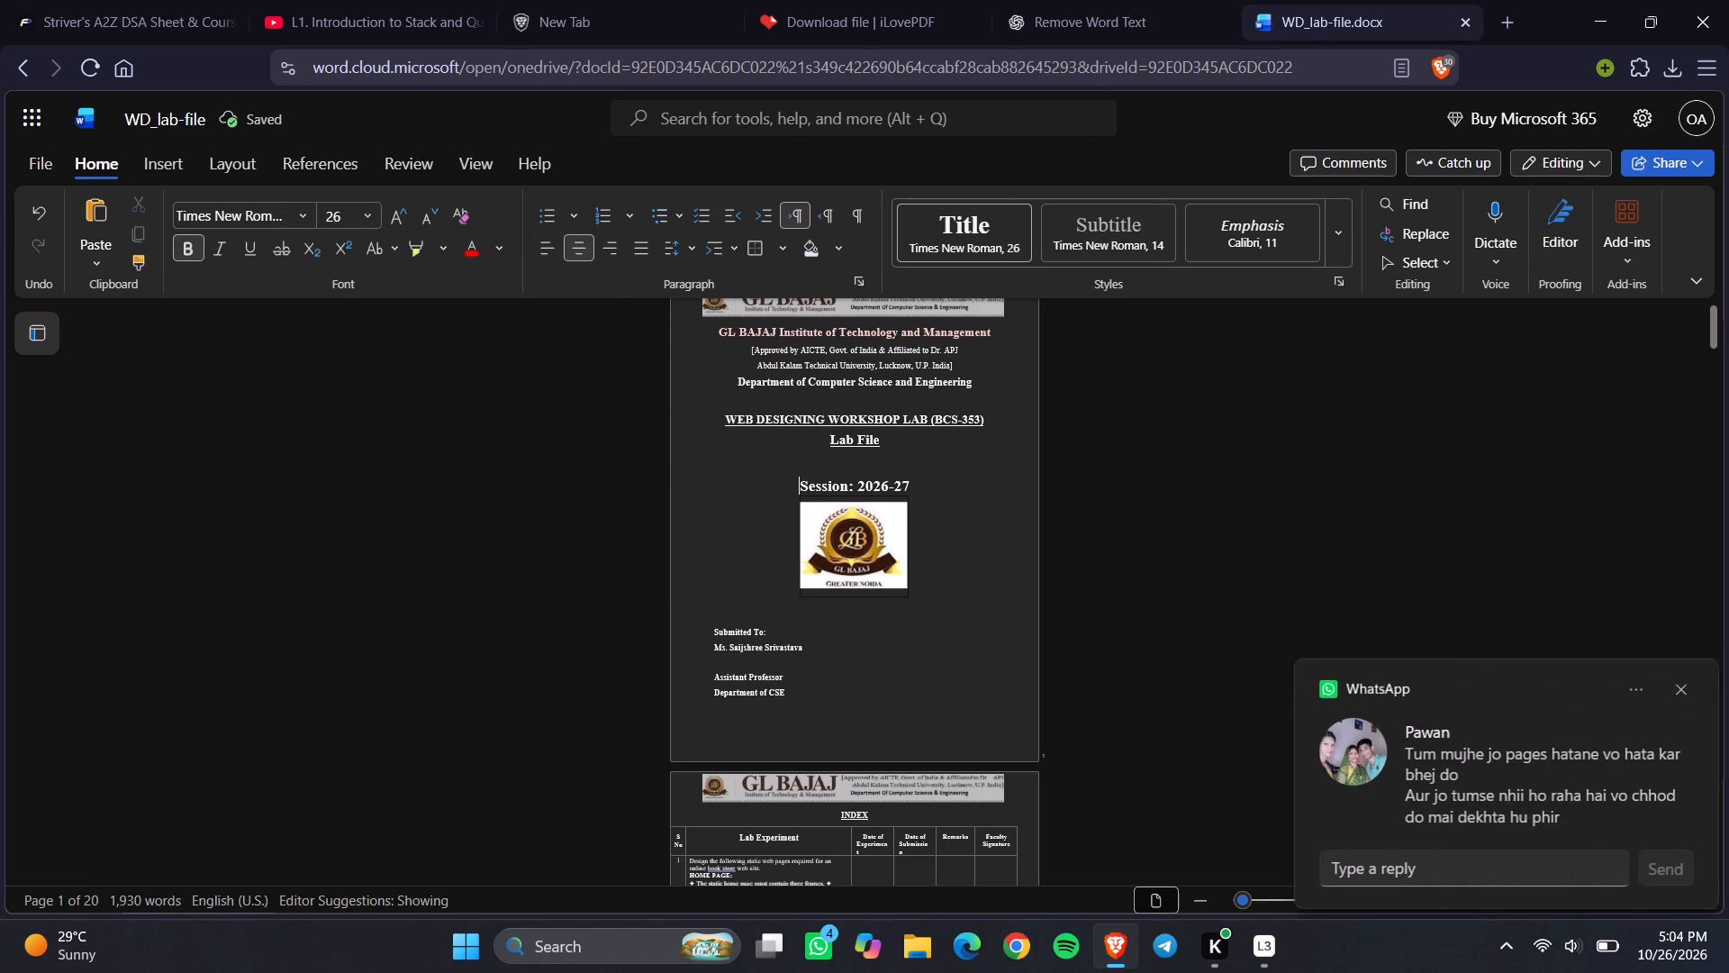
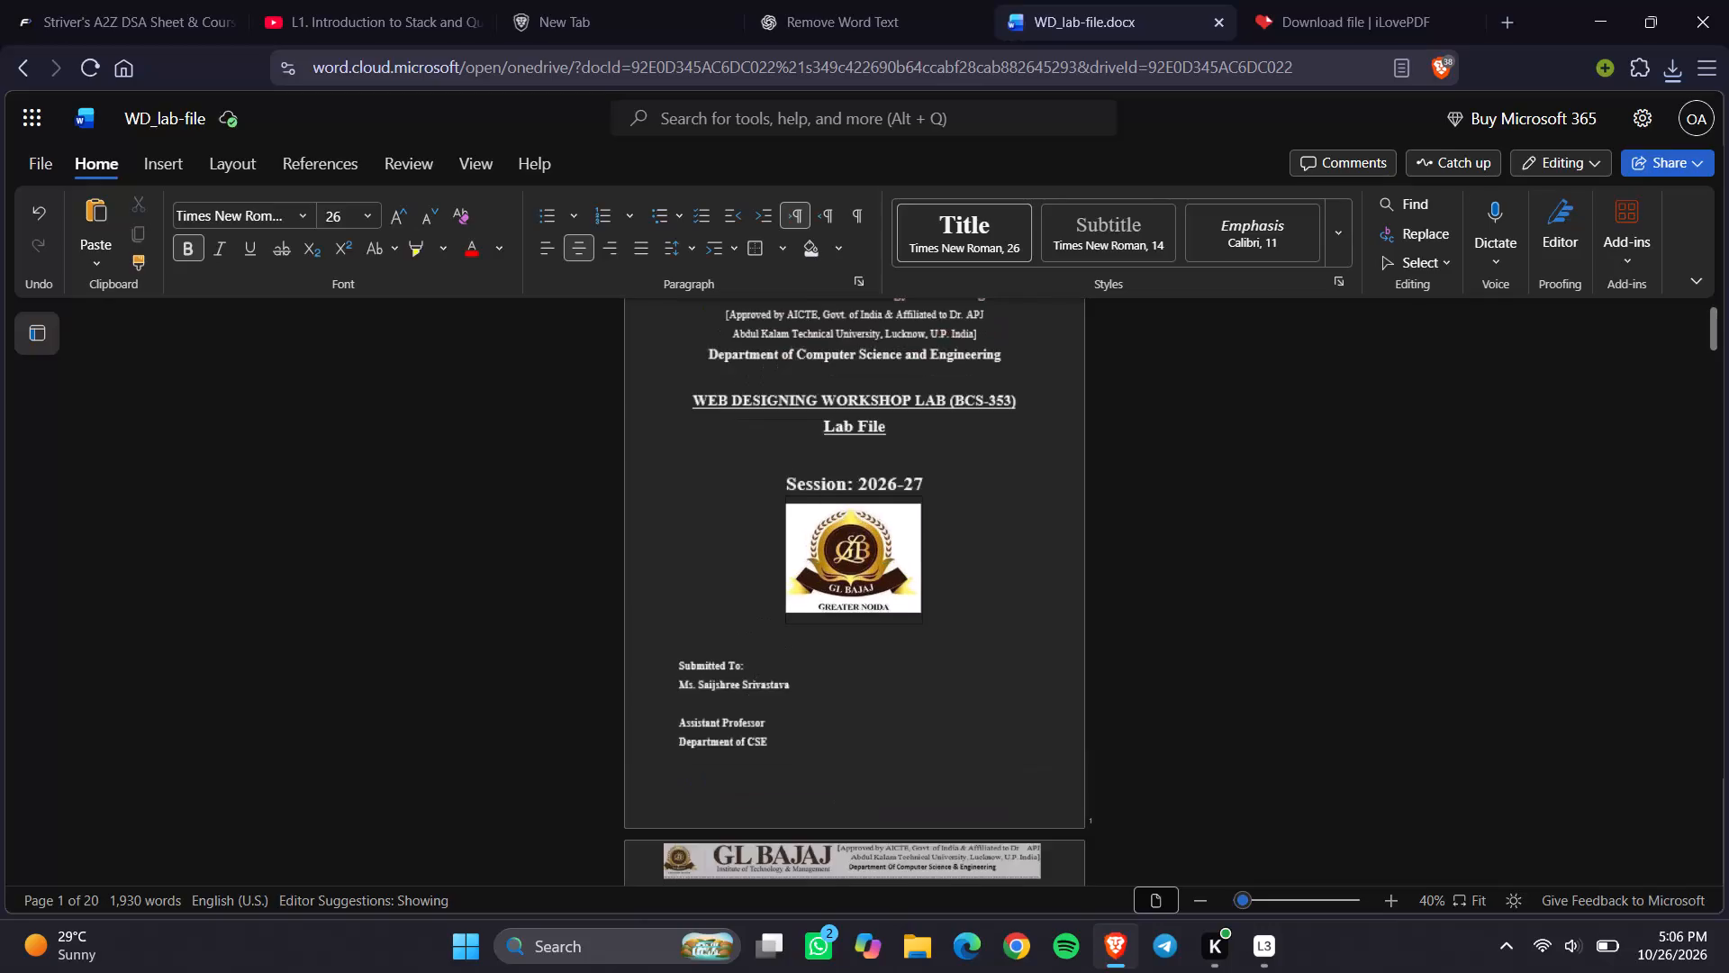
Move the GL Bajaj logo from beneath the Session line to between the Department of Computer Science and Engineering line and the WEB DESIGNING WORKSHOP LAB heading.
{"action": "scroll", "coordinate": [969, 578], "scroll_direction": "up", "scroll_amount": 1}
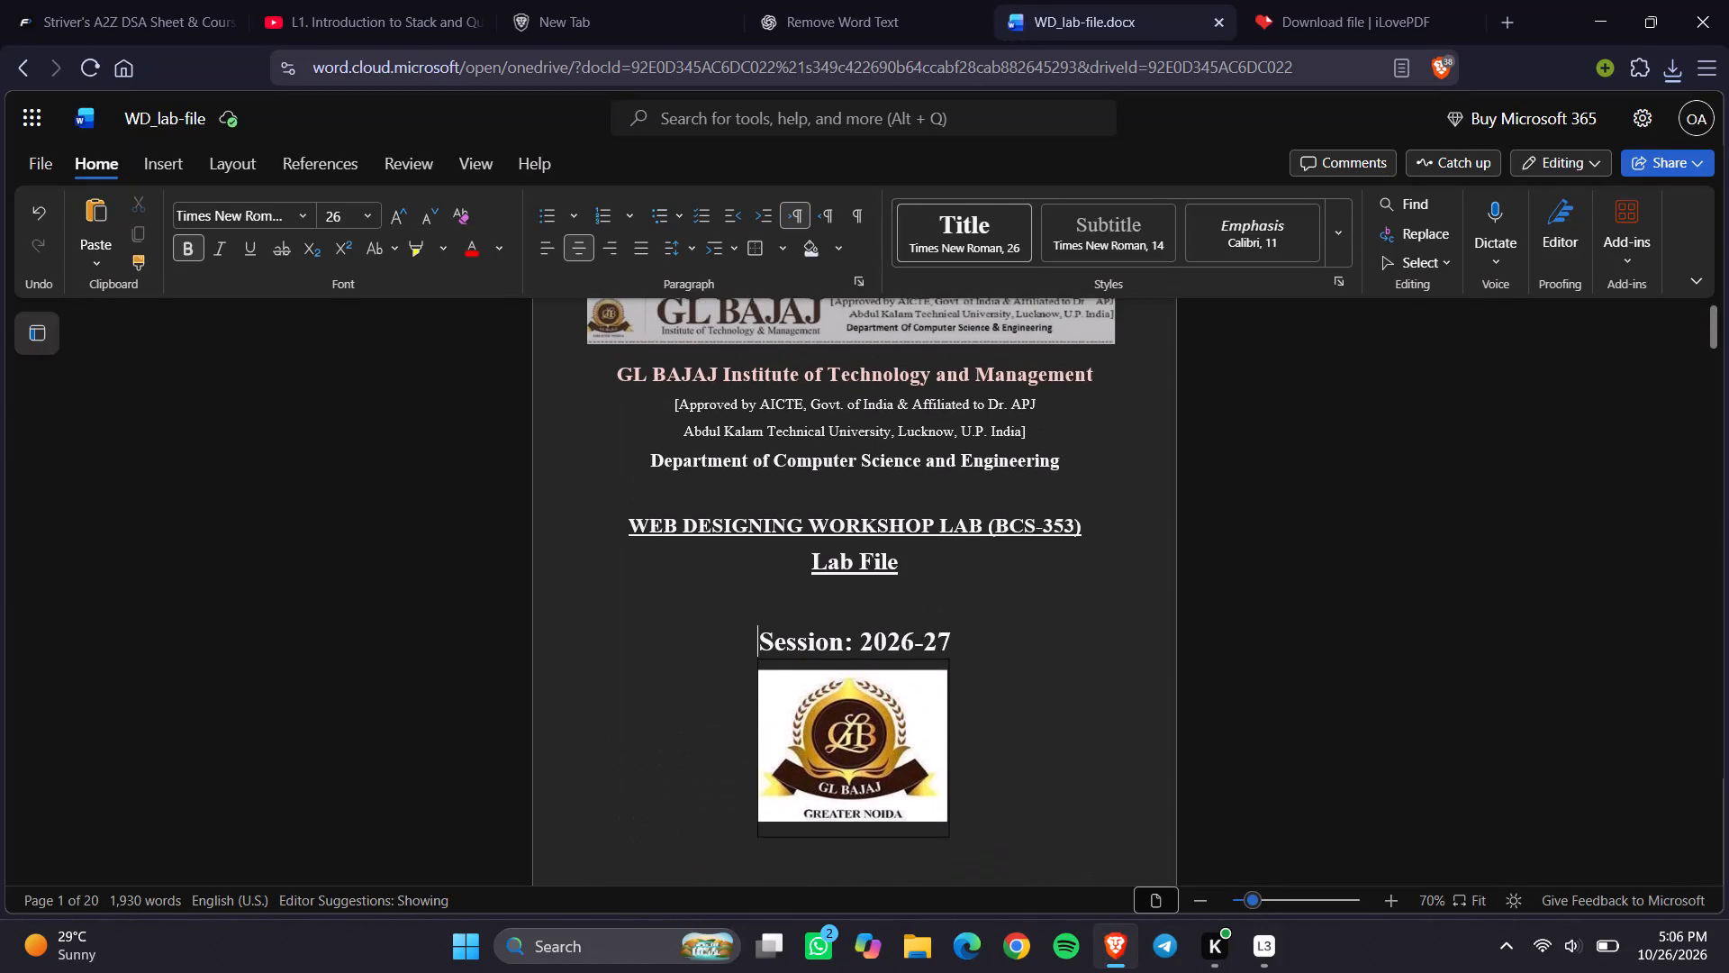
{"action": "scroll", "coordinate": [969, 578], "scroll_direction": "up", "scroll_amount": 2}
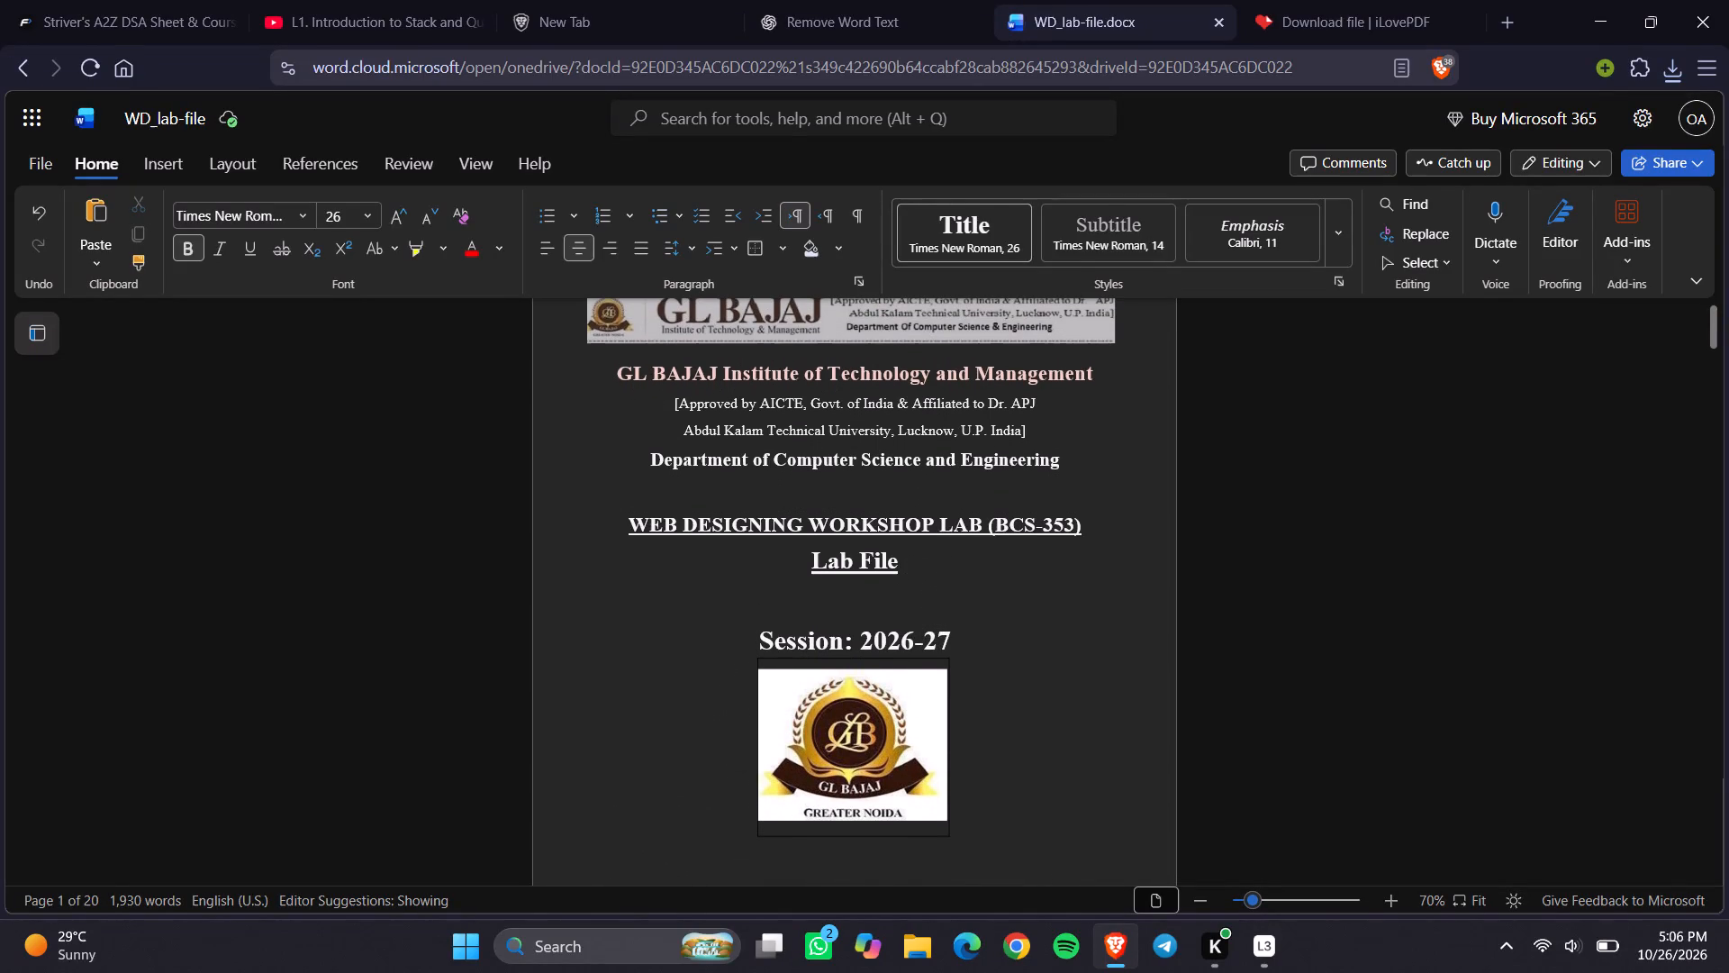
{"action": "scroll", "coordinate": [969, 578], "scroll_direction": "up", "scroll_amount": 3}
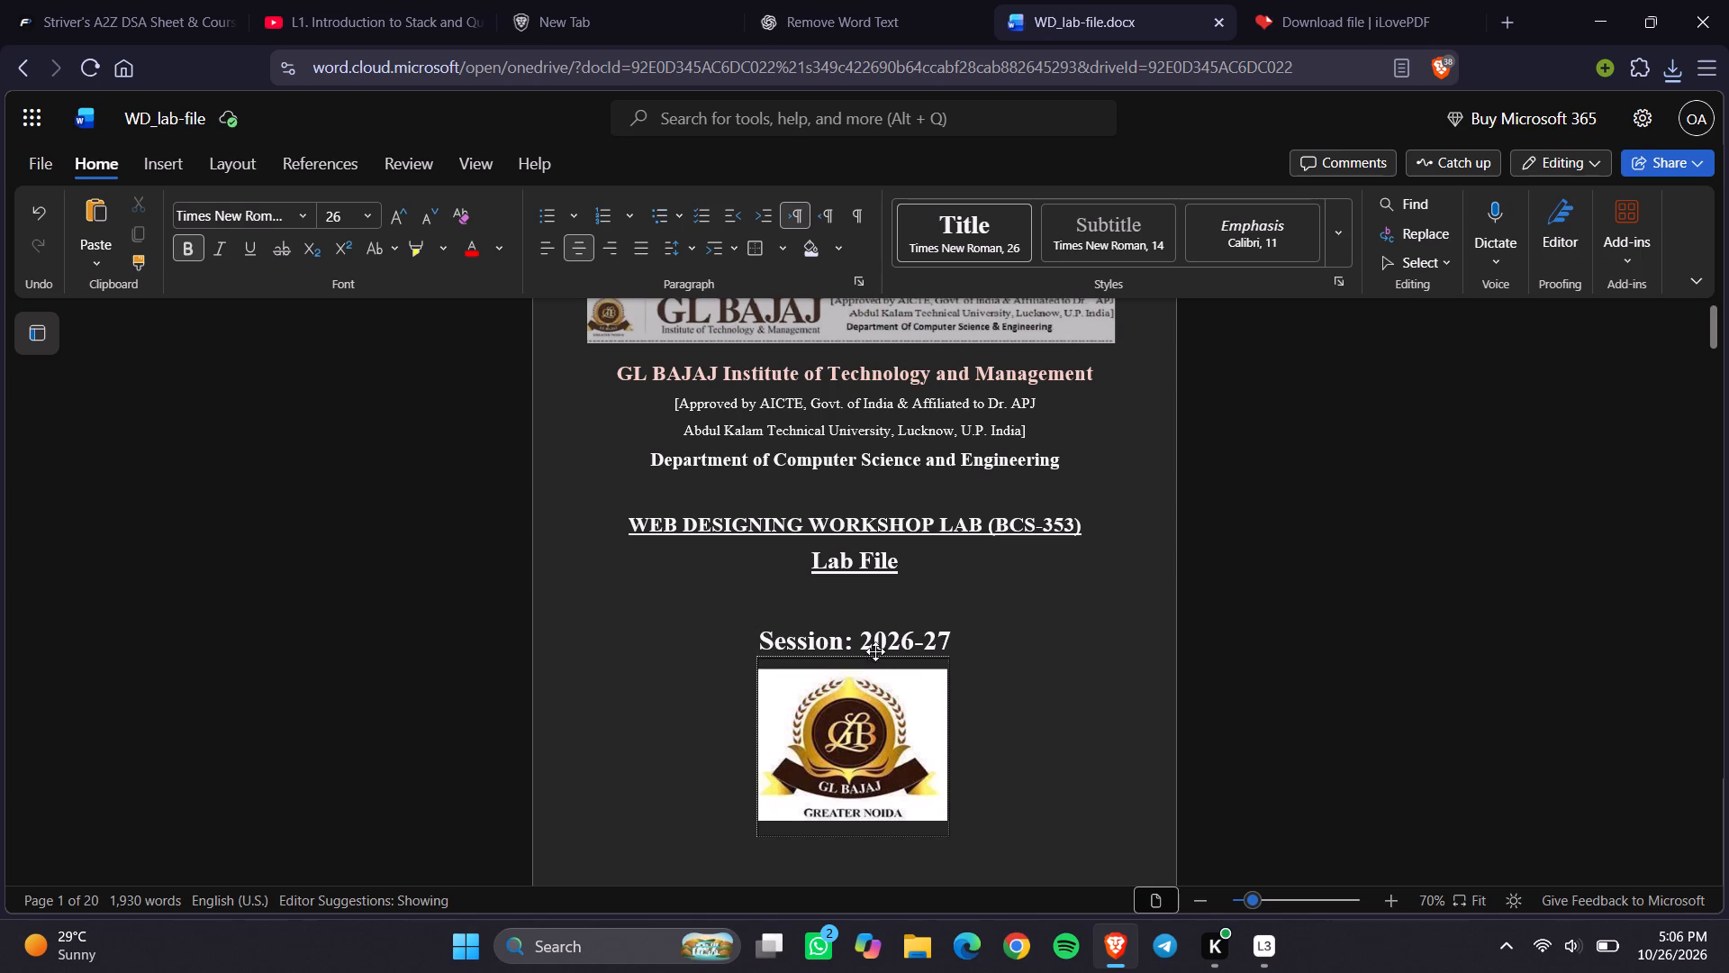
{"action": "left_click", "coordinate": [880, 749]}
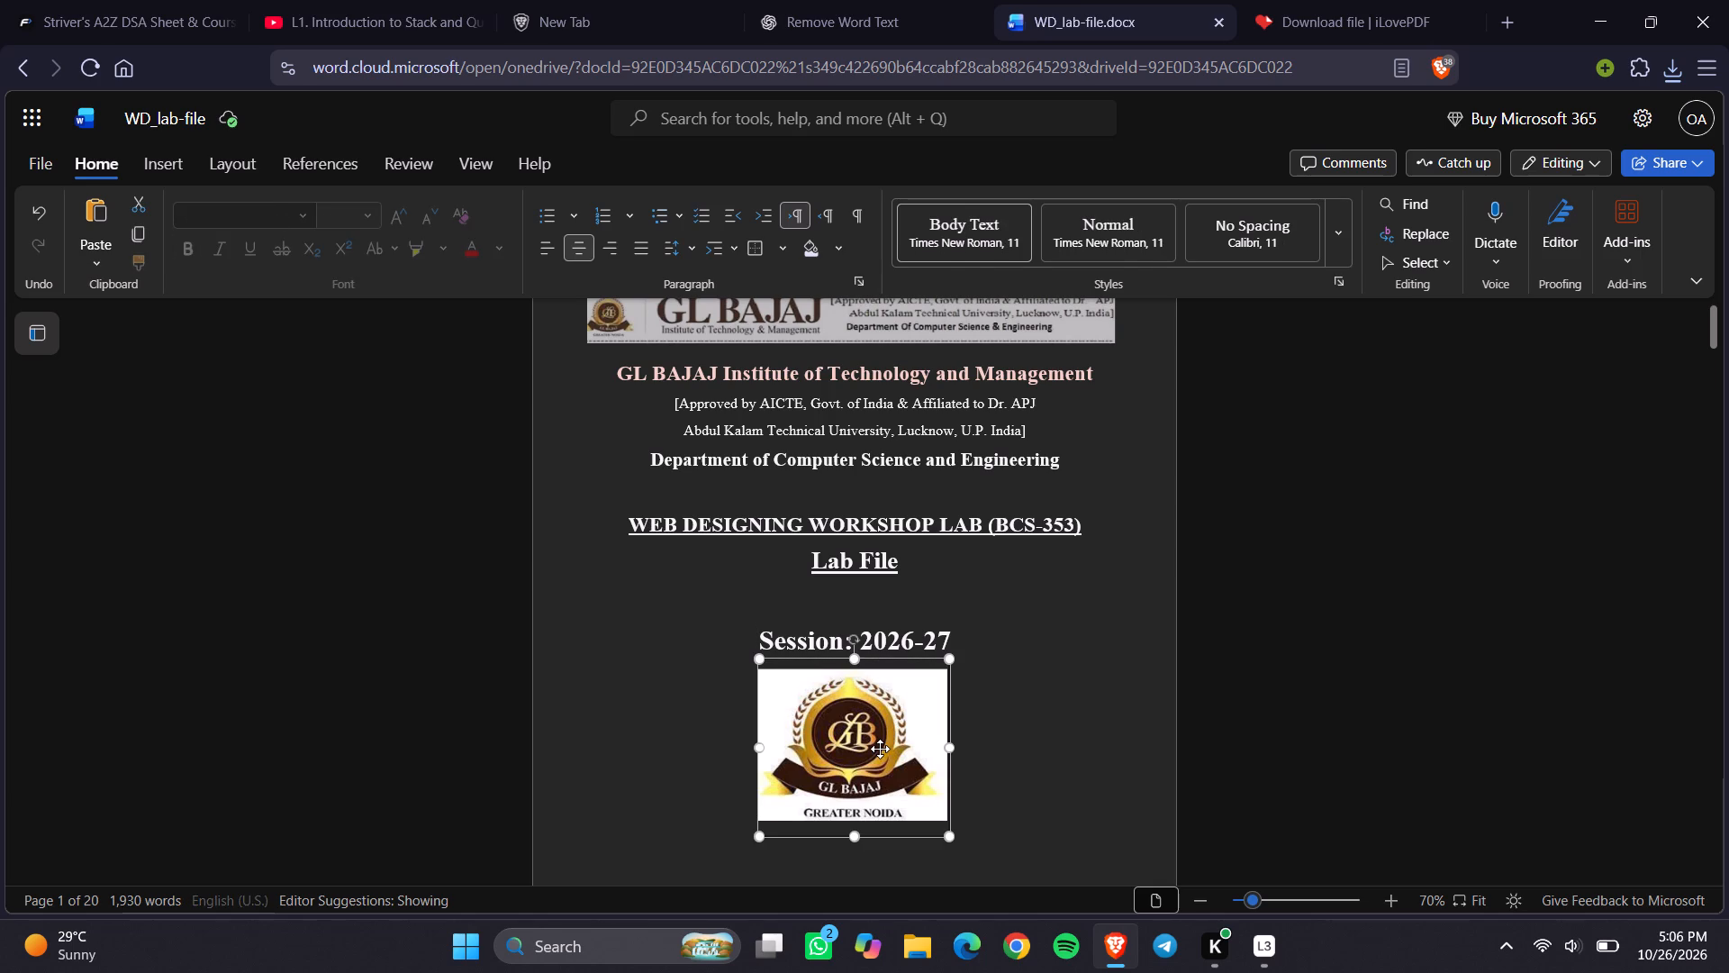
{"action": "left_click_drag", "start_coordinate": [880, 749], "coordinate": [864, 522]}
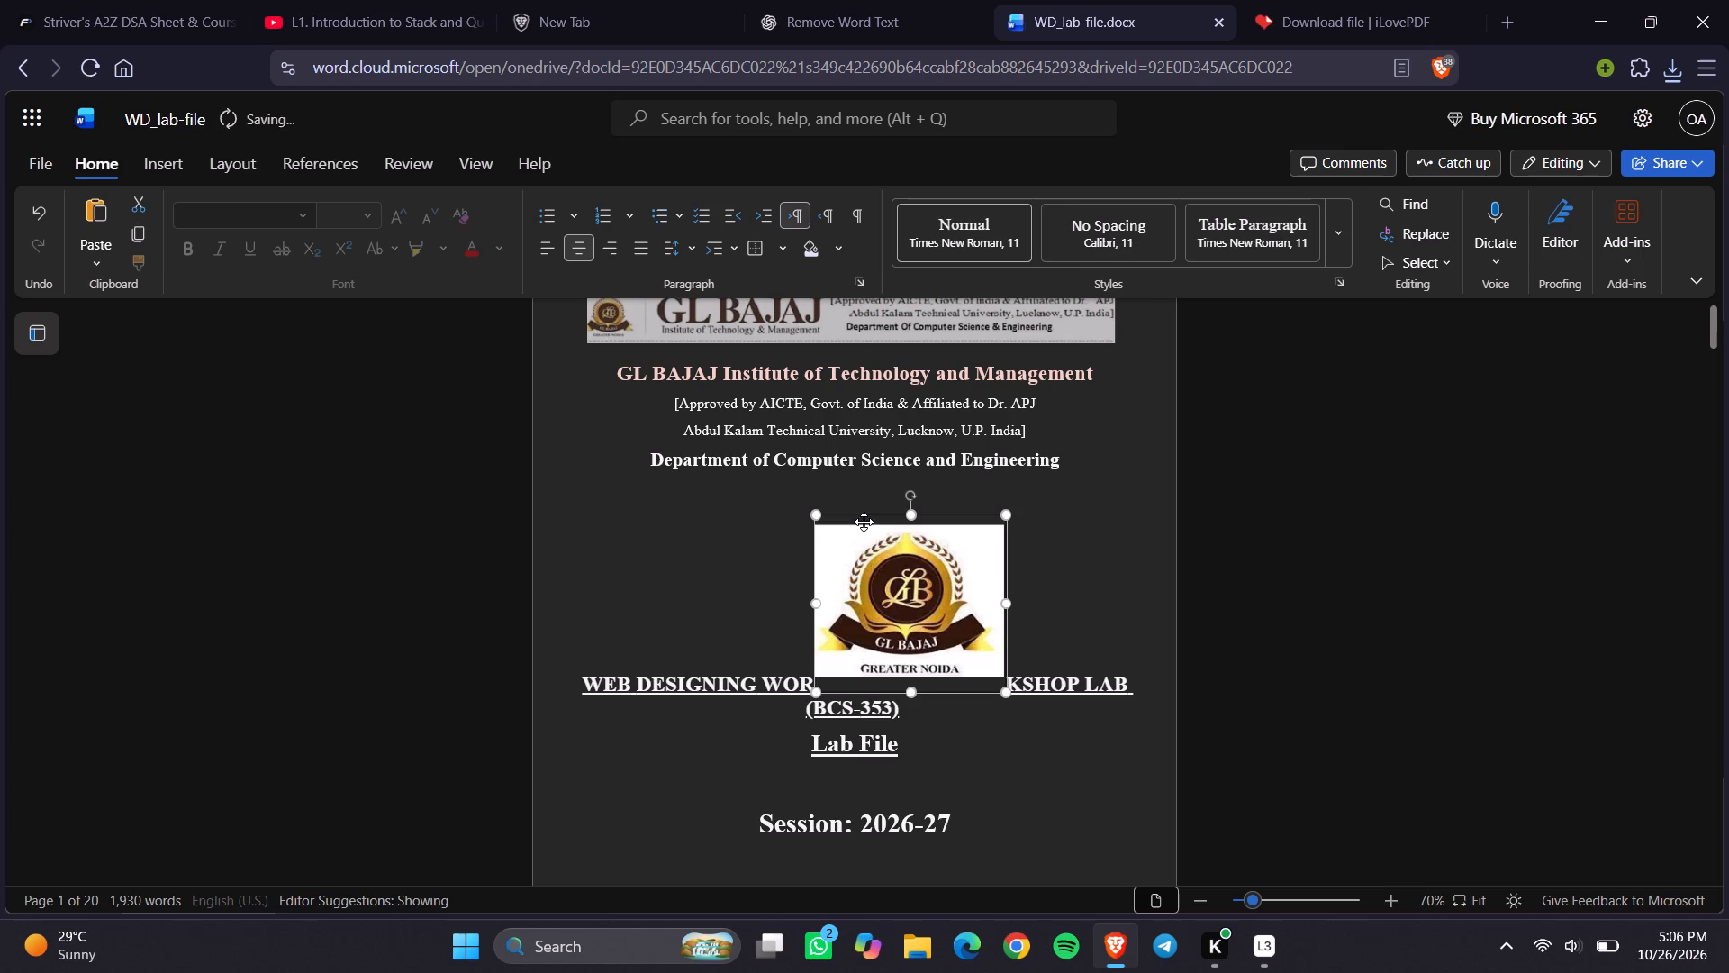
{"action": "left_click_drag", "start_coordinate": [903, 594], "coordinate": [865, 576]}
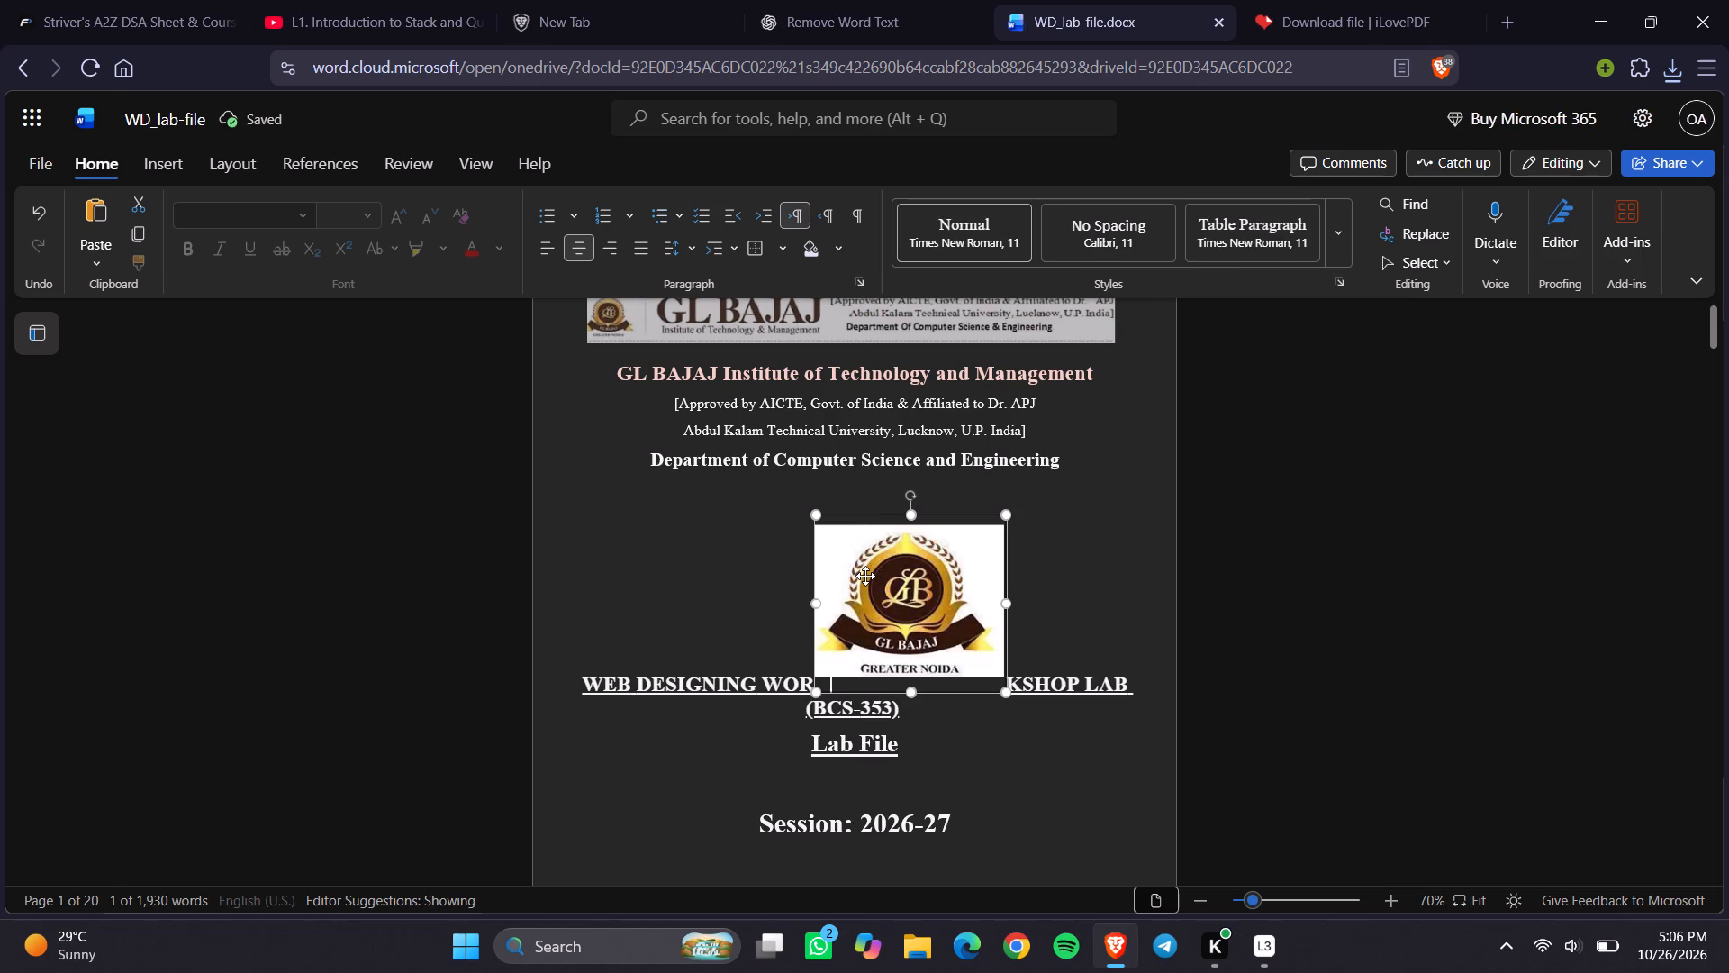
{"action": "left_click_drag", "start_coordinate": [865, 576], "coordinate": [825, 546]}
{"action": "left_click_drag", "start_coordinate": [888, 587], "coordinate": [868, 477]}
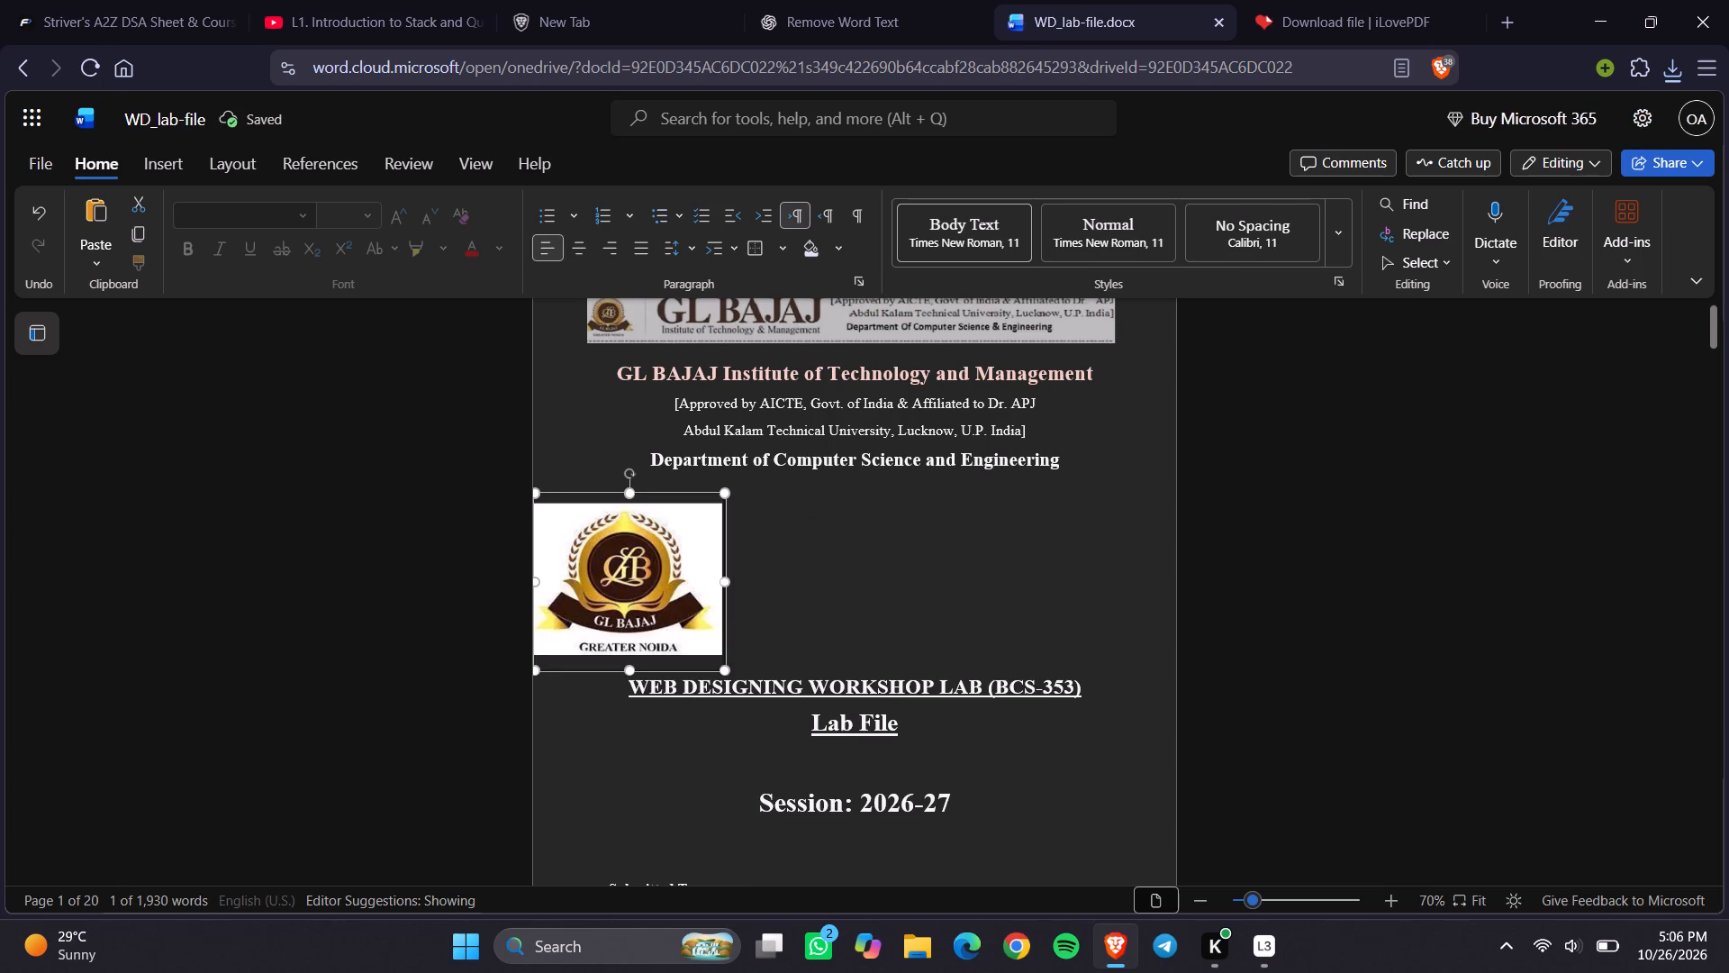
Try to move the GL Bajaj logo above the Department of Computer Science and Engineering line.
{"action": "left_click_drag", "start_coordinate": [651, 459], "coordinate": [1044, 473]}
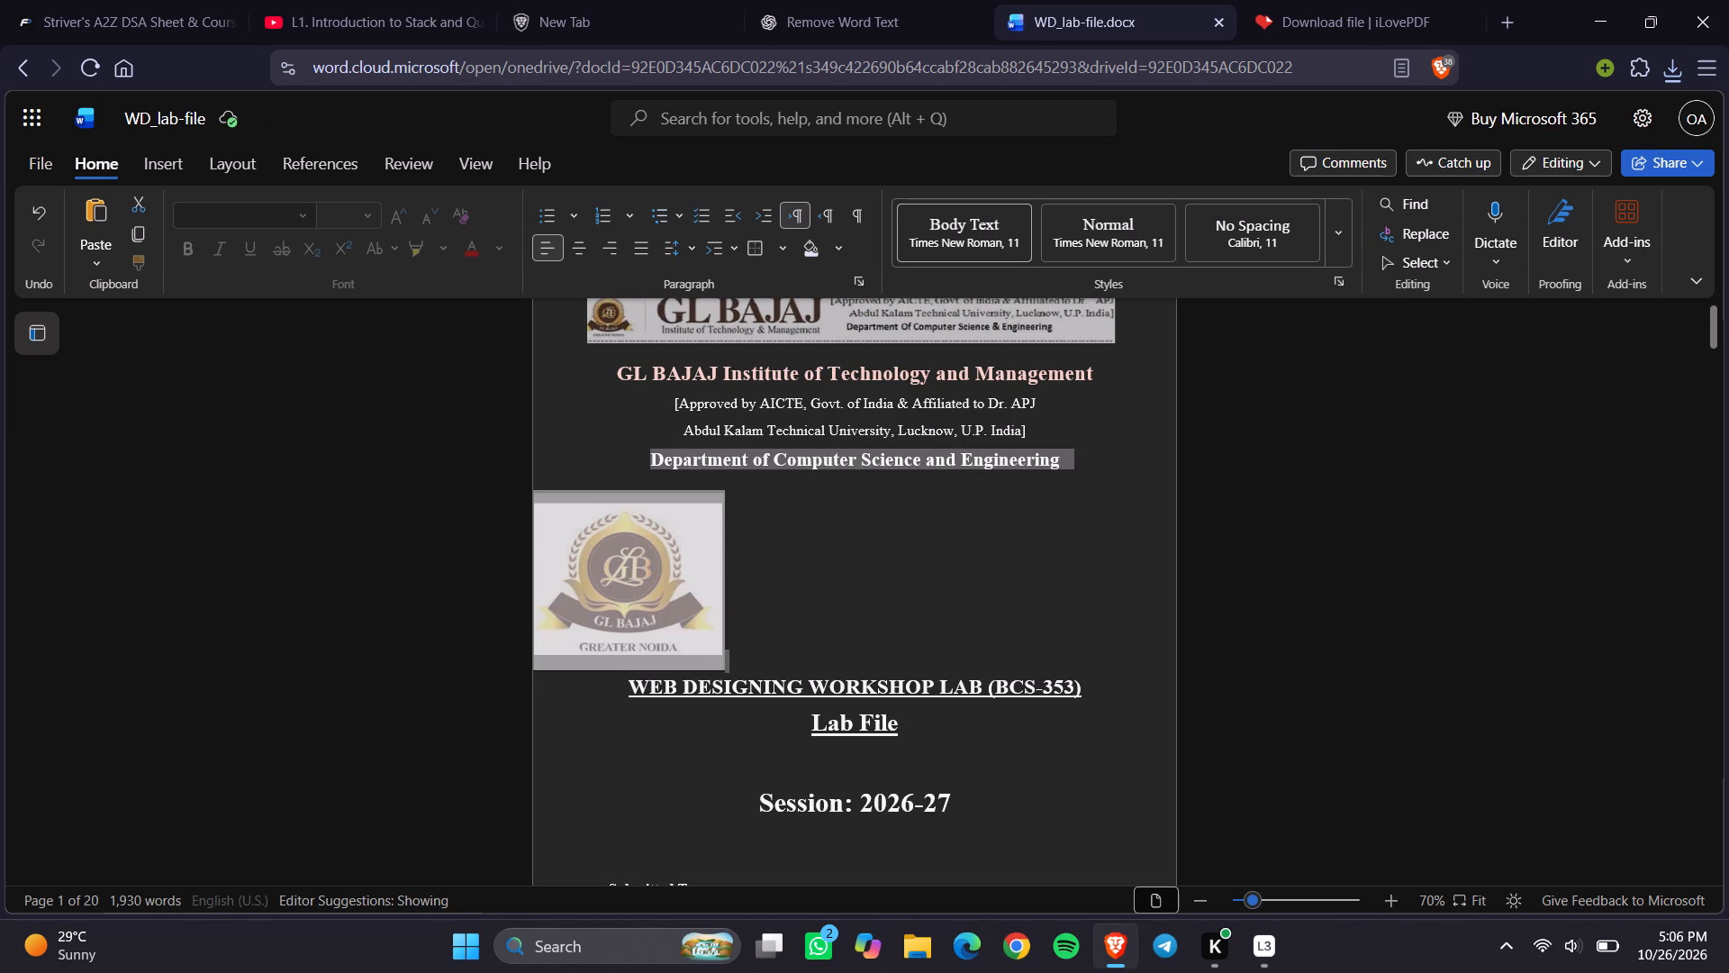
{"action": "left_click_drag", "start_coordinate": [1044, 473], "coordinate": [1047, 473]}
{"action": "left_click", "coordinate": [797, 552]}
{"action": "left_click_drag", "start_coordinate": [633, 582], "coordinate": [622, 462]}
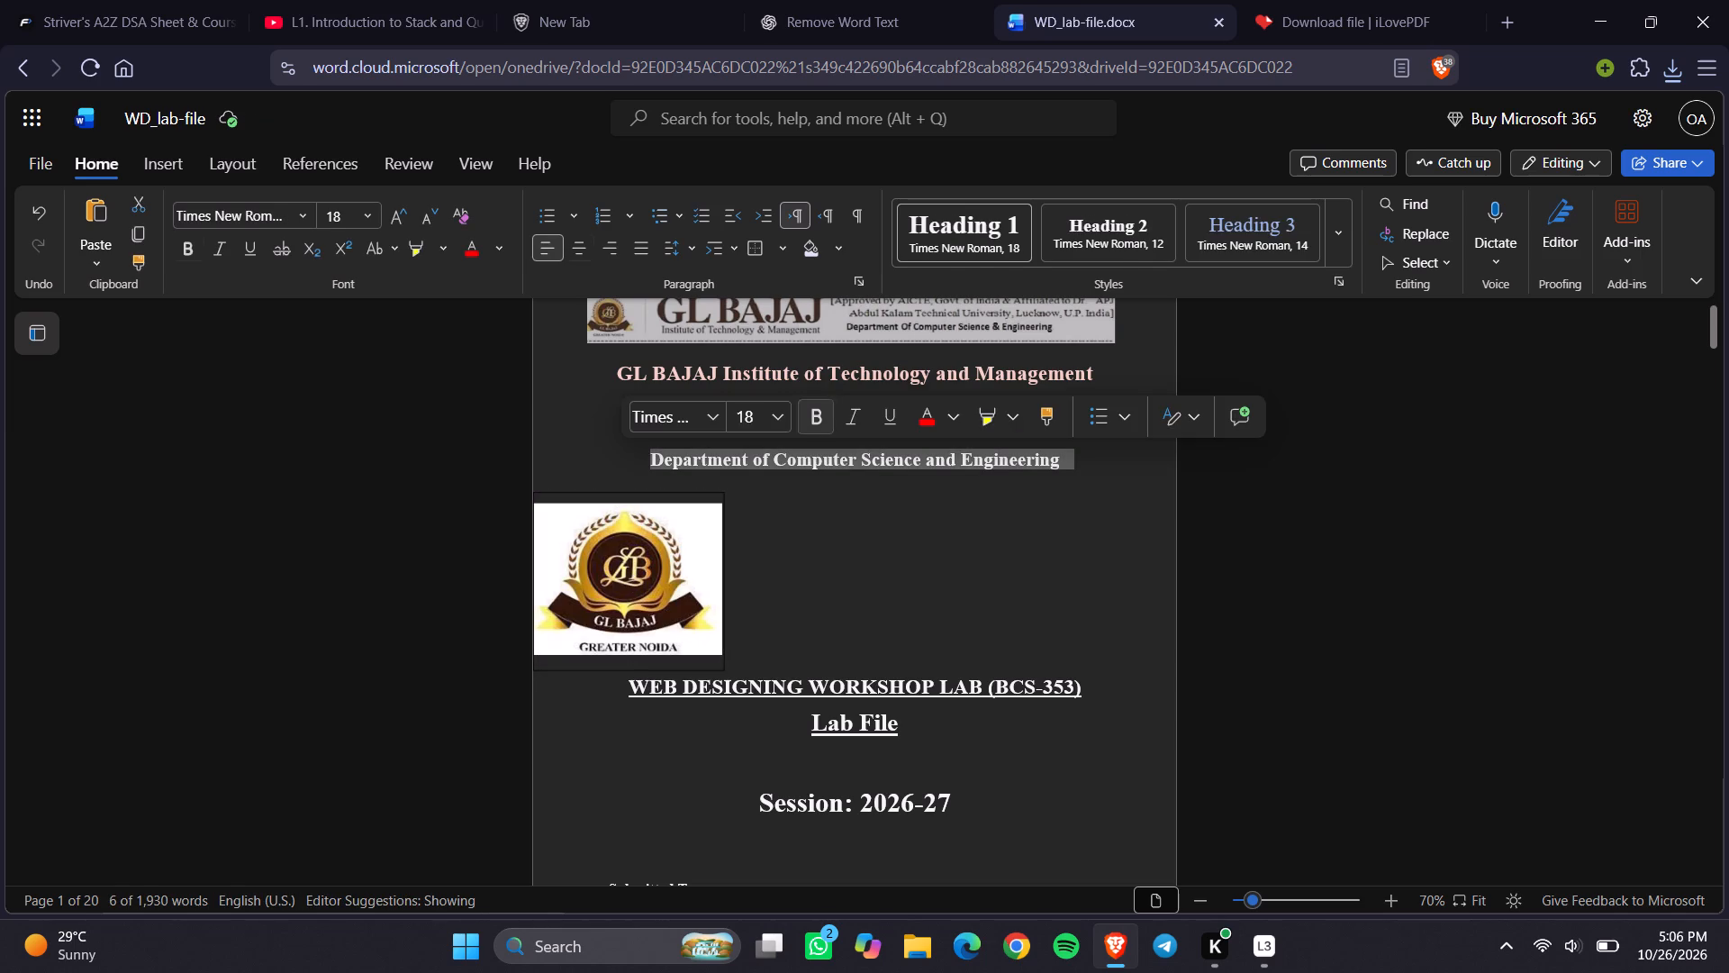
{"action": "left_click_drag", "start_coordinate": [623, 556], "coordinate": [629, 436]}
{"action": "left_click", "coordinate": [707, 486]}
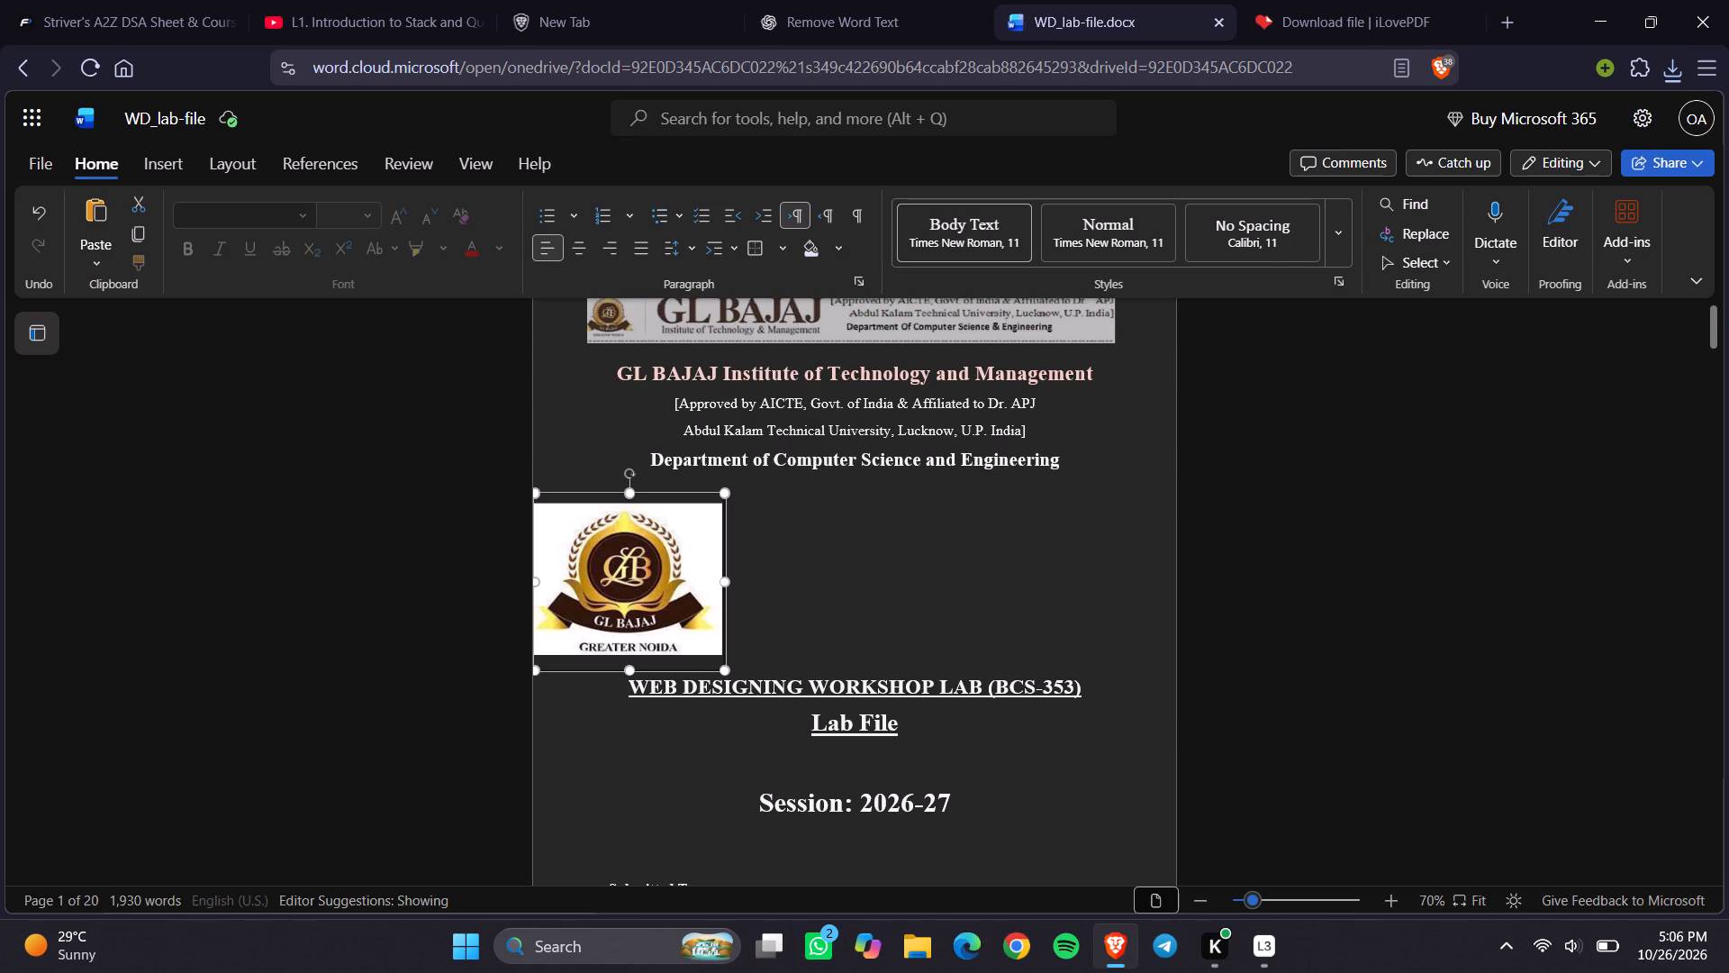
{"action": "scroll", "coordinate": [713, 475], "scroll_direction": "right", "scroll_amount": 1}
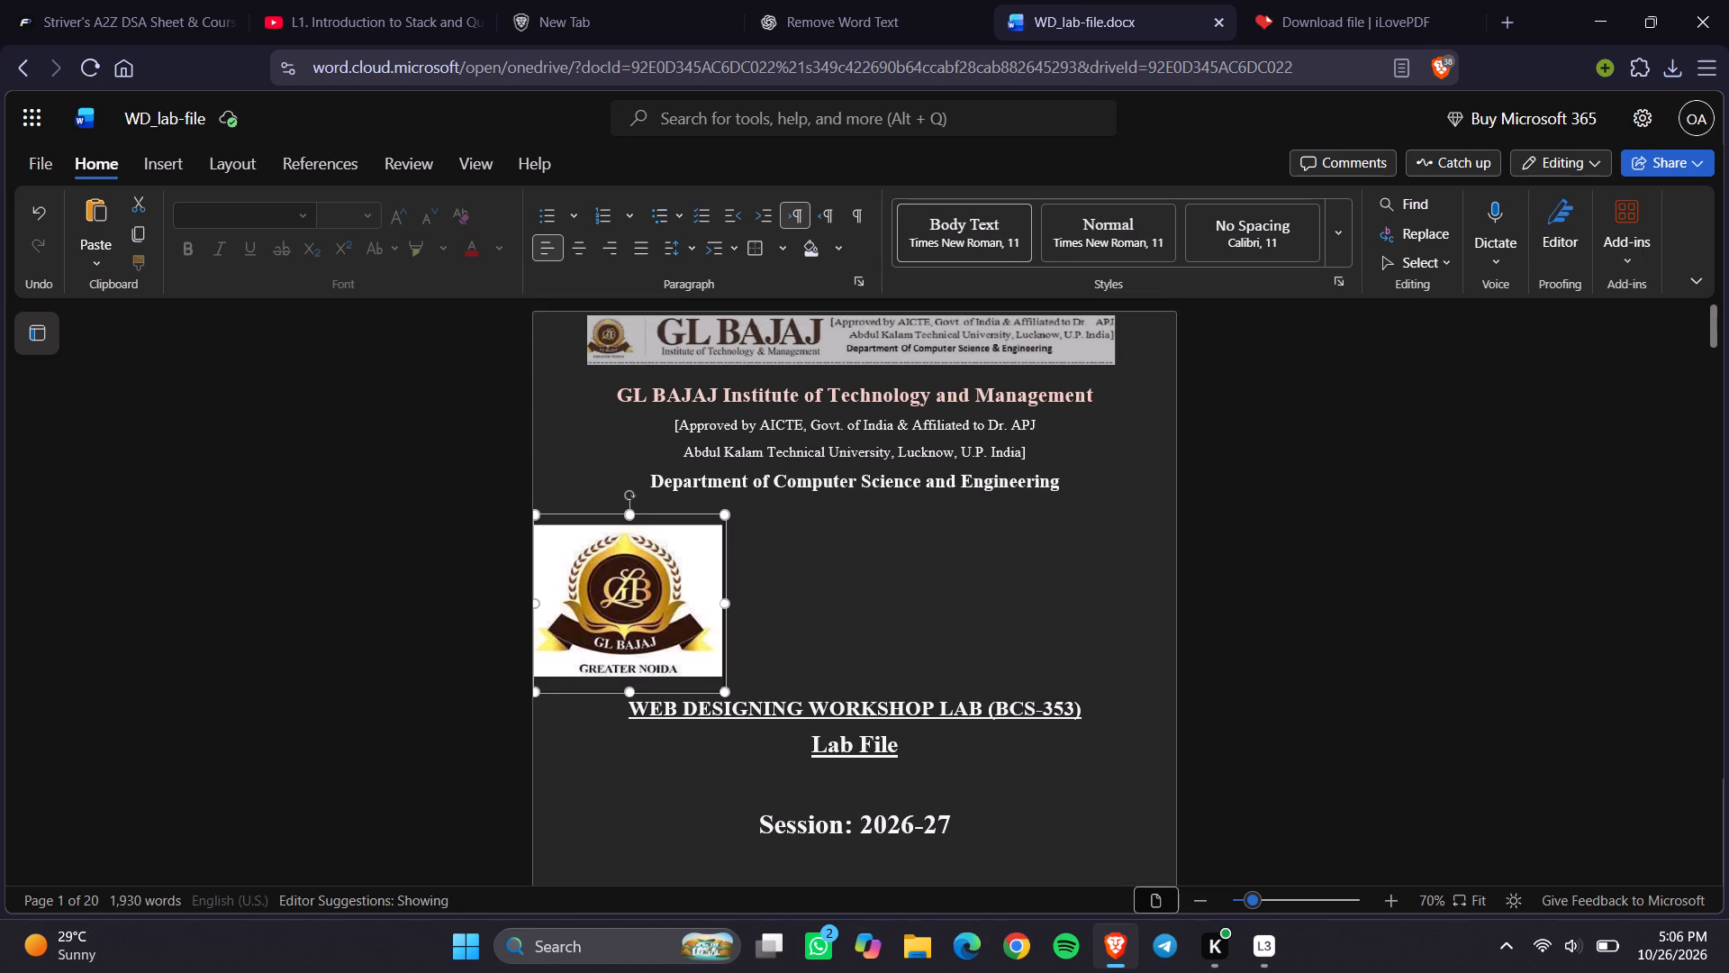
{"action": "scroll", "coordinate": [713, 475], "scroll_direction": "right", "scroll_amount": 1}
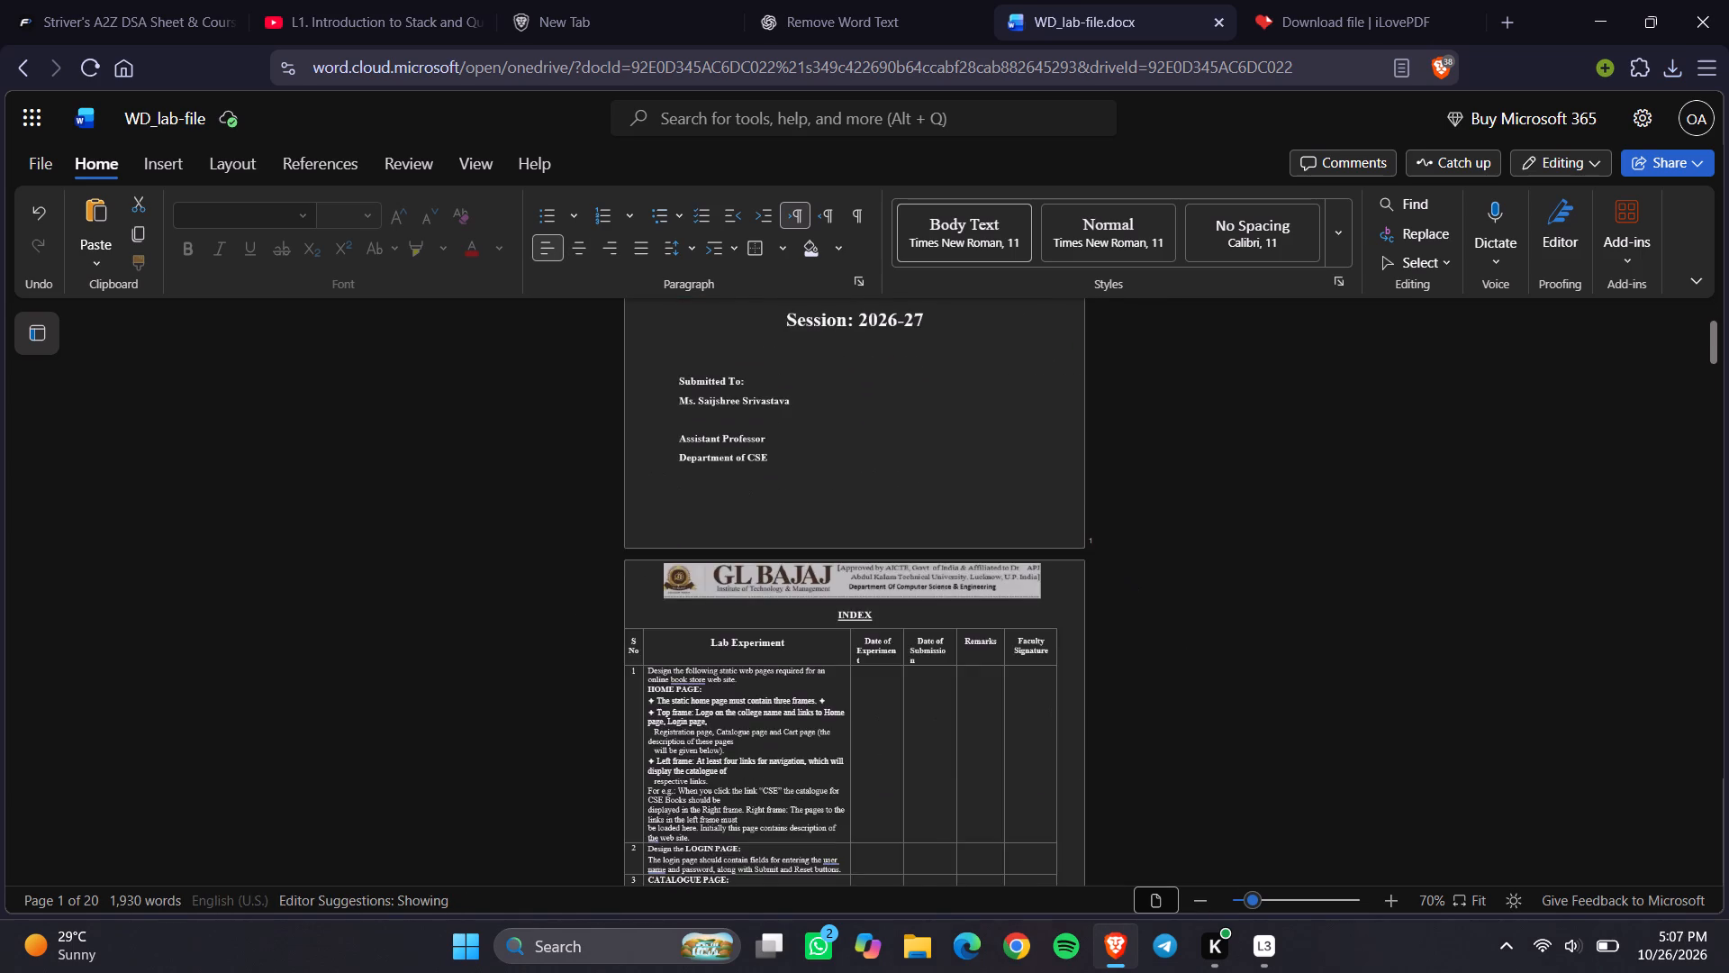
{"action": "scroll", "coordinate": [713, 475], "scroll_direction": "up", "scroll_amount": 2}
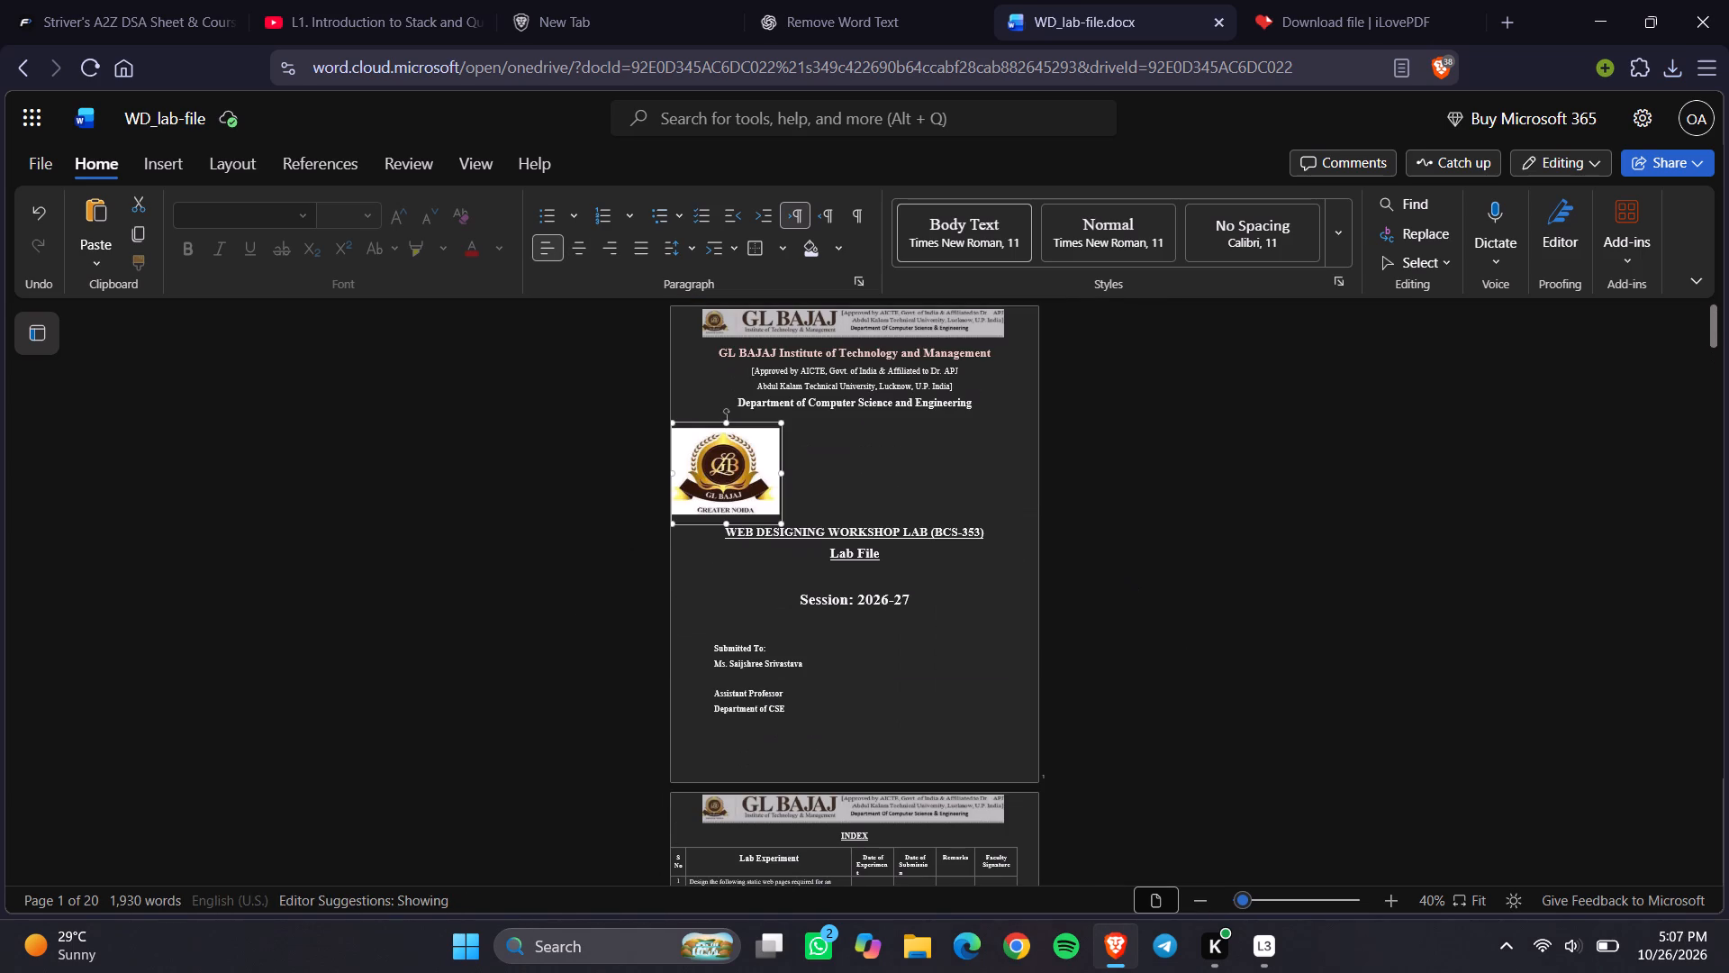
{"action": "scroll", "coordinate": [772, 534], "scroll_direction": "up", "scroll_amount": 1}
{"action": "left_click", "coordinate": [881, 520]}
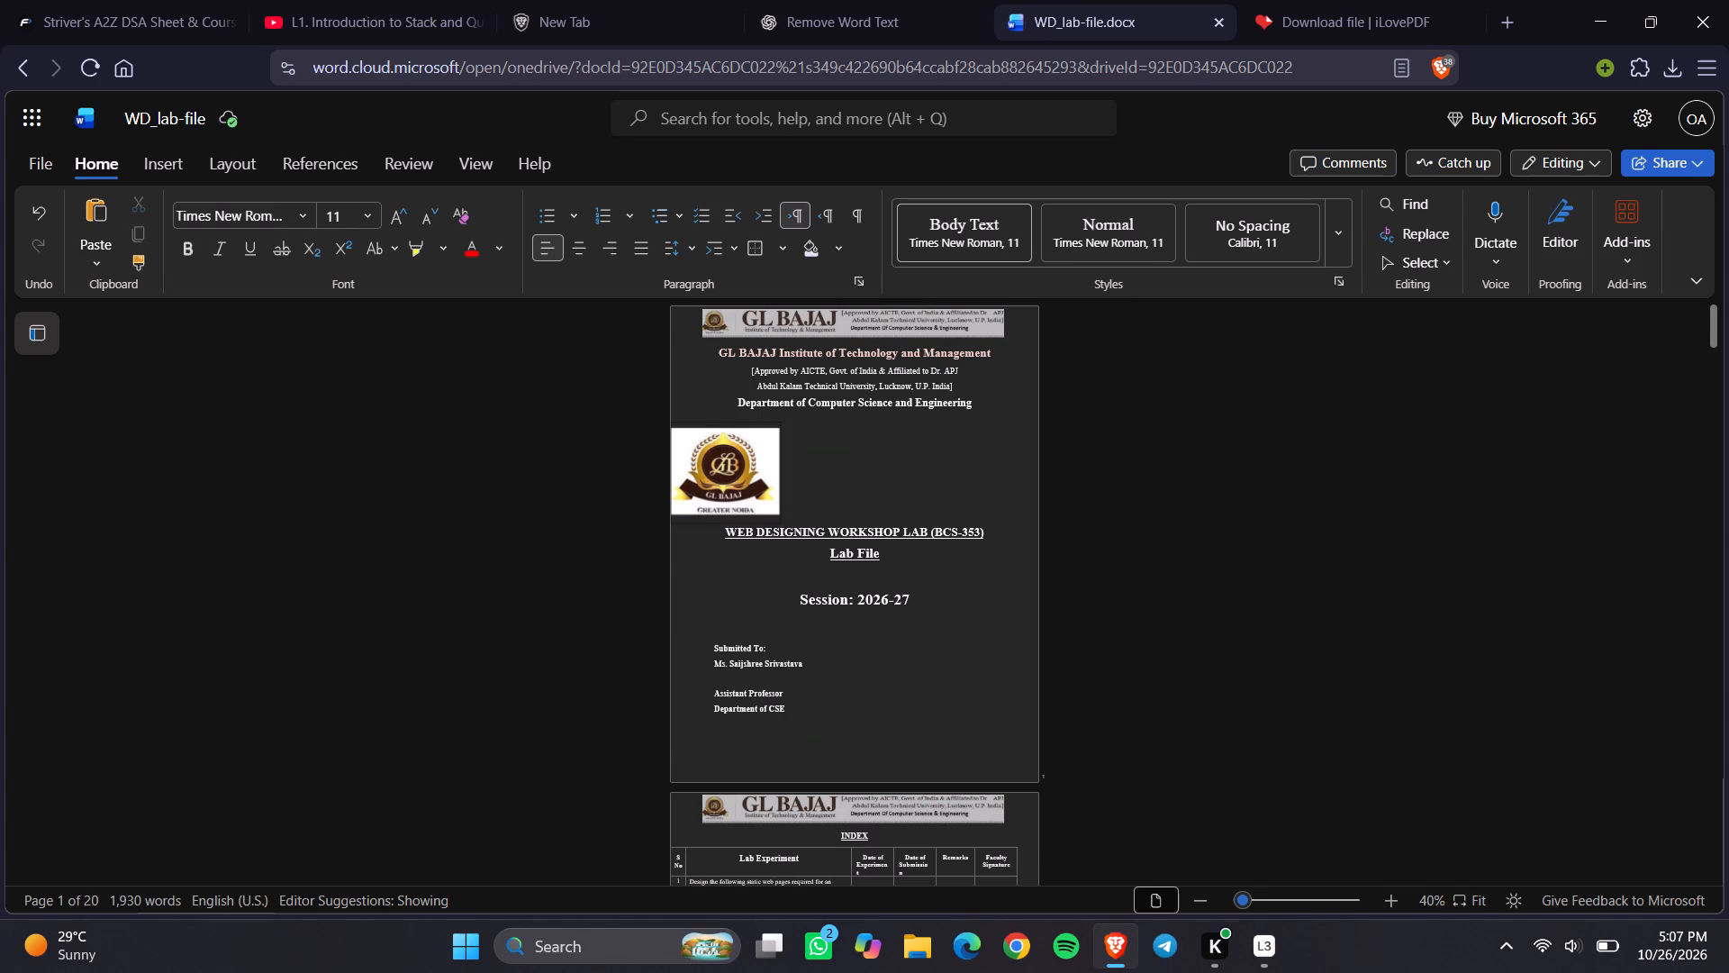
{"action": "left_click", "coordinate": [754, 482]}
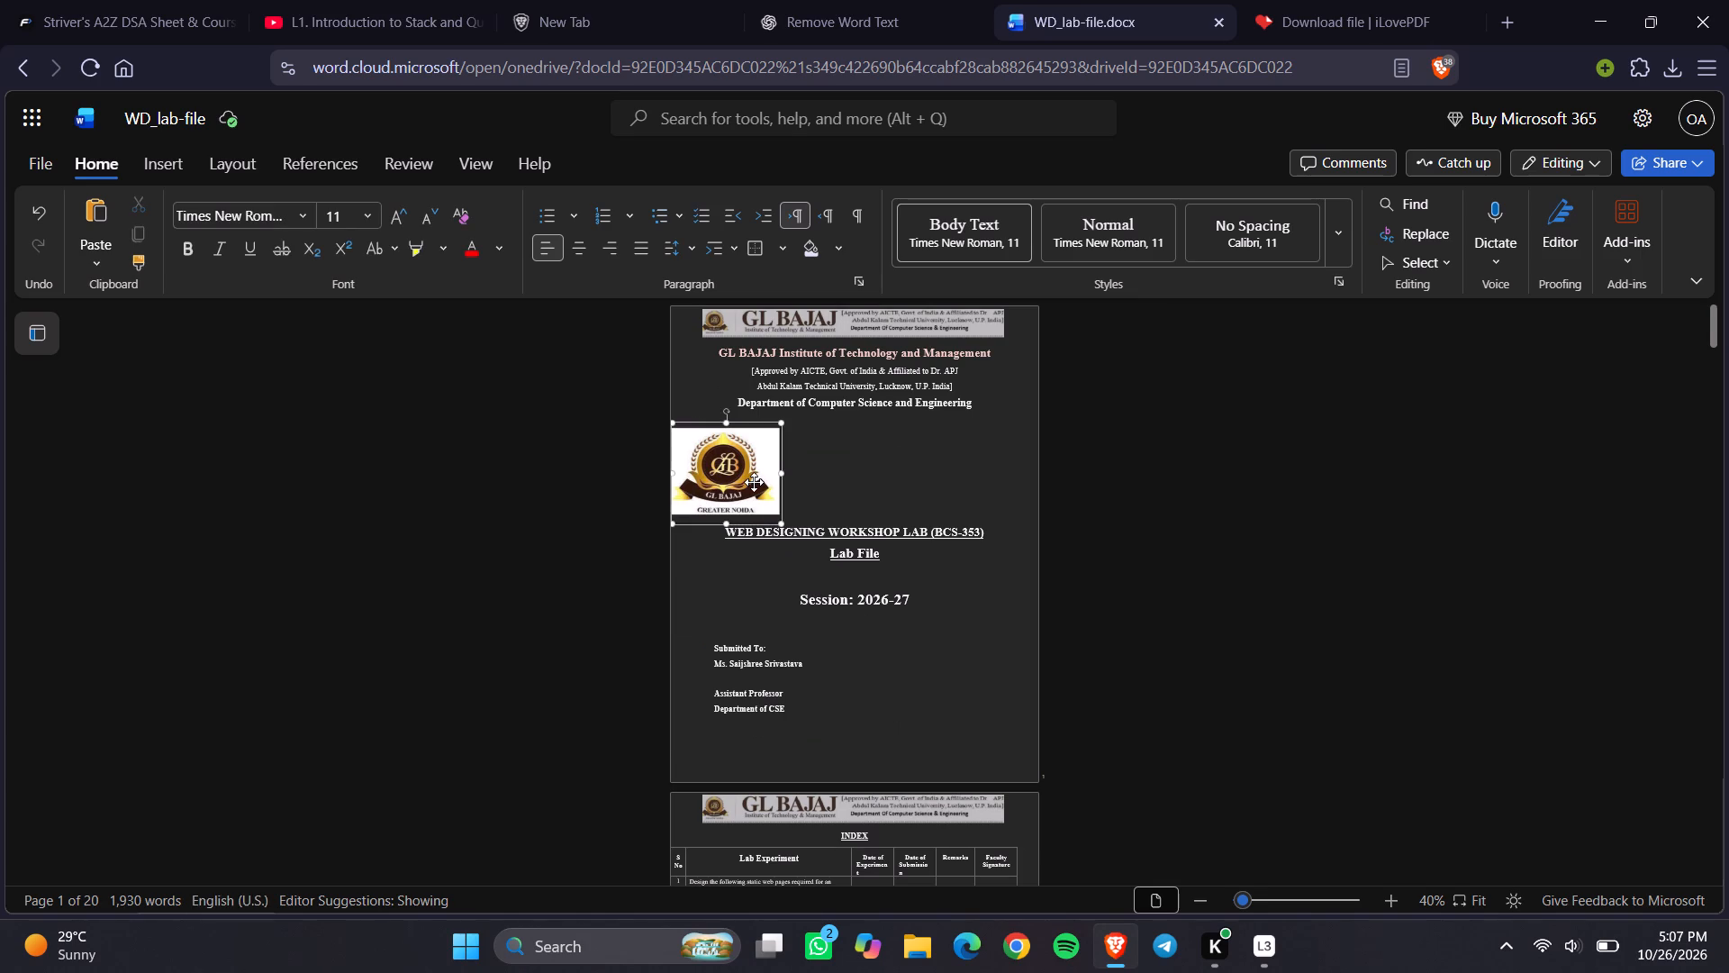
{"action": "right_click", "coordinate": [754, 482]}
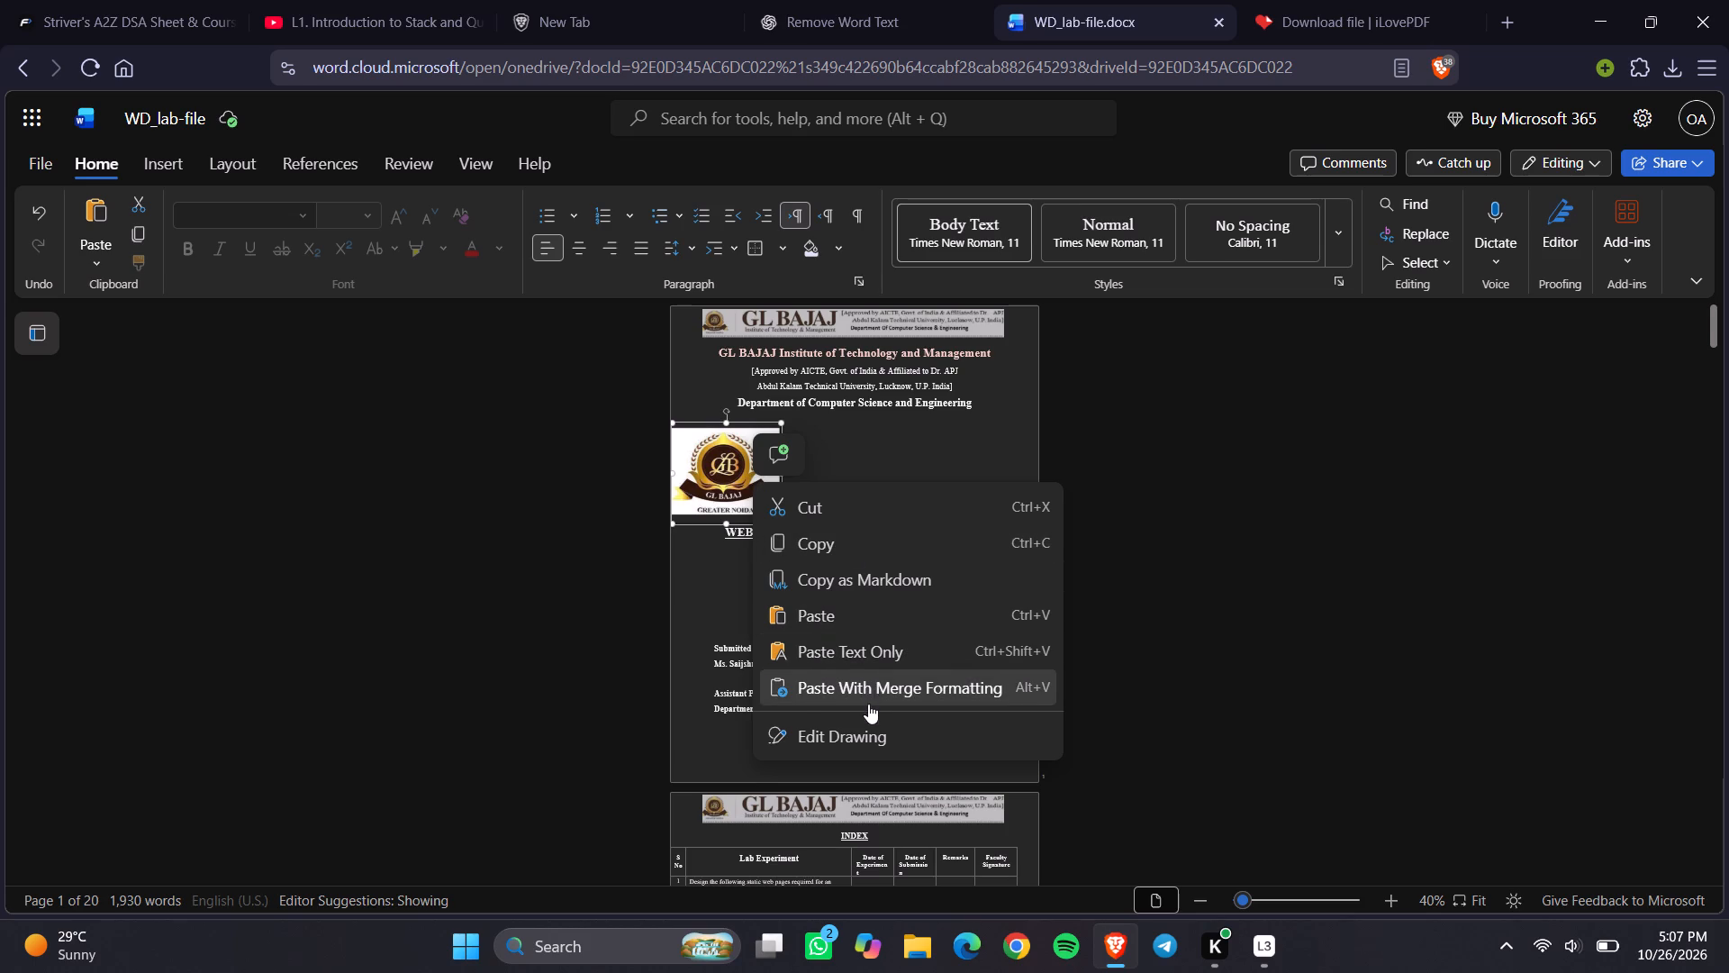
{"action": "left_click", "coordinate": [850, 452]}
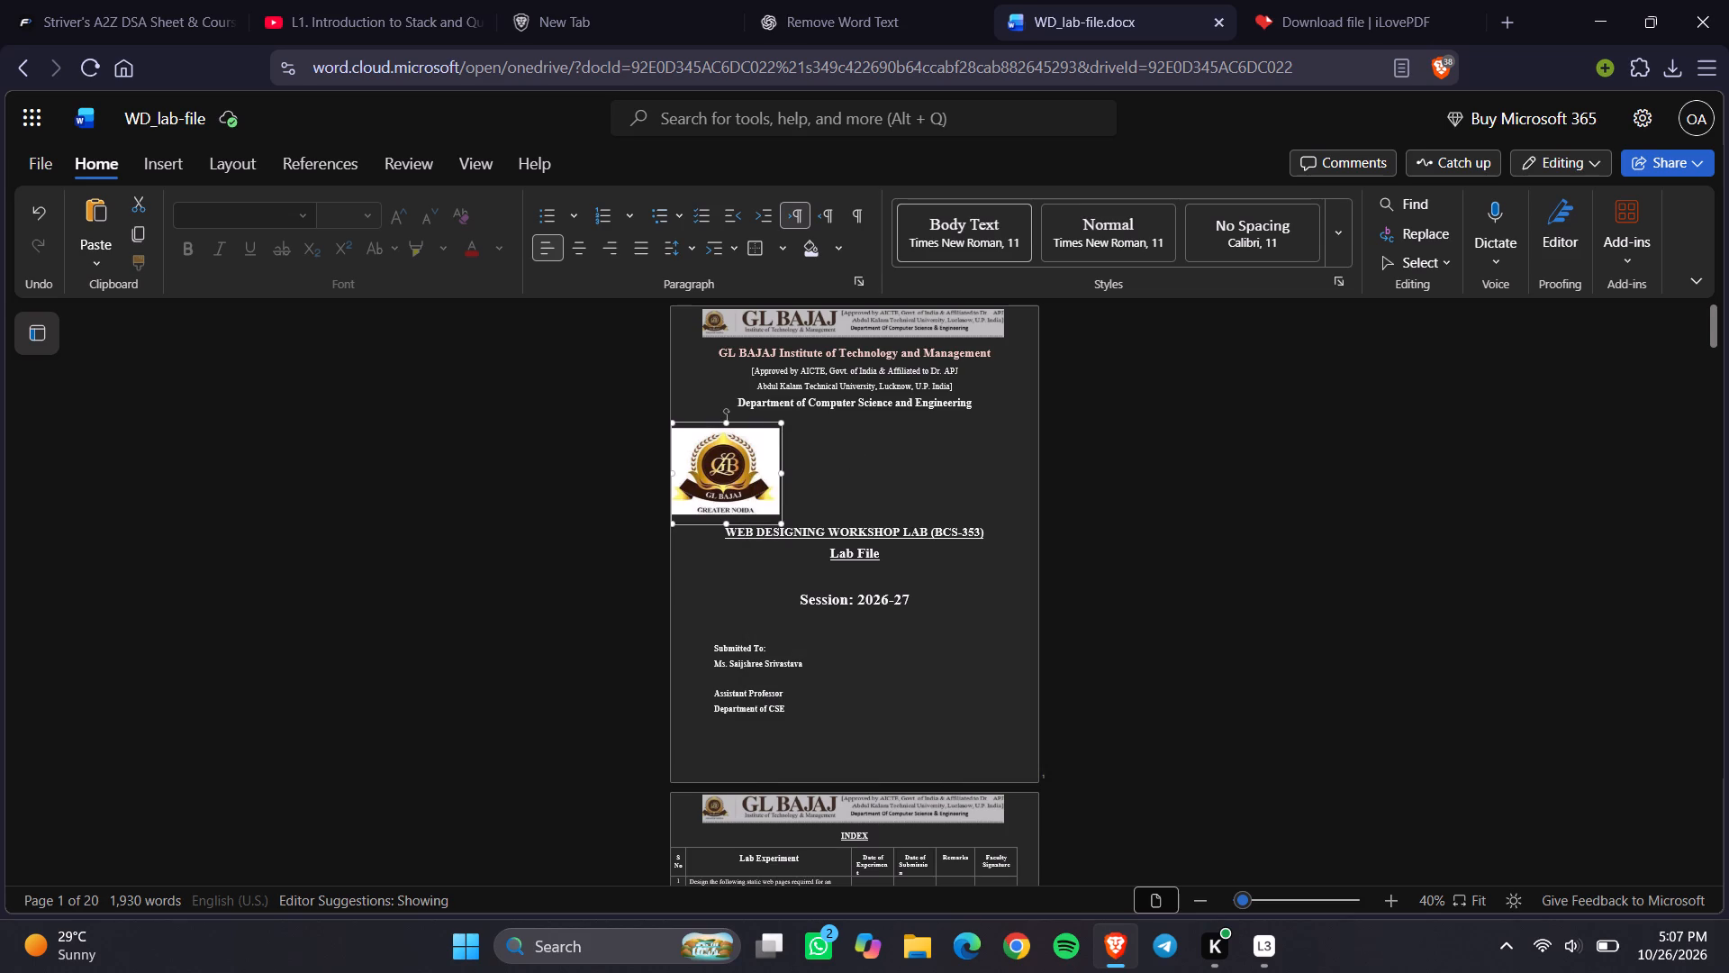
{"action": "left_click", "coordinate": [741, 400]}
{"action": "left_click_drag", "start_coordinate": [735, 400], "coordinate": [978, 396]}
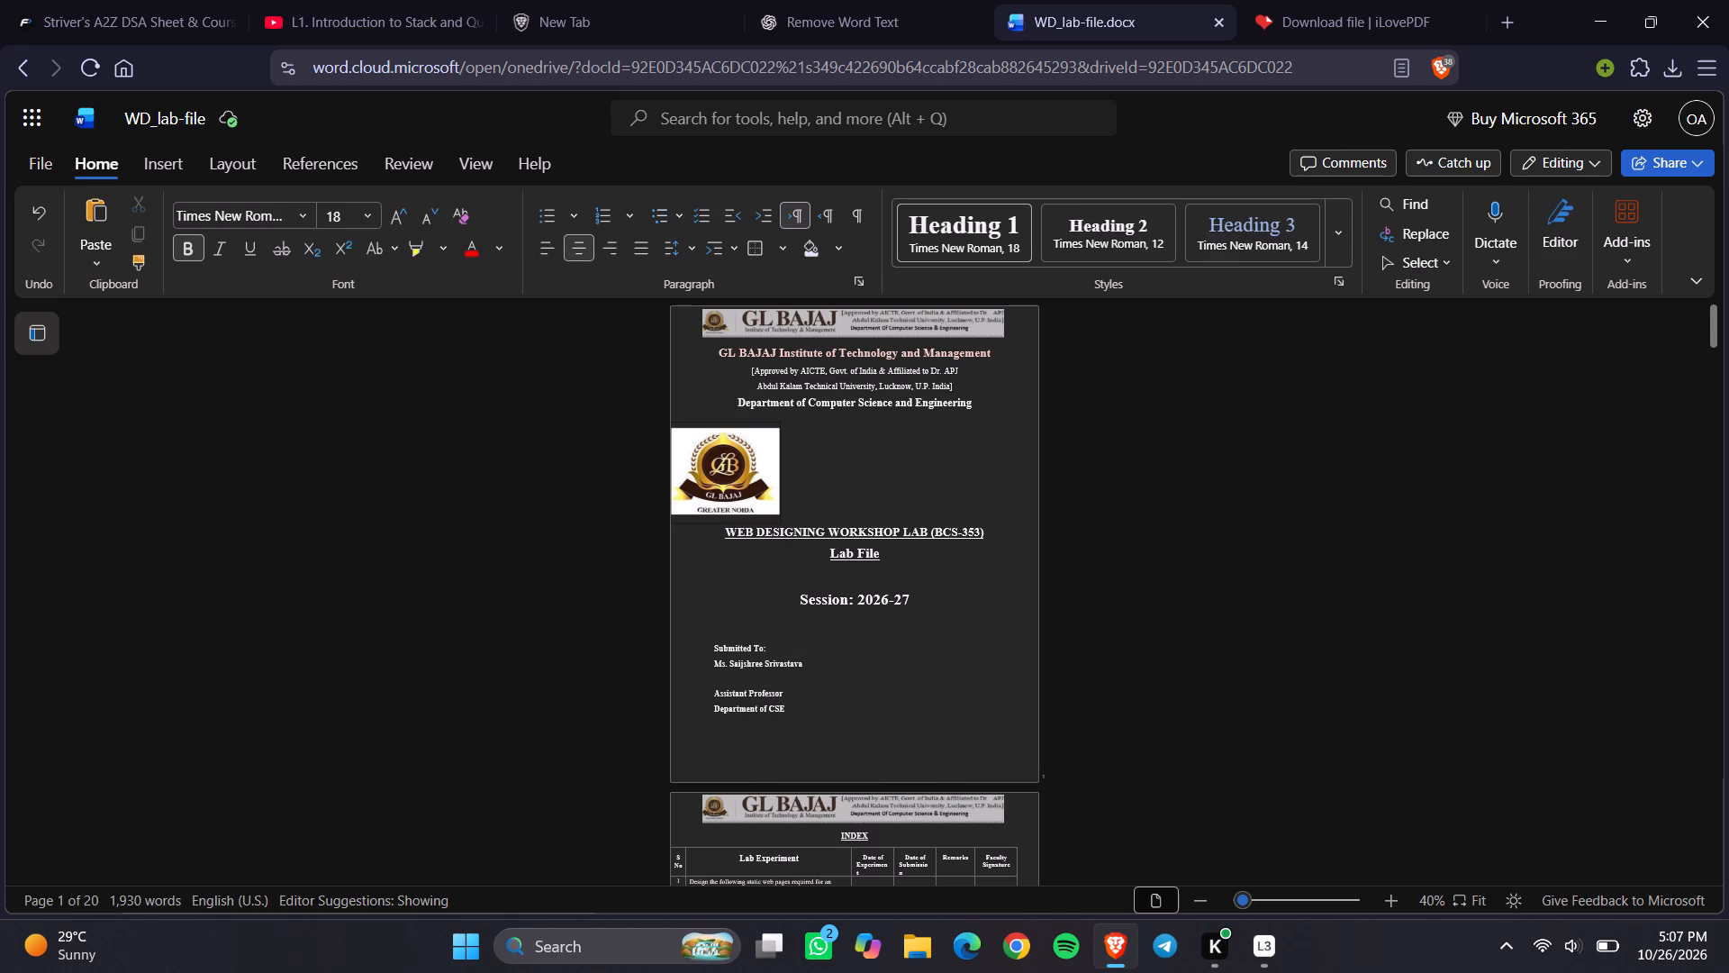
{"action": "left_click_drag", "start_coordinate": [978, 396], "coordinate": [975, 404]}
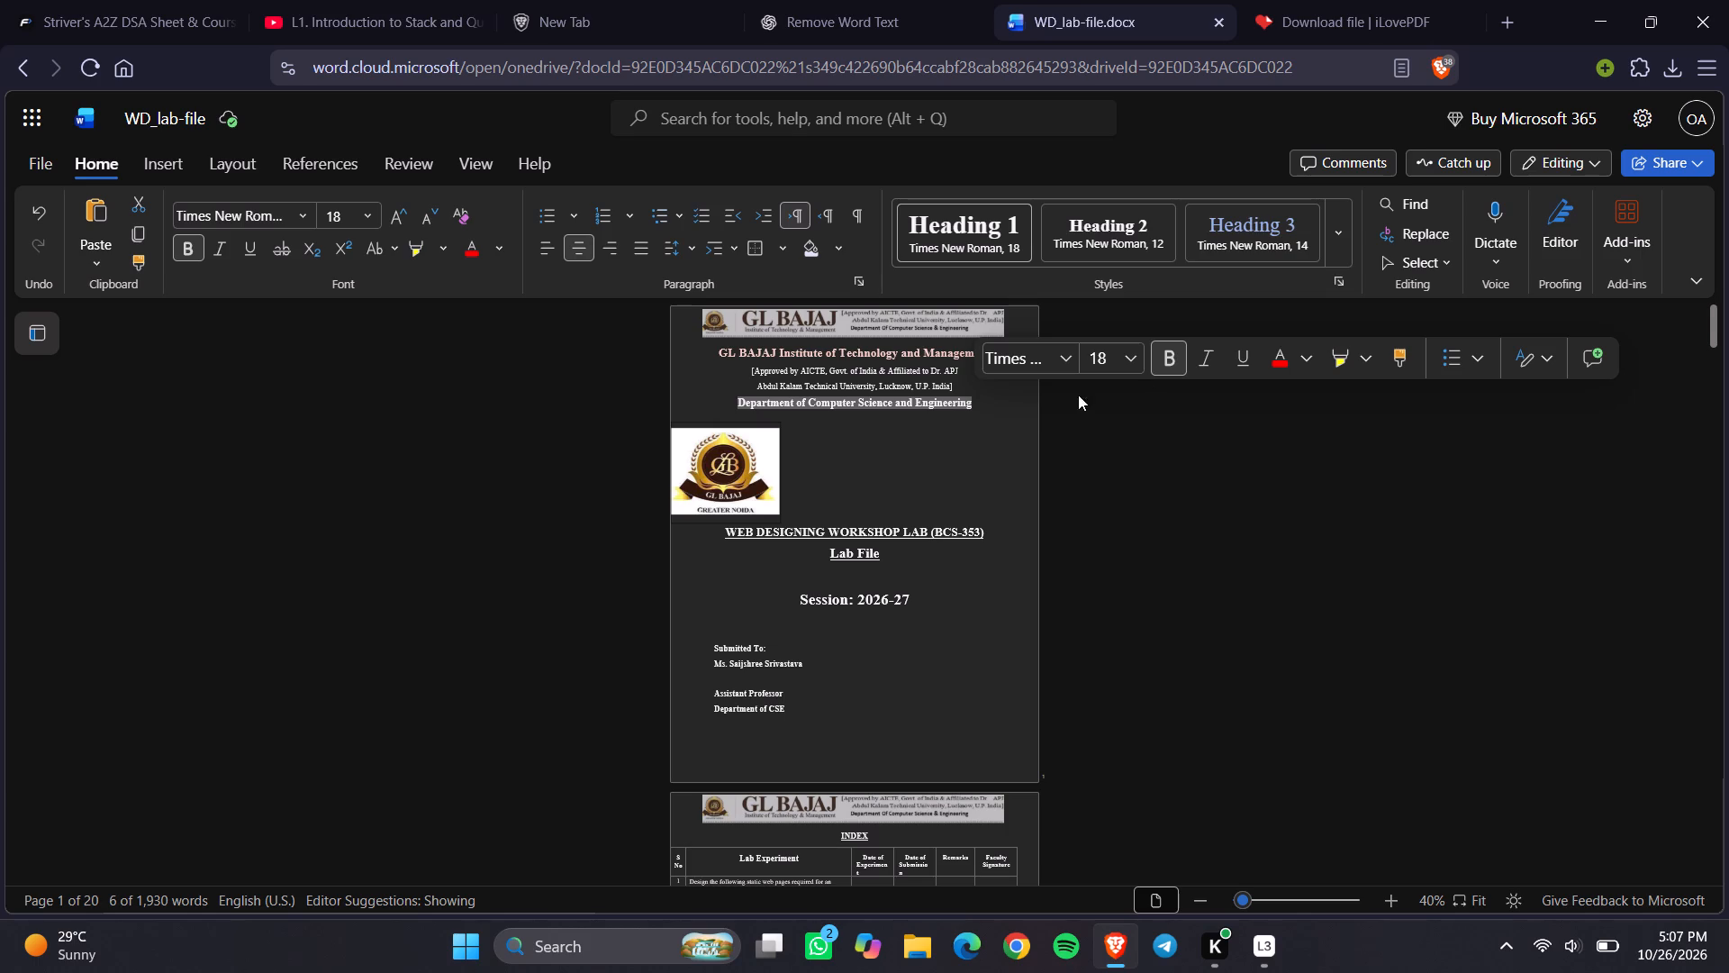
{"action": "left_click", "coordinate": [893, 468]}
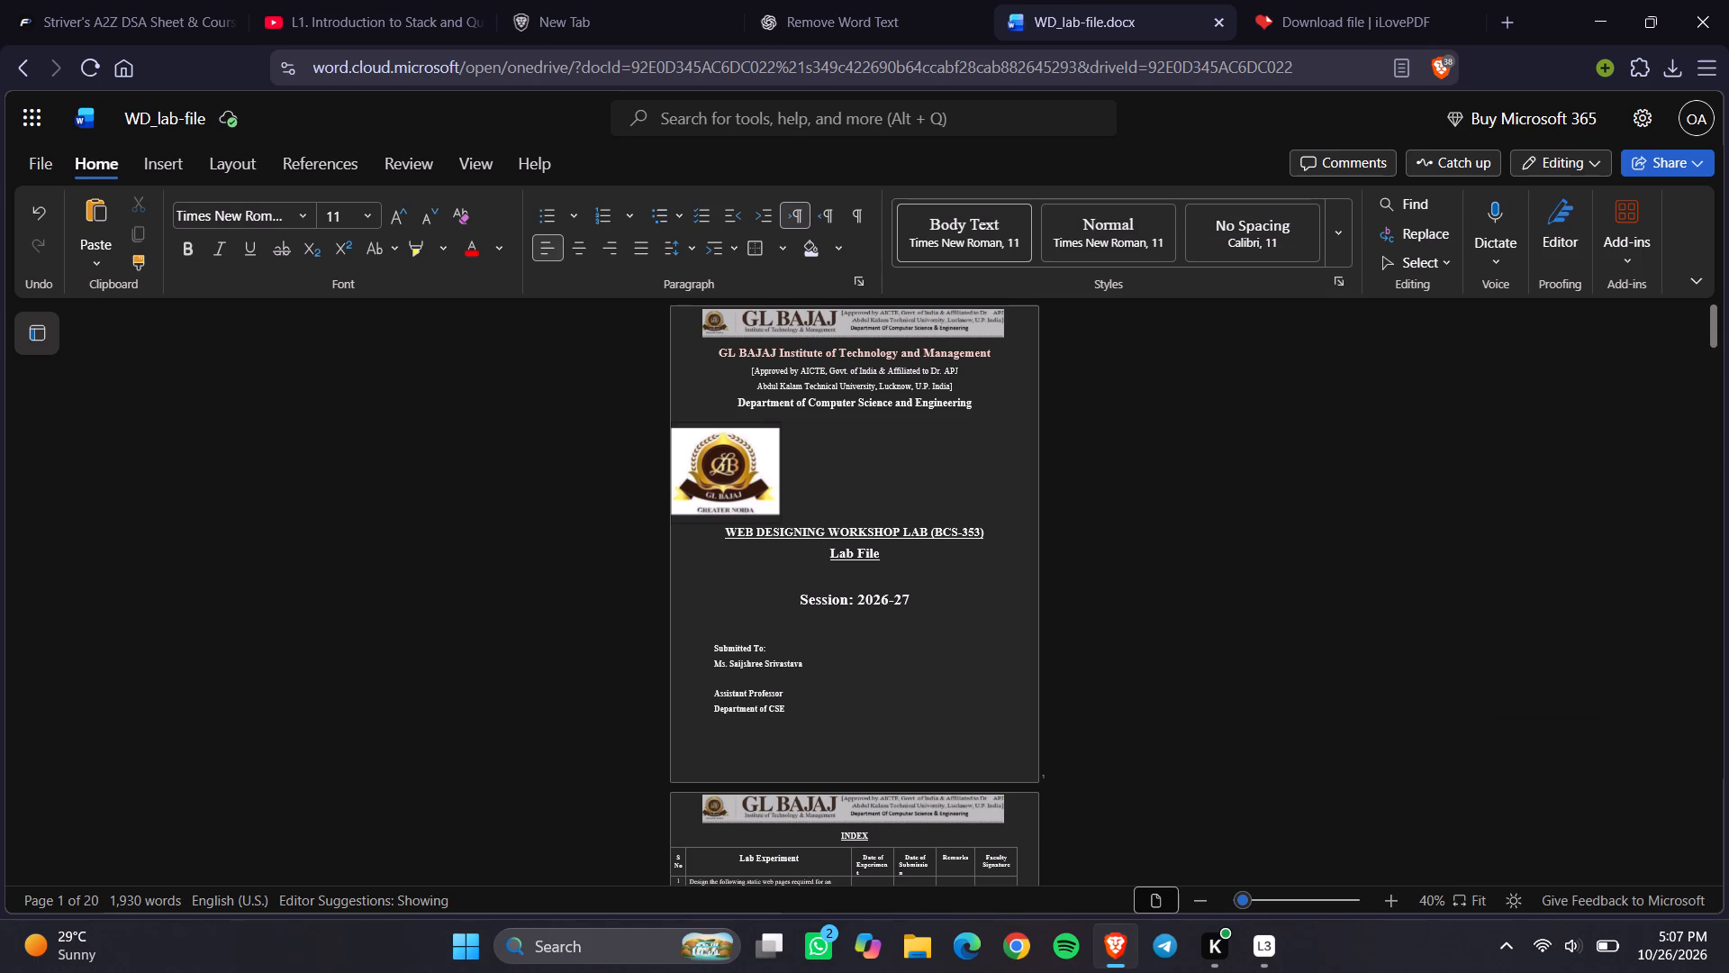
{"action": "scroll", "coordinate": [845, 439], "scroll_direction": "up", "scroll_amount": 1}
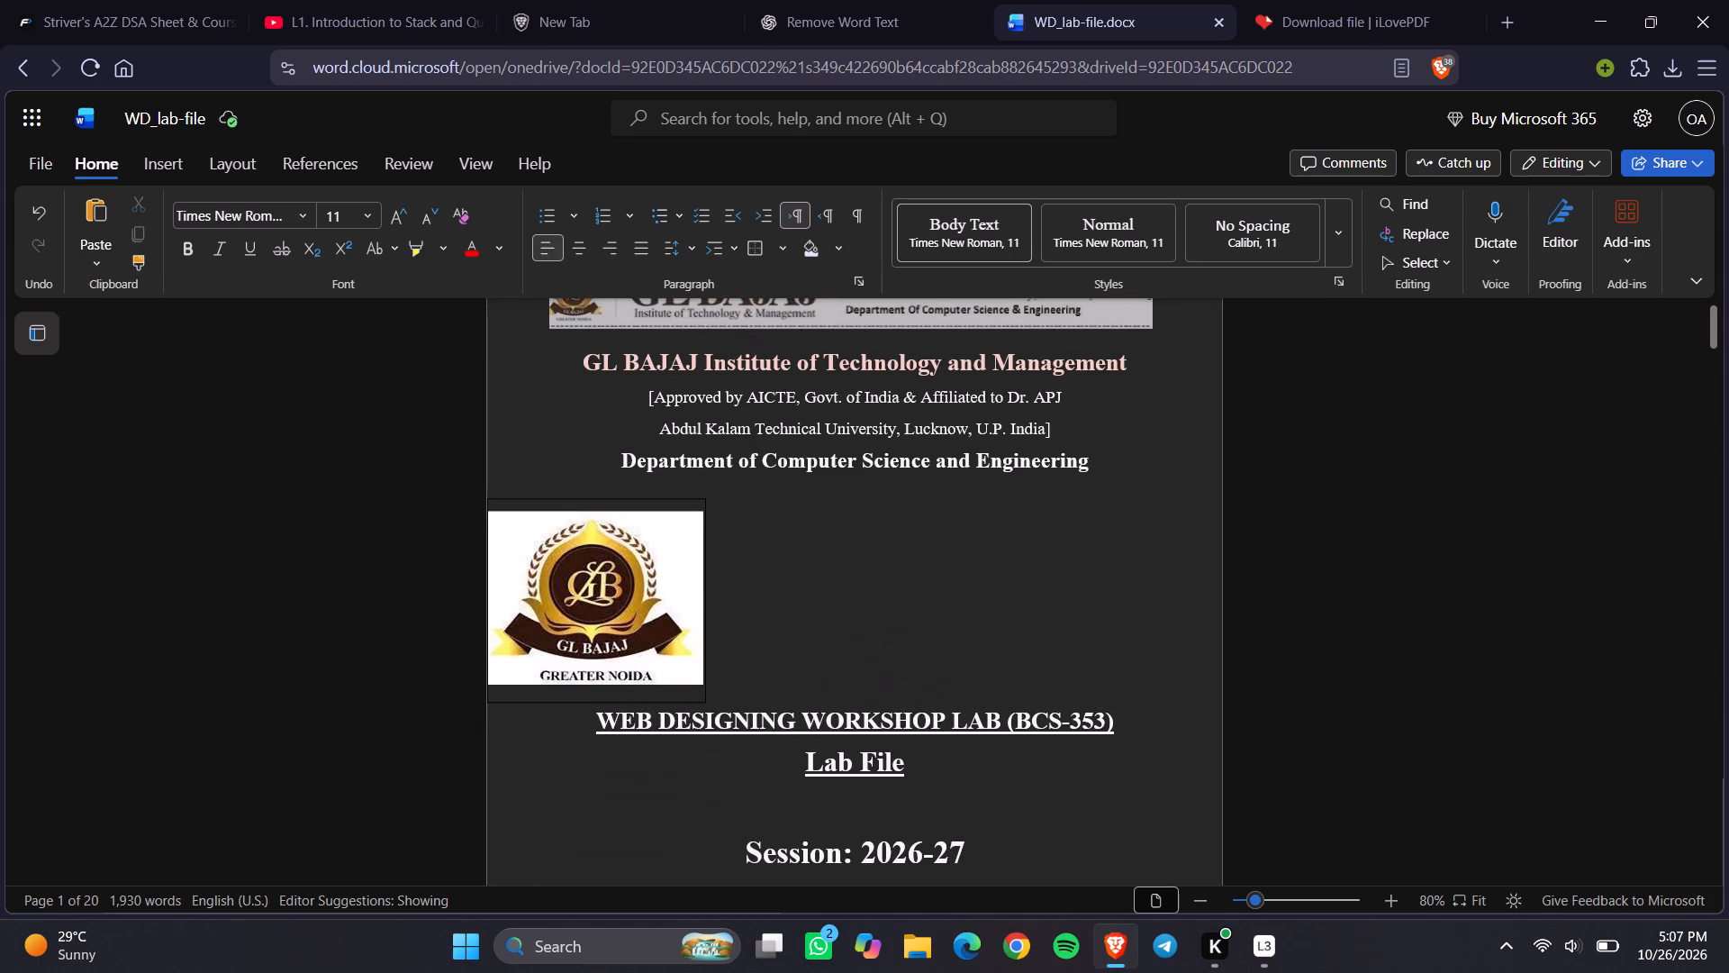
Cut the Department of Computer Science and Engineering line from above the logo on the cover page.
{"action": "left_click_drag", "start_coordinate": [621, 468], "coordinate": [1123, 471]}
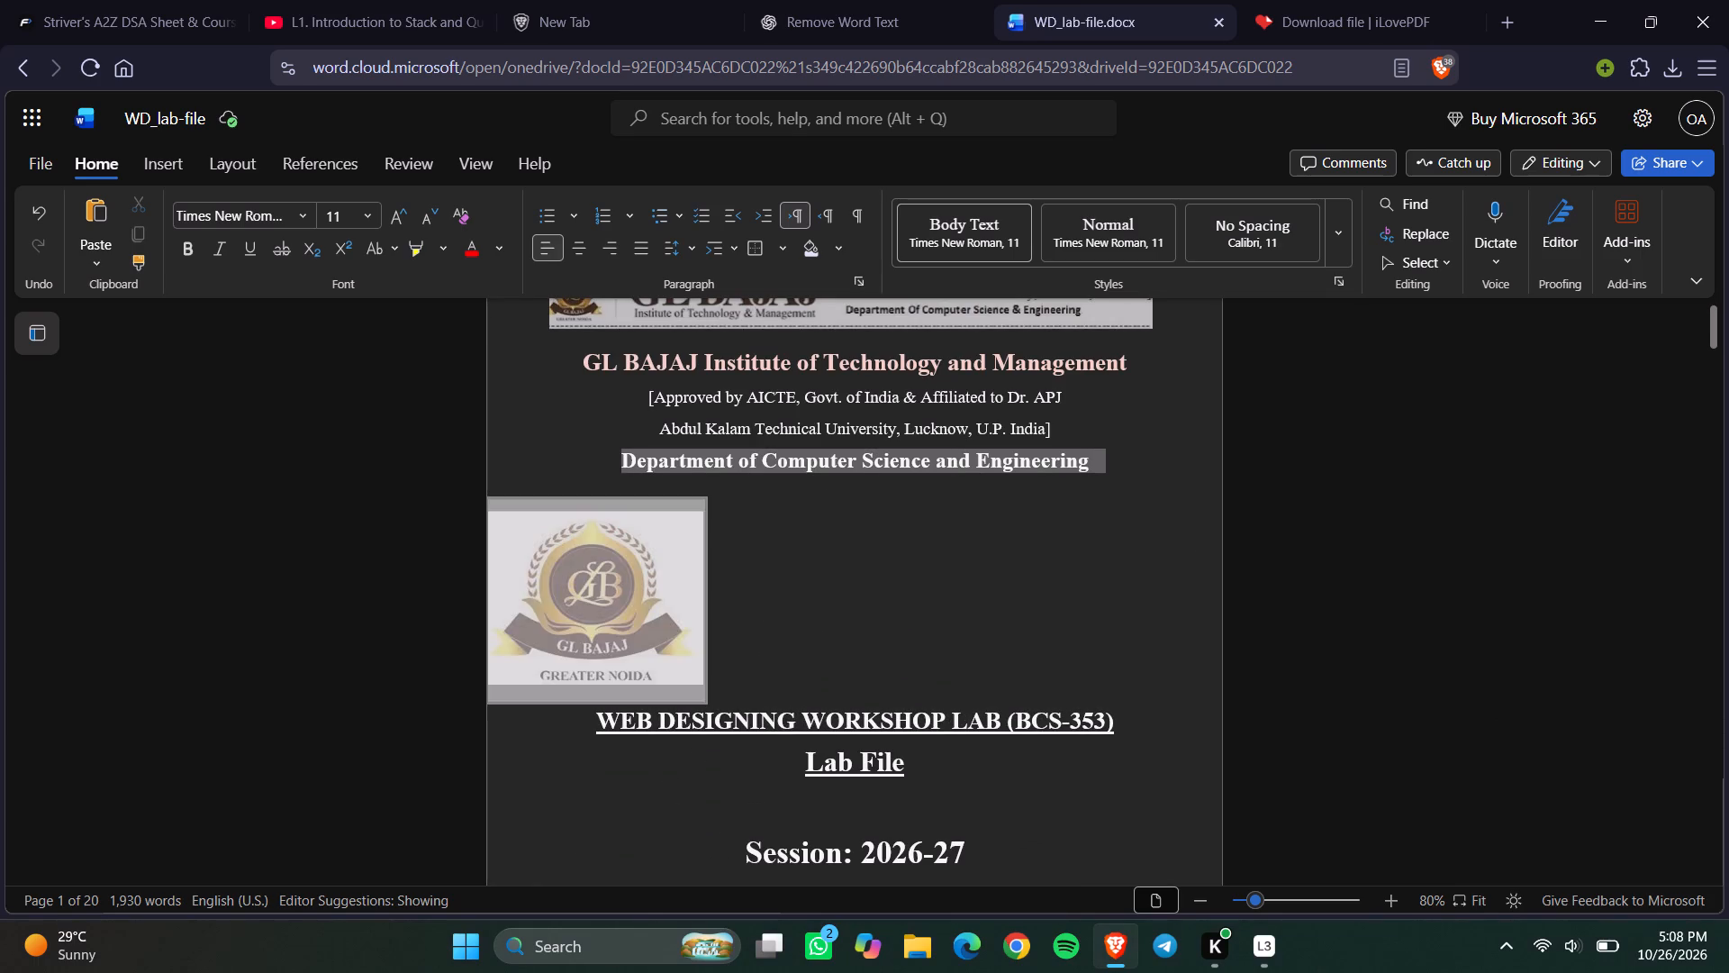
{"action": "left_click_drag", "start_coordinate": [1123, 471], "coordinate": [1091, 467]}
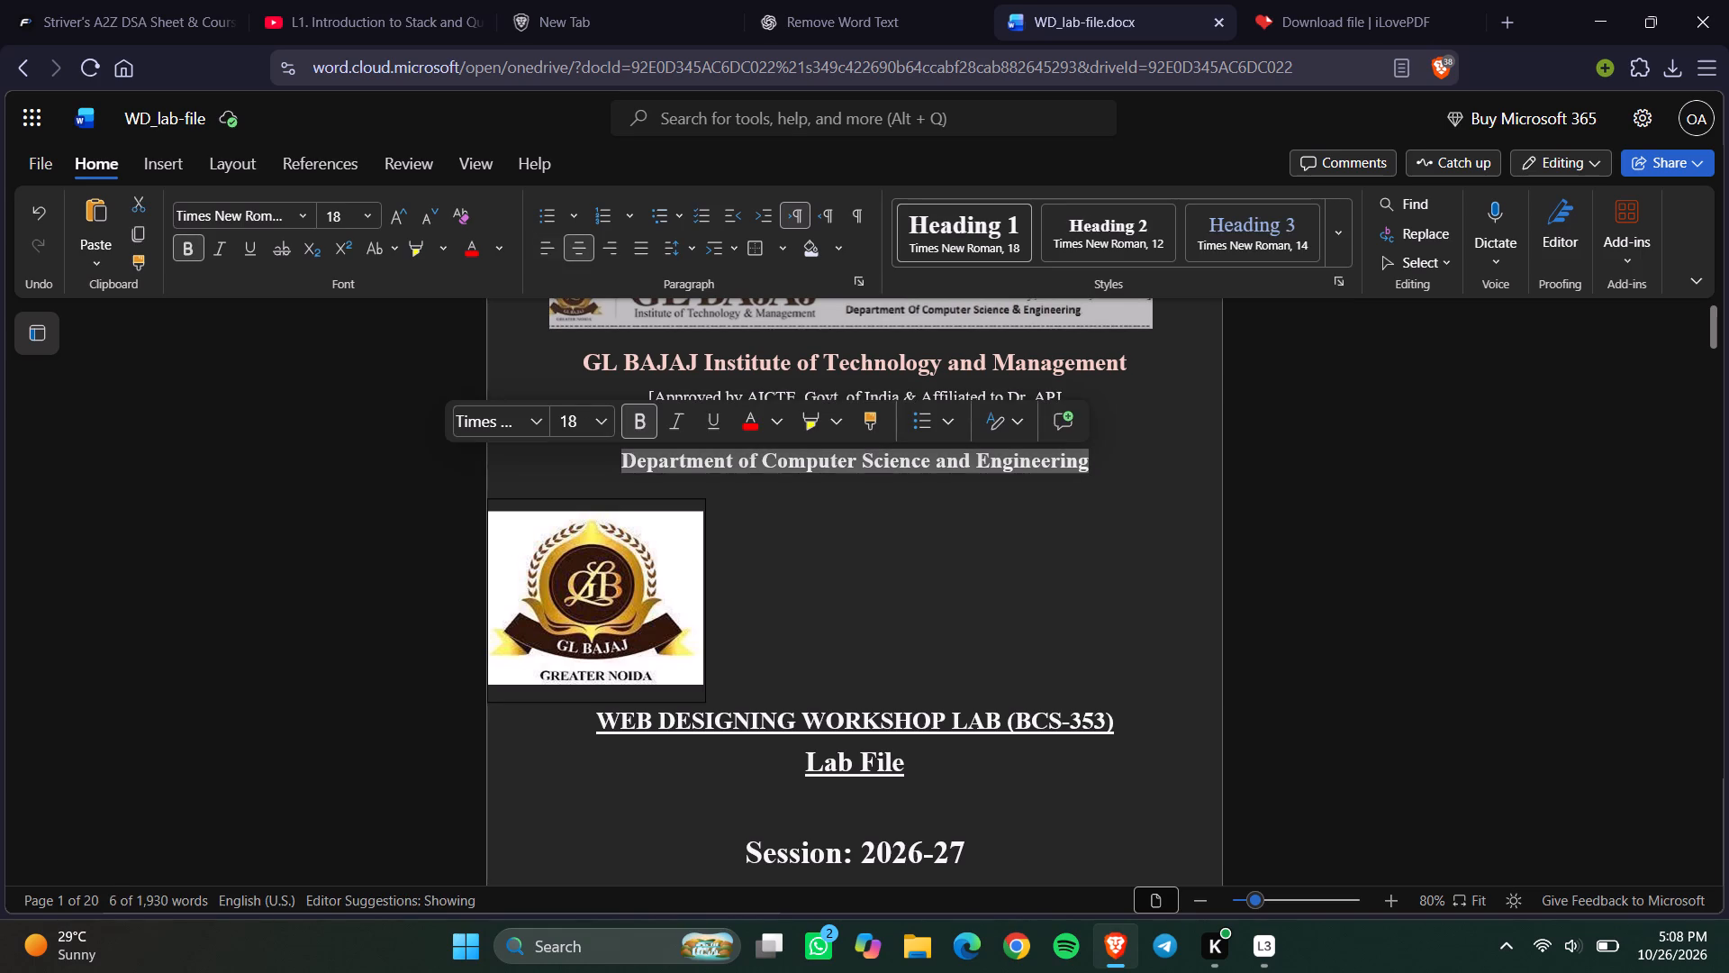
{"action": "key", "text": "ctrl+x"}
Remove the blank line above the GL Bajaj logo and centre-align the logo beneath the university affiliation lines.
{"action": "left_click", "coordinate": [508, 523]}
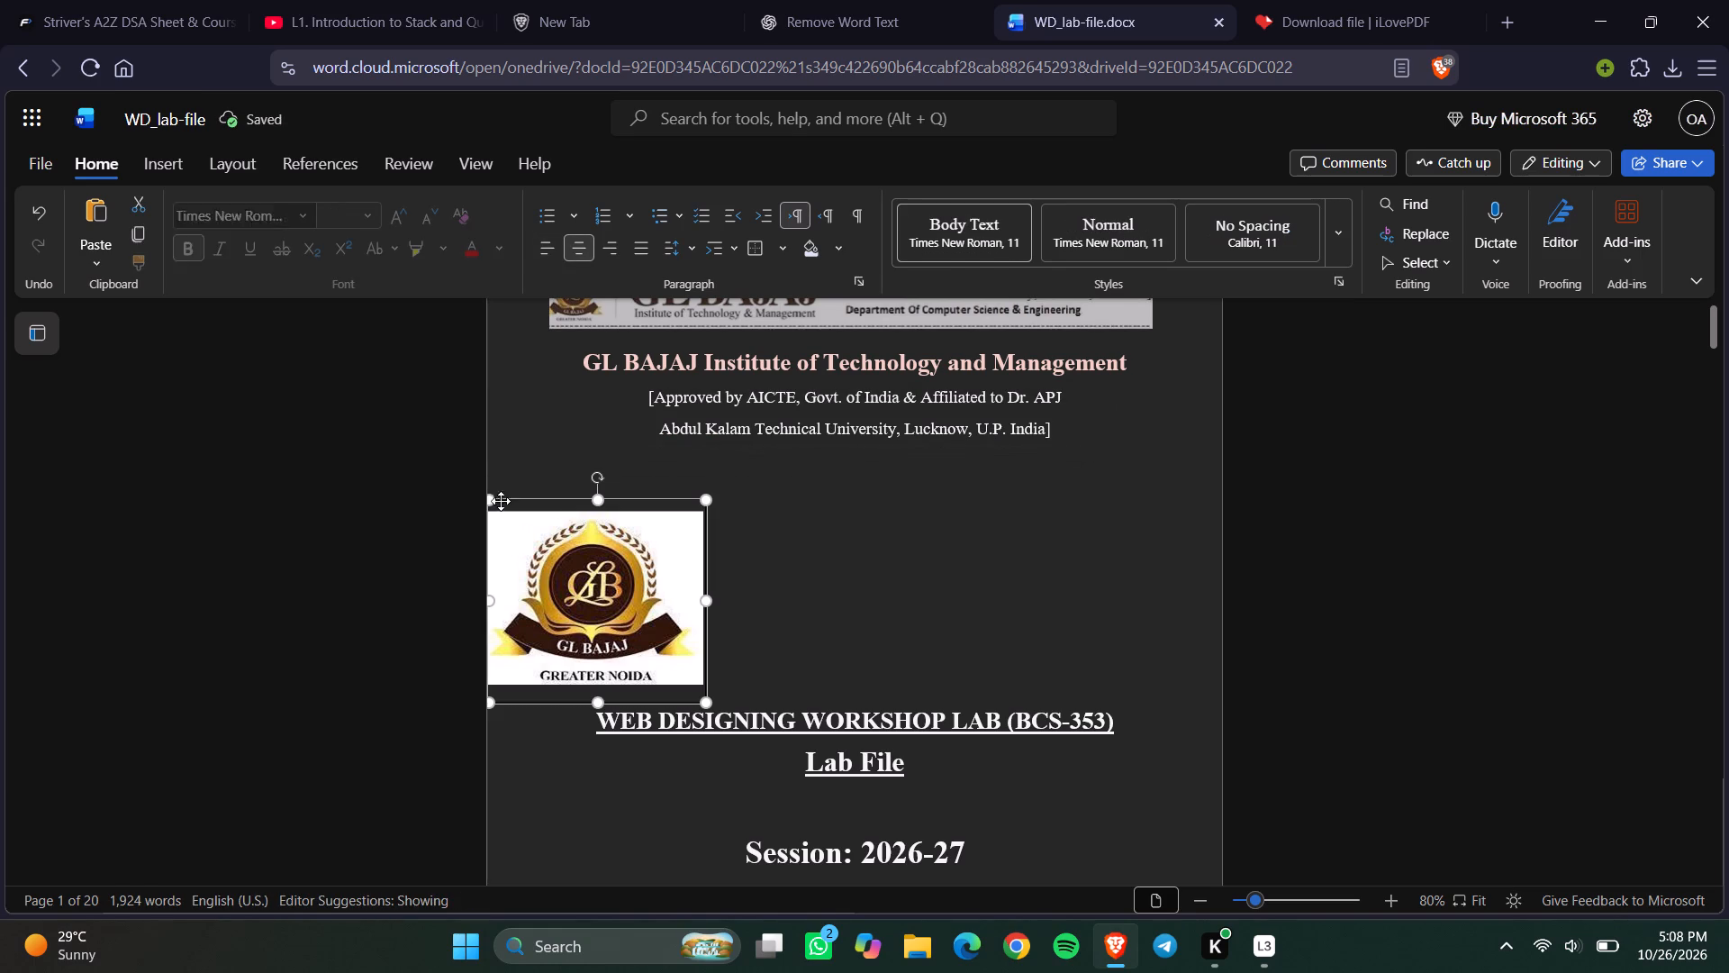
{"action": "left_click", "coordinate": [497, 488]}
{"action": "left_click", "coordinate": [498, 478]}
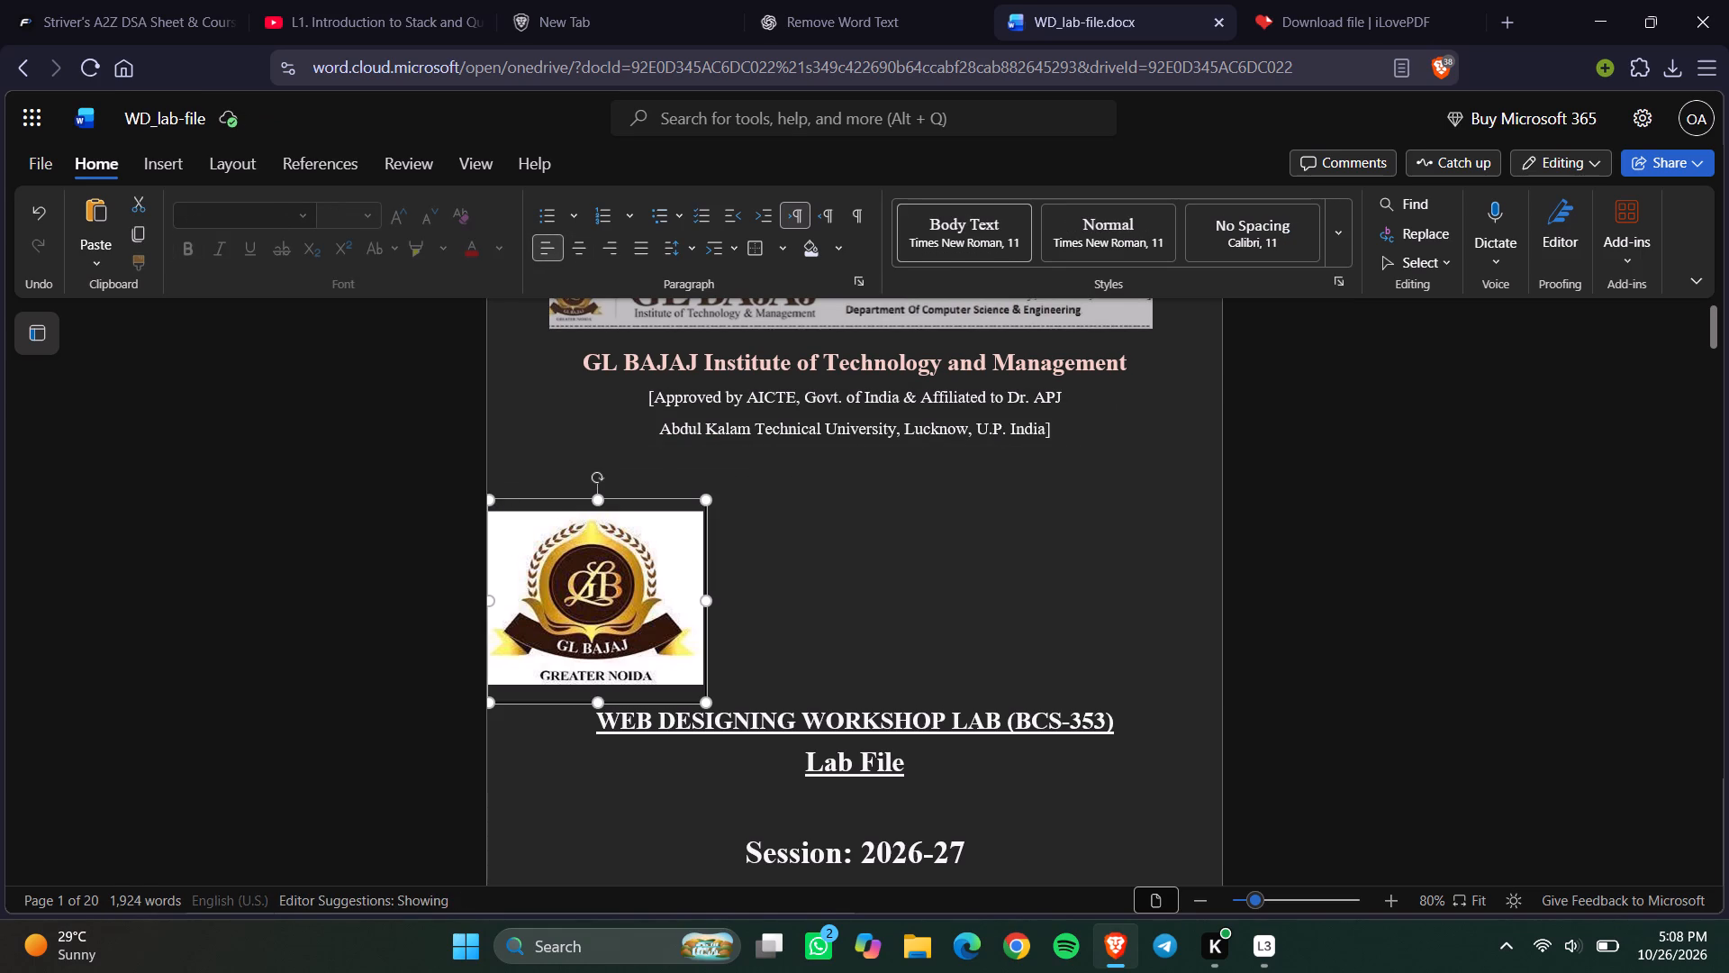
{"action": "left_click", "coordinate": [570, 253]}
{"action": "left_click", "coordinate": [742, 574]}
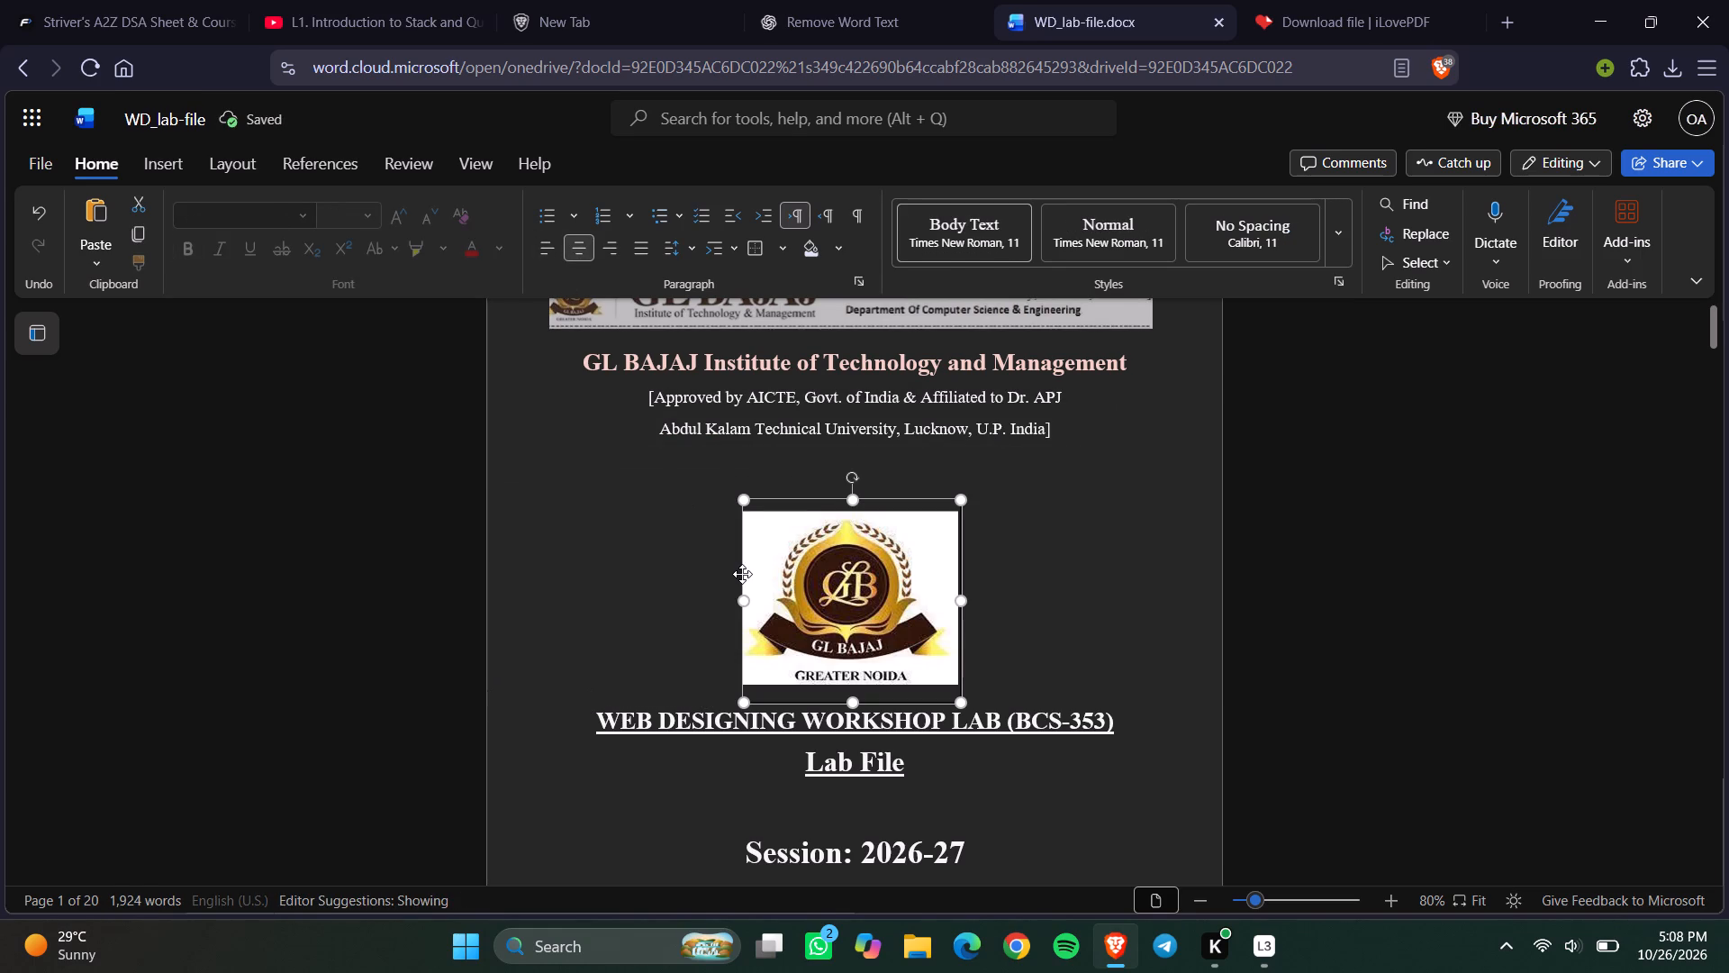
{"action": "left_click", "coordinate": [717, 562]}
{"action": "key", "text": "BackSpace"}
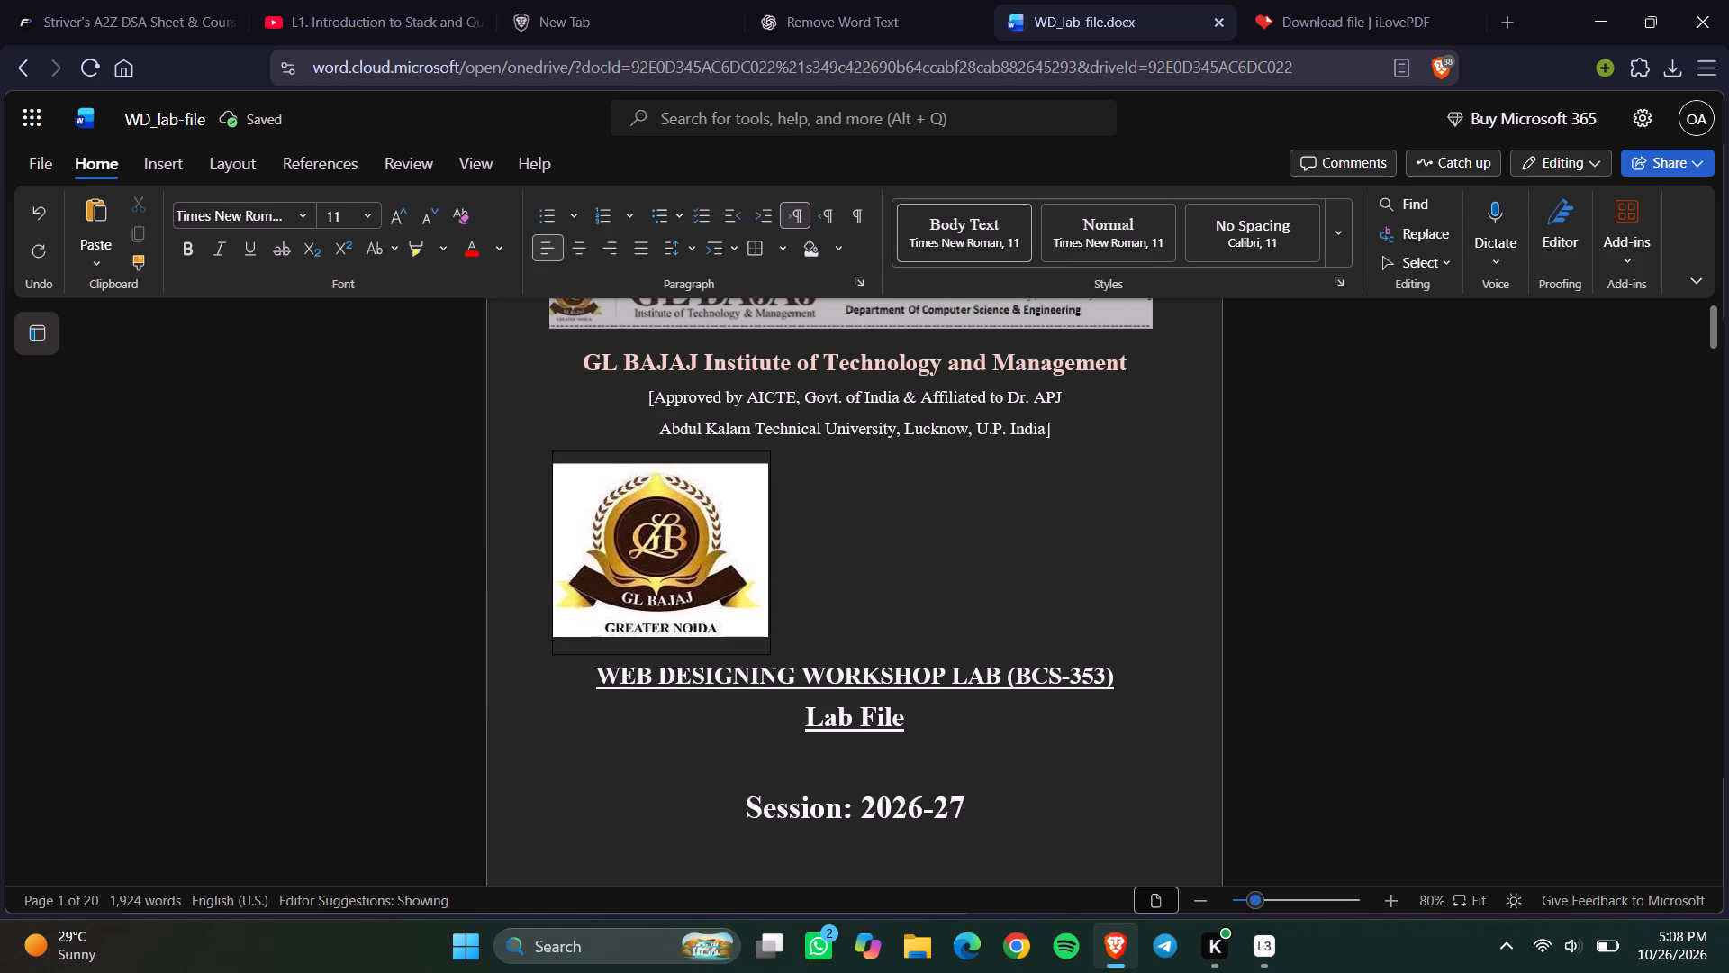
{"action": "left_click", "coordinate": [585, 252]}
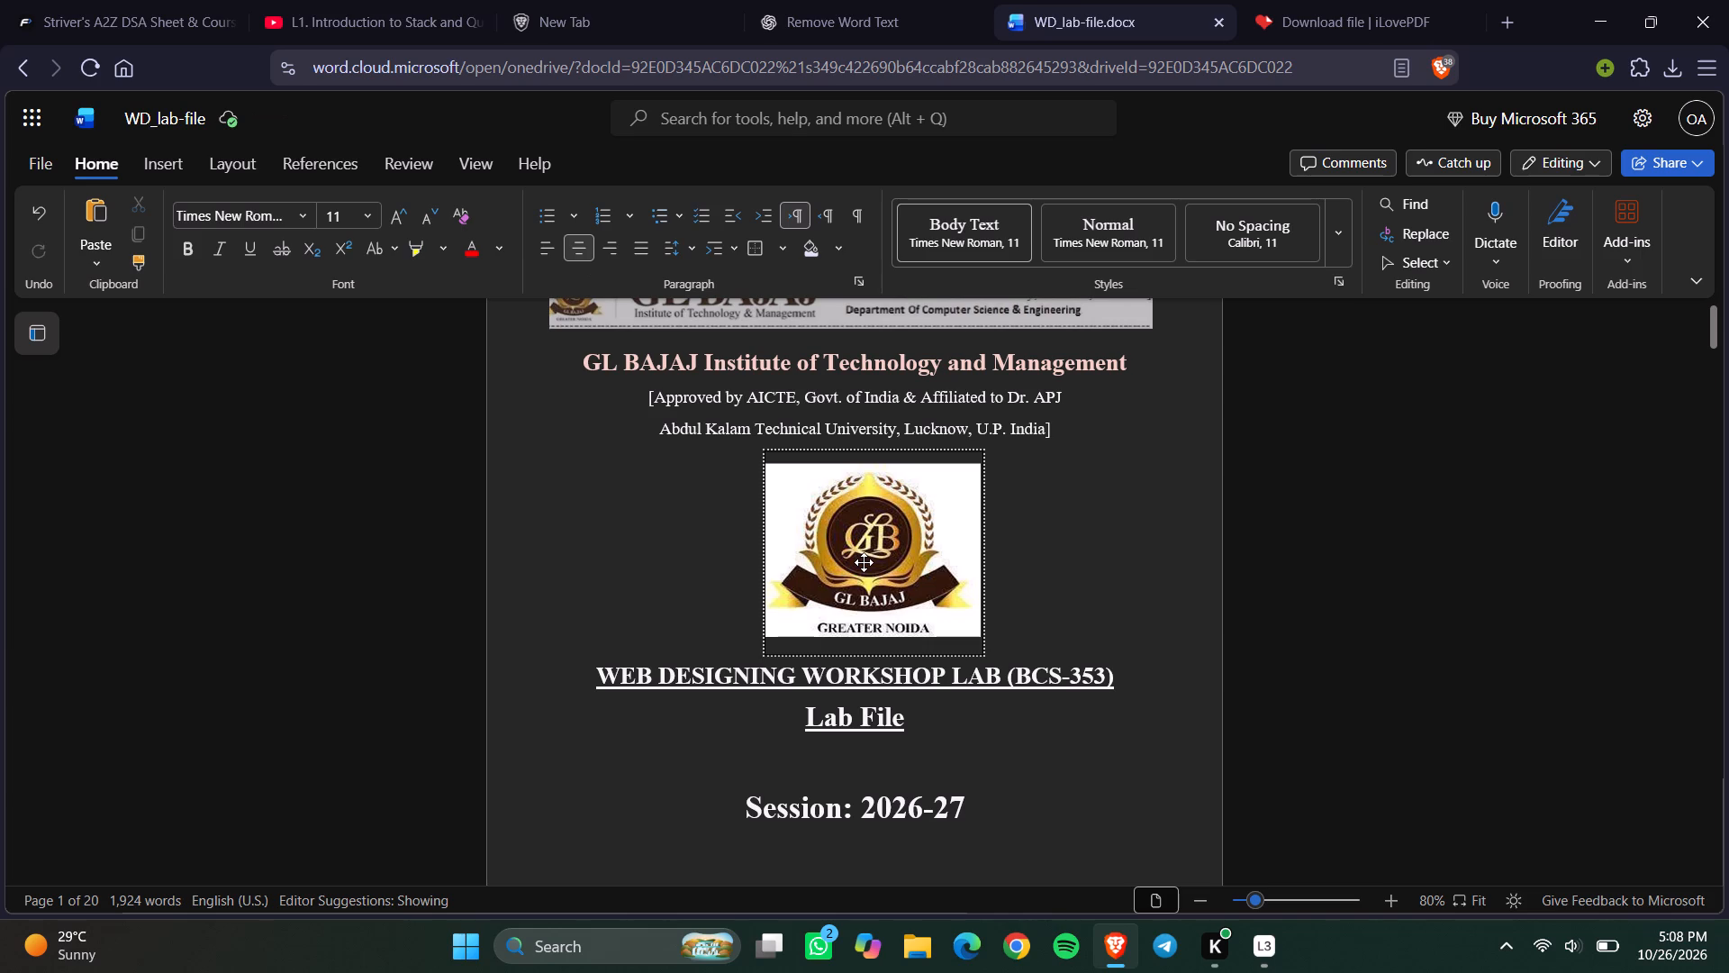
Add blank lines beneath the logo and paste the Department of Computer Science and Engineering line just above the WEB DESIGNING WORKSHOP LAB heading.
{"action": "scroll", "coordinate": [1068, 650], "scroll_direction": "down", "scroll_amount": 1}
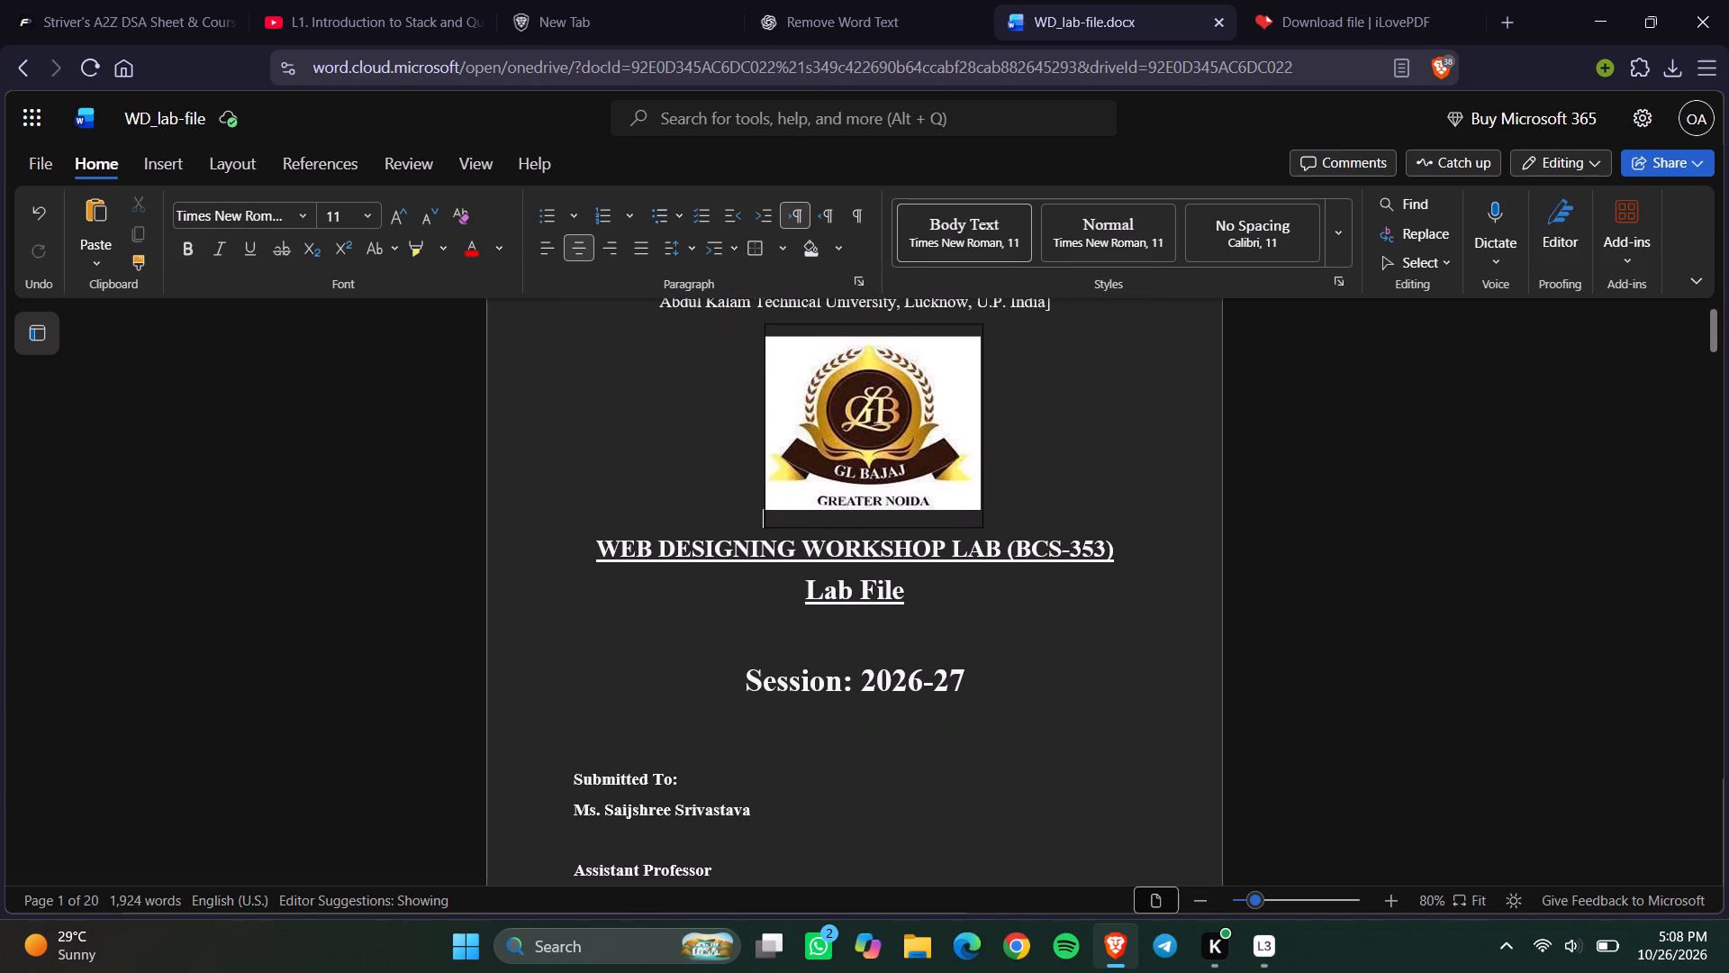
{"action": "left_click", "coordinate": [1018, 485]}
{"action": "key", "text": "Return"}
{"action": "key", "text": "Return"}
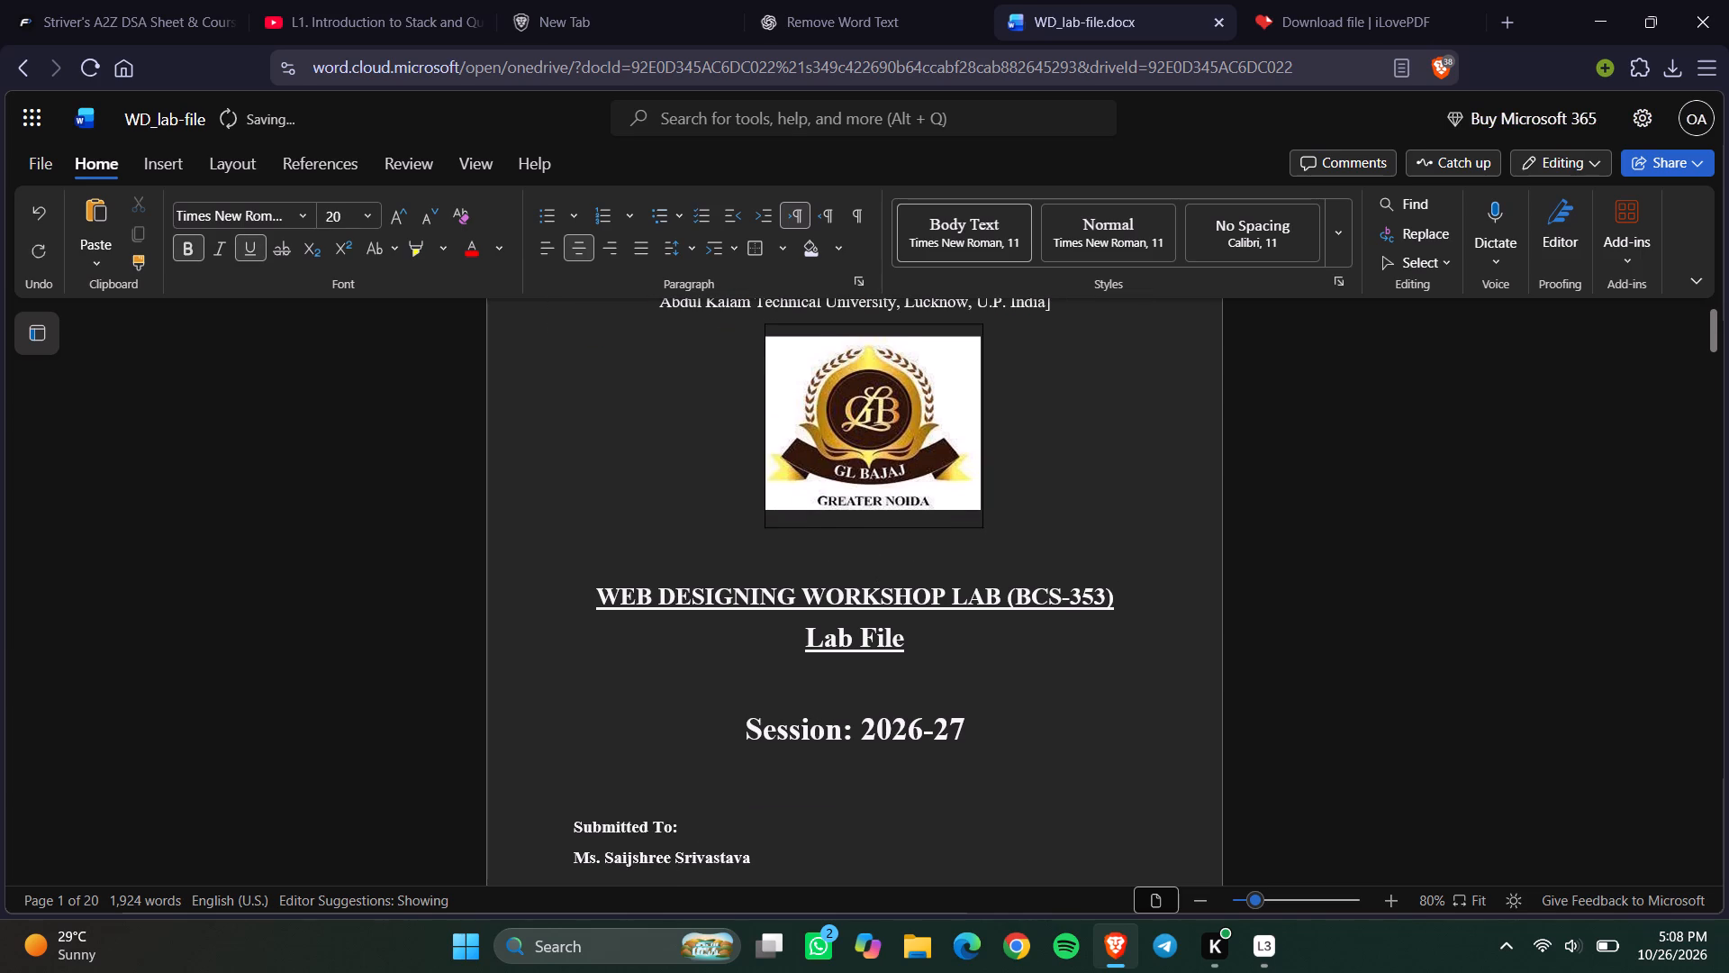
{"action": "key", "text": "ctrl+v"}
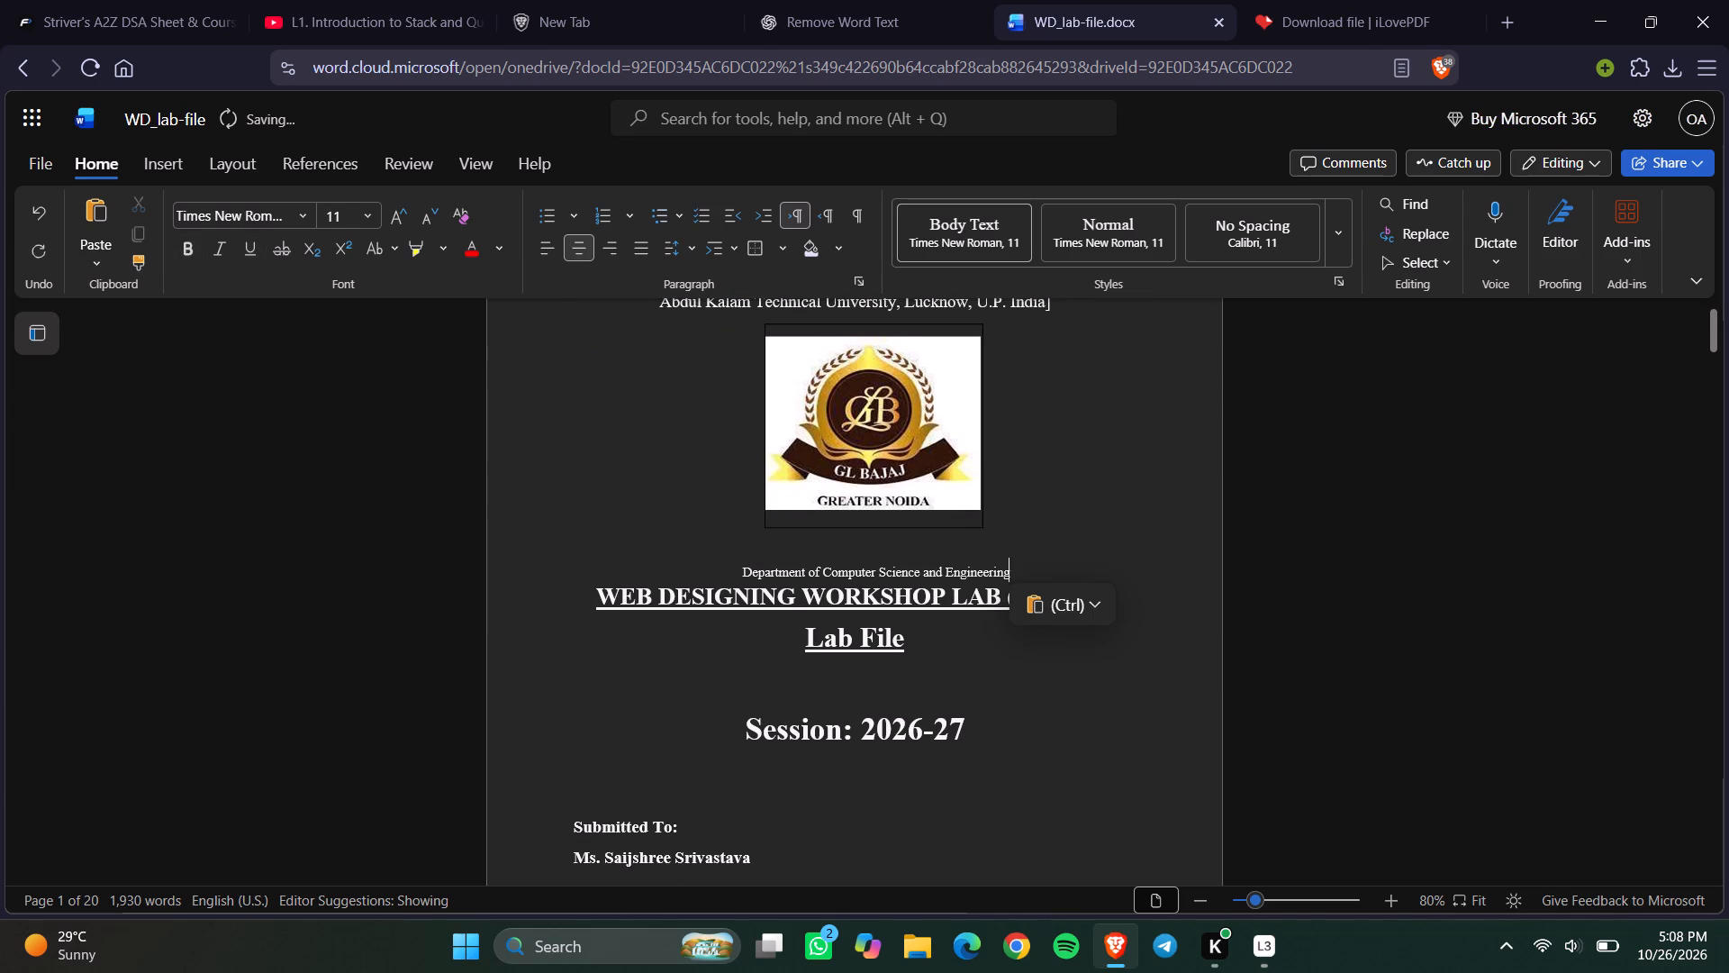
Set the font size of the pasted Department of Computer Science and Engineering line to 20.
{"action": "left_click", "coordinate": [960, 603]}
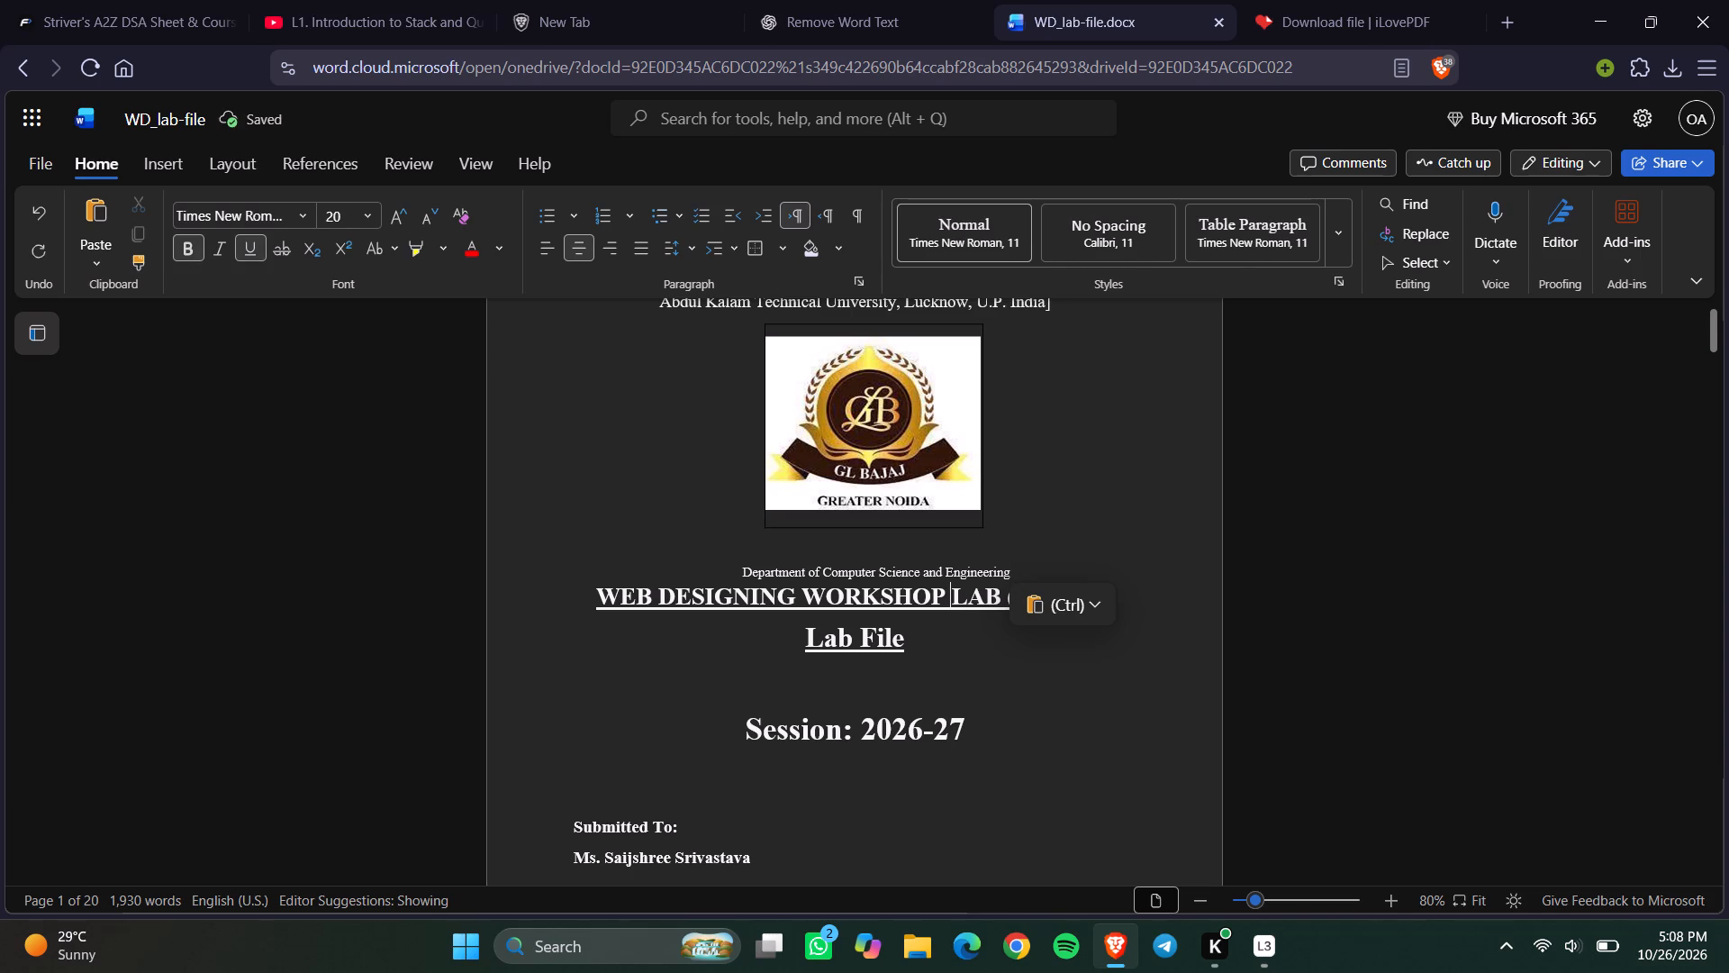
{"action": "left_click", "coordinate": [1017, 574]}
{"action": "left_click_drag", "start_coordinate": [1017, 573], "coordinate": [730, 570]}
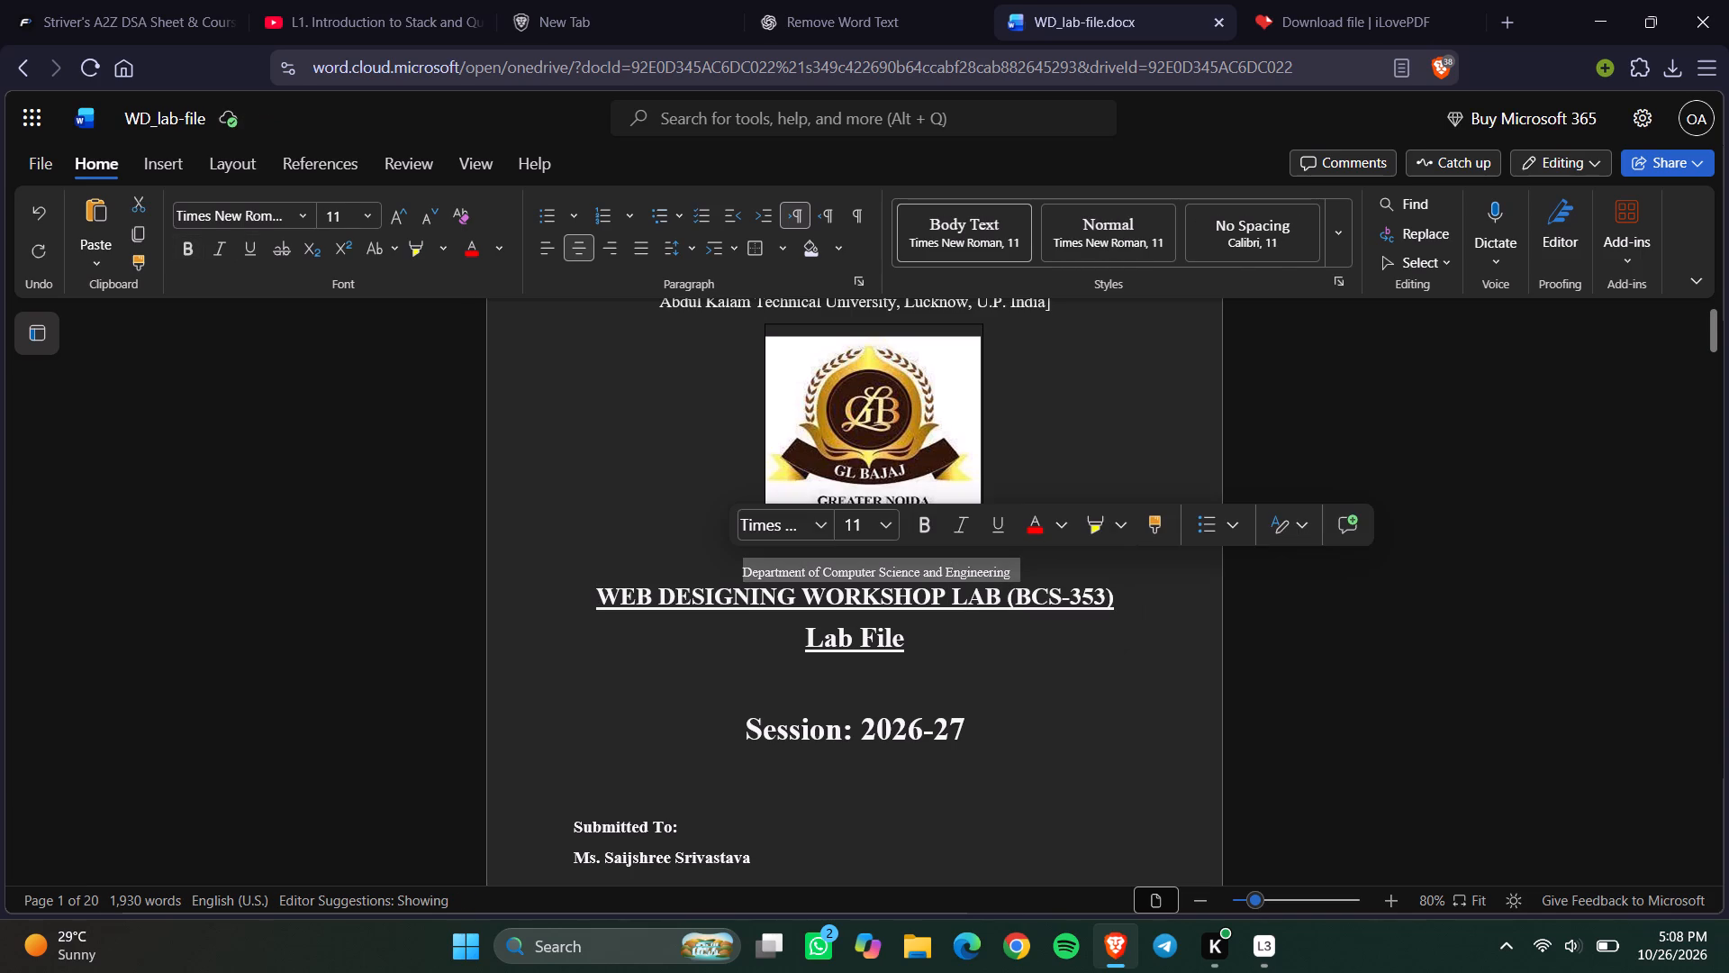
{"action": "left_click", "coordinate": [884, 511]}
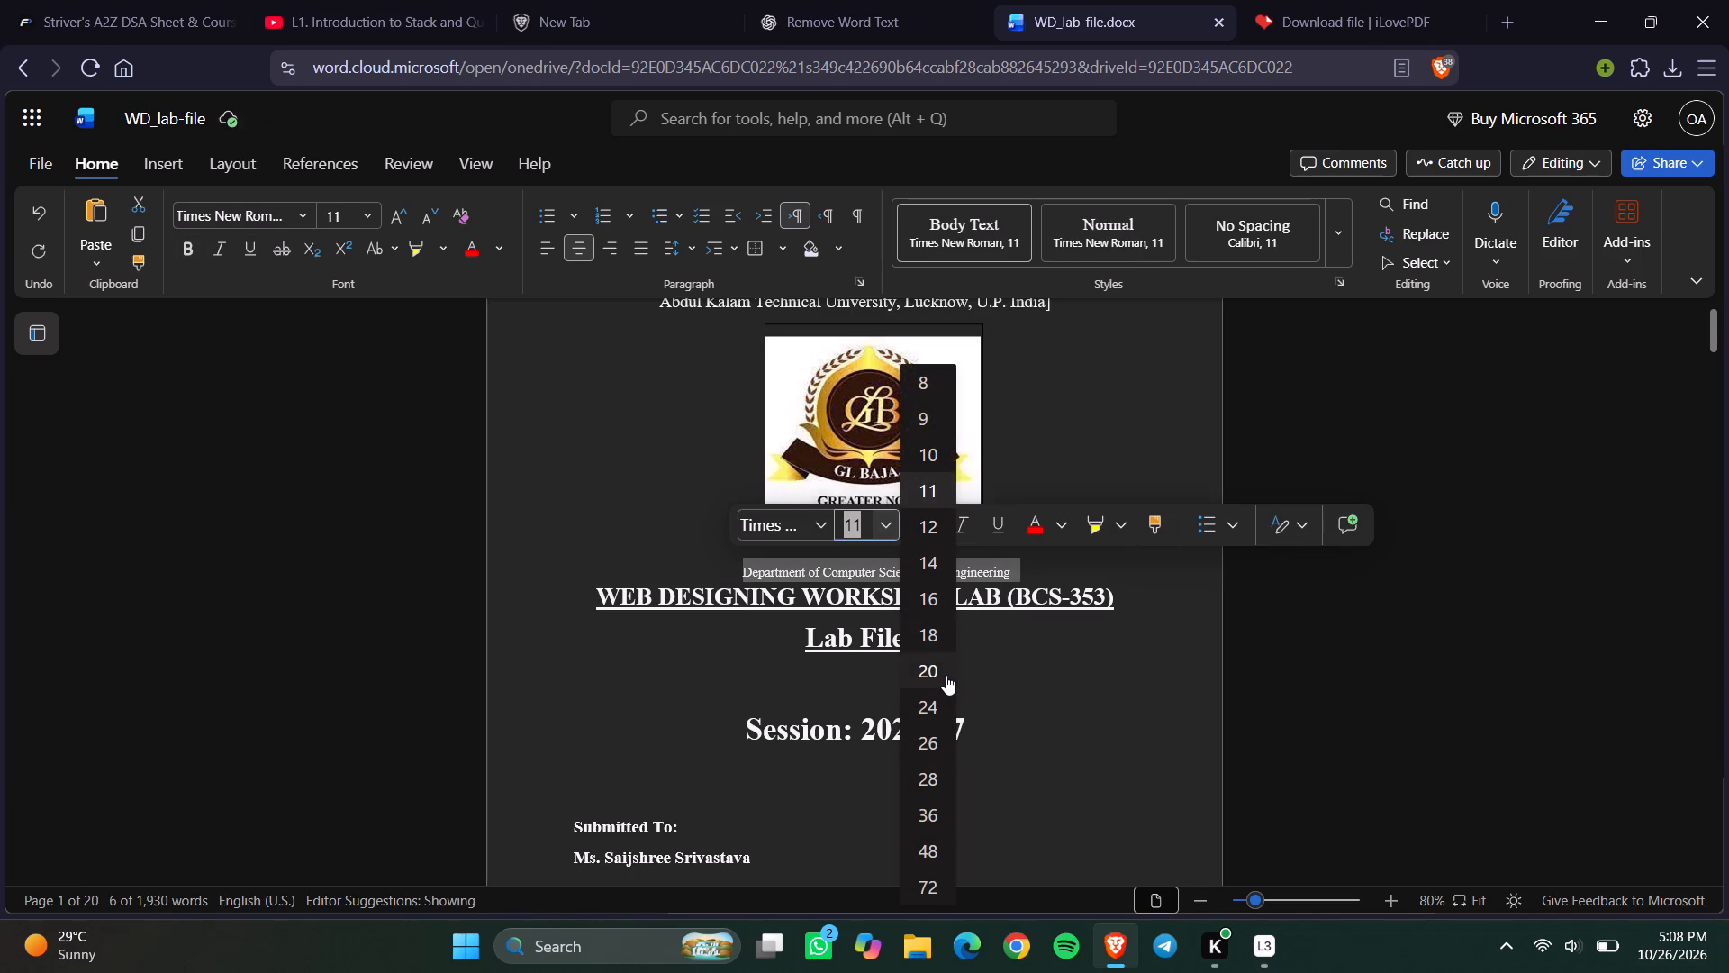
{"action": "left_click", "coordinate": [943, 674]}
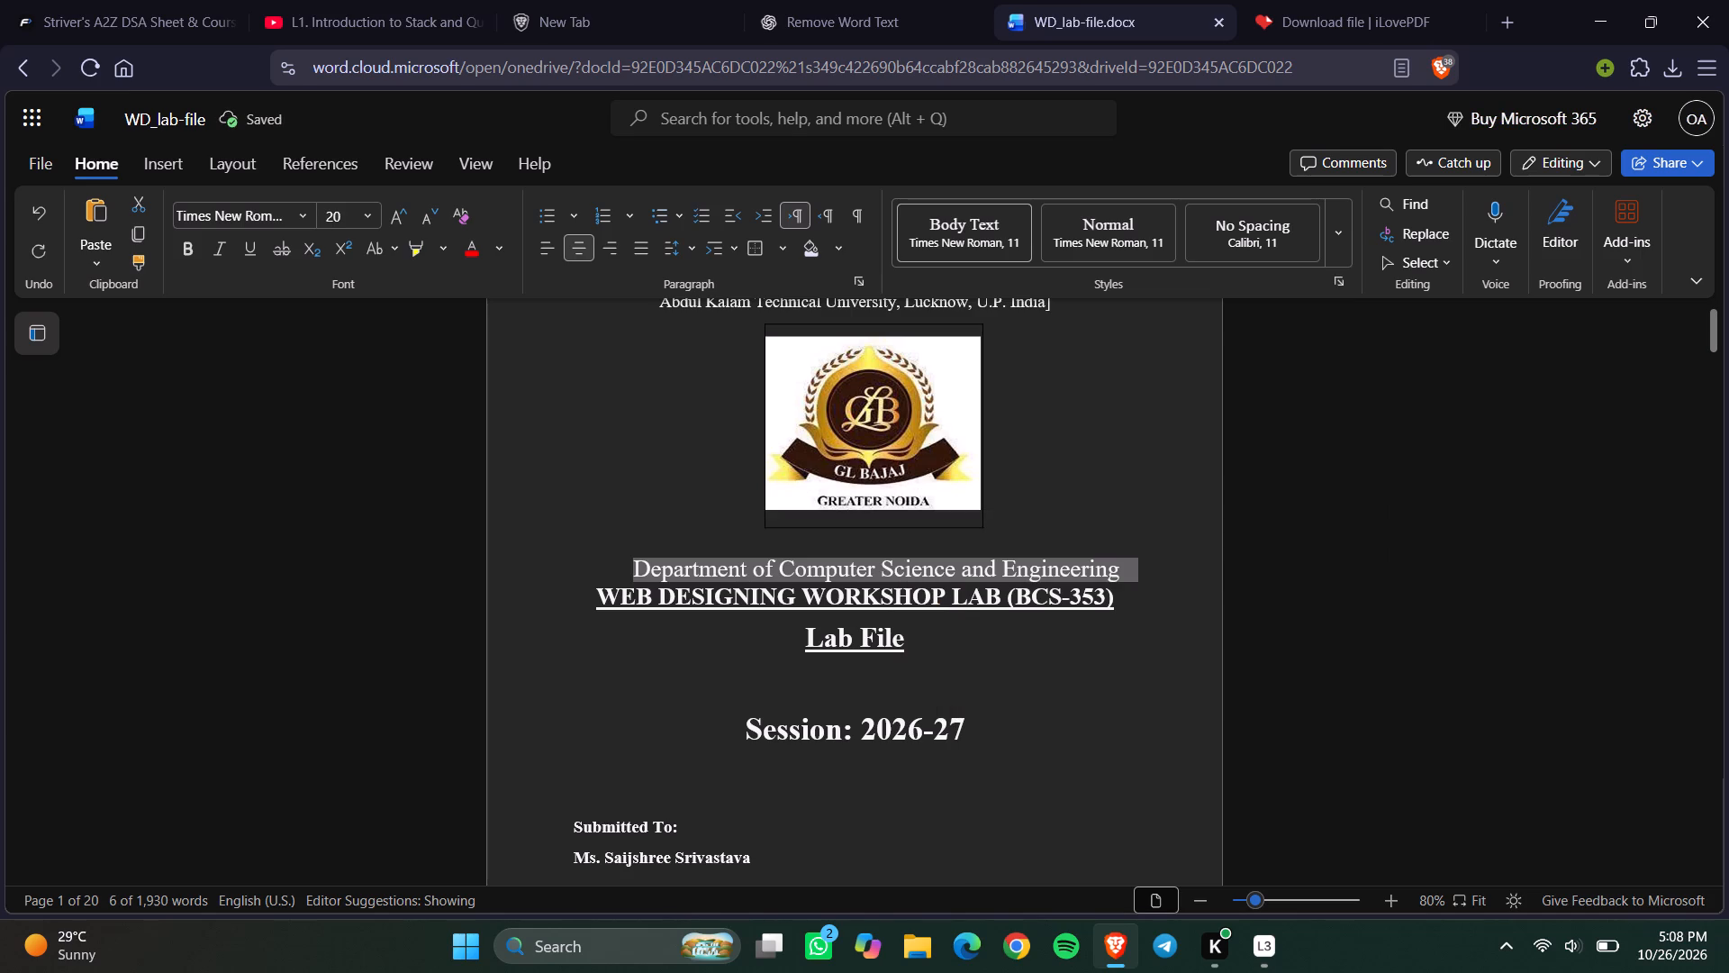
Remove the extra indentation before the Department of Computer Science and Engineering line to centre it on the page.
{"action": "left_click", "coordinate": [666, 620]}
{"action": "left_click", "coordinate": [633, 570]}
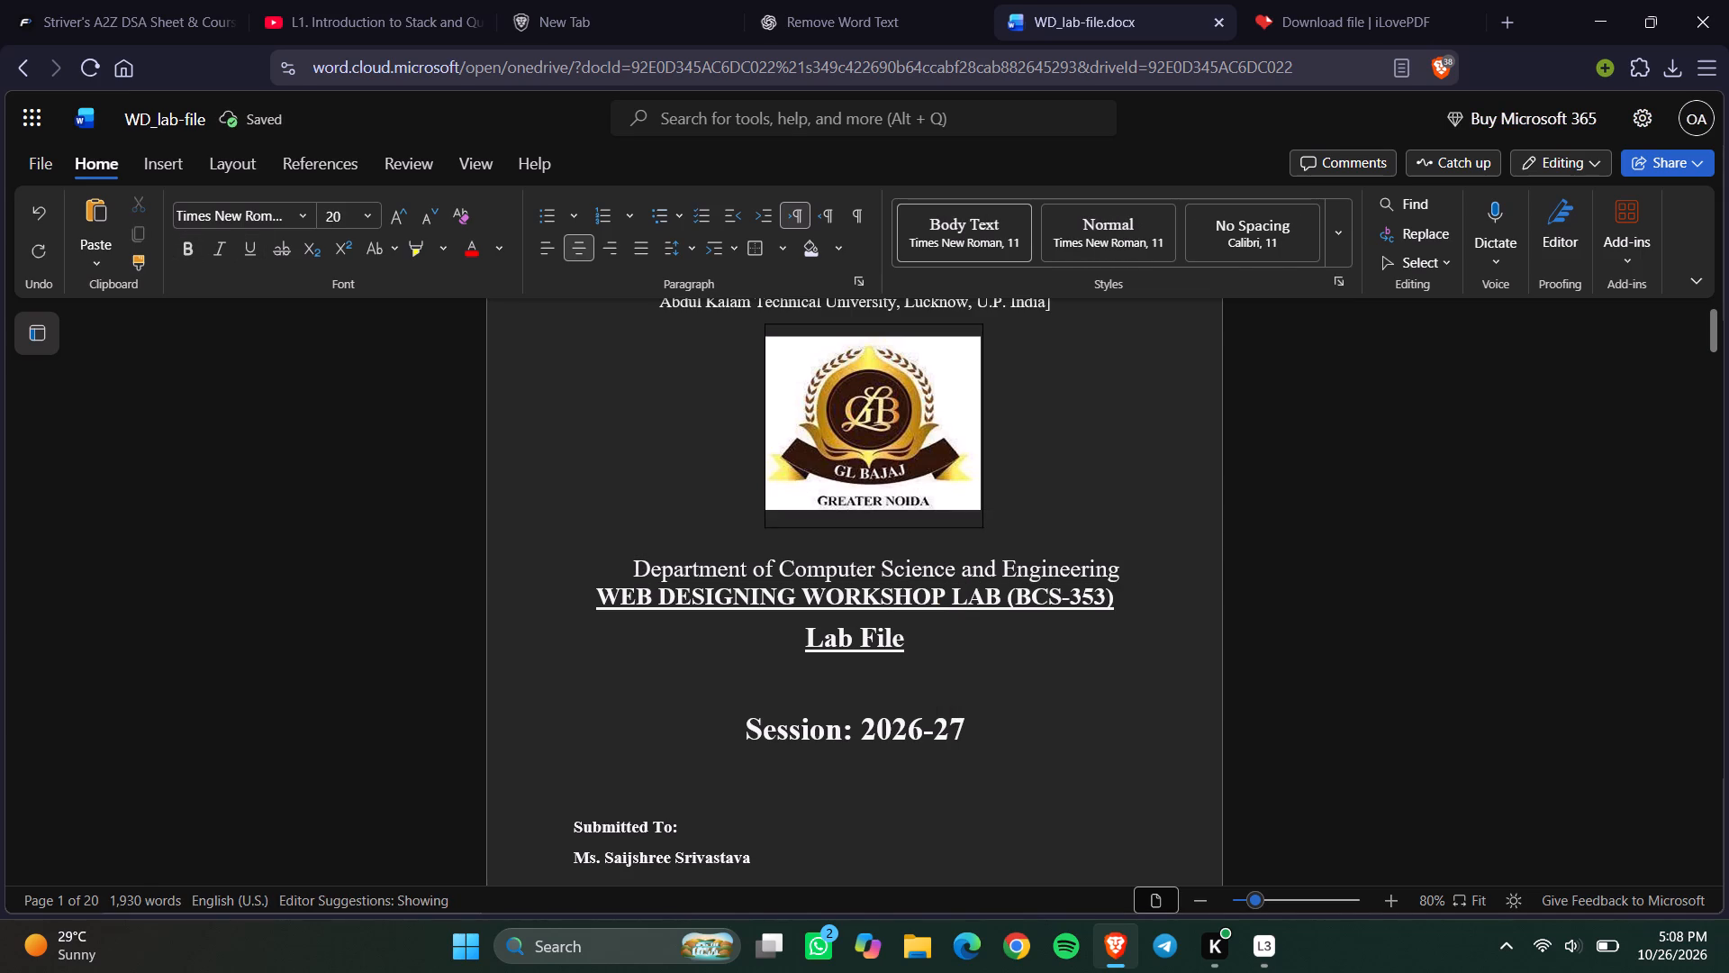
{"action": "key", "text": "BackSpace"}
{"action": "key", "text": "BackSpace"}
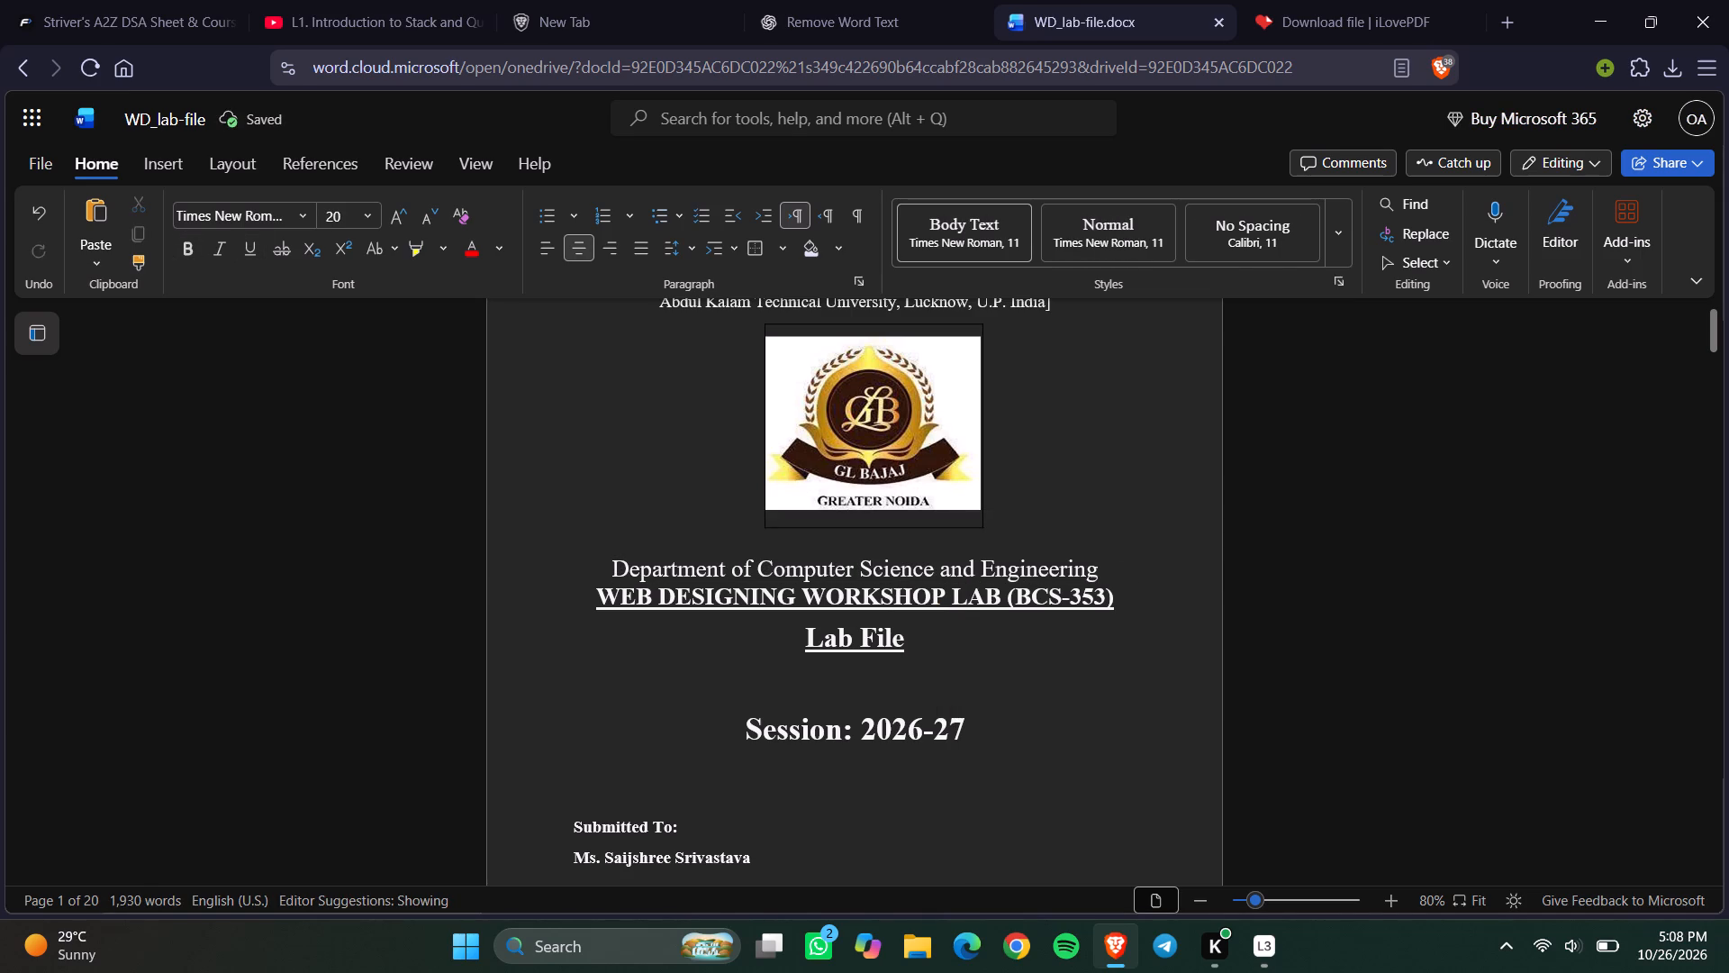
Set the font size of the Department of Computer Science and Engineering line beneath the logo to 24.
{"action": "left_click", "coordinate": [874, 614]}
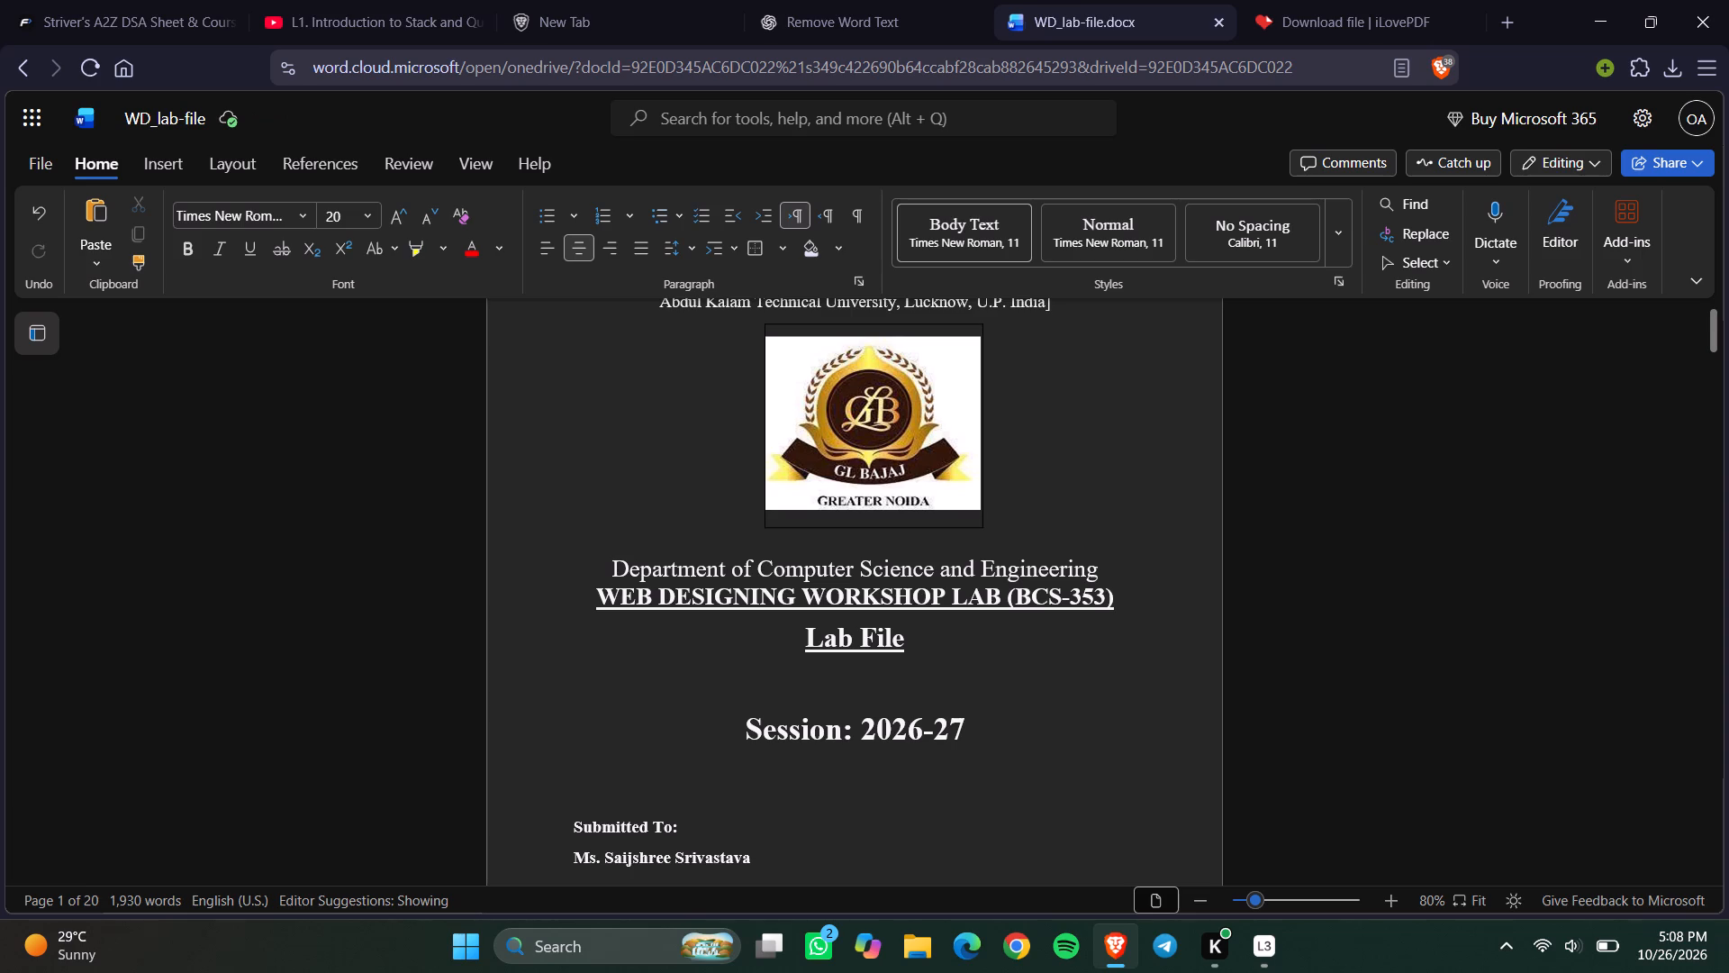
{"action": "left_click", "coordinate": [817, 577]}
{"action": "left_click_drag", "start_coordinate": [1102, 568], "coordinate": [611, 576]}
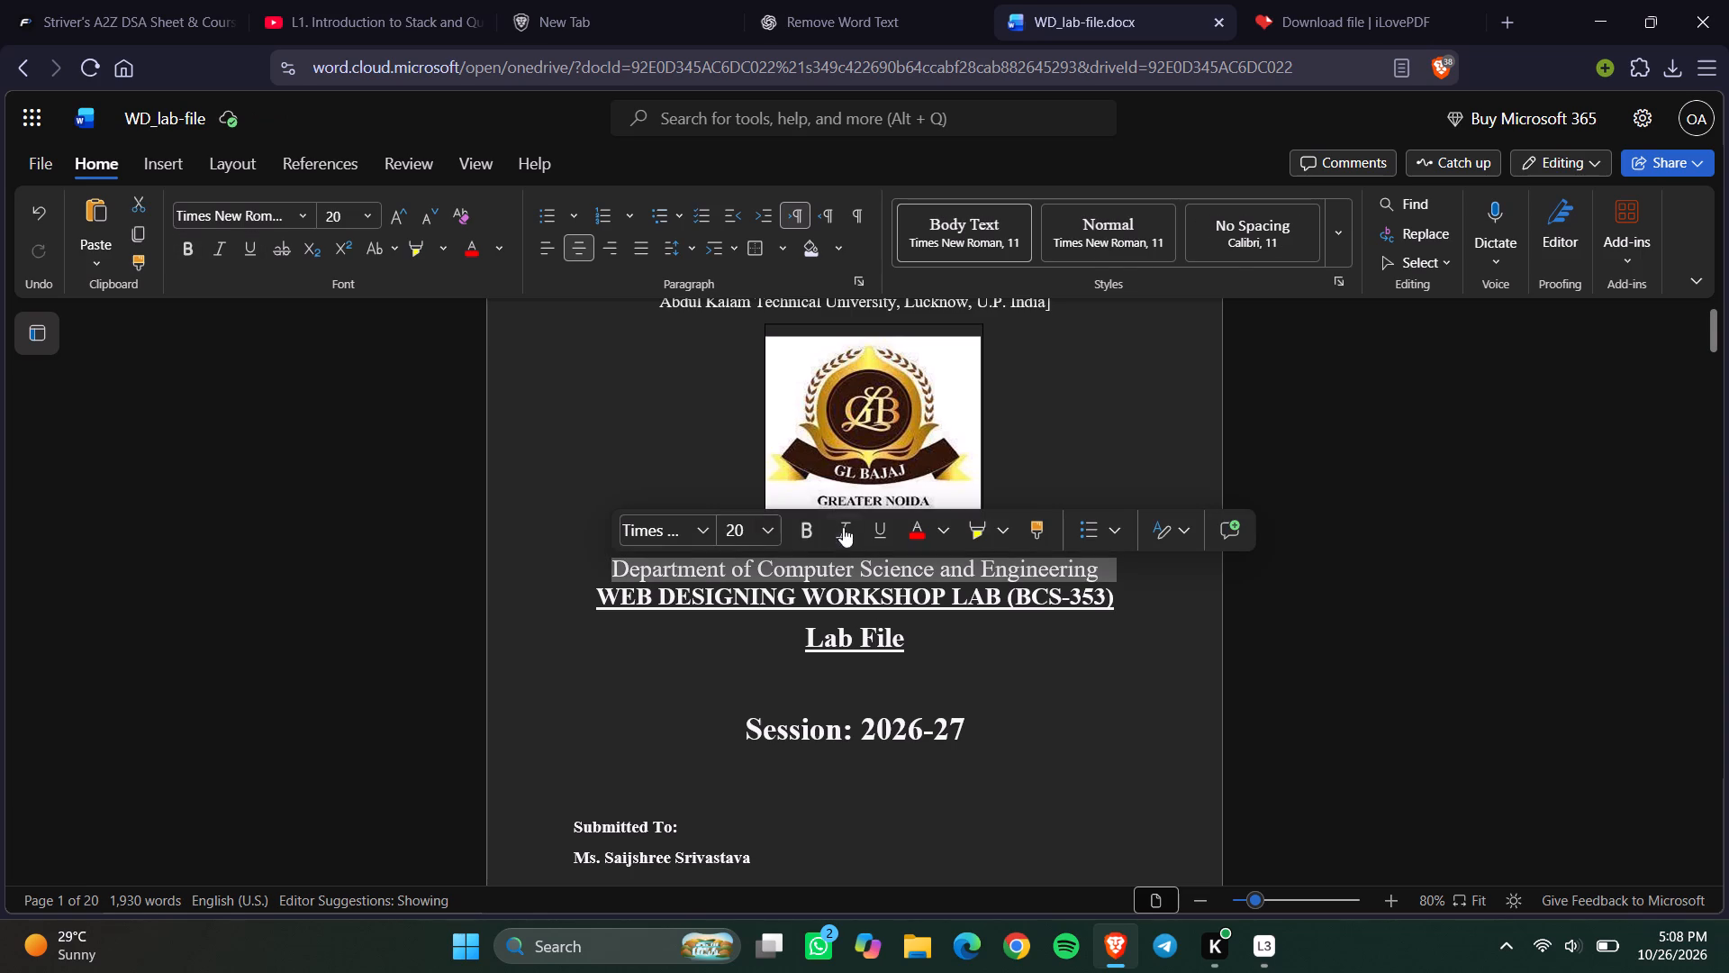
{"action": "left_click", "coordinate": [770, 522]}
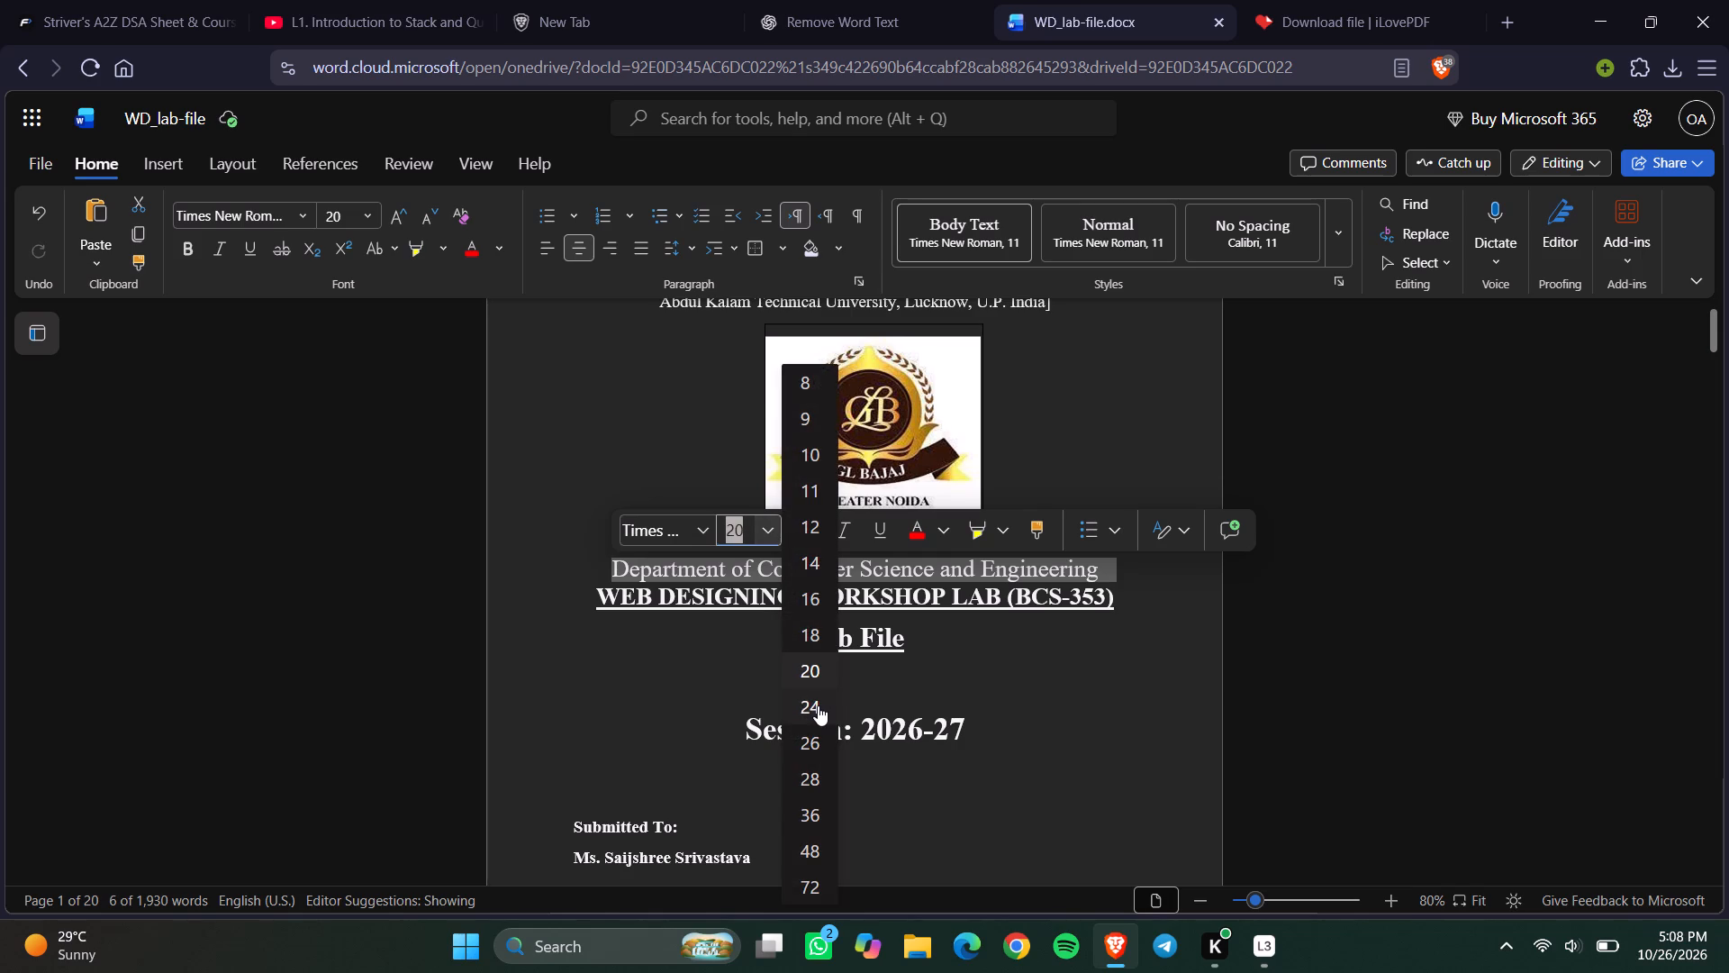
{"action": "left_click", "coordinate": [818, 705]}
{"action": "left_click", "coordinate": [754, 656]}
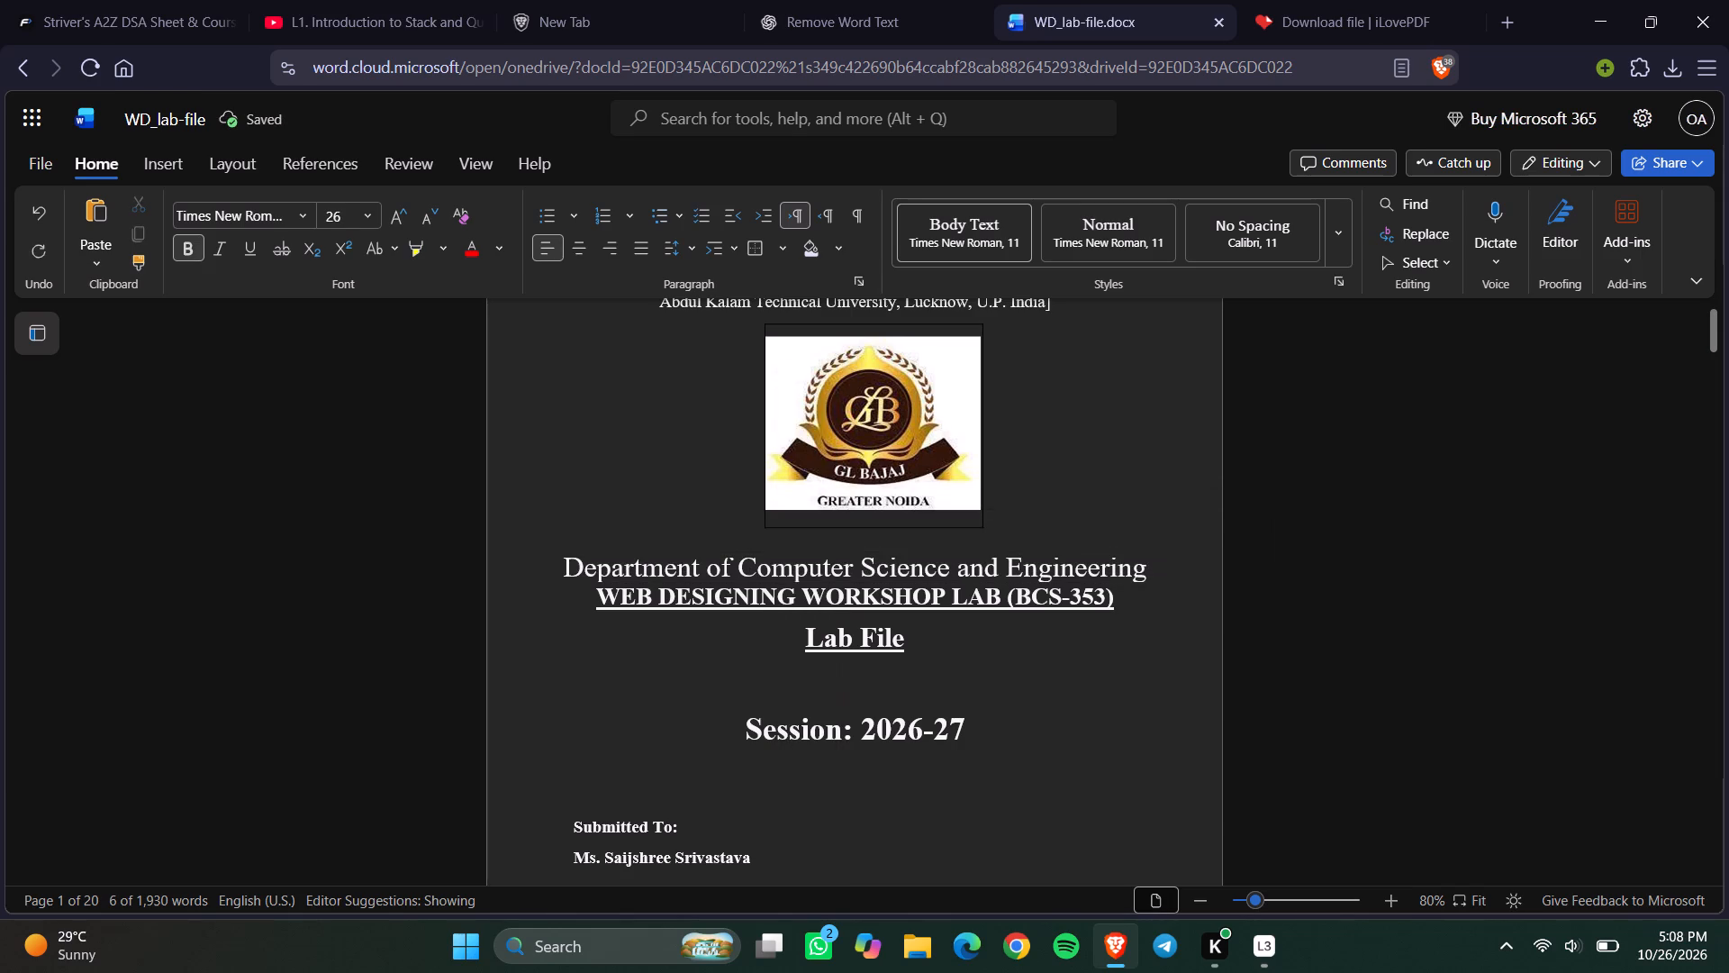
Delete the WEB DESIGNING WORKSHOP LAB (BCS-353) and Lab File headings beneath the department line, keeping the word Engineering intact.
{"action": "left_click", "coordinate": [694, 590]}
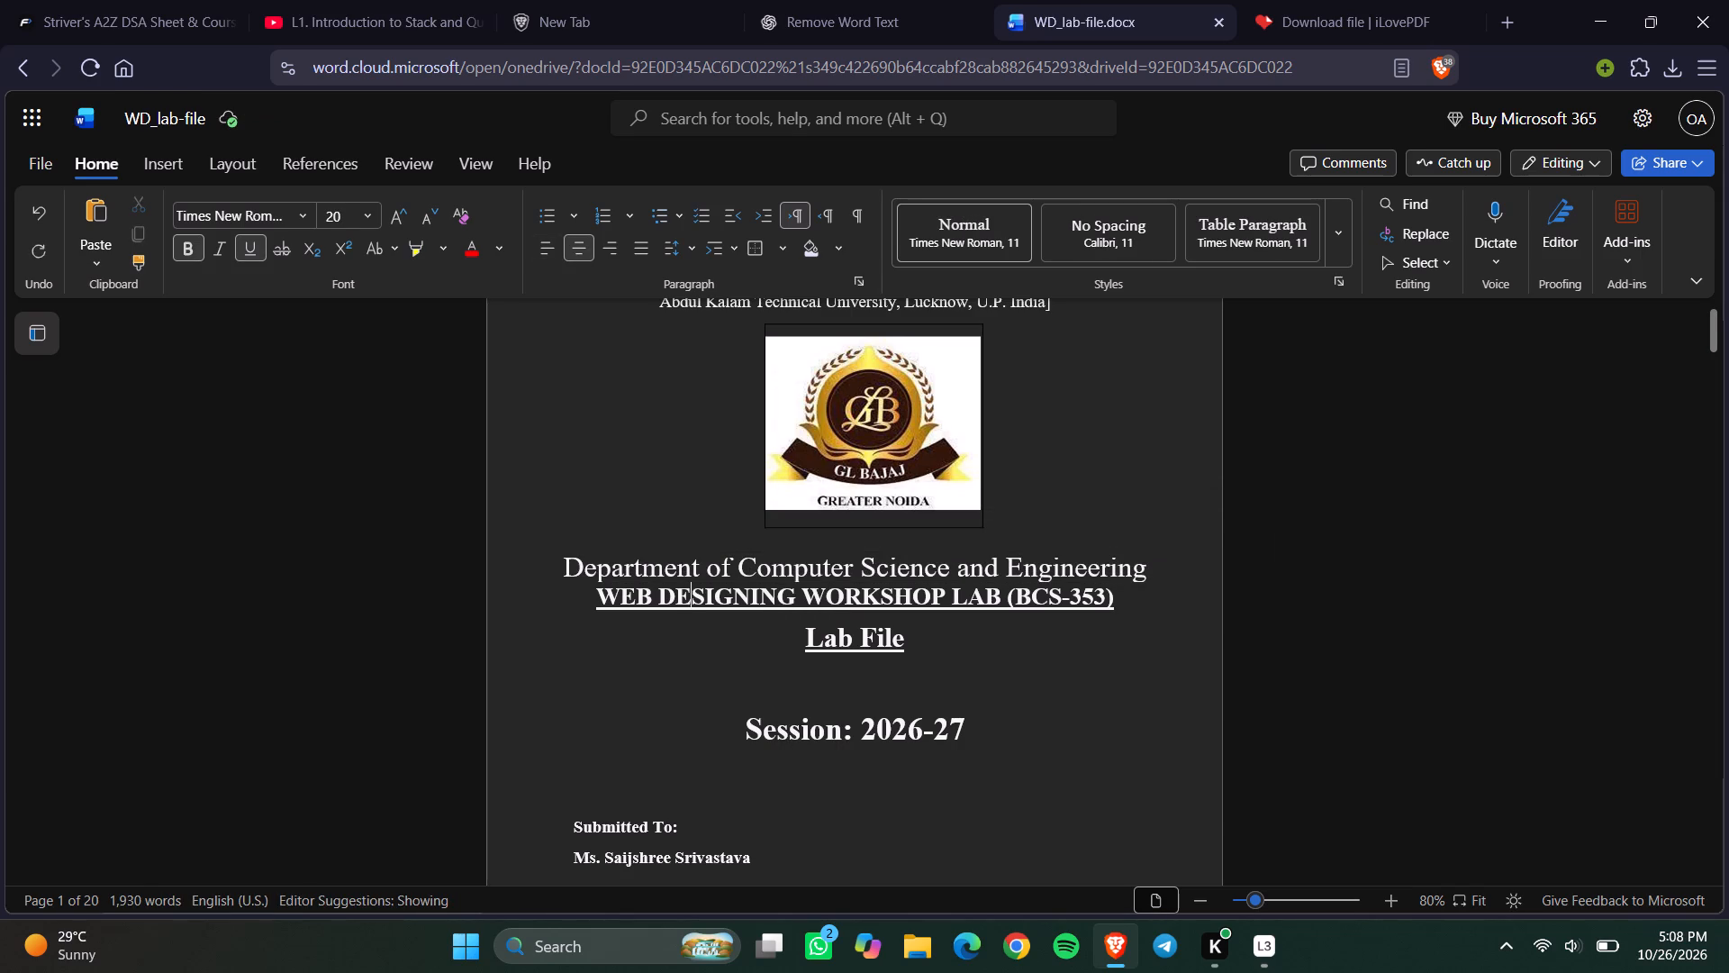
{"action": "left_click_drag", "start_coordinate": [590, 602], "coordinate": [910, 650]}
{"action": "key", "text": "BackSpace"}
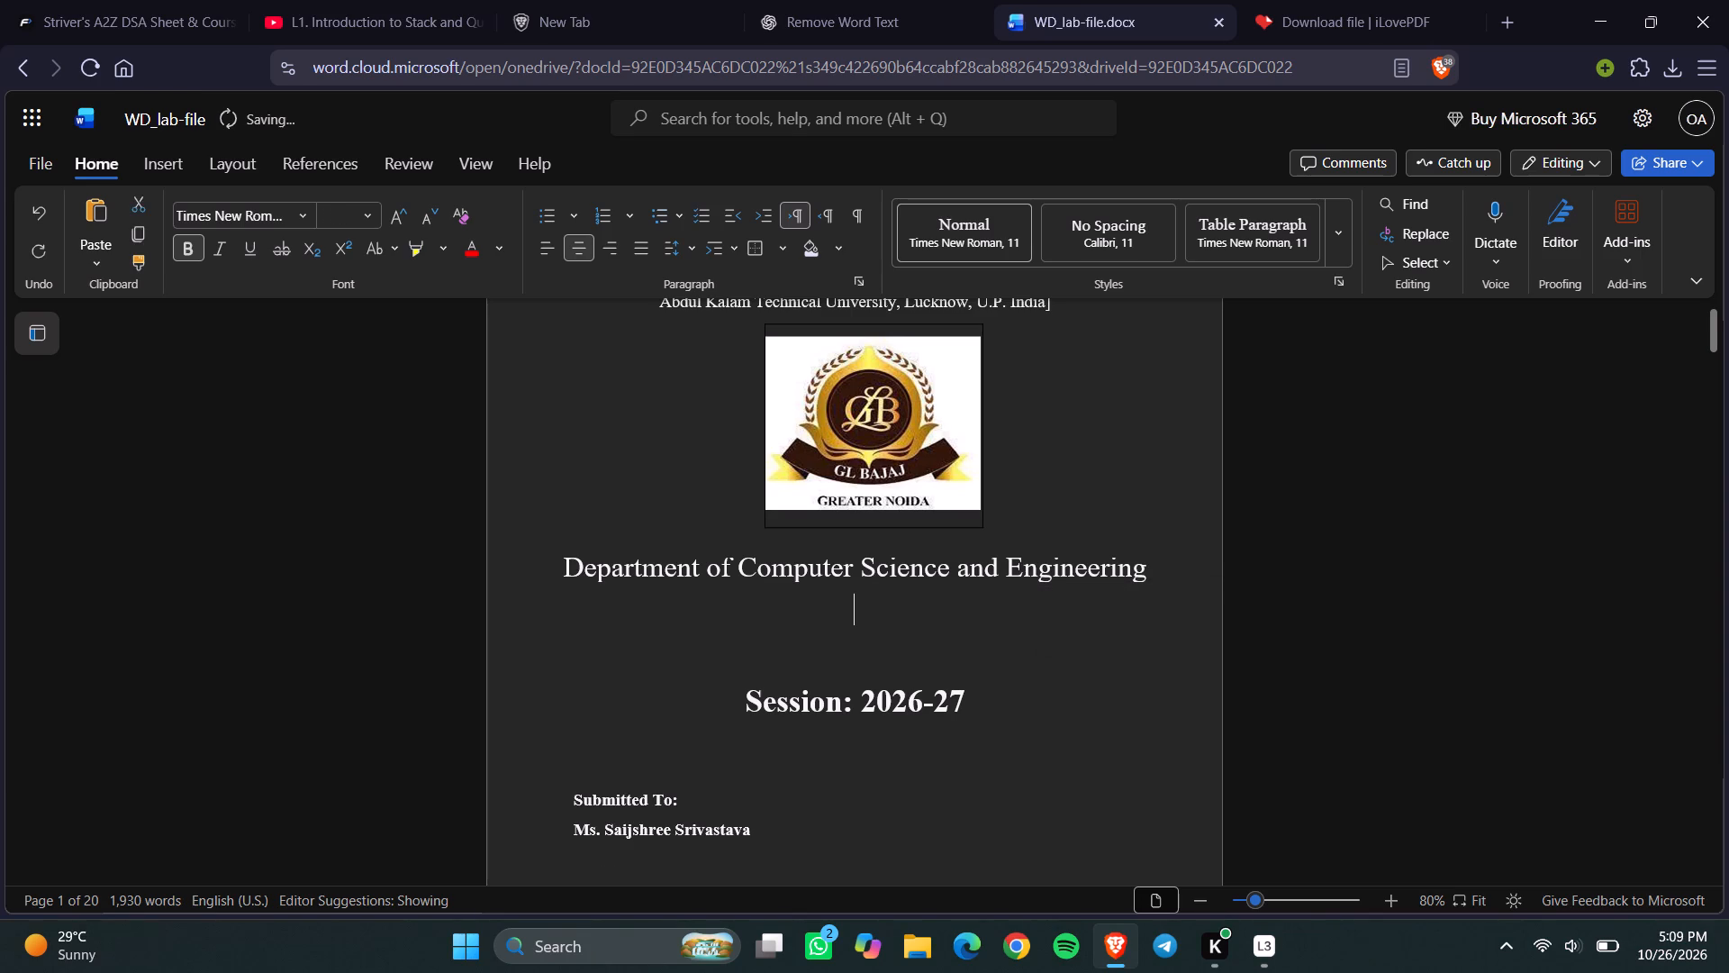
{"action": "key", "text": "BackSpace"}
{"action": "key", "text": "BackSpace"}
{"action": "key", "text": "BackSpace"}
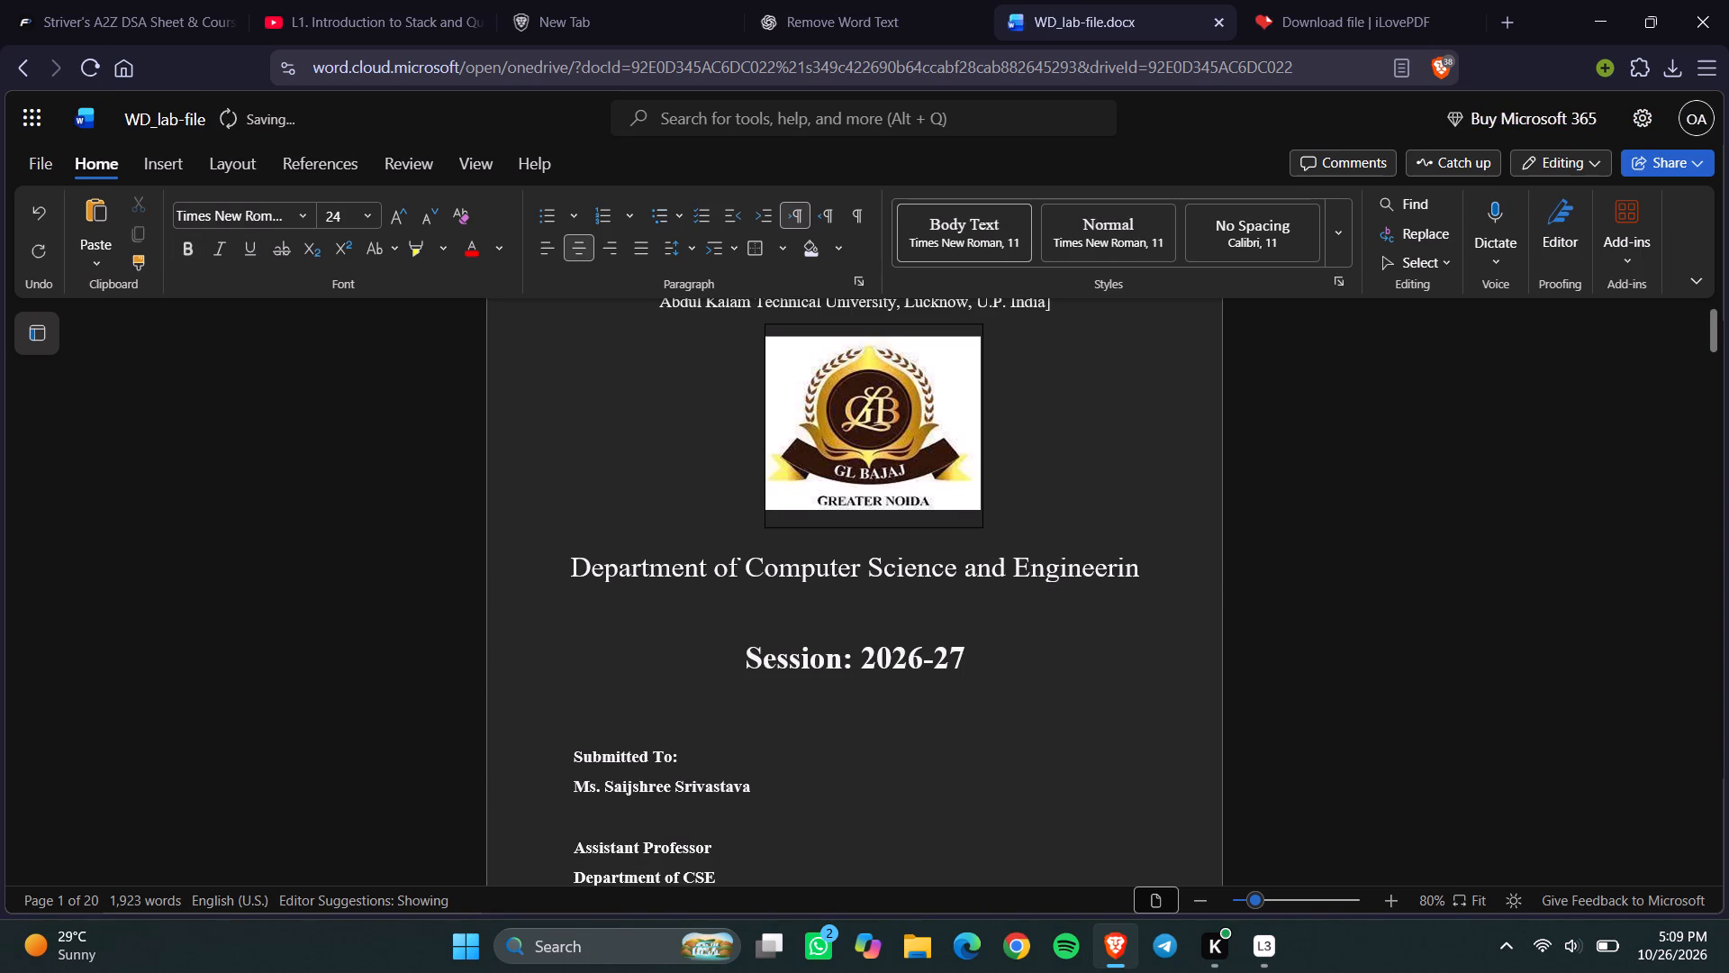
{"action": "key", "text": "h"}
{"action": "key", "text": "BackSpace"}
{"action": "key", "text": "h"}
{"action": "key", "text": "BackSpace"}
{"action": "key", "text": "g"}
Remove the blank space above Session: 2026-27 so it sits on its own line directly beneath the department line.
{"action": "key", "text": "Up"}
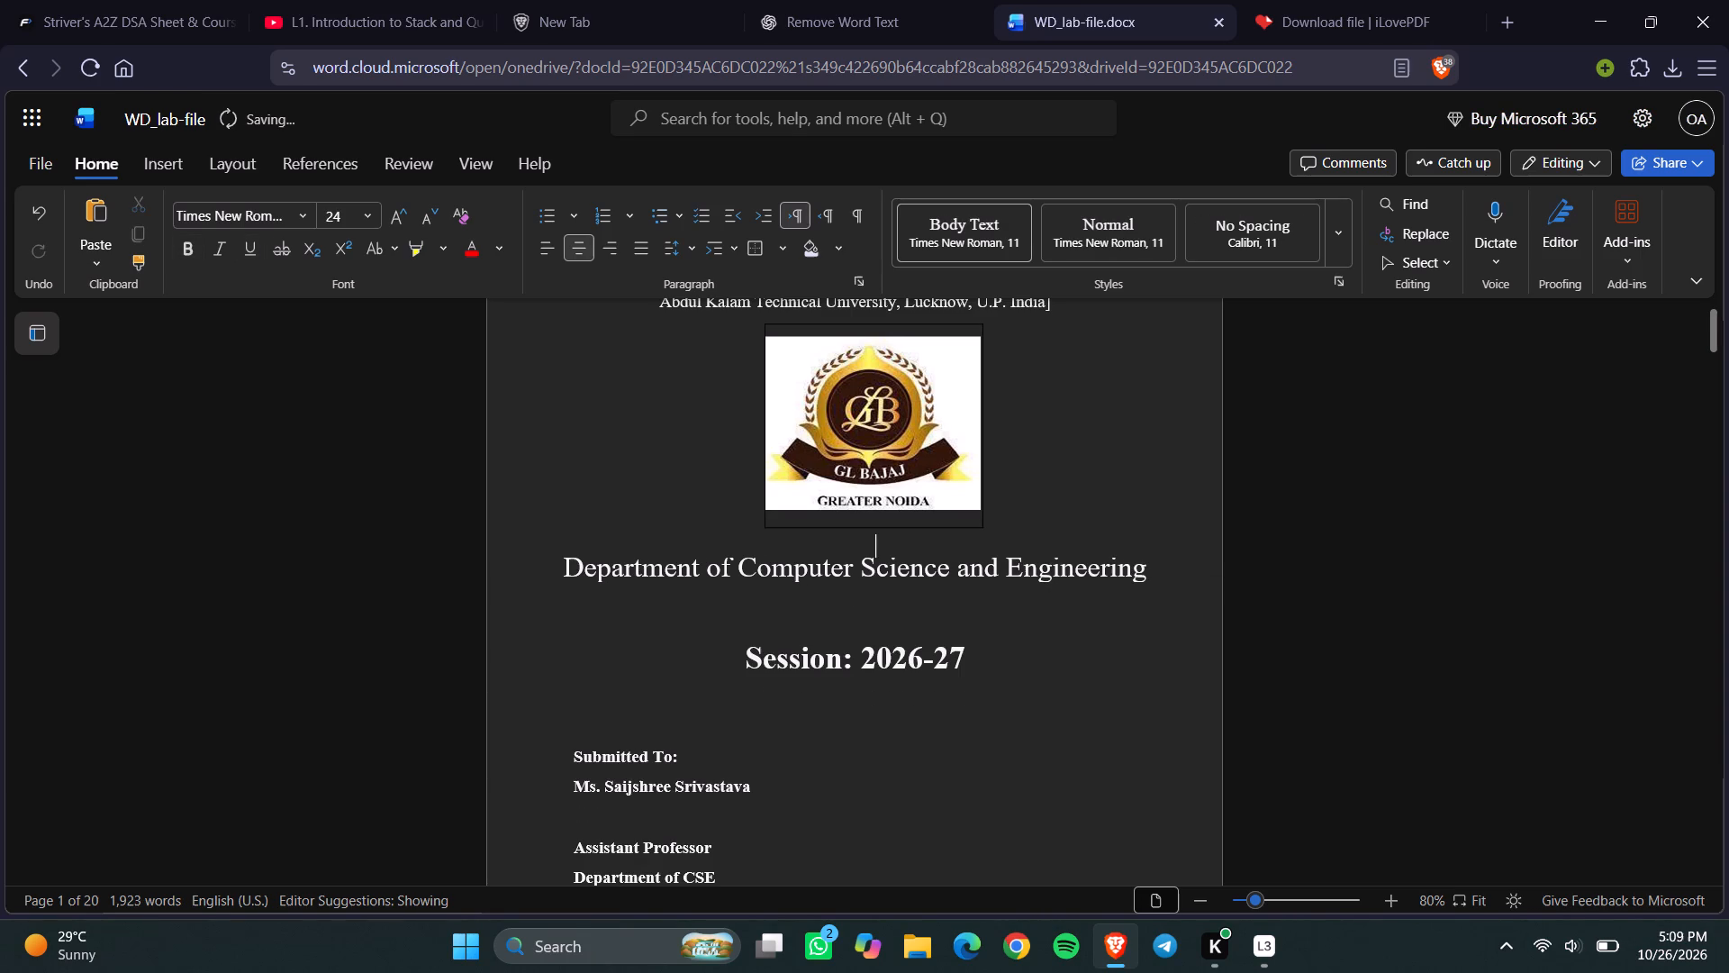
{"action": "key", "text": "Up"}
{"action": "key", "text": "Down"}
{"action": "key", "text": "Down"}
{"action": "key", "text": "Down"}
{"action": "key", "text": "Down"}
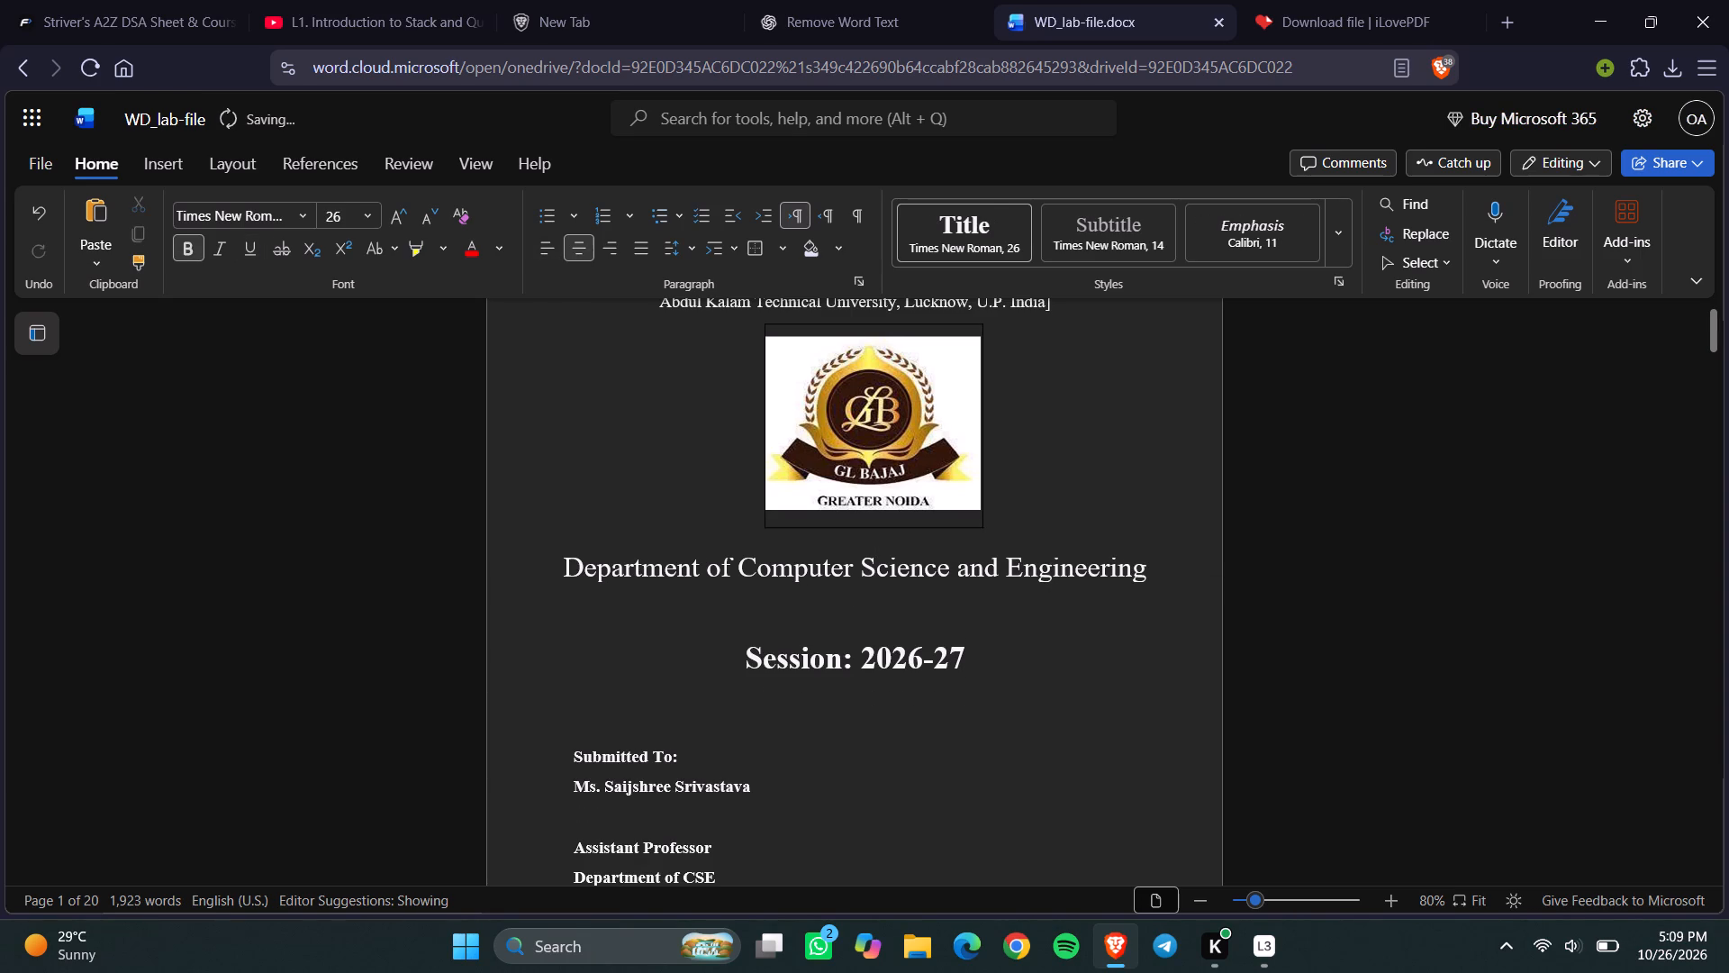
{"action": "key", "text": "Left"}
{"action": "key", "text": "Left"}
{"action": "key", "text": "Left"}
{"action": "key", "text": "Left"}
{"action": "key", "text": "Left"}
{"action": "key", "text": "Left"}
{"action": "key", "text": "Left"}
{"action": "key", "text": "Left"}
{"action": "key", "text": "Left"}
{"action": "key", "text": "Left"}
{"action": "key", "text": "Left"}
{"action": "key", "text": "Left"}
{"action": "key", "text": "Left"}
{"action": "key", "text": "Left"}
{"action": "key", "text": "Left"}
{"action": "key", "text": "Left"}
{"action": "key", "text": "BackSpace"}
{"action": "key", "text": "BackSpace"}
{"action": "key", "text": "BackSpace"}
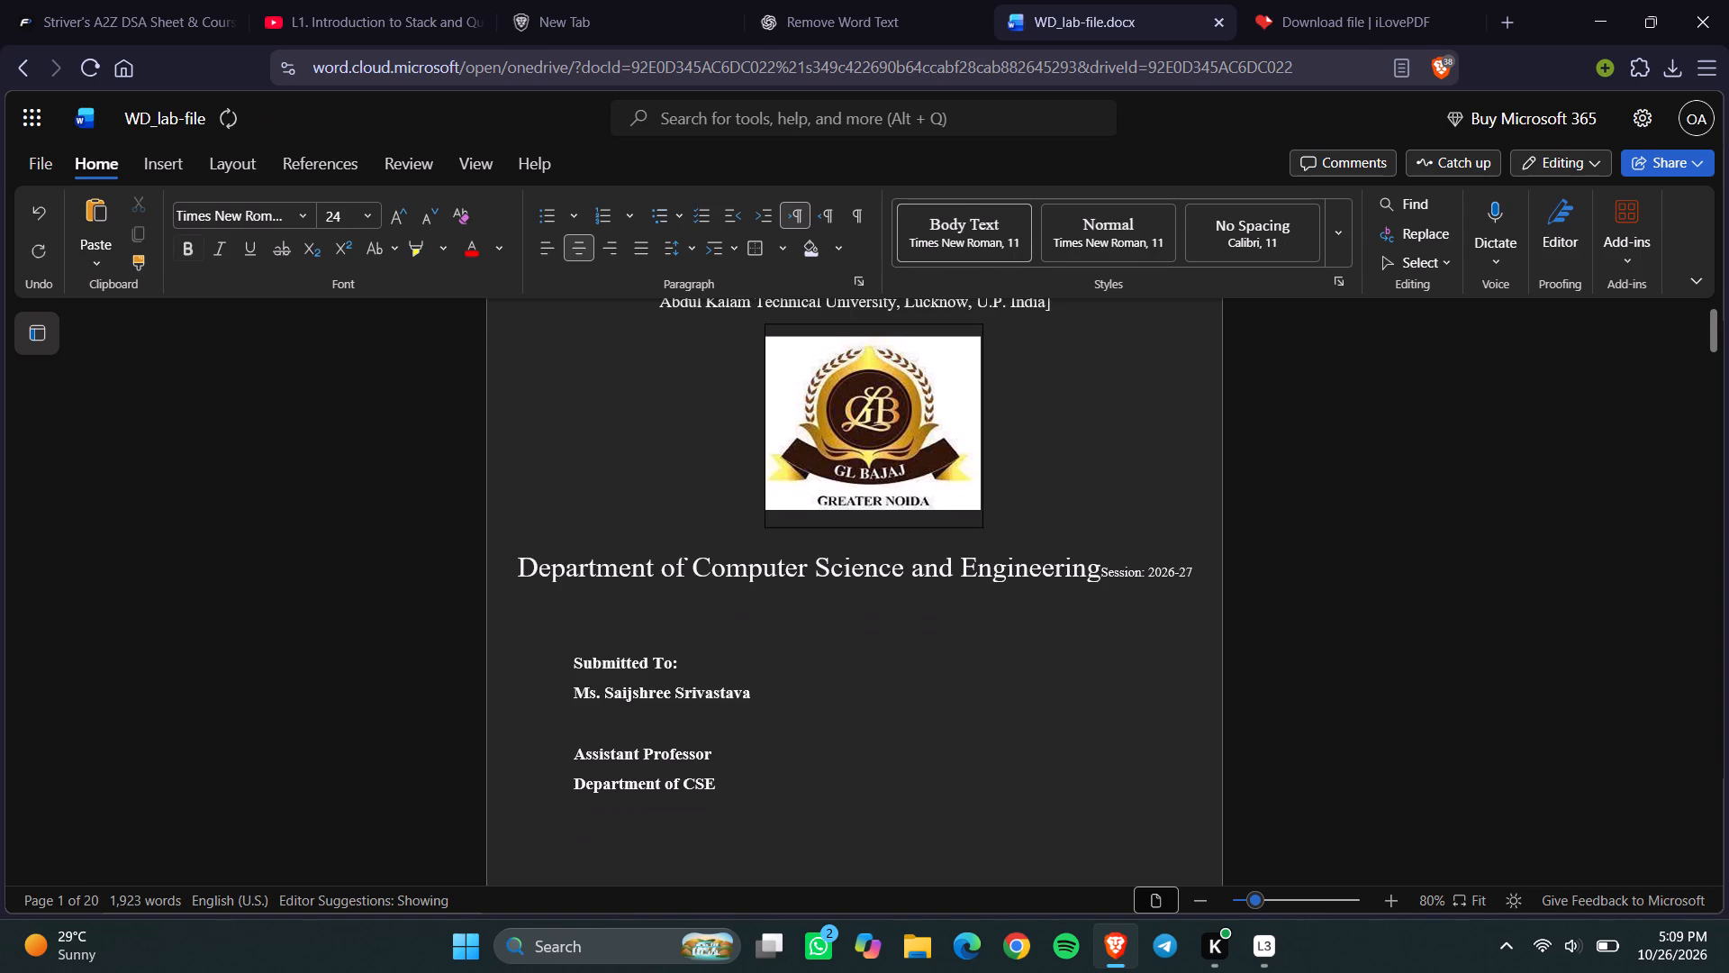
{"action": "key", "text": "ctrl+z"}
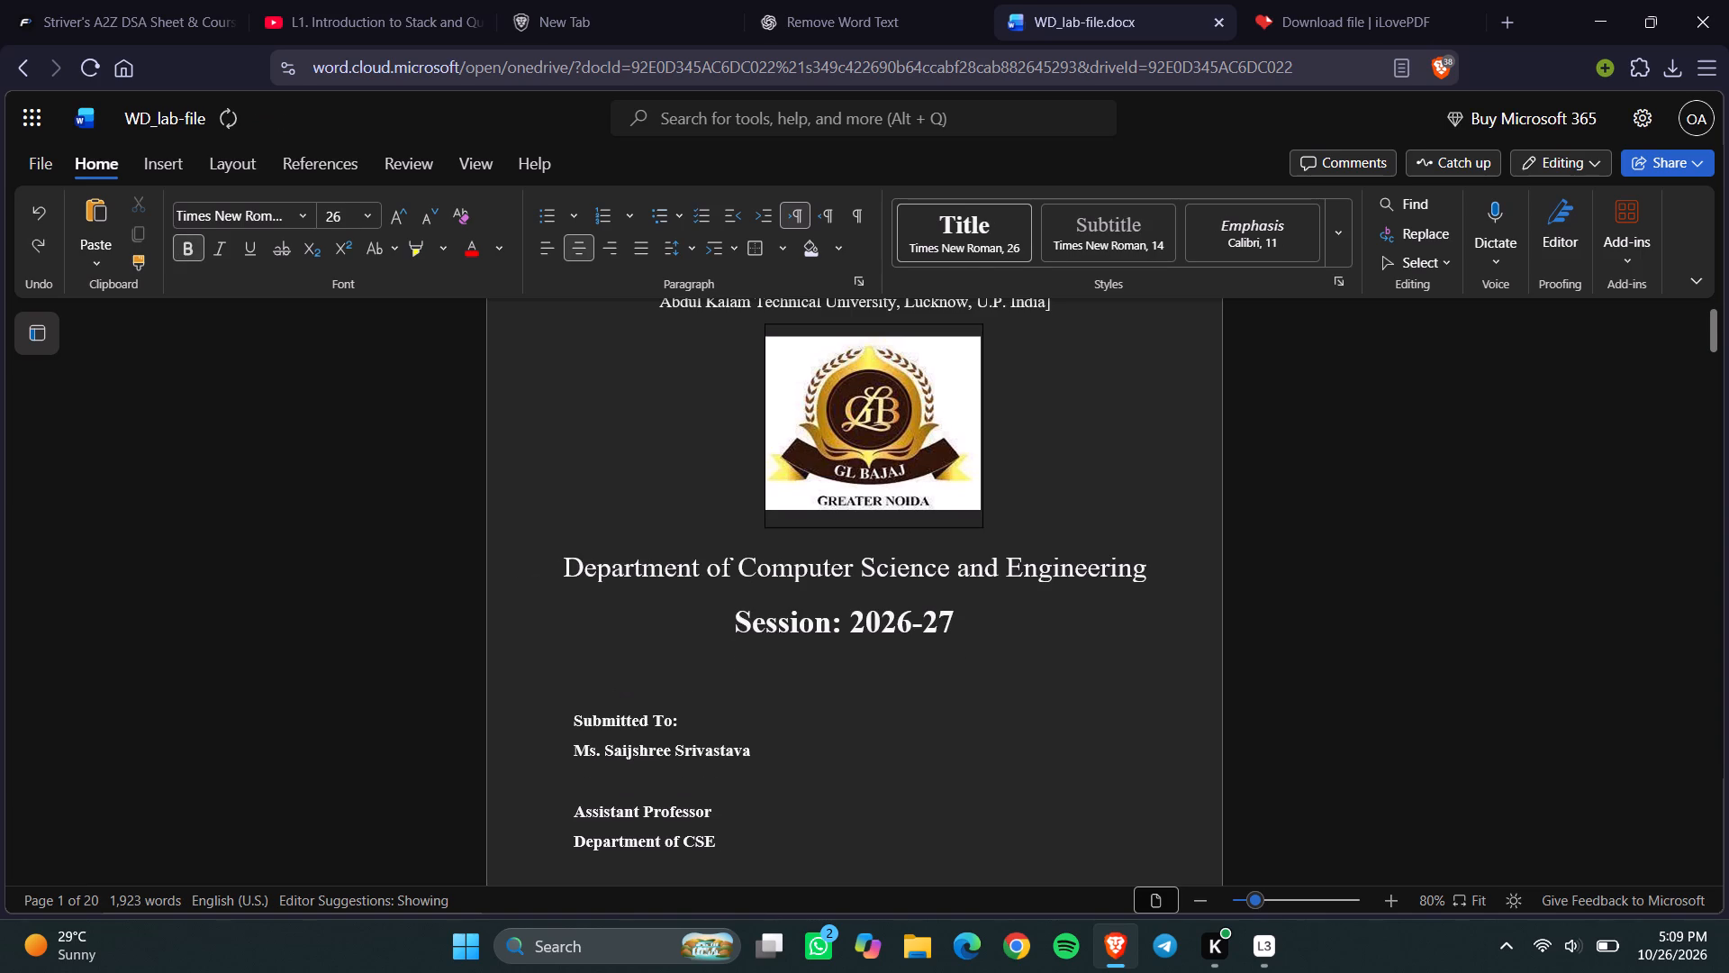
Set the font size of the Session: 2026-27 line to 20.
{"action": "scroll", "coordinate": [864, 671], "scroll_direction": "down", "scroll_amount": 1}
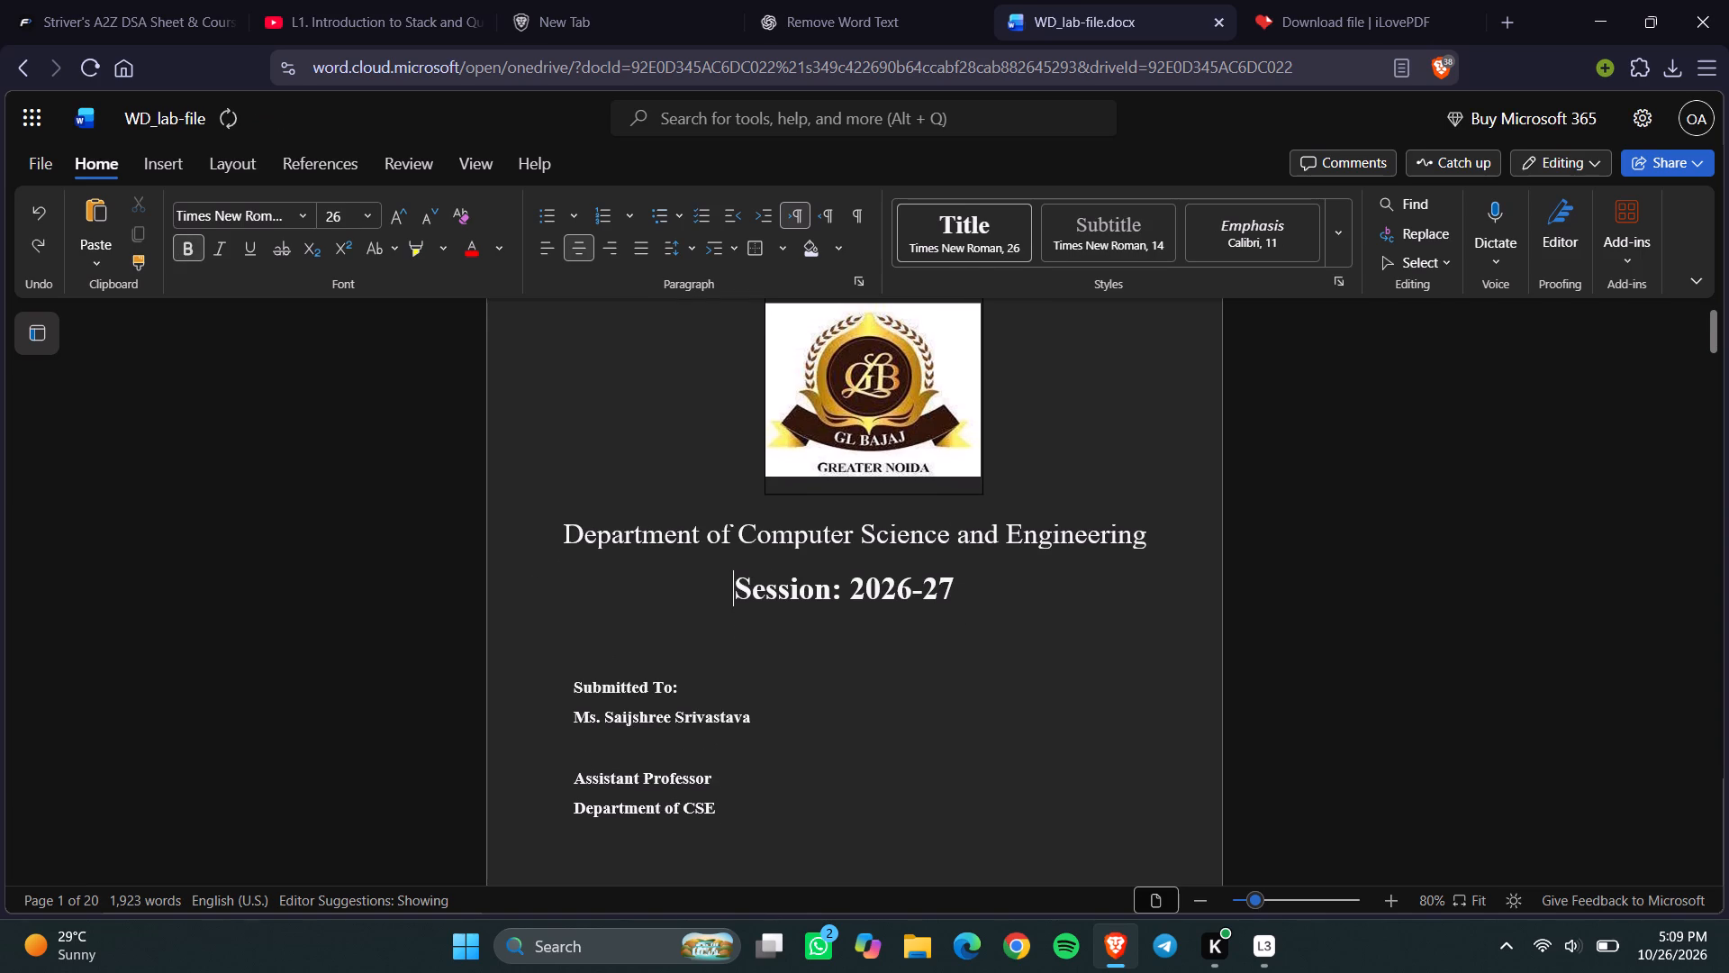
{"action": "left_click_drag", "start_coordinate": [737, 597], "coordinate": [977, 578]}
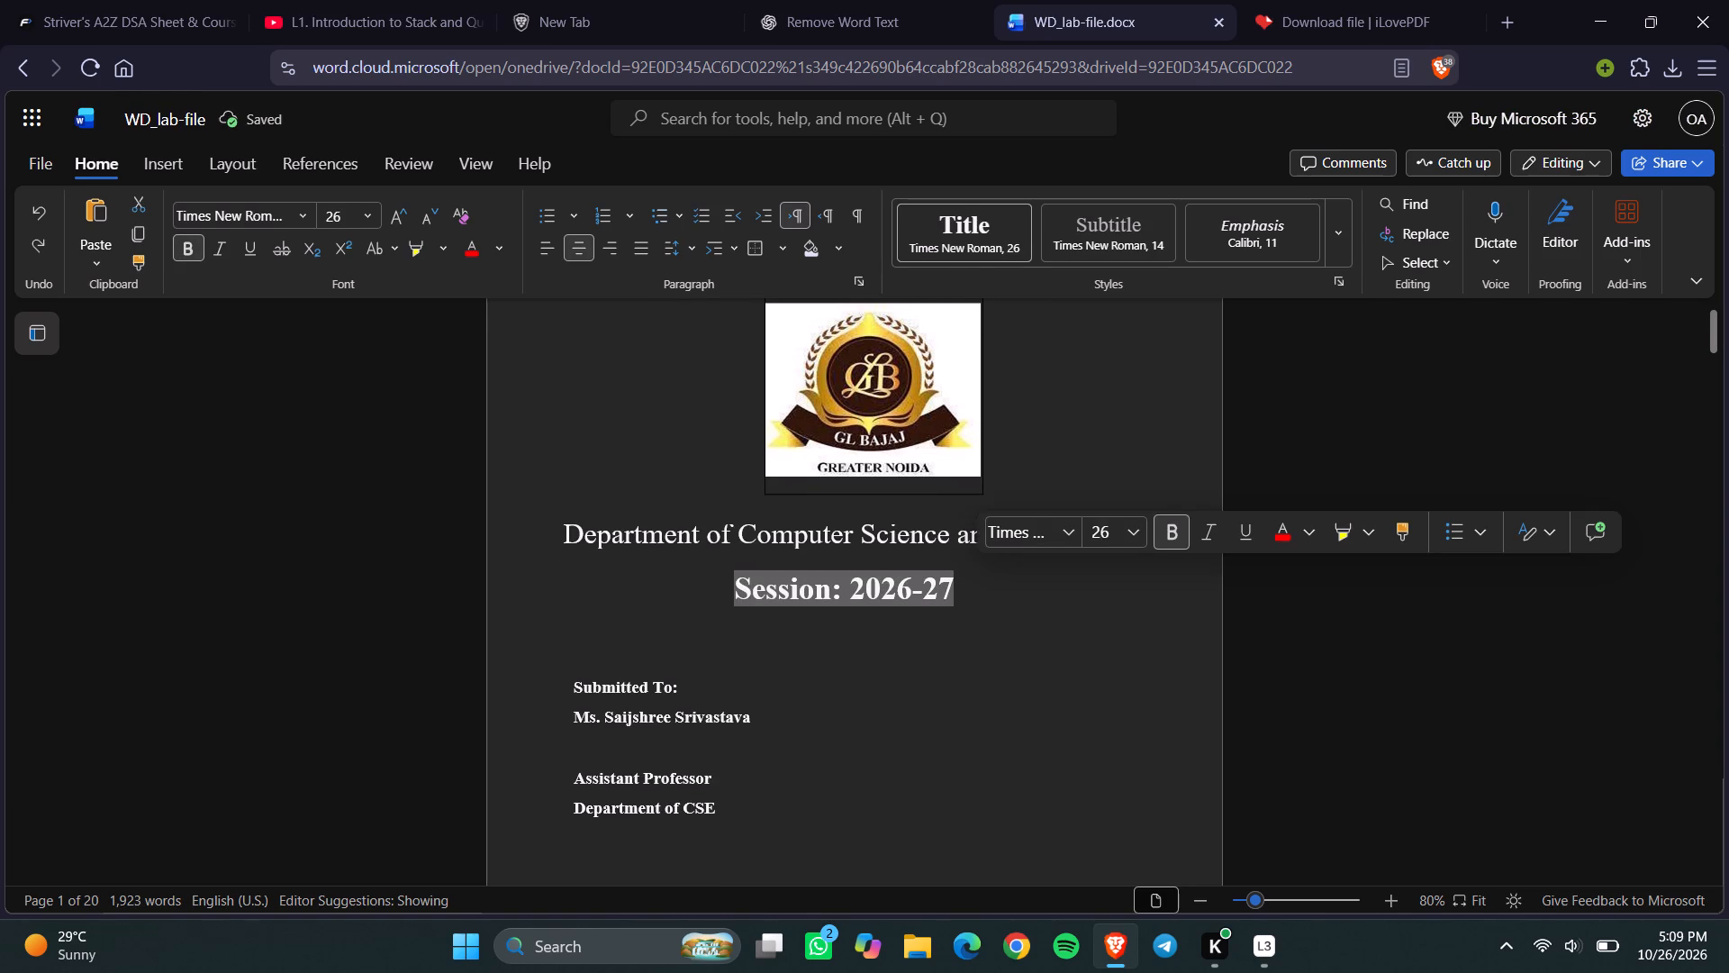
{"action": "left_click", "coordinate": [1134, 543]}
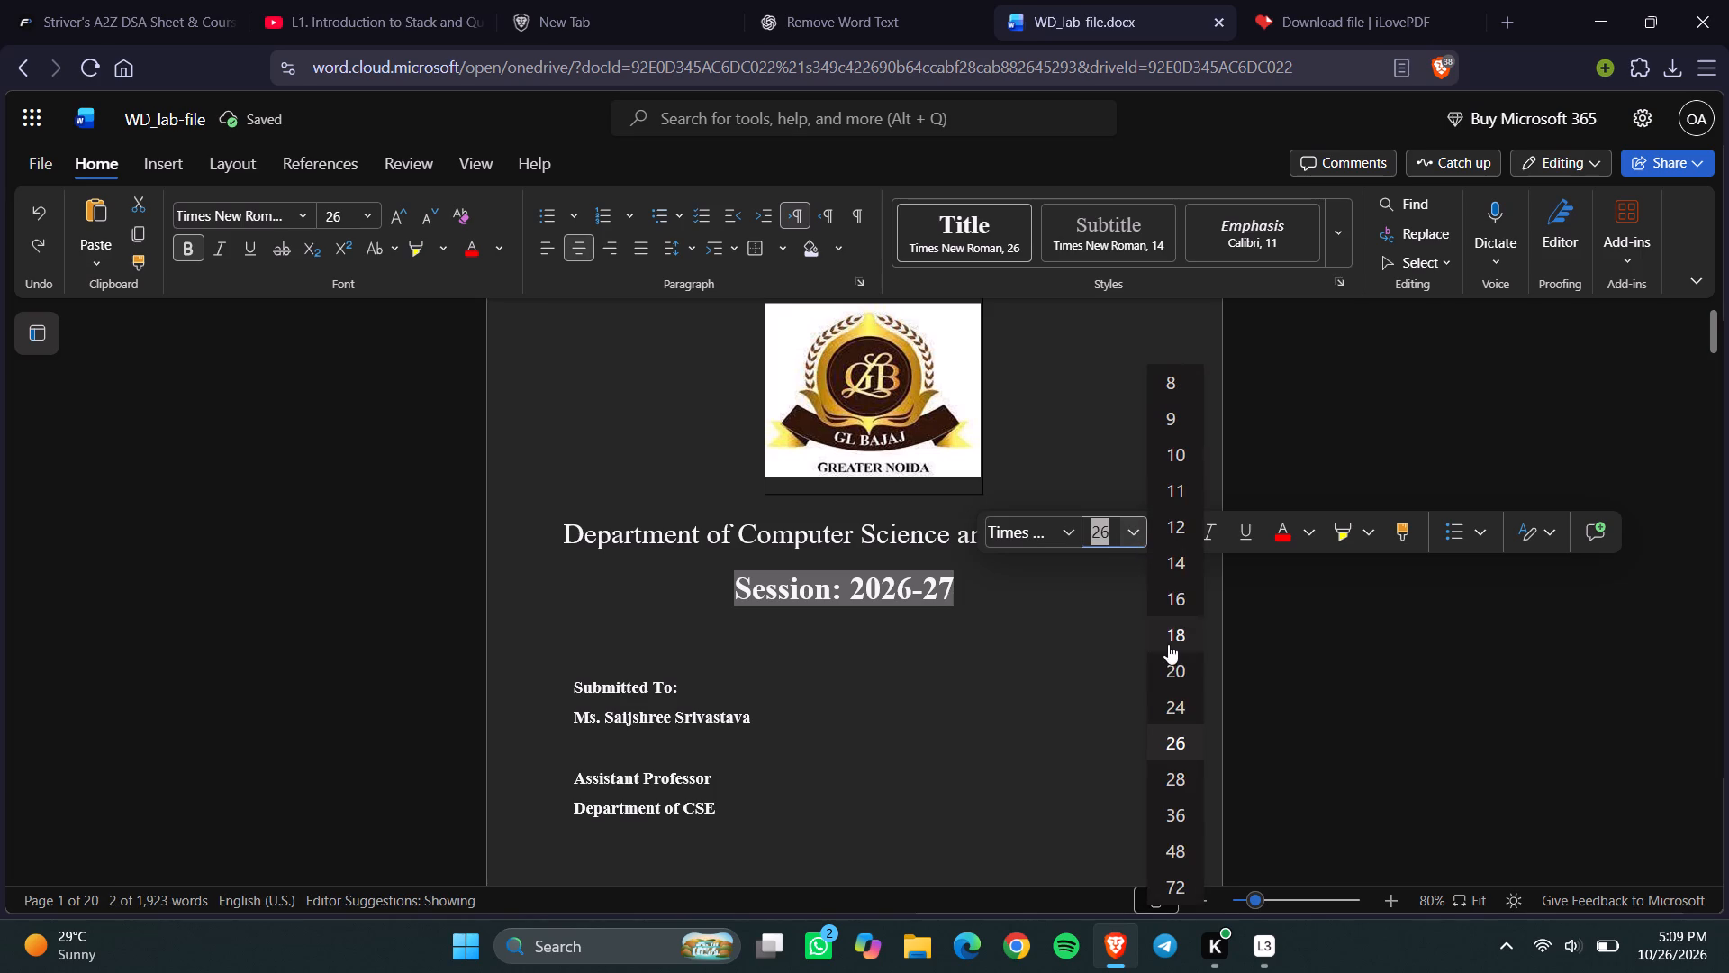
{"action": "left_click", "coordinate": [1179, 662]}
{"action": "left_click", "coordinate": [919, 605]}
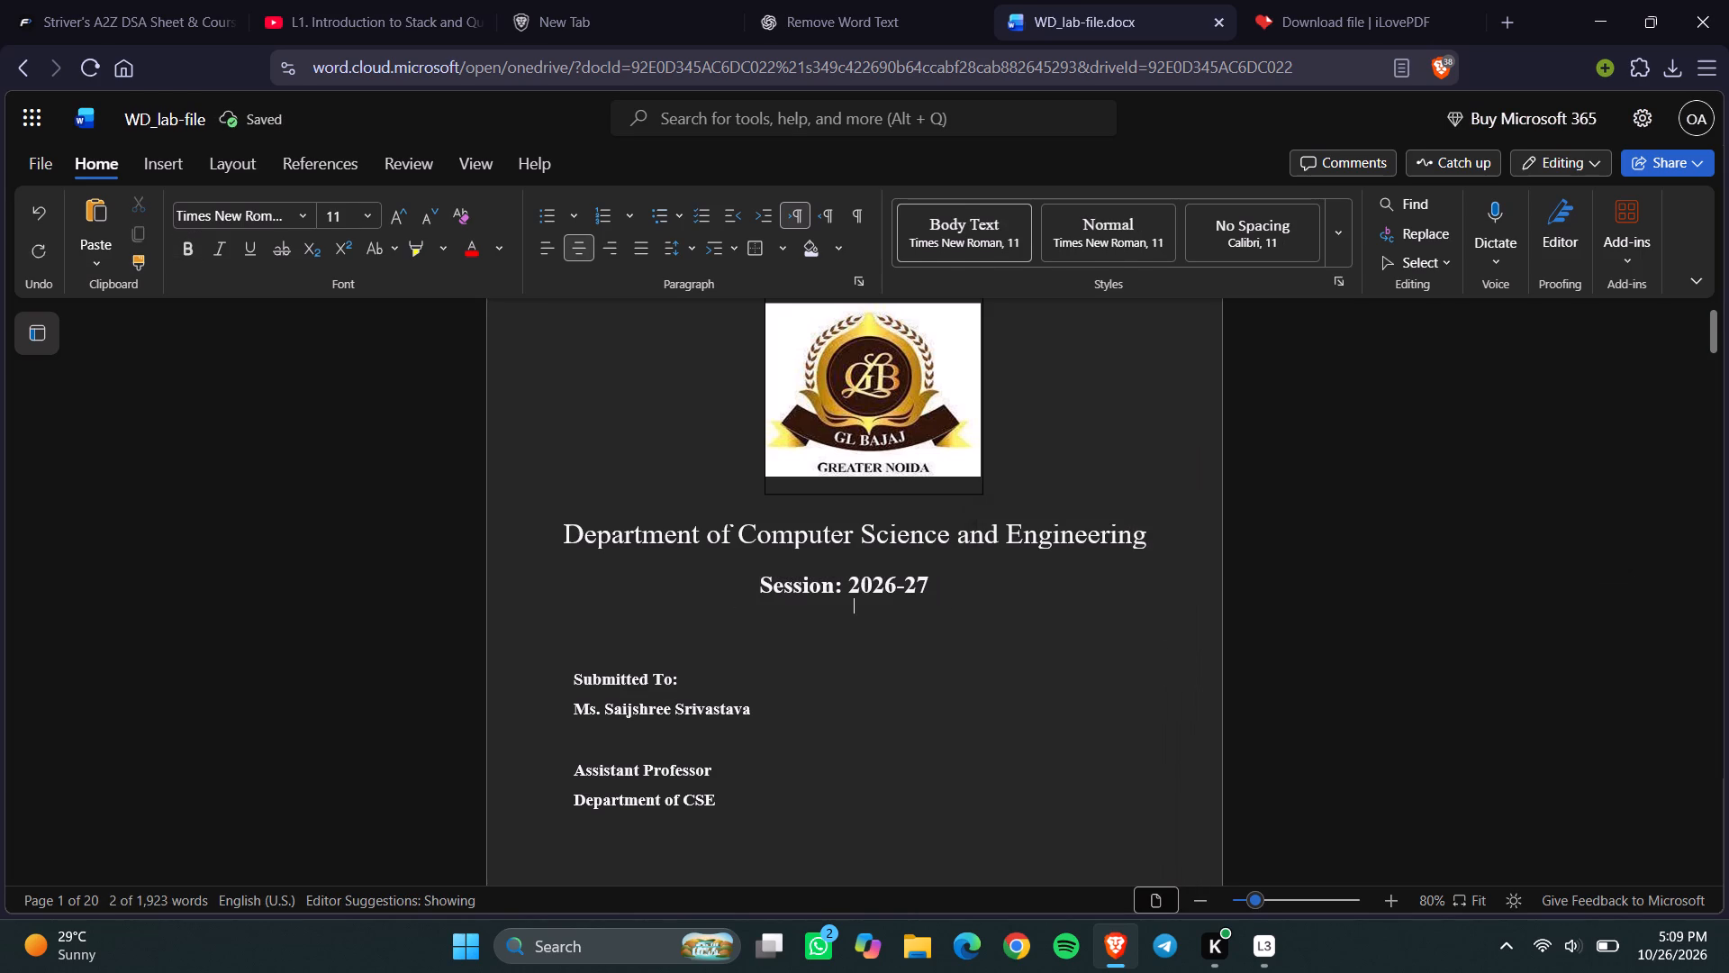
{"action": "left_click", "coordinate": [851, 559]}
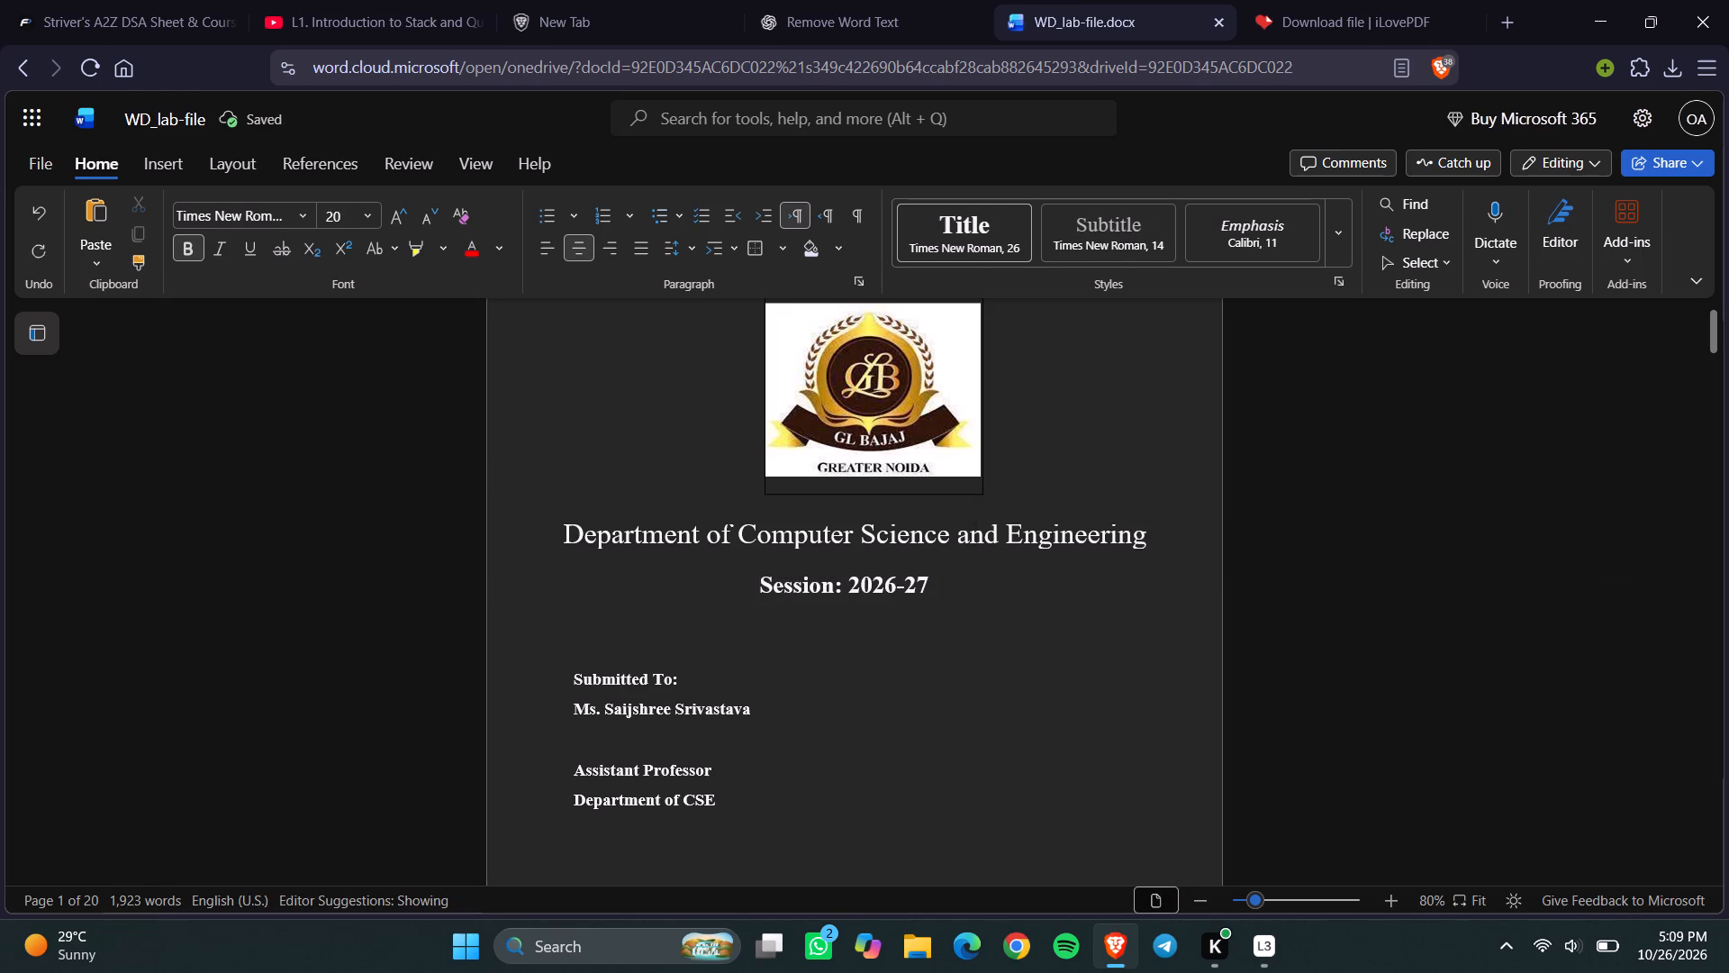
Add a blank line beneath the Session: 2026-27 line.
{"action": "left_click", "coordinate": [947, 587]}
{"action": "key", "text": "Return"}
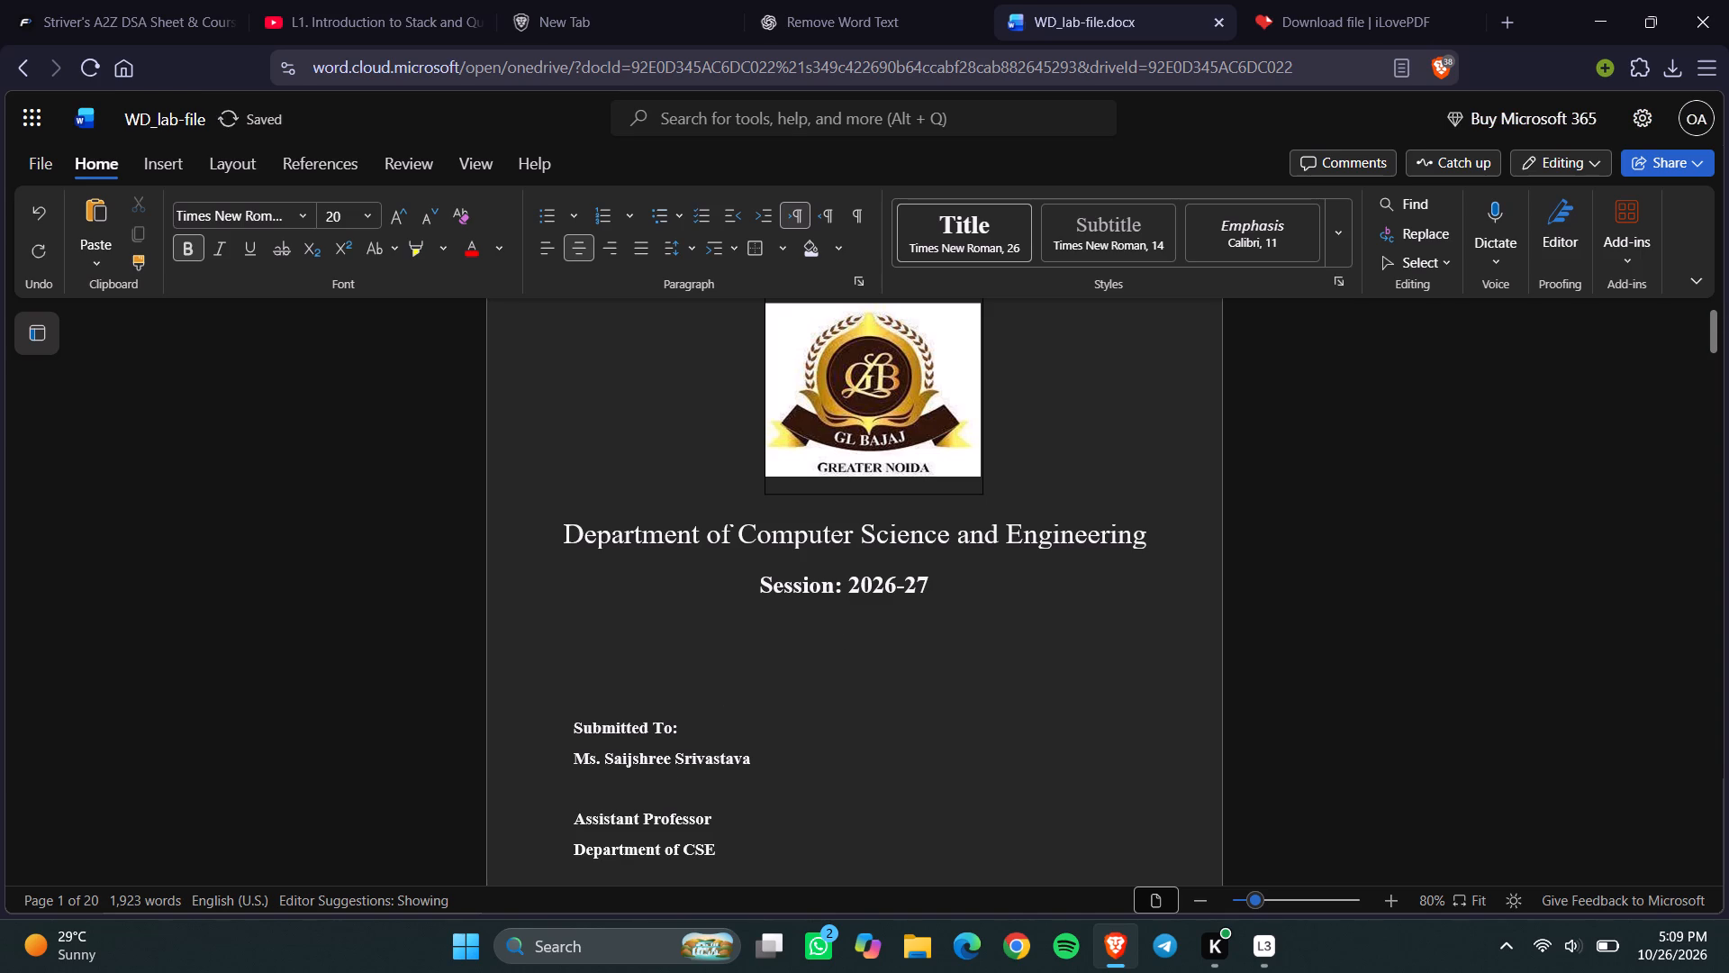
Replace the word Session with SESSION in capitals in the 2026-27 session line, keeping it on one line.
{"action": "left_click", "coordinate": [831, 589]}
{"action": "key", "text": "BackSpace"}
{"action": "key", "text": "BackSpace"}
{"action": "key", "text": "BackSpace"}
{"action": "key", "text": "BackSpace"}
{"action": "key", "text": "BackSpace"}
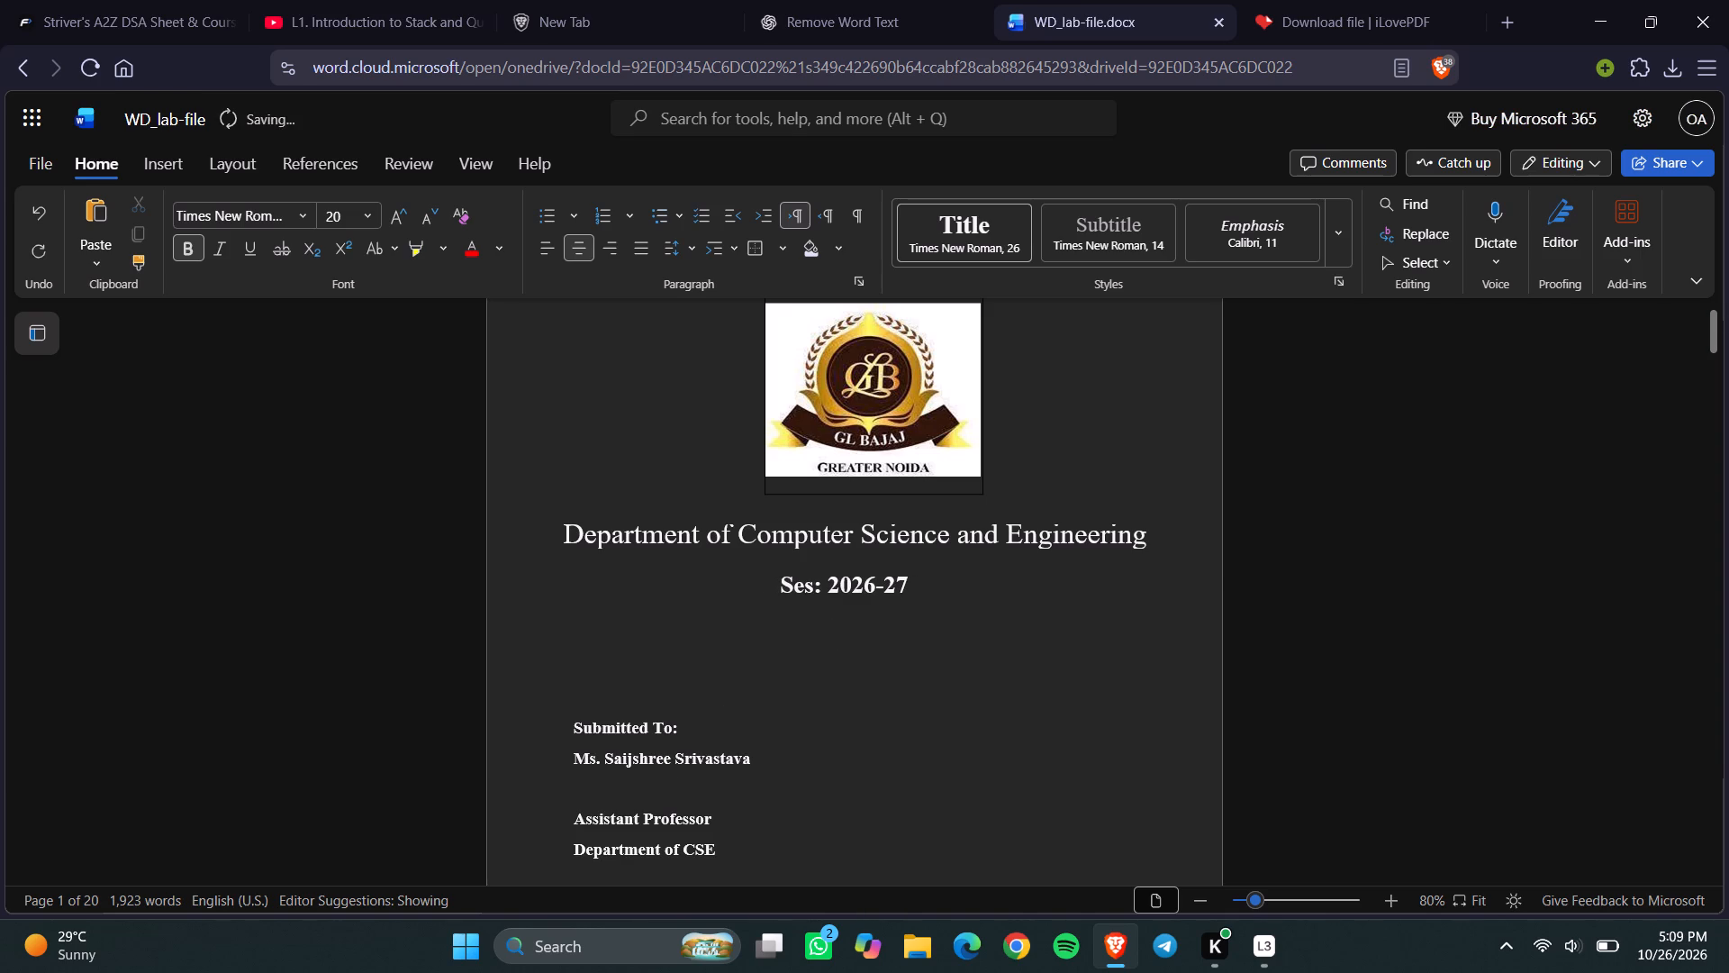
{"action": "key", "text": "BackSpace"}
{"action": "key", "text": "Return"}
{"action": "key", "text": "Return"}
{"action": "key", "text": "ctrl+z"}
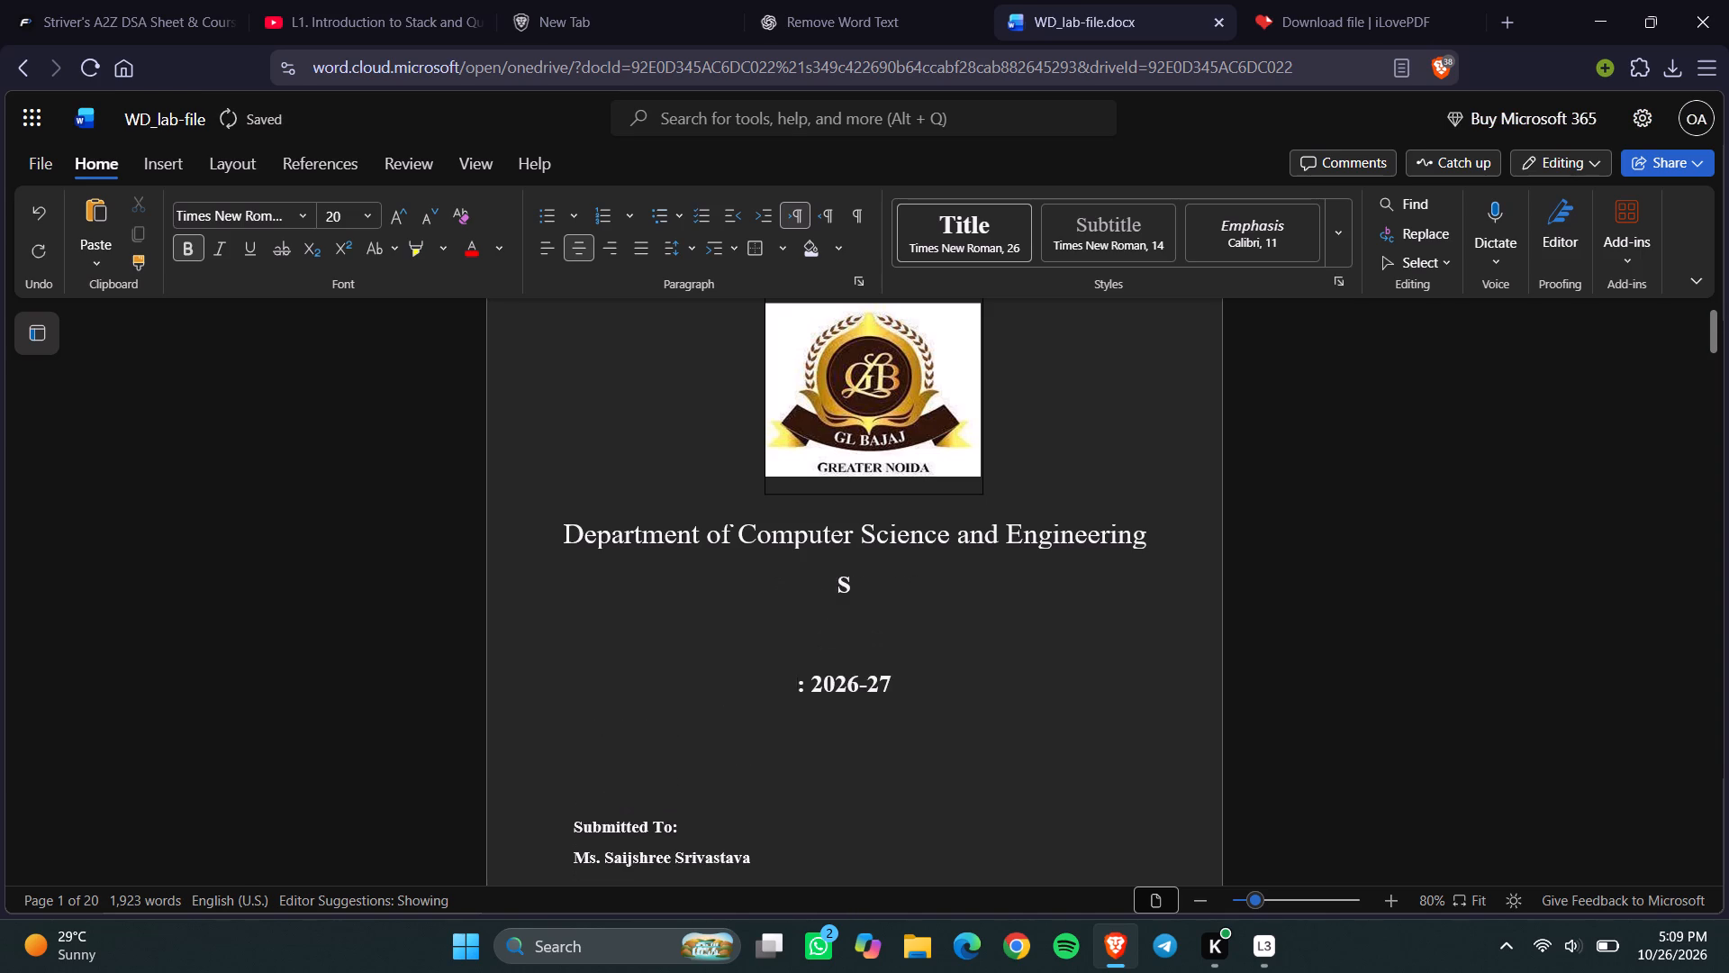
{"action": "key", "text": "ctrl+z"}
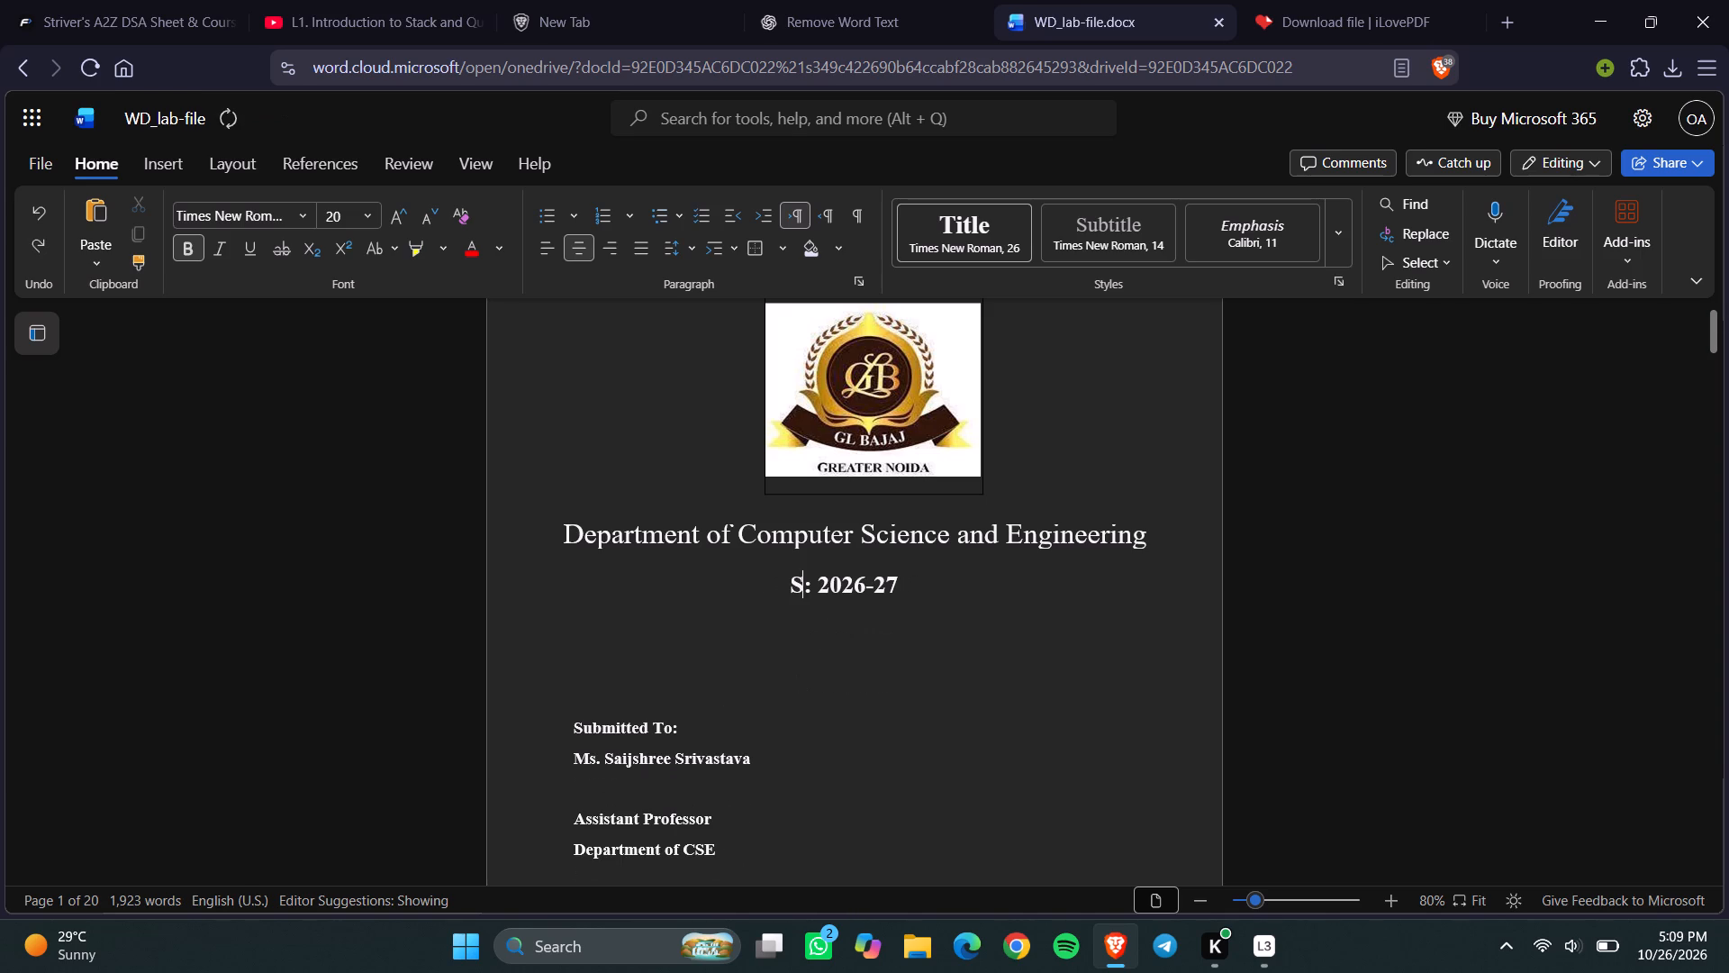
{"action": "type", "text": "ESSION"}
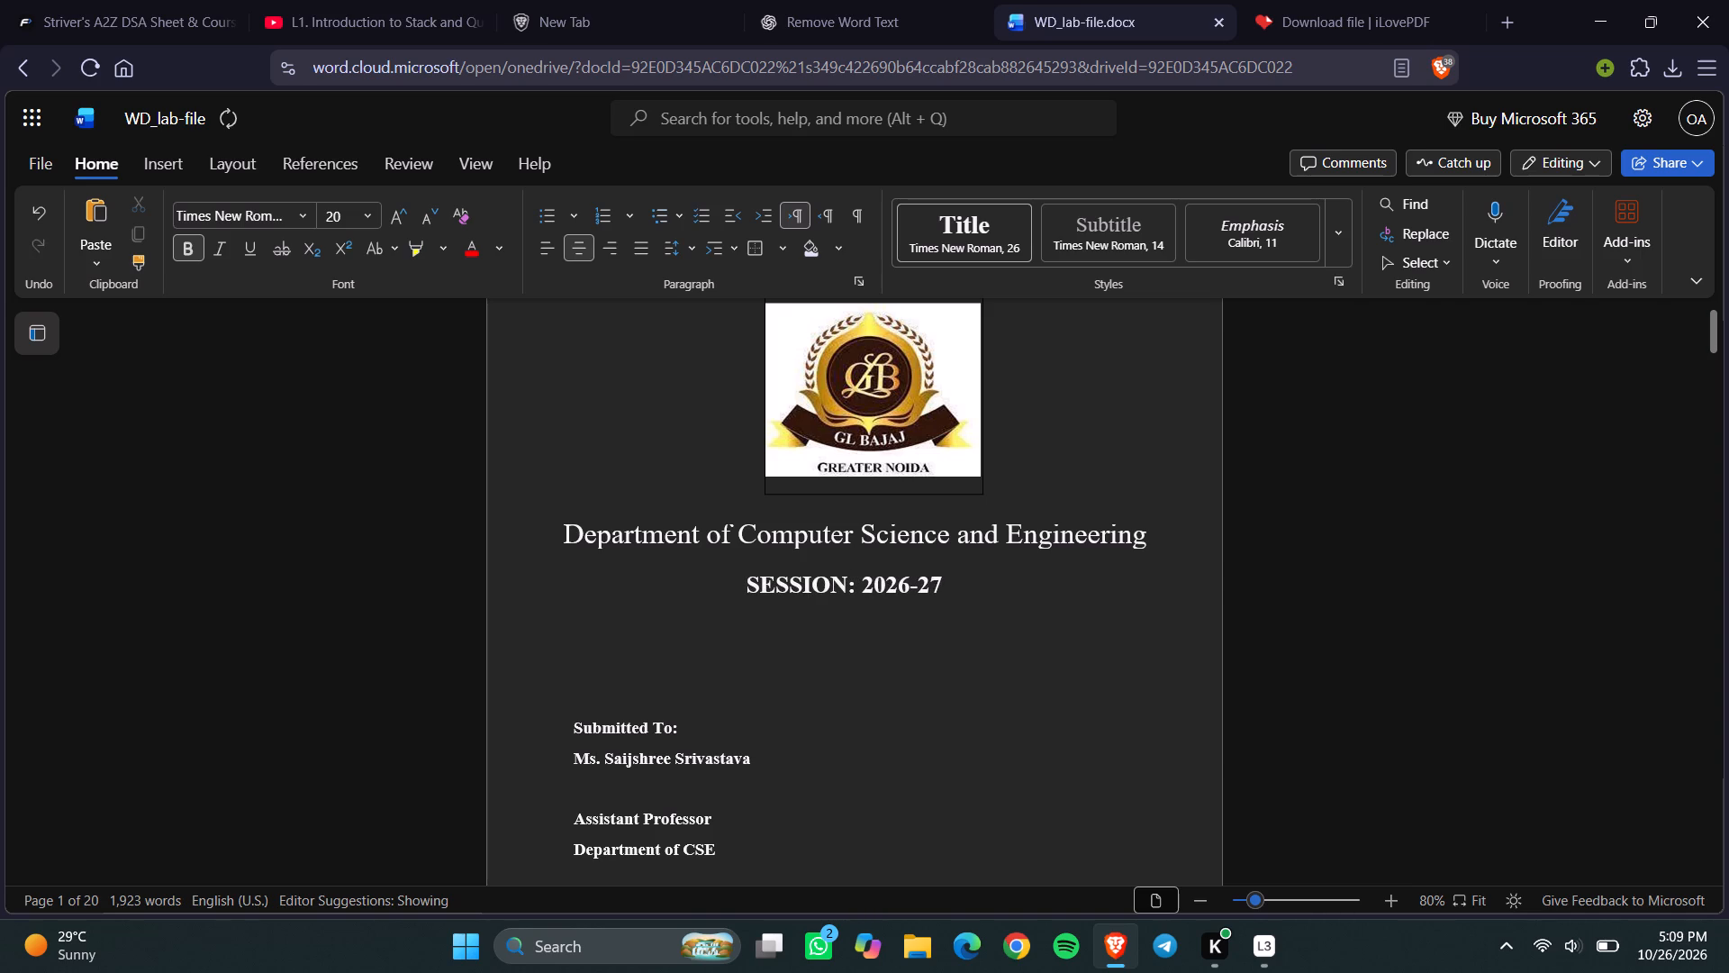
Add a new line reading Web Designing Workshop at font size 24 beneath the SESSION: 2026-27 line.
{"action": "left_click", "coordinate": [973, 590]}
{"action": "key", "text": "Return"}
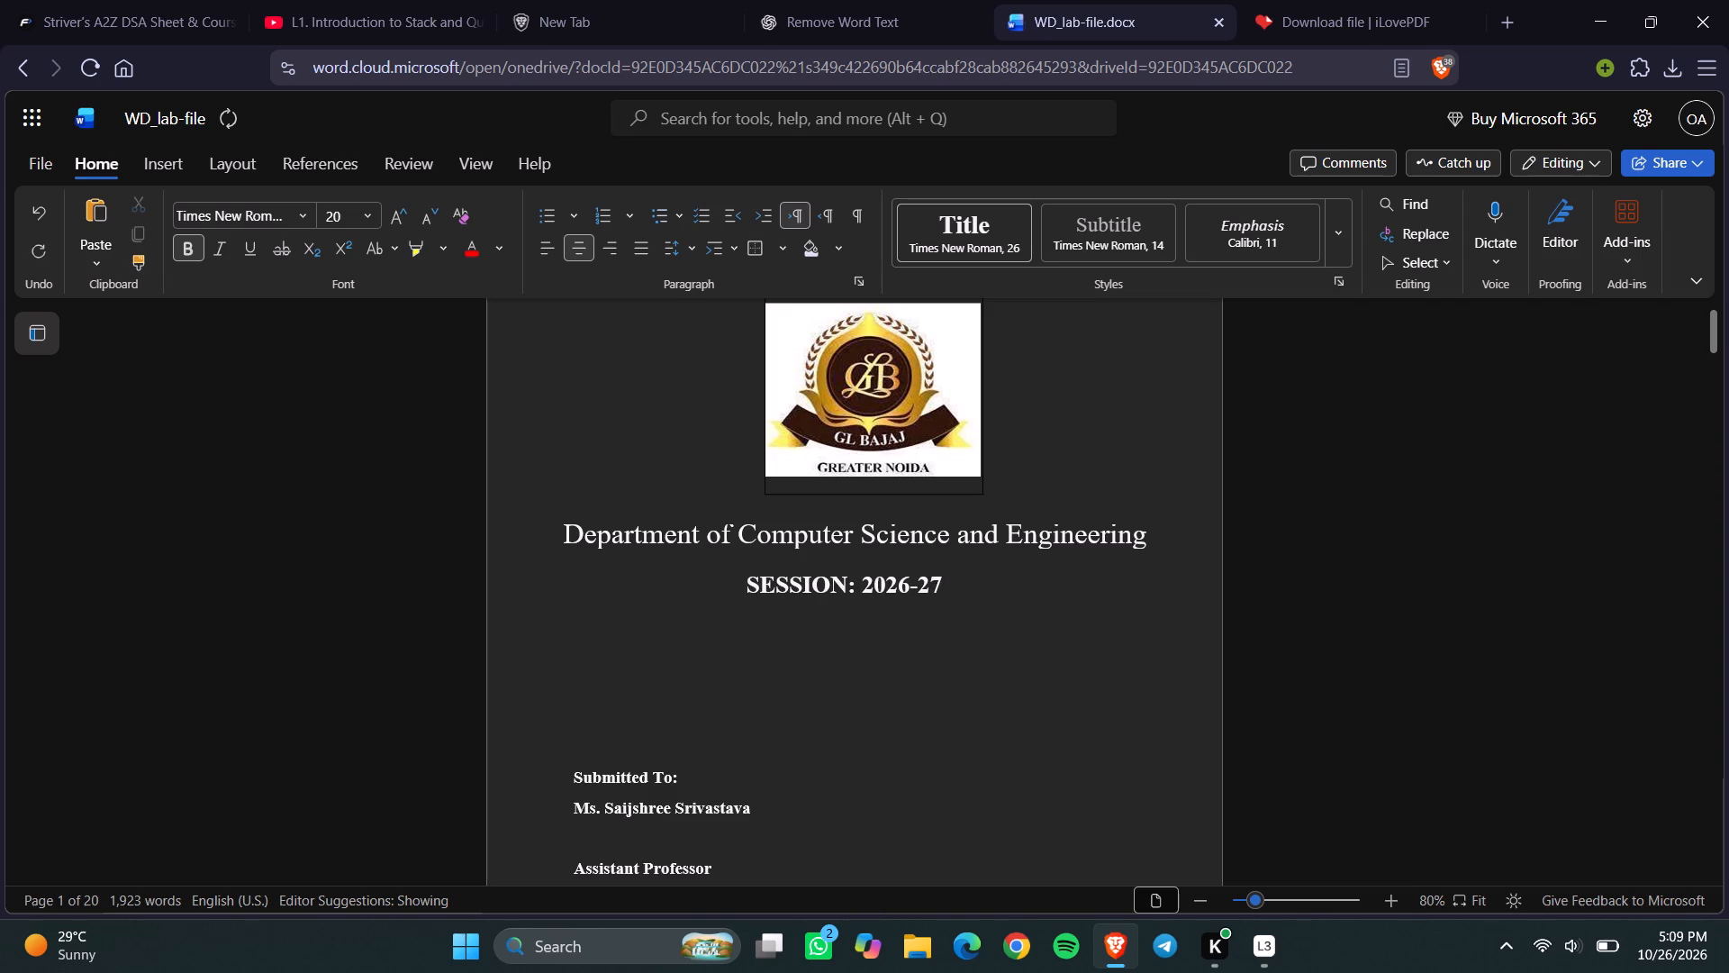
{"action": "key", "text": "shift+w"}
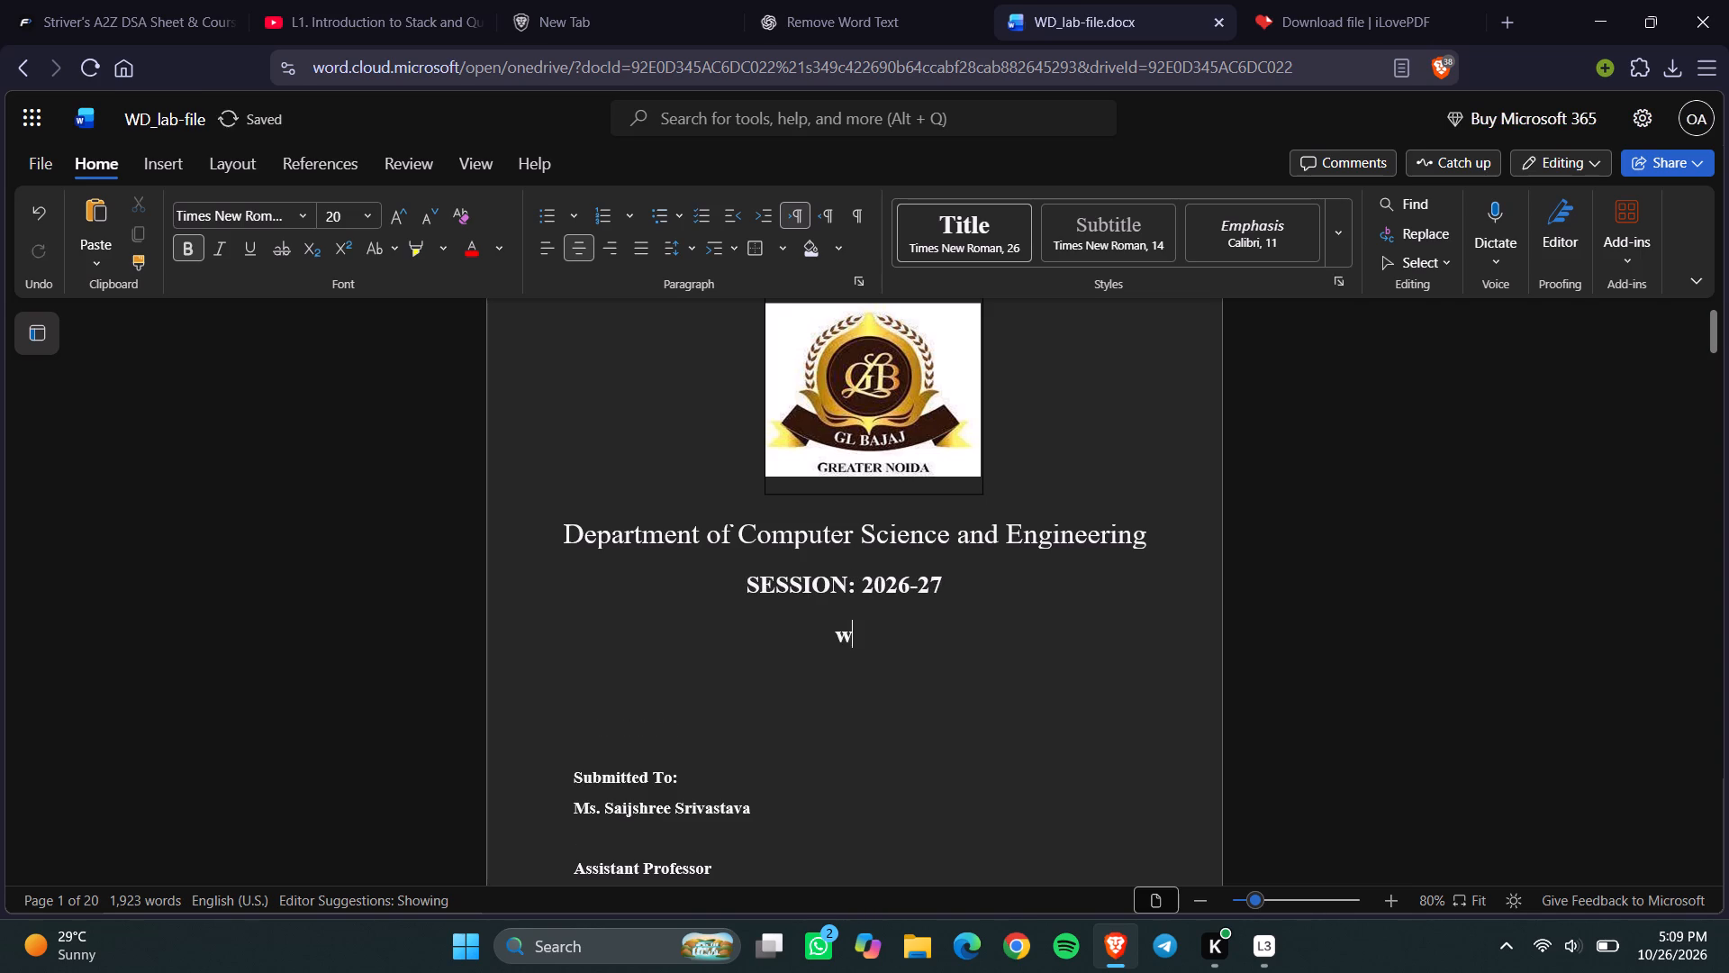
{"action": "key", "text": "BackSpace"}
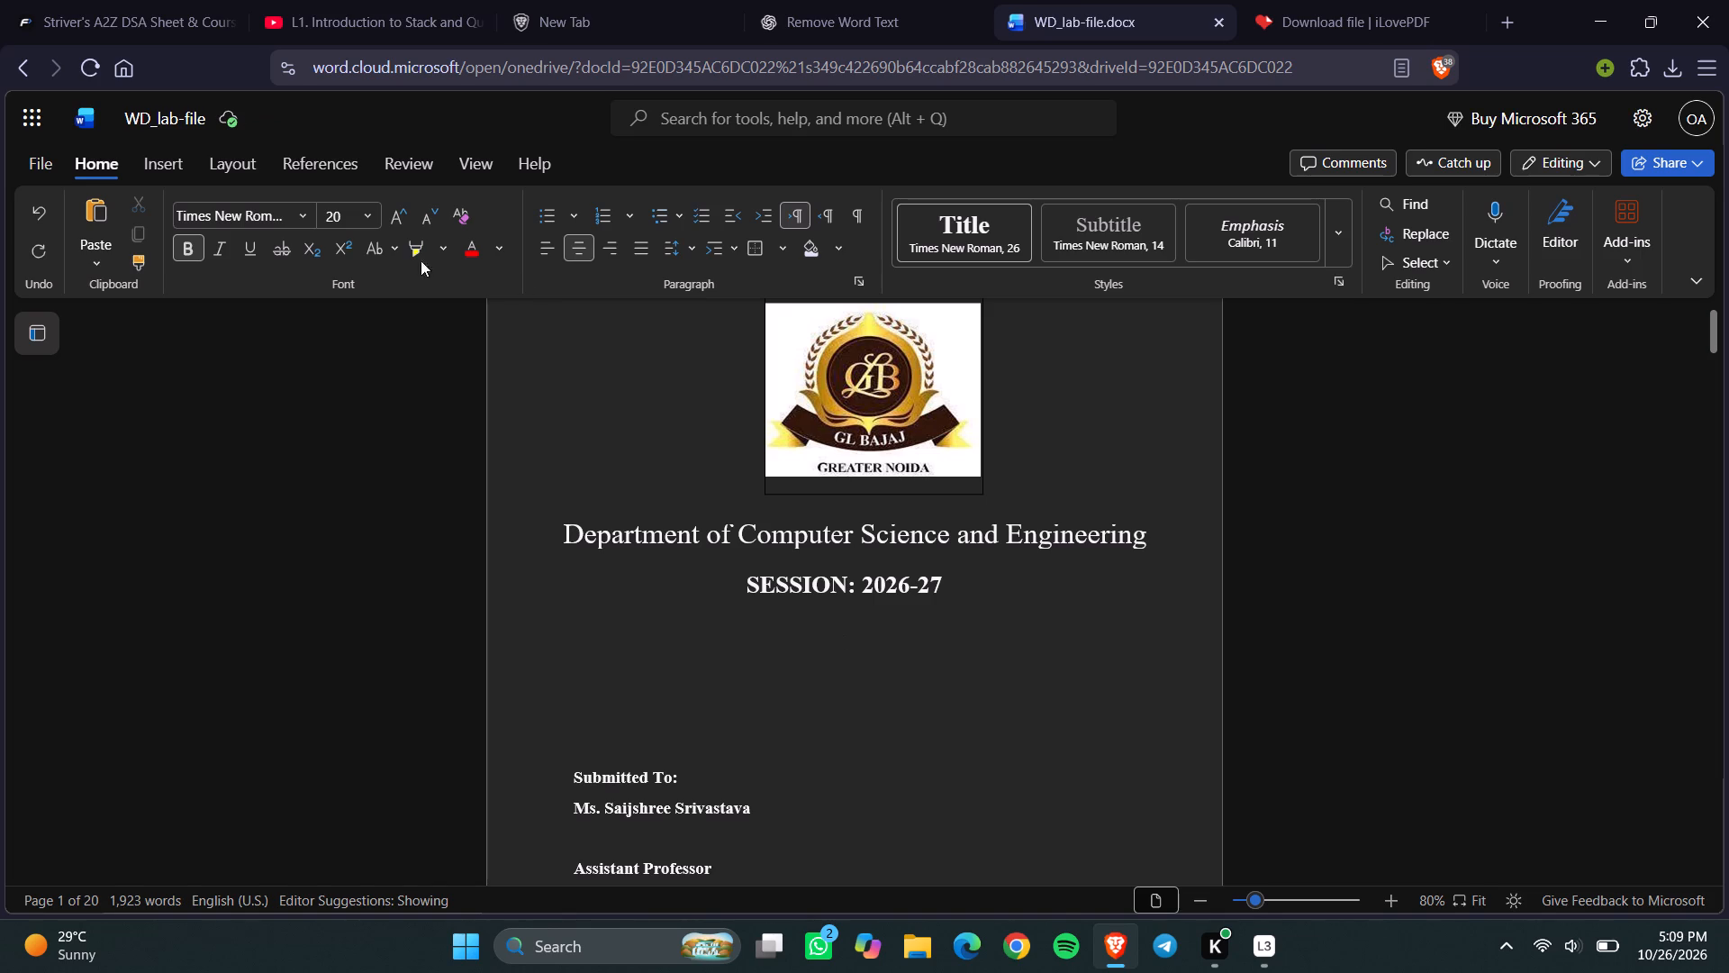
{"action": "left_click", "coordinate": [370, 223]}
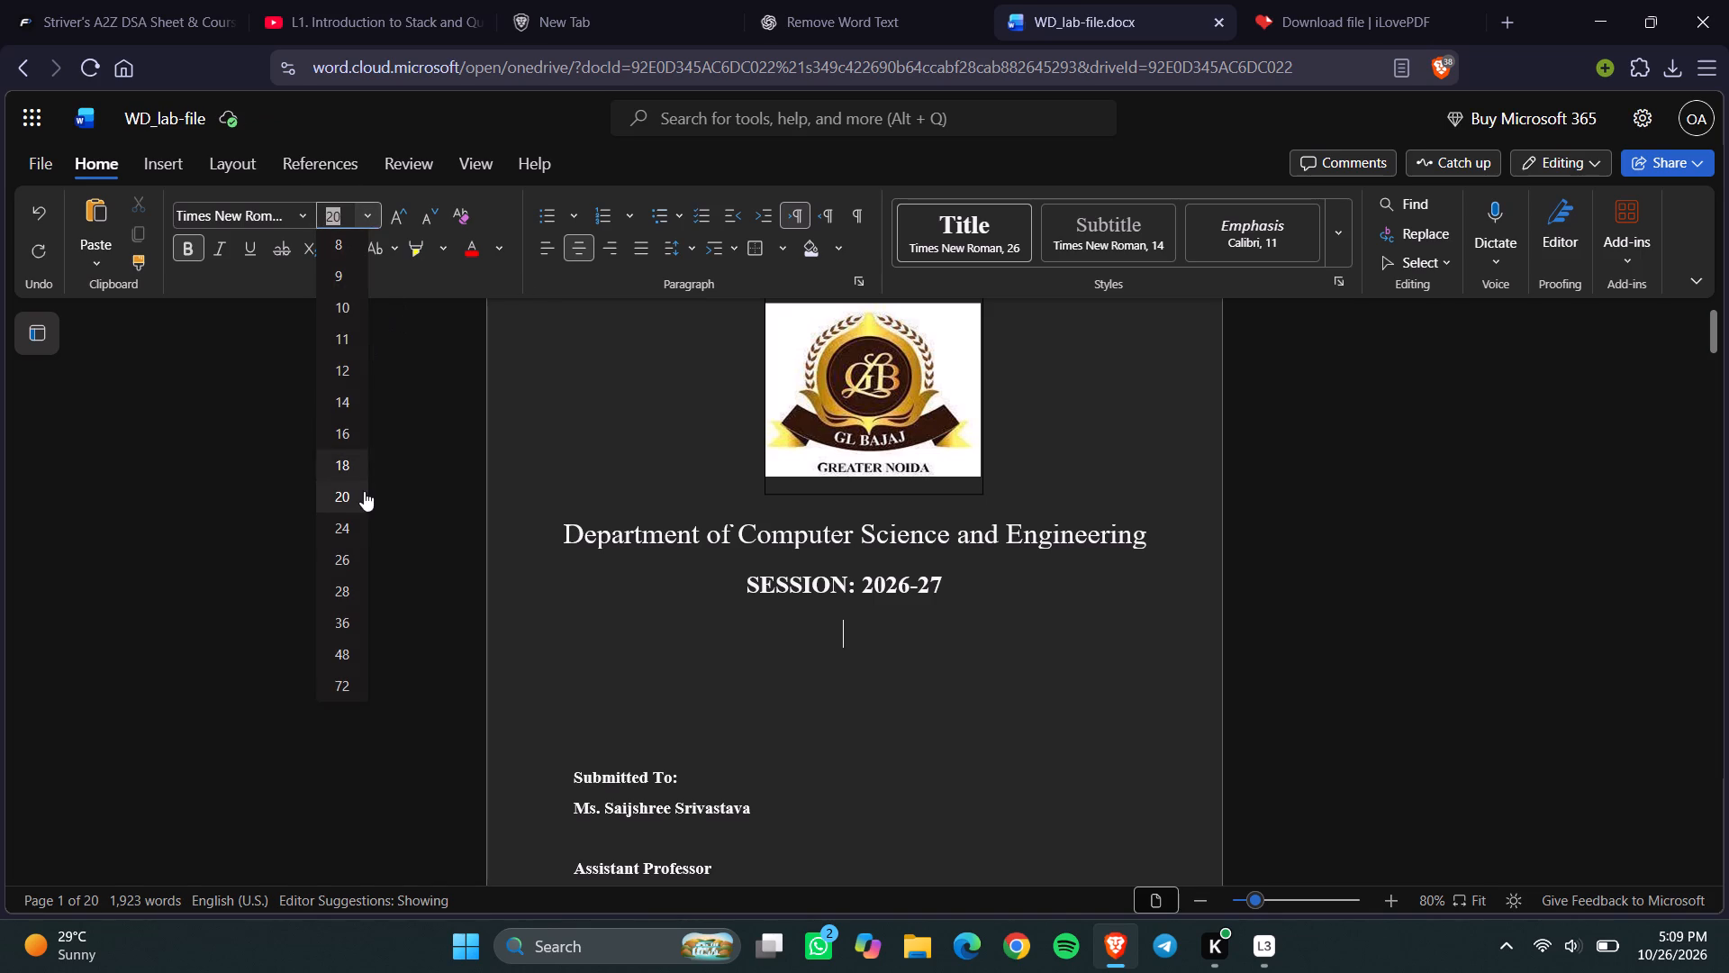
{"action": "left_click", "coordinate": [356, 520]}
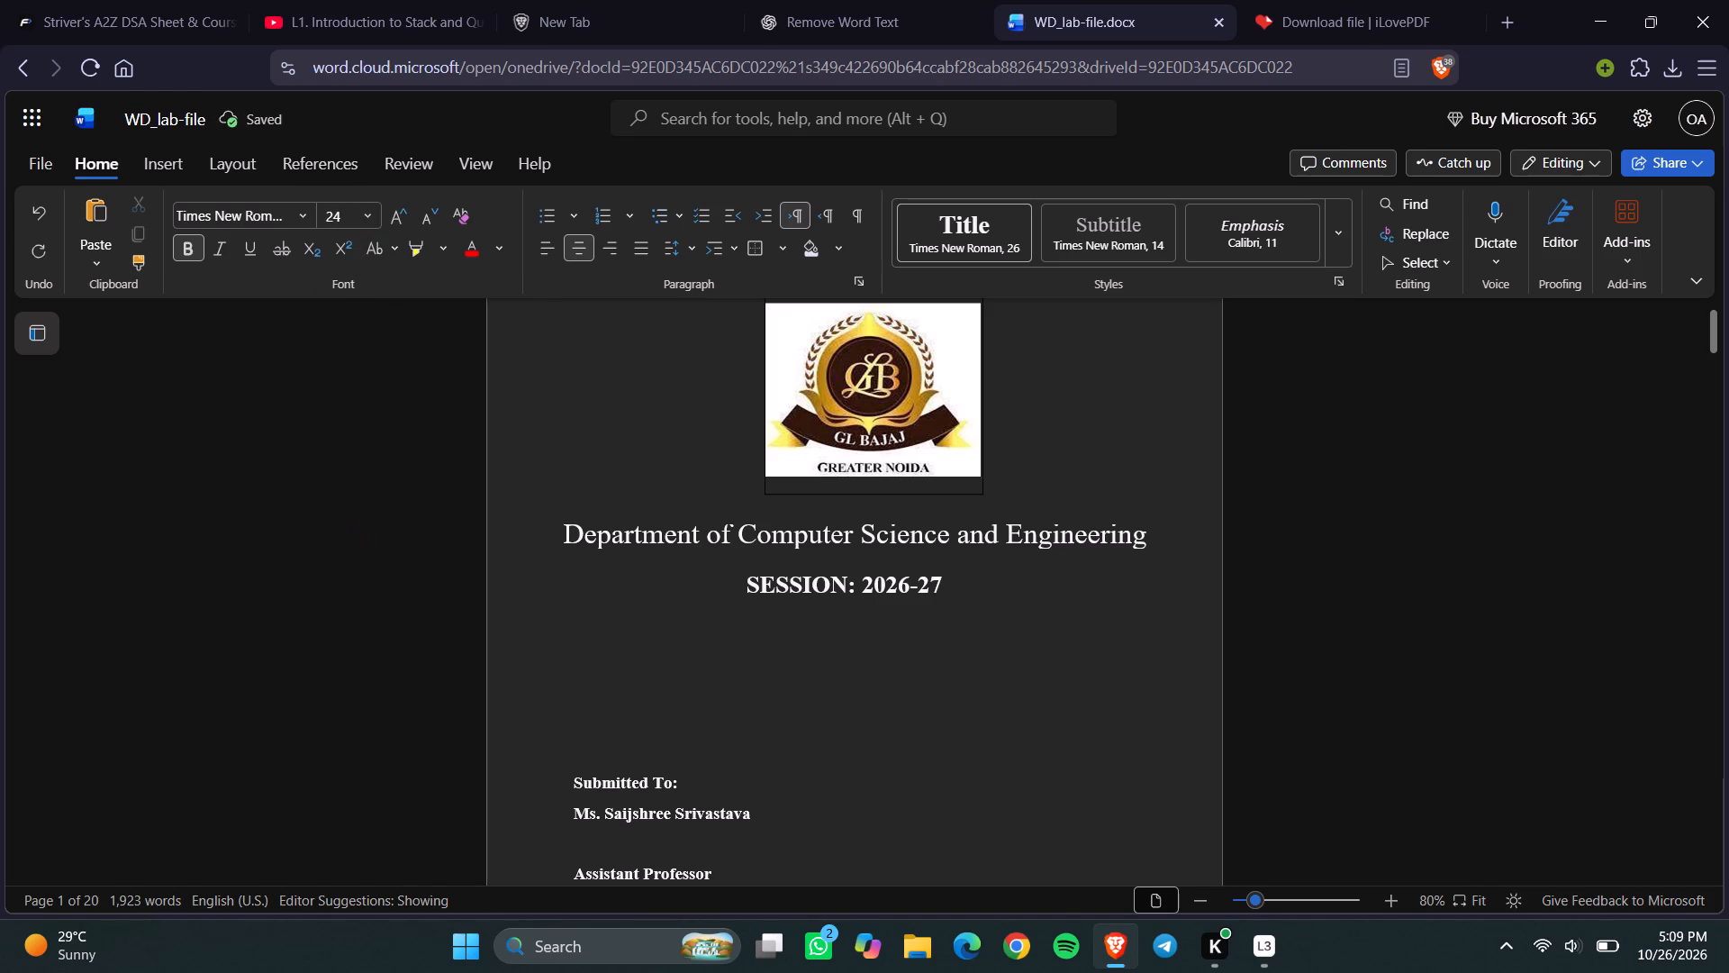
{"action": "left_click", "coordinate": [826, 639]}
{"action": "left_click", "coordinate": [865, 633]}
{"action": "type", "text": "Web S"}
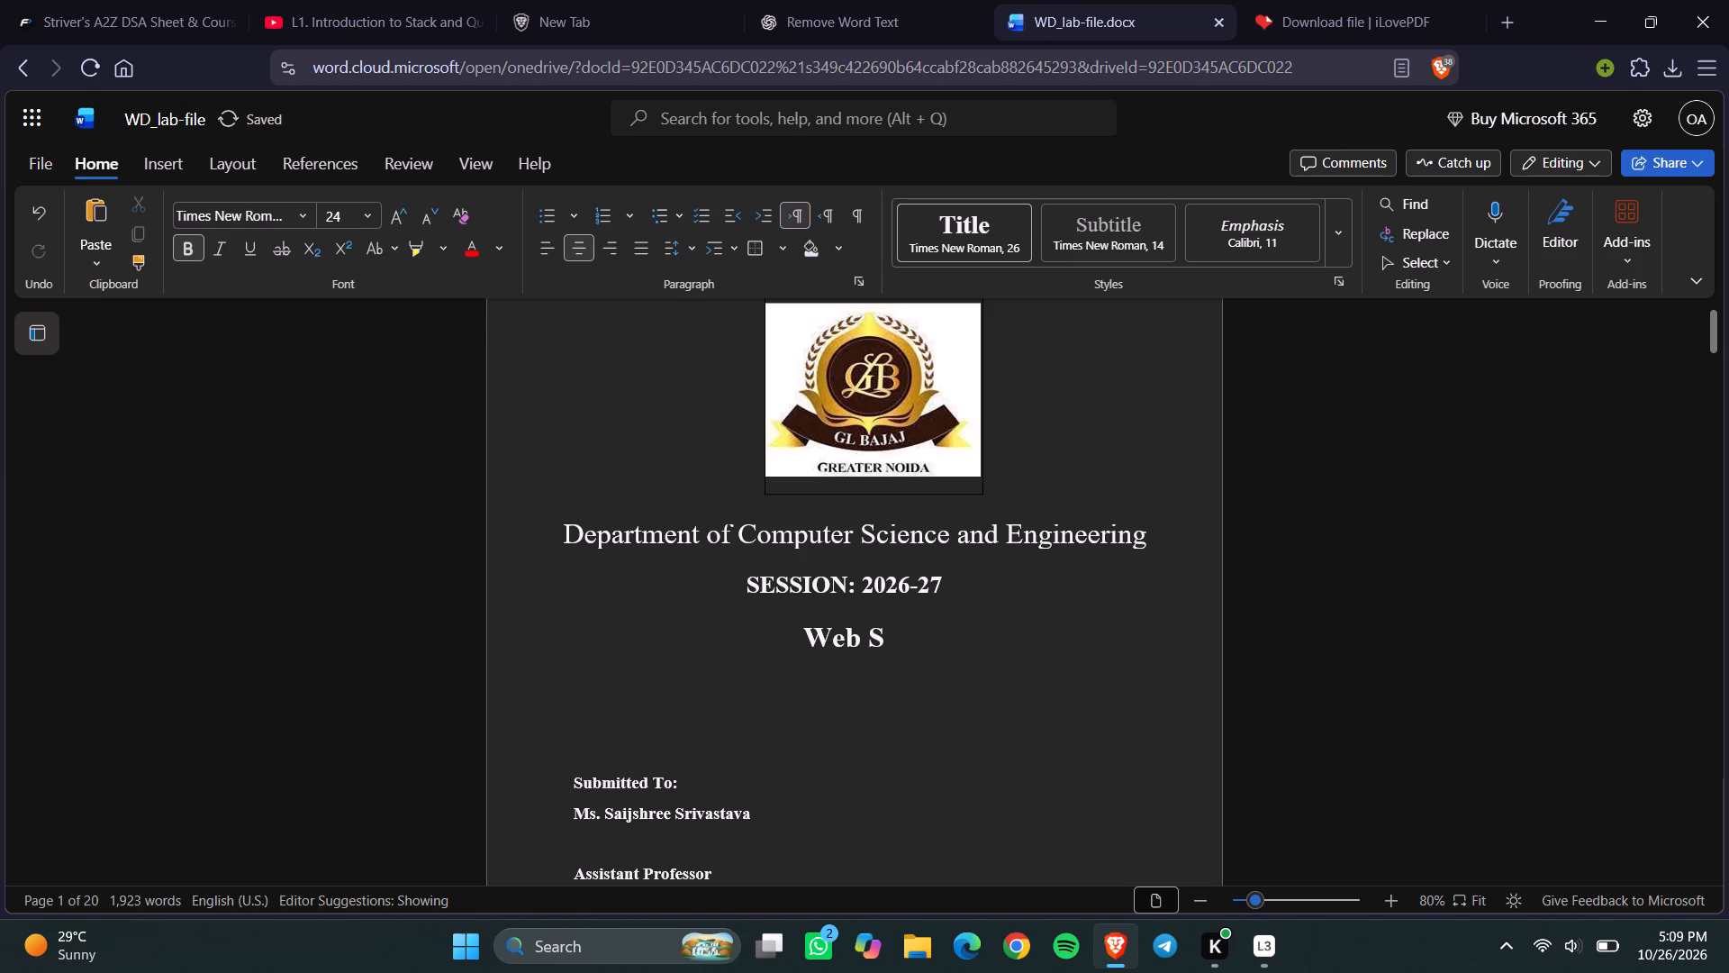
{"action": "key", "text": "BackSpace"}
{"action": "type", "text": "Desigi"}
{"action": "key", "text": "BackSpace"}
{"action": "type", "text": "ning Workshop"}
Add a new line reading (BCS-353) beneath the Web Designing Workshop line.
{"action": "scroll", "coordinate": [865, 633], "scroll_direction": "down", "scroll_amount": 1}
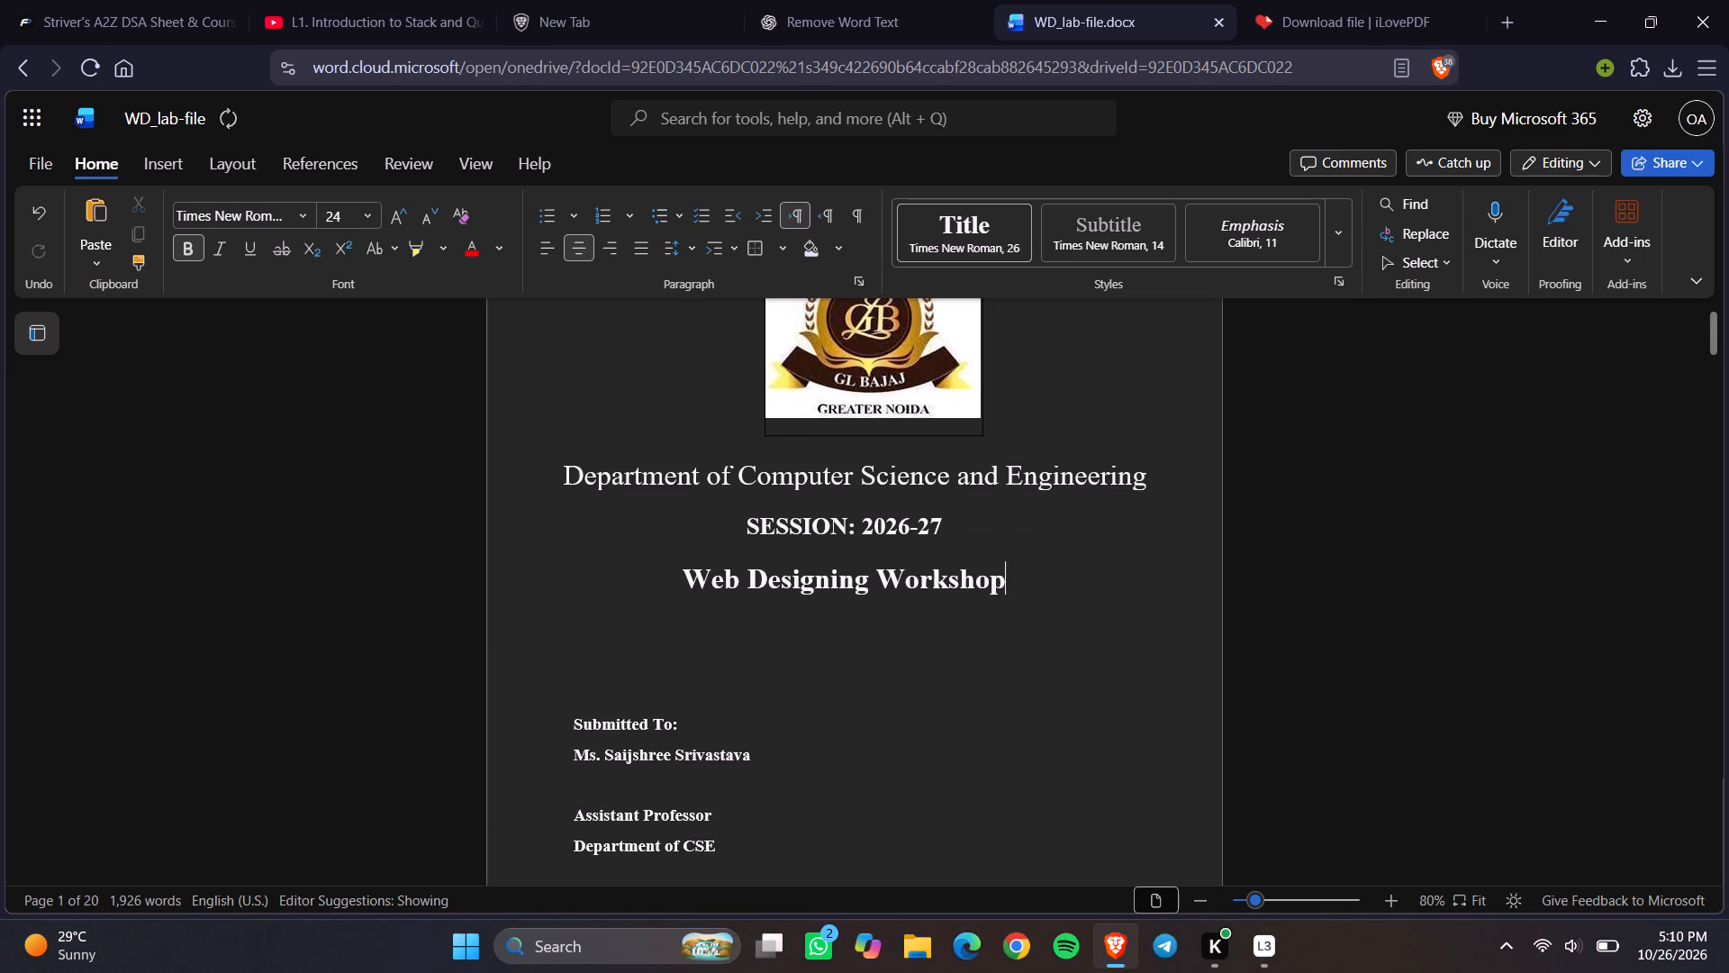
{"action": "key", "text": "Return"}
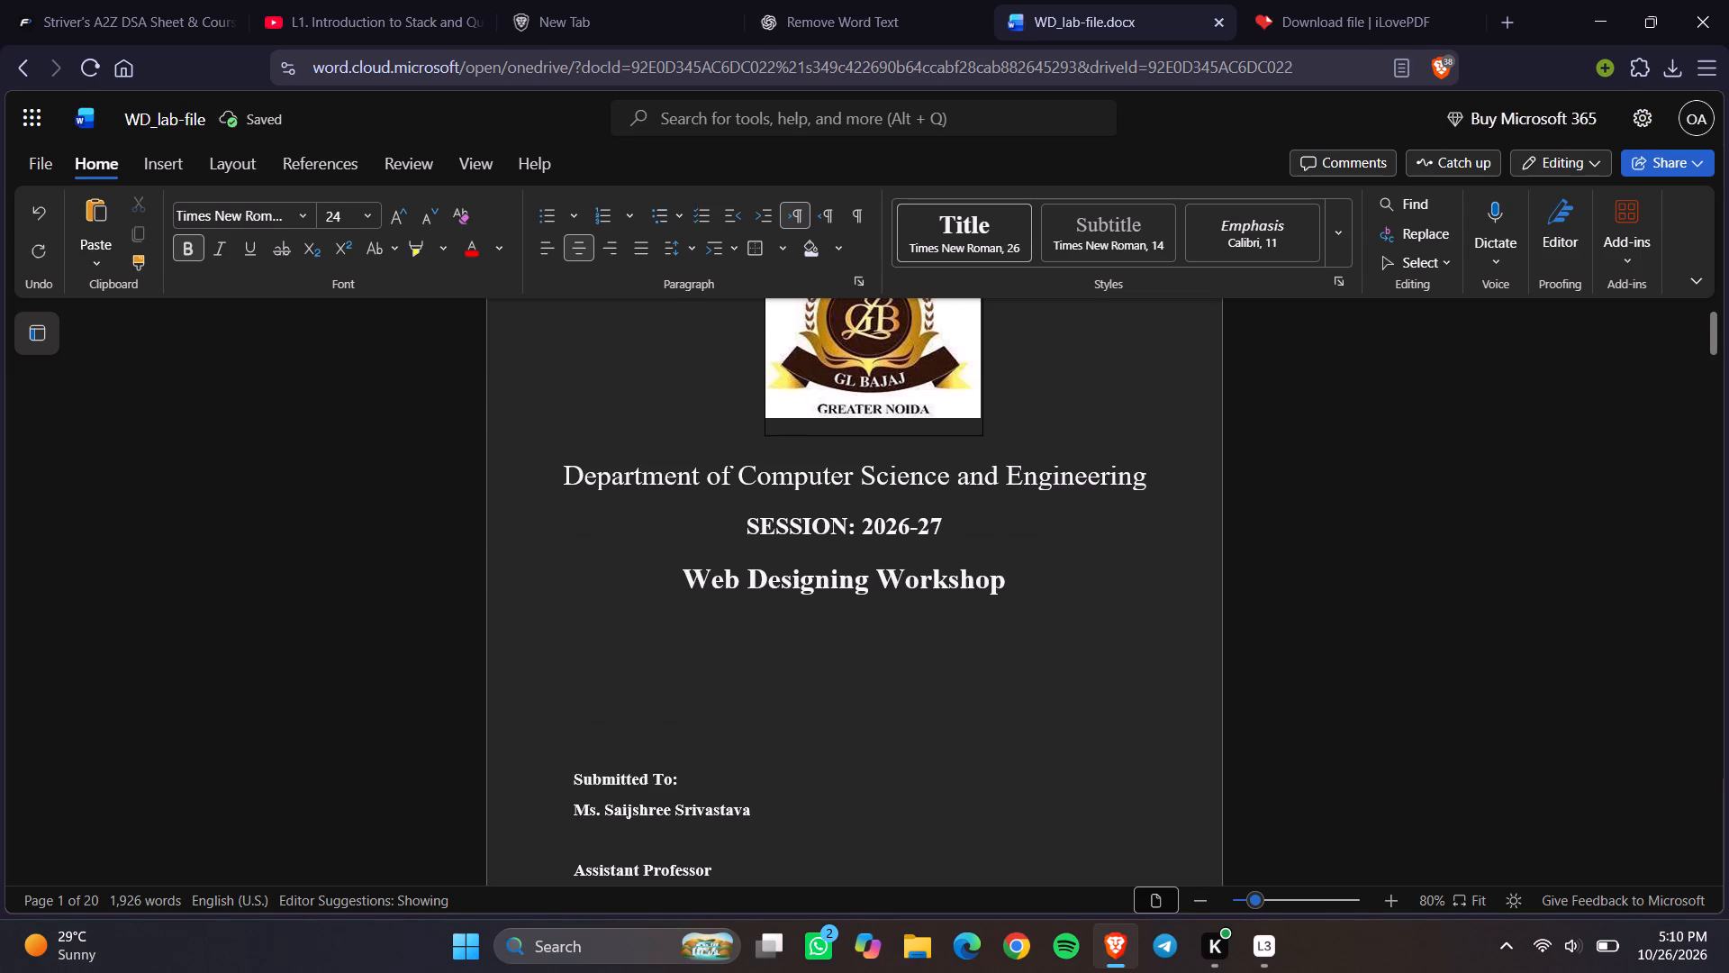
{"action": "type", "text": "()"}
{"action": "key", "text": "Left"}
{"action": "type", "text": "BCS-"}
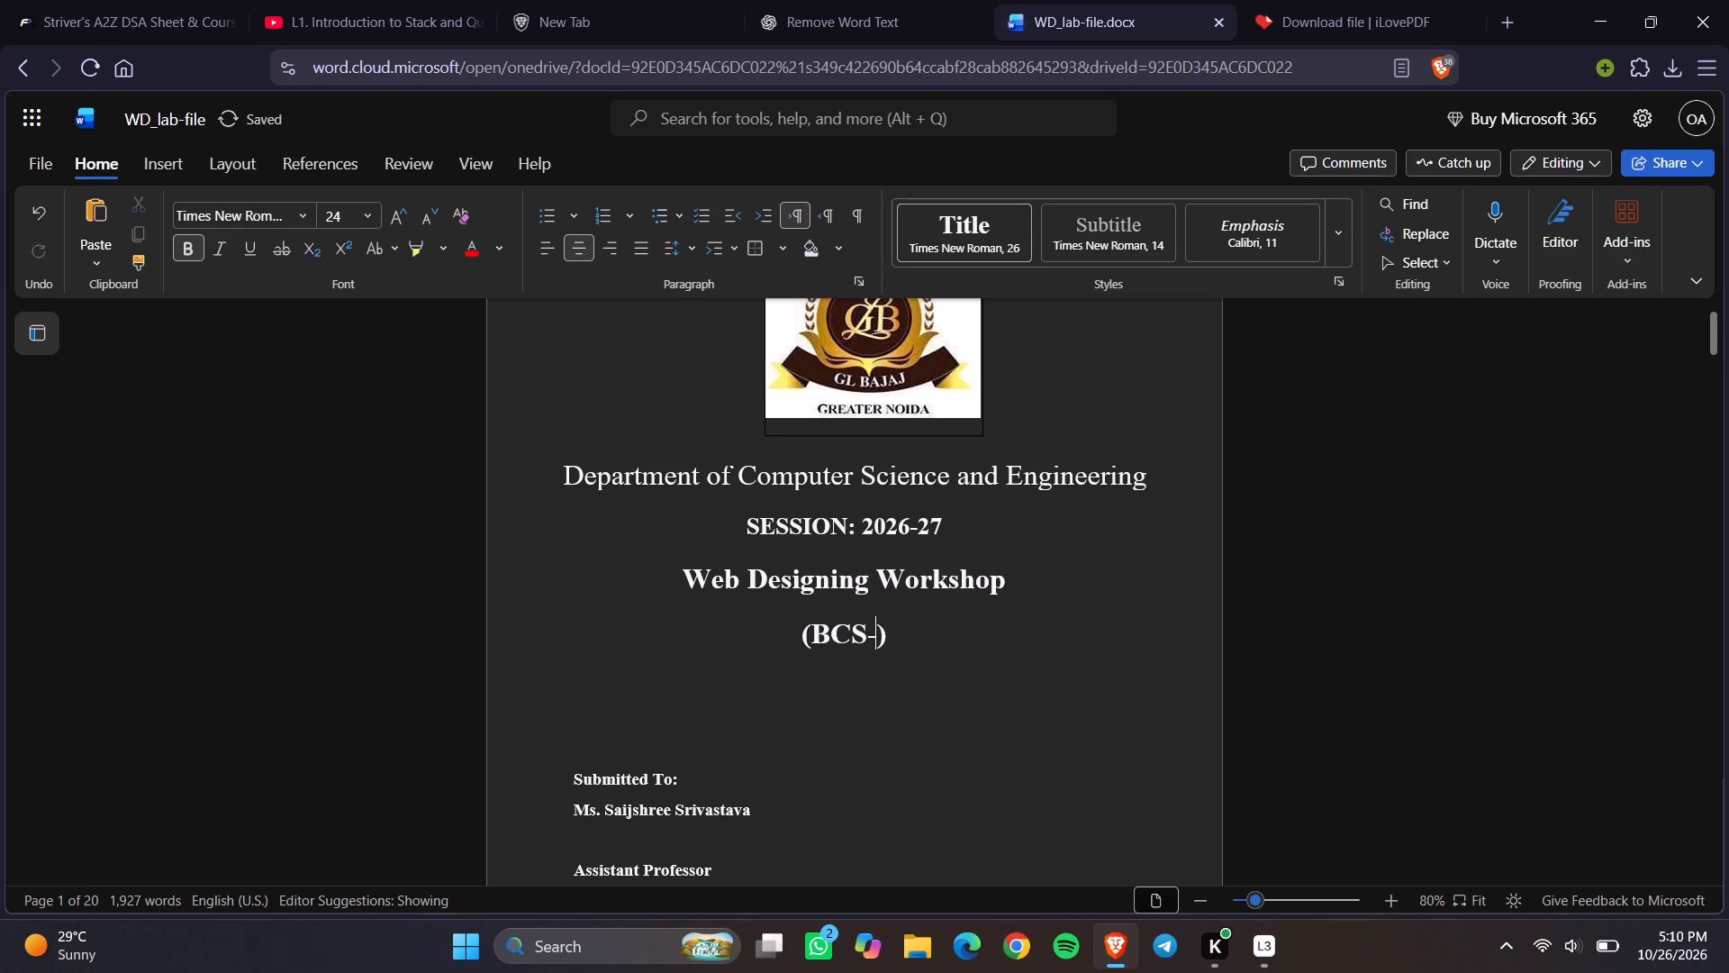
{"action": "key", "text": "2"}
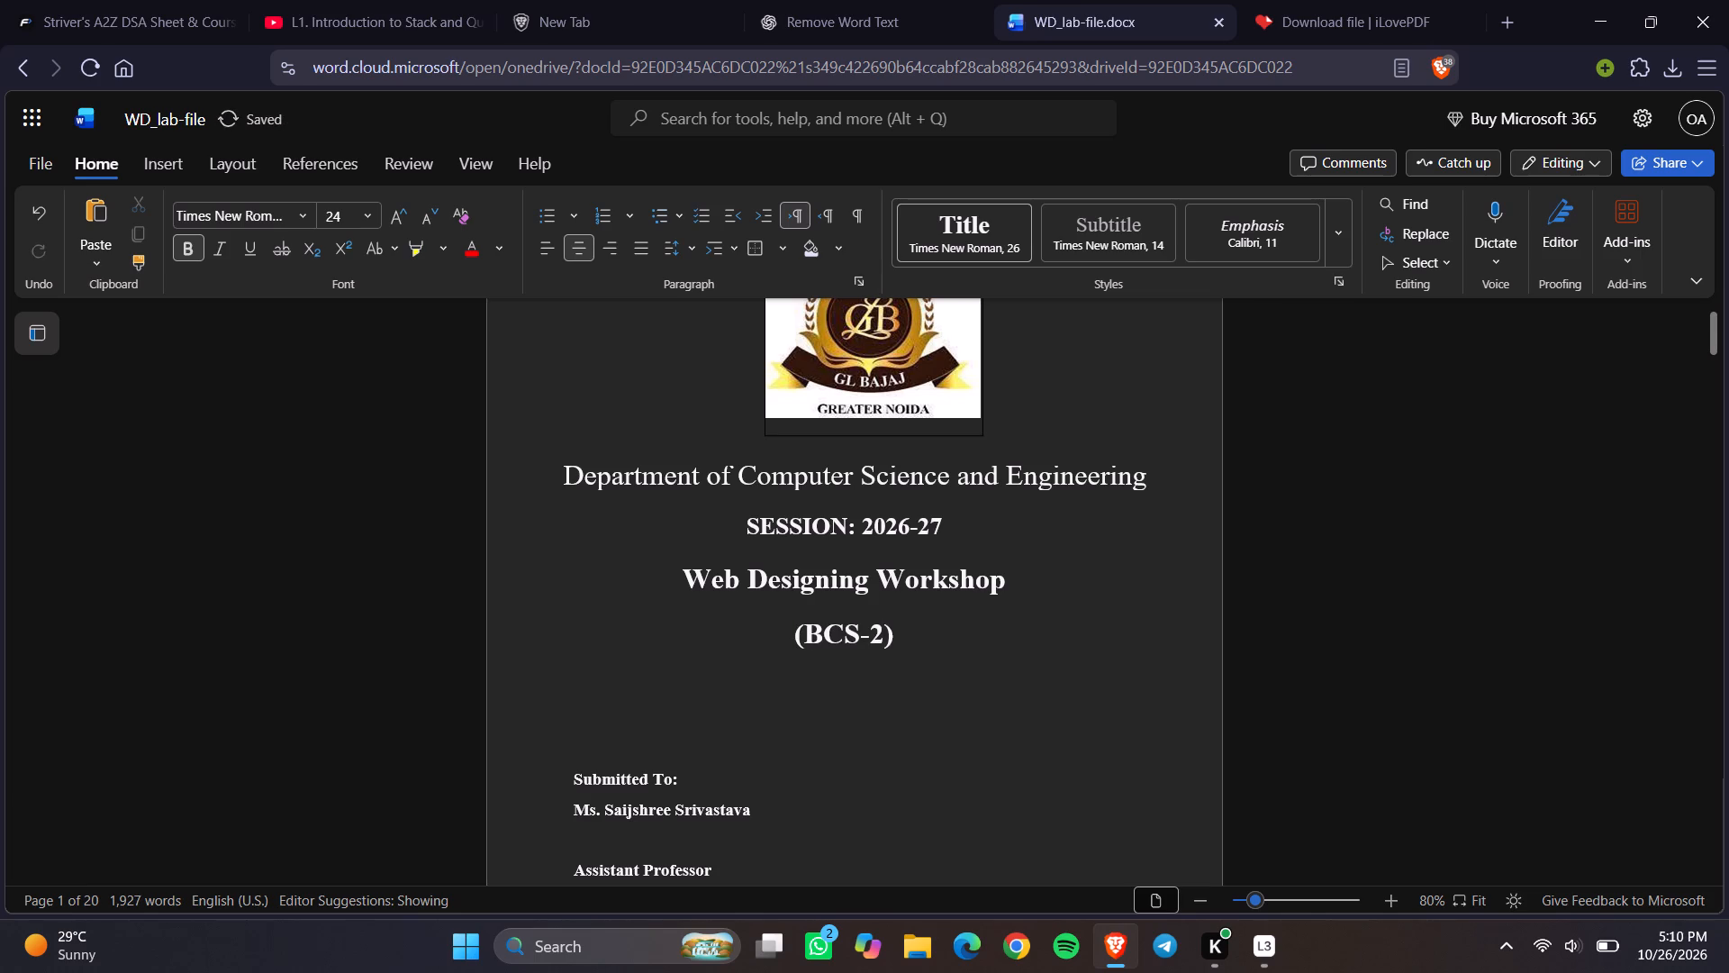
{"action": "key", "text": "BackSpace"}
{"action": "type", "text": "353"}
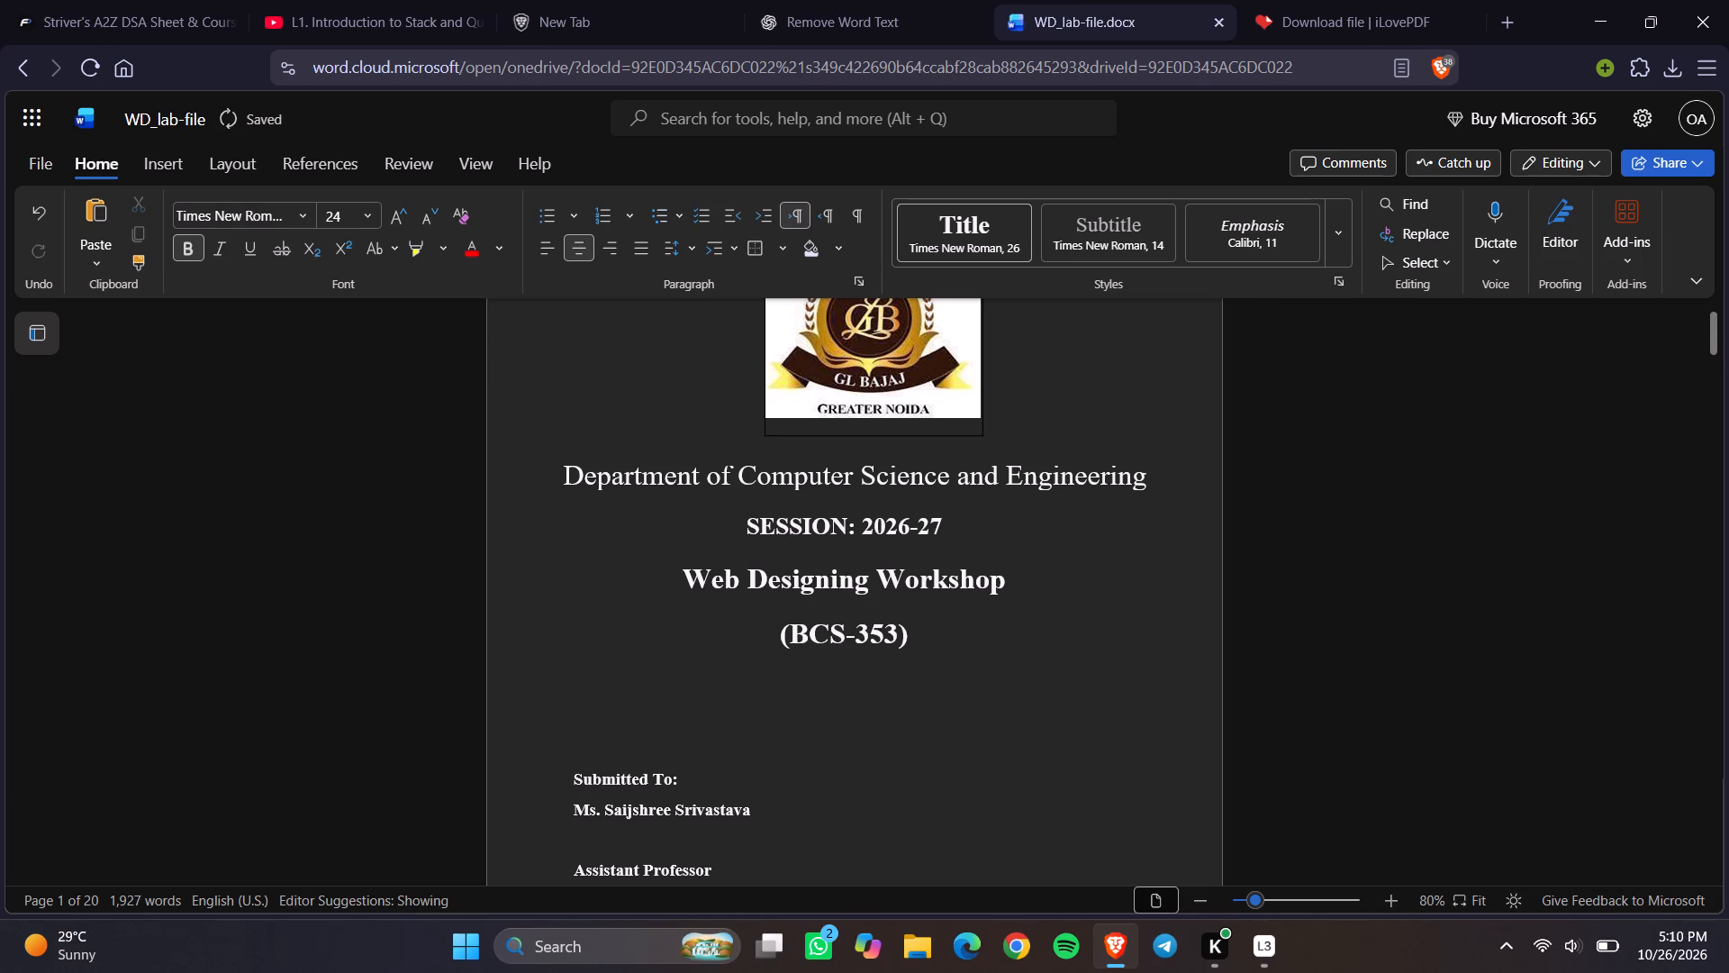
Make the Department of Computer Science and Engineering line bold.
{"action": "left_click_drag", "start_coordinate": [1149, 477], "coordinate": [558, 474]}
{"action": "key", "text": "ctrl+b"}
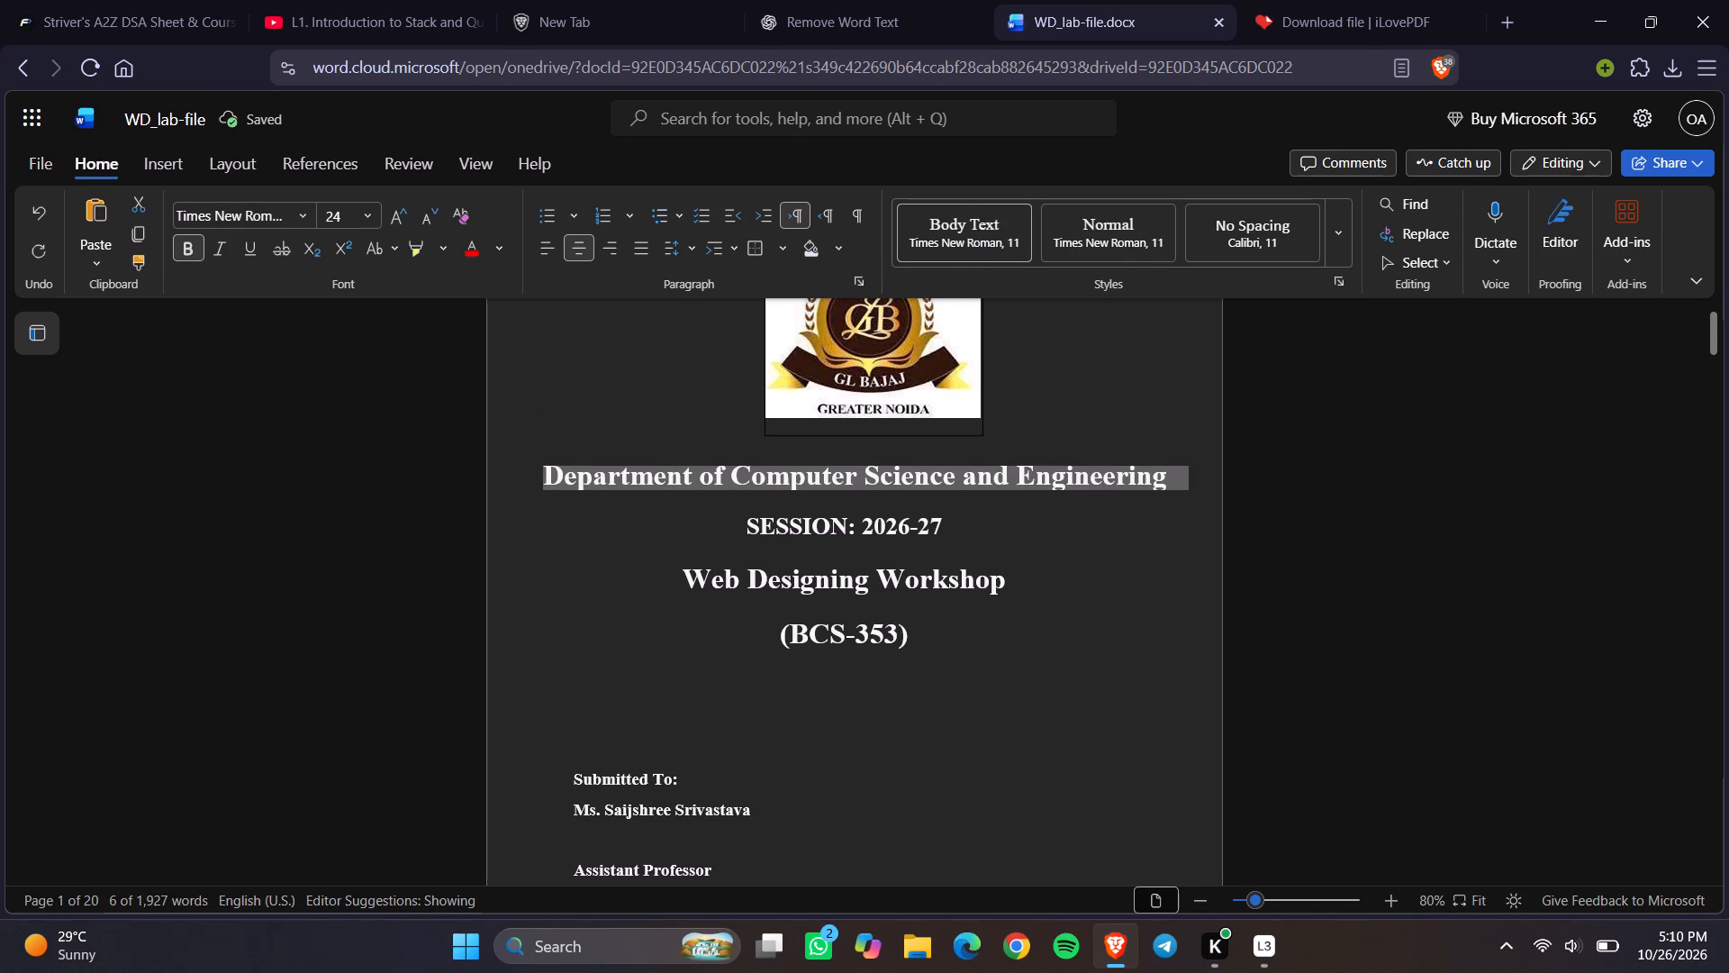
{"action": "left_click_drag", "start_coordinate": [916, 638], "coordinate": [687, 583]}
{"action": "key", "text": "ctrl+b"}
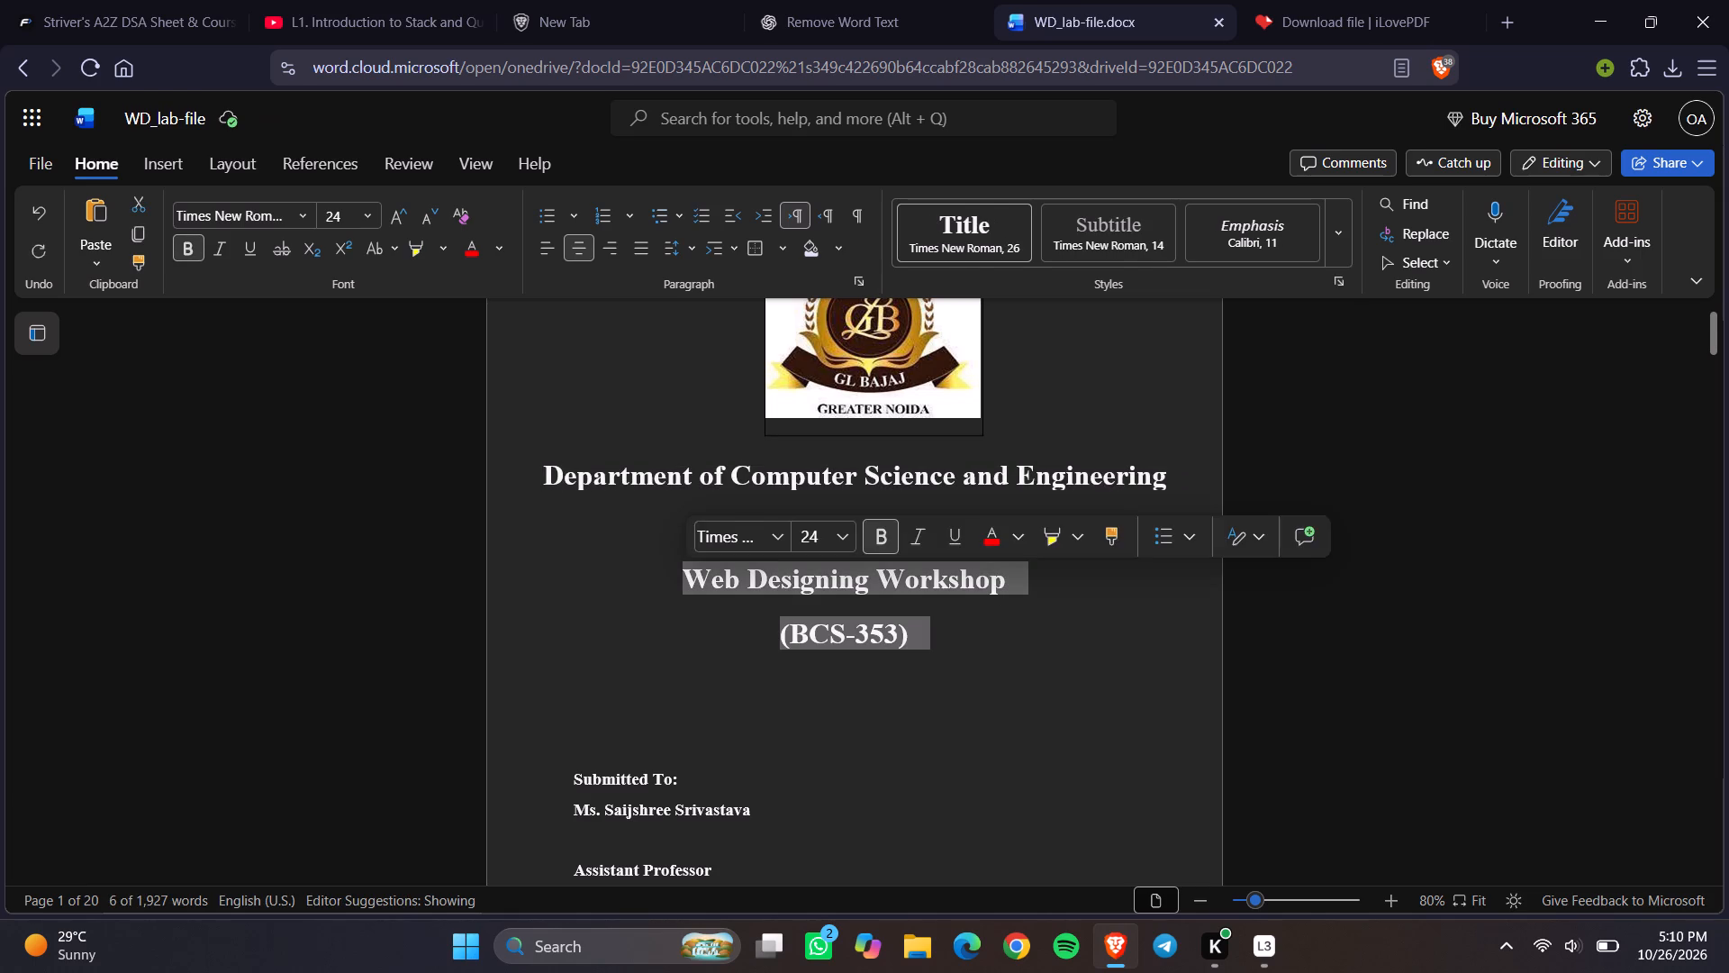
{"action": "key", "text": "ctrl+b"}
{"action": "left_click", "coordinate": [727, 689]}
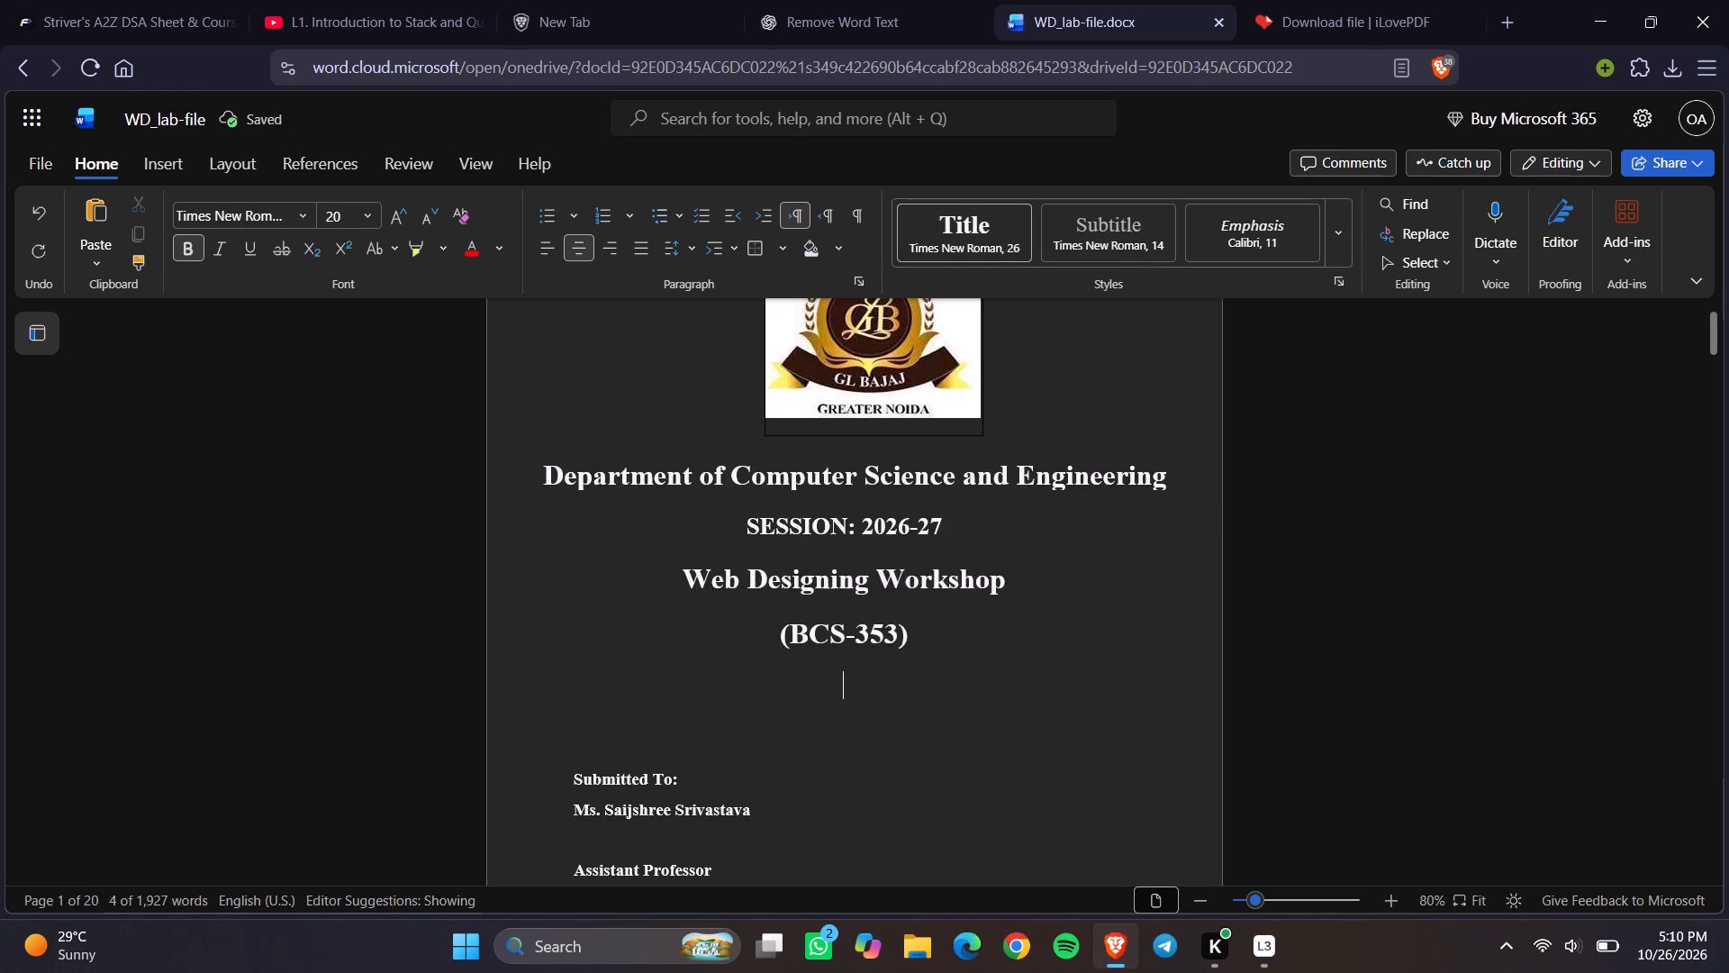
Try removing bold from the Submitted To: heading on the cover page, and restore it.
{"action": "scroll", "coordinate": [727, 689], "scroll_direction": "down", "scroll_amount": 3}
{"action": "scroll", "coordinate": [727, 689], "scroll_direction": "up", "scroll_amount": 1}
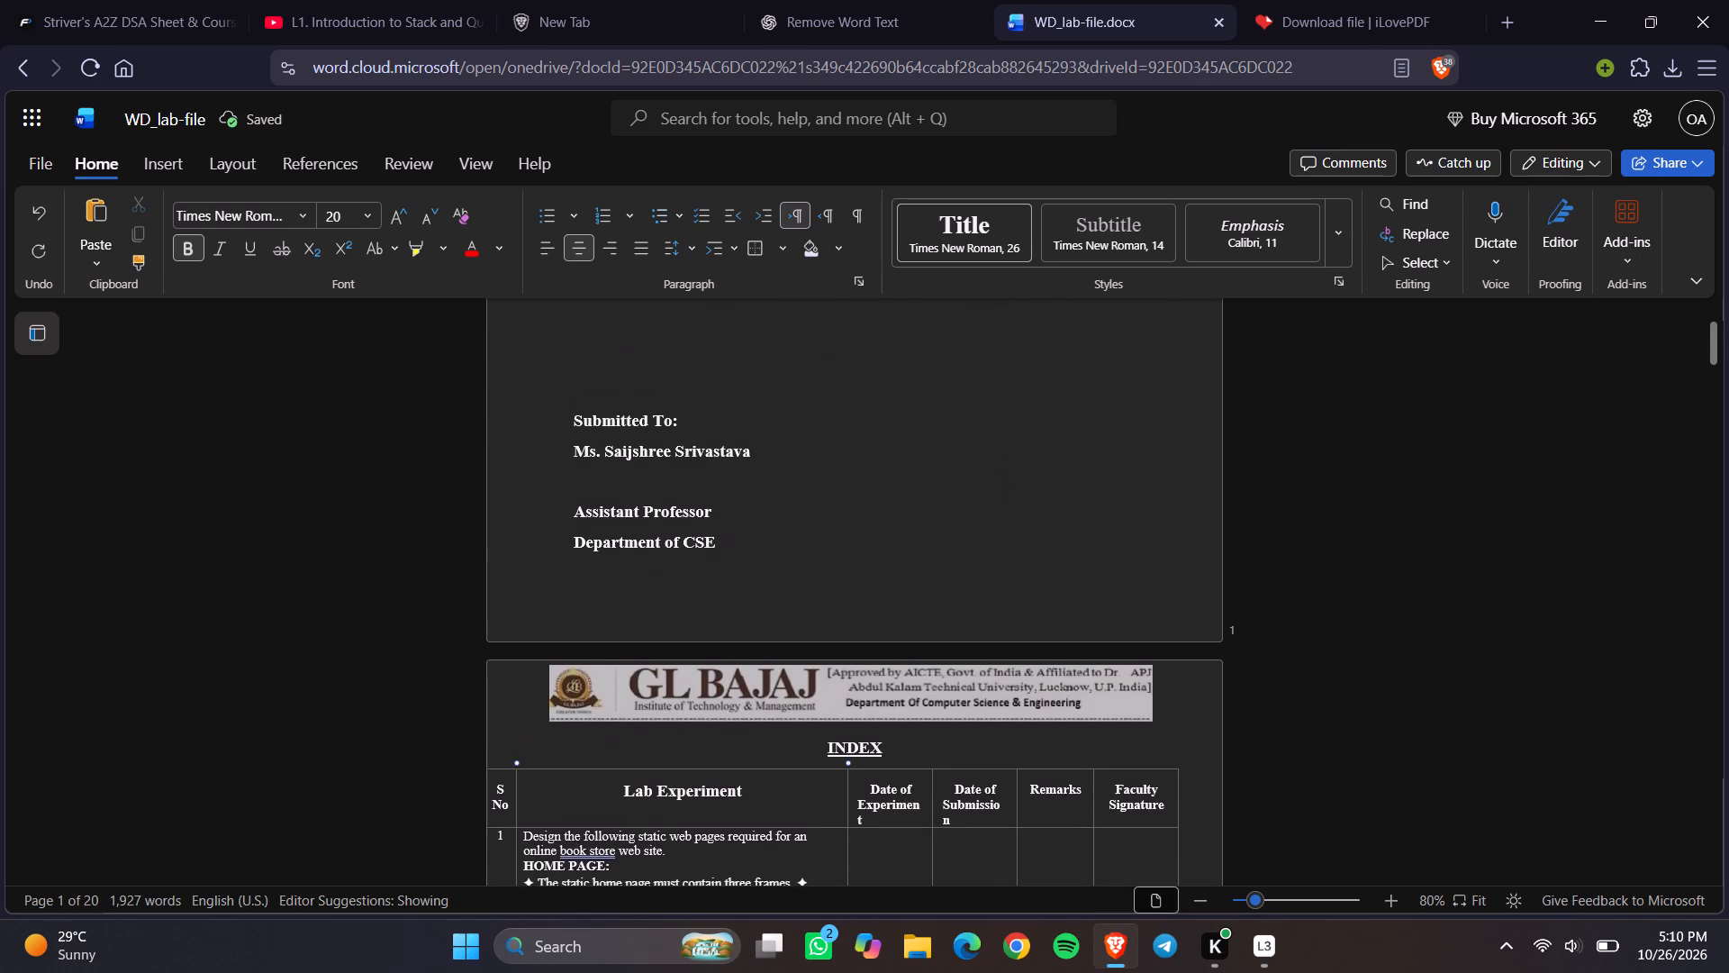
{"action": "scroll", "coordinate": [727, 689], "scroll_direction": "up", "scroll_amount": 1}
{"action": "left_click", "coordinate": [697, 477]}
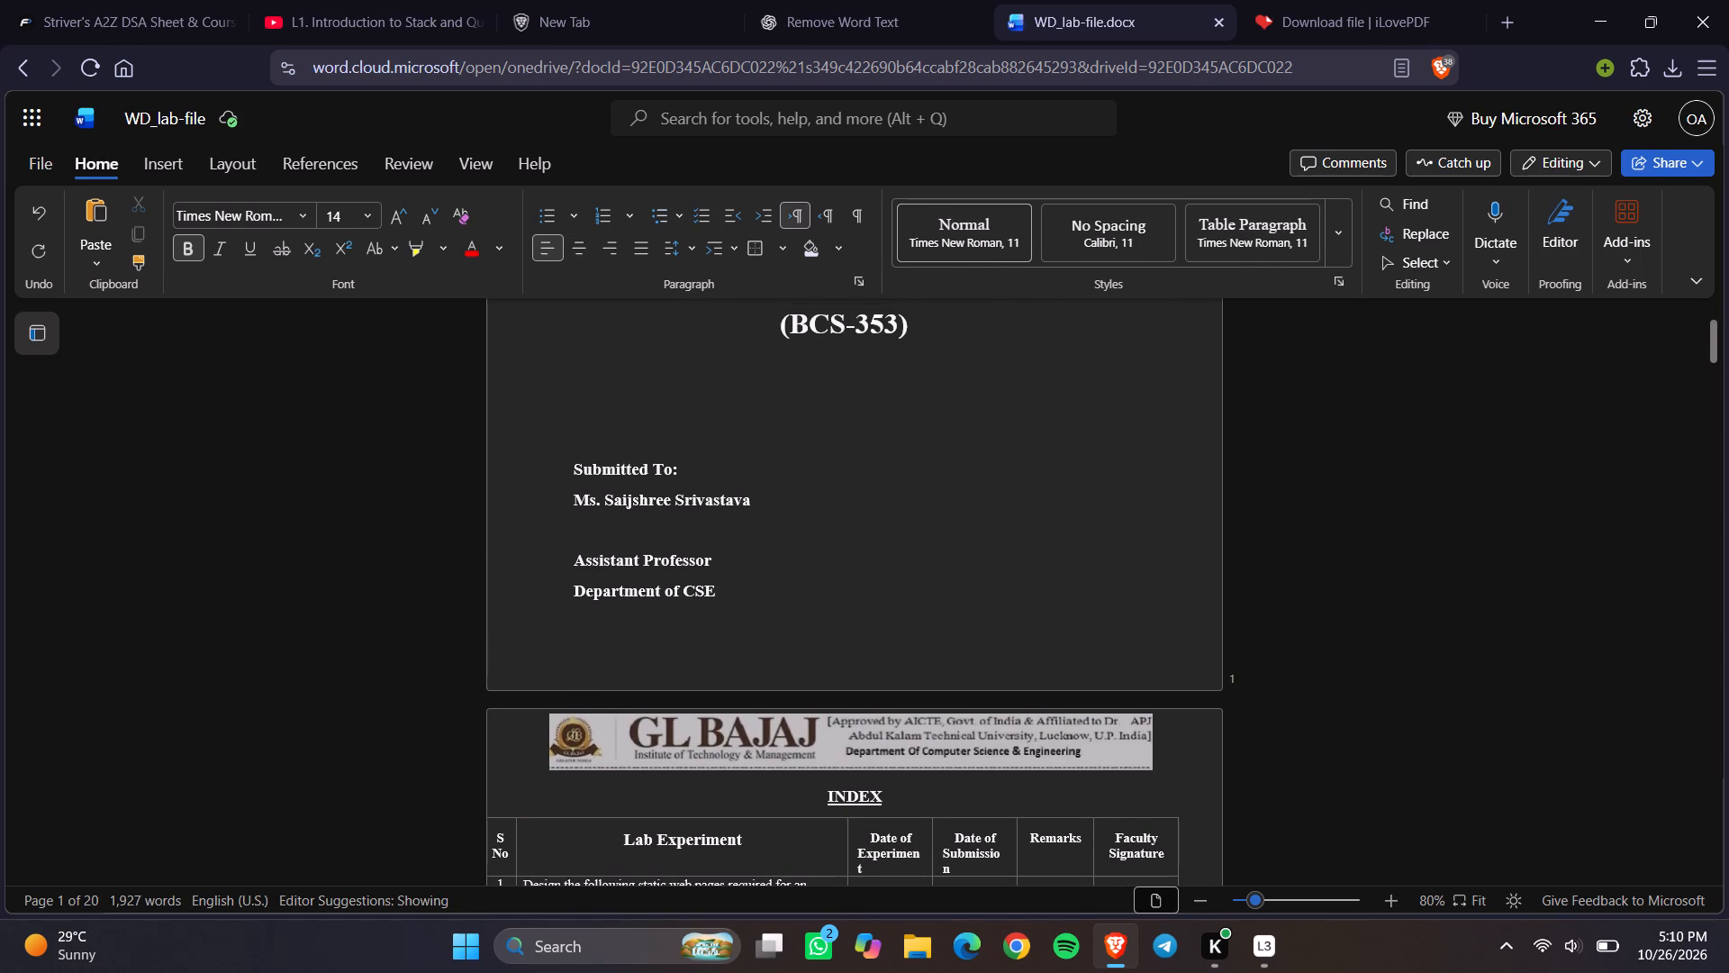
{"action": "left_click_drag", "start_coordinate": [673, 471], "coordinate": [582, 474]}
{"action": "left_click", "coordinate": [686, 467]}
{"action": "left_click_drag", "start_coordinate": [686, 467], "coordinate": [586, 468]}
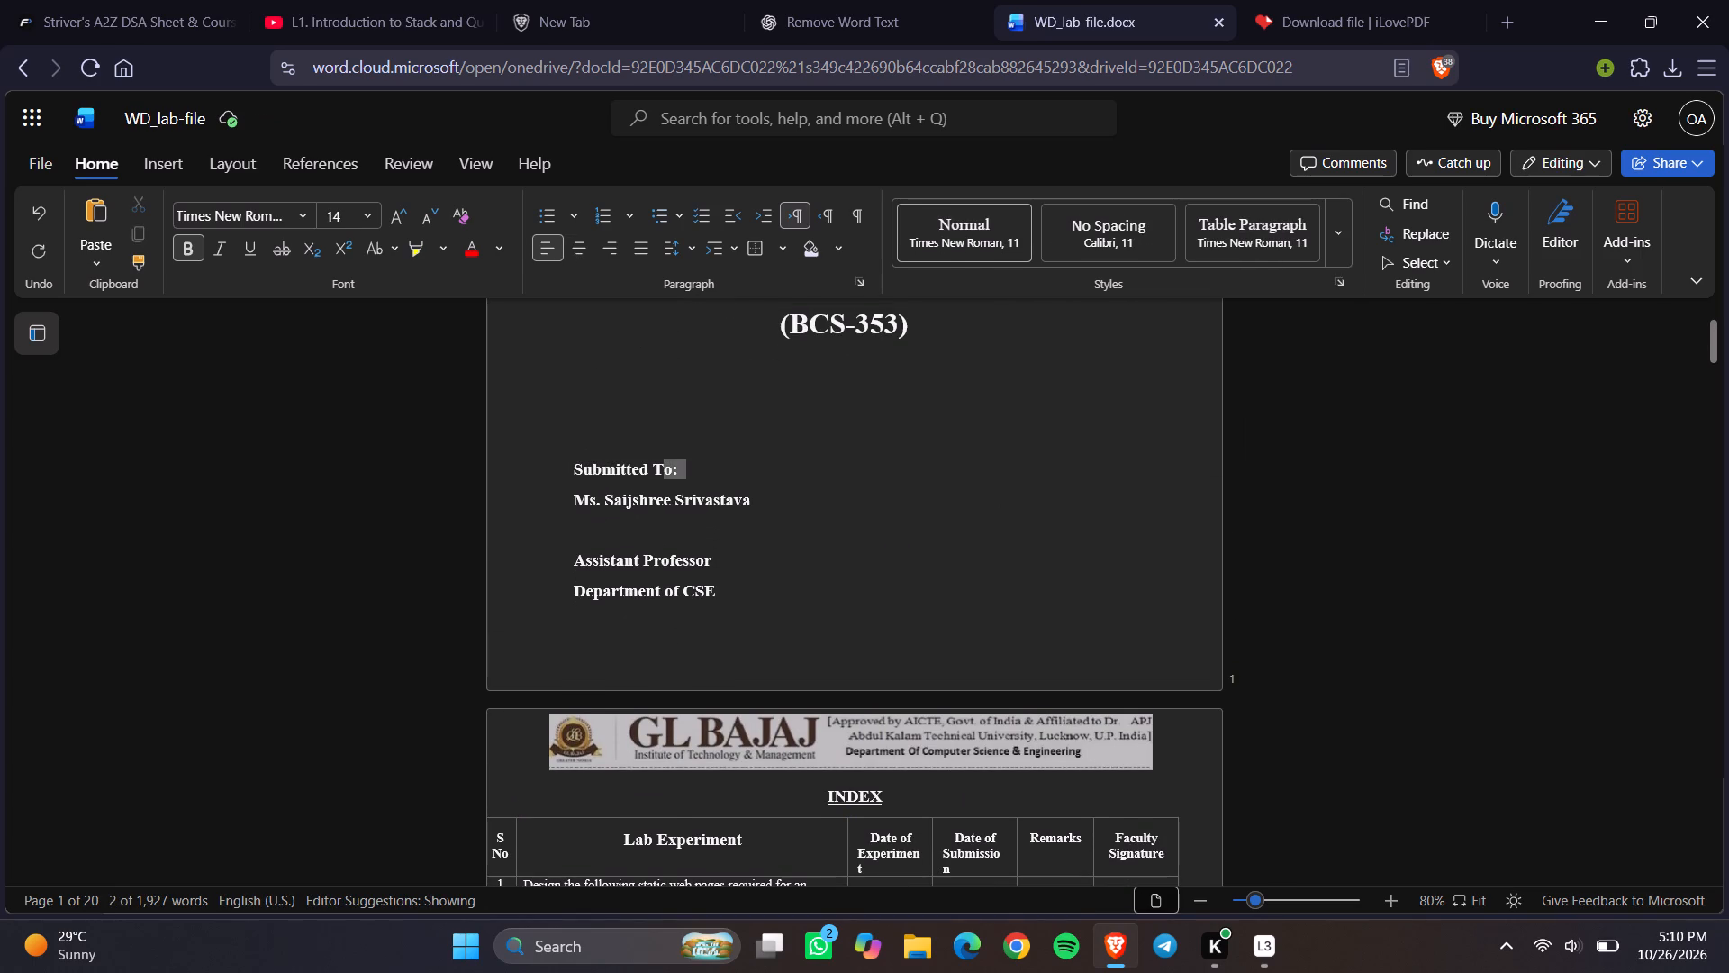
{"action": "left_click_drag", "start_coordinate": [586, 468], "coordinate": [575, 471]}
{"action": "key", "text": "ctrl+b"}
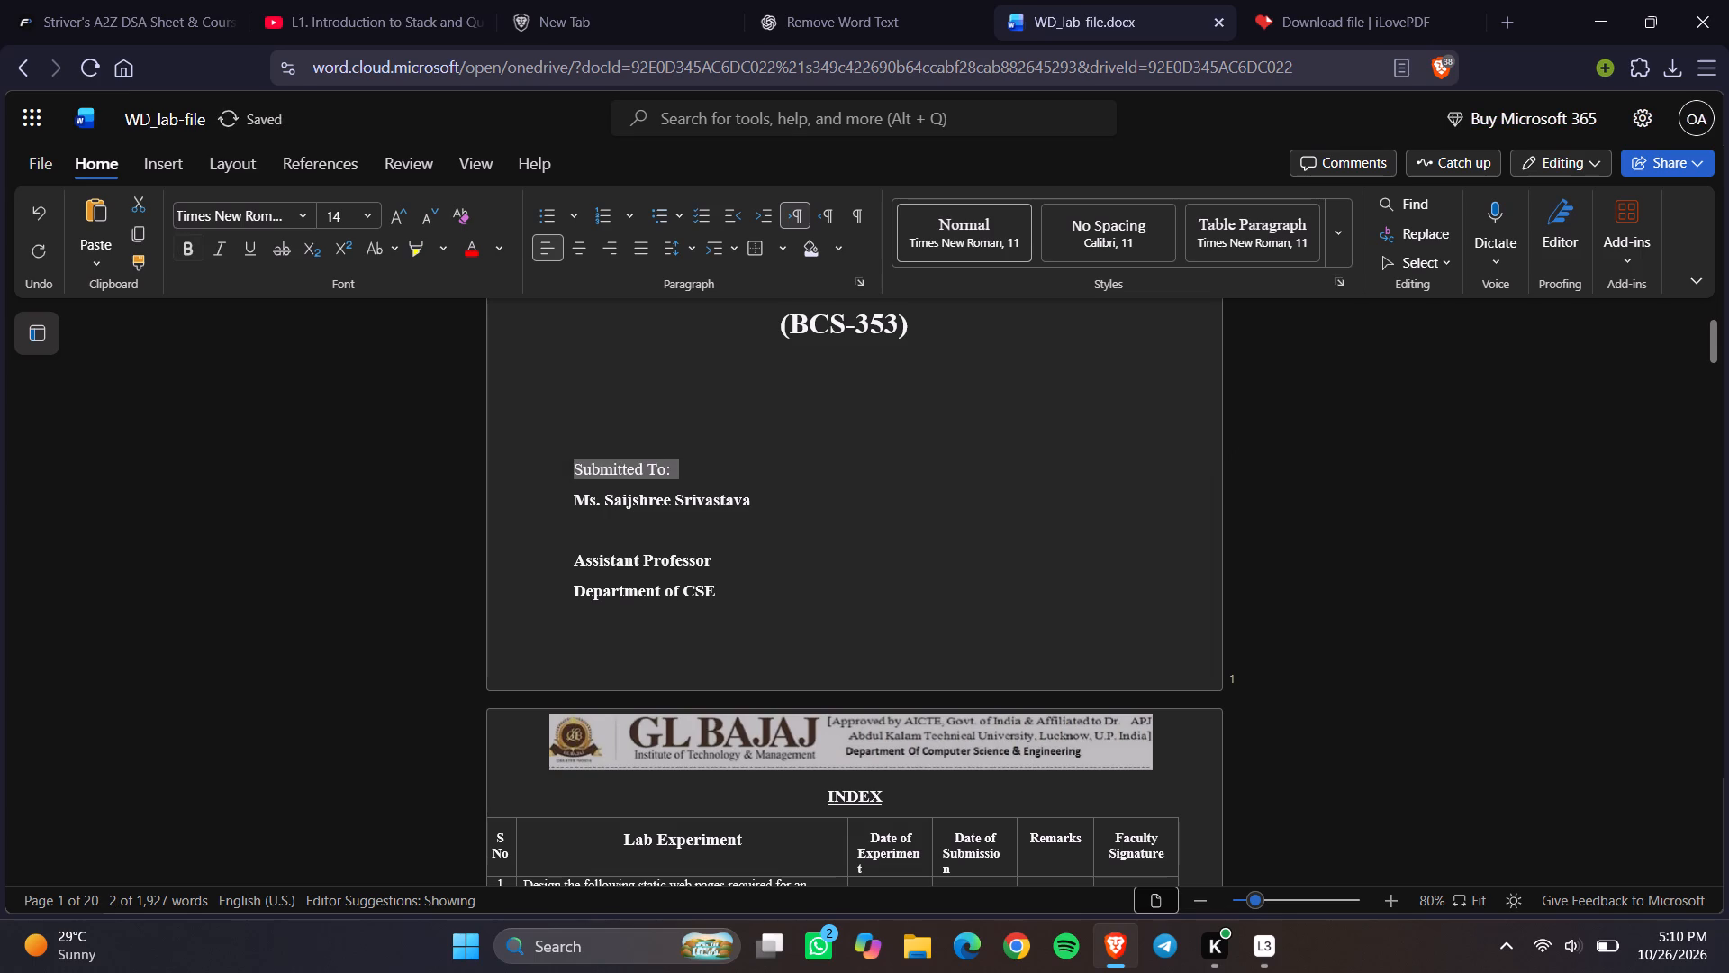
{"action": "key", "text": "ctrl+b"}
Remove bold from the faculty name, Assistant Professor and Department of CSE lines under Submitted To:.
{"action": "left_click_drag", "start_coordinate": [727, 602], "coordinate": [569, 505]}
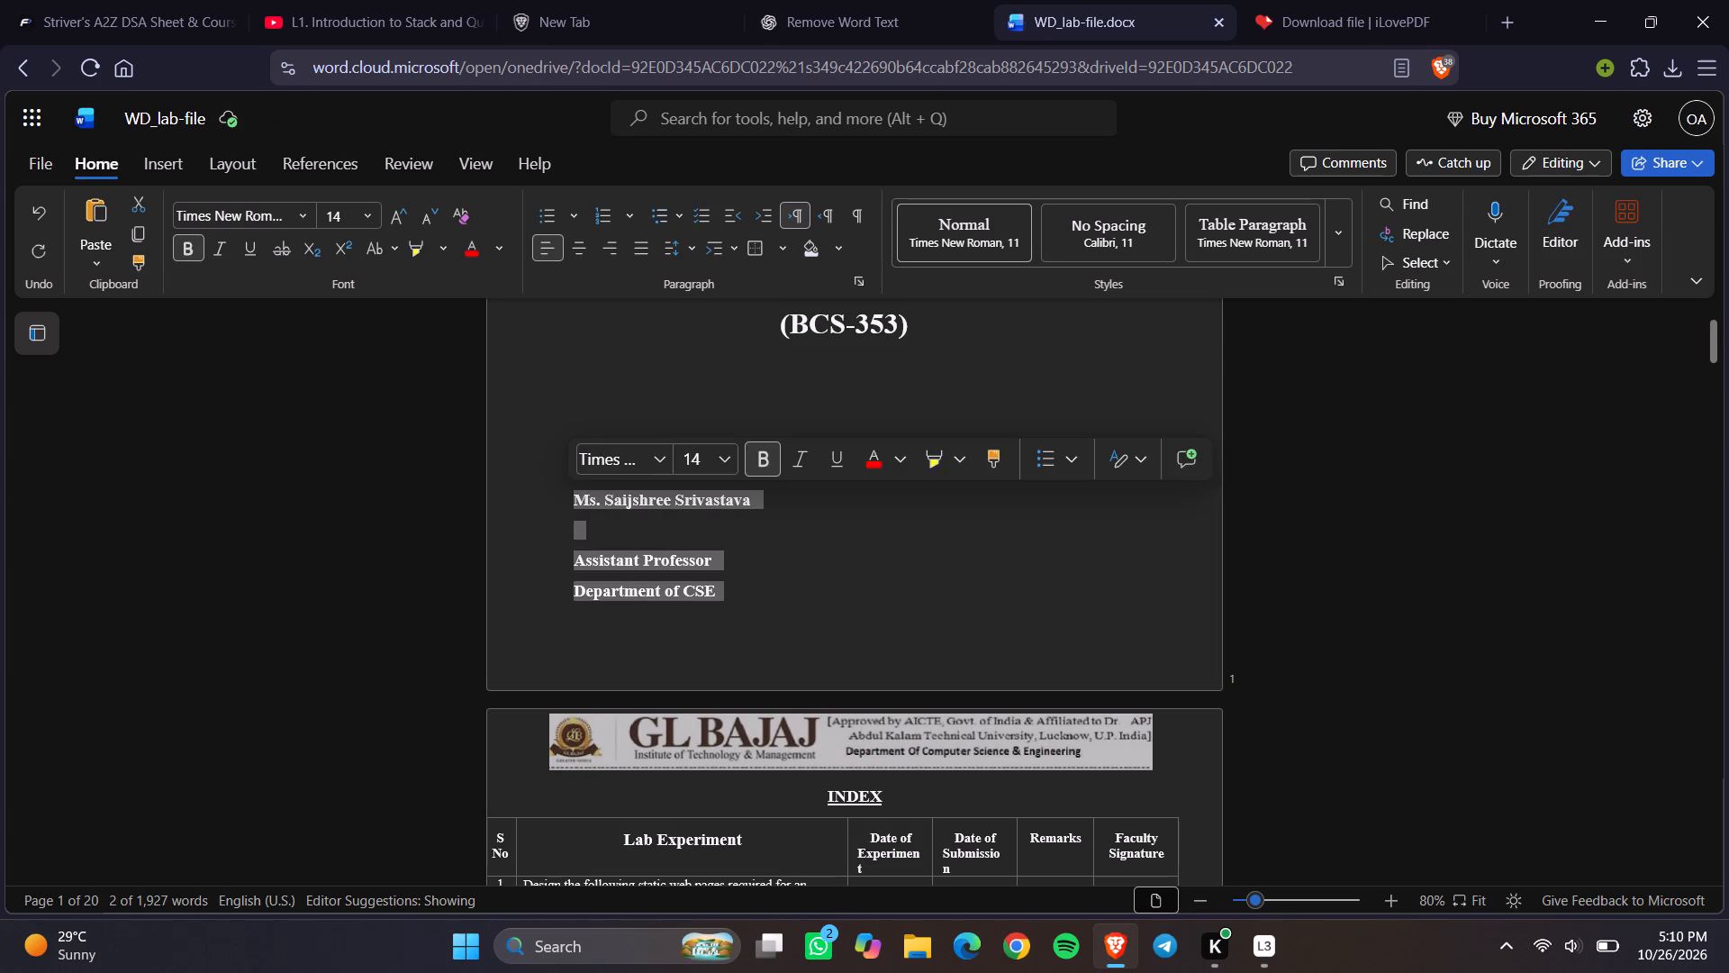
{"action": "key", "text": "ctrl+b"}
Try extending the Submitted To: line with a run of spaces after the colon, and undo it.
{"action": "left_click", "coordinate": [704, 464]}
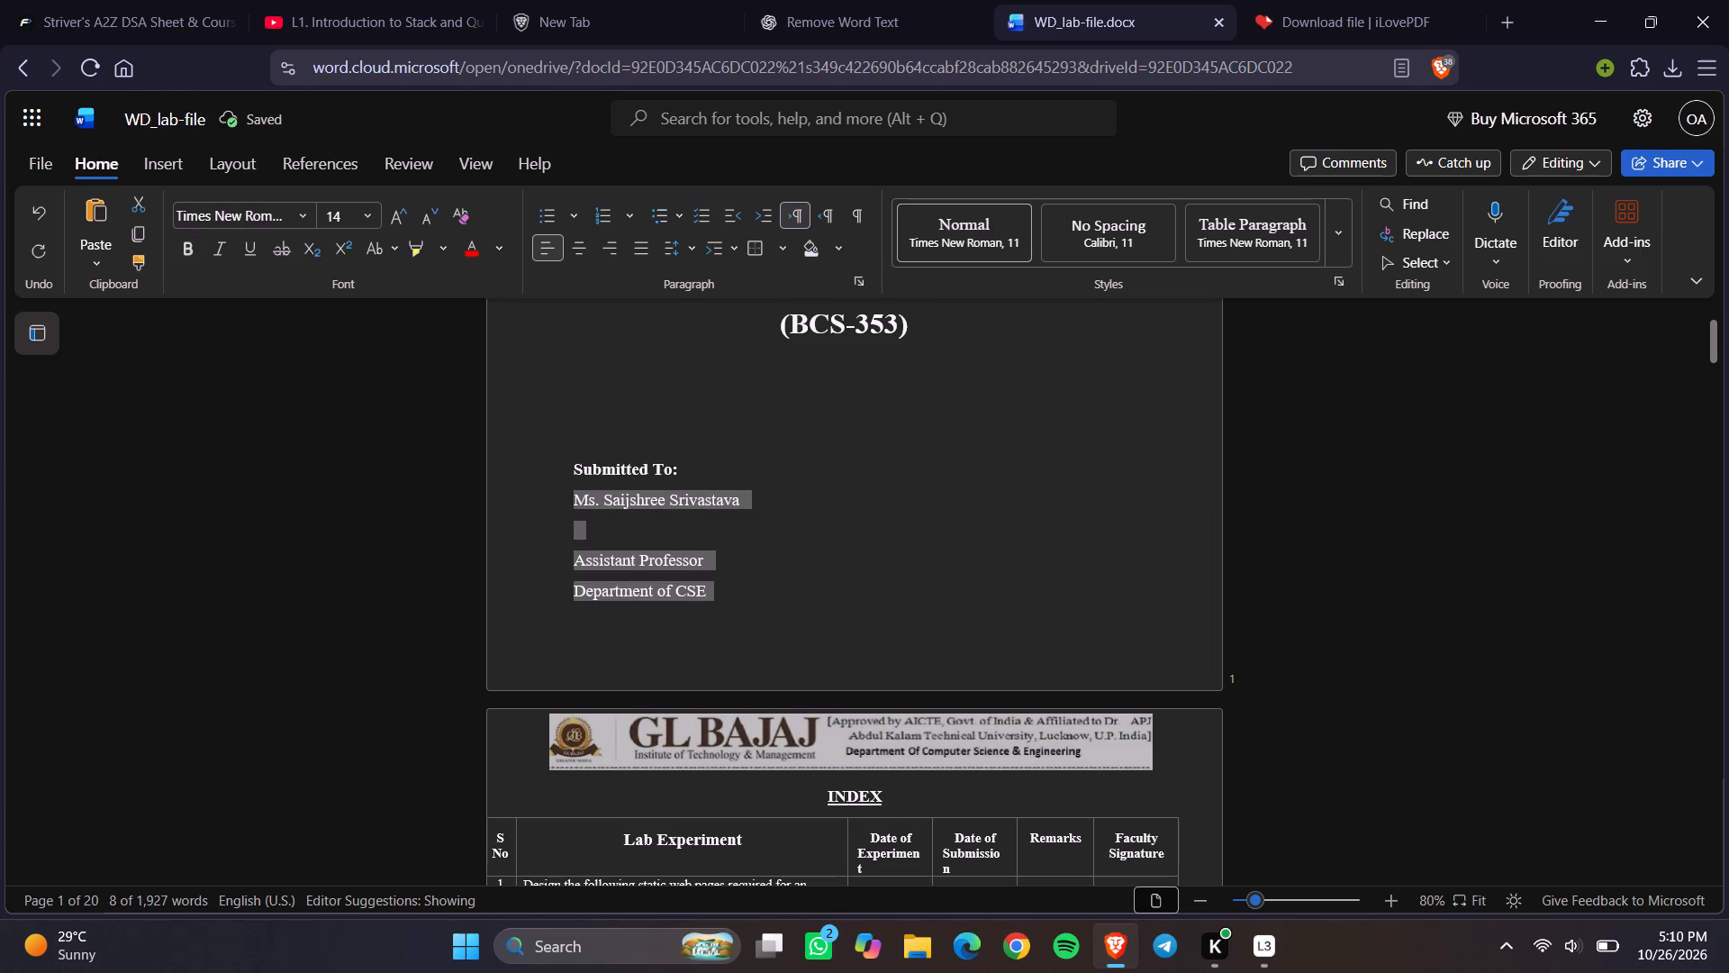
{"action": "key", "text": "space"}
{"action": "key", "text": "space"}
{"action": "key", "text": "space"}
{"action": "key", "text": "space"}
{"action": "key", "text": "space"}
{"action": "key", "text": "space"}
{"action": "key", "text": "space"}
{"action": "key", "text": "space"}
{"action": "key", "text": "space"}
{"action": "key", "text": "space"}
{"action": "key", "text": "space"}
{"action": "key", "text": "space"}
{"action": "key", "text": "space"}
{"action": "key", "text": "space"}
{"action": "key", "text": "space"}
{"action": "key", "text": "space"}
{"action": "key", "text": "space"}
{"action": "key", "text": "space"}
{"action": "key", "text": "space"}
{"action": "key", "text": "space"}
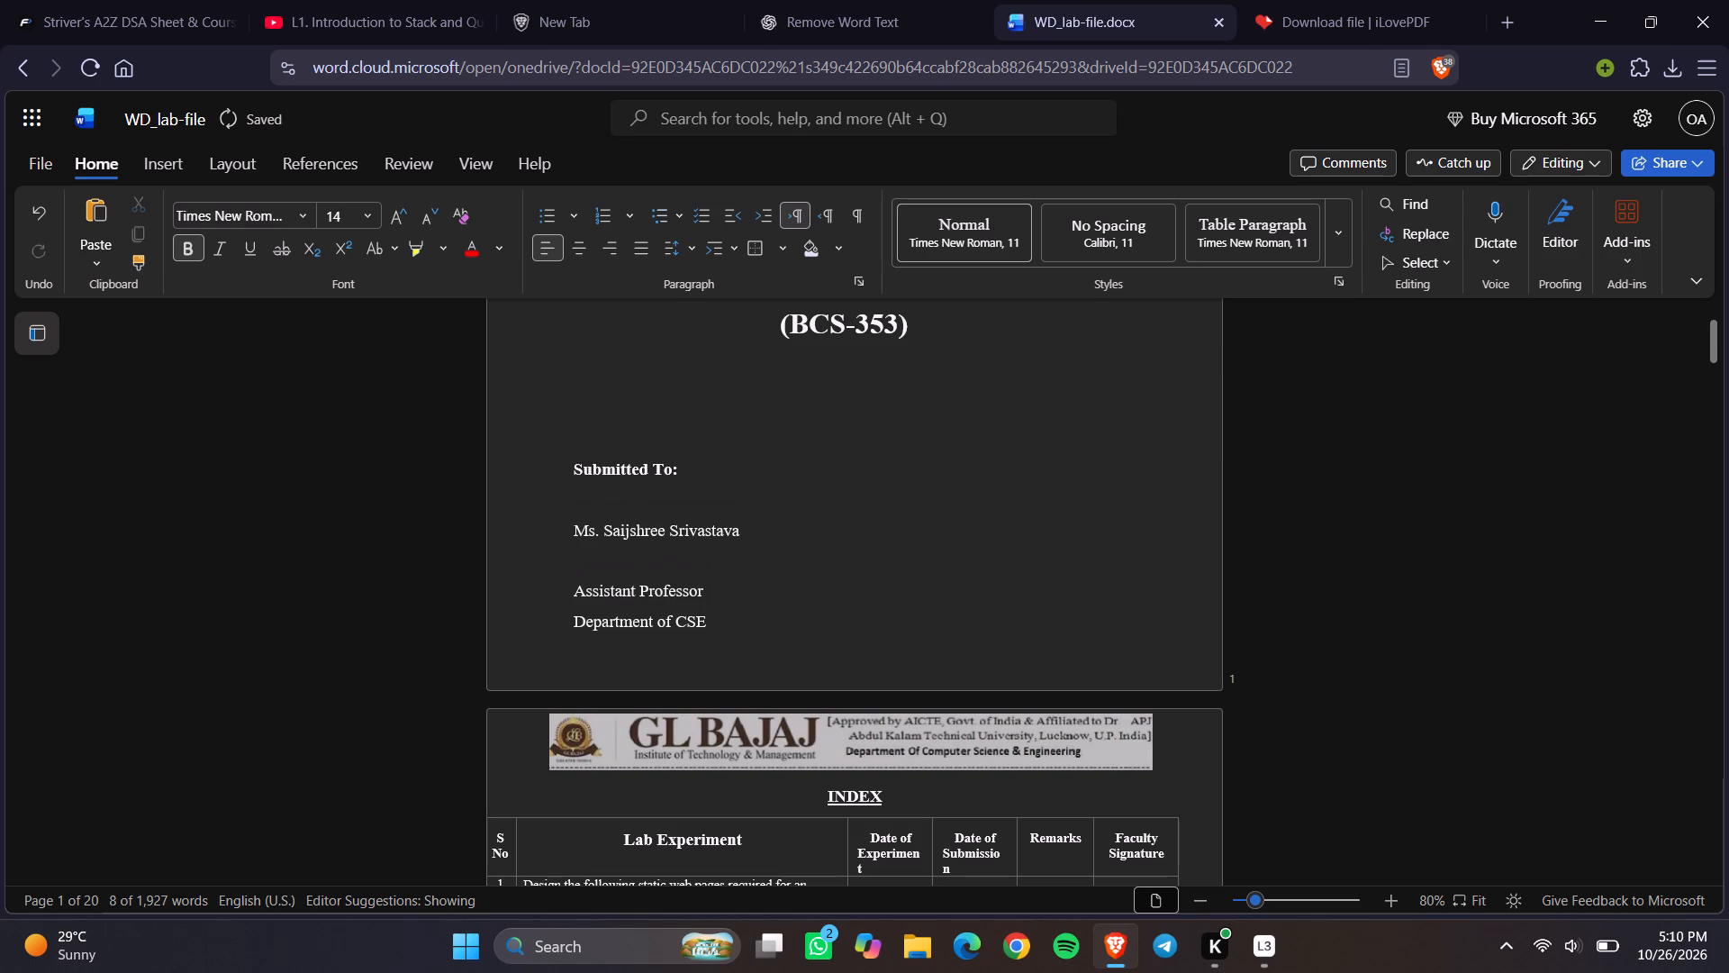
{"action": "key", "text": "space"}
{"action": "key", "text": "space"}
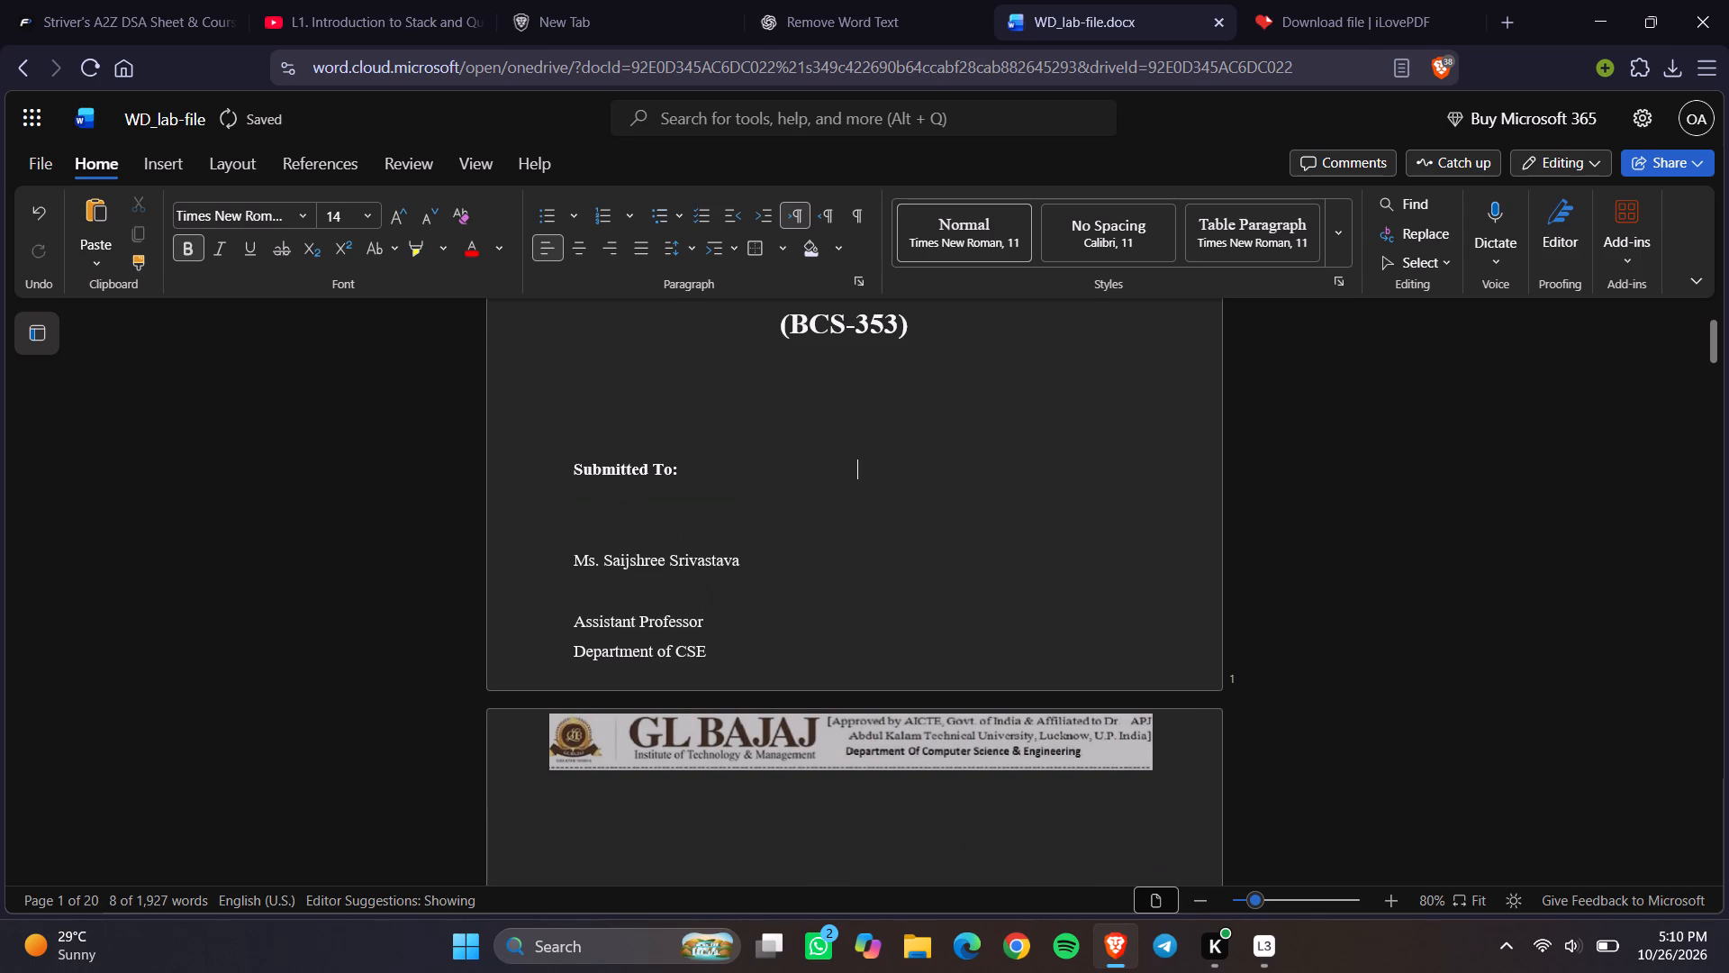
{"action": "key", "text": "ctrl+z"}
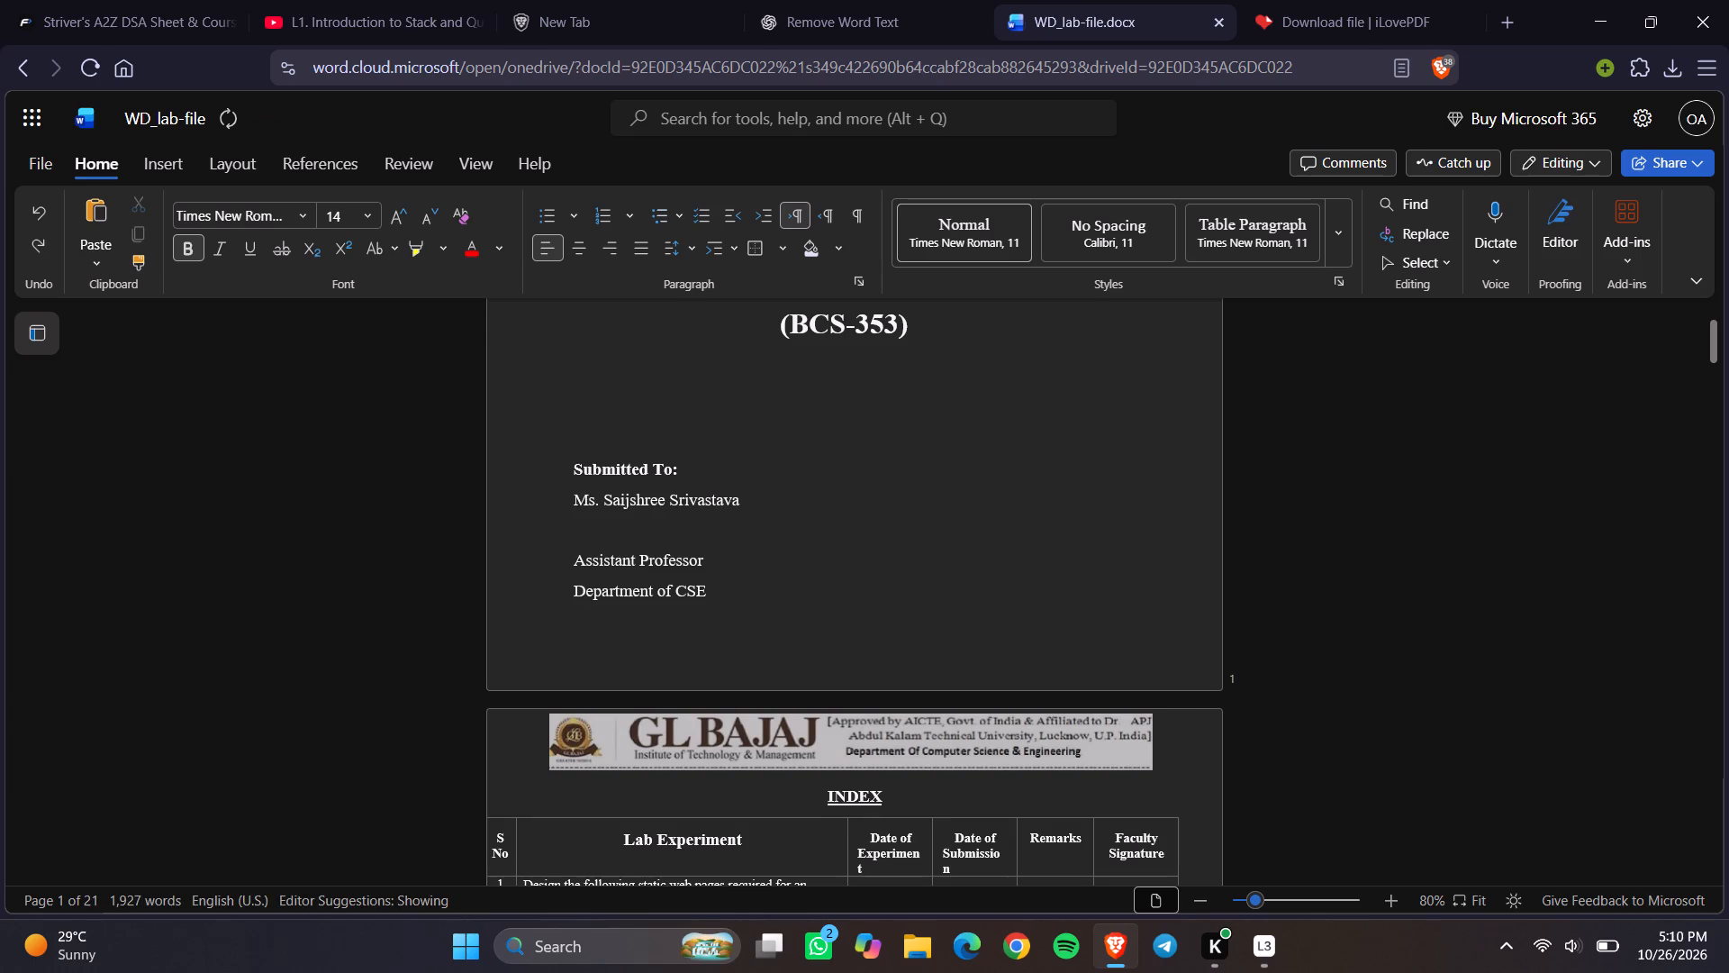
Remove the Submitted To: block, including the faculty name, title and department lines, from the cover page.
{"action": "scroll", "coordinate": [892, 501], "scroll_direction": "up", "scroll_amount": 1}
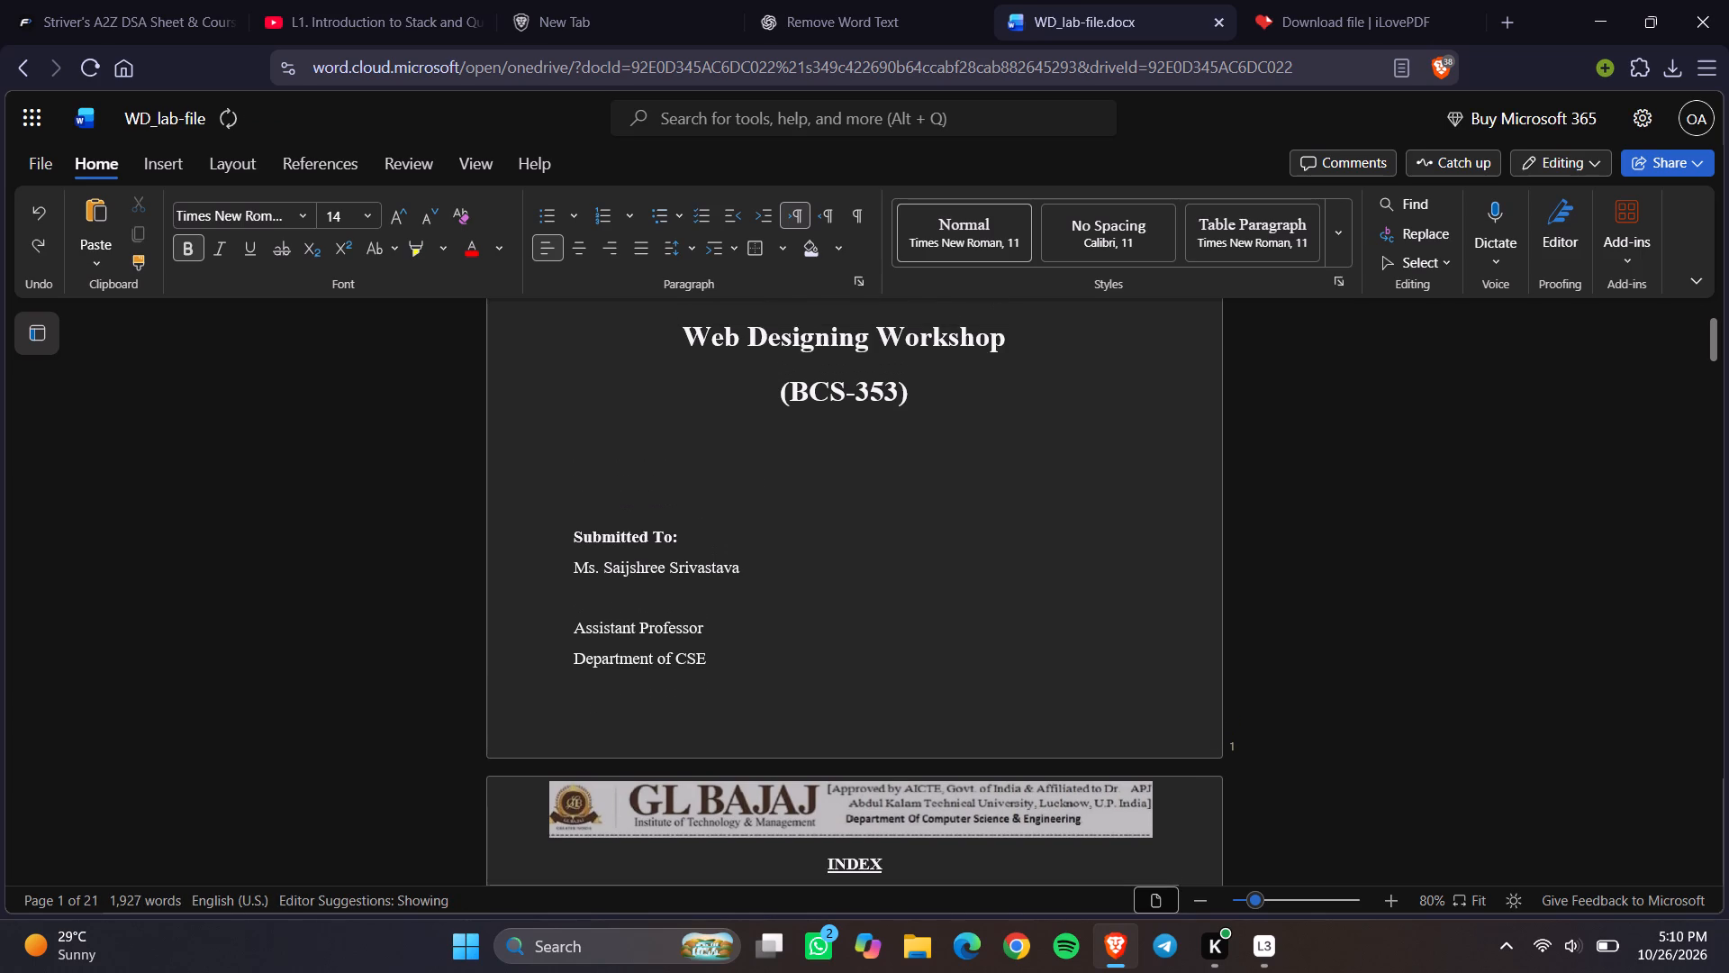
{"action": "scroll", "coordinate": [892, 501], "scroll_direction": "up", "scroll_amount": 1}
{"action": "left_click", "coordinate": [832, 490]}
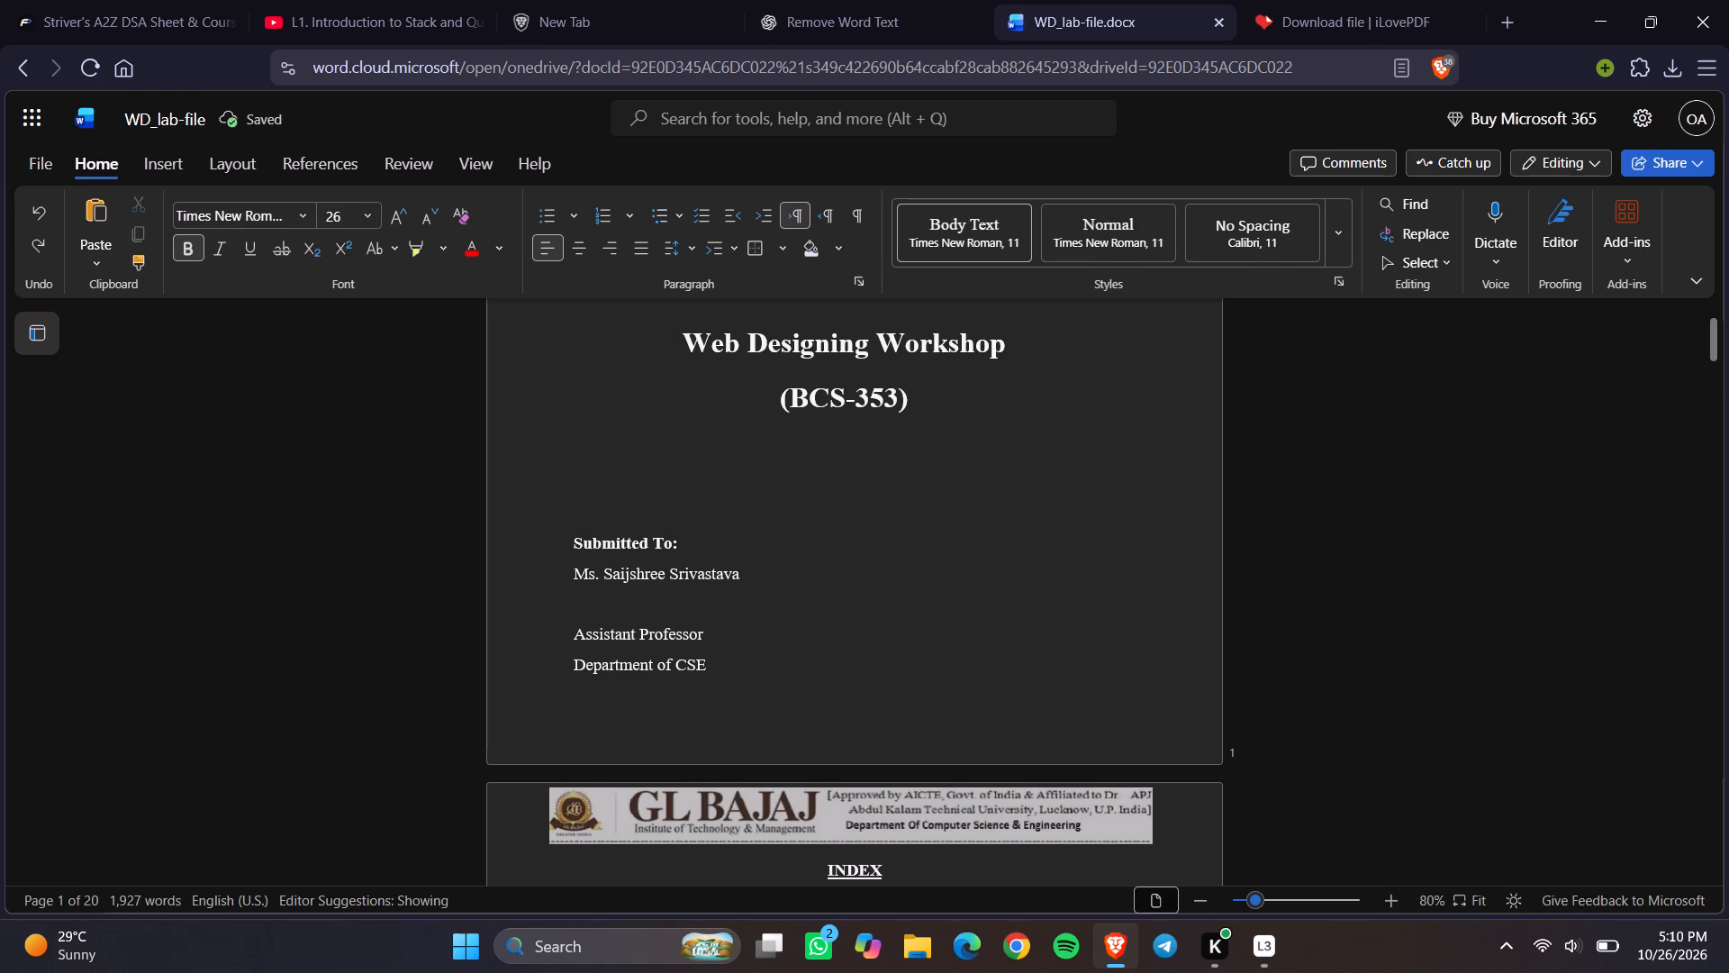
{"action": "left_click_drag", "start_coordinate": [959, 525], "coordinate": [1005, 581]}
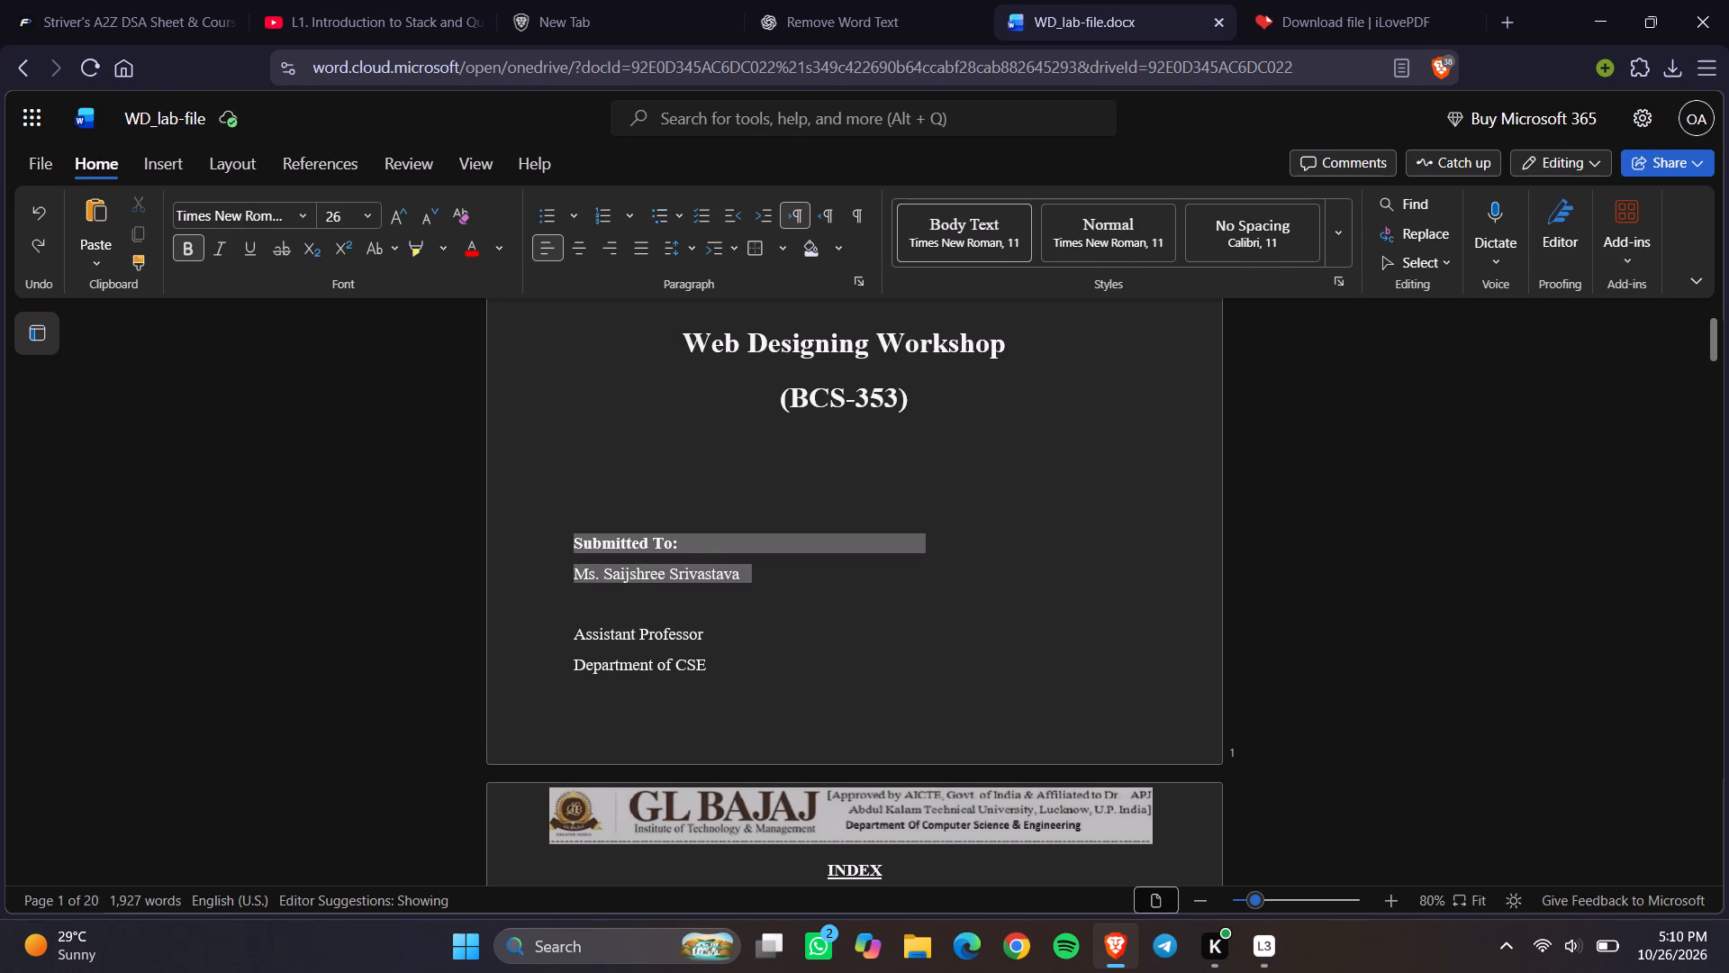
{"action": "left_click_drag", "start_coordinate": [1005, 581], "coordinate": [922, 551]}
{"action": "left_click", "coordinate": [865, 505]}
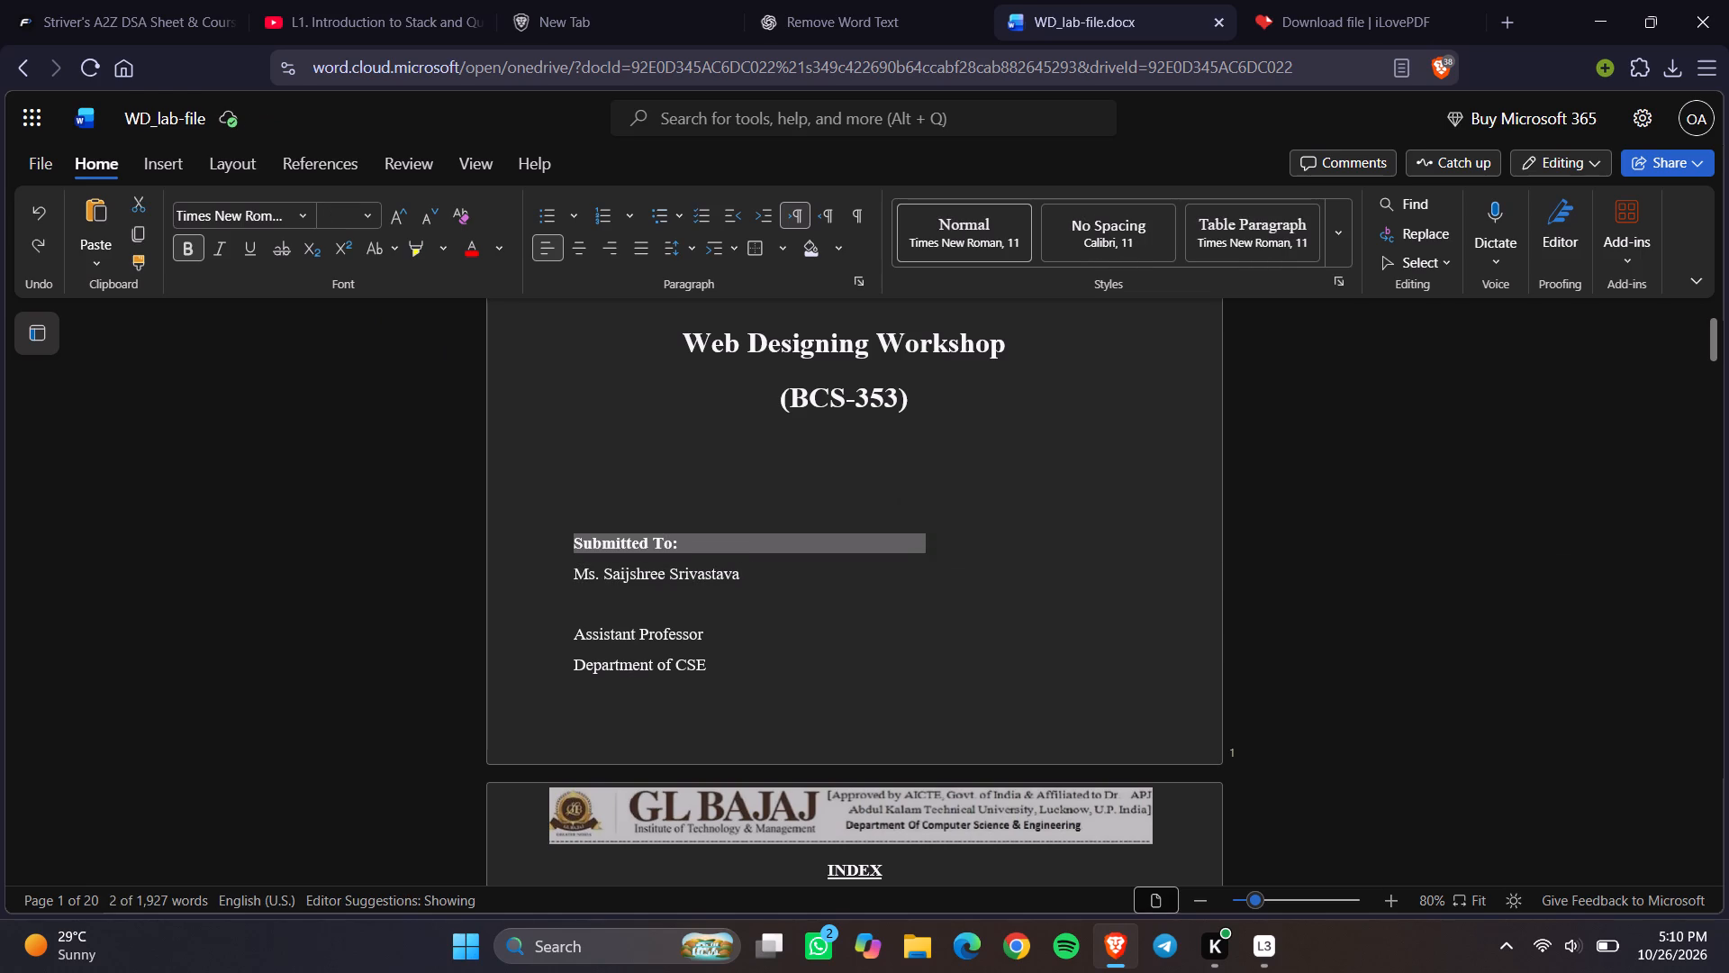
{"action": "right_click", "coordinate": [930, 534]}
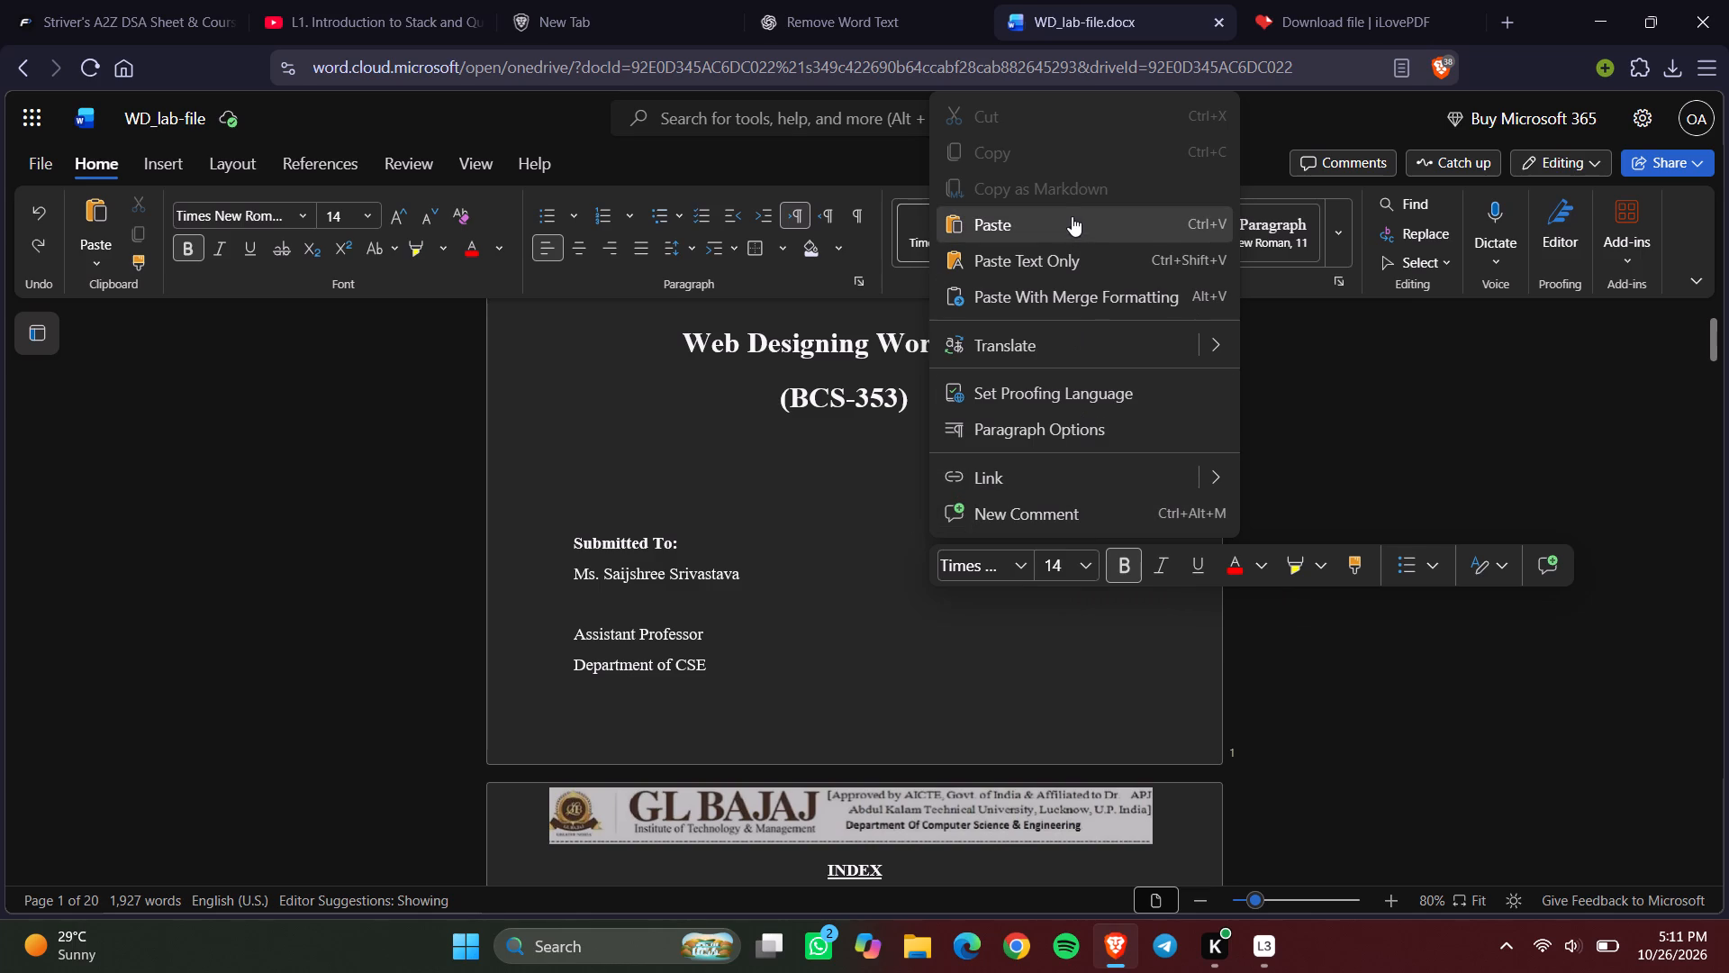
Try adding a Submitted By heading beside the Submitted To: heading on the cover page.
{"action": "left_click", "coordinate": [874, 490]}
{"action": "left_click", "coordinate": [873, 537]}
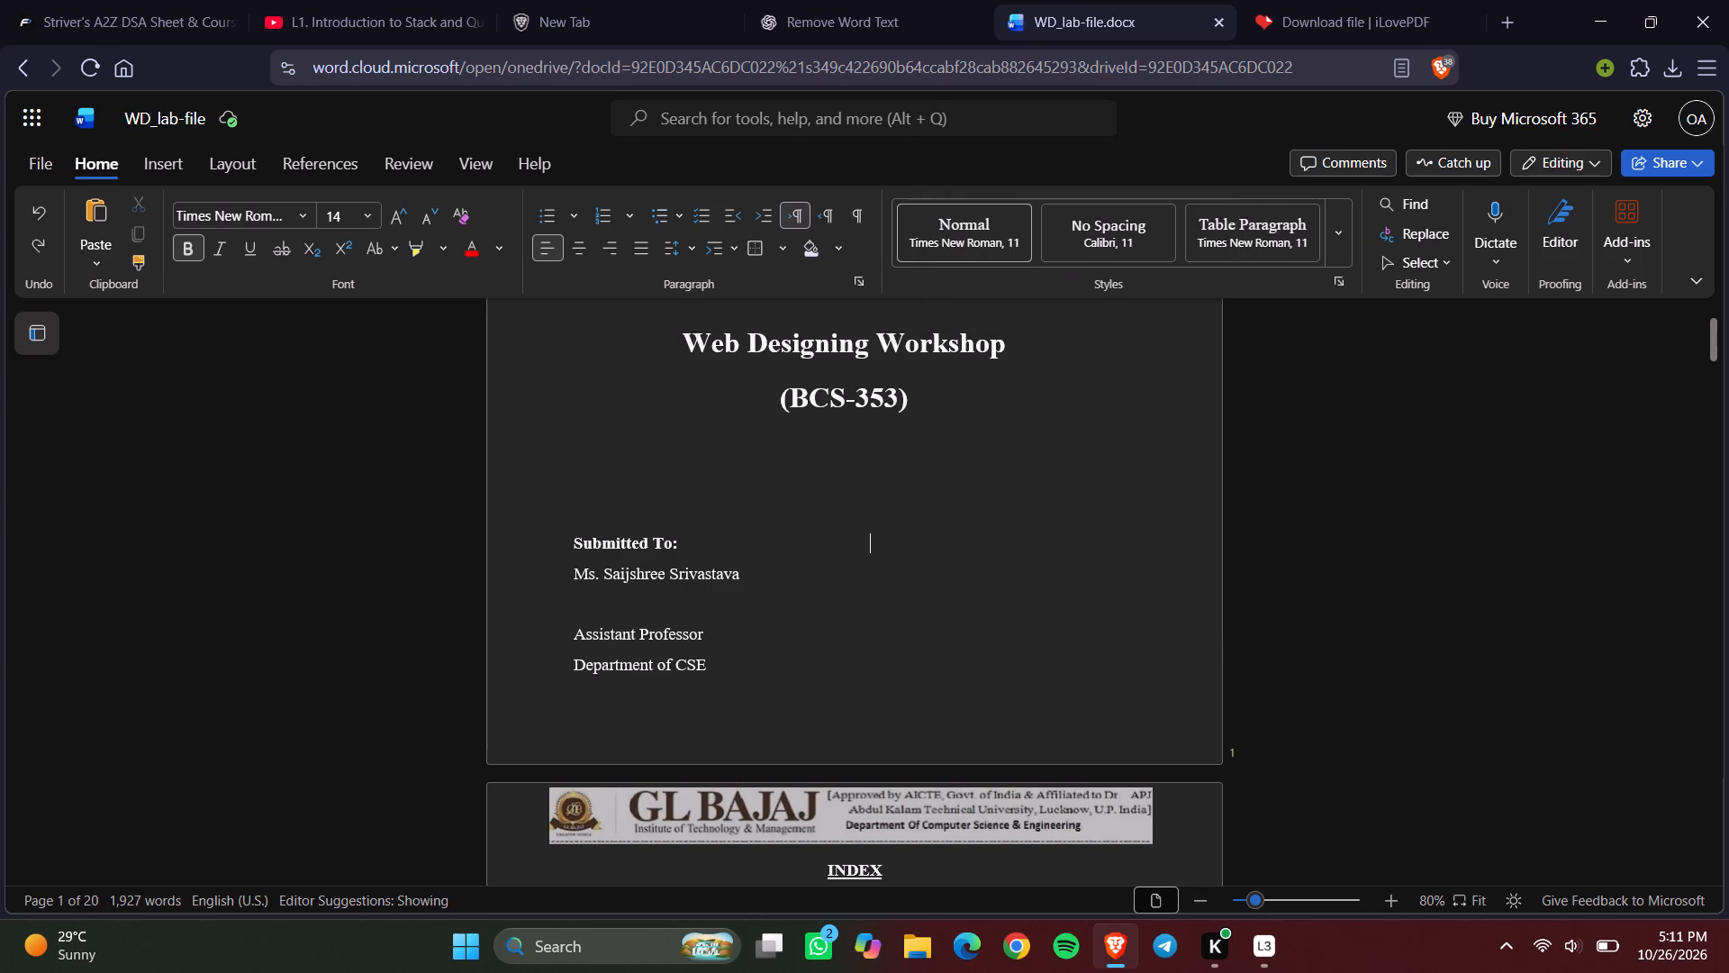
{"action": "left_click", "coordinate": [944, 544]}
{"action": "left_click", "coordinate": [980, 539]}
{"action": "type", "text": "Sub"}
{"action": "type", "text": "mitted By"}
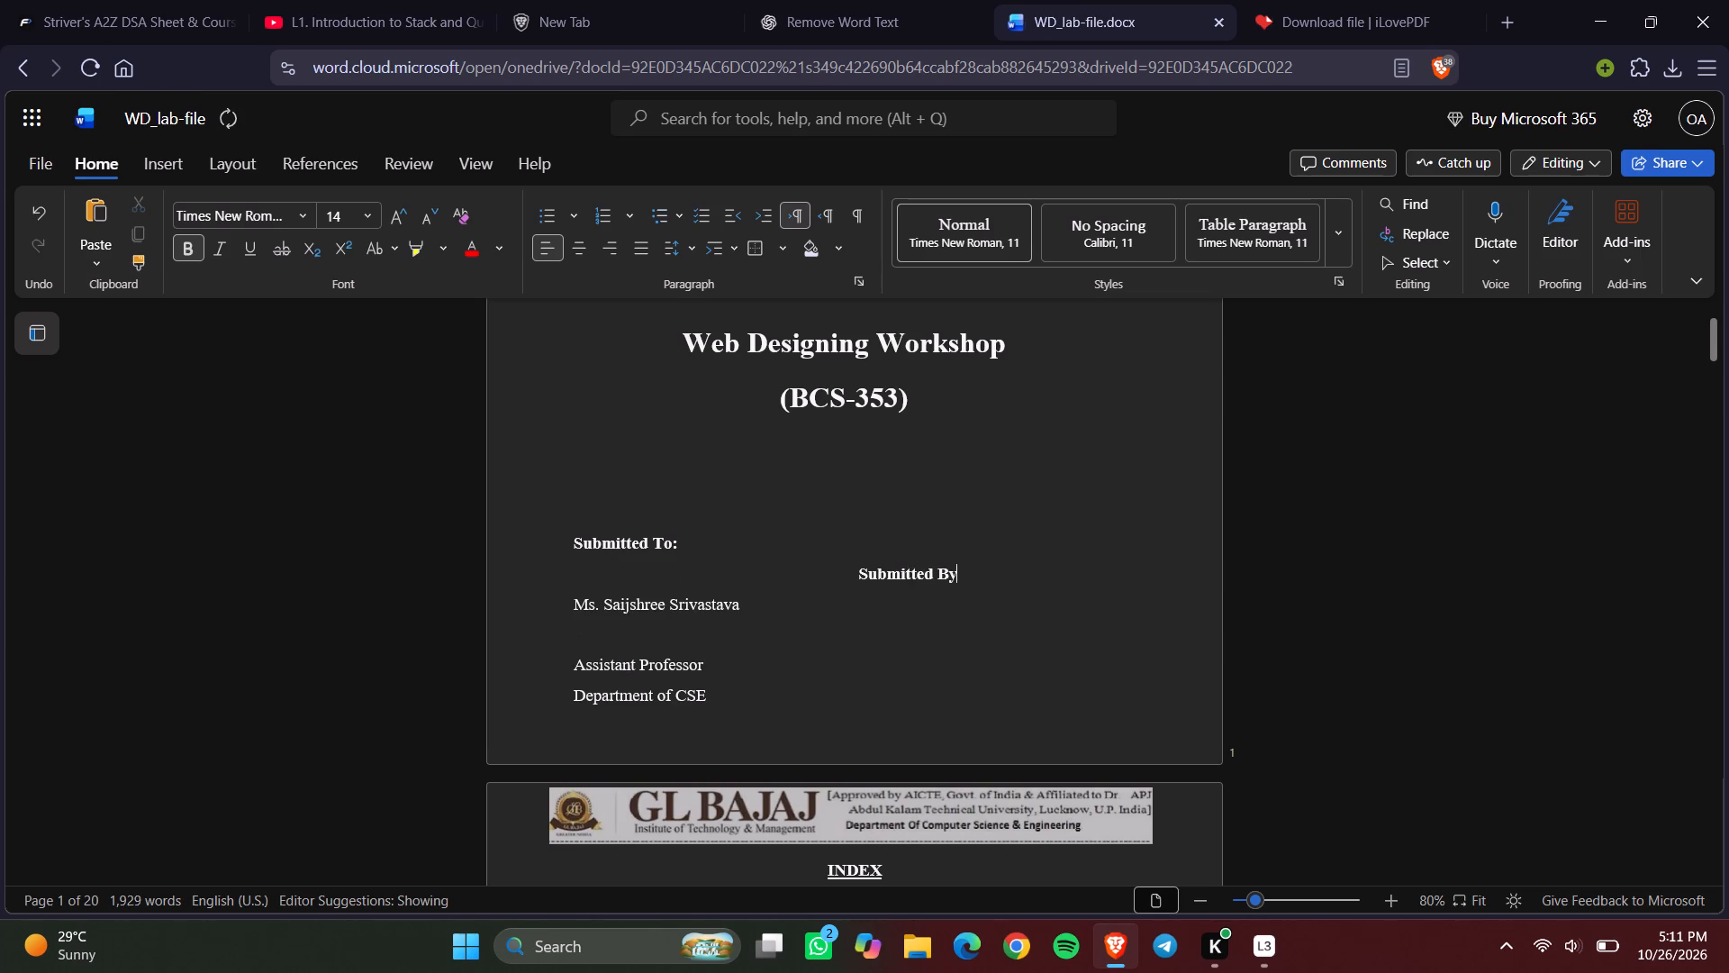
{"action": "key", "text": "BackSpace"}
Delete the whole Submitted To: block from the cover page, including the partial Submitted By text and the faculty name, title and department lines.
{"action": "left_click_drag", "start_coordinate": [739, 704], "coordinate": [575, 546]}
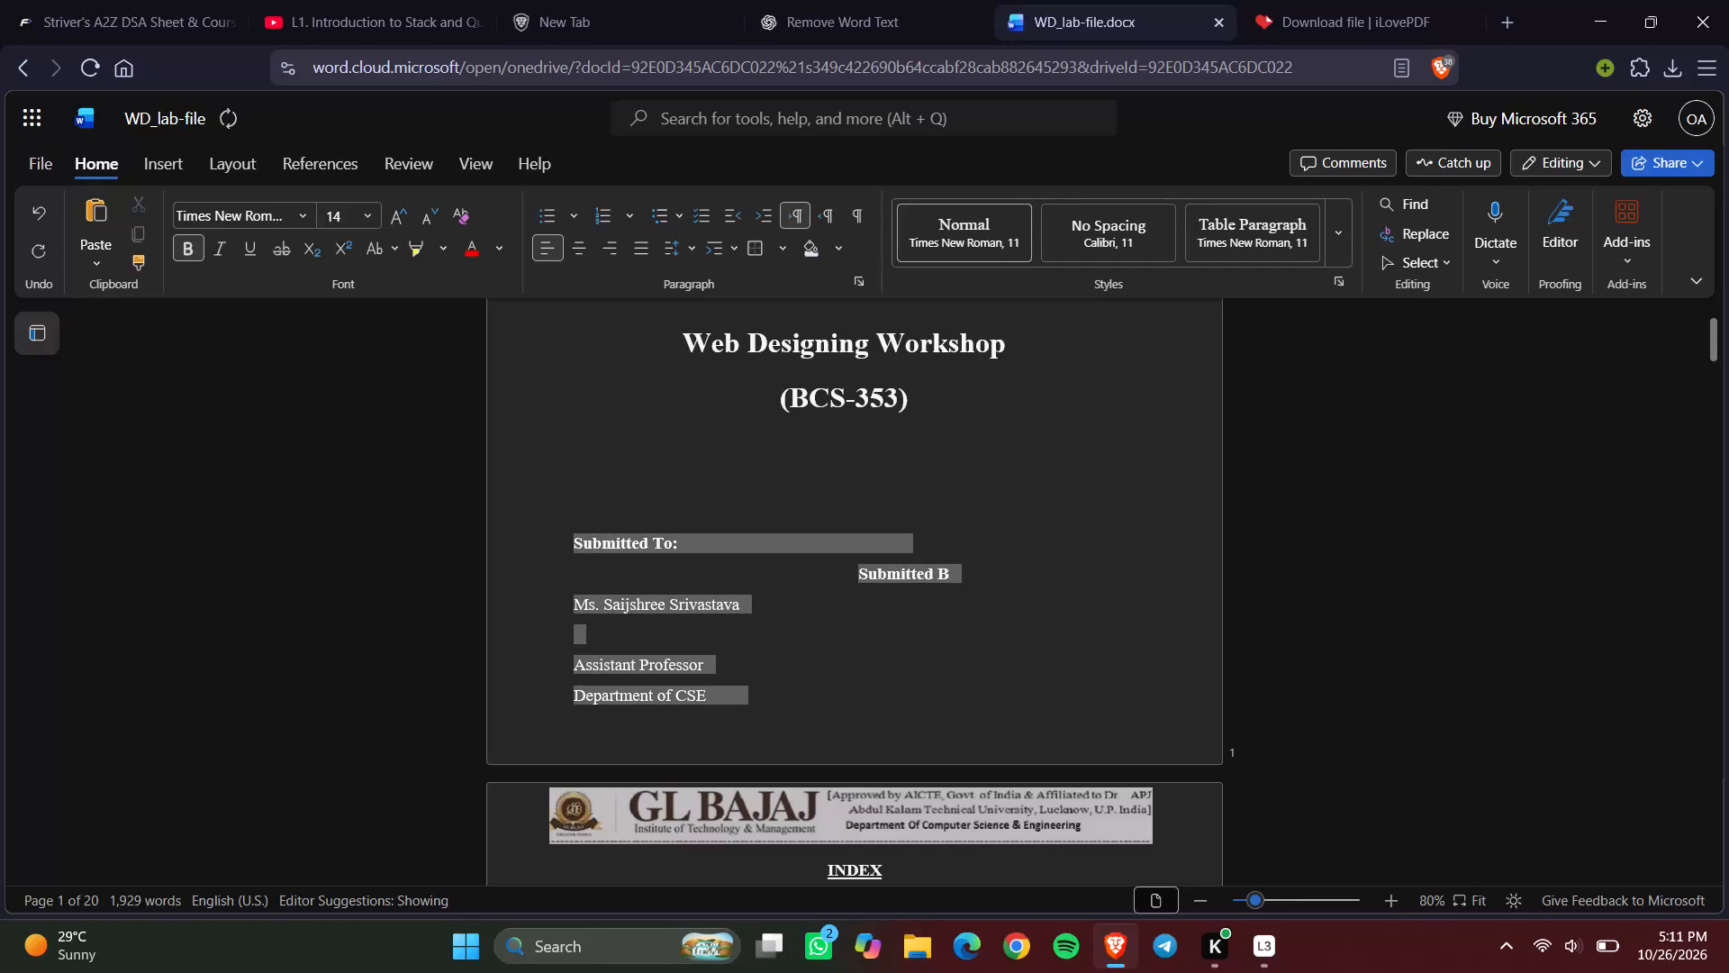
{"action": "left_click_drag", "start_coordinate": [575, 546], "coordinate": [573, 545]}
{"action": "key", "text": "BackSpace"}
{"action": "key", "text": "BackSpace"}
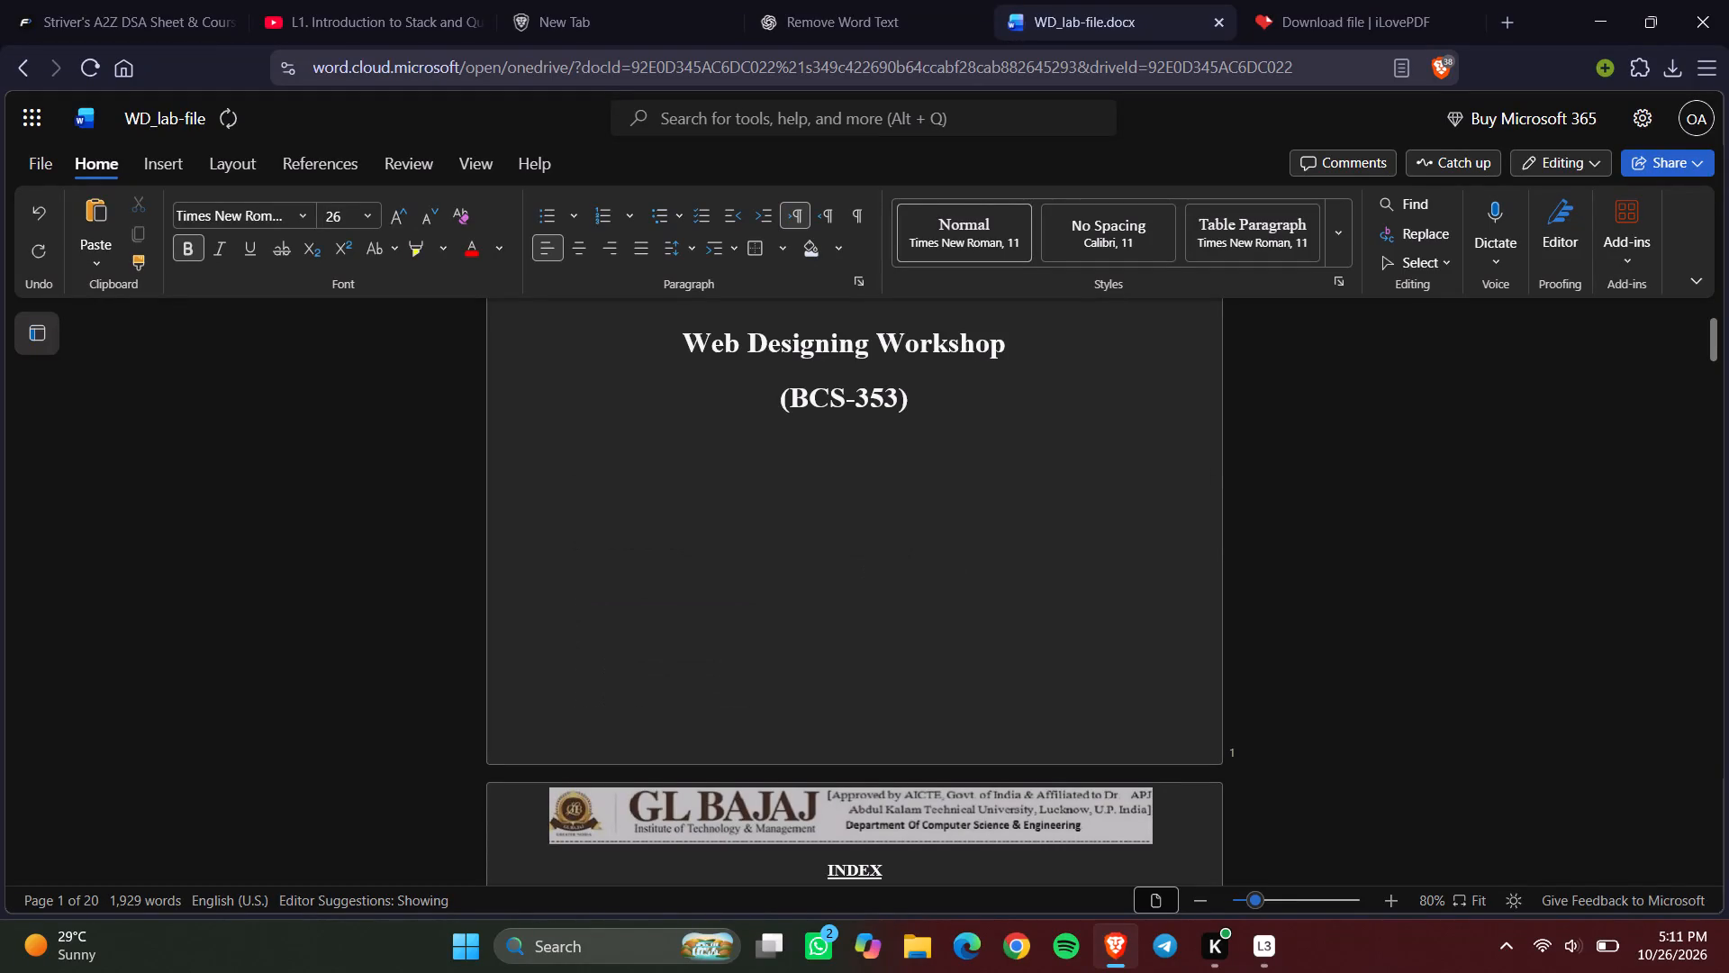
Left-align the empty line below (BCS-353) on the cover page.
{"action": "left_click", "coordinate": [836, 414]}
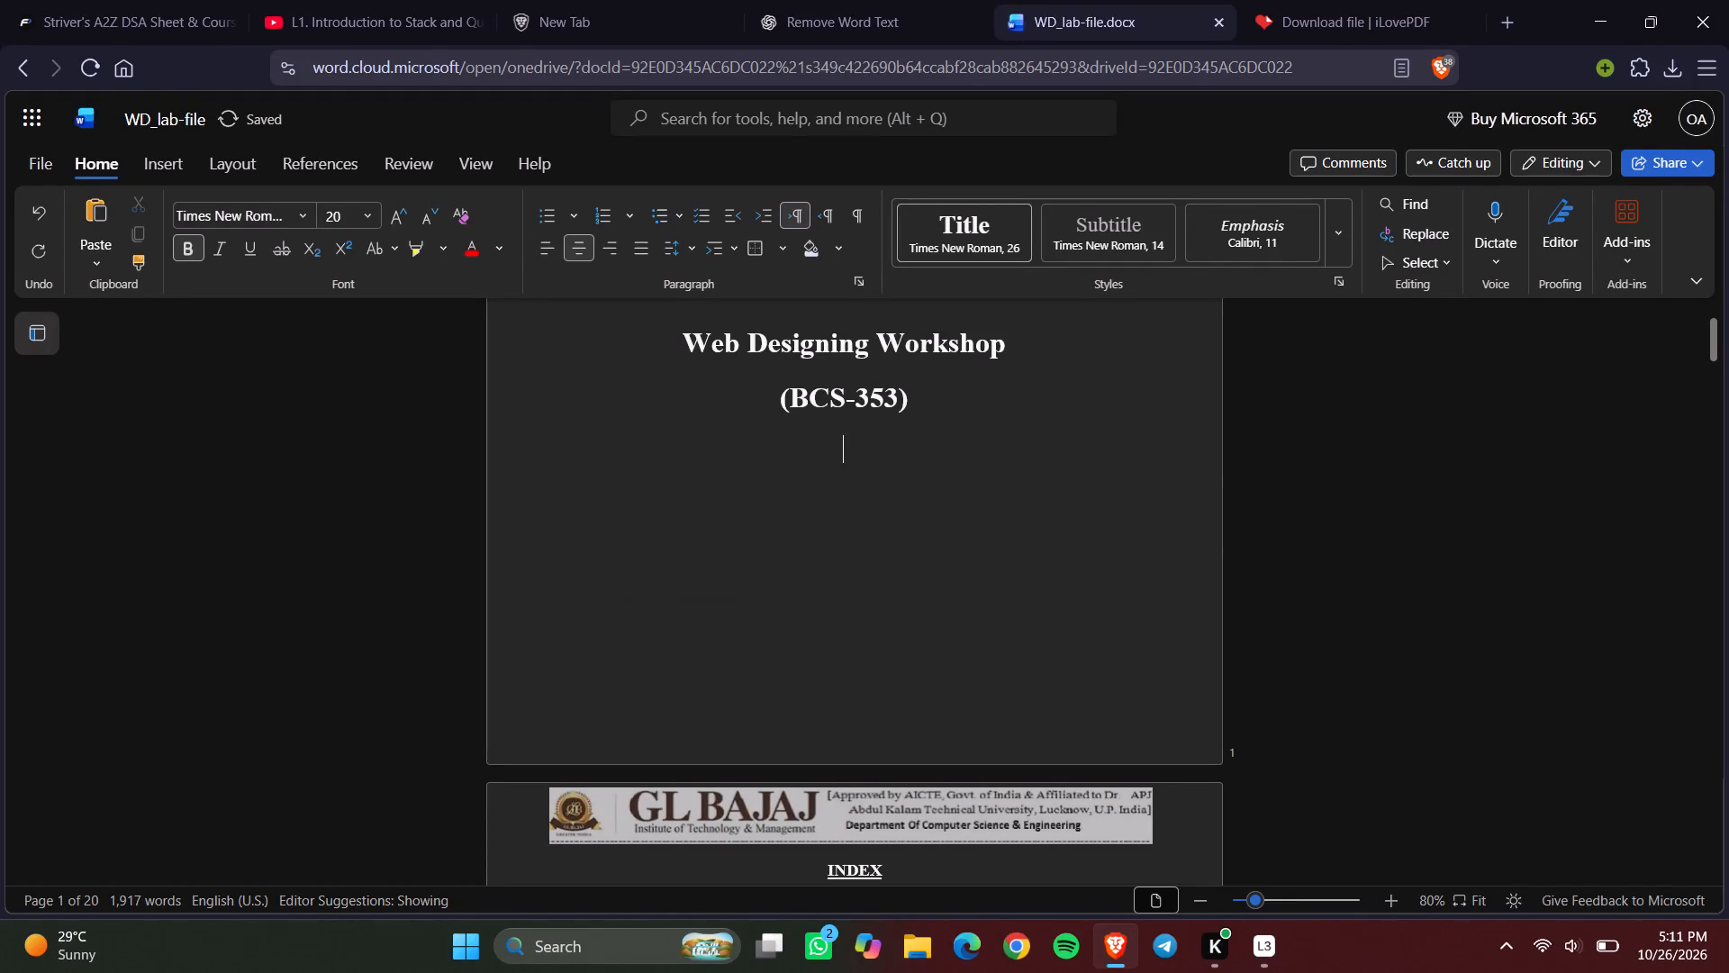
{"action": "key", "text": "Return"}
{"action": "key", "text": "BackSpace"}
{"action": "left_click", "coordinate": [550, 252]}
{"action": "left_click", "coordinate": [547, 426]}
{"action": "left_click", "coordinate": [544, 479]}
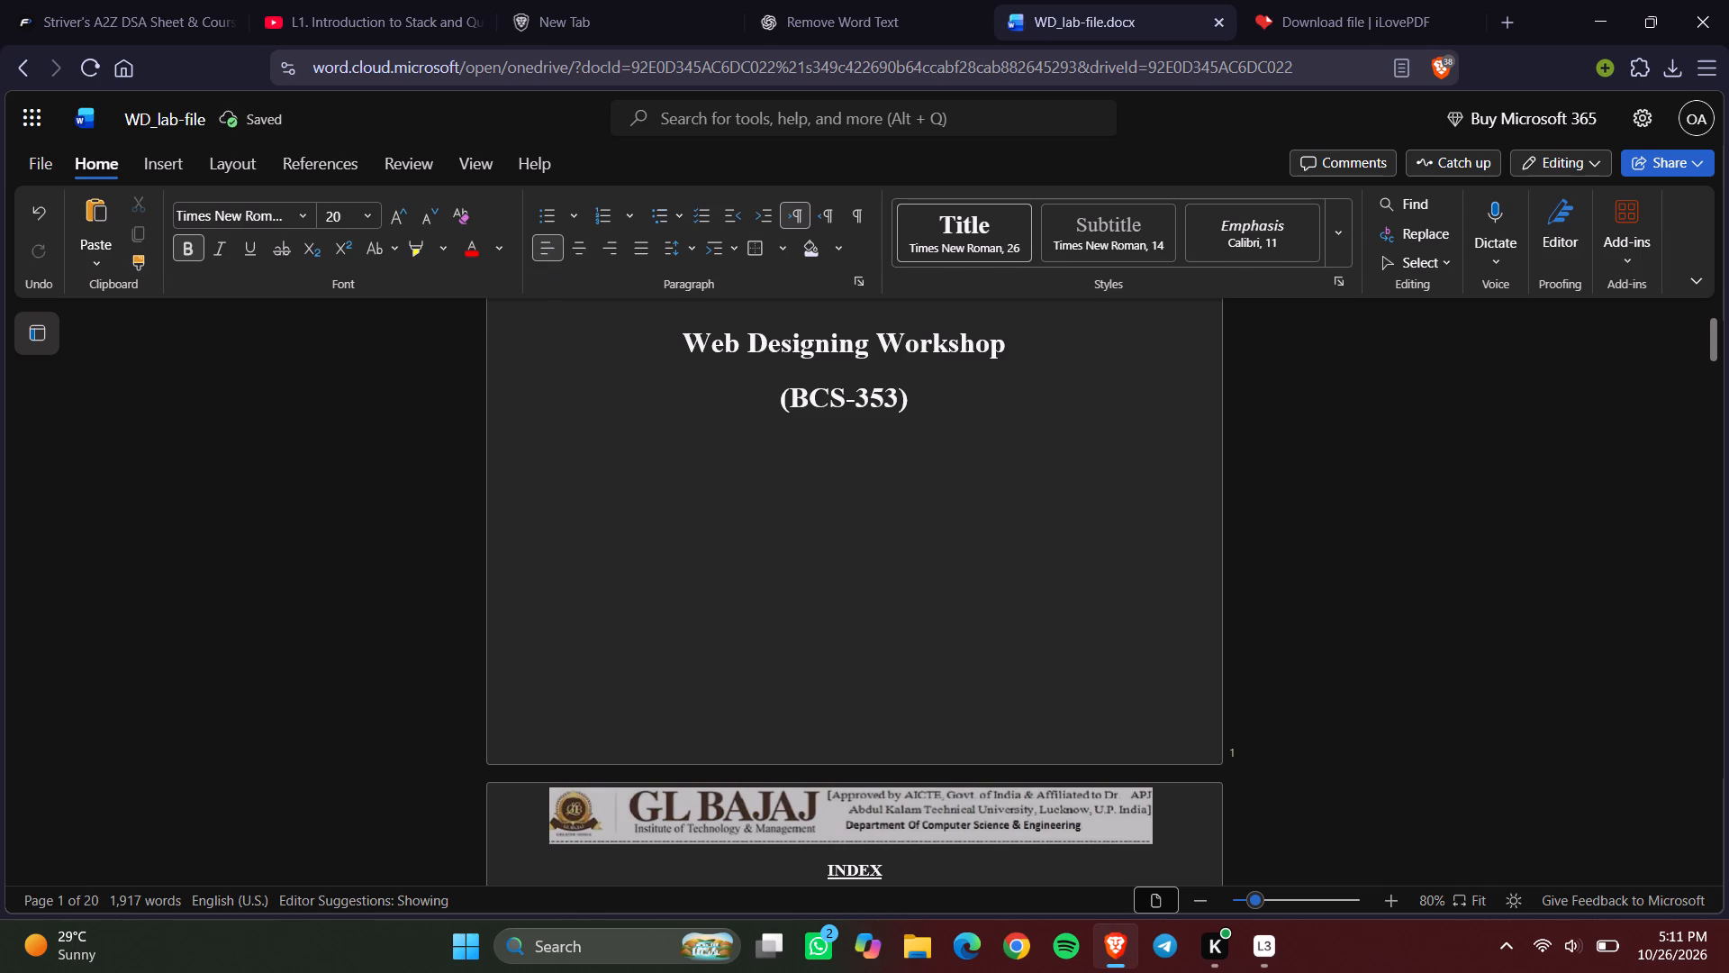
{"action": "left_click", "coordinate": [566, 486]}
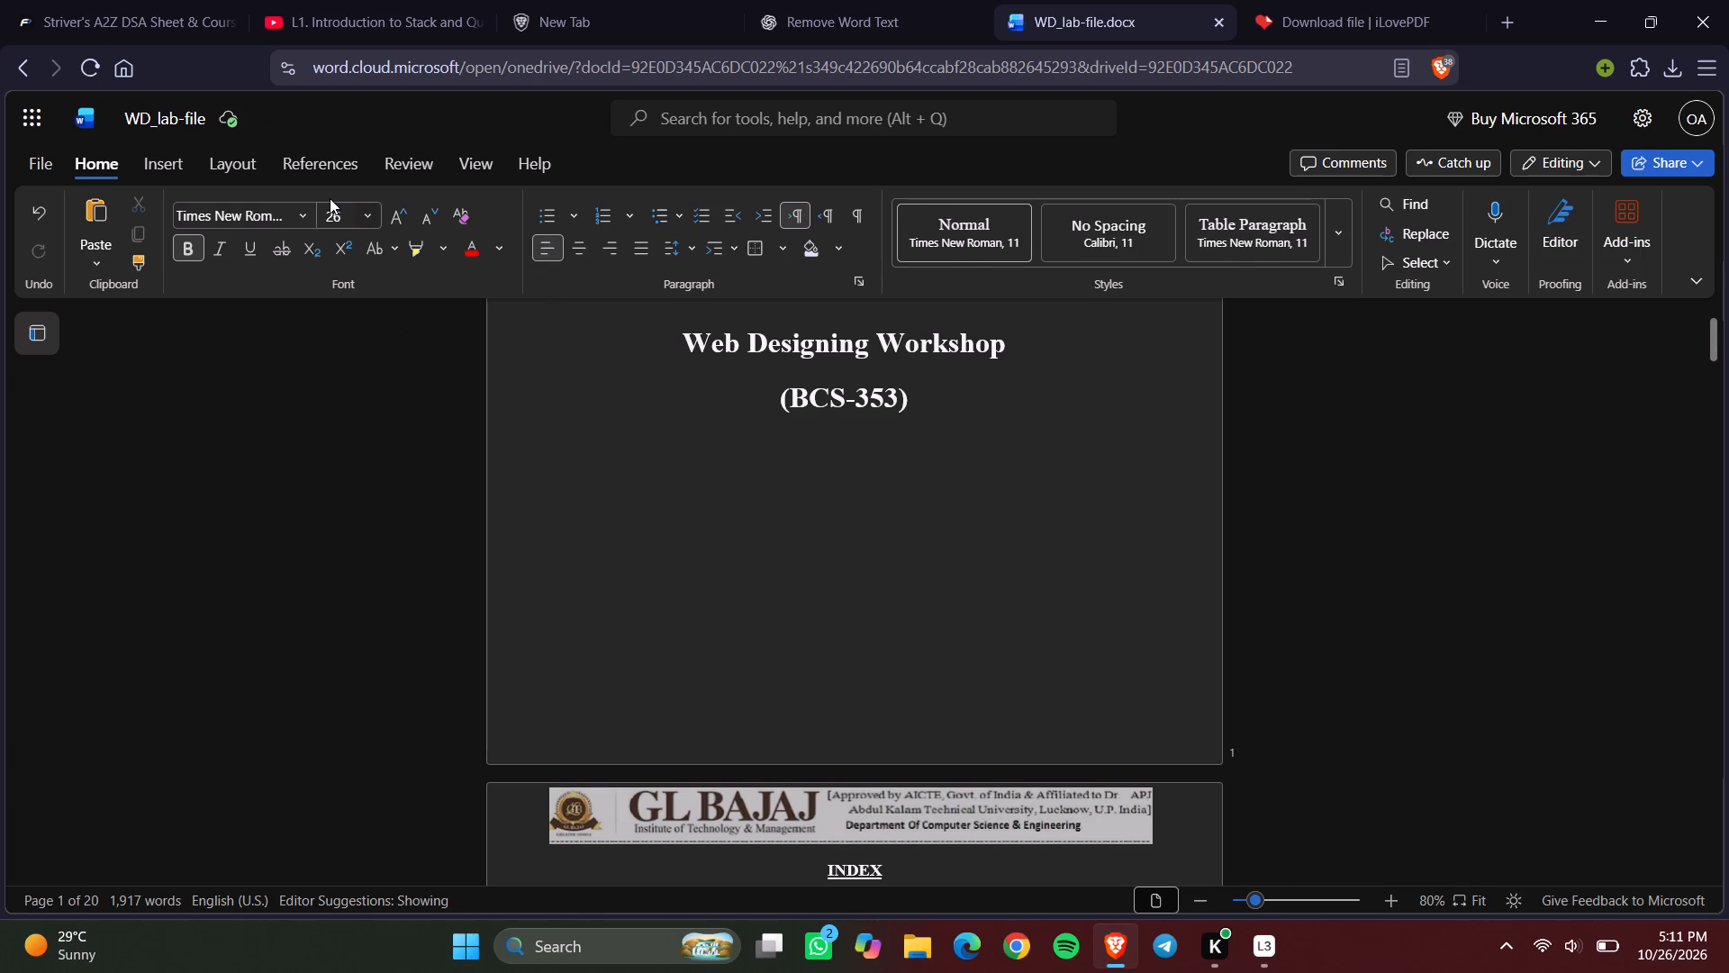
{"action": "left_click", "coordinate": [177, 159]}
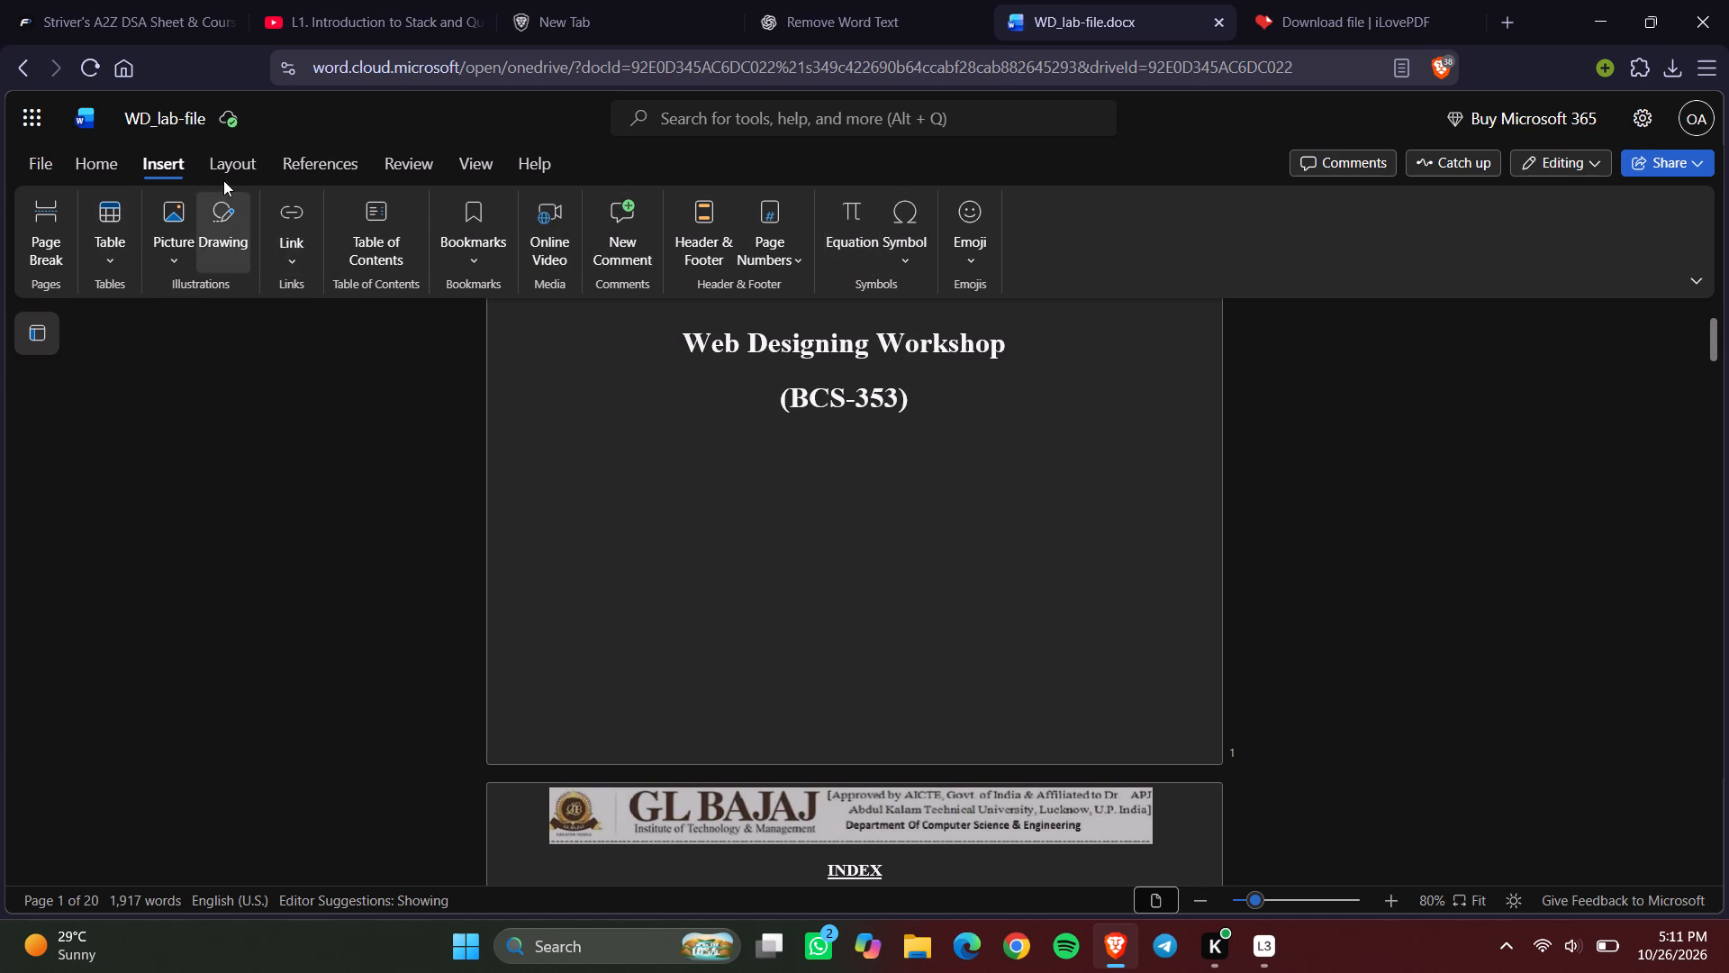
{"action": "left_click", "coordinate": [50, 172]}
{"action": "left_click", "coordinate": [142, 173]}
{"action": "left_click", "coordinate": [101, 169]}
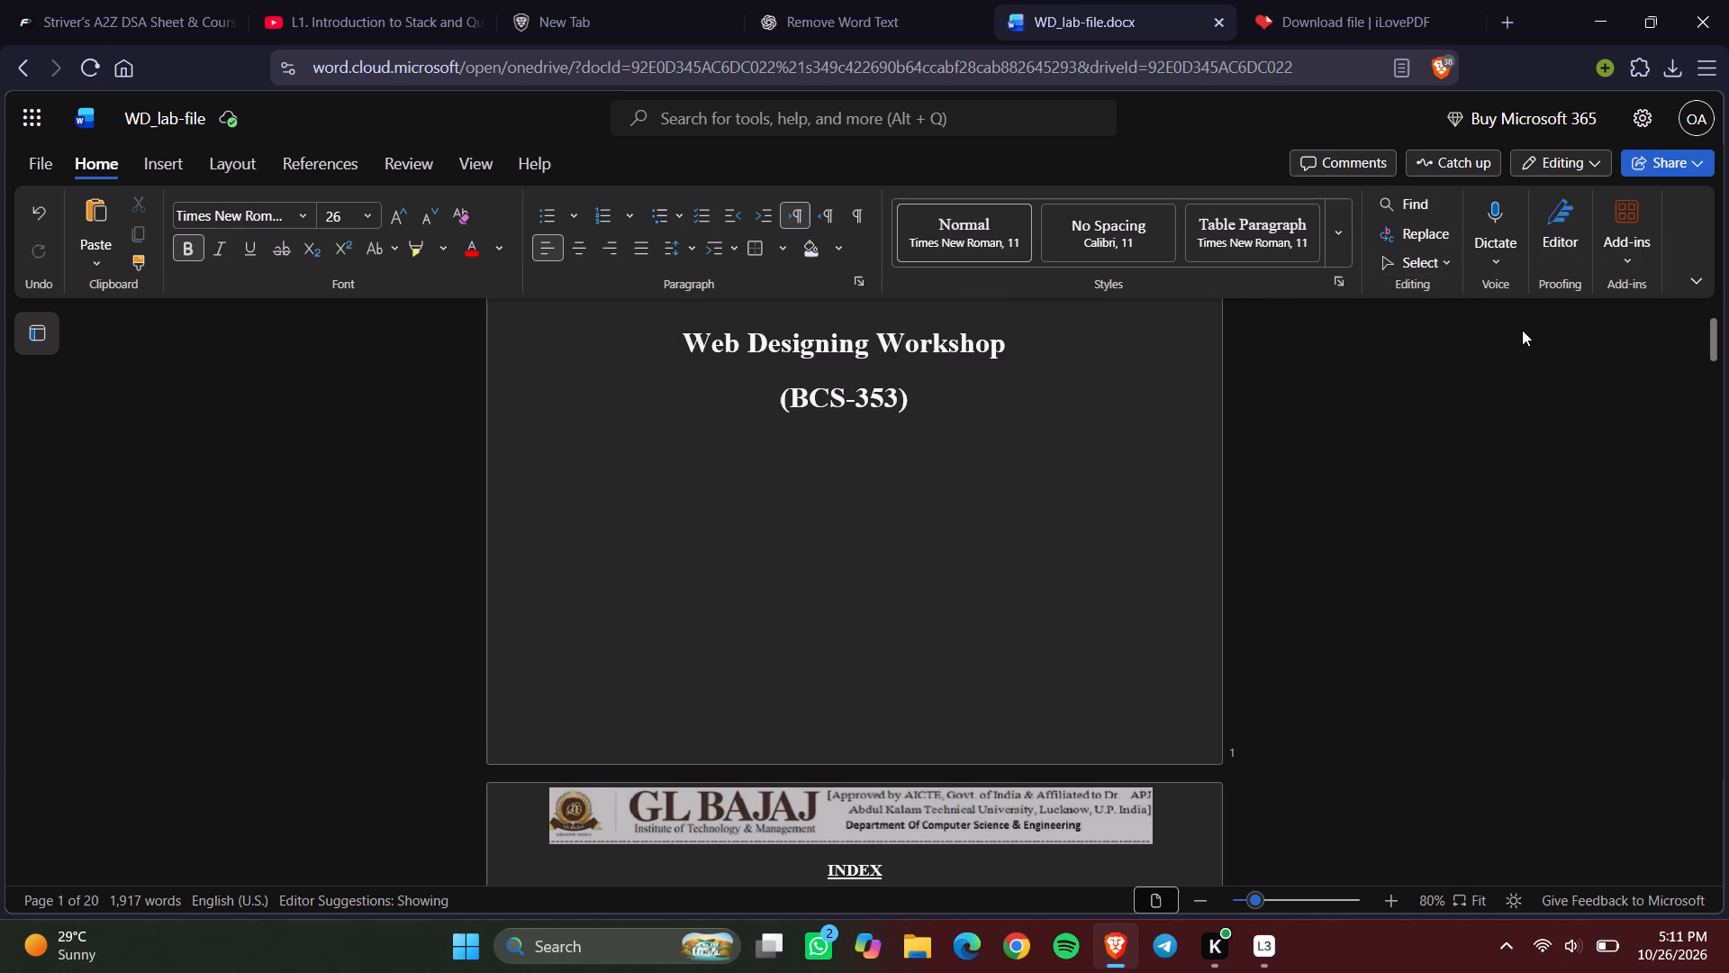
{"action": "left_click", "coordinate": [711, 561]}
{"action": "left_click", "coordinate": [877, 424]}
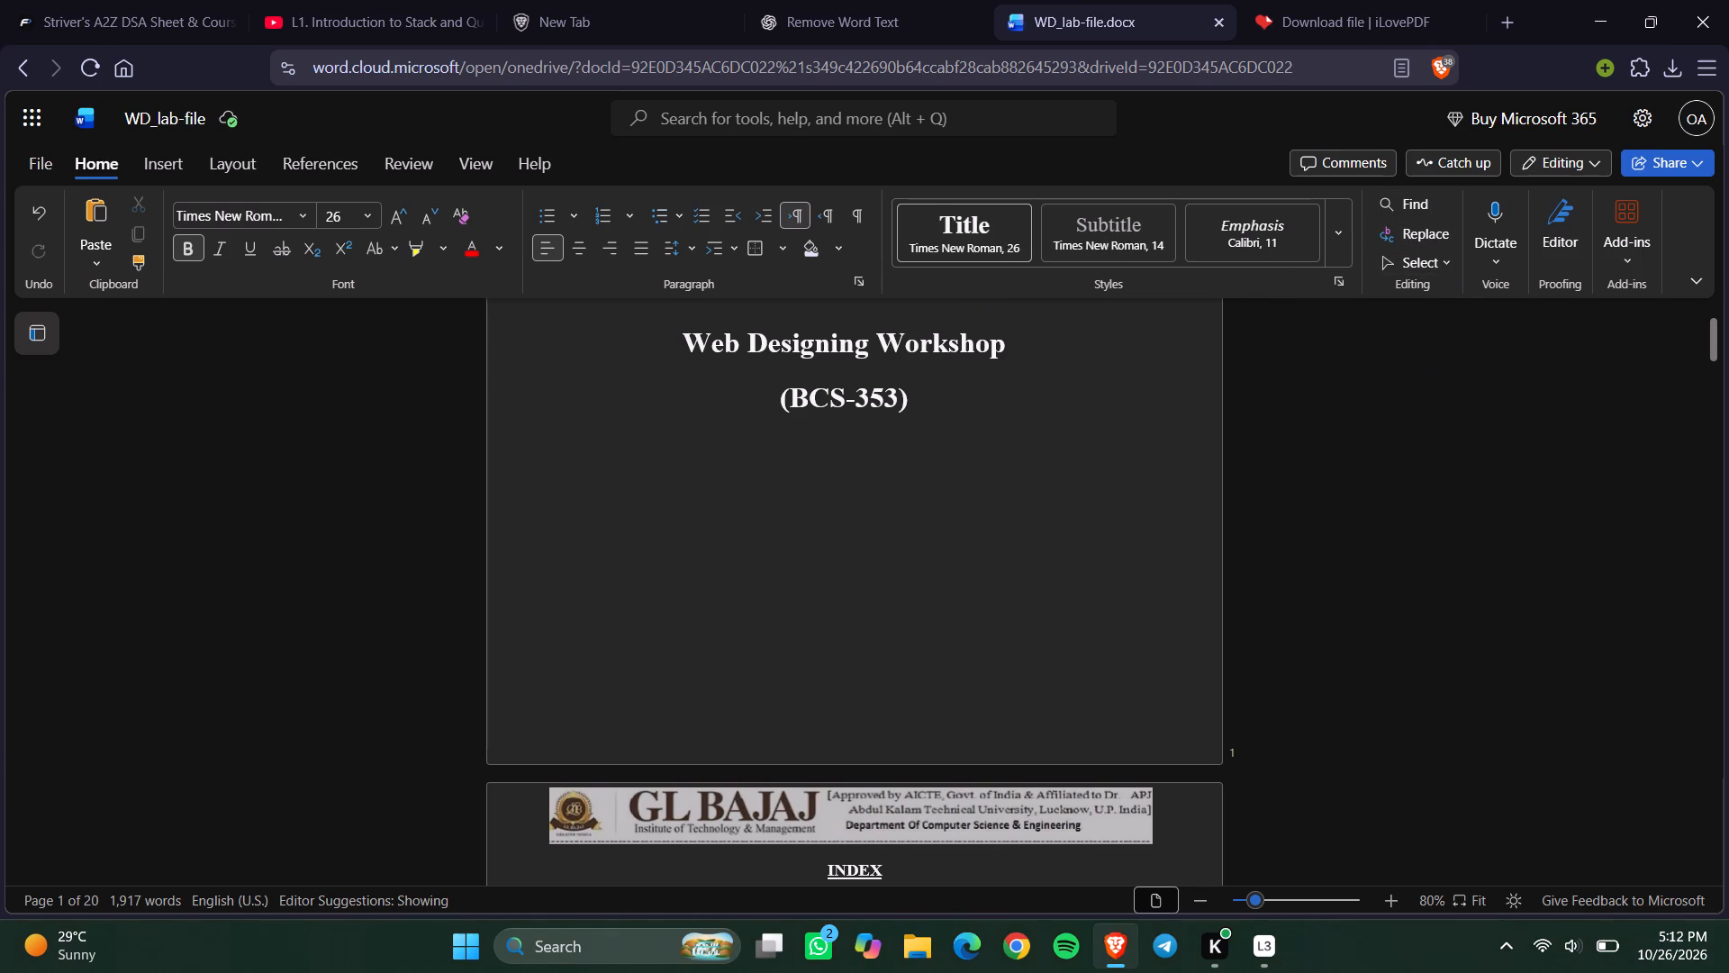
Add two blank centred lines beneath the (BCS-353) line.
{"action": "left_click", "coordinate": [947, 391]}
{"action": "key", "text": "Return"}
{"action": "key", "text": "Return"}
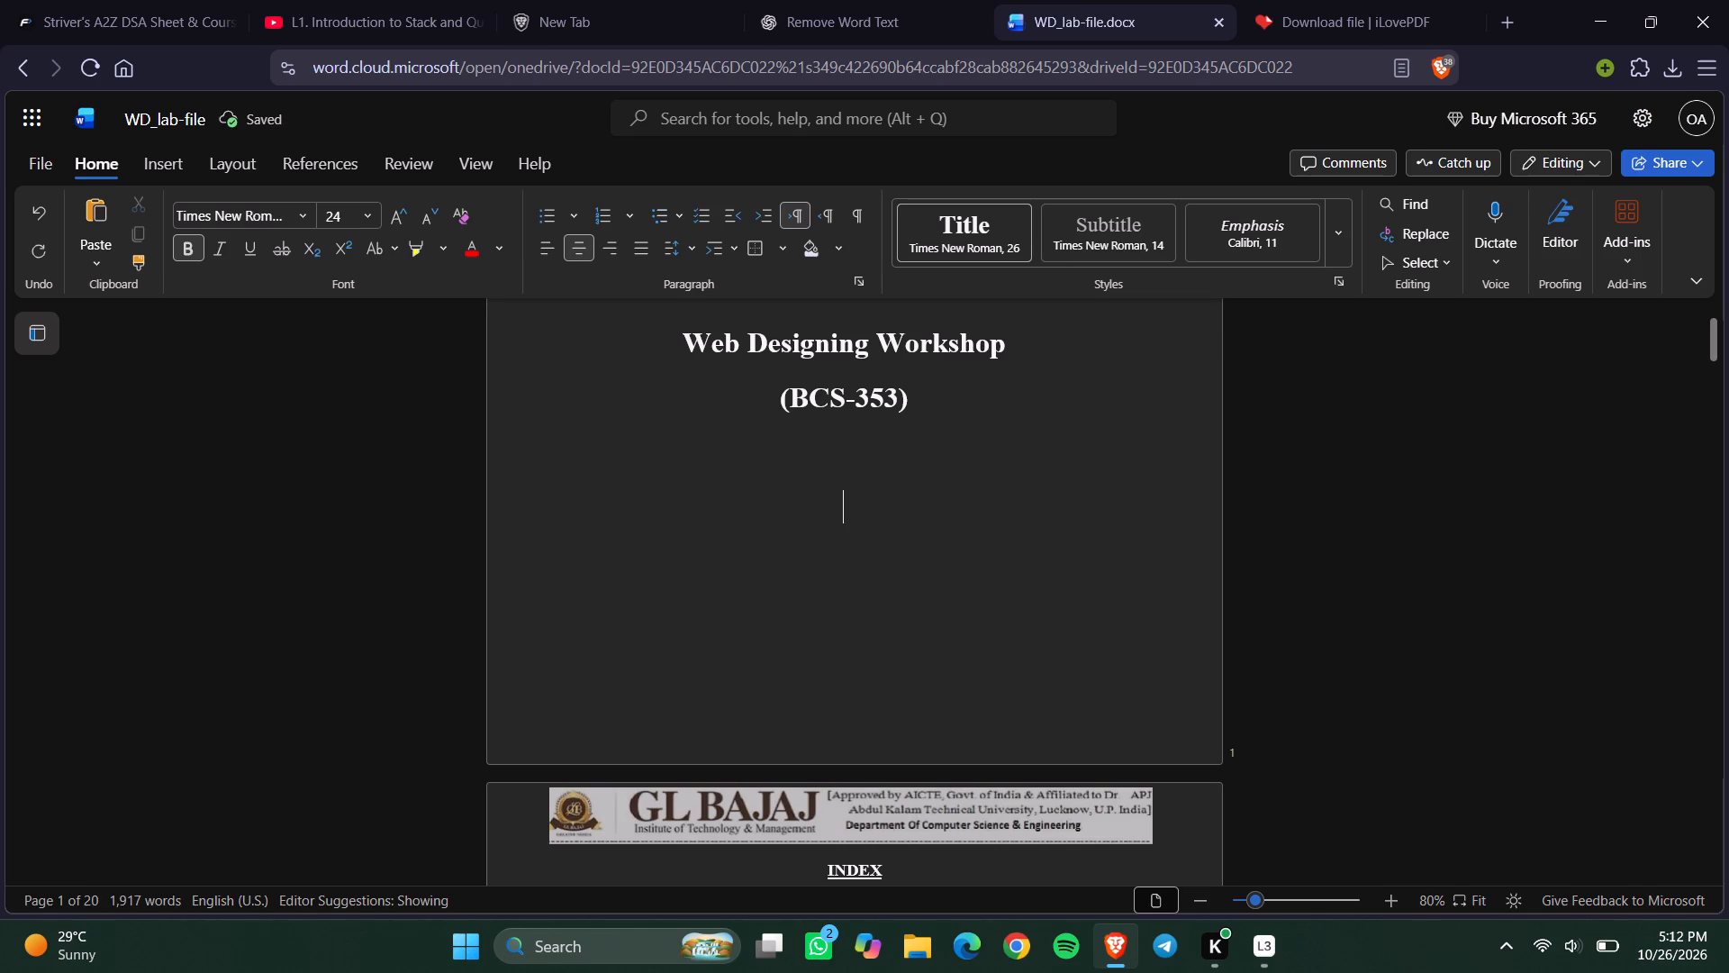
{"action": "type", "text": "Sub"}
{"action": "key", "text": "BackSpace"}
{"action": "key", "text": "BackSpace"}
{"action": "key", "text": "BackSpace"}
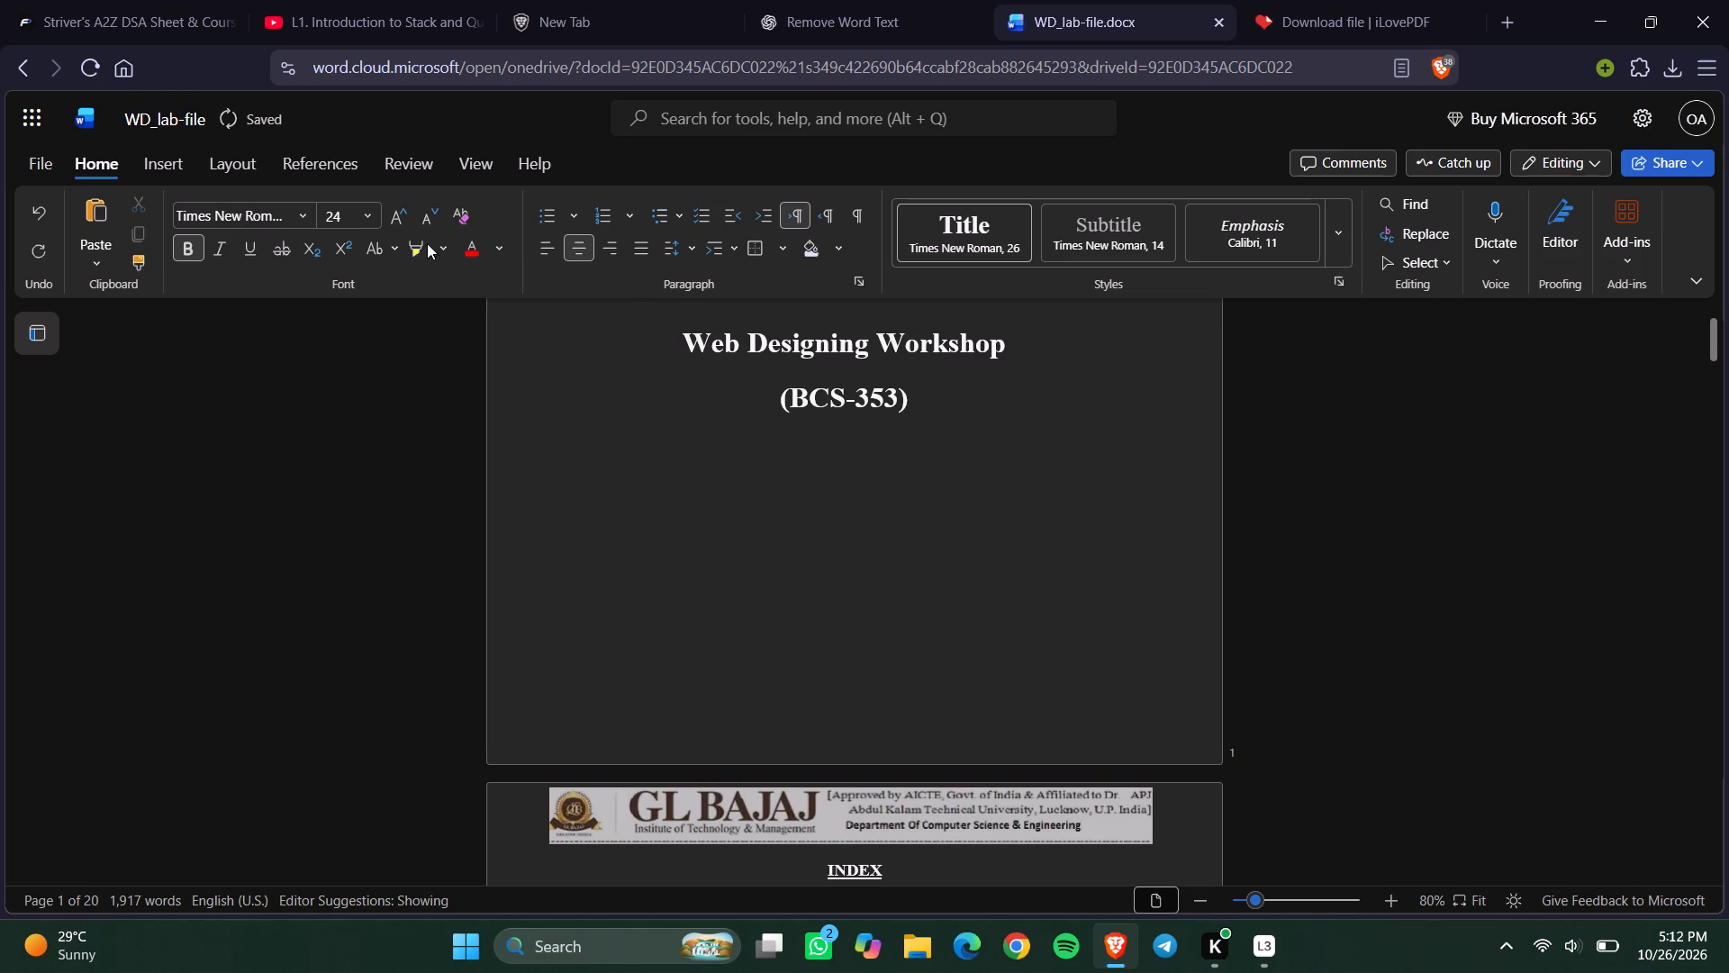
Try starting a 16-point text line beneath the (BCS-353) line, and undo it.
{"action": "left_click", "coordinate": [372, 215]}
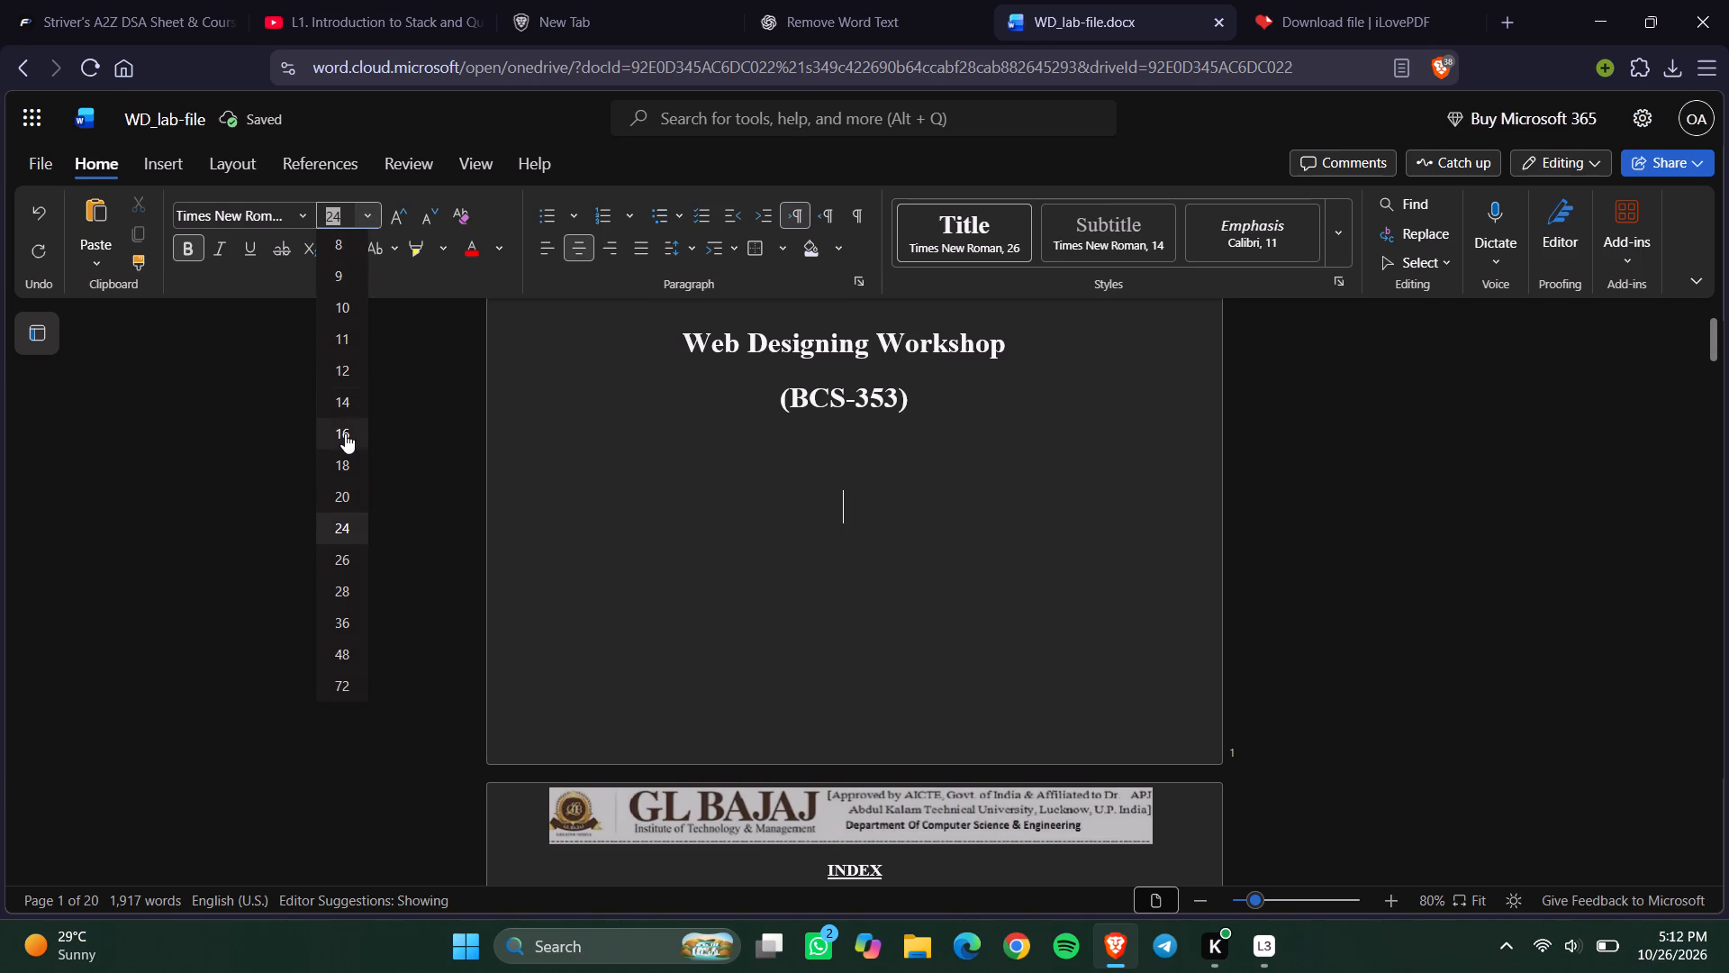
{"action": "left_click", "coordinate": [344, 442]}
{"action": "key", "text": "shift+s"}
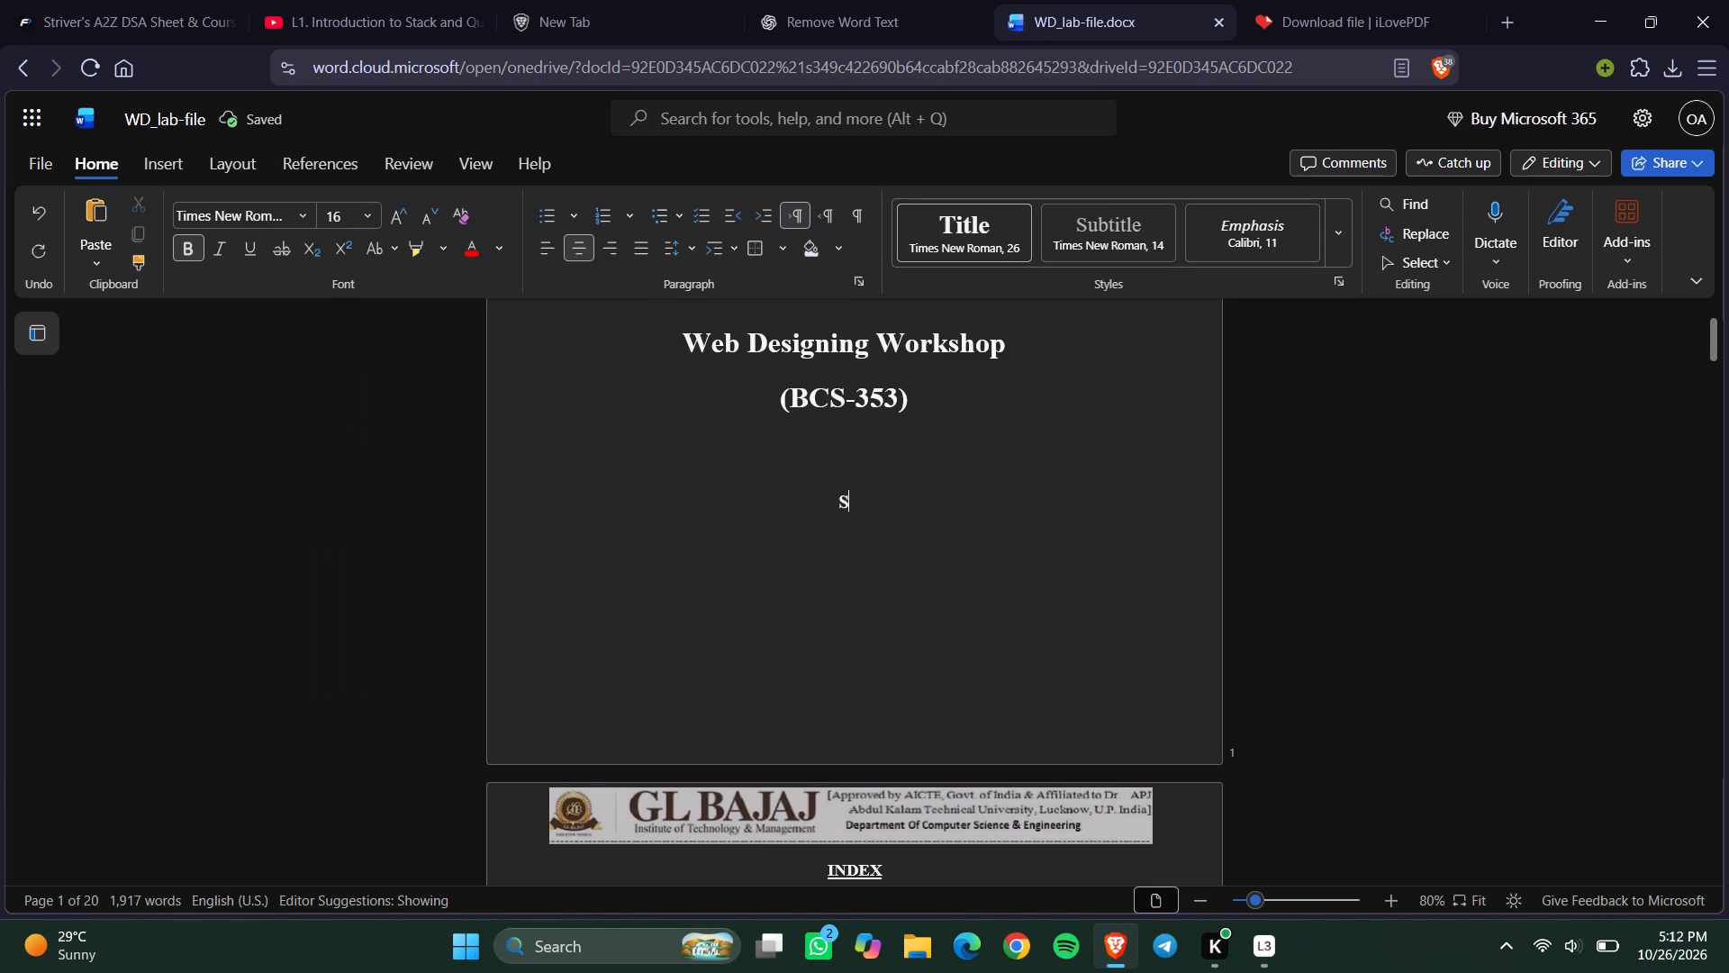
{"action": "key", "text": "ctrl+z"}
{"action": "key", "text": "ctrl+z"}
Undo the earlier cover-page edits back to before Web Designing Workshop and (BCS-353) were made bold.
{"action": "key", "text": "ctrl+z"}
{"action": "key", "text": "ctrl+z"}
{"action": "key", "text": "ctrl+z"}
{"action": "key", "text": "ctrl+z"}
{"action": "key", "text": "ctrl+z"}
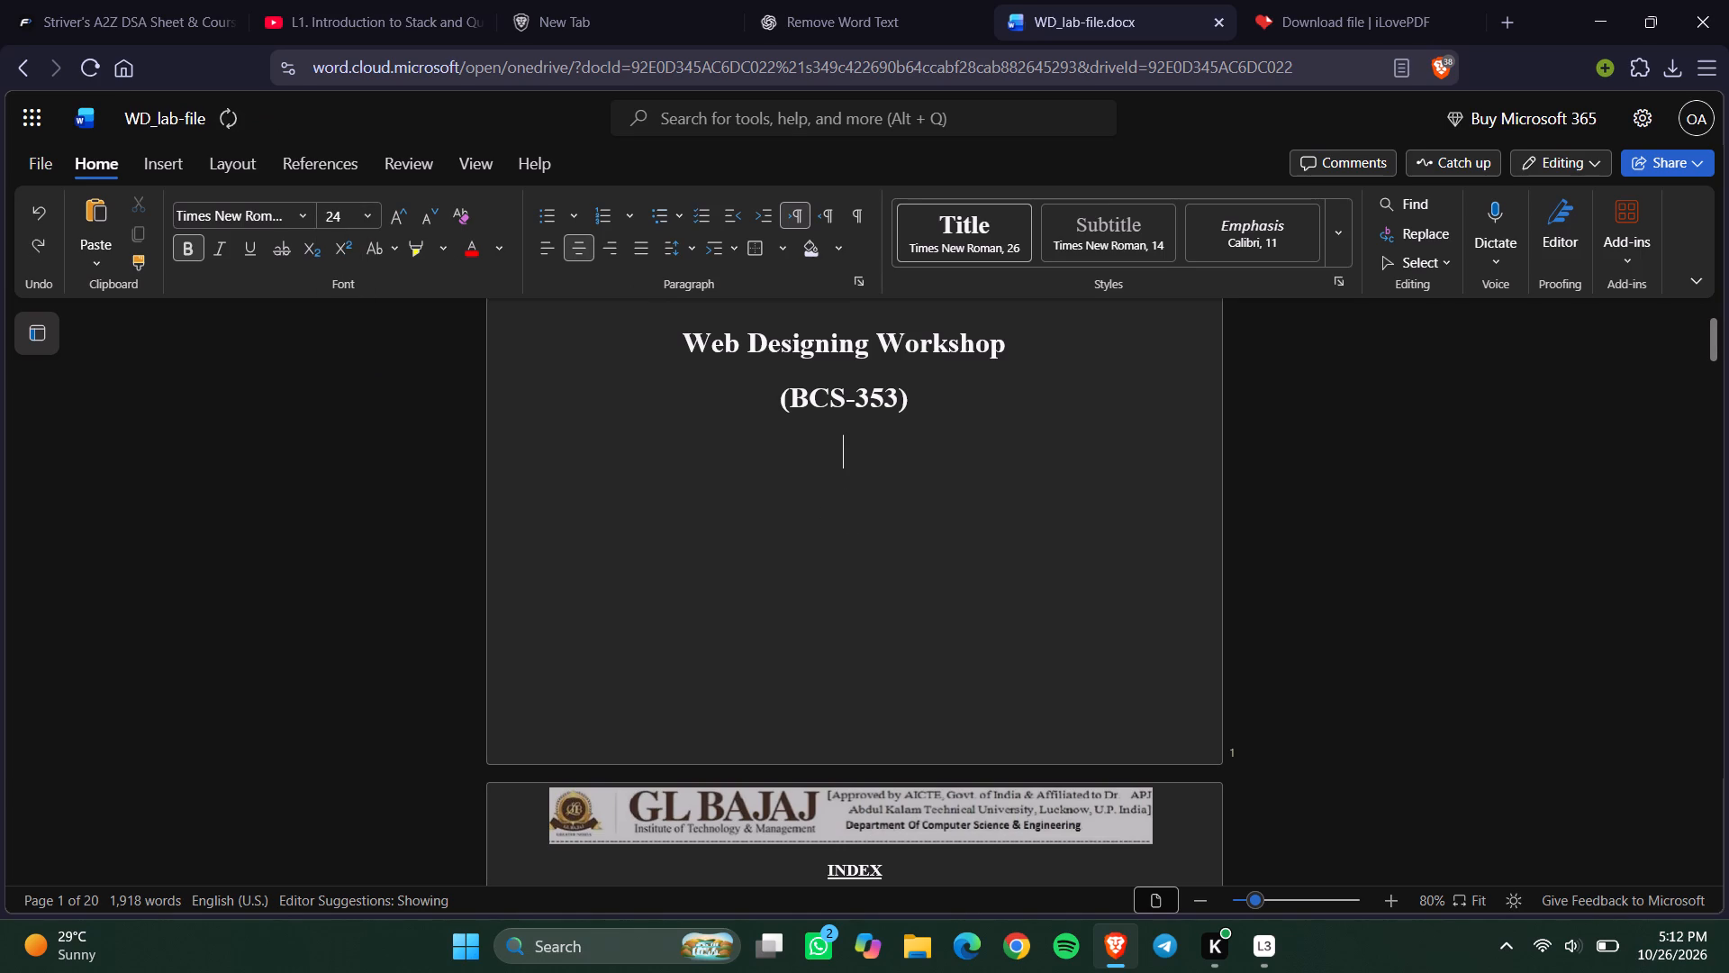
{"action": "key", "text": "ctrl+z"}
{"action": "key", "text": "ctrl+z"}
{"action": "key", "text": "ctrl+z"}
{"action": "key", "text": "ctrl+z"}
{"action": "key", "text": "ctrl+z"}
{"action": "key", "text": "ctrl+z"}
{"action": "key", "text": "ctrl+z"}
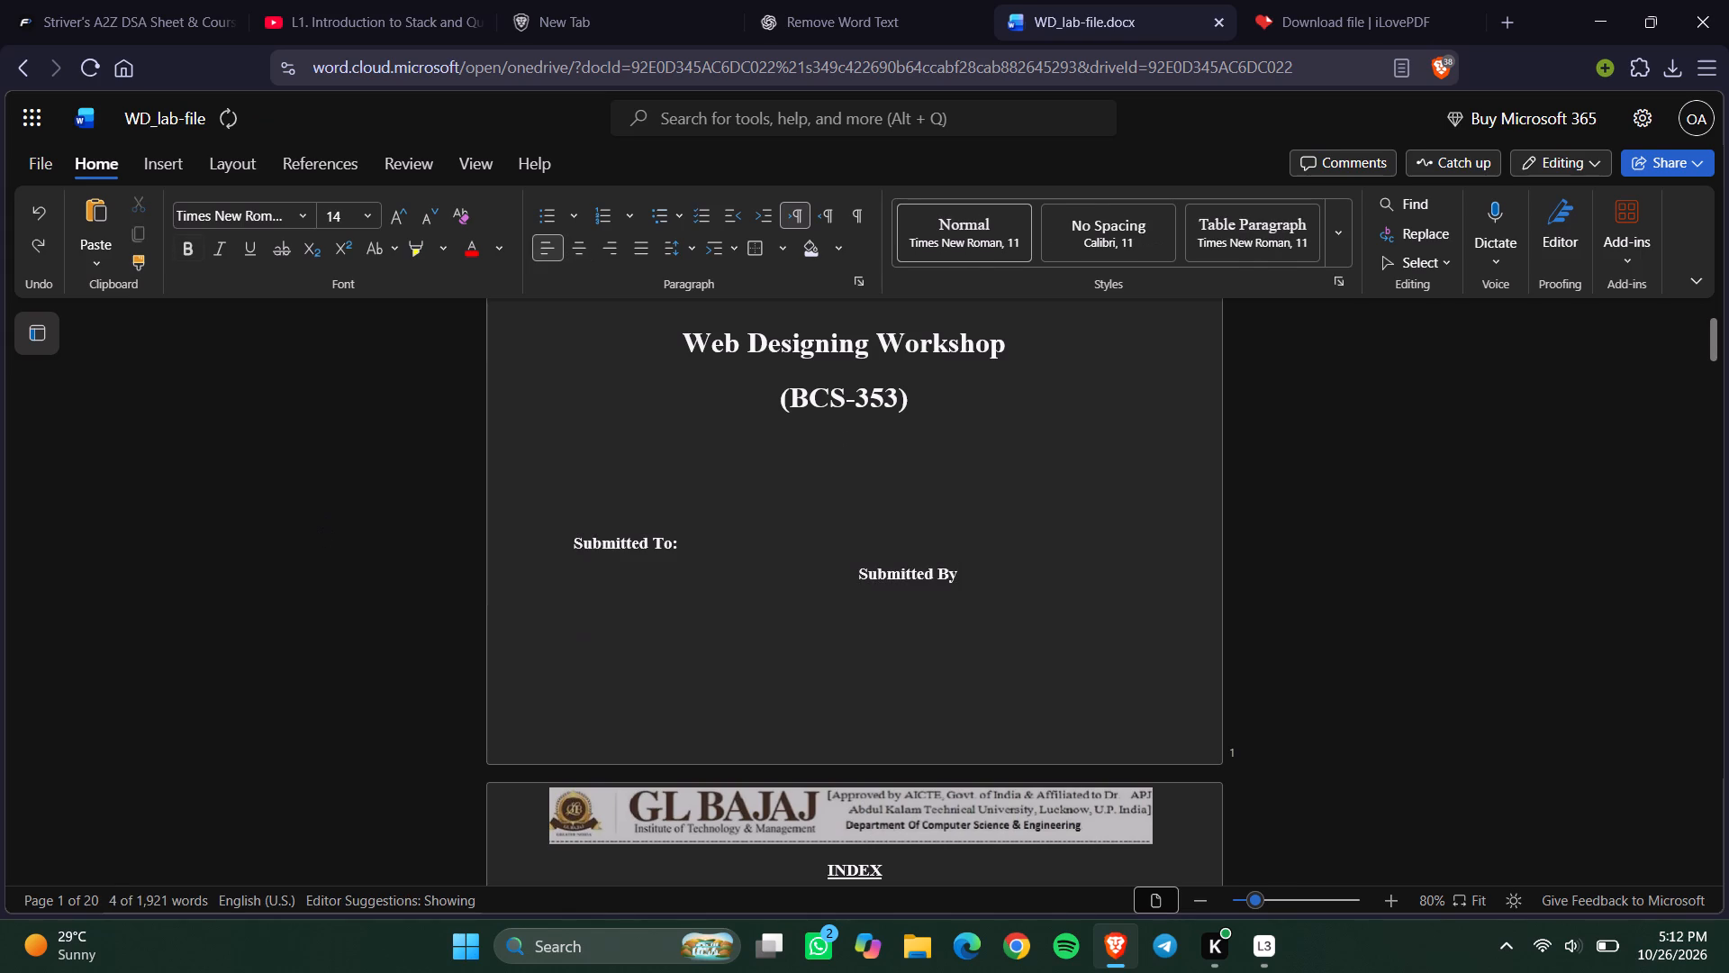
{"action": "key", "text": "ctrl+z"}
{"action": "key", "text": "ctrl+z"}
{"action": "left_click", "coordinate": [587, 579], "text": "ctrl"}
{"action": "key", "text": "ctrl+z"}
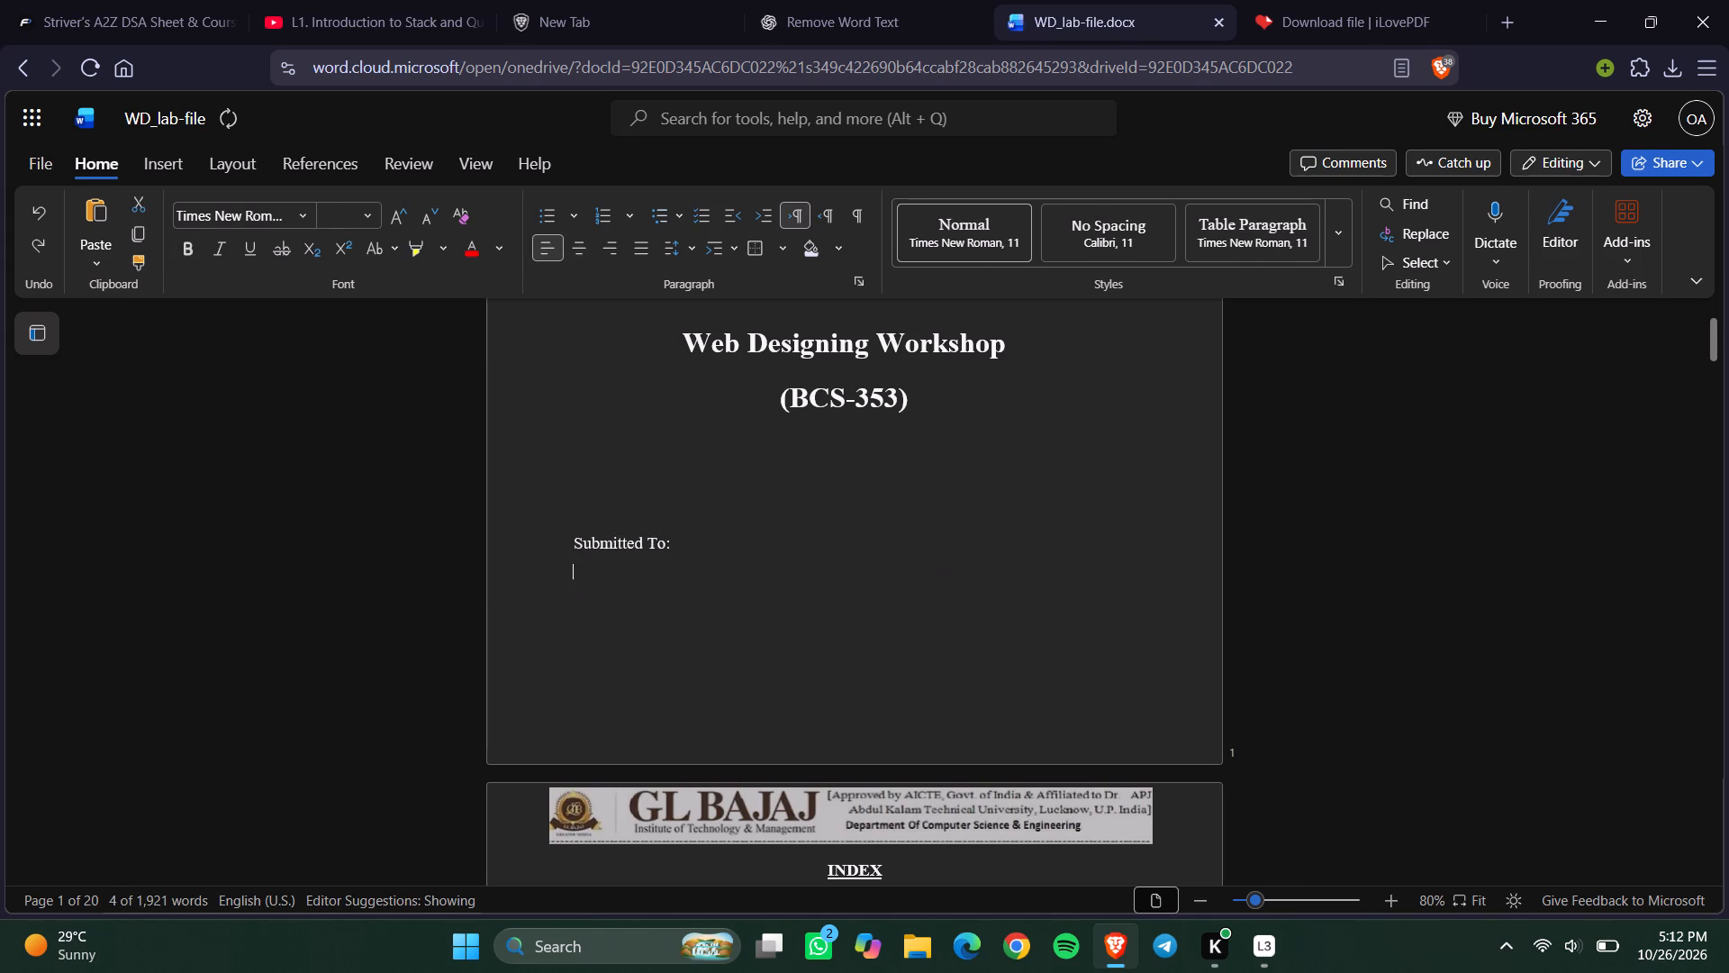
{"action": "key", "text": "ctrl+z"}
{"action": "key", "text": "ctrl+z"}
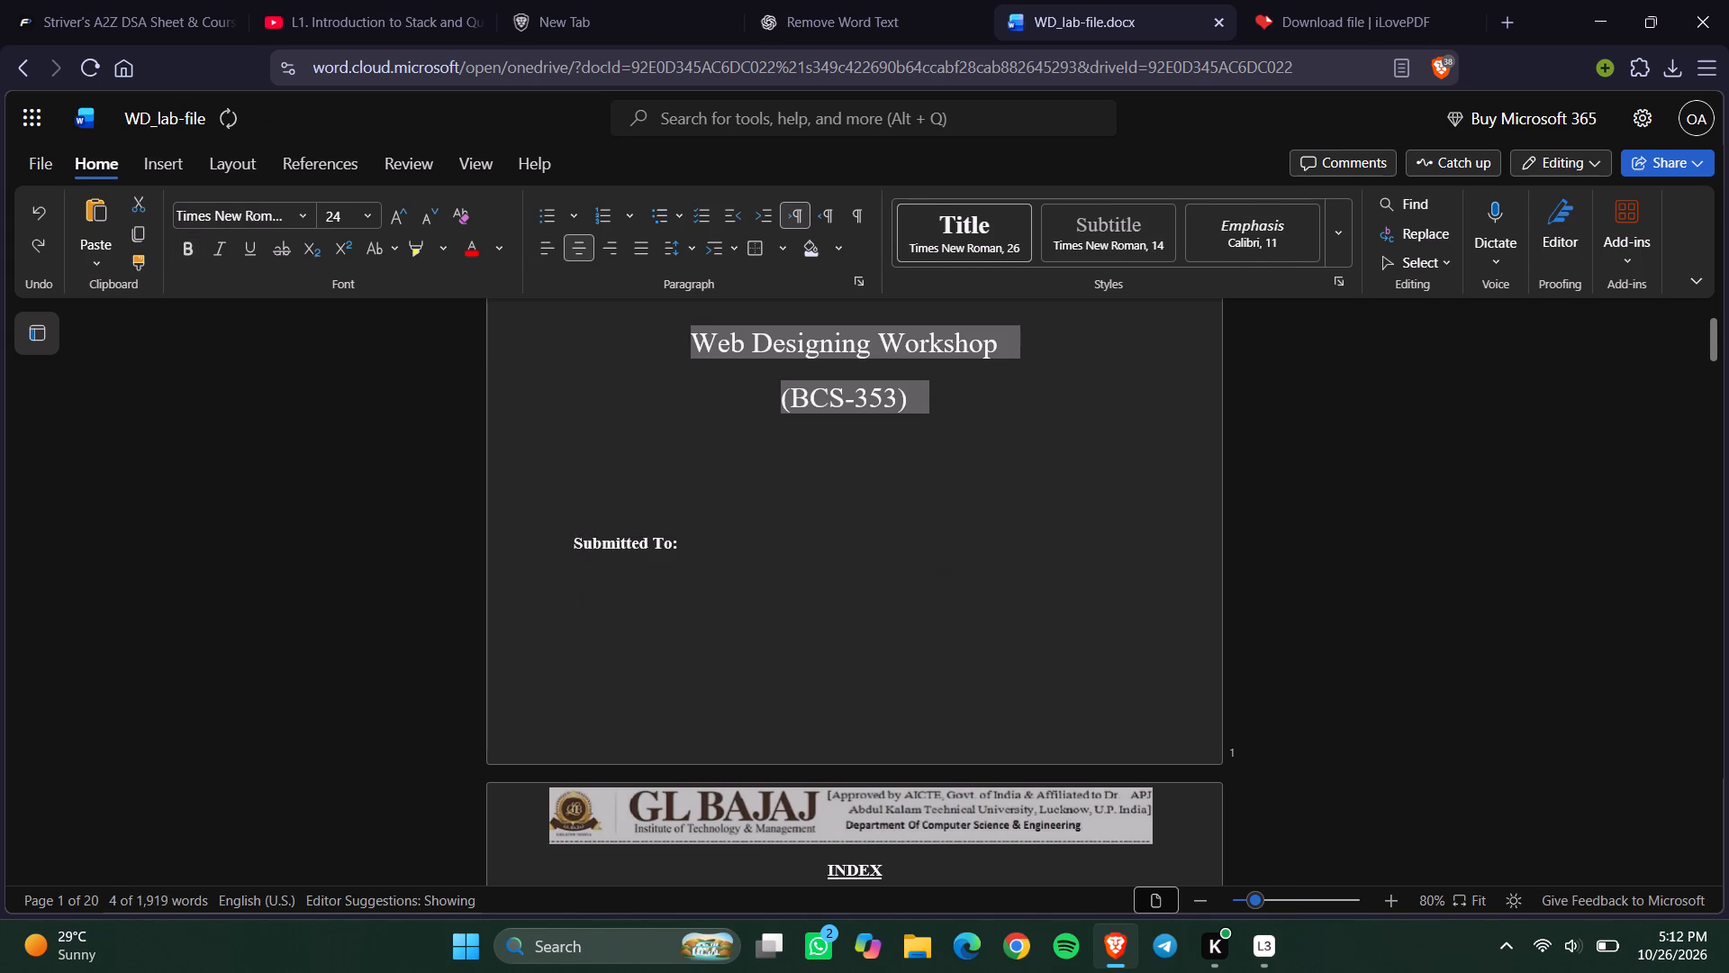
Delete the bold Submitted To: text beneath the course code on the cover page.
{"action": "left_click", "coordinate": [625, 545]}
{"action": "left_click", "coordinate": [701, 550]}
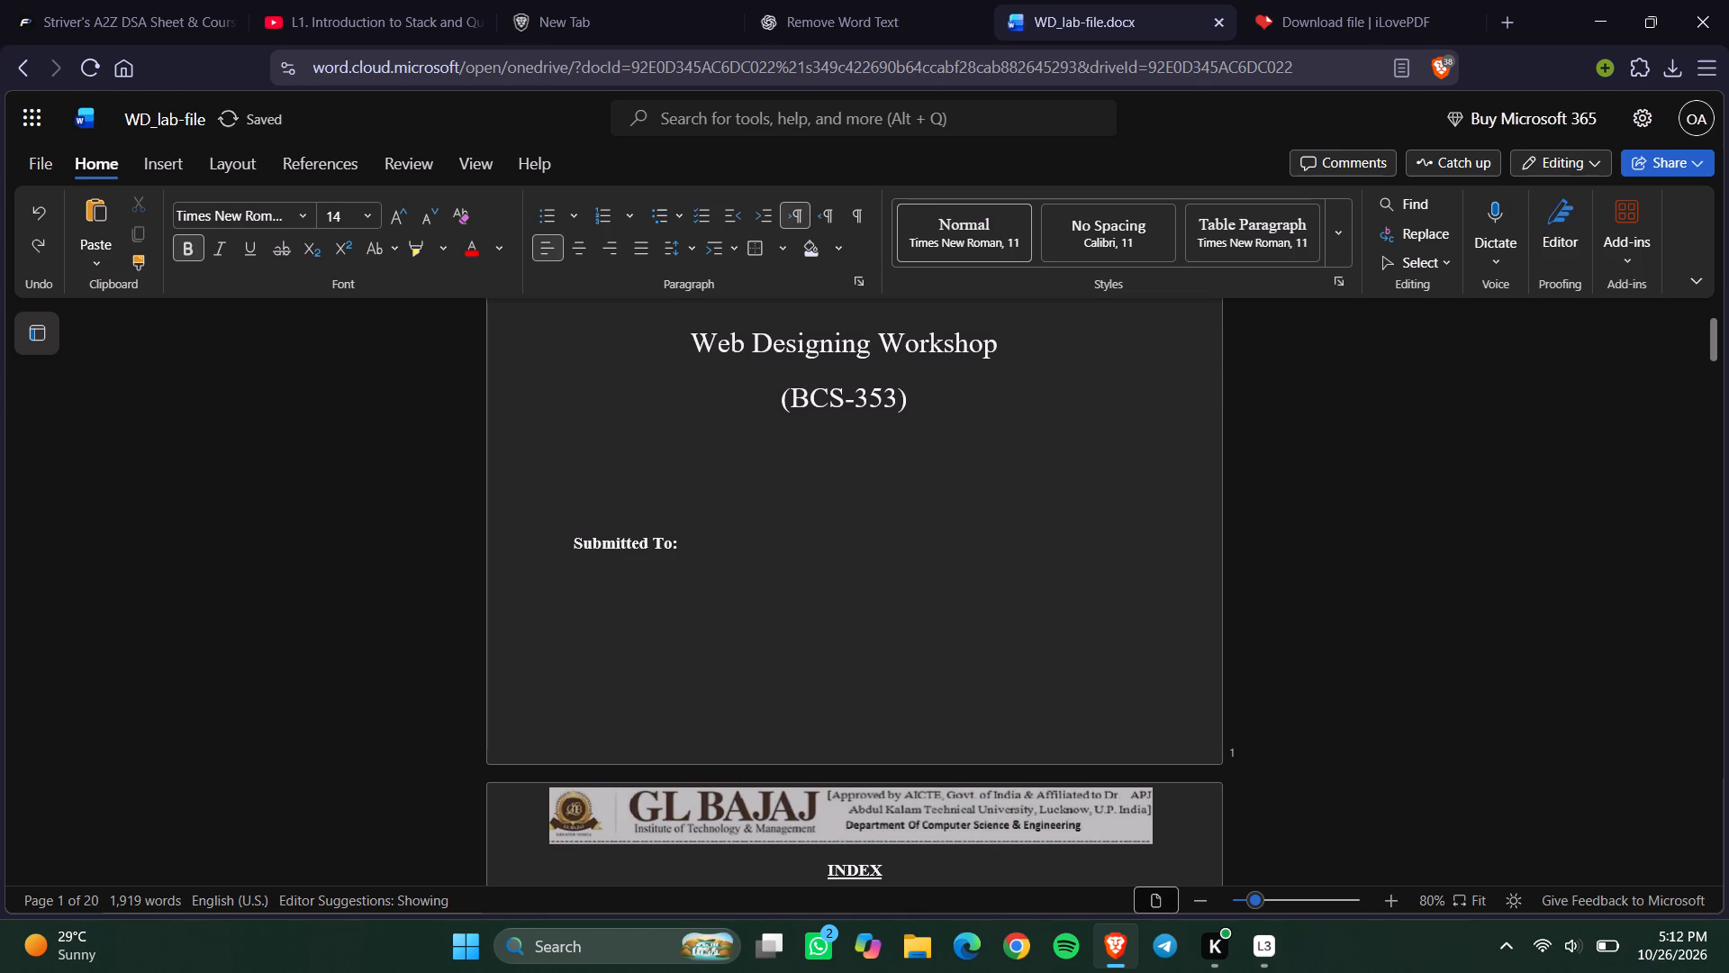
{"action": "key", "text": "BackSpace"}
{"action": "key", "text": "BackSpace"}
{"action": "key", "text": "BackSpace"}
{"action": "key", "text": "BackSpace"}
{"action": "key", "text": "BackSpace"}
{"action": "key", "text": "BackSpace"}
{"action": "key", "text": "BackSpace"}
{"action": "key", "text": "BackSpace"}
{"action": "key", "text": "BackSpace"}
{"action": "key", "text": "BackSpace"}
{"action": "key", "text": "BackSpace"}
{"action": "key", "text": "BackSpace"}
{"action": "key", "text": "BackSpace"}
{"action": "key", "text": "BackSpace"}
{"action": "key", "text": "BackSpace"}
{"action": "key", "text": "BackSpace"}
{"action": "key", "text": "BackSpace"}
{"action": "key", "text": "BackSpace"}
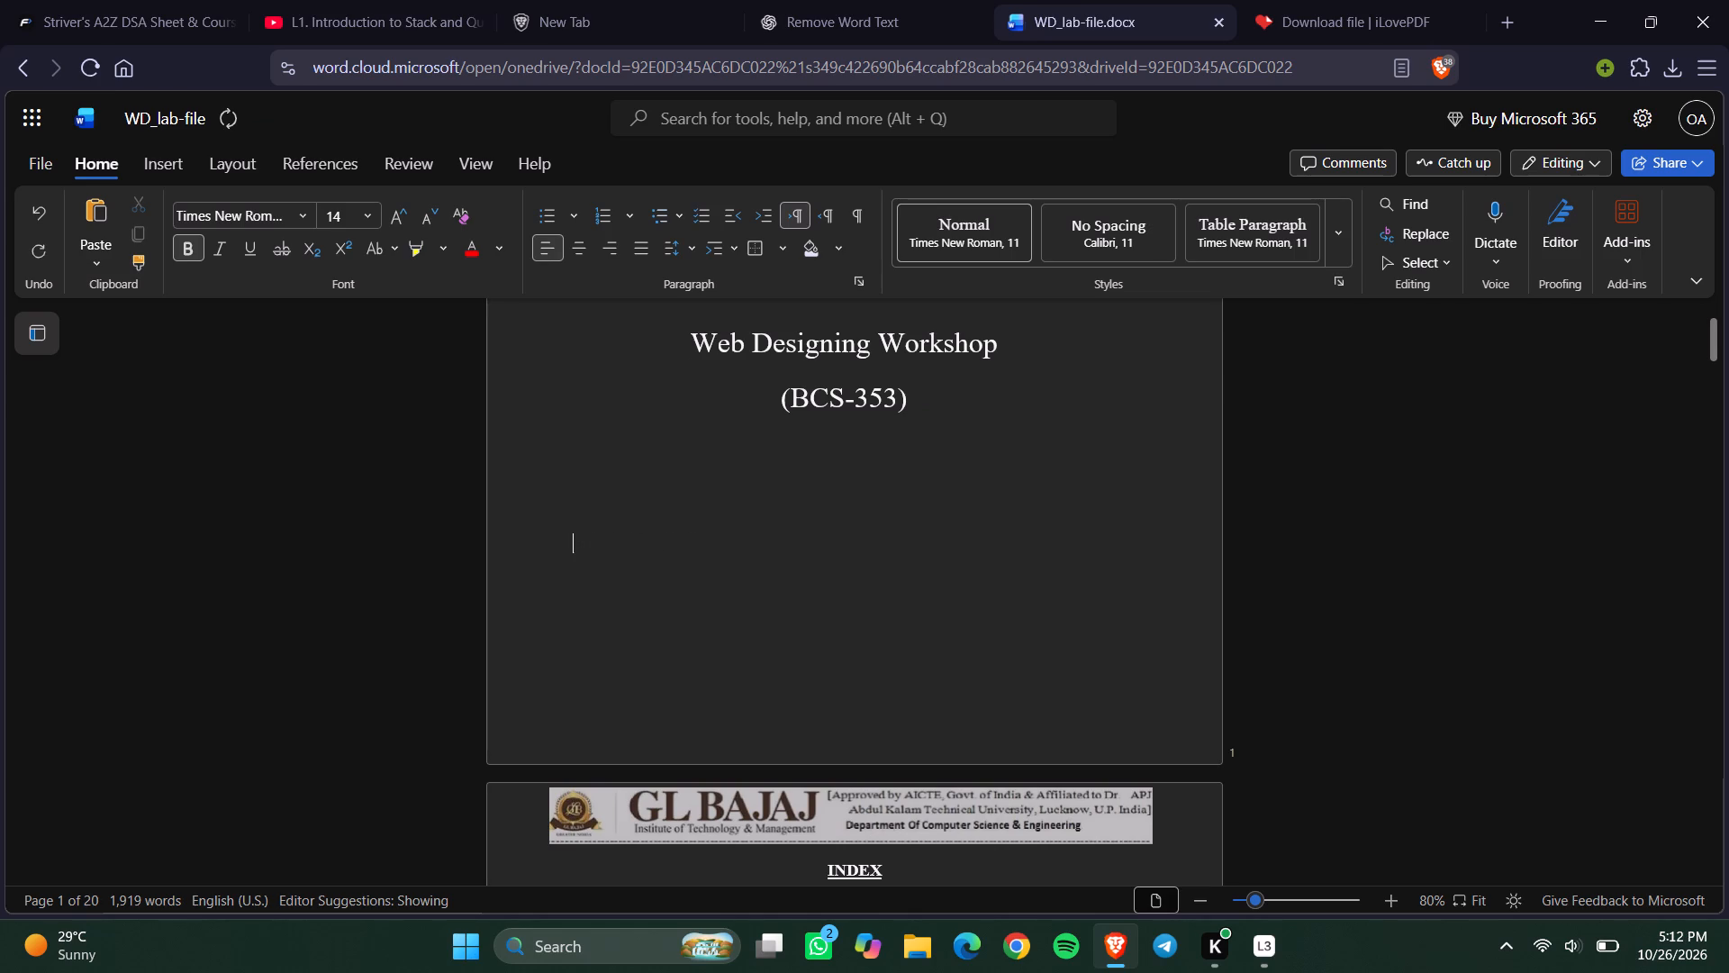
Add "Submitted To:" in 14-point text on the second new centred line beneath (BCS-353).
{"action": "left_click", "coordinate": [902, 398]}
{"action": "left_click", "coordinate": [923, 402]}
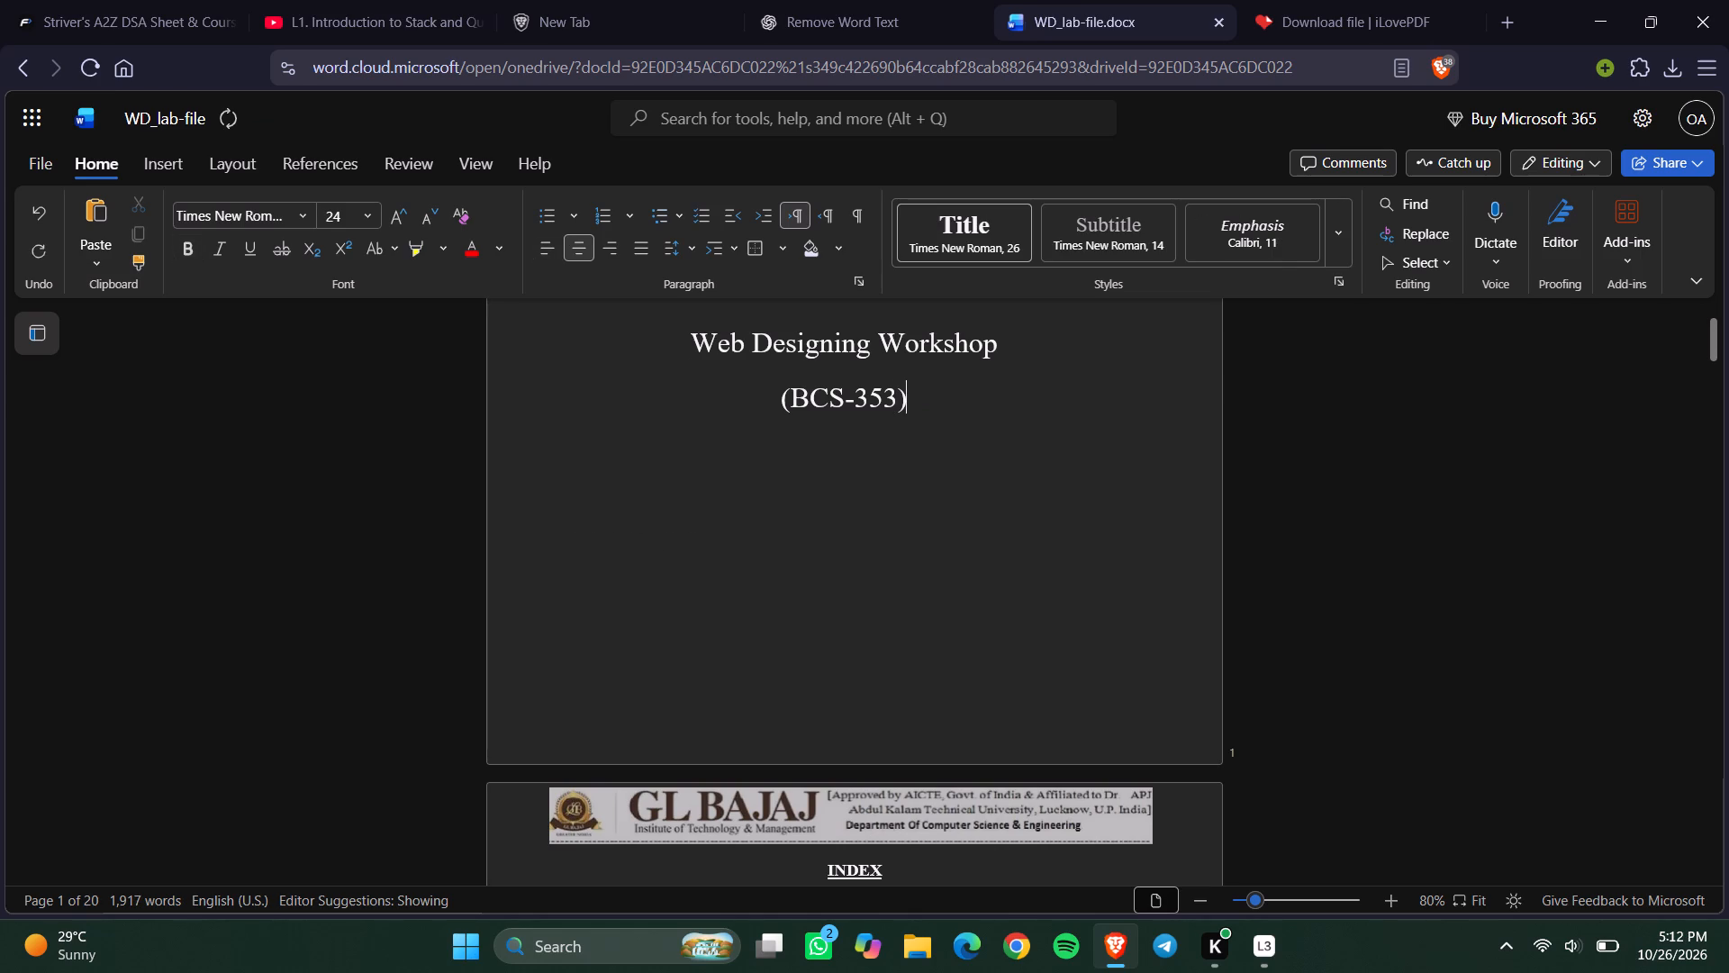
{"action": "key", "text": "backslash"}
{"action": "key", "text": "BackSpace"}
{"action": "key", "text": "Return"}
{"action": "key", "text": "Return"}
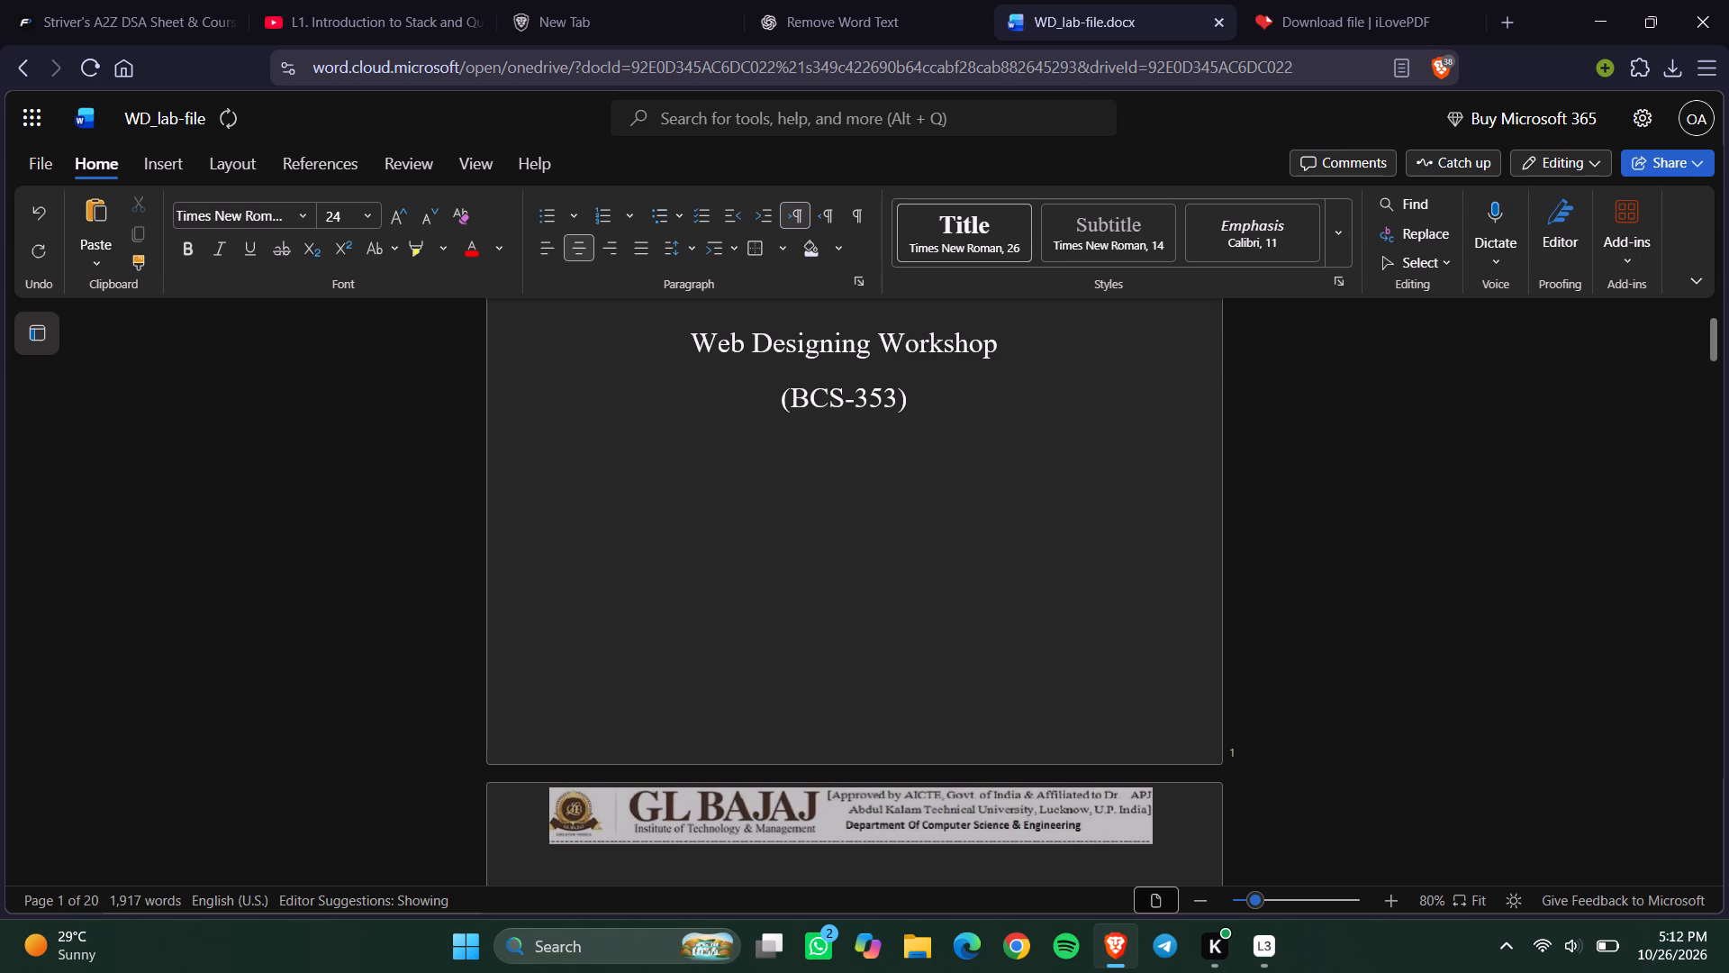
{"action": "left_click", "coordinate": [367, 214]}
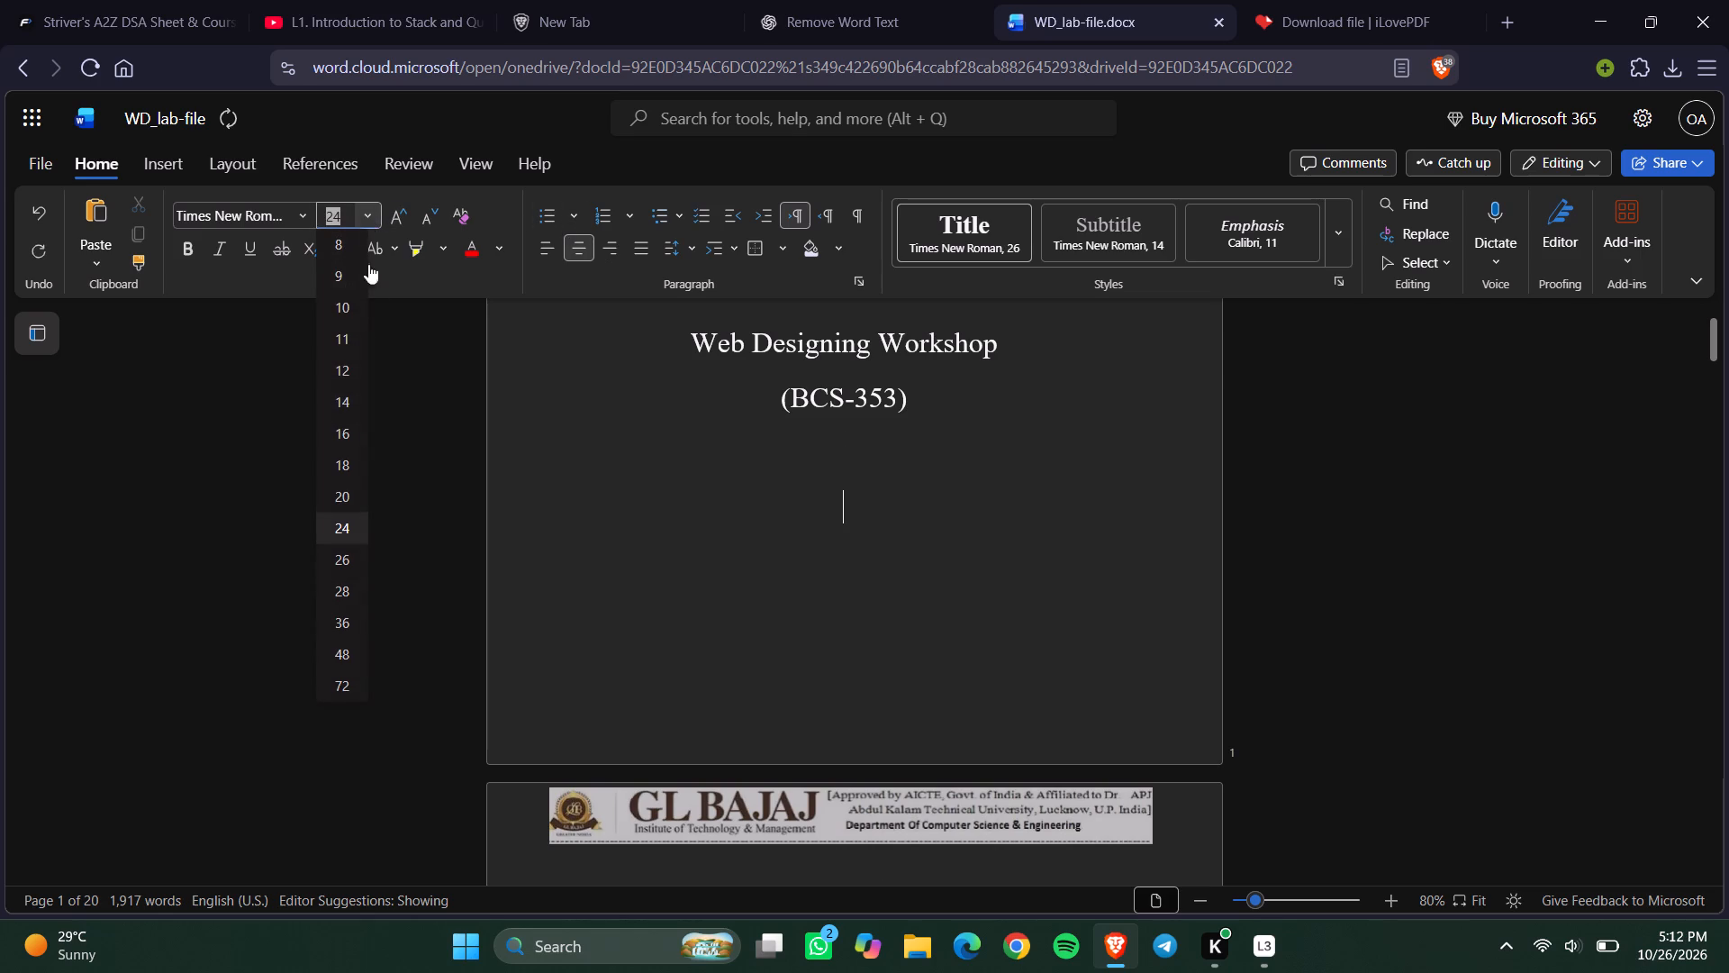
{"action": "left_click", "coordinate": [352, 405]}
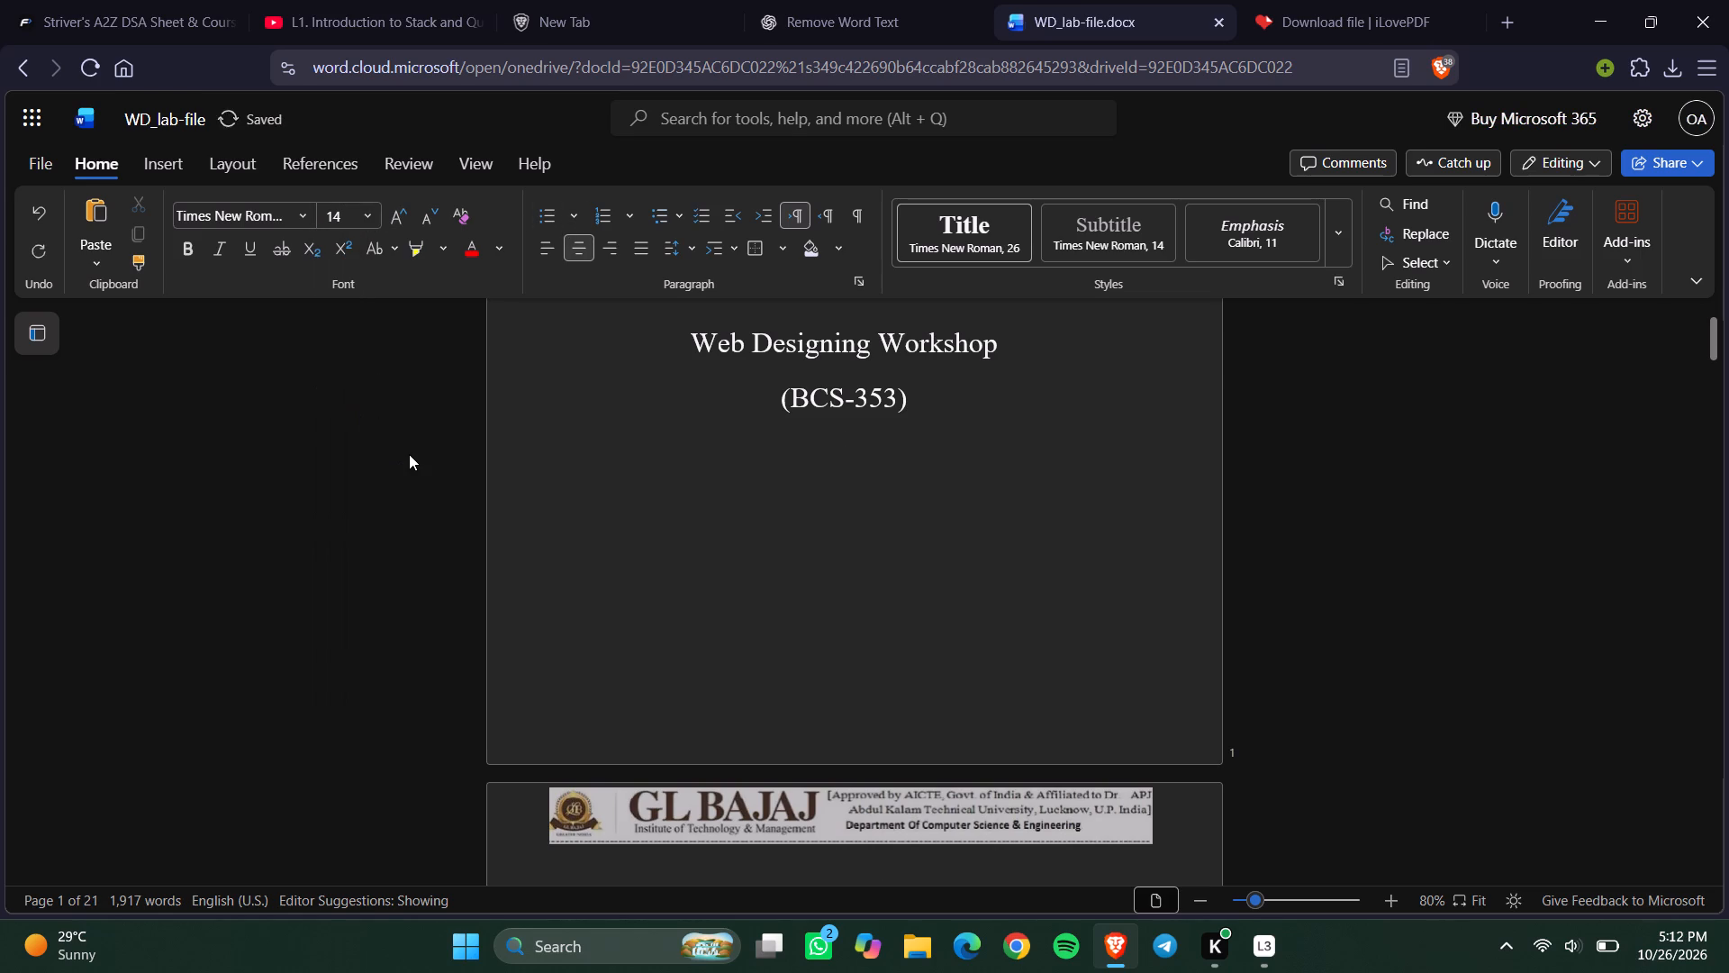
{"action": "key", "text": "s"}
{"action": "key", "text": "BackSpace"}
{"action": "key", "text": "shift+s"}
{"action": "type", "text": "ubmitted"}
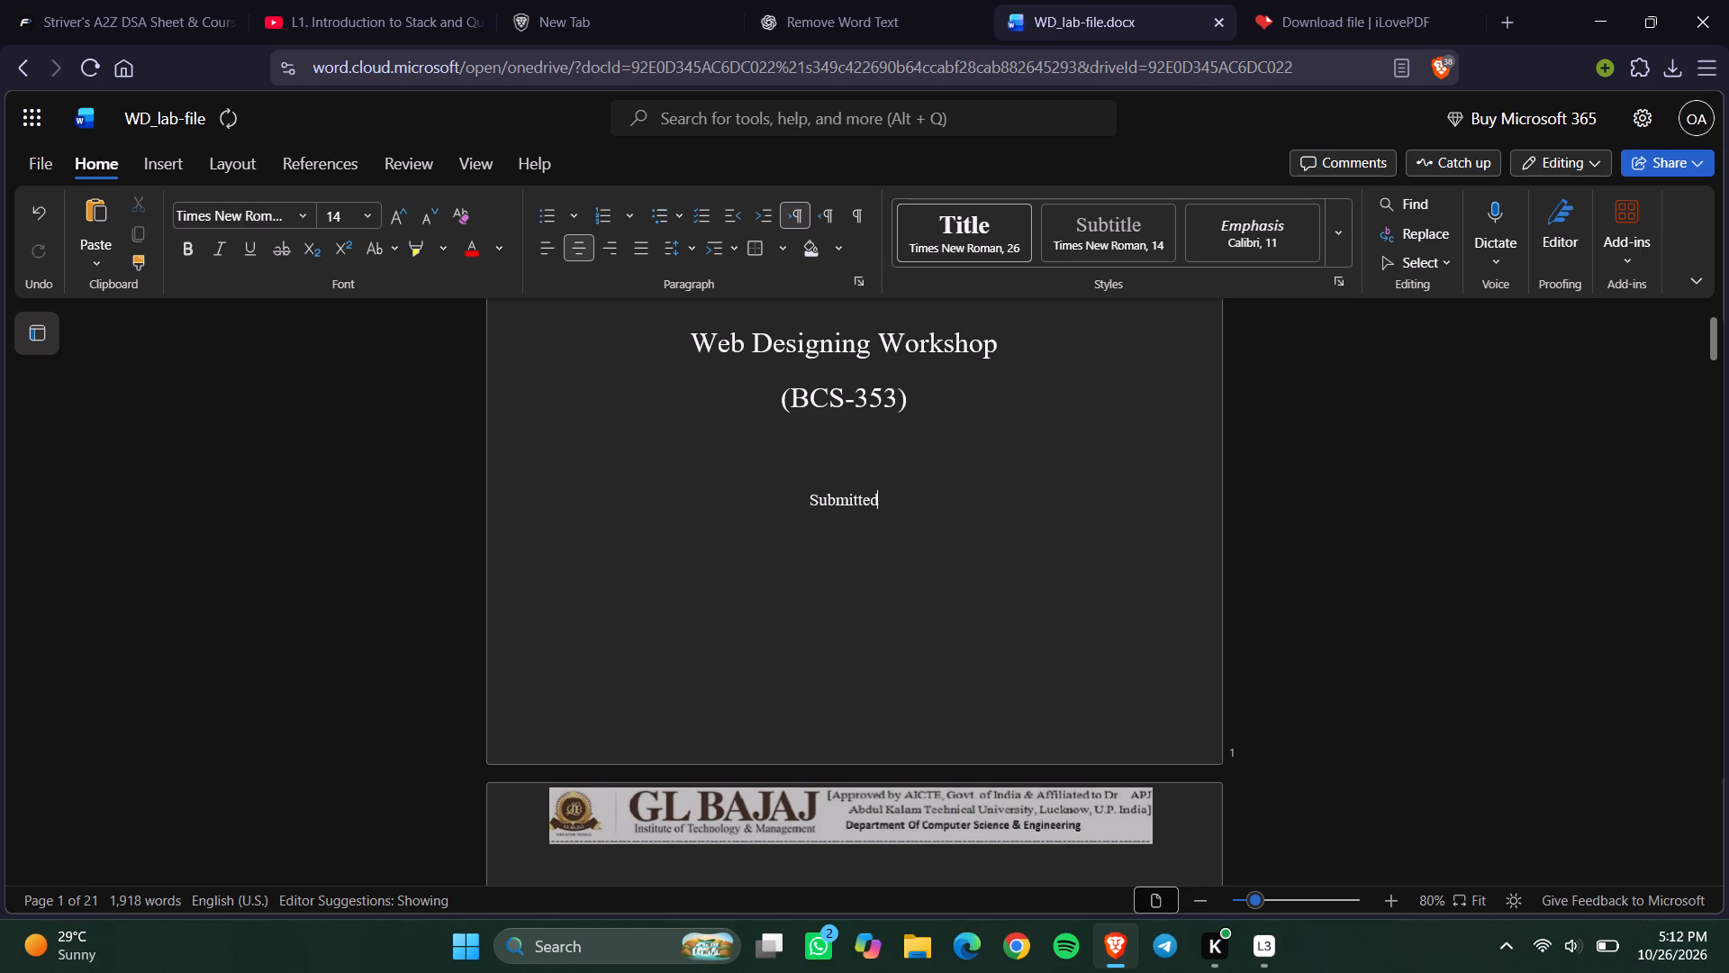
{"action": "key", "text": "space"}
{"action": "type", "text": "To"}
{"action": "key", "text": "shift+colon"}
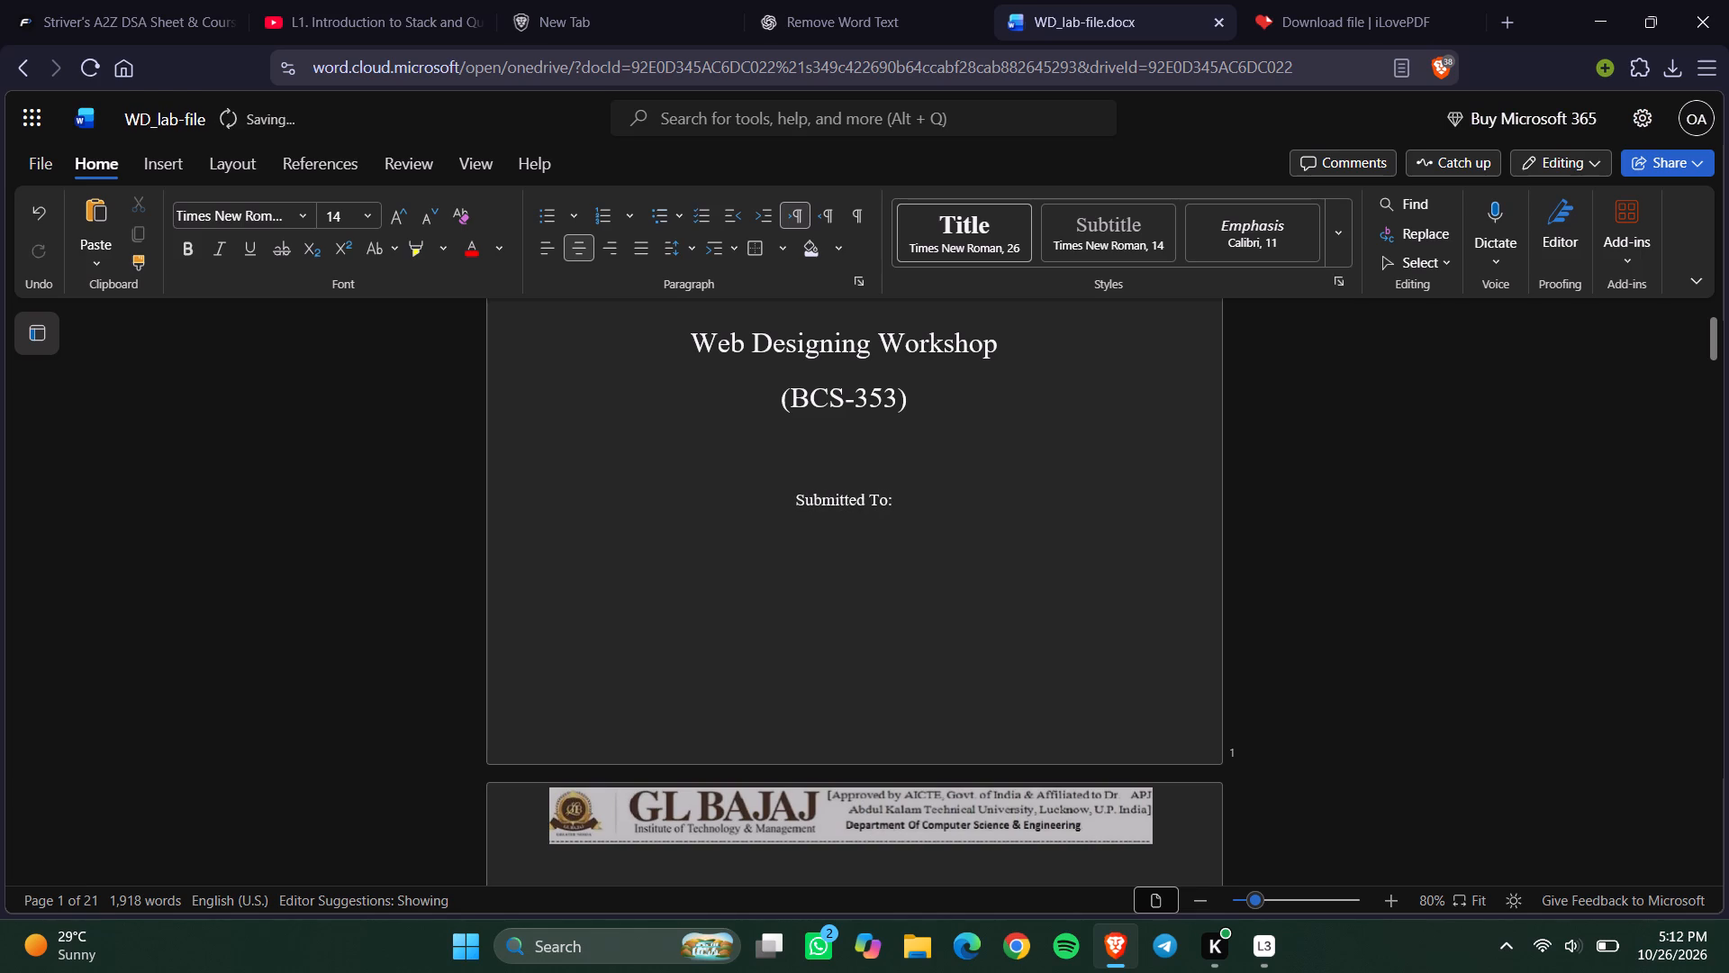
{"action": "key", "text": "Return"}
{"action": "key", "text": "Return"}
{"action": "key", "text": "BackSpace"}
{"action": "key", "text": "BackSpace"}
Insert a wide run of spaces after Submitted To: on the cover page.
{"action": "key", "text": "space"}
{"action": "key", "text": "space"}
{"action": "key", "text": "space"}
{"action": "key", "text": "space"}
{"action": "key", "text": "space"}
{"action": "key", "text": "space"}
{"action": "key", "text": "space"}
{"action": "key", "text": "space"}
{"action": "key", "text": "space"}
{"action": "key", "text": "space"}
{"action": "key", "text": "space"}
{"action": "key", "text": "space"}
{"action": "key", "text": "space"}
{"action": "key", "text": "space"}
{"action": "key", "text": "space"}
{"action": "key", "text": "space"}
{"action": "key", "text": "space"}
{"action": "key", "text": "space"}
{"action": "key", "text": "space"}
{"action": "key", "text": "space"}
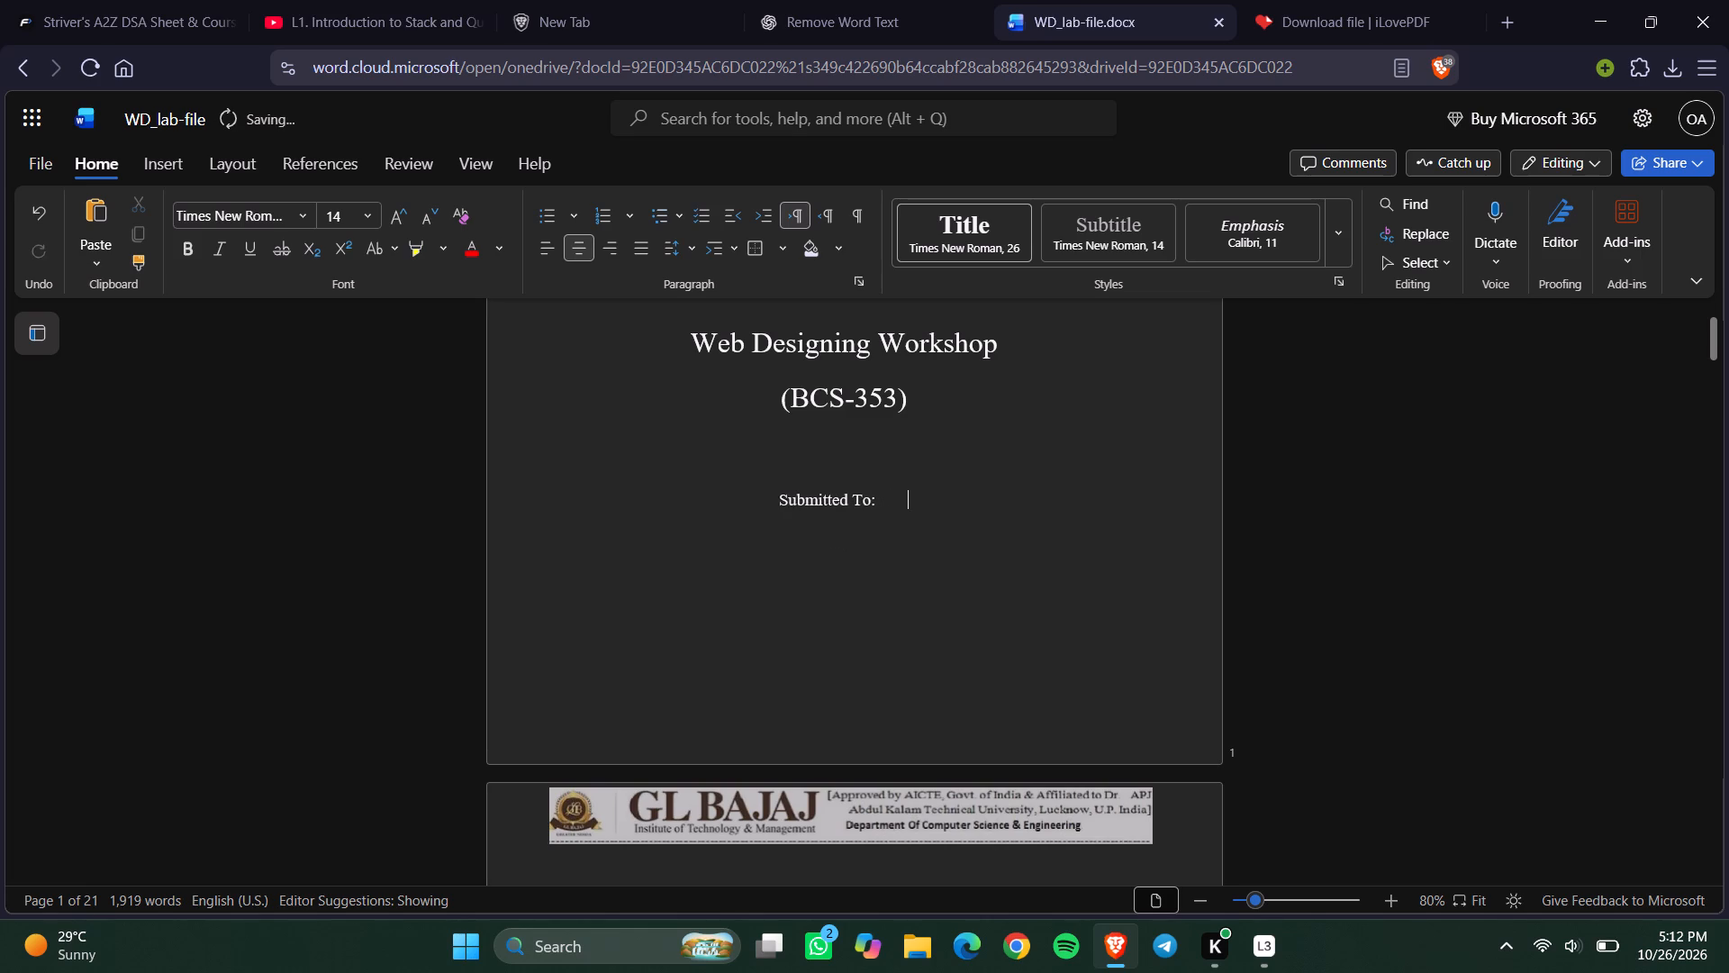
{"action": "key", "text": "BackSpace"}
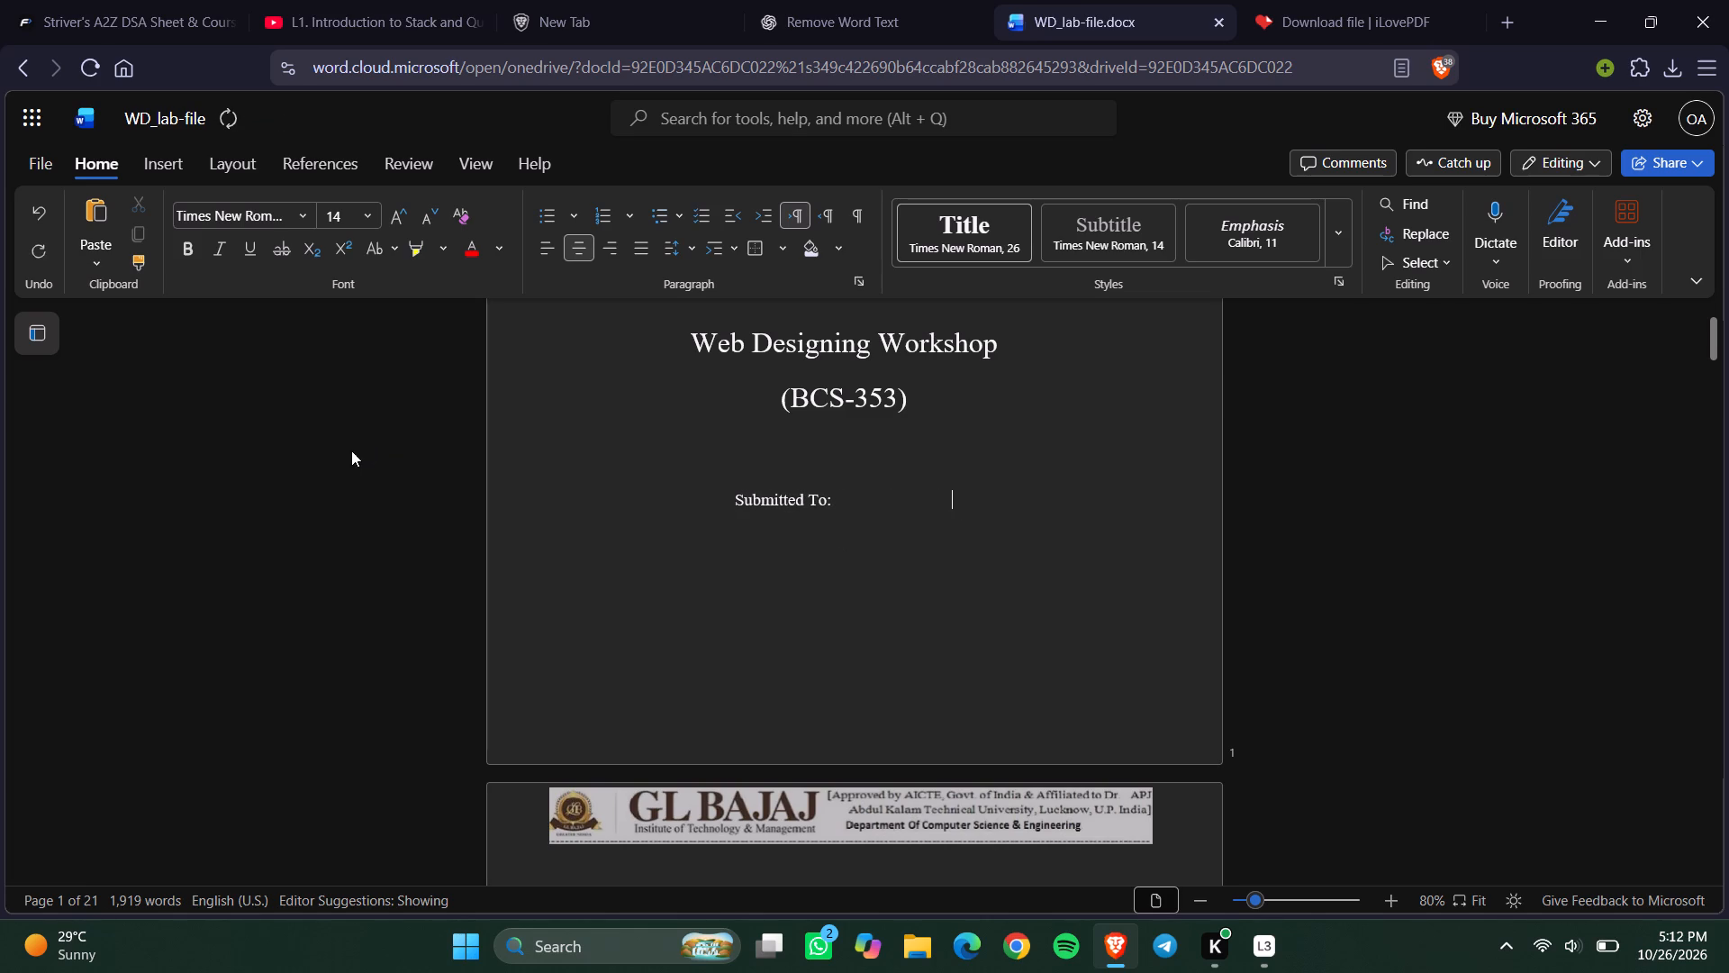
Add one more blank line between (BCS-353) and the Submitted To: line.
{"action": "left_click", "coordinate": [830, 460]}
{"action": "key", "text": "Return"}
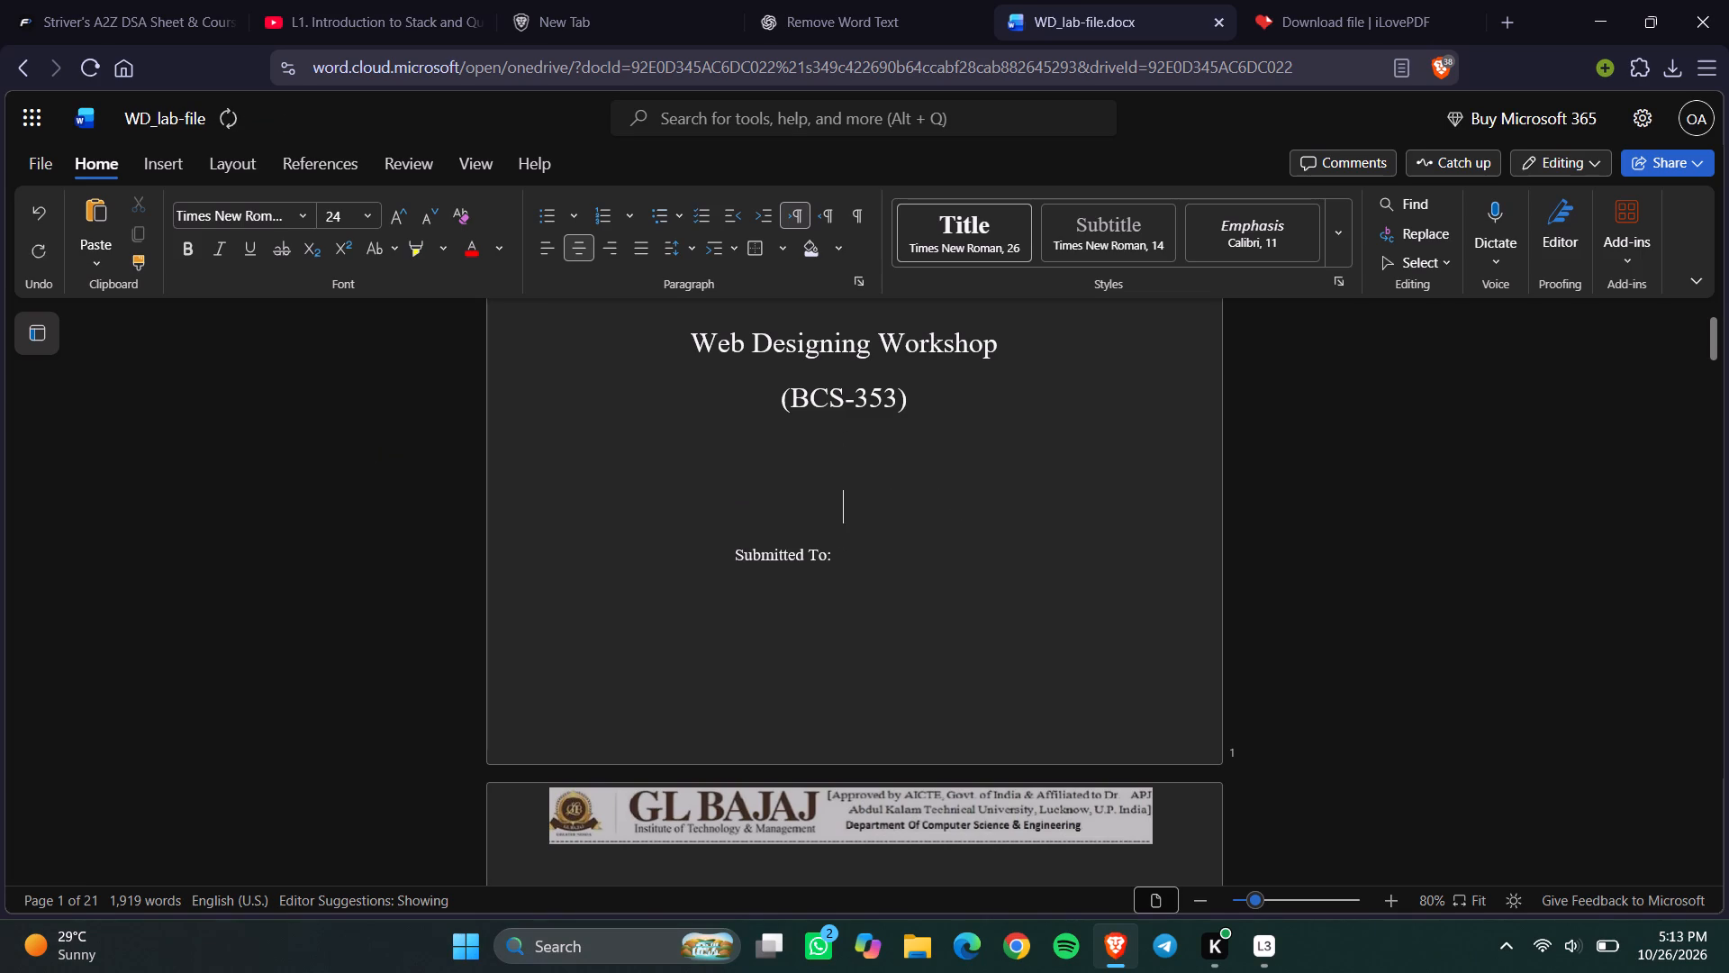
Extend the spacing after Submitted To: and add "Submitted By:" on the same line.
{"action": "left_click", "coordinate": [850, 550]}
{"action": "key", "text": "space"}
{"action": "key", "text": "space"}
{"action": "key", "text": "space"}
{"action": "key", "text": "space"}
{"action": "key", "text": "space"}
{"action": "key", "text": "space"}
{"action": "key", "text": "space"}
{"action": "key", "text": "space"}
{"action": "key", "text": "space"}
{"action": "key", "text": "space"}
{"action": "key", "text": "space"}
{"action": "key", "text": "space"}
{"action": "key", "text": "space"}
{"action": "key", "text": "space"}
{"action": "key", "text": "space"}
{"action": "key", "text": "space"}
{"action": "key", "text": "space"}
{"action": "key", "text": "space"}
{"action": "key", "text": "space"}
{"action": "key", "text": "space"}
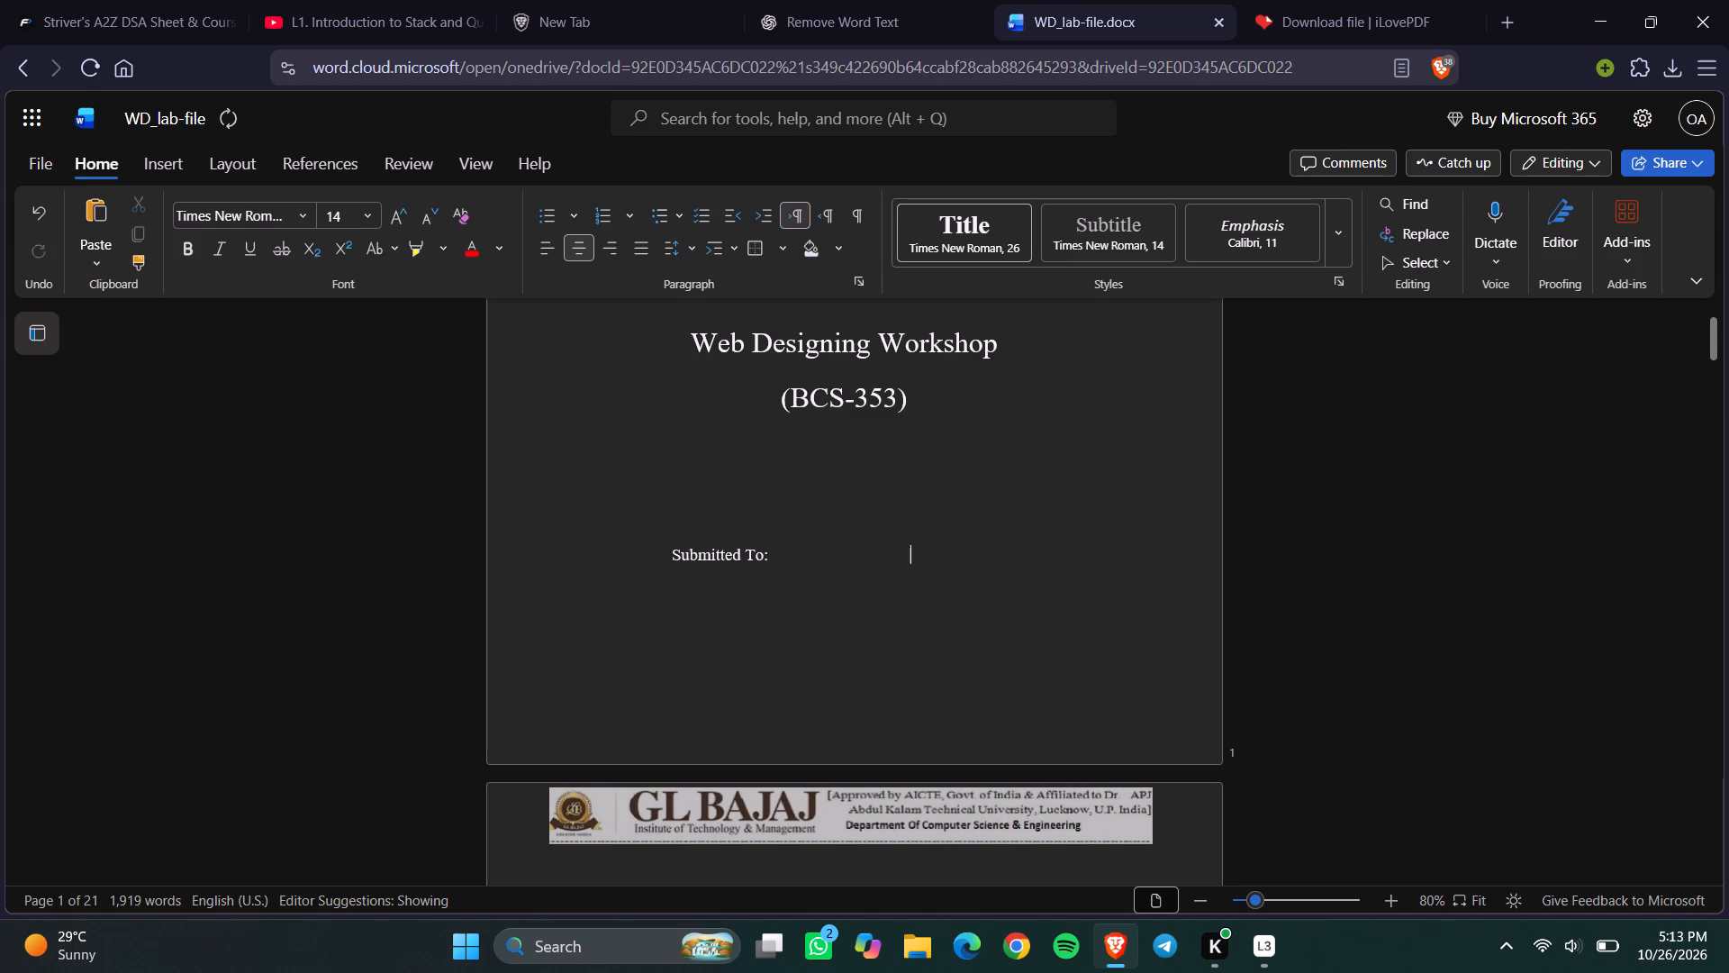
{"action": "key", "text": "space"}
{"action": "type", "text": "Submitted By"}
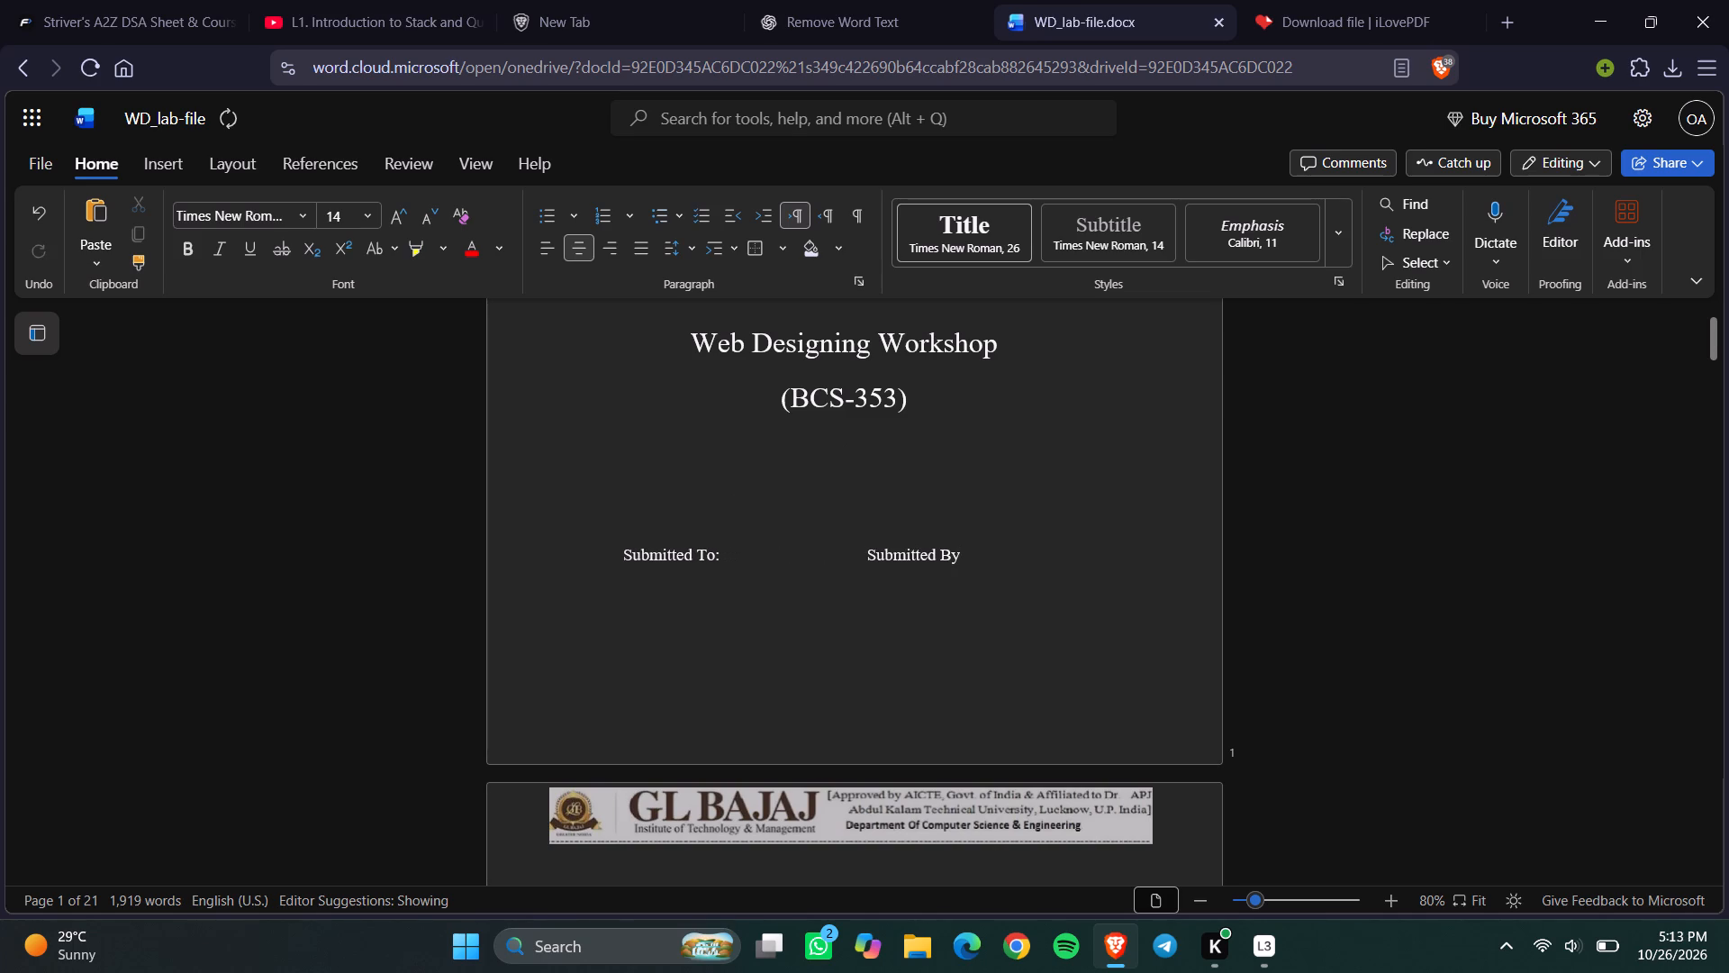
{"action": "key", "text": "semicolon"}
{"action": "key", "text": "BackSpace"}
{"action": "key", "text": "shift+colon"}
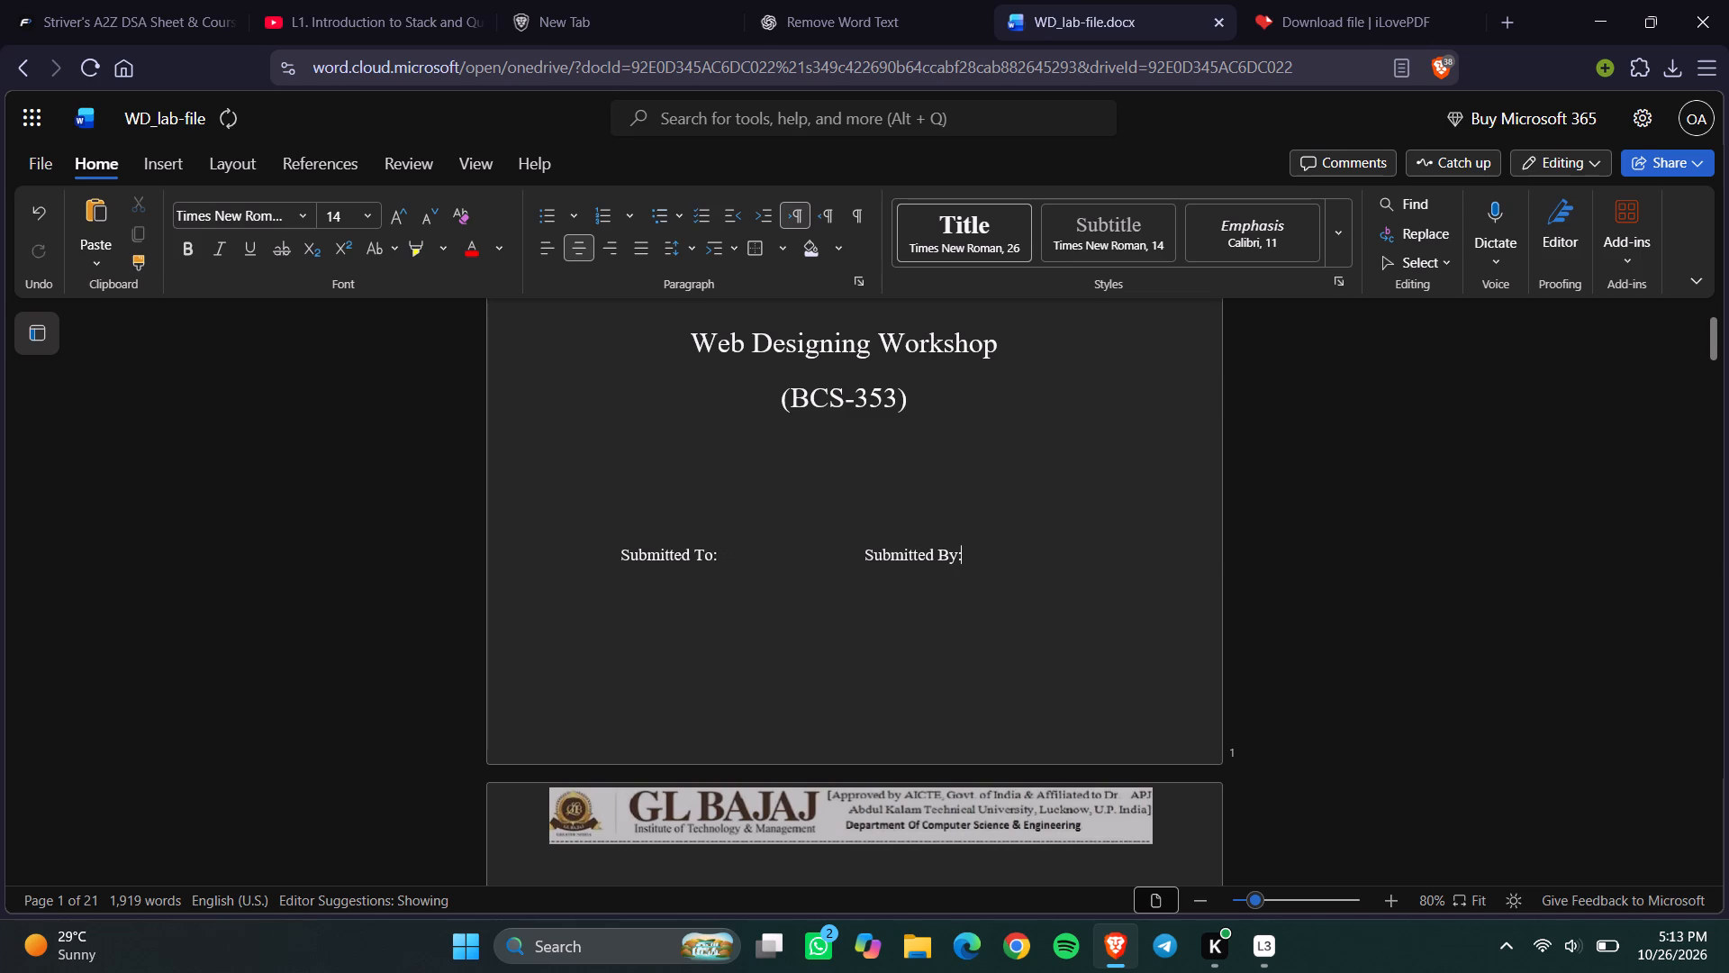
Widen the gap between Submitted To: and Submitted By: with spaces so they sit near opposite sides of the page.
{"action": "left_click", "coordinate": [820, 560]}
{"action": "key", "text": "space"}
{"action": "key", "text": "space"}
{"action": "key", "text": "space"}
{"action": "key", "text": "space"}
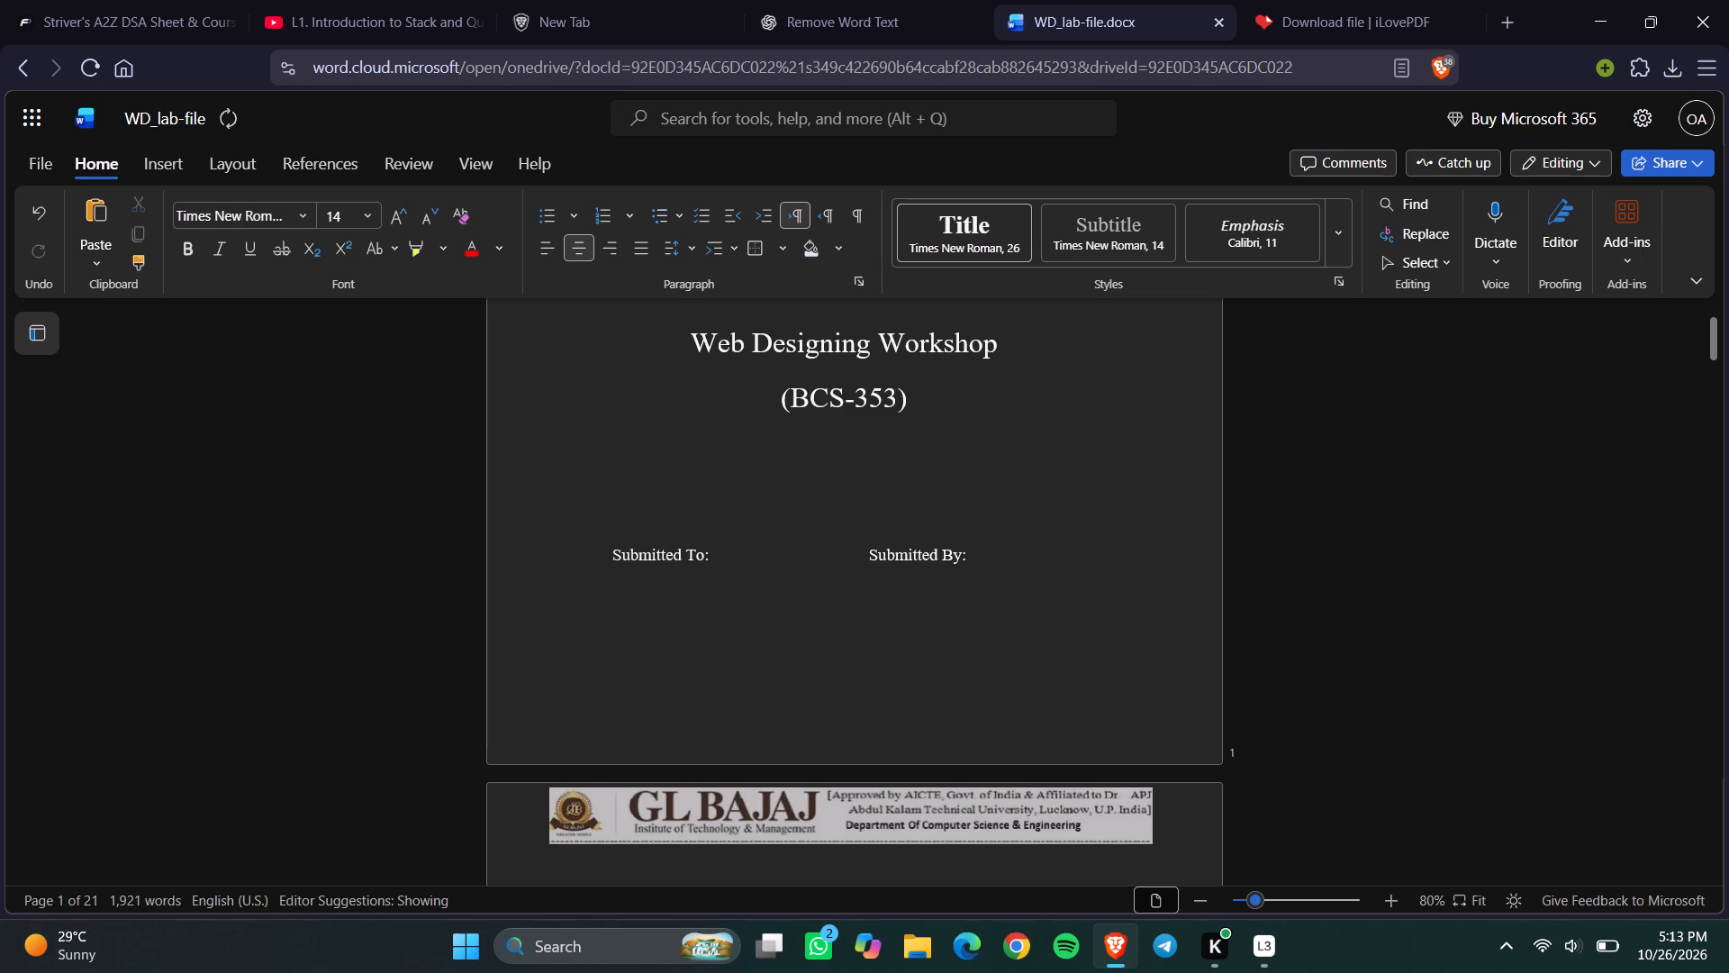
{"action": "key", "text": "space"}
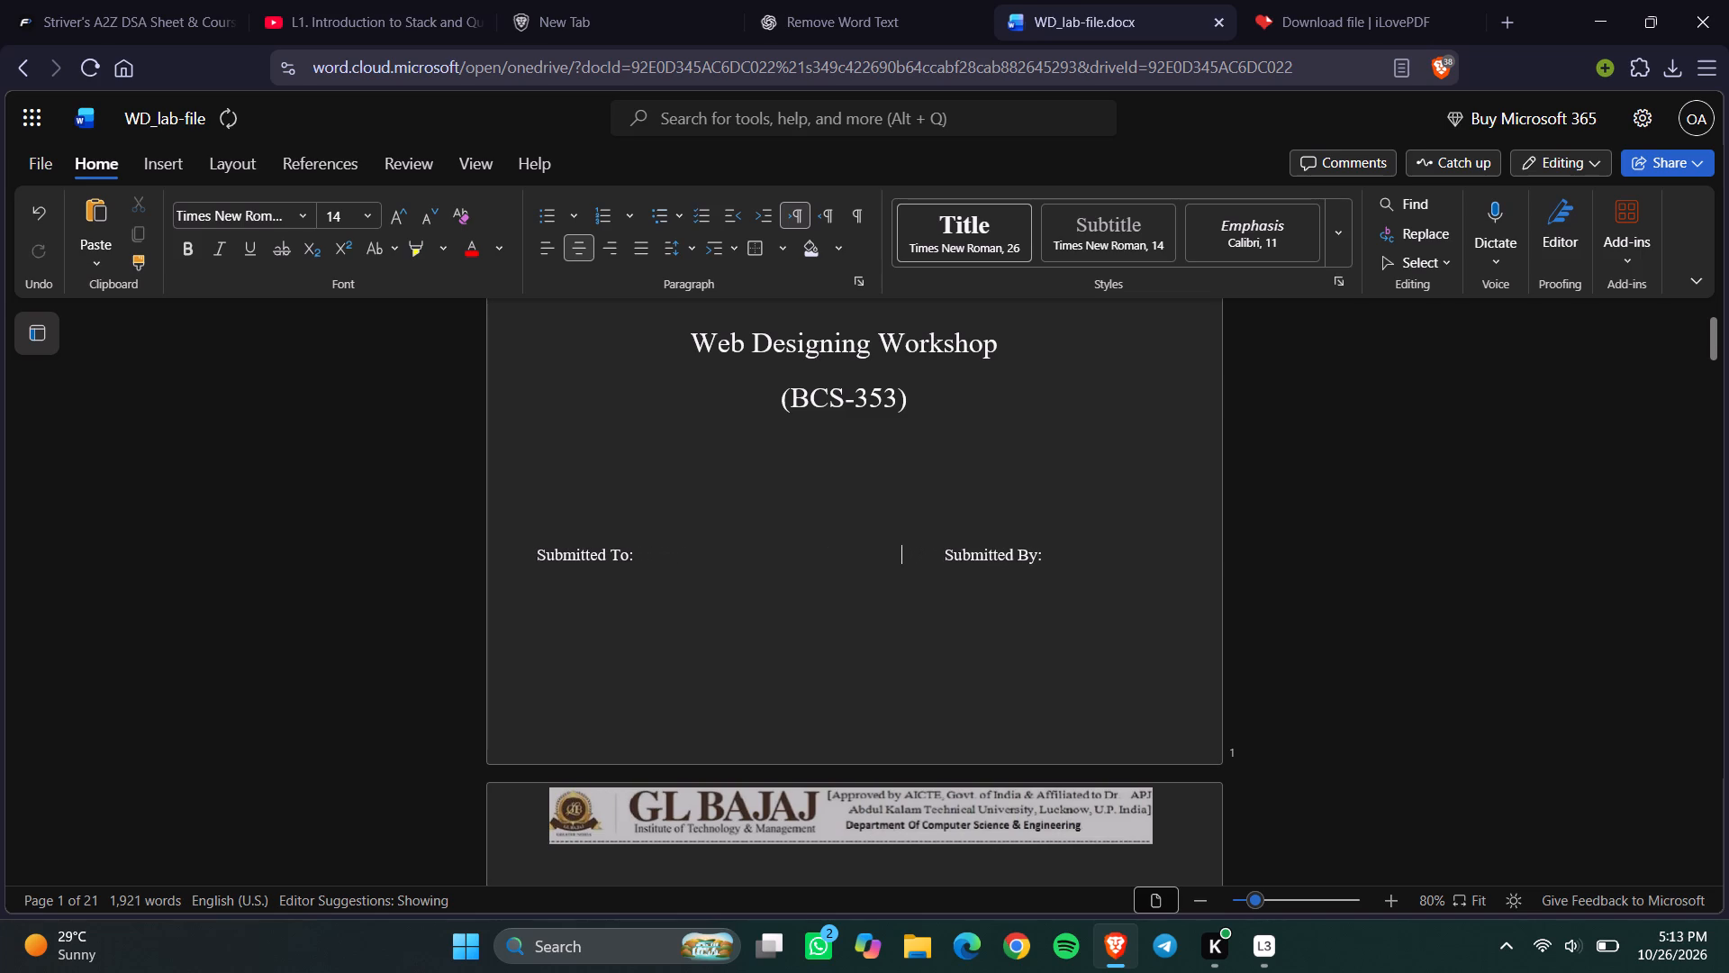
{"action": "key", "text": "BackSpace"}
{"action": "key", "text": "BackSpace"}
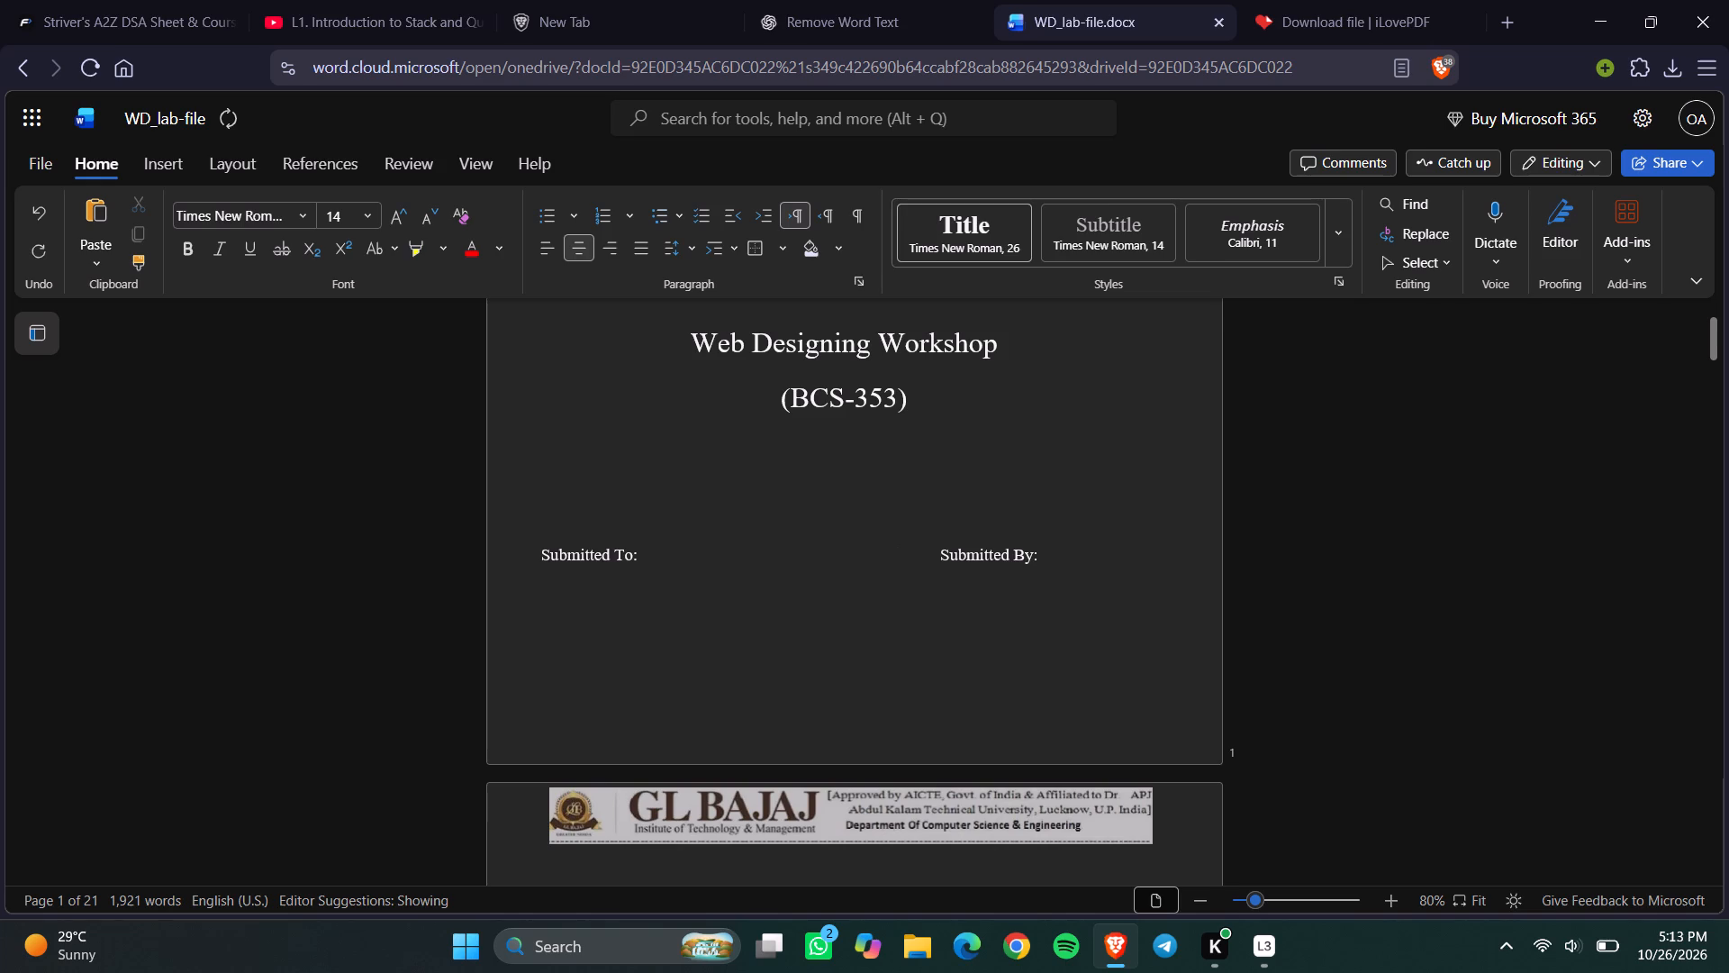
{"action": "key", "text": "backslash"}
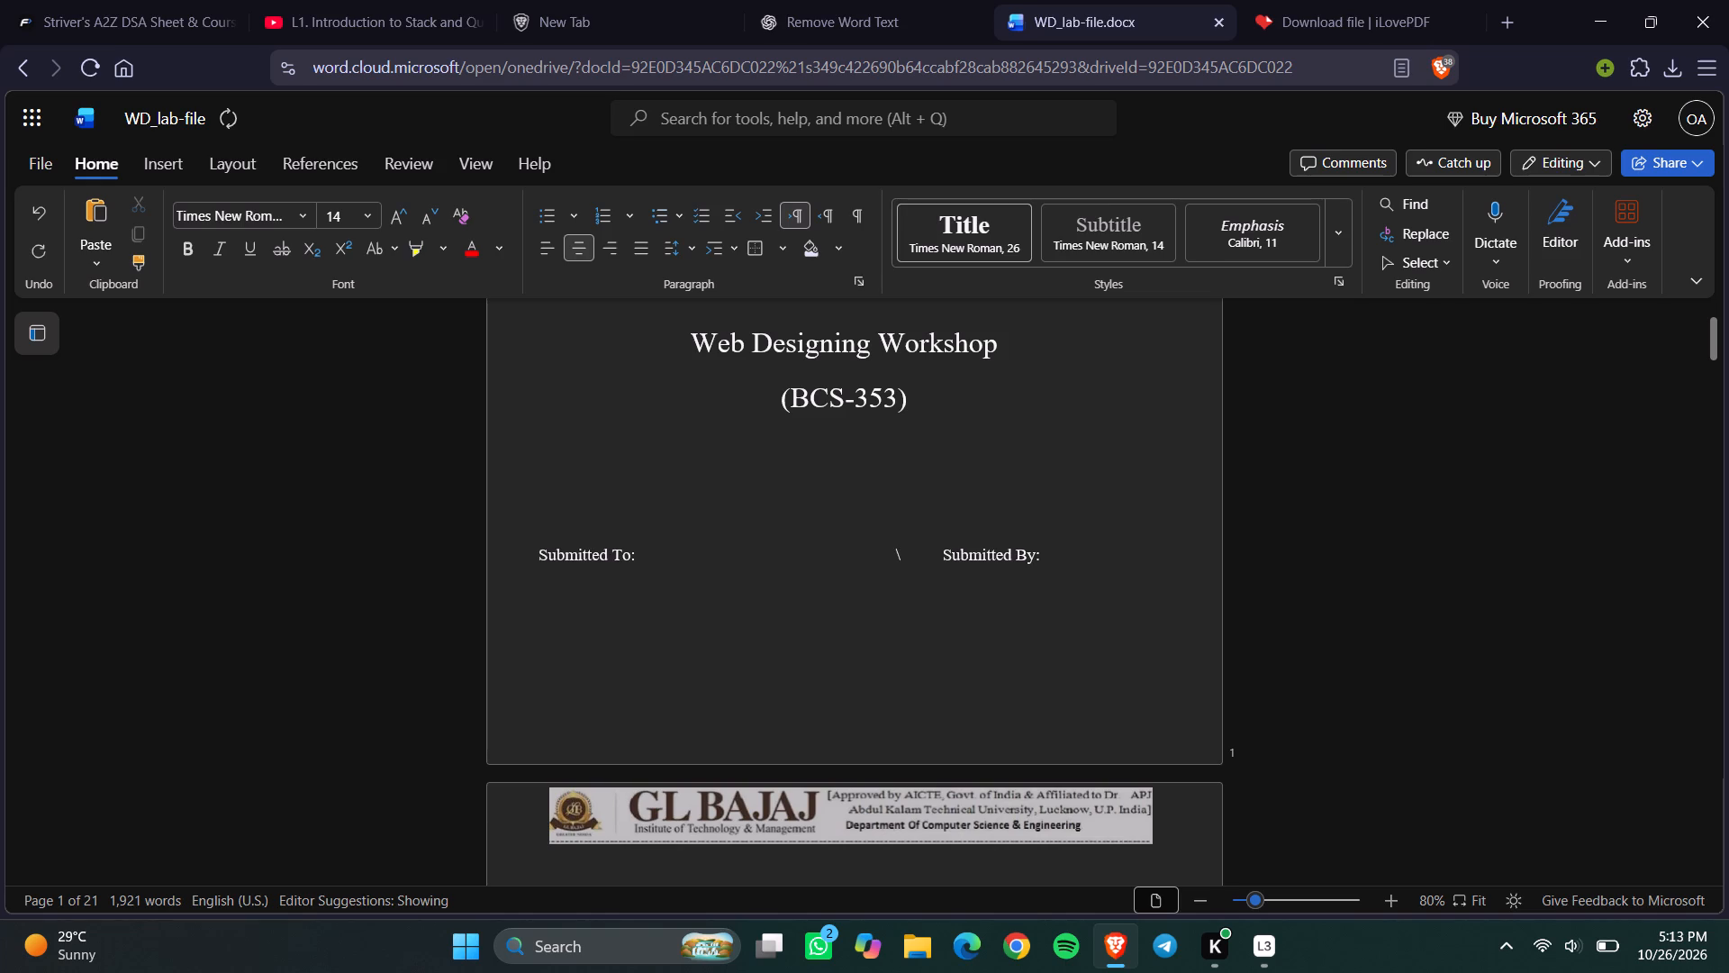
{"action": "key", "text": "BackSpace"}
{"action": "key", "text": "BackSpace"}
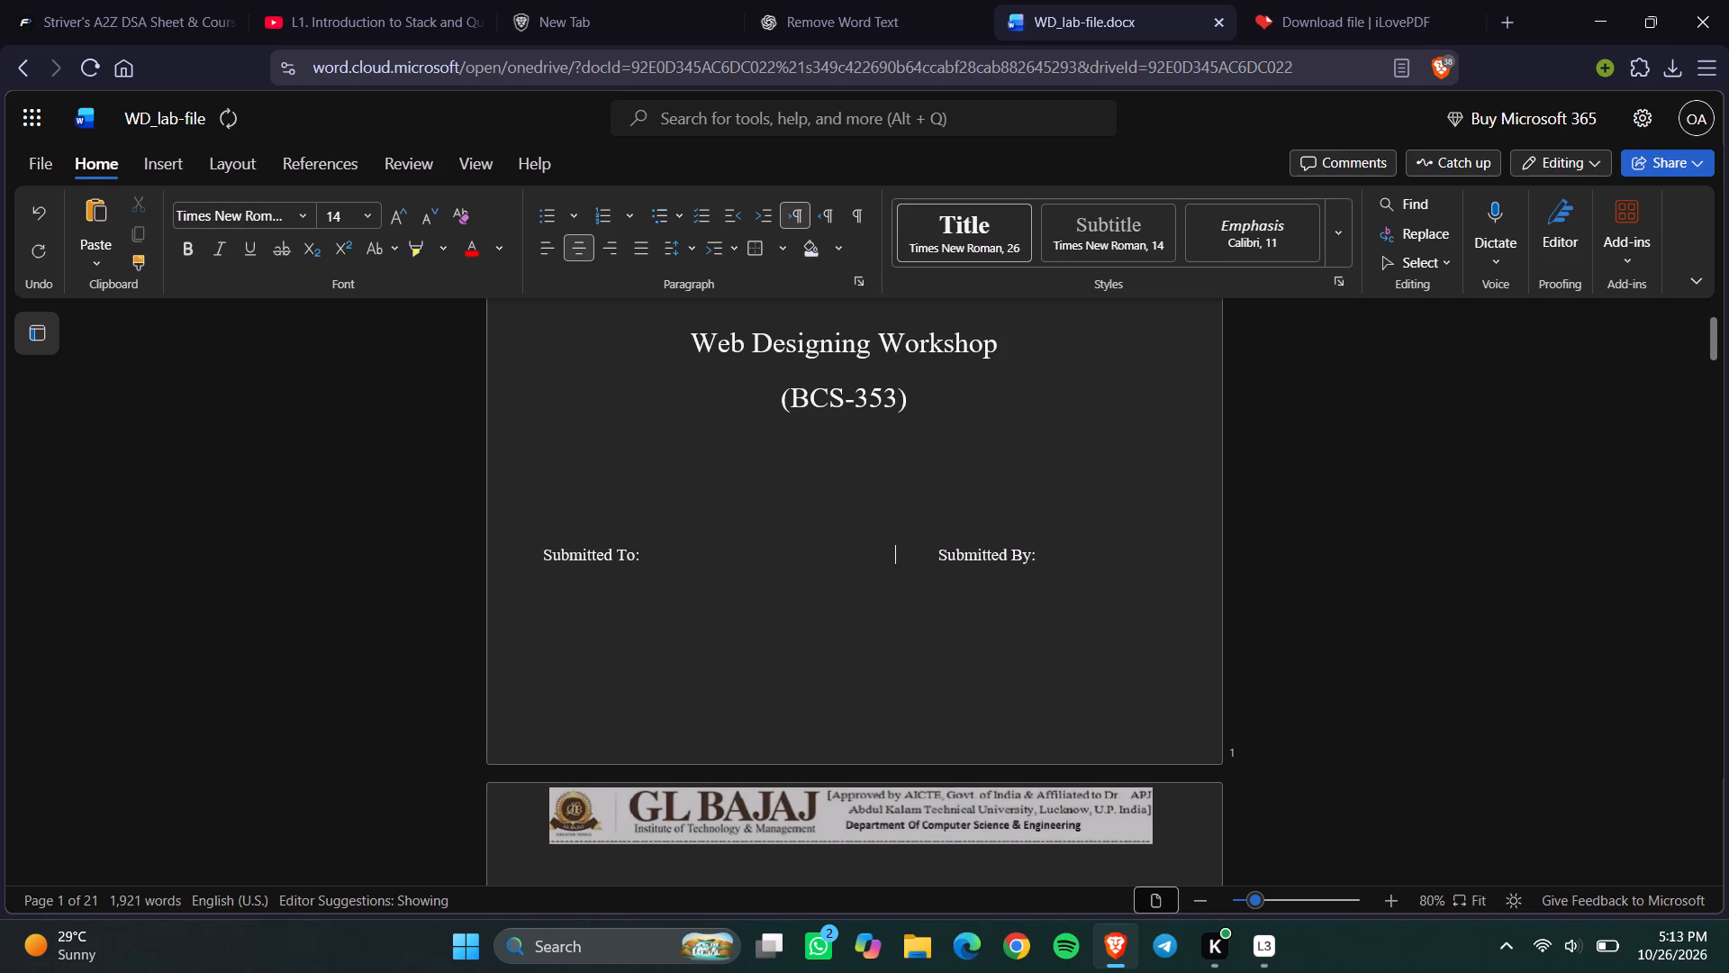
Add the teacher's name, preceded by "Ms.", on a new line beneath the Submitted To:/Submitted By: line.
{"action": "left_click", "coordinate": [1055, 556]}
{"action": "key", "text": "Return"}
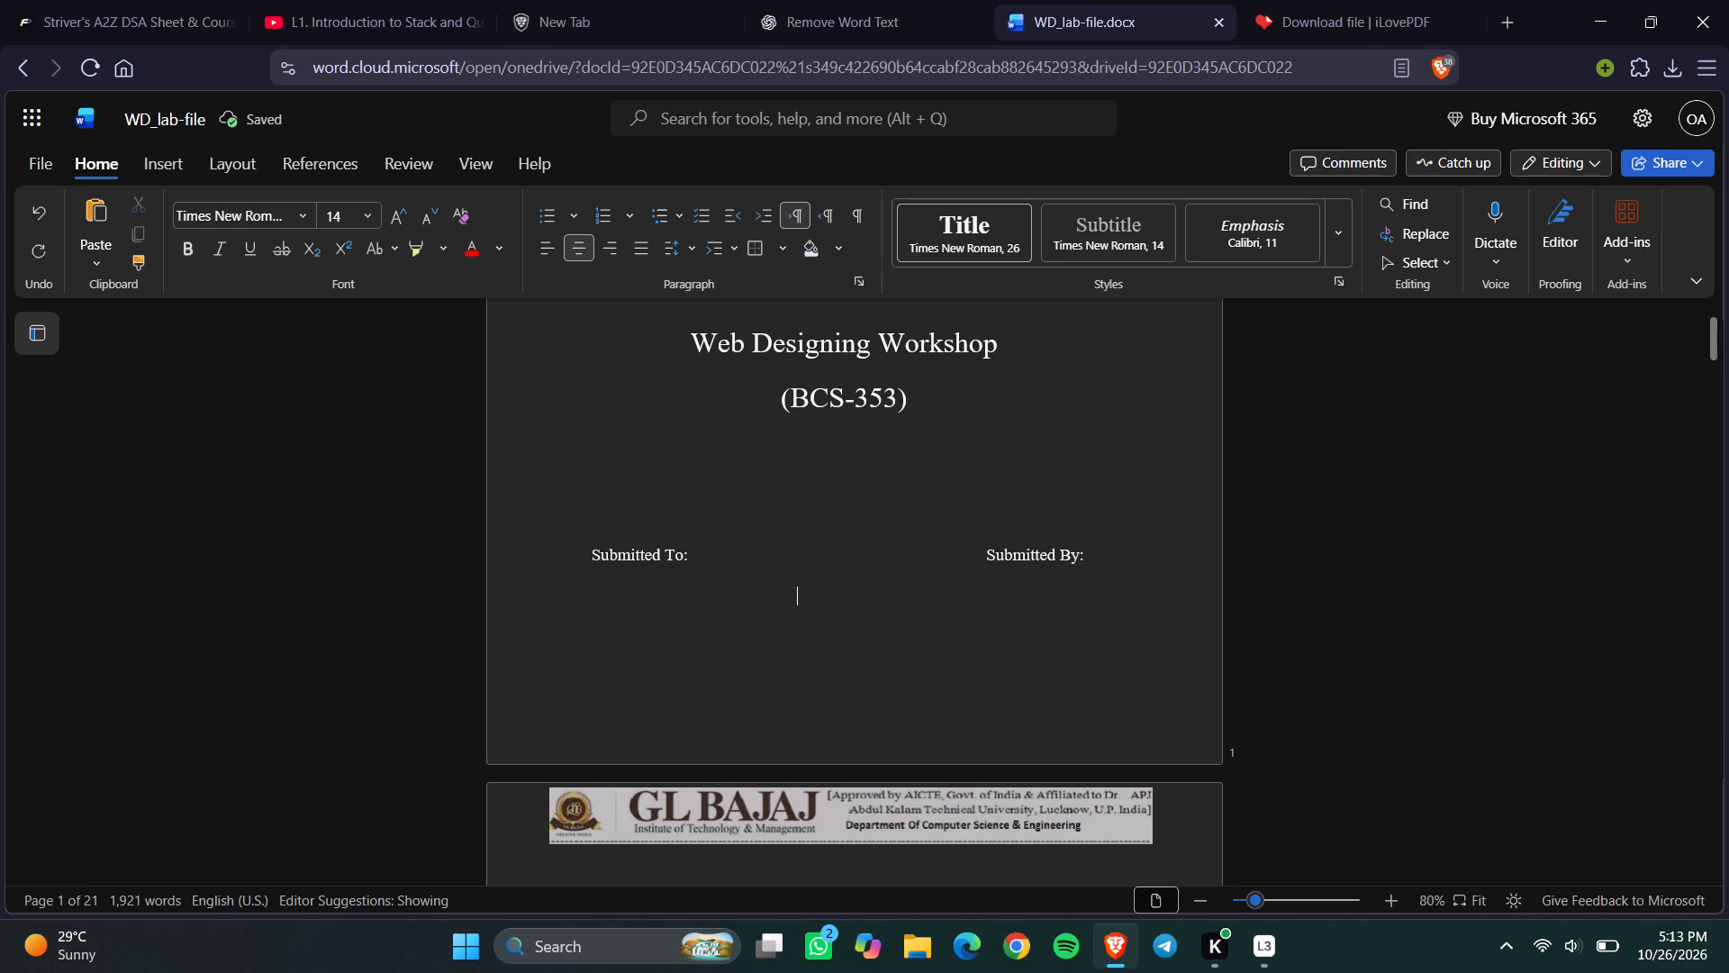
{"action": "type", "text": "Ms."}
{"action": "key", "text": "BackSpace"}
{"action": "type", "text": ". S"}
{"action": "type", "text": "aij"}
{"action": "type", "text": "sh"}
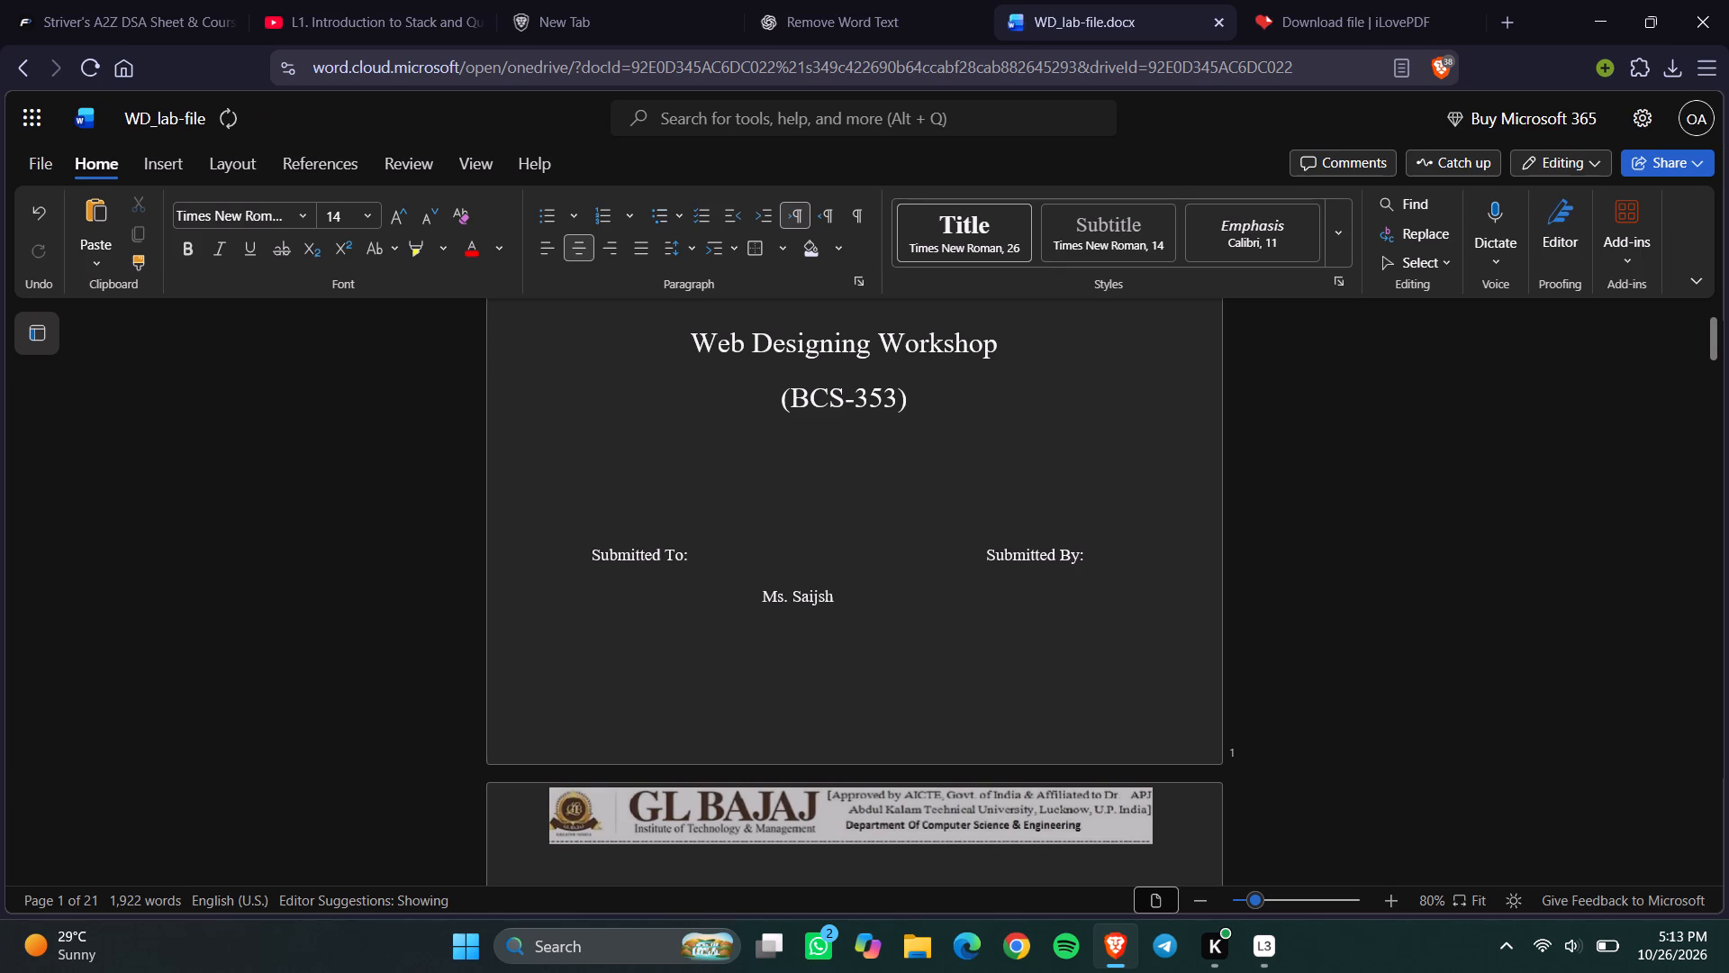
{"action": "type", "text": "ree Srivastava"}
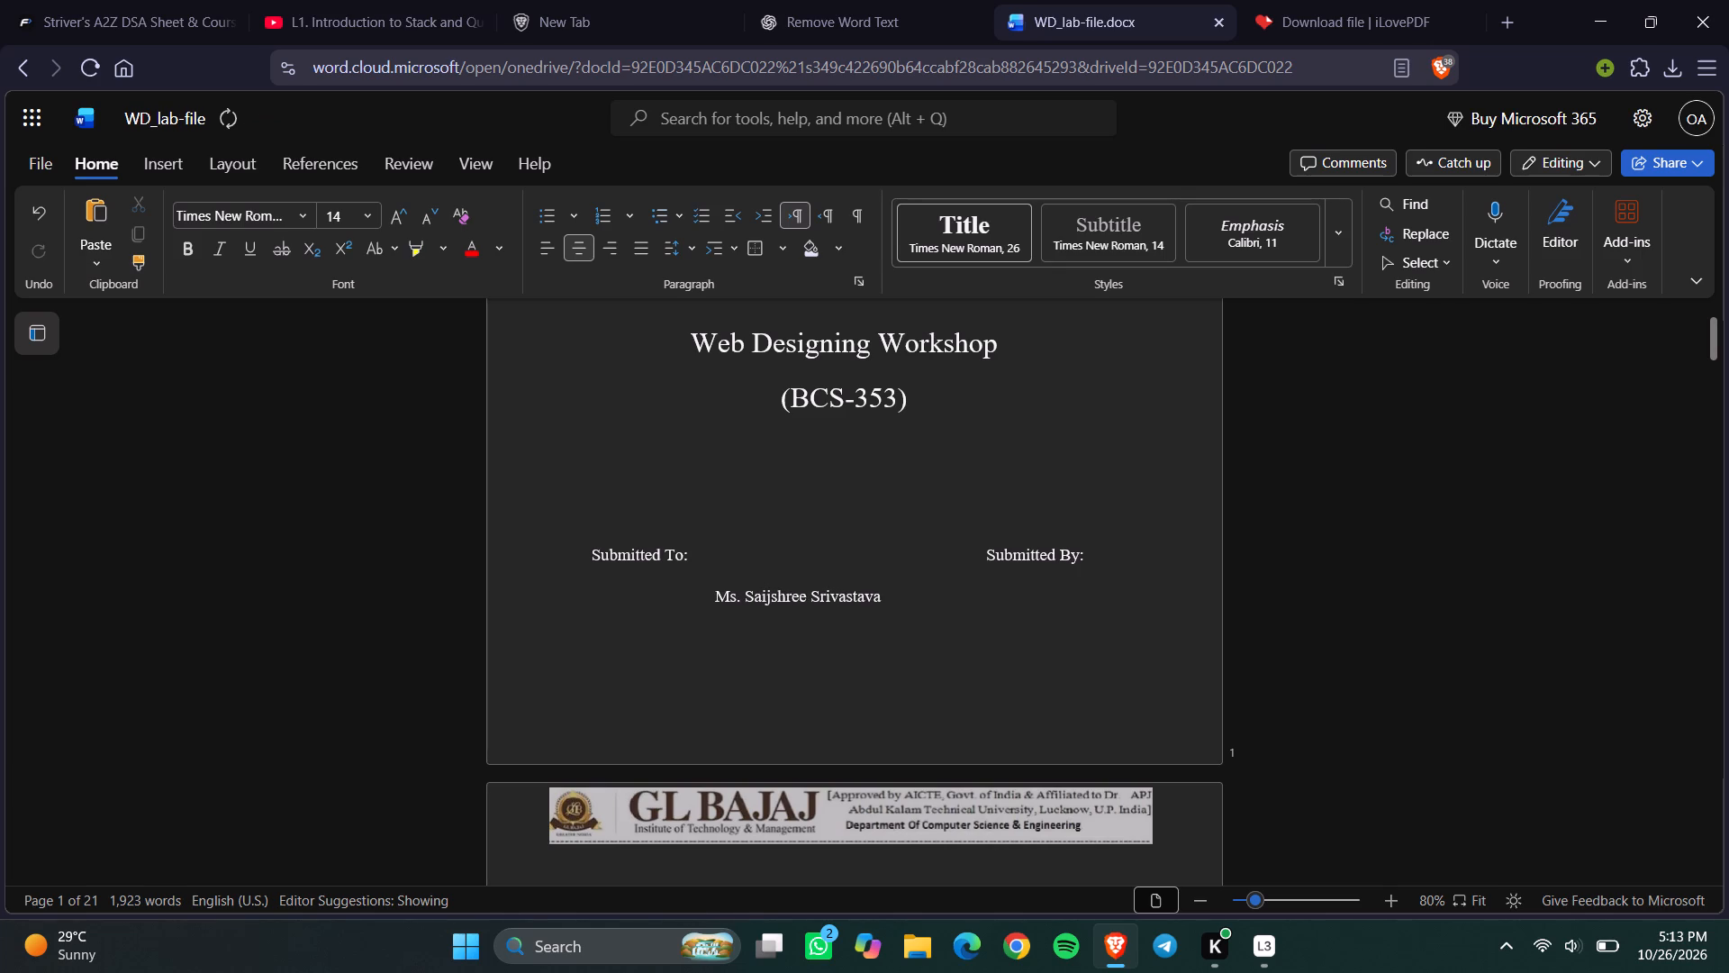
Add "Name:" followed by the student's full name after the teacher's name on the same line.
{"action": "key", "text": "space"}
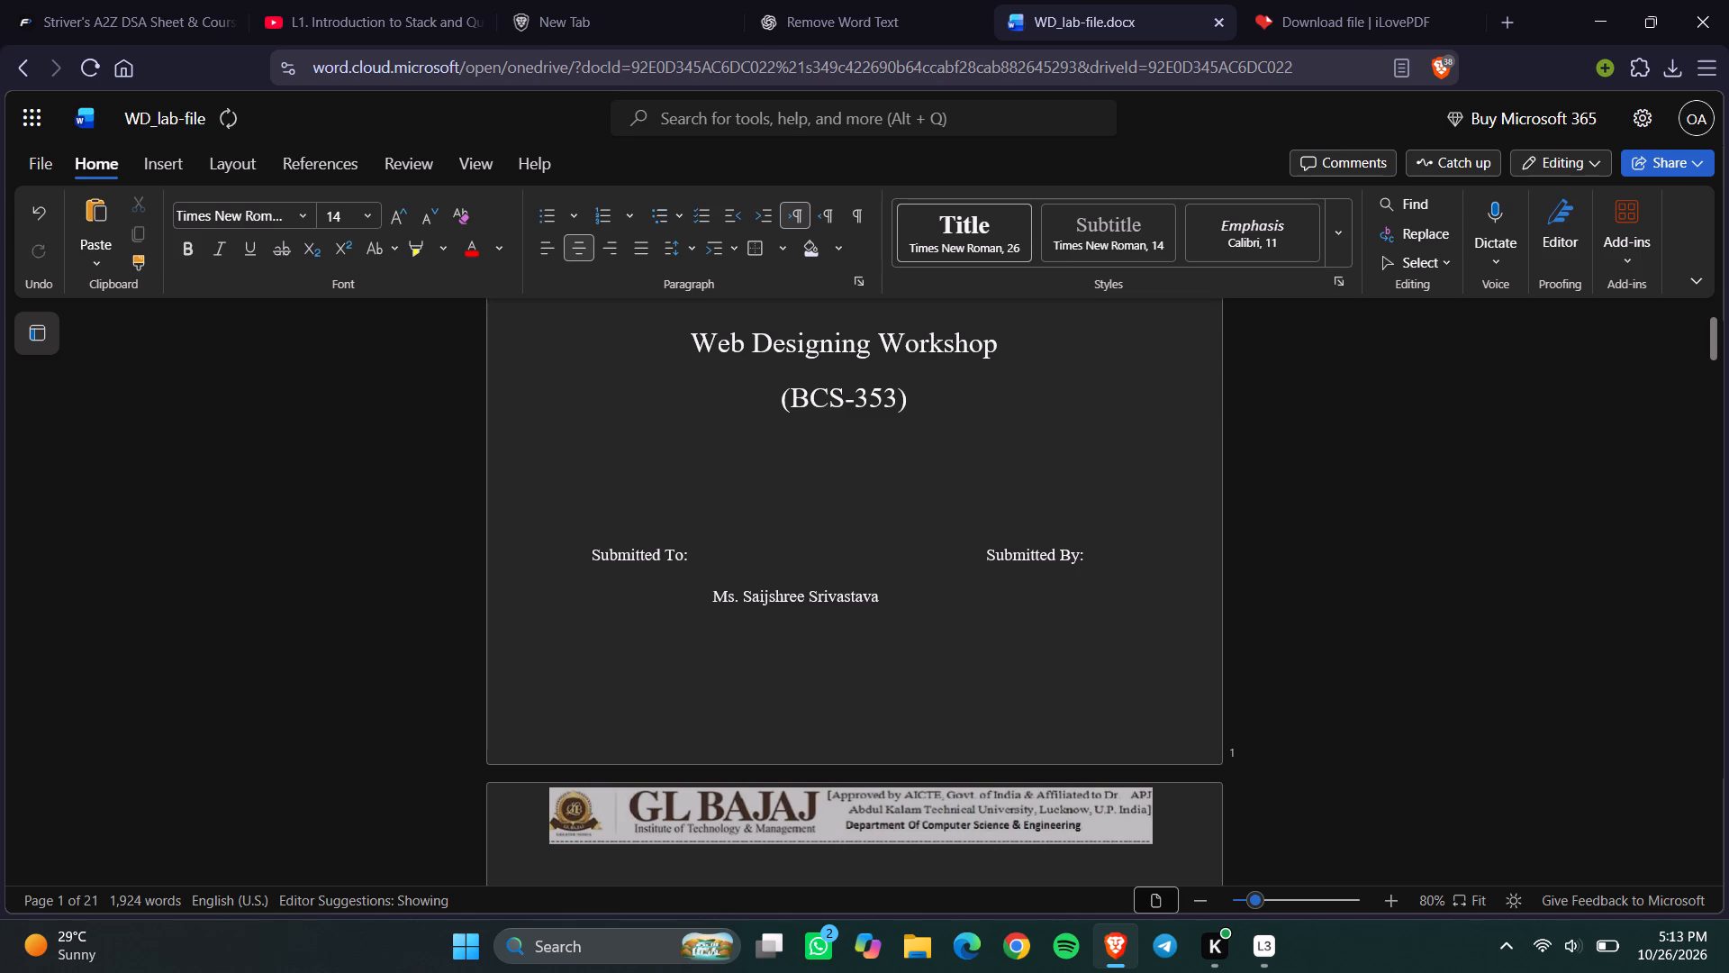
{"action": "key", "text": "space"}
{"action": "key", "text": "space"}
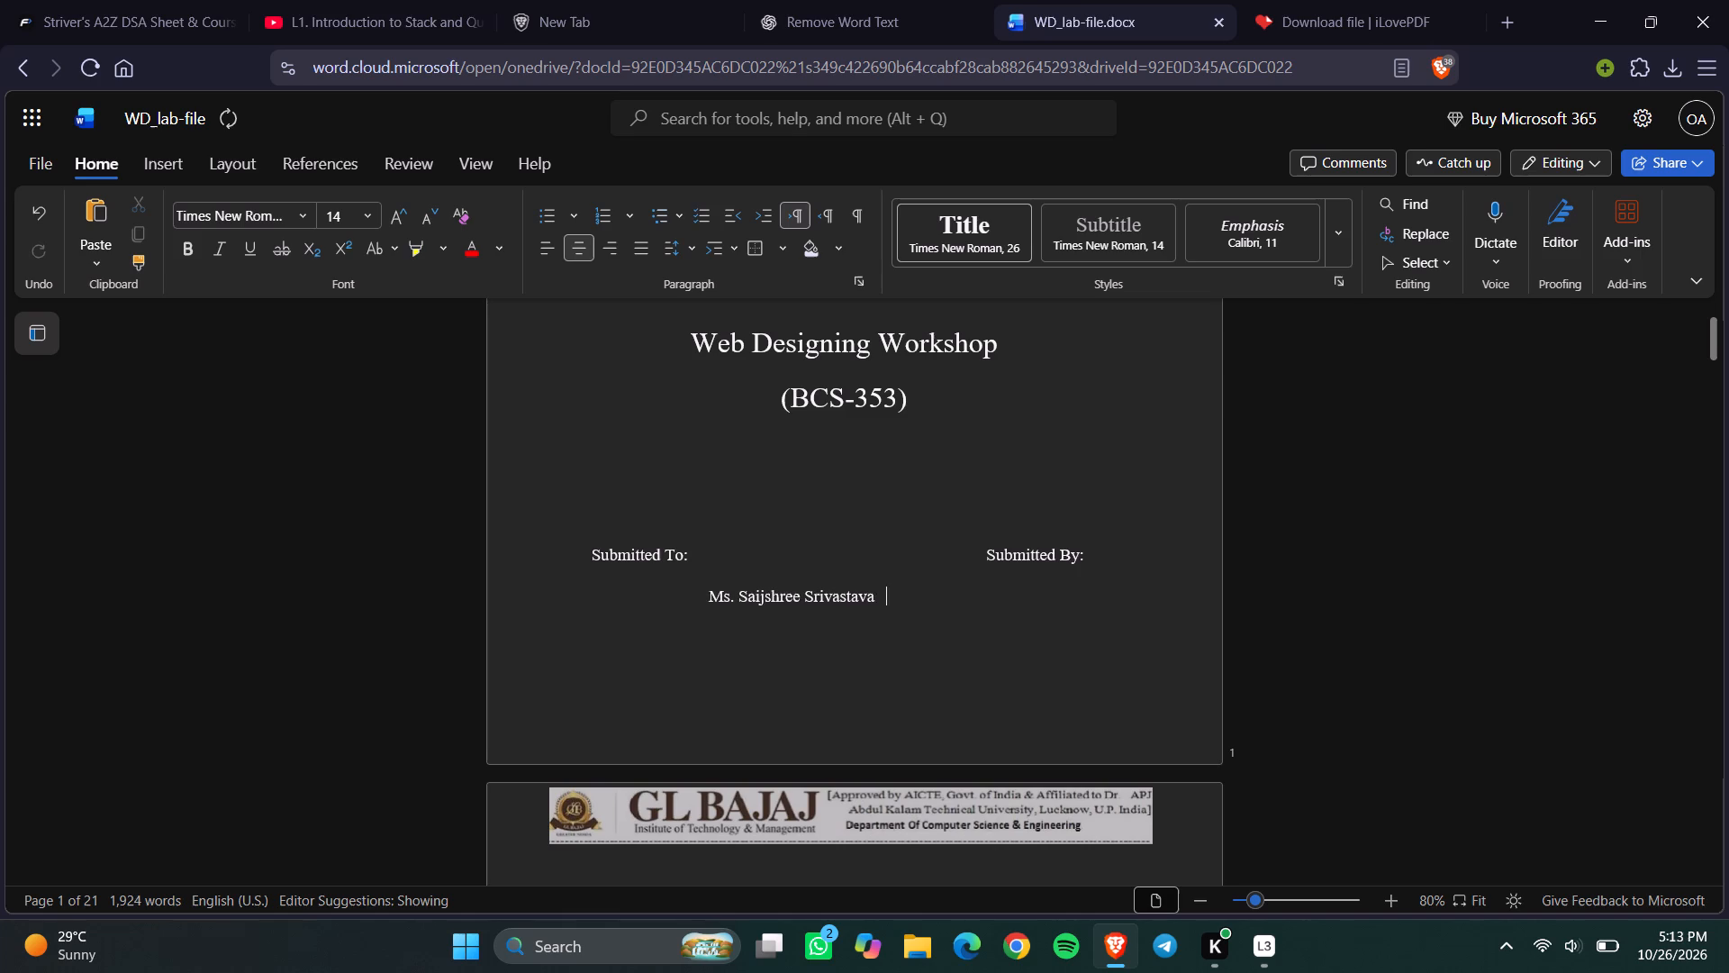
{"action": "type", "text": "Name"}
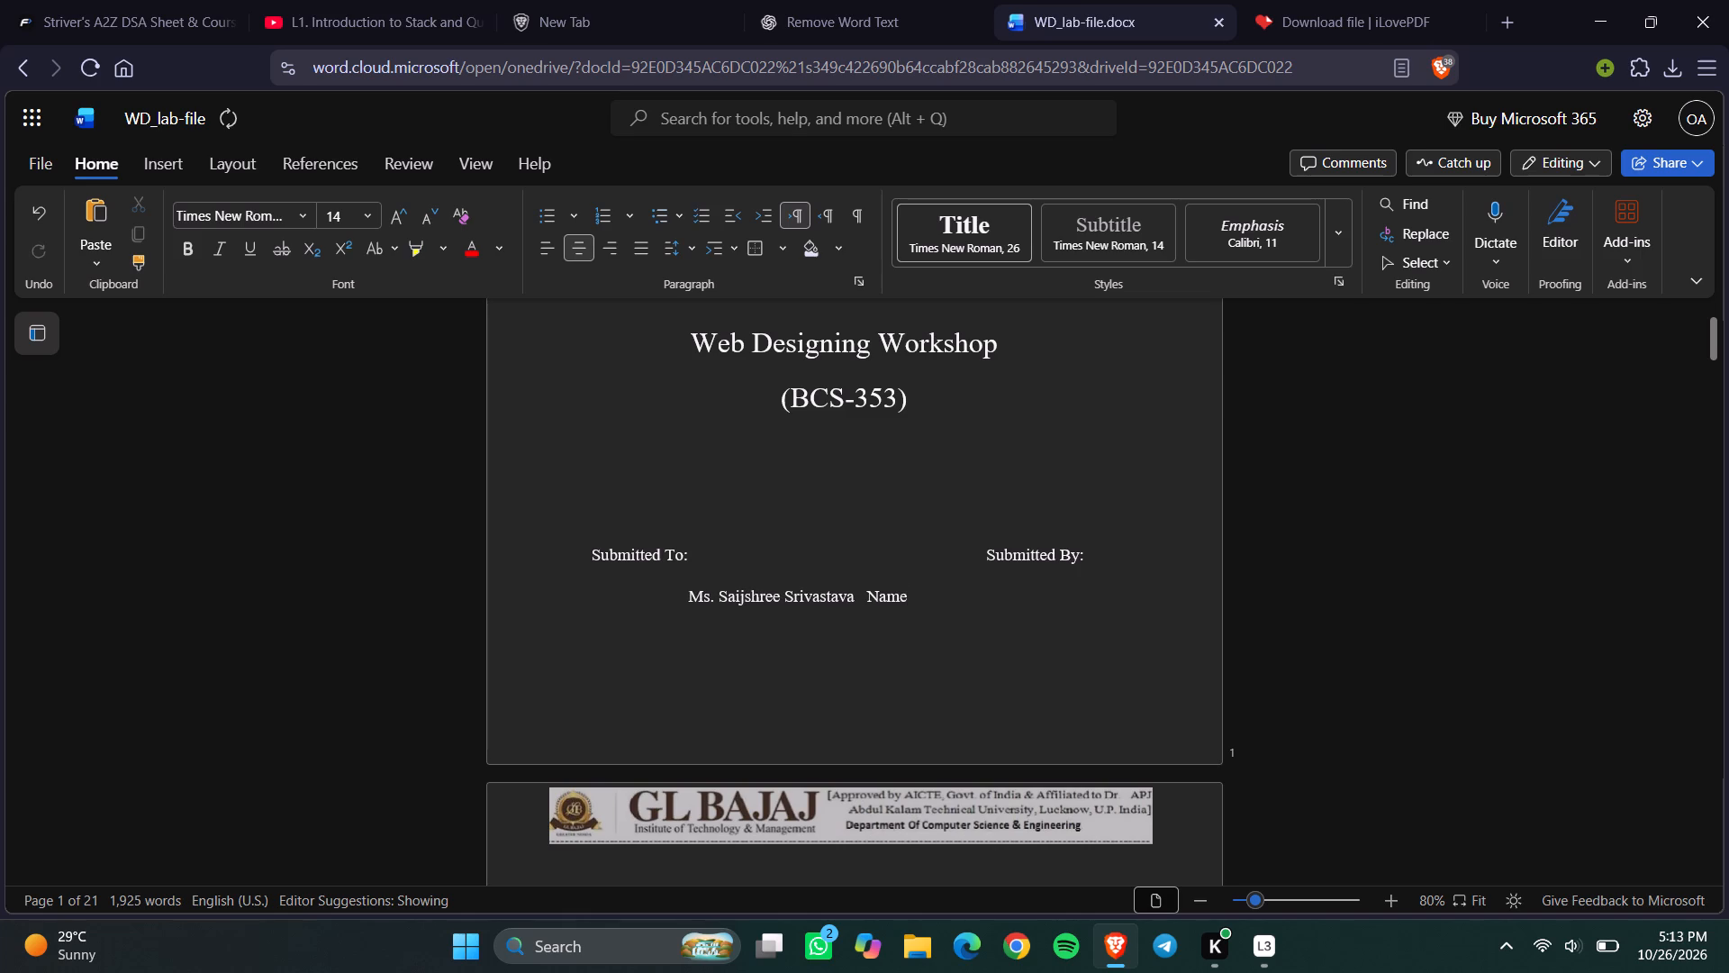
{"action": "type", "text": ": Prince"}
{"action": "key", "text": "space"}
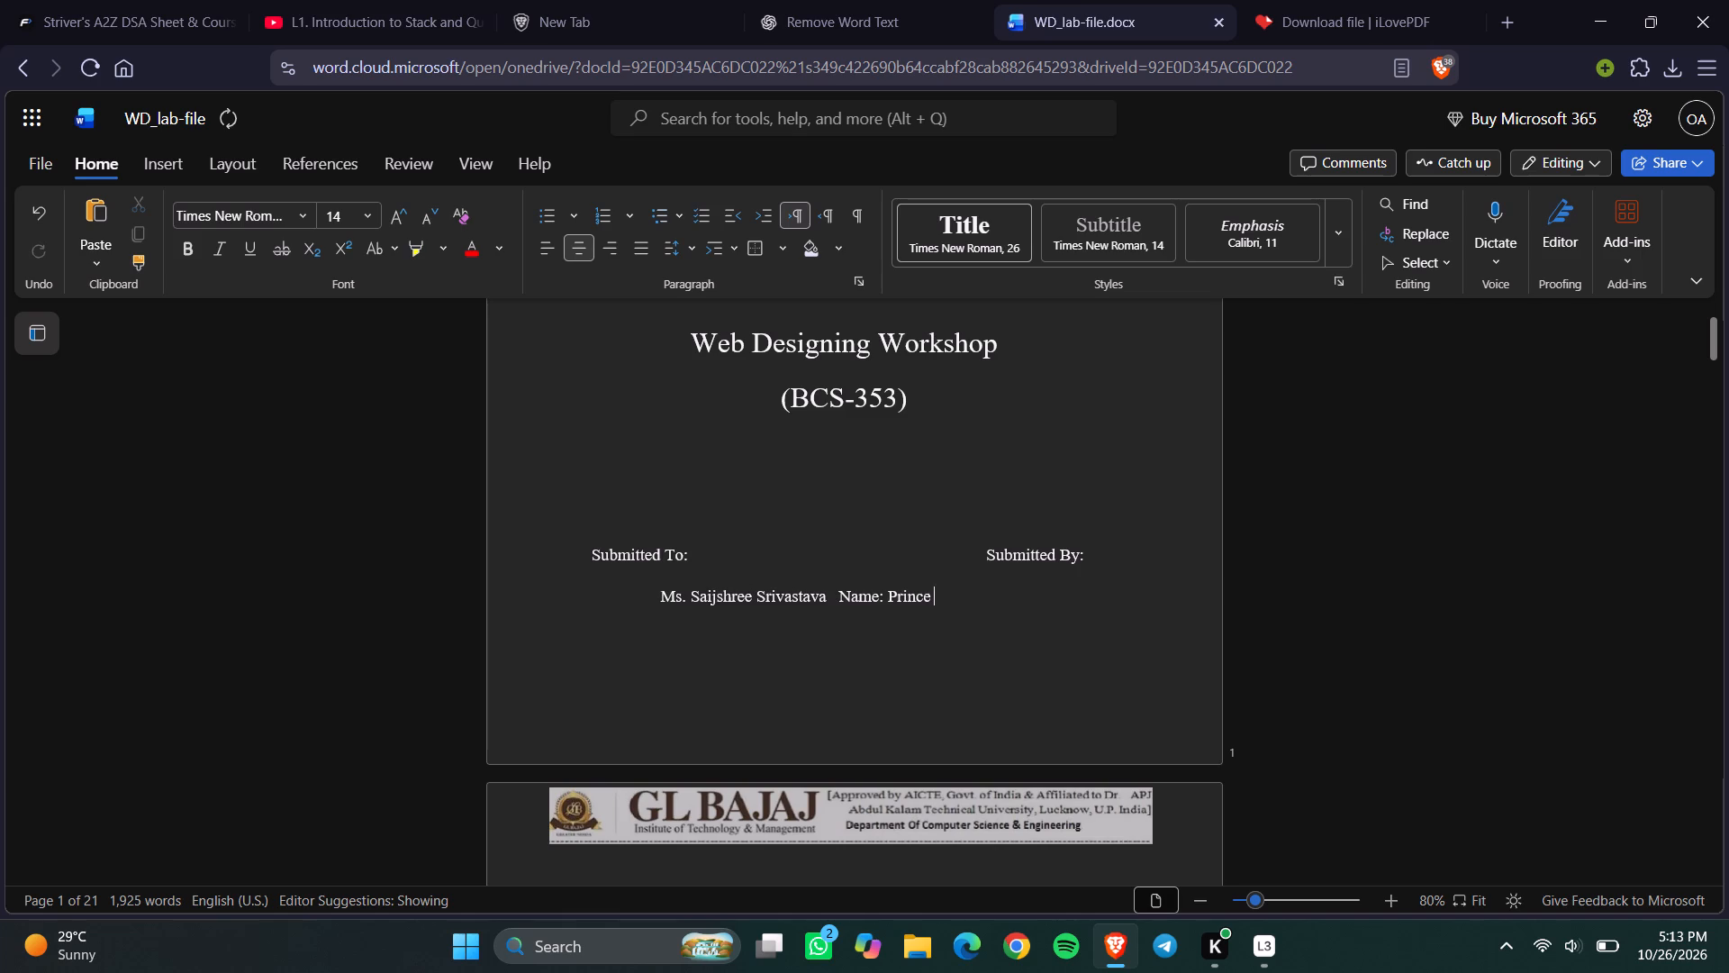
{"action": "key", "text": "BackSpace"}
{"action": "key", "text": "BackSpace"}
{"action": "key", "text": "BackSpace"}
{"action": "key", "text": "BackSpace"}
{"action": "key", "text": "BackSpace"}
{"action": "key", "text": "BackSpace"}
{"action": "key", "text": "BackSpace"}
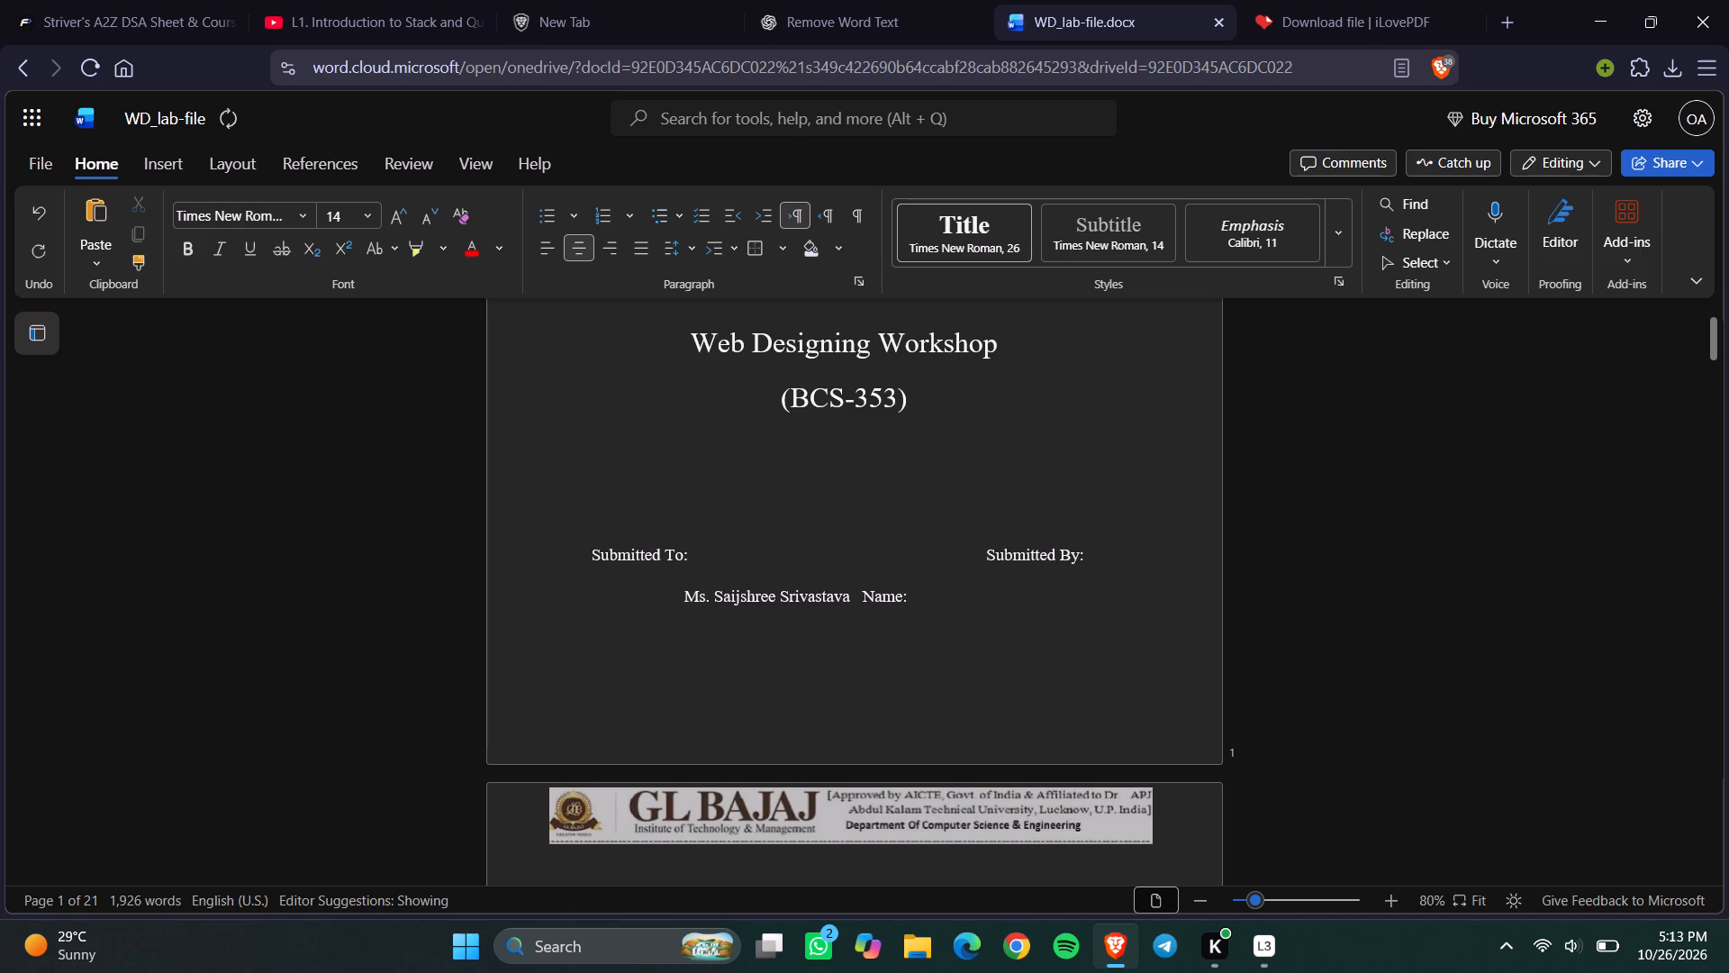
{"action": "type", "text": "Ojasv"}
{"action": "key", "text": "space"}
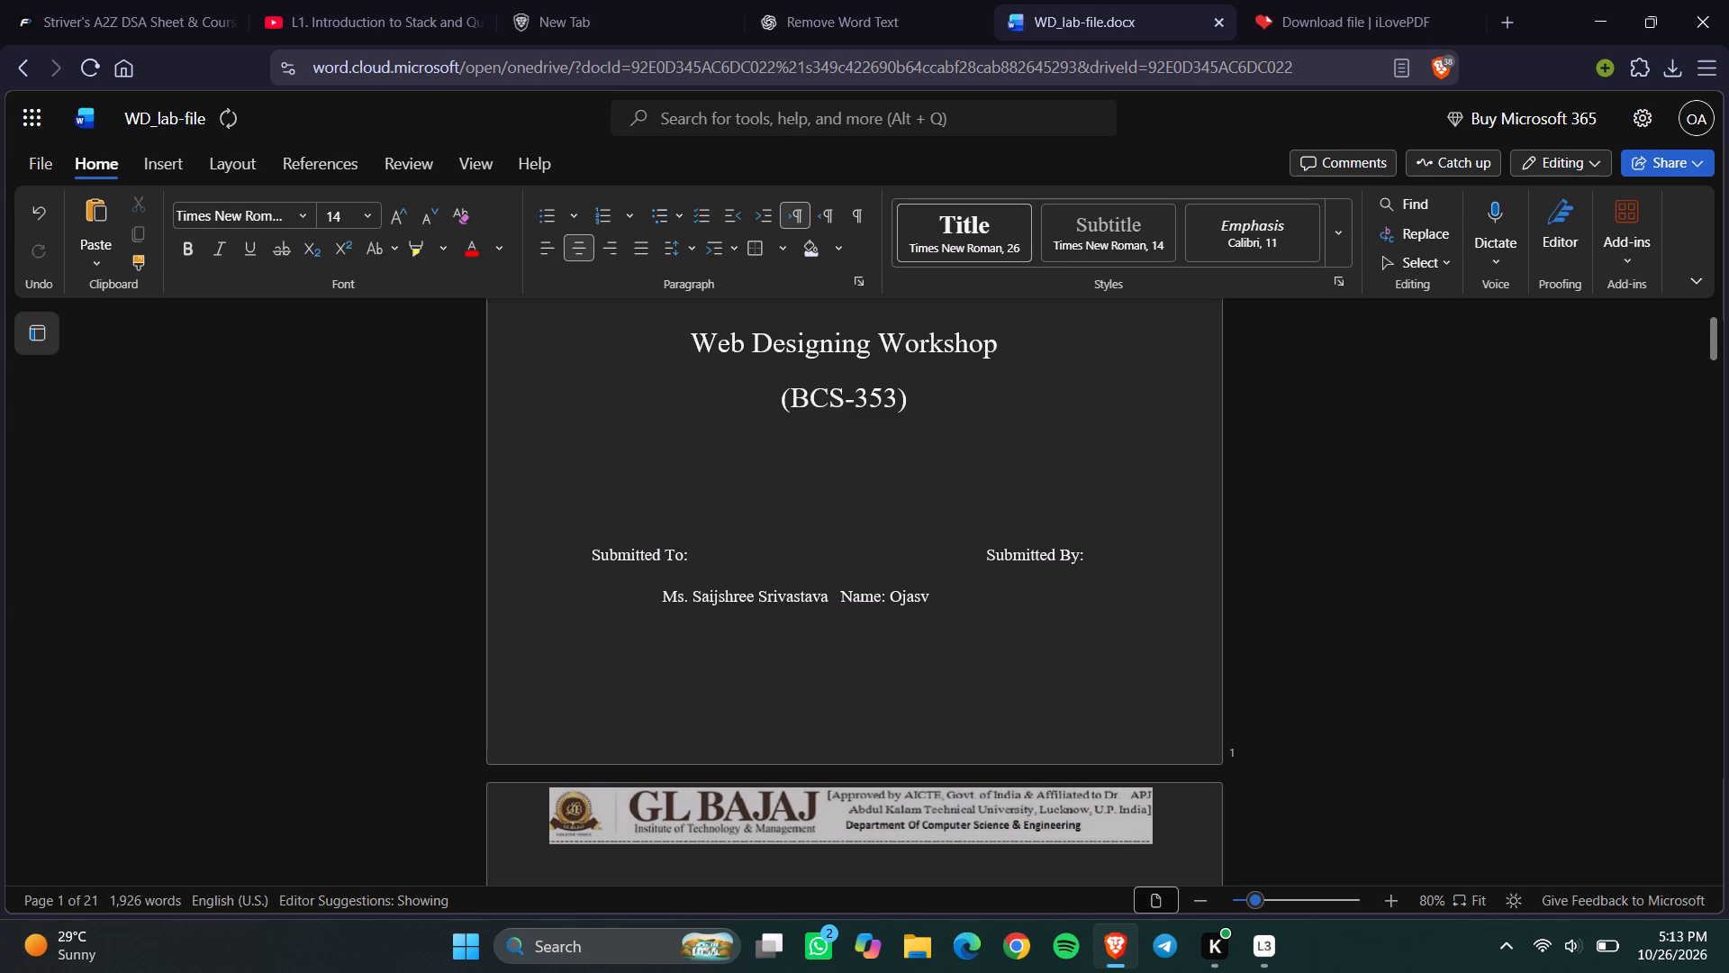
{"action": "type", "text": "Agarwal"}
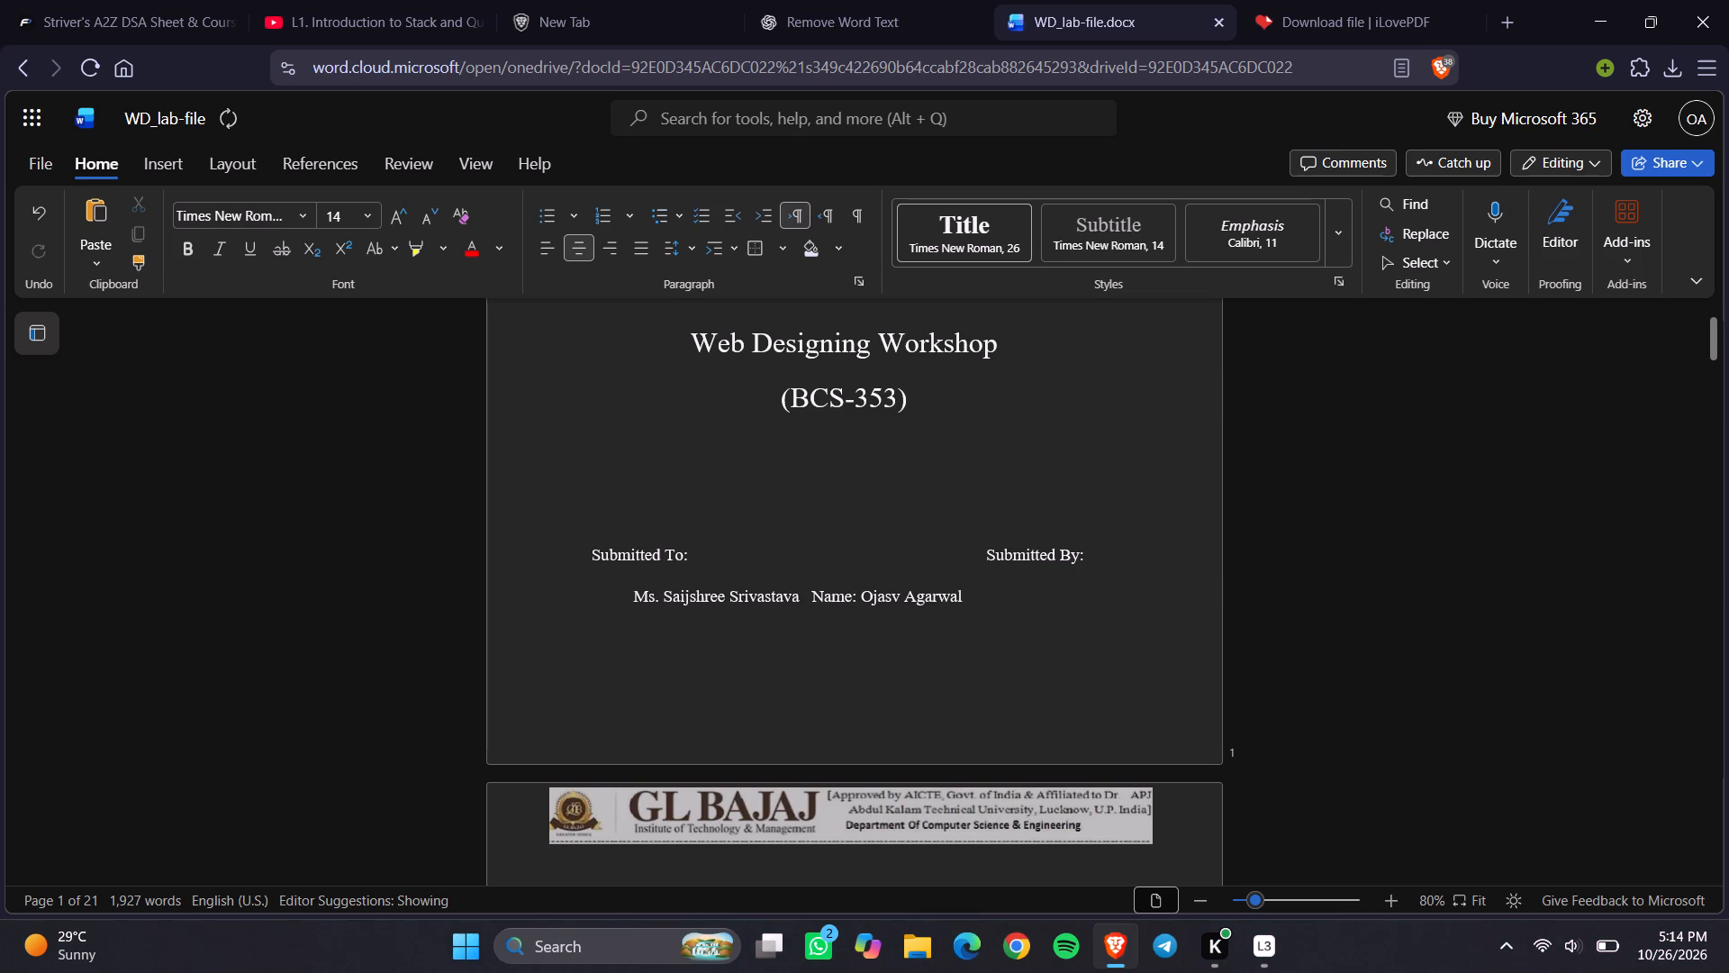
Insert spaces between the teacher's name and Name: to spread them beneath Submitted To: and Submitted By:.
{"action": "left_click", "coordinate": [810, 601]}
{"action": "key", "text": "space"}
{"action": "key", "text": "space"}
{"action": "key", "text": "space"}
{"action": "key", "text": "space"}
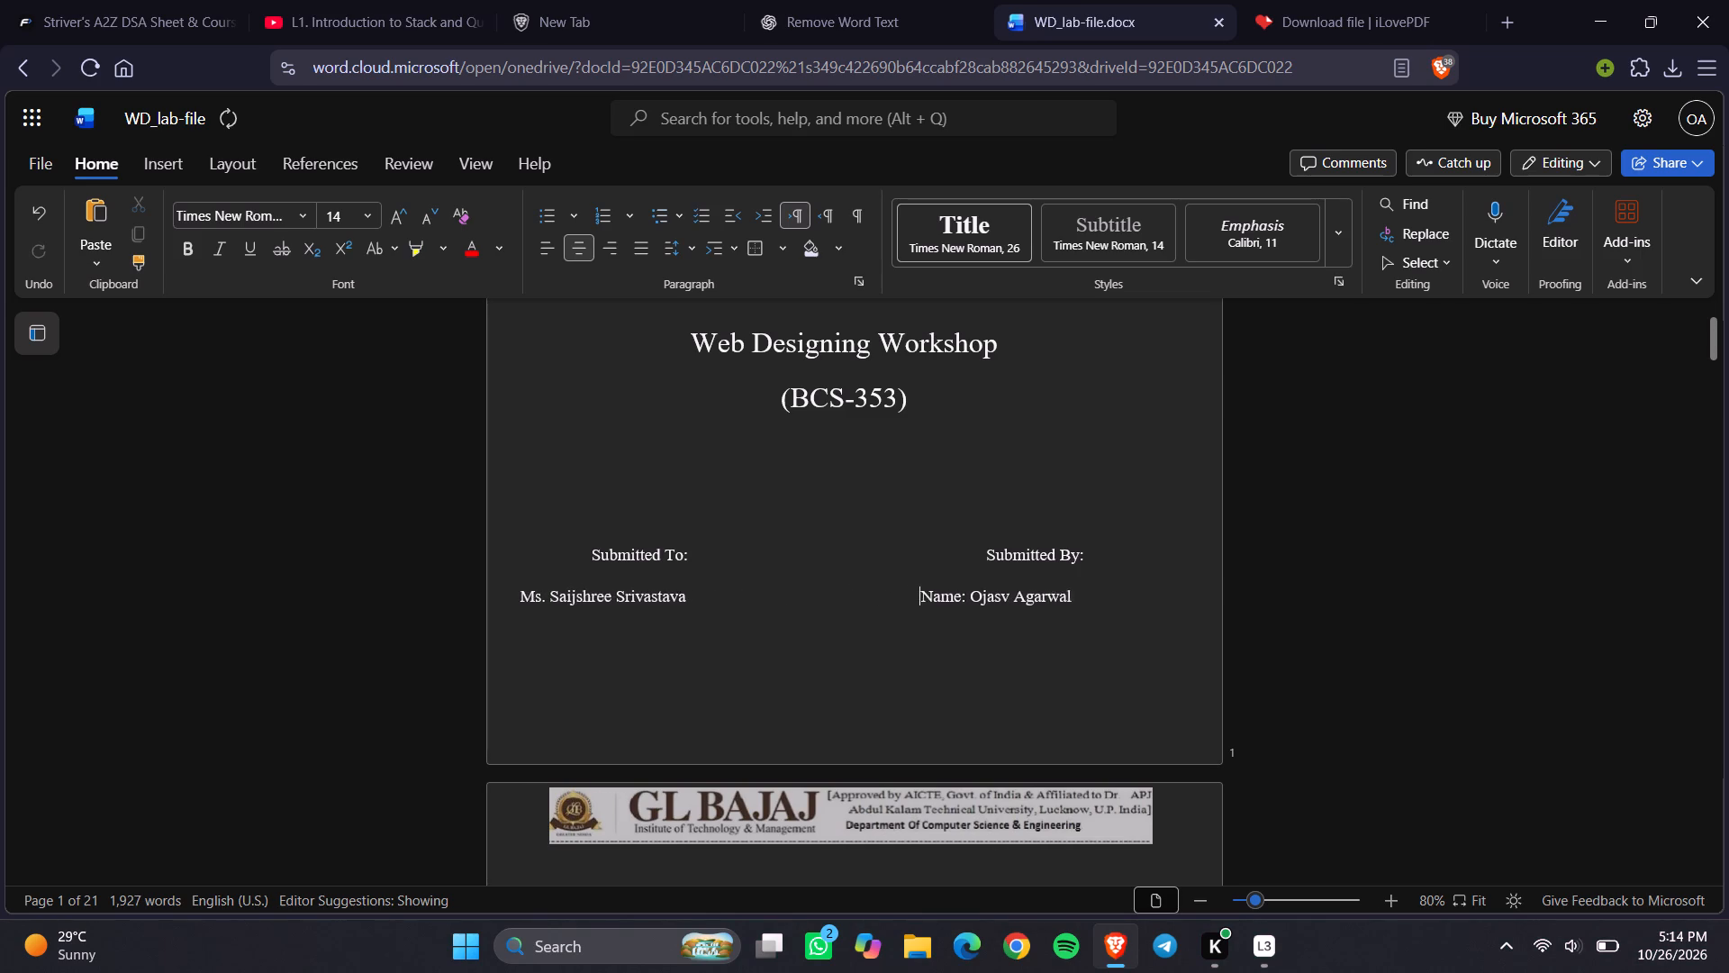
Start a new line below the teacher and student names.
{"action": "left_click", "coordinate": [1141, 605]}
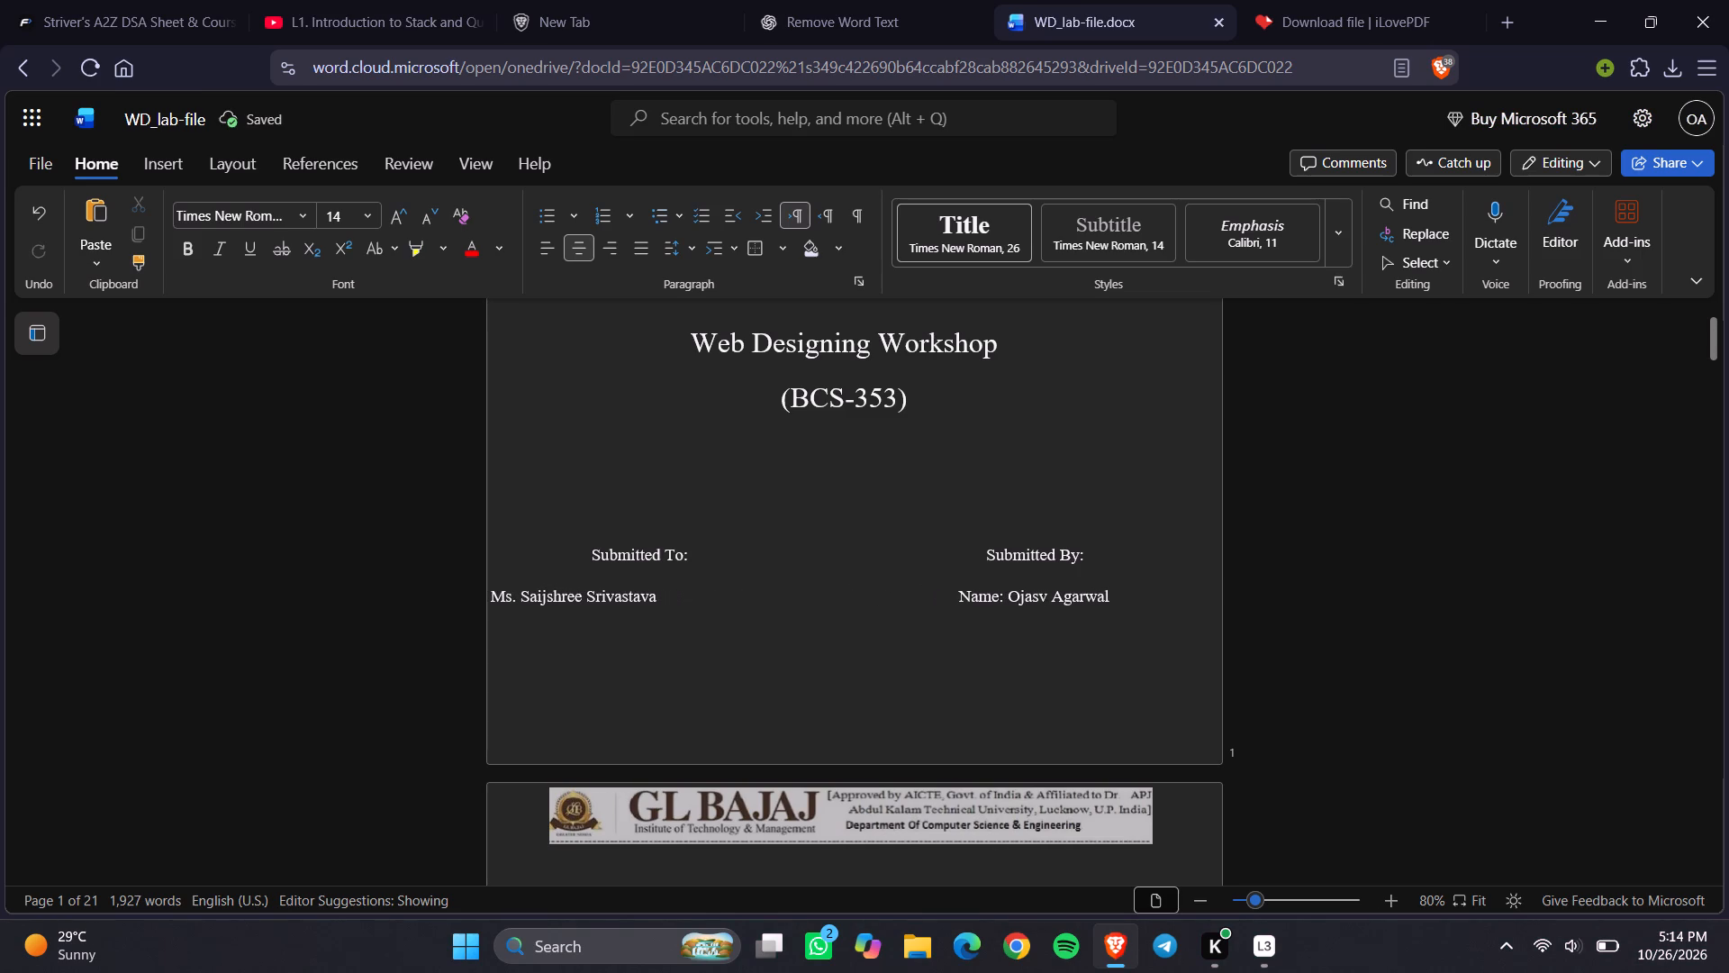
{"action": "key", "text": "Return"}
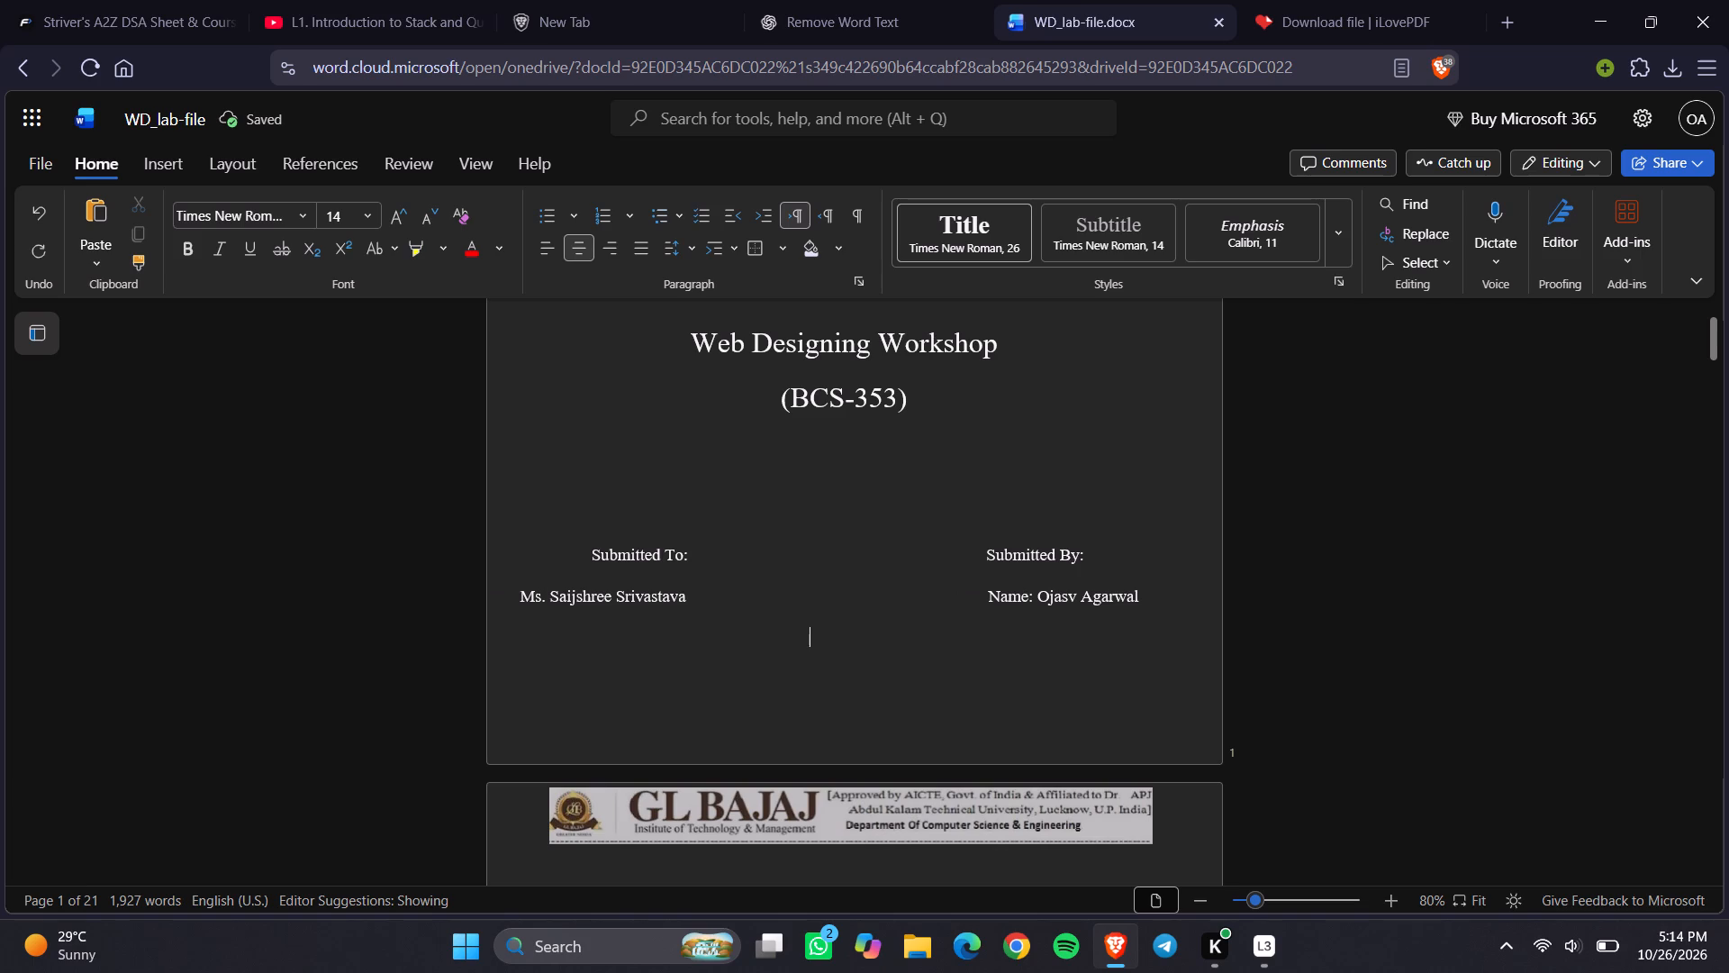
Replace the blank line directly above Submitted To: with a 14-point blank line.
{"action": "left_click", "coordinate": [591, 560]}
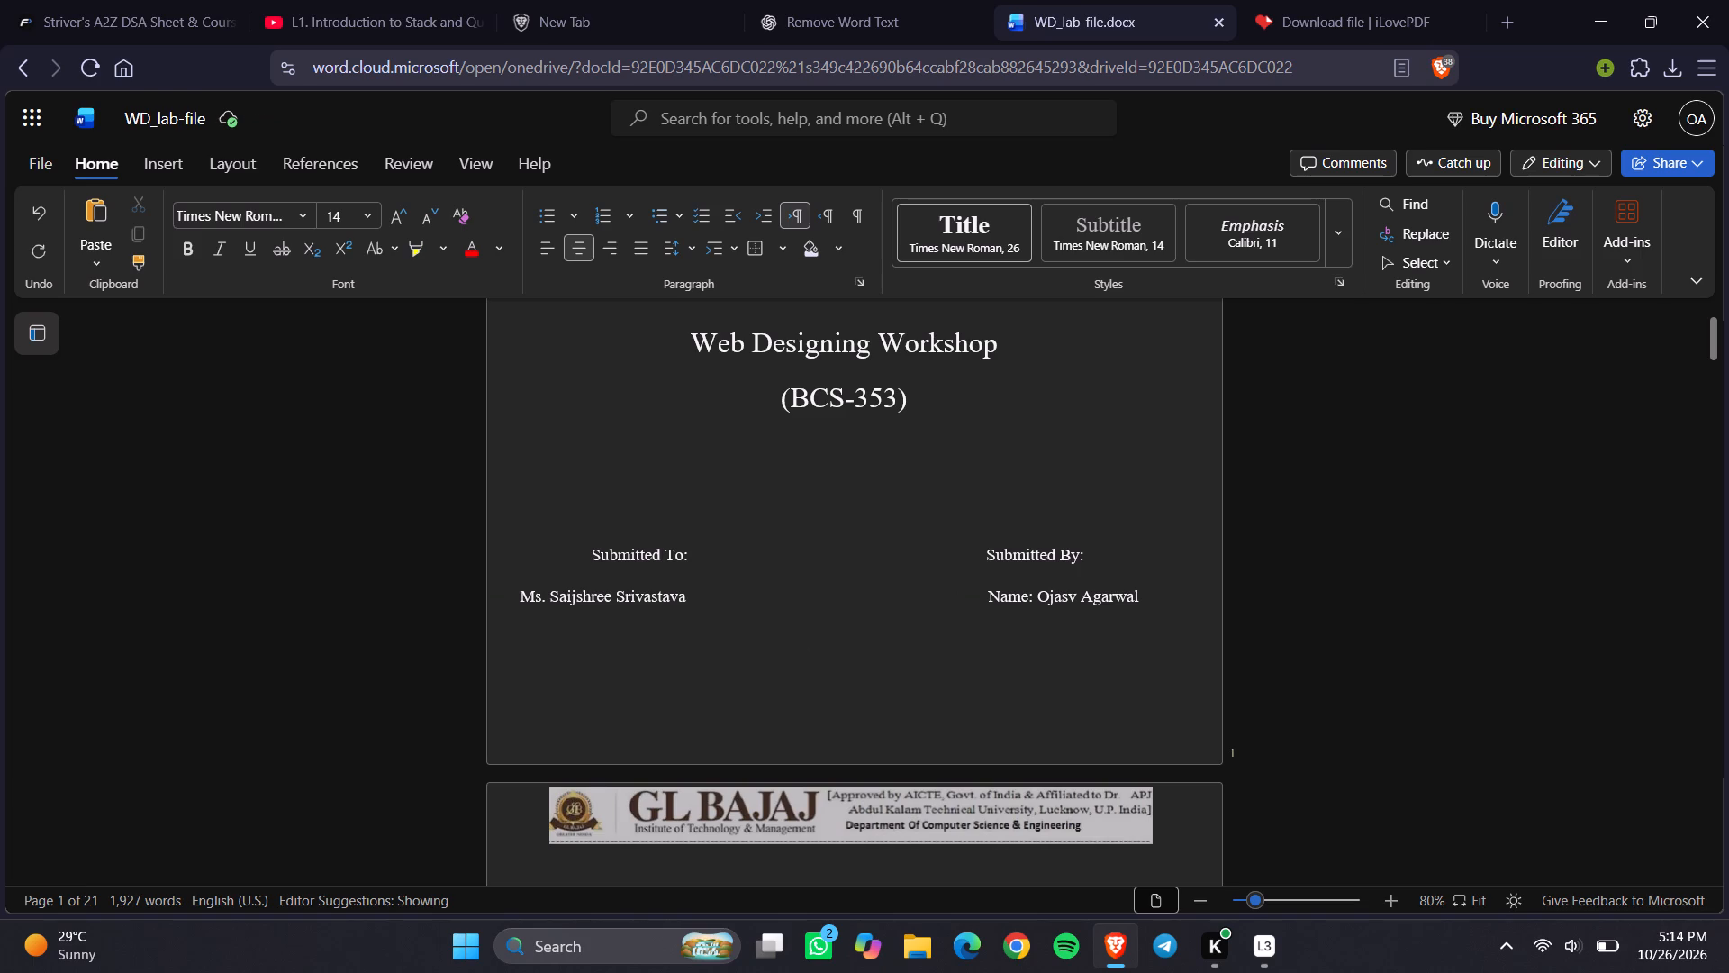
{"action": "key", "text": "BackSpace"}
{"action": "key", "text": "Return"}
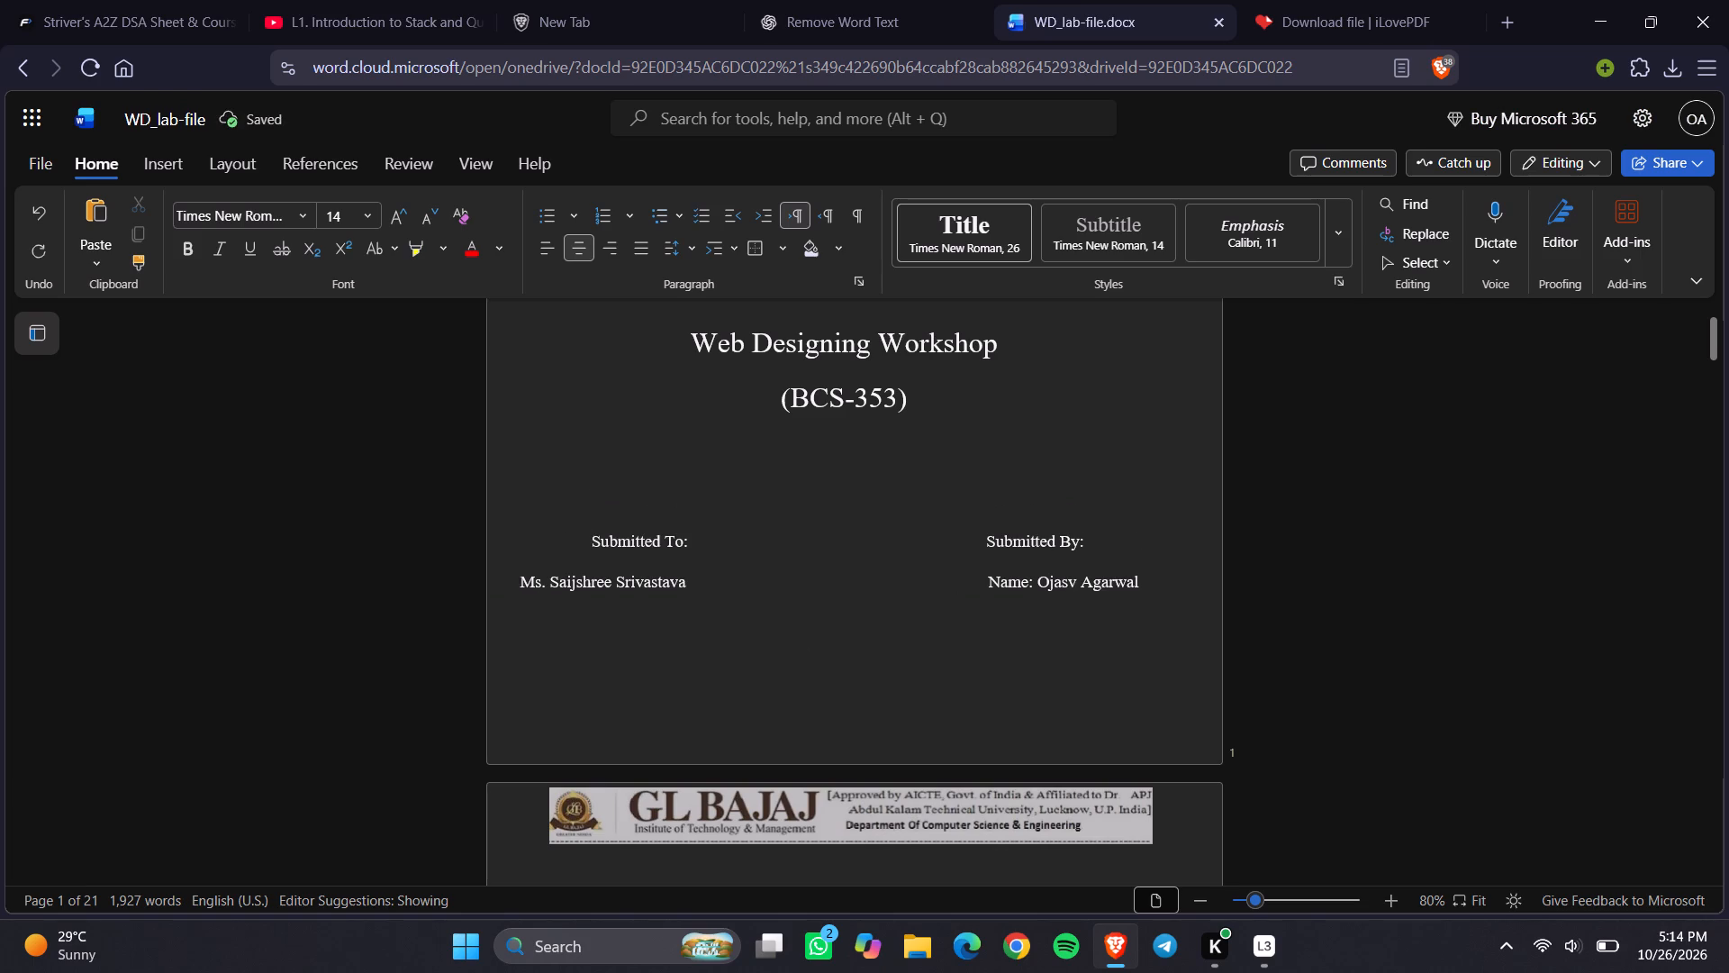
Shift the faculty name line with leading spaces so the name starts roughly beneath Submitted To:.
{"action": "left_click", "coordinate": [515, 590]}
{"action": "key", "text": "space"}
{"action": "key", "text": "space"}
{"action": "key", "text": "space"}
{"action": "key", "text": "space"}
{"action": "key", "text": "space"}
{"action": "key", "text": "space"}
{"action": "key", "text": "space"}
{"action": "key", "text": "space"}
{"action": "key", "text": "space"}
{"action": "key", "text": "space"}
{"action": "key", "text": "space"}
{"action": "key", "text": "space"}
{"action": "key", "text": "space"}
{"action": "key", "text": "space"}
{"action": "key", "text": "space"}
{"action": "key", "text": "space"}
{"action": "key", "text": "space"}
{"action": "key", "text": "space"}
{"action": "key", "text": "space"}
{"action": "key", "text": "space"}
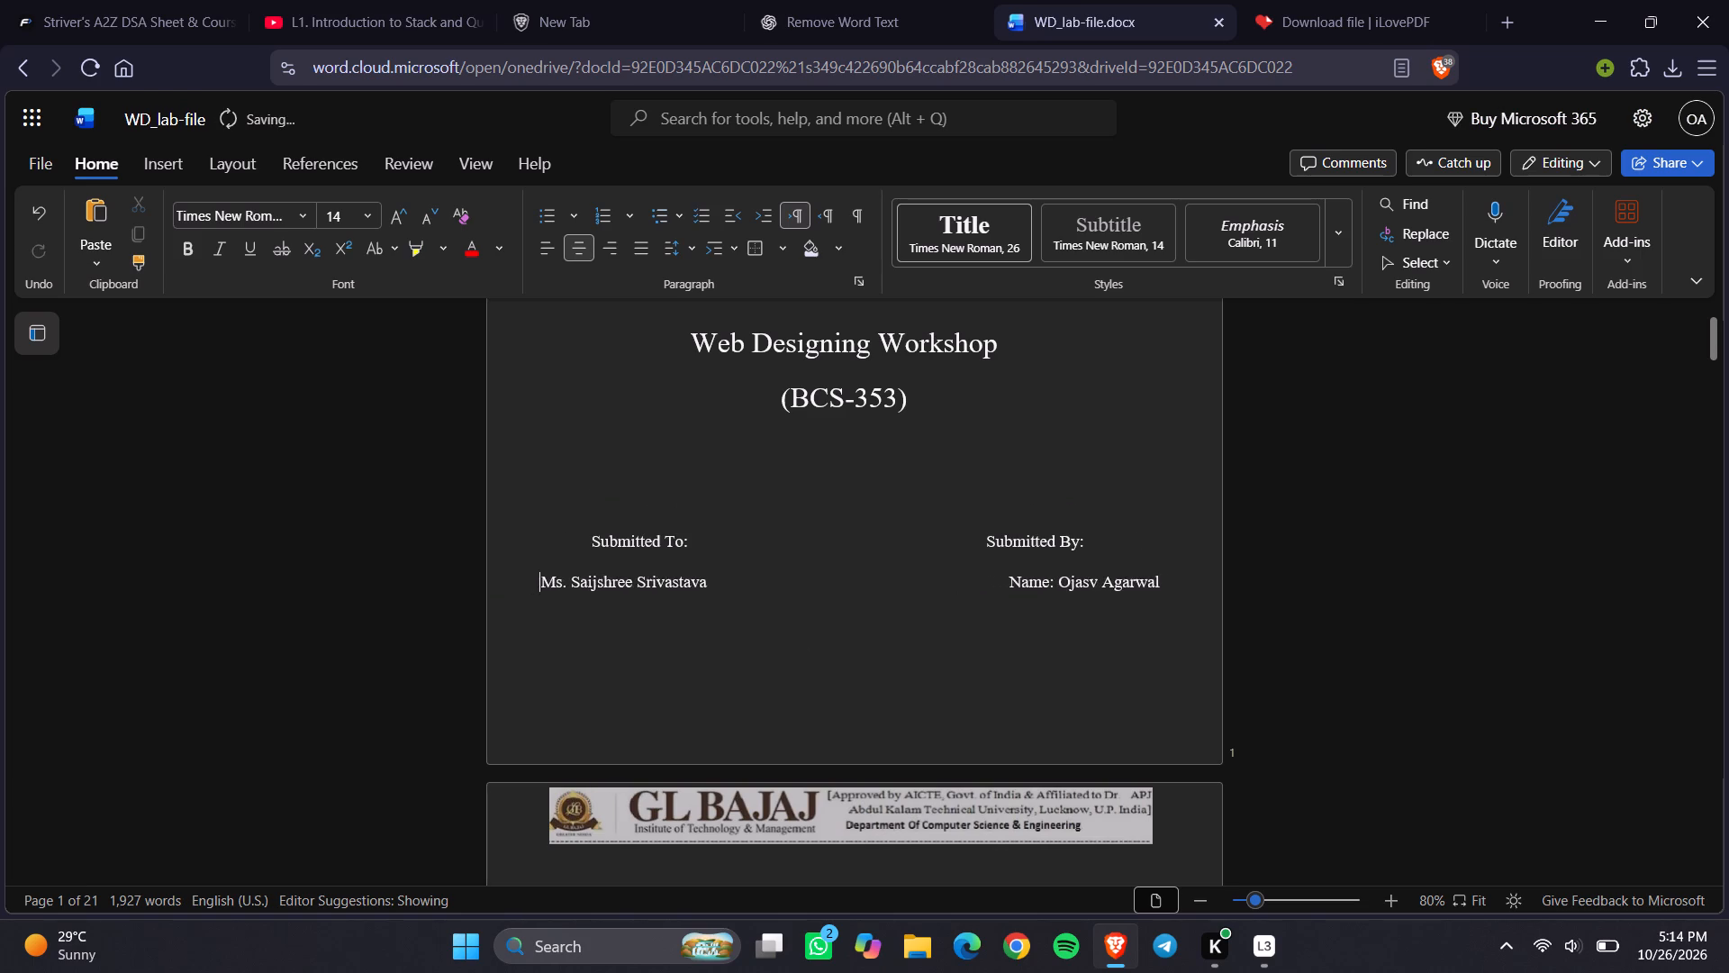
{"action": "key", "text": "BackSpace"}
{"action": "key", "text": "BackSpace"}
{"action": "key", "text": "BackSpace"}
{"action": "key", "text": "BackSpace"}
{"action": "key", "text": "BackSpace"}
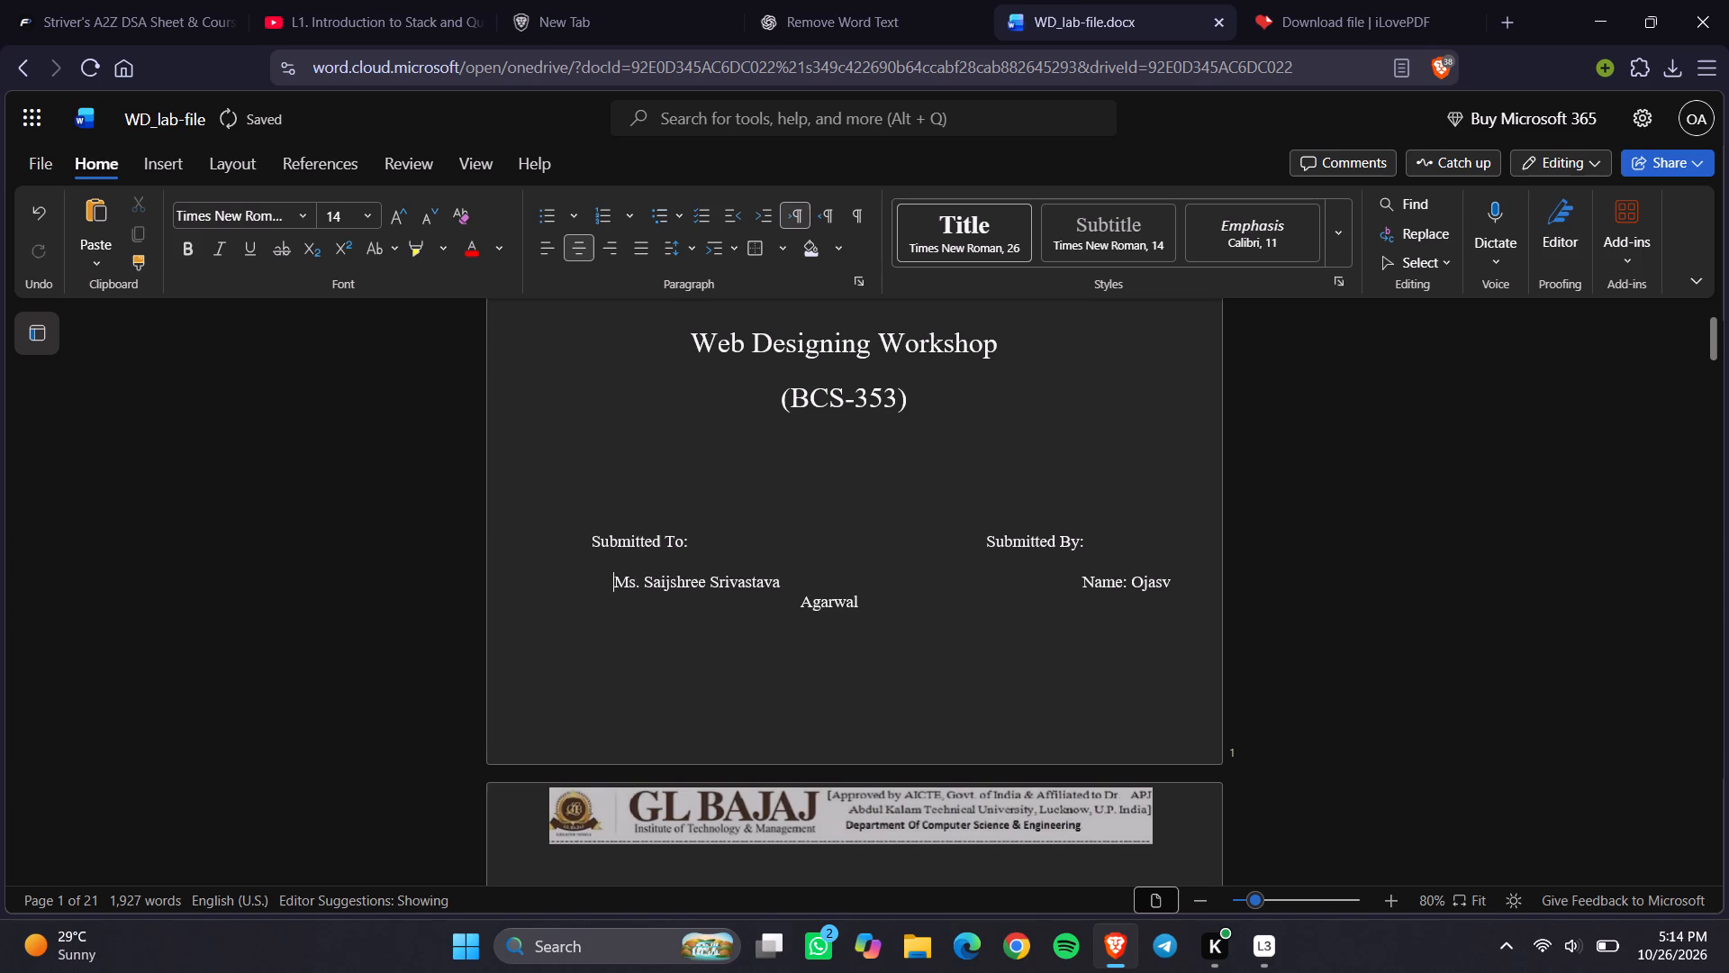
{"action": "key", "text": "BackSpace"}
{"action": "key", "text": "BackSpace"}
{"action": "key", "text": "BackSpace"}
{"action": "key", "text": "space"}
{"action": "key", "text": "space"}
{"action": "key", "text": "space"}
{"action": "key", "text": "BackSpace"}
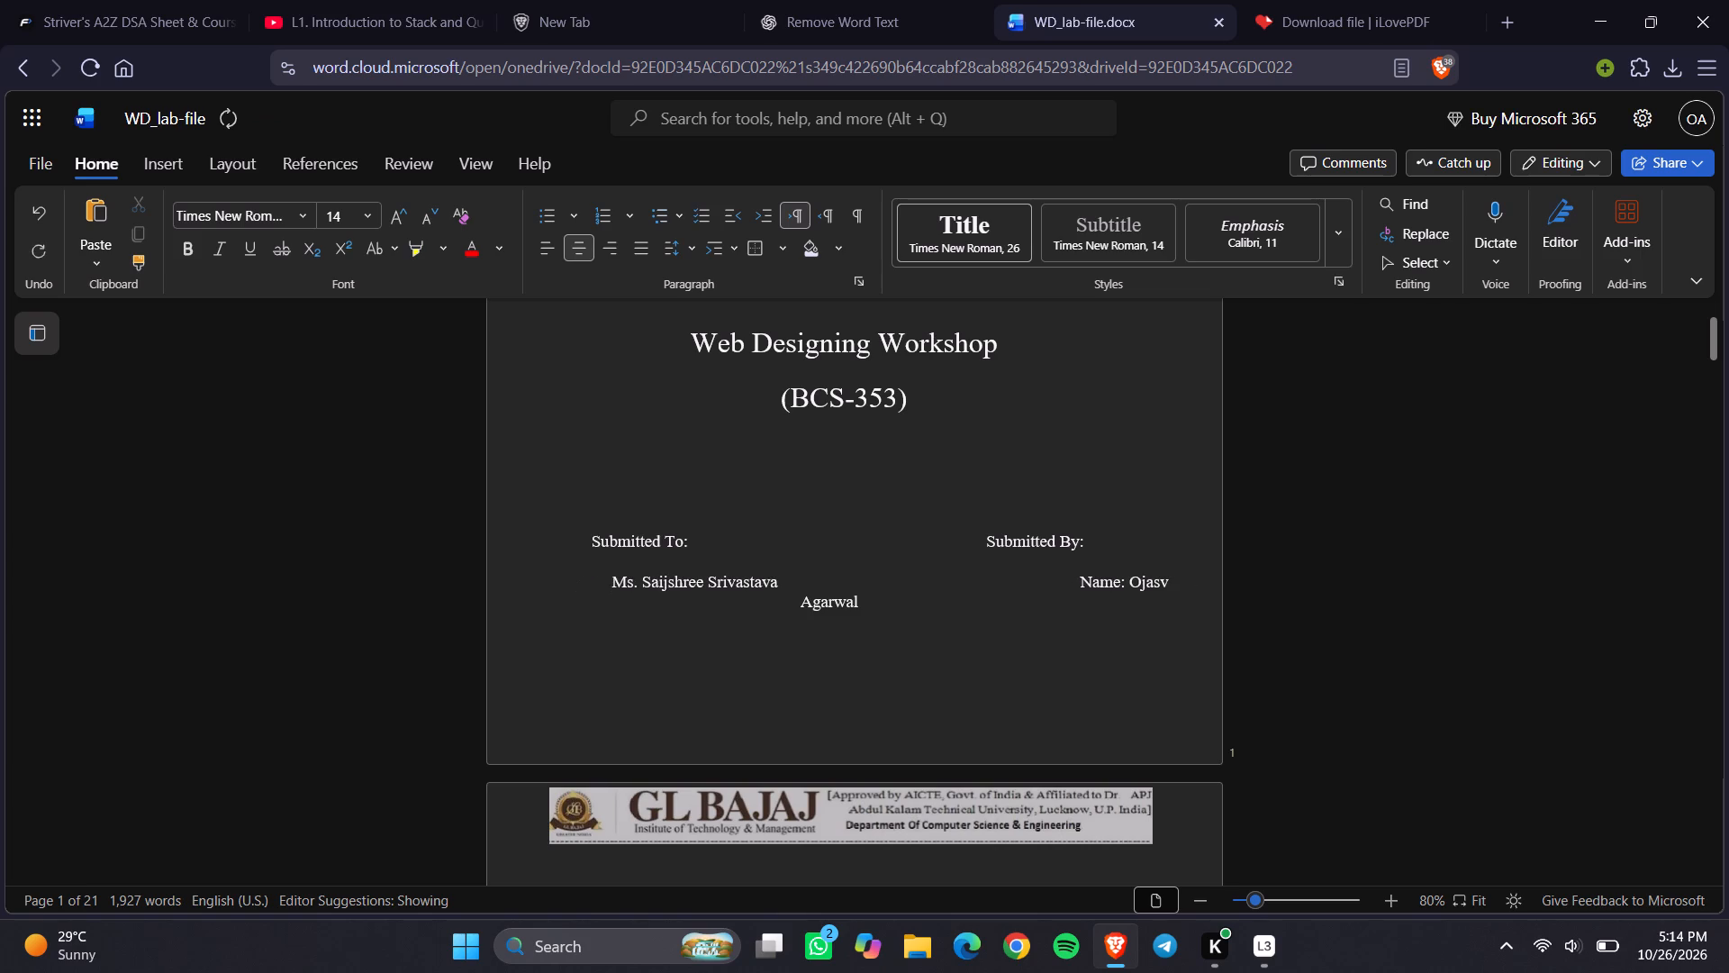
{"action": "key", "text": "BackSpace"}
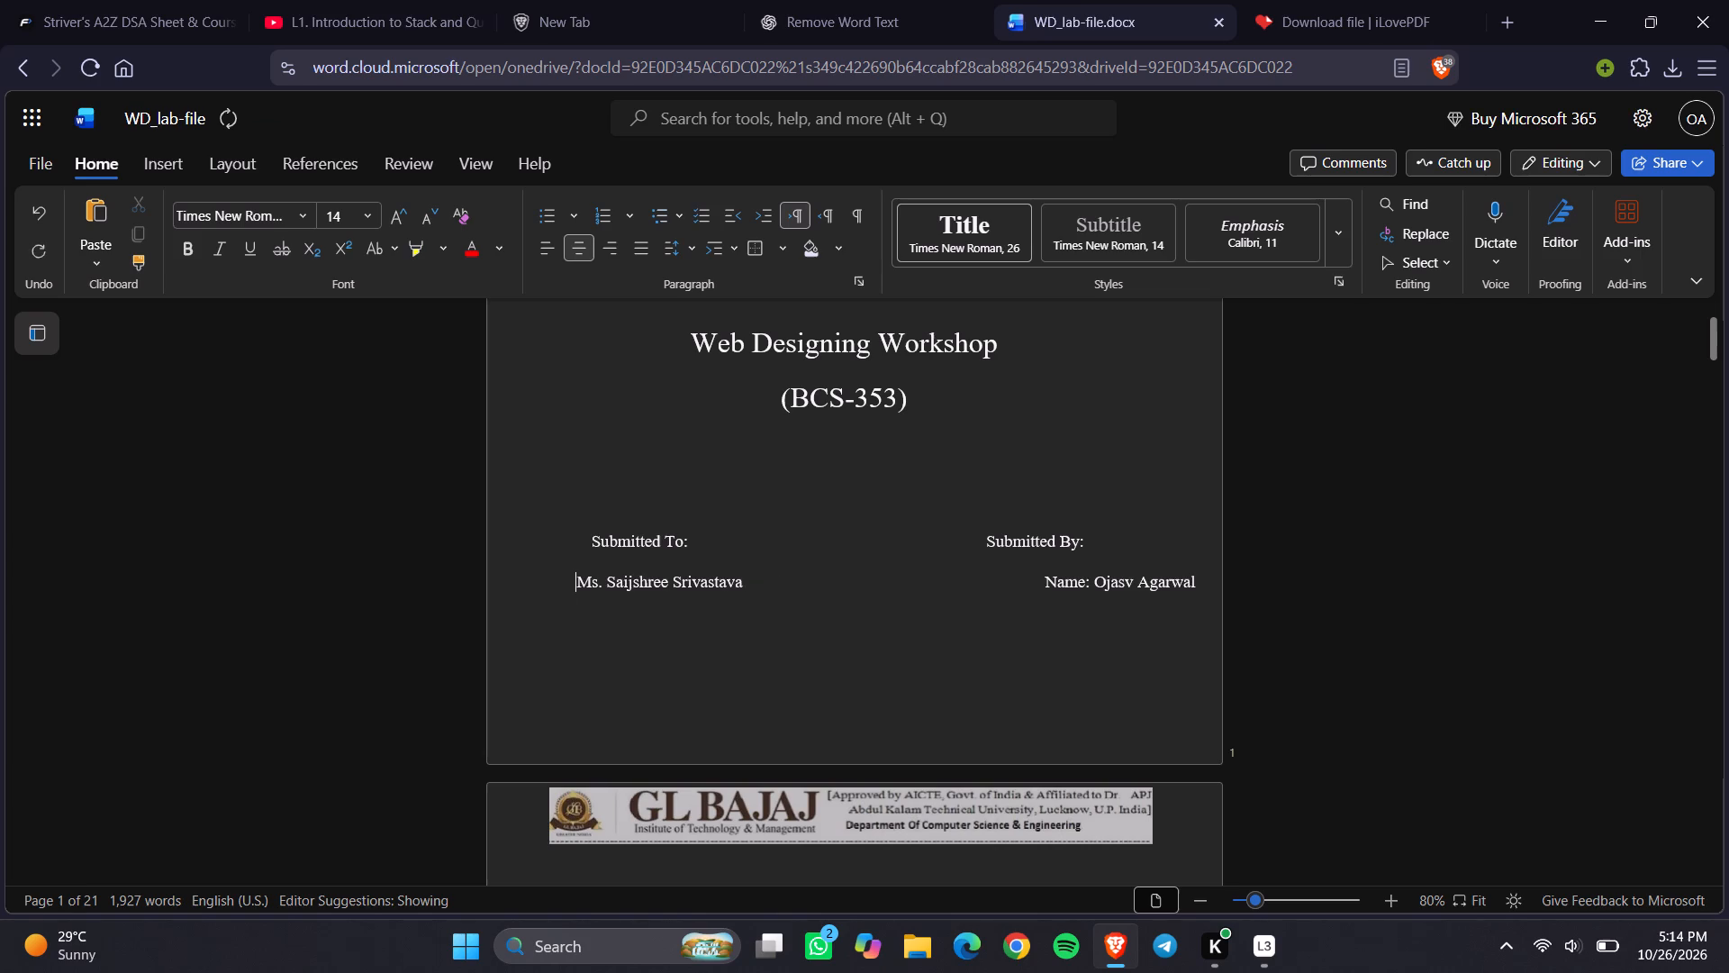
Widen the gap between Submitted To: and Submitted By: with additional spaces.
{"action": "left_click", "coordinate": [828, 536]}
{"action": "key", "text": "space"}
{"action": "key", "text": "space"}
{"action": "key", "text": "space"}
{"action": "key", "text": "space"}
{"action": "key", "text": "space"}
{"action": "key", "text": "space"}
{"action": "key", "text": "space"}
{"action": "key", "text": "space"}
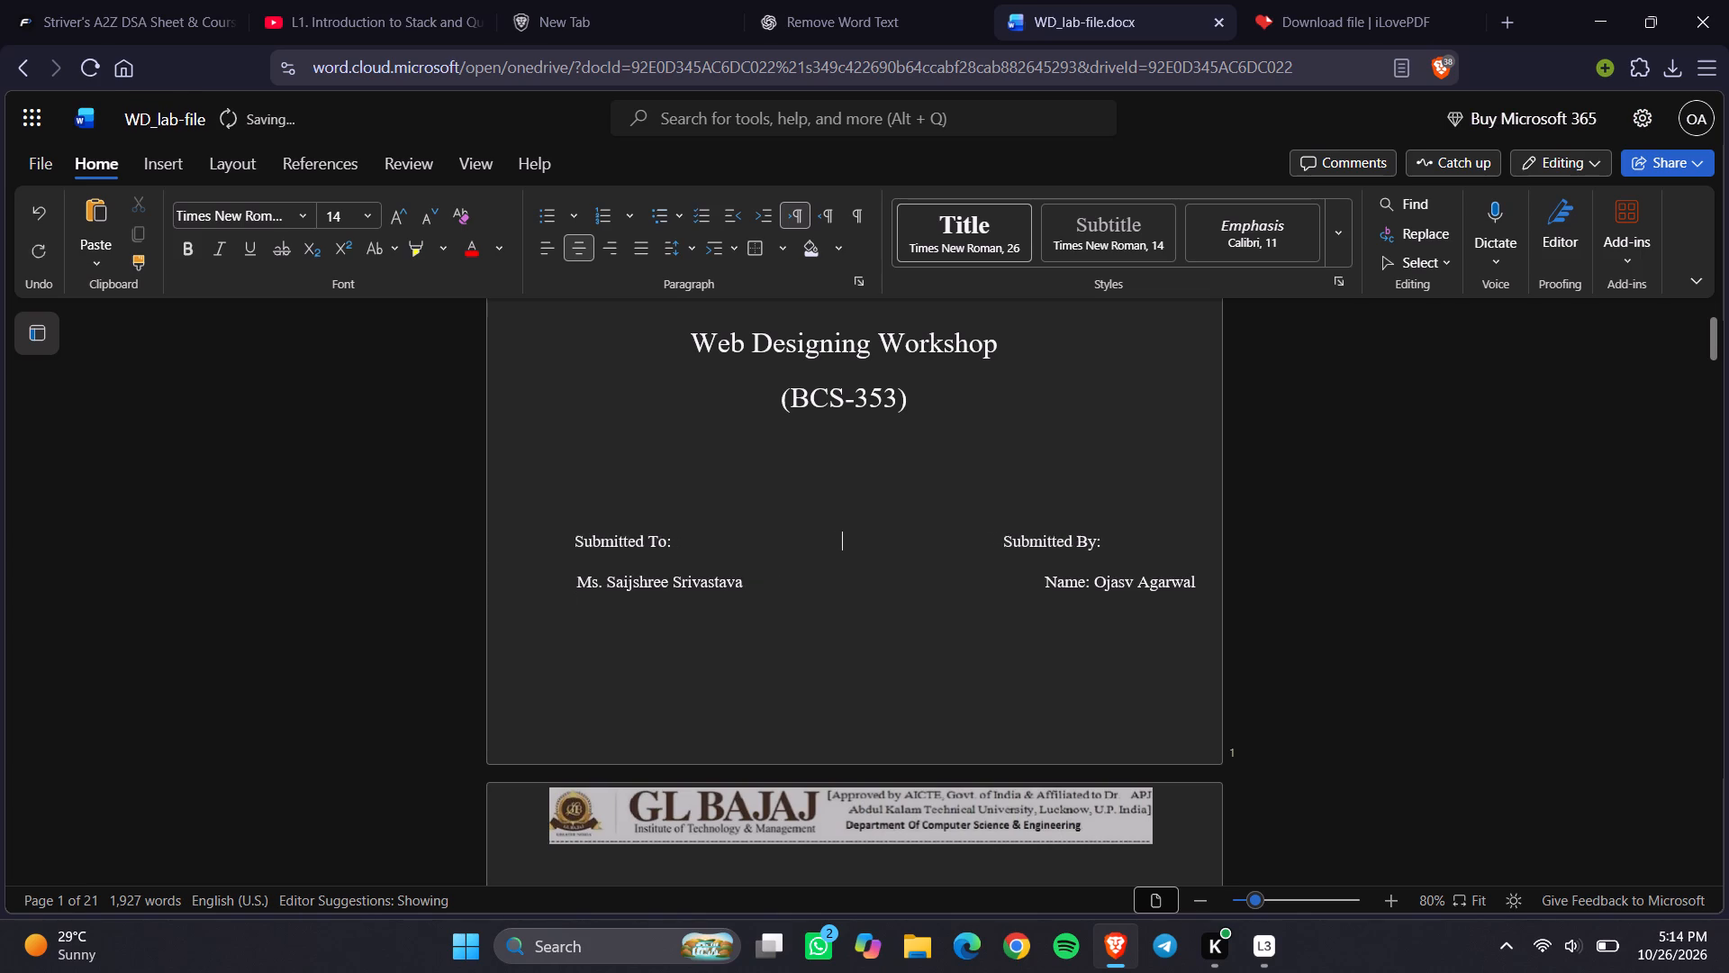
Widen the gap between Submitted To: and Submitted By: on the cover page with seven more spaces.
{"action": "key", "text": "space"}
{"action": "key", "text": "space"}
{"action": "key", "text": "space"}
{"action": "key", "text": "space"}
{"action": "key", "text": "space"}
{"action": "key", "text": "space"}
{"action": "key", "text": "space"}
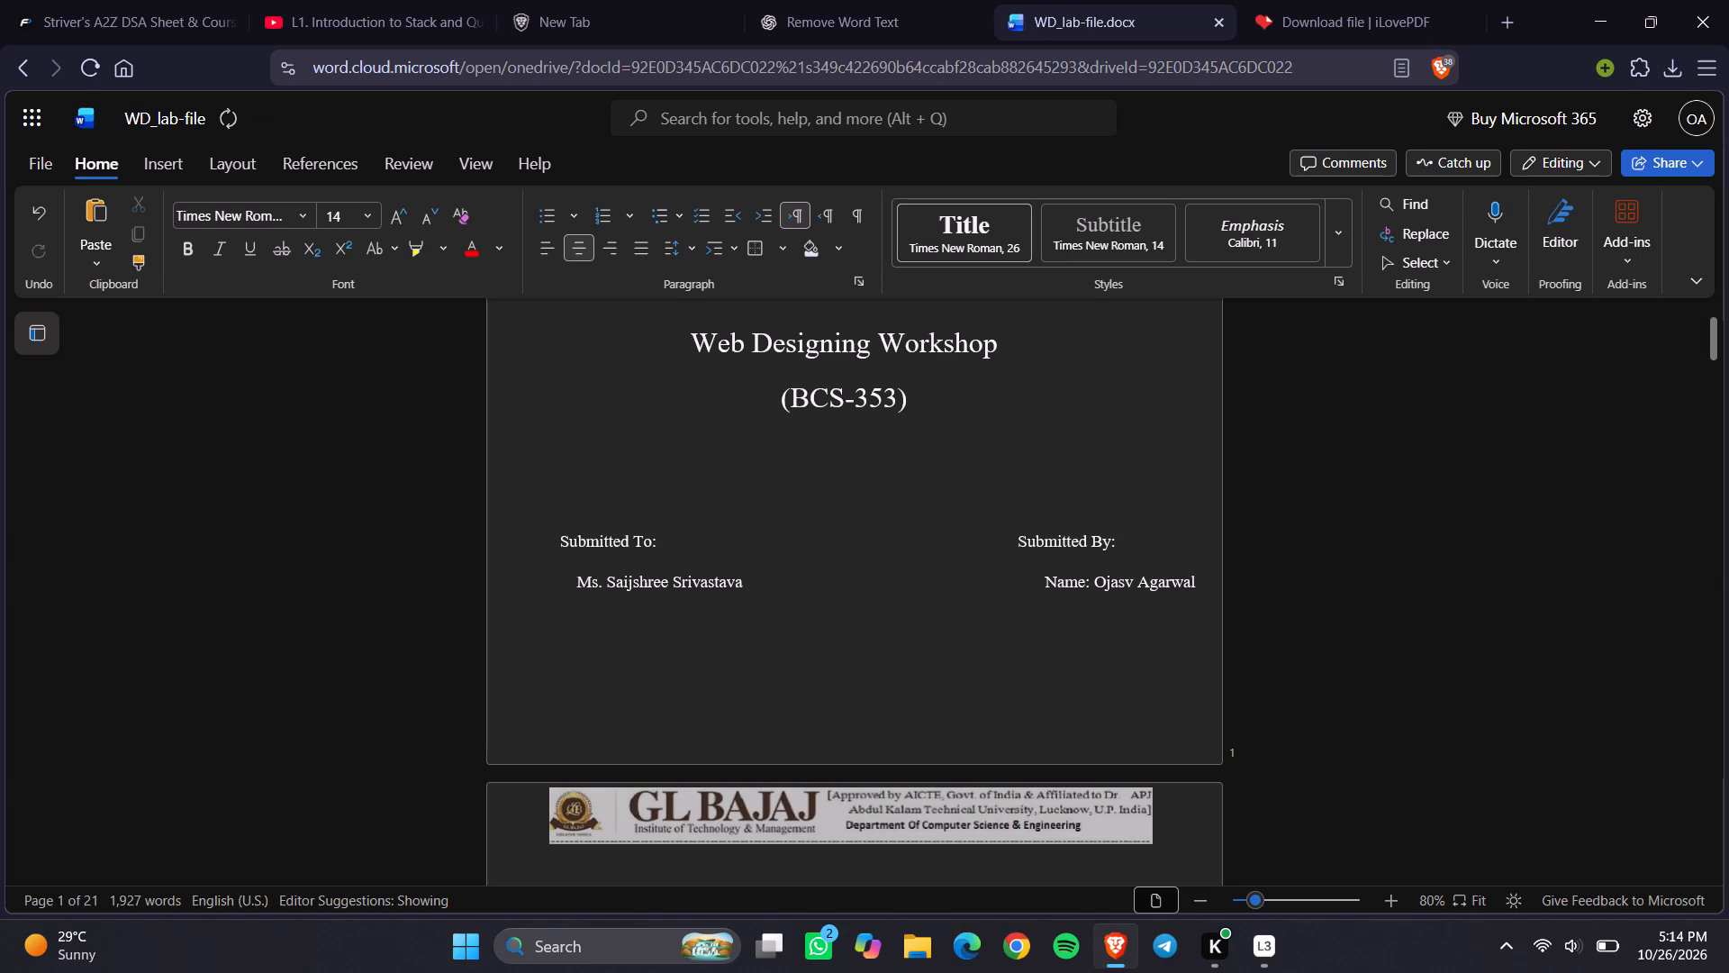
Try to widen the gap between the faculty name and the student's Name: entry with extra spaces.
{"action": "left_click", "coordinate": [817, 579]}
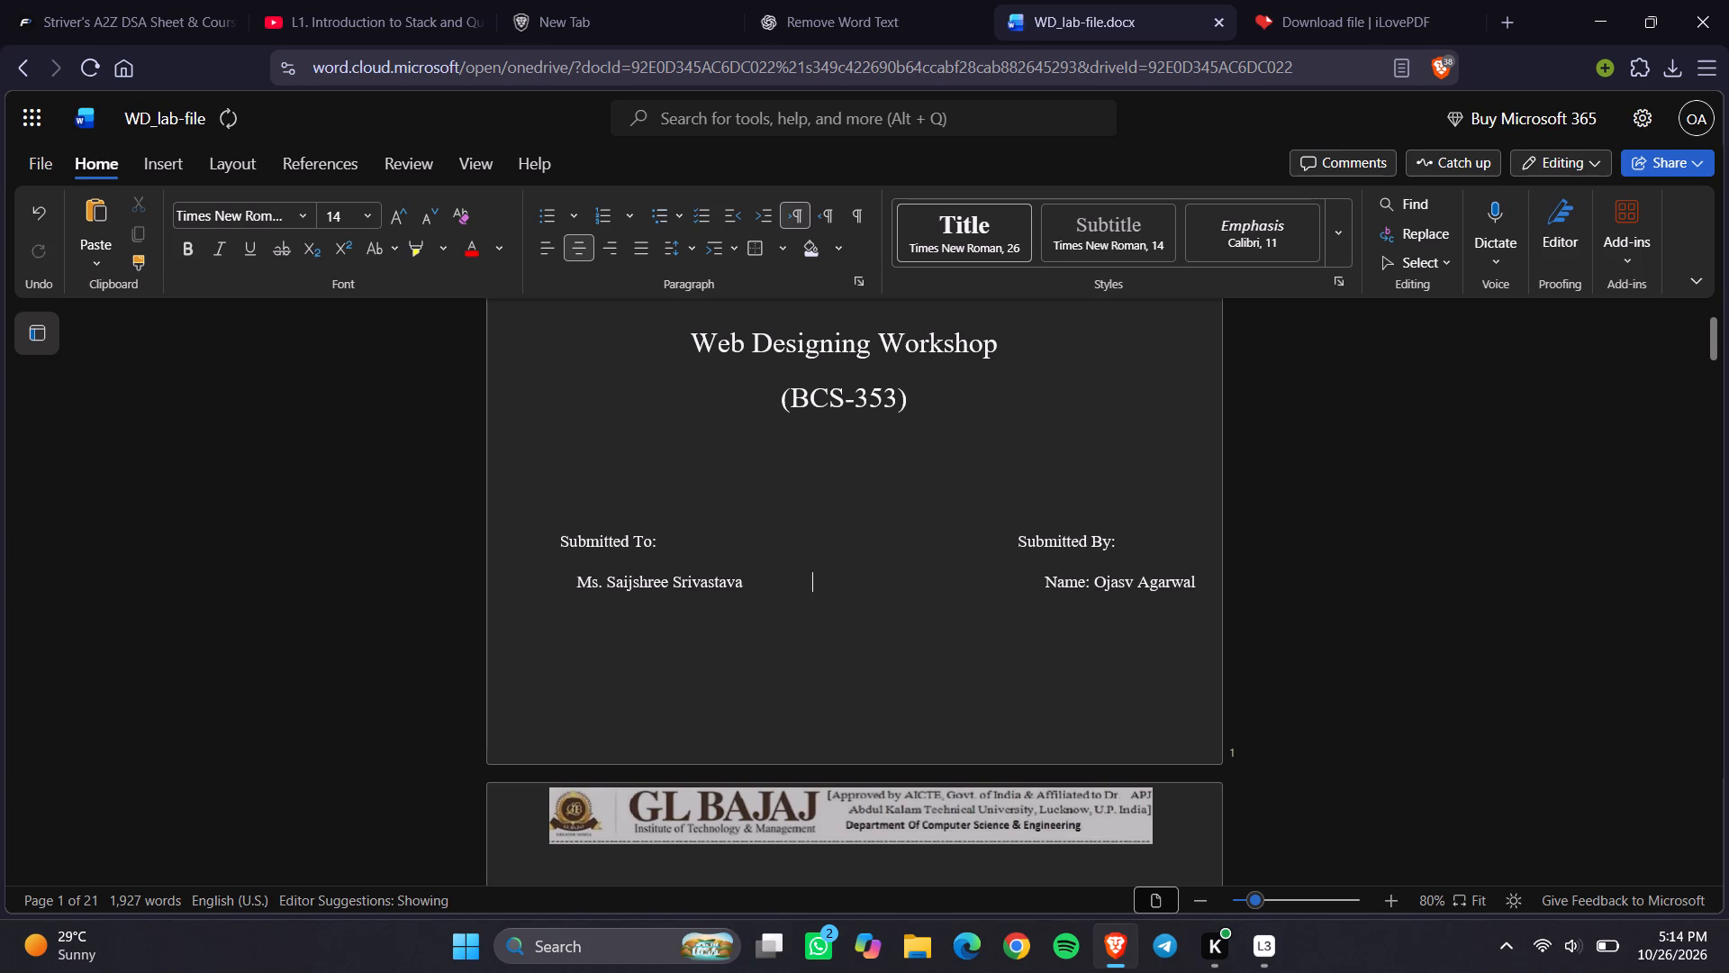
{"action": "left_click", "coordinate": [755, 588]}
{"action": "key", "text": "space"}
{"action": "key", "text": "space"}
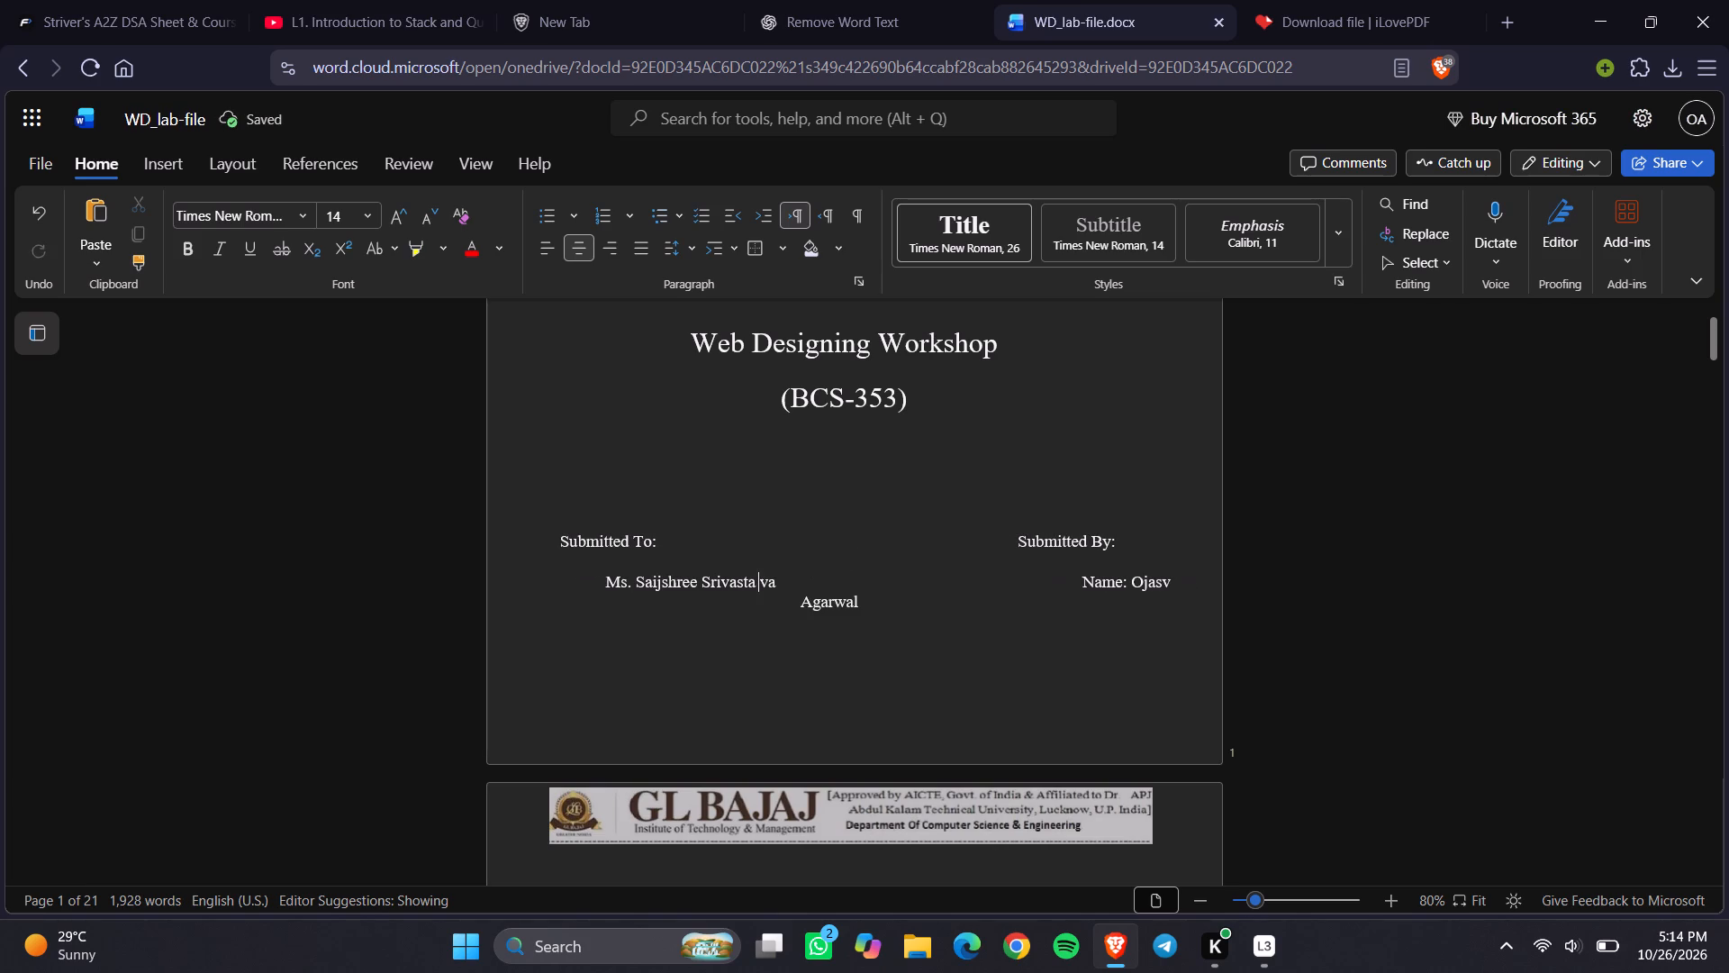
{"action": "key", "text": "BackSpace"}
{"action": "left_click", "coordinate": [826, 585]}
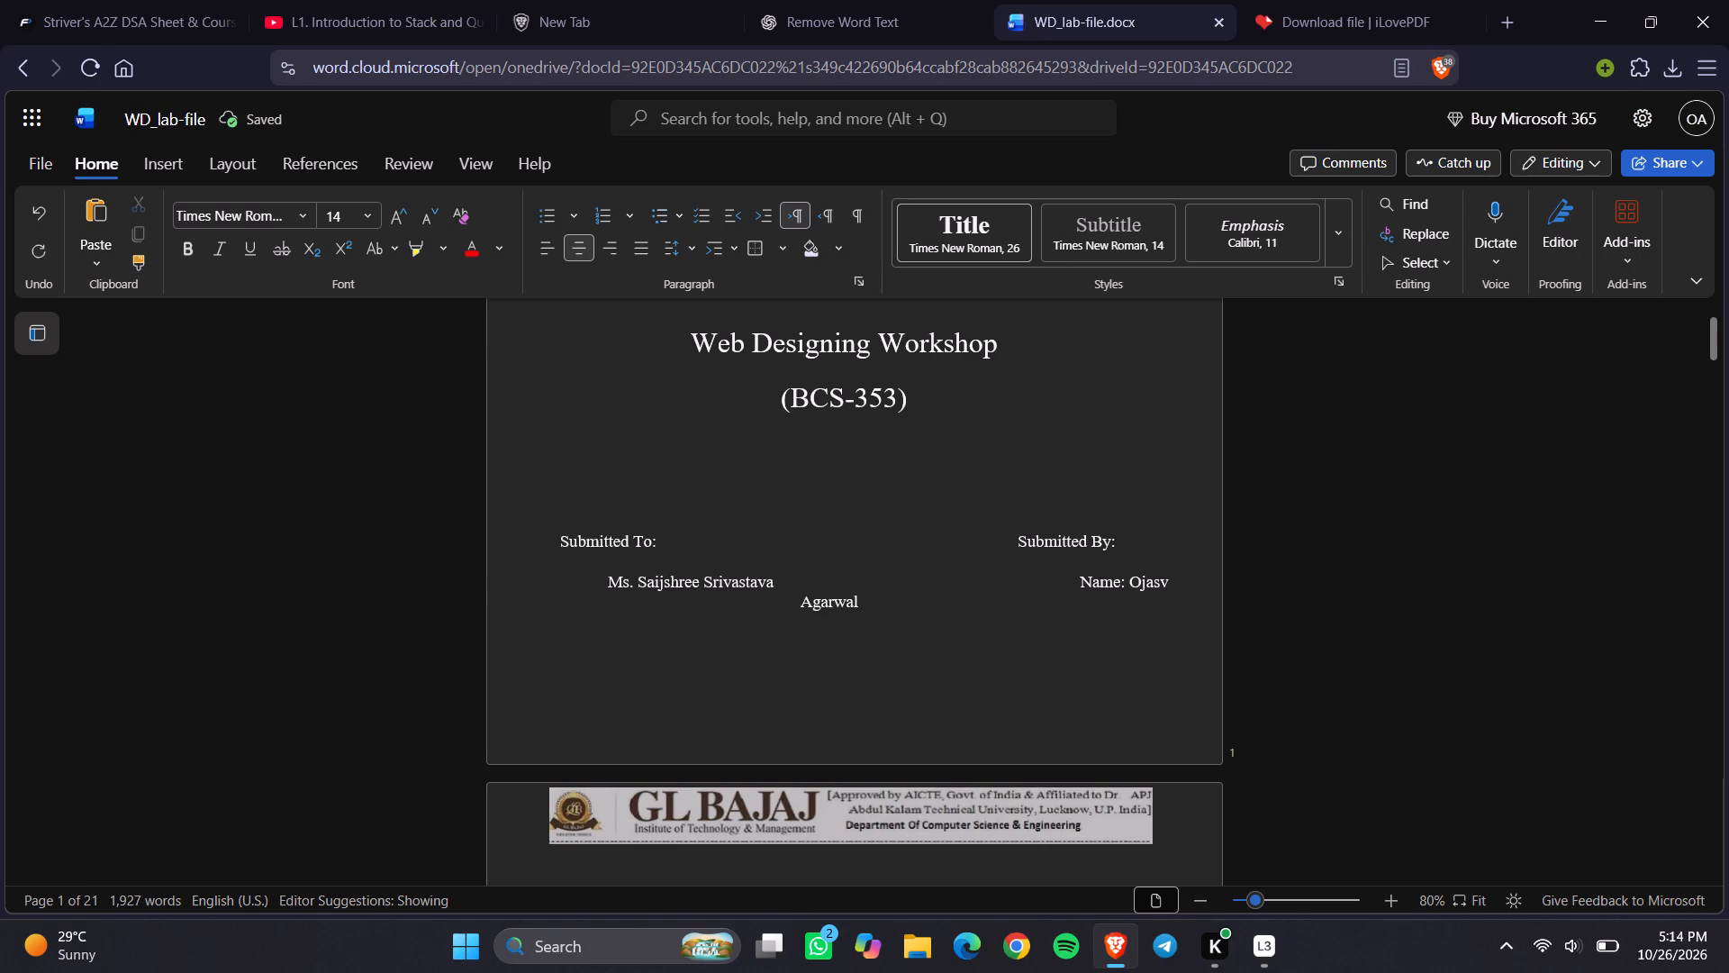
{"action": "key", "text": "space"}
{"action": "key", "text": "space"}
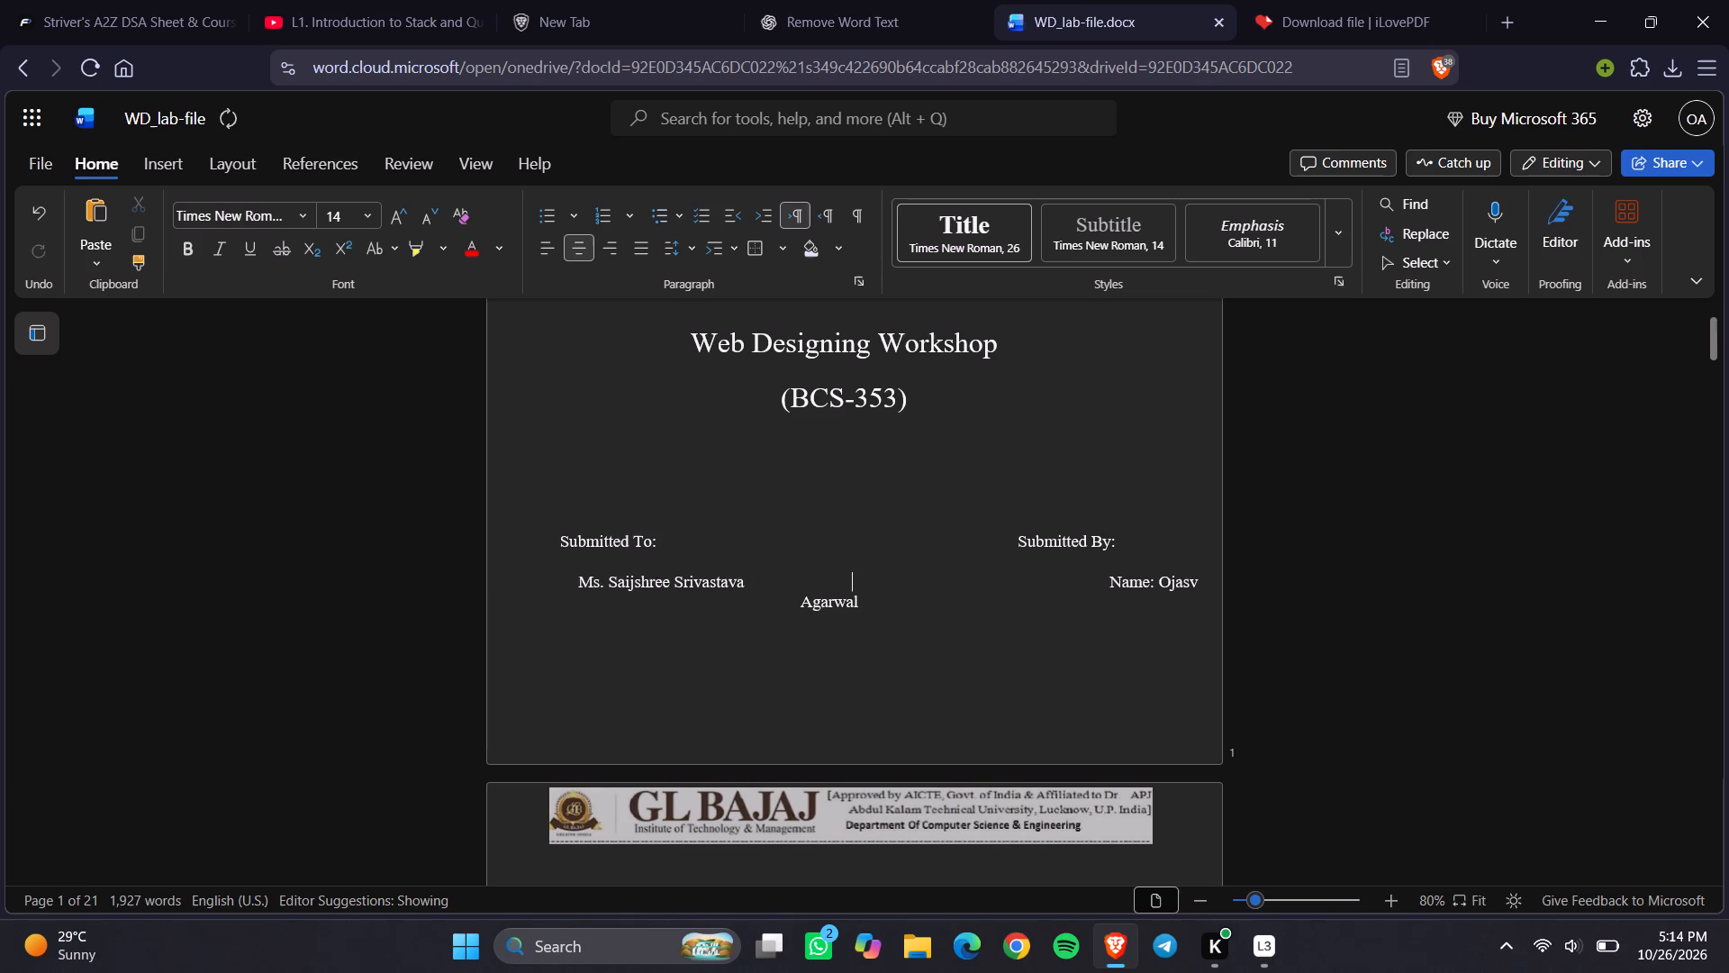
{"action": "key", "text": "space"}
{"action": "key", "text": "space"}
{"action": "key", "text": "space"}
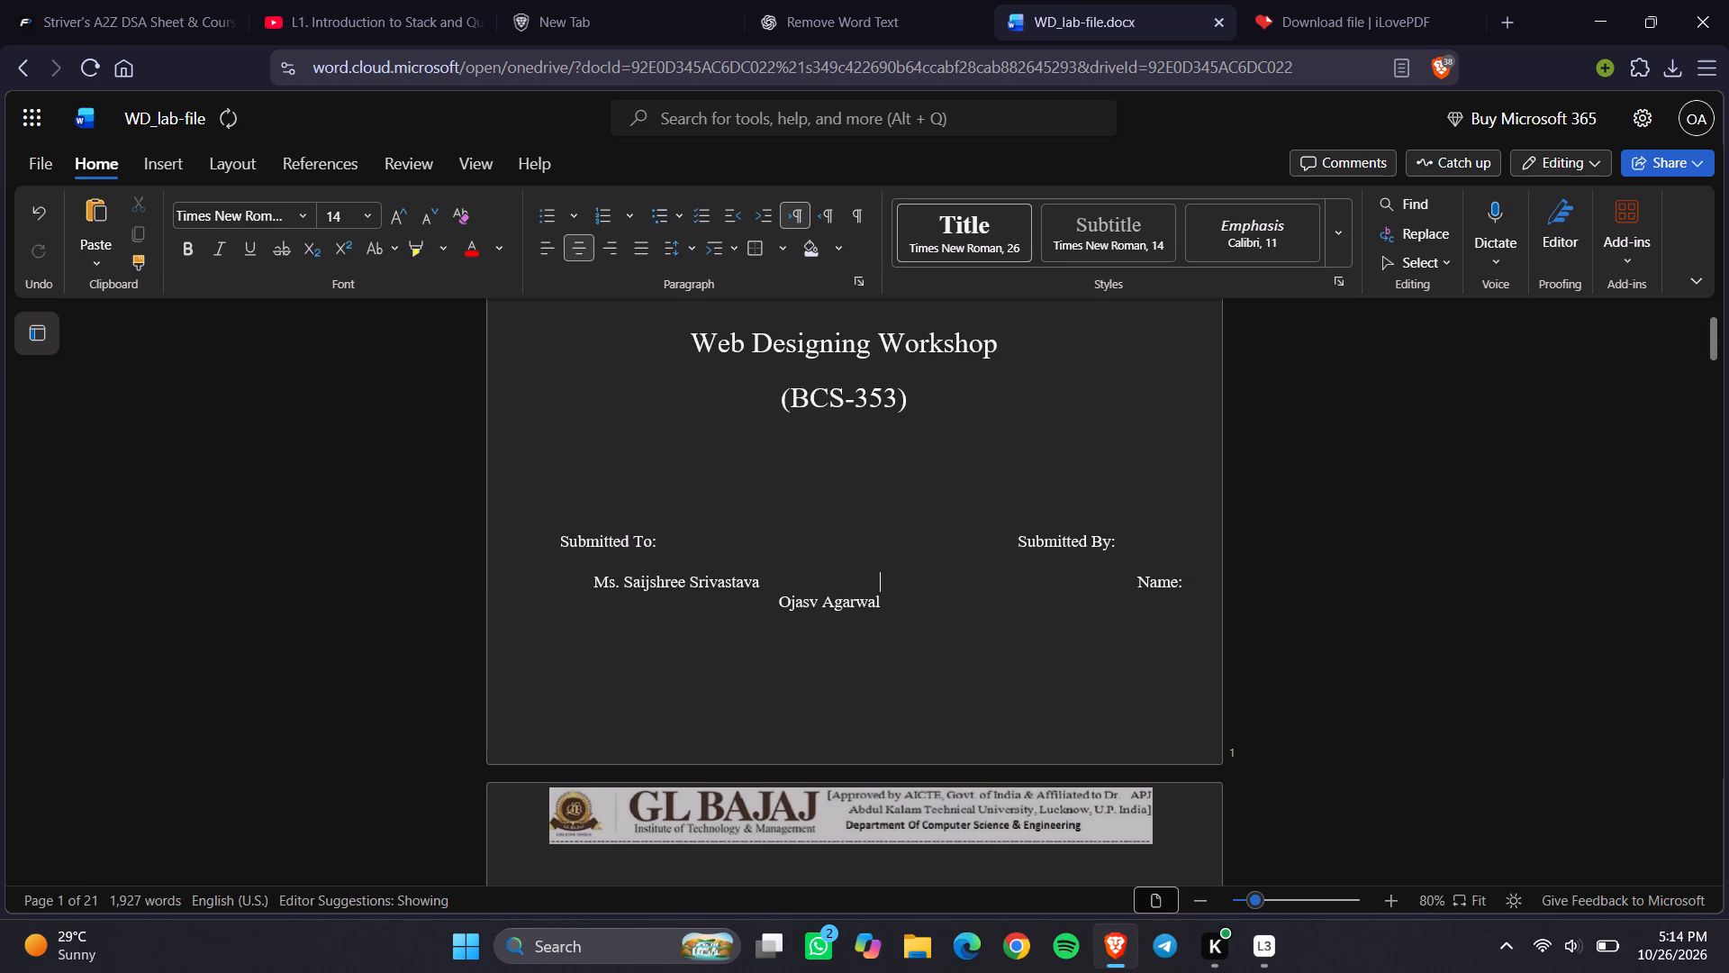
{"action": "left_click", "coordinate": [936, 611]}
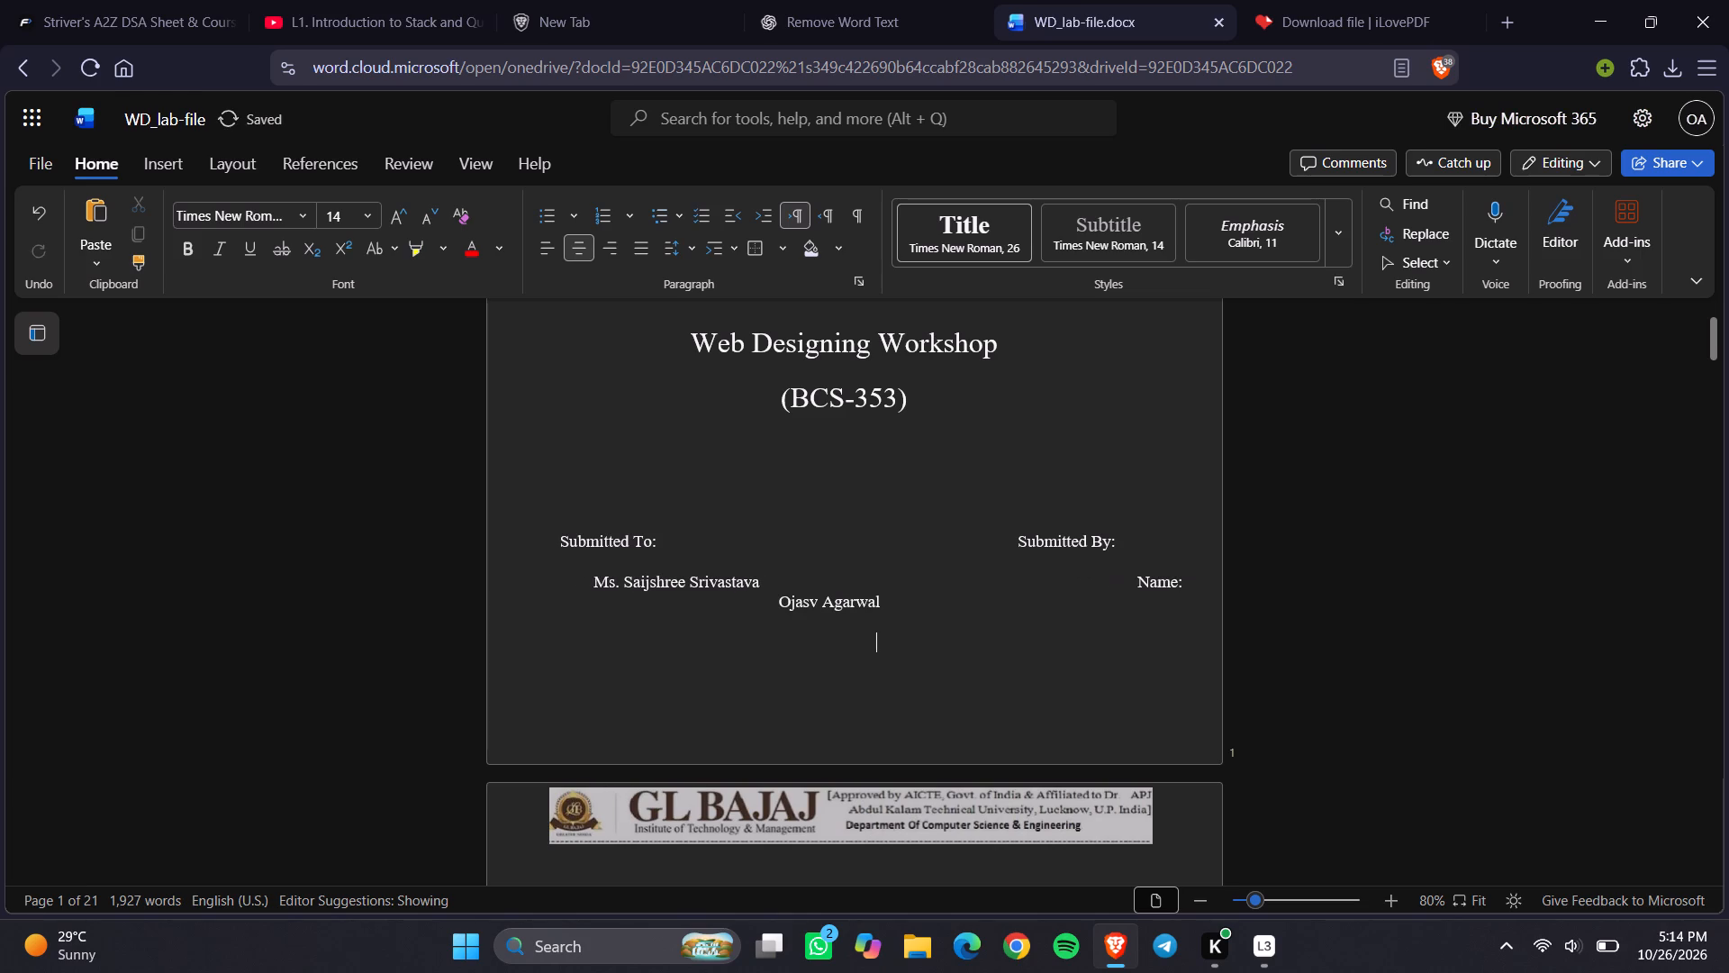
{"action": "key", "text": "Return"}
Remove spaces before the student's Name: entry so that it starts directly beneath Submitted By: on one line.
{"action": "left_click", "coordinate": [1076, 584]}
{"action": "key", "text": "BackSpace"}
{"action": "key", "text": "BackSpace"}
{"action": "key", "text": "BackSpace"}
{"action": "key", "text": "BackSpace"}
{"action": "key", "text": "BackSpace"}
{"action": "key", "text": "BackSpace"}
{"action": "key", "text": "BackSpace"}
{"action": "key", "text": "BackSpace"}
{"action": "key", "text": "BackSpace"}
{"action": "key", "text": "BackSpace"}
{"action": "key", "text": "BackSpace"}
{"action": "key", "text": "BackSpace"}
{"action": "key", "text": "BackSpace"}
{"action": "key", "text": "BackSpace"}
{"action": "key", "text": "BackSpace"}
{"action": "key", "text": "BackSpace"}
{"action": "key", "text": "BackSpace"}
{"action": "key", "text": "BackSpace"}
{"action": "key", "text": "BackSpace"}
{"action": "key", "text": "BackSpace"}
{"action": "key", "text": "BackSpace"}
{"action": "key", "text": "BackSpace"}
{"action": "key", "text": "BackSpace"}
{"action": "key", "text": "BackSpace"}
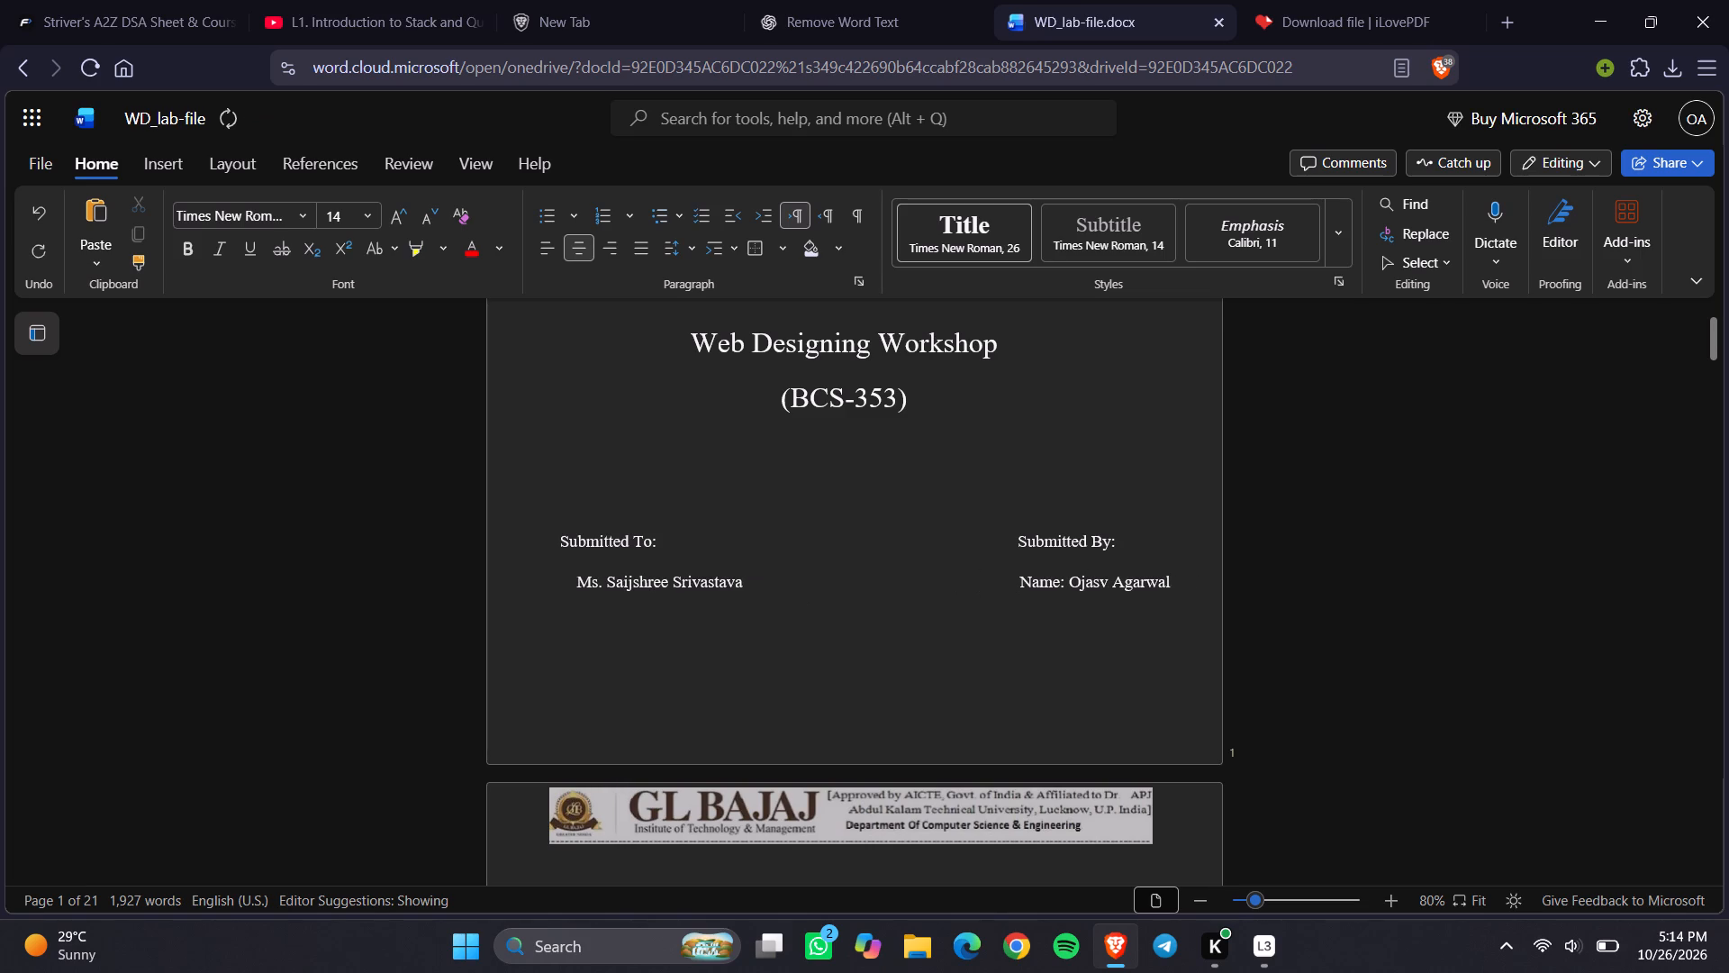
Delete the student's Name: entry beneath Submitted By:, leaving the faculty name on the line.
{"action": "left_click", "coordinate": [777, 592]}
{"action": "left_click", "coordinate": [759, 583]}
{"action": "left_click", "coordinate": [830, 583]}
{"action": "left_click_drag", "start_coordinate": [1014, 583], "coordinate": [1172, 584]}
{"action": "key", "text": "BackSpace"}
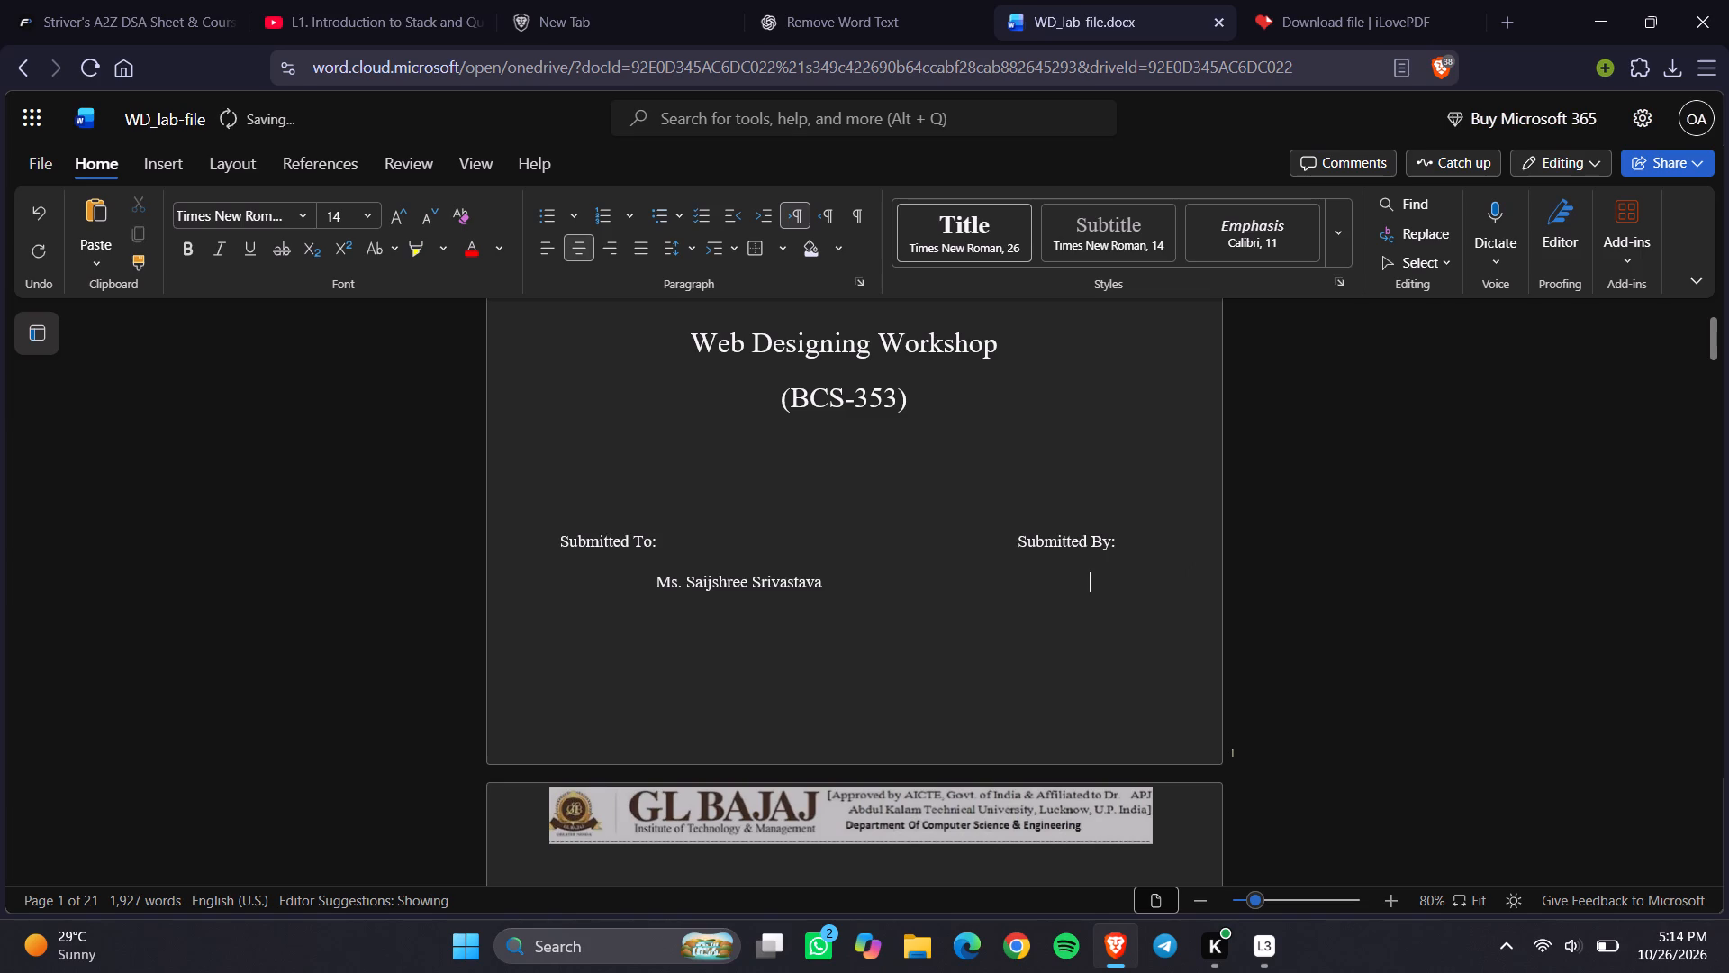
Re-enter the student's Name entry on the same line, just after the faculty name.
{"action": "left_click", "coordinate": [827, 590]}
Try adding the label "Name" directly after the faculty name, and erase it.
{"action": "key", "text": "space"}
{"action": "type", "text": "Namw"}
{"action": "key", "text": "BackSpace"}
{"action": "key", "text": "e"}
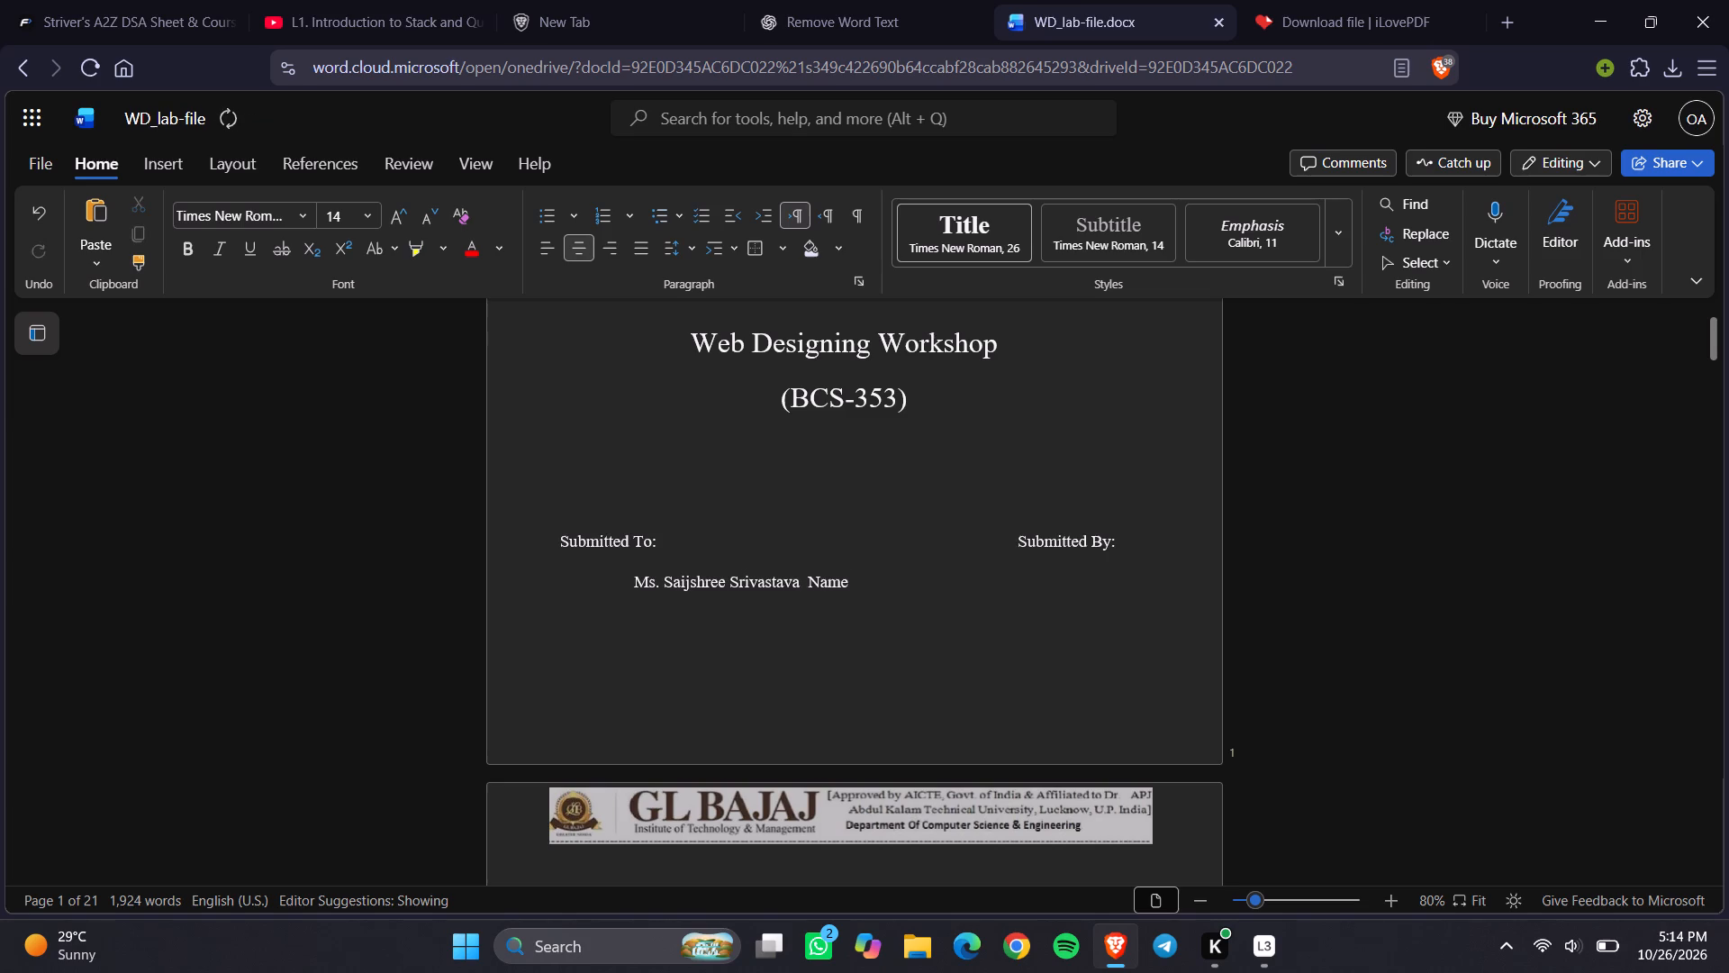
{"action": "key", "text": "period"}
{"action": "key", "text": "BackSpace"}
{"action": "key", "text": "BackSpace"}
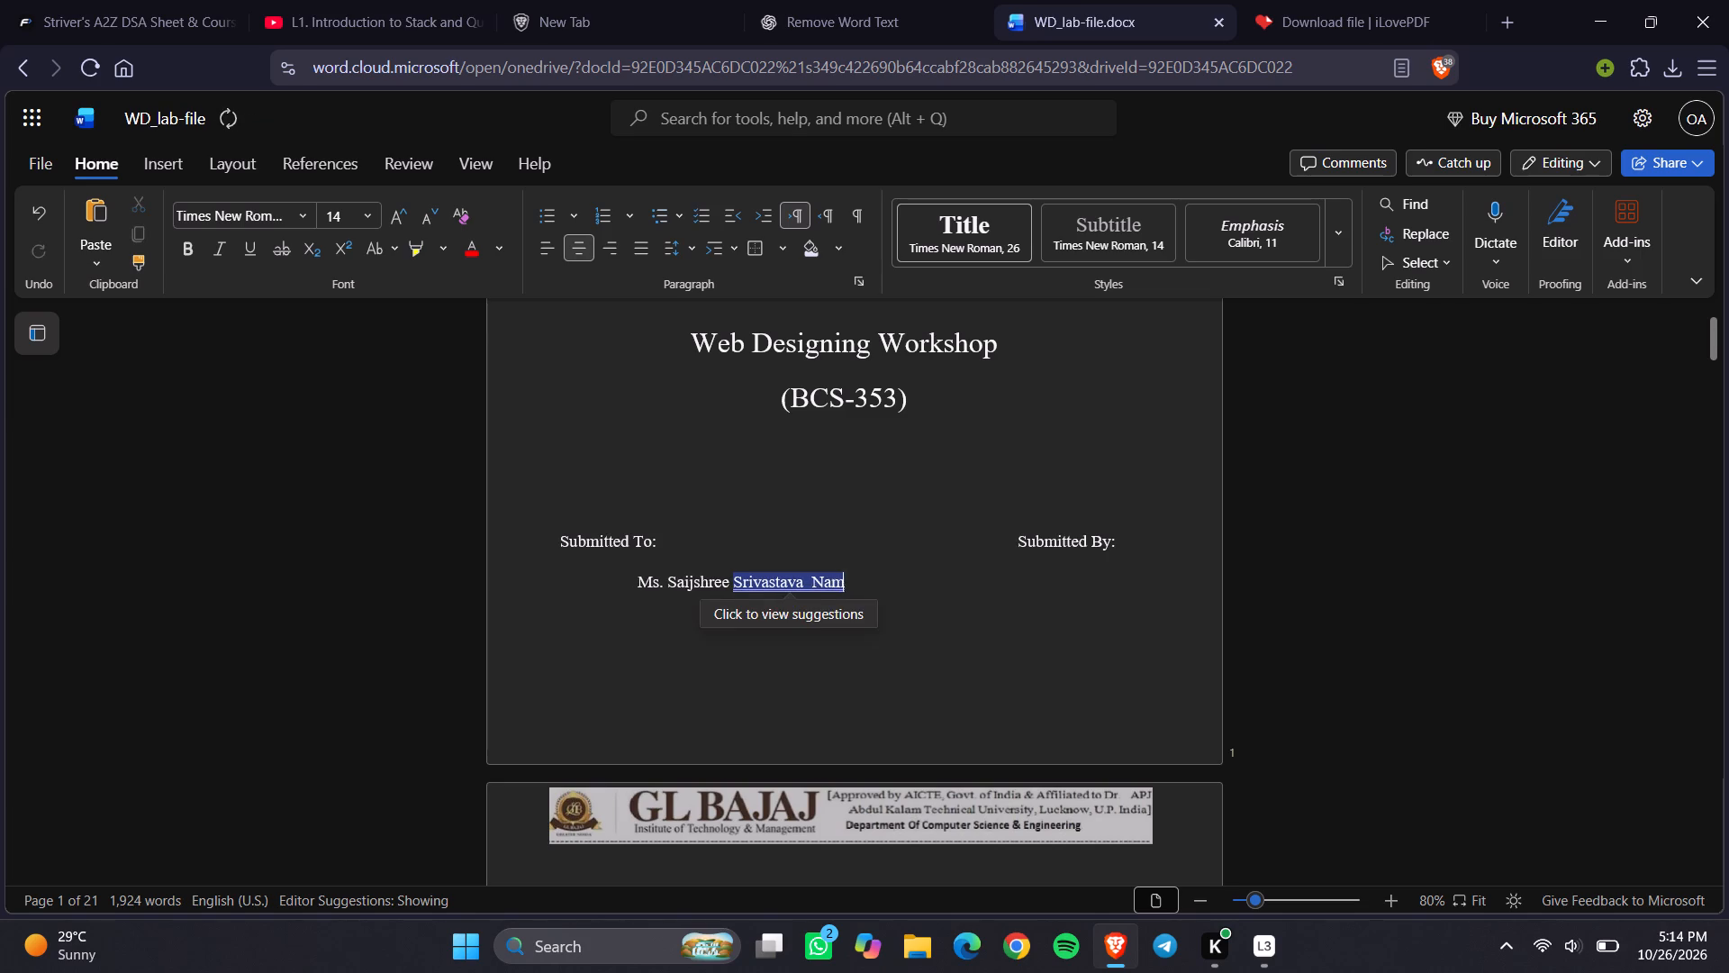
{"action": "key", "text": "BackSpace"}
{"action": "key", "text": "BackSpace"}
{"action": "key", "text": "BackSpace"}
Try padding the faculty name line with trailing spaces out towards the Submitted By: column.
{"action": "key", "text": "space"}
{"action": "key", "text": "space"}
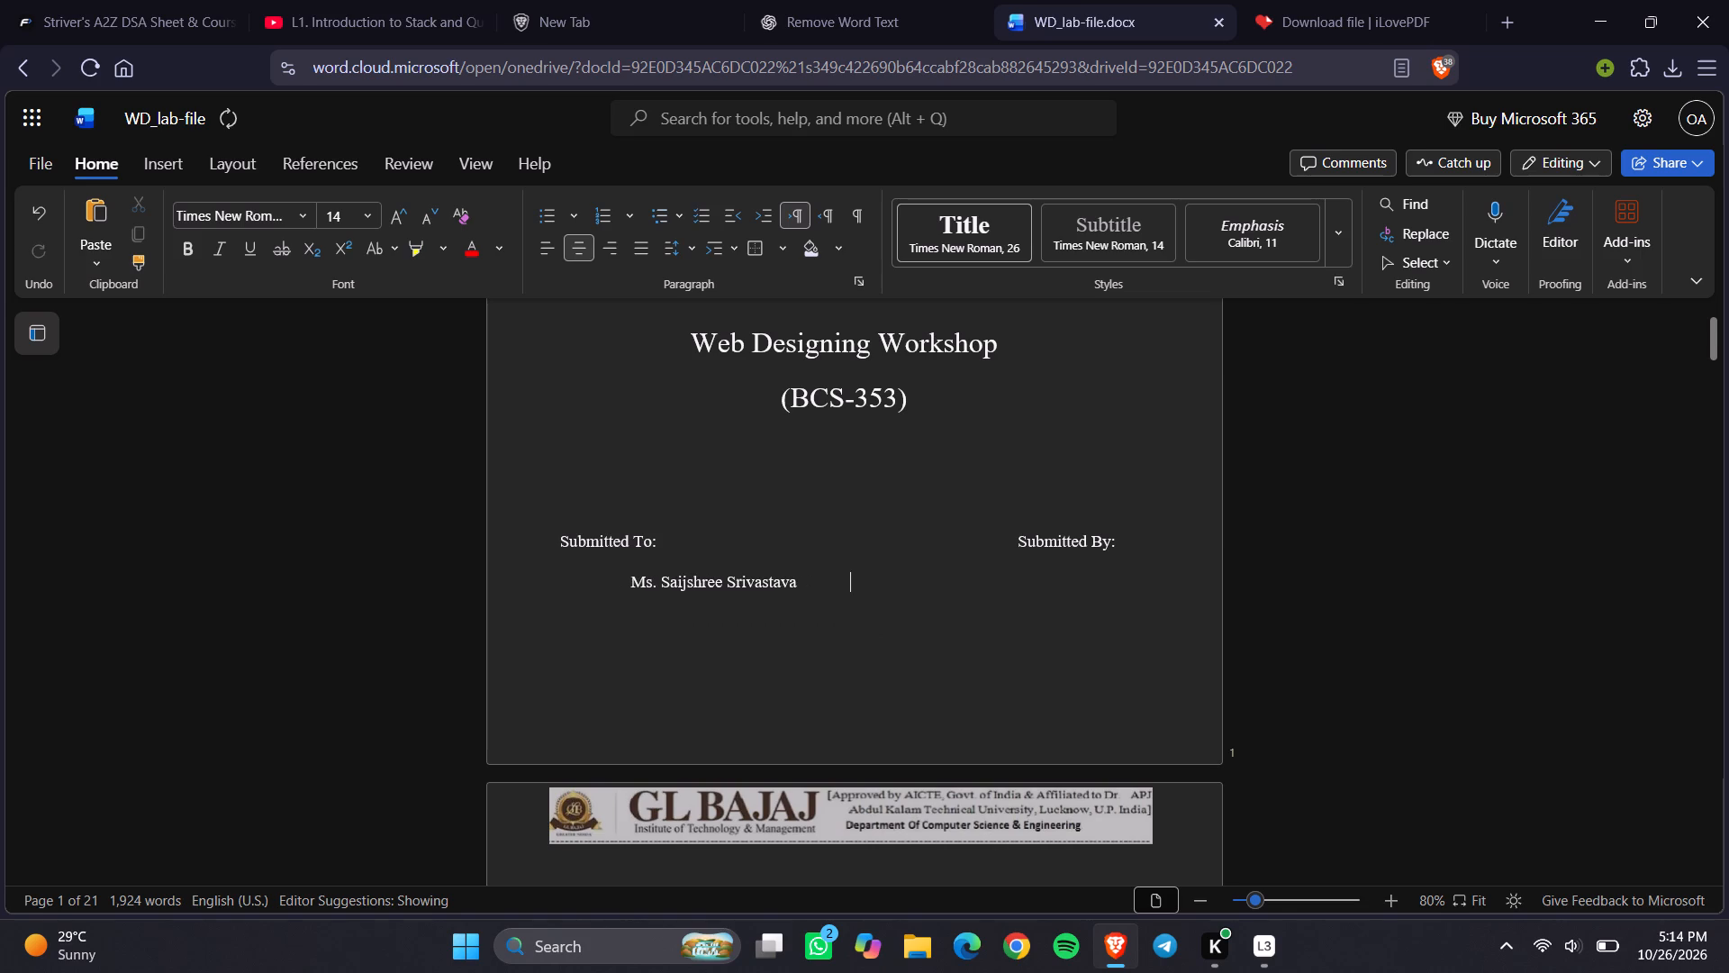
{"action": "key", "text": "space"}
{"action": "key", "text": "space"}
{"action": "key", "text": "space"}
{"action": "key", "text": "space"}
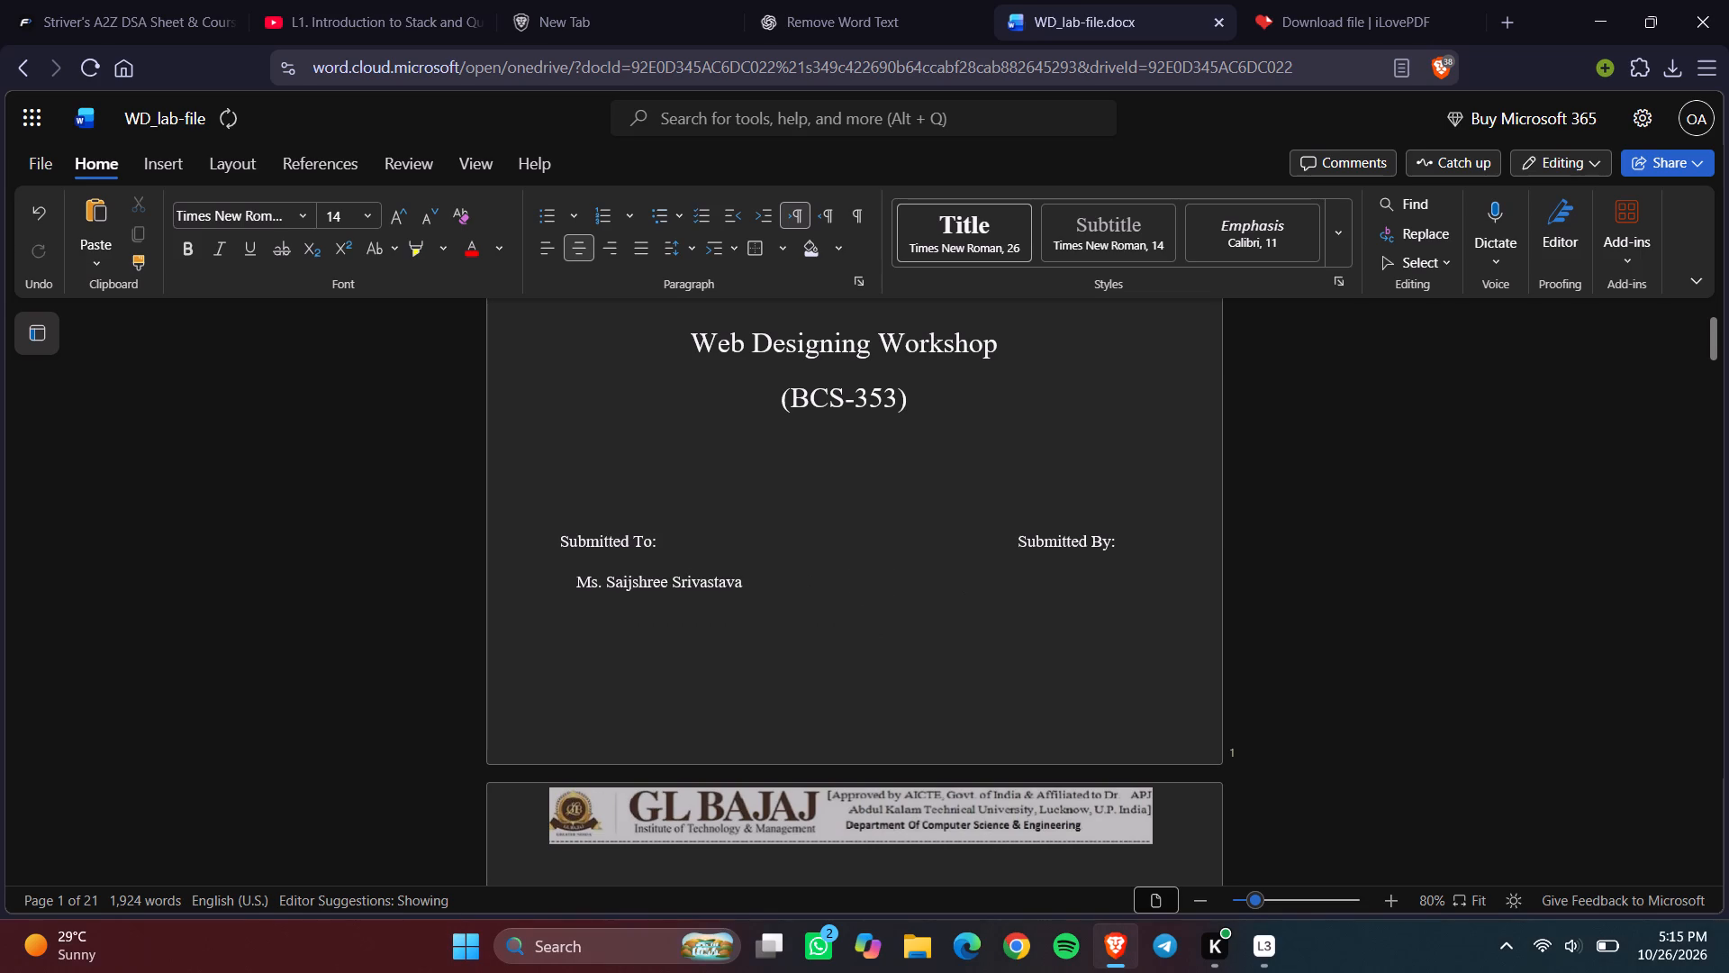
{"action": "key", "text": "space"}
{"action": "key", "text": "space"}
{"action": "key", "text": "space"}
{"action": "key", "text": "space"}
Erase the trailing spaces and the faculty name from the line beneath Submitted To:.
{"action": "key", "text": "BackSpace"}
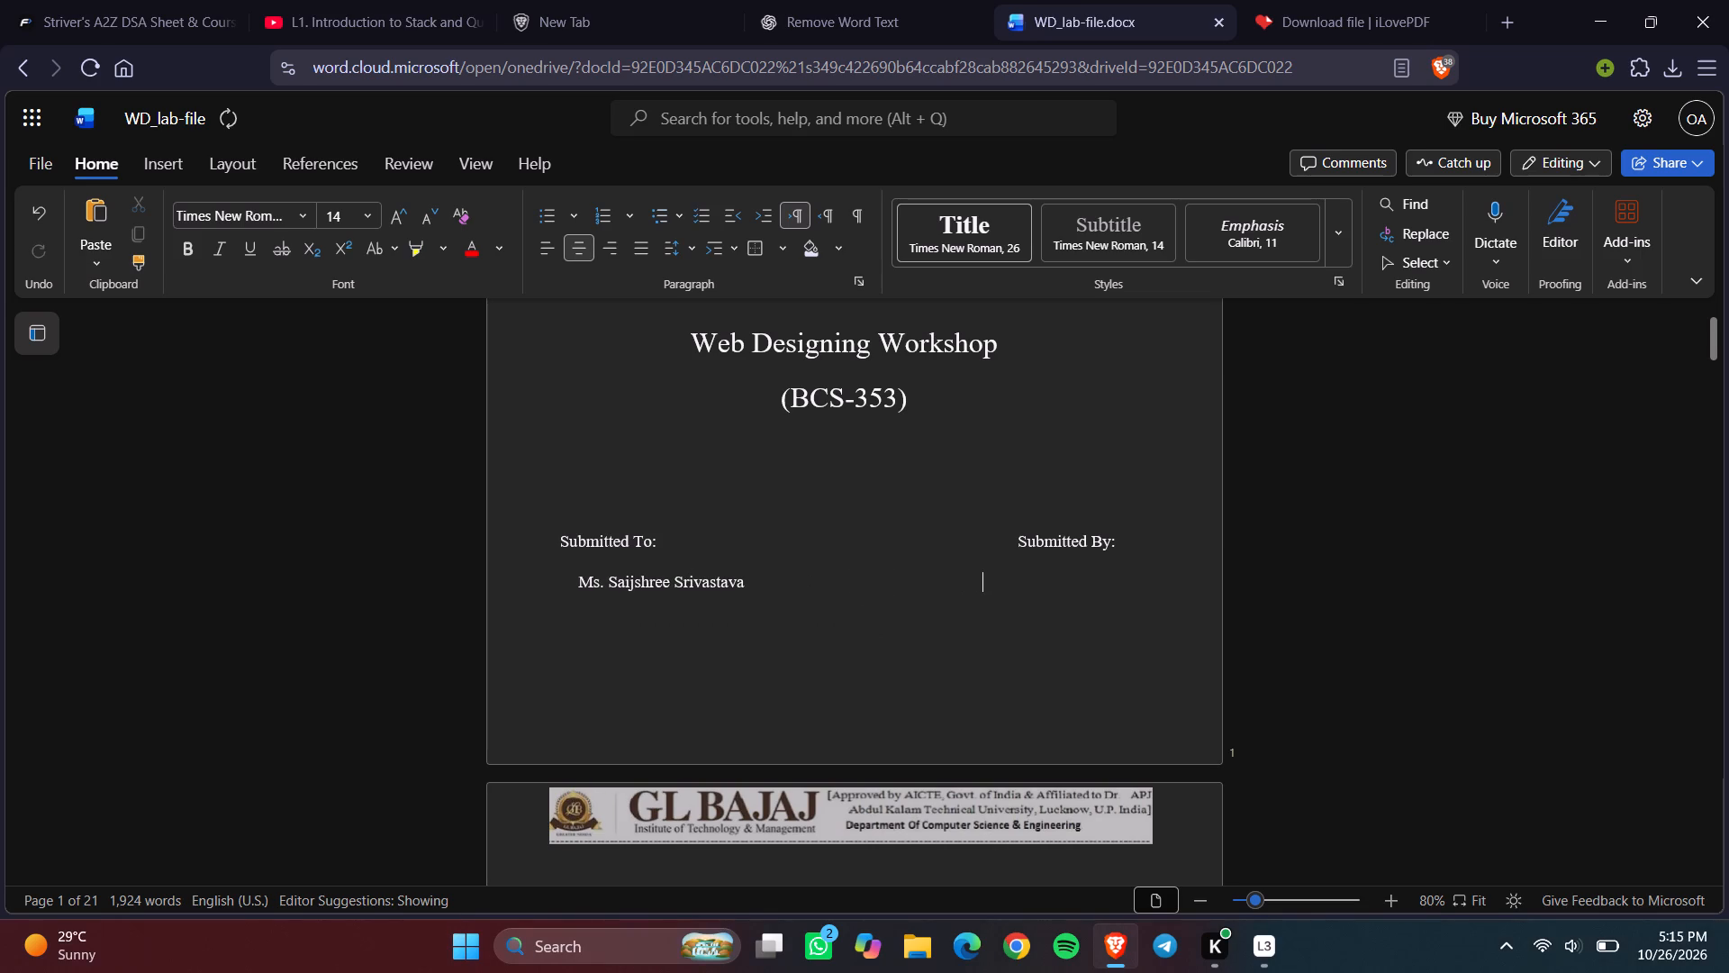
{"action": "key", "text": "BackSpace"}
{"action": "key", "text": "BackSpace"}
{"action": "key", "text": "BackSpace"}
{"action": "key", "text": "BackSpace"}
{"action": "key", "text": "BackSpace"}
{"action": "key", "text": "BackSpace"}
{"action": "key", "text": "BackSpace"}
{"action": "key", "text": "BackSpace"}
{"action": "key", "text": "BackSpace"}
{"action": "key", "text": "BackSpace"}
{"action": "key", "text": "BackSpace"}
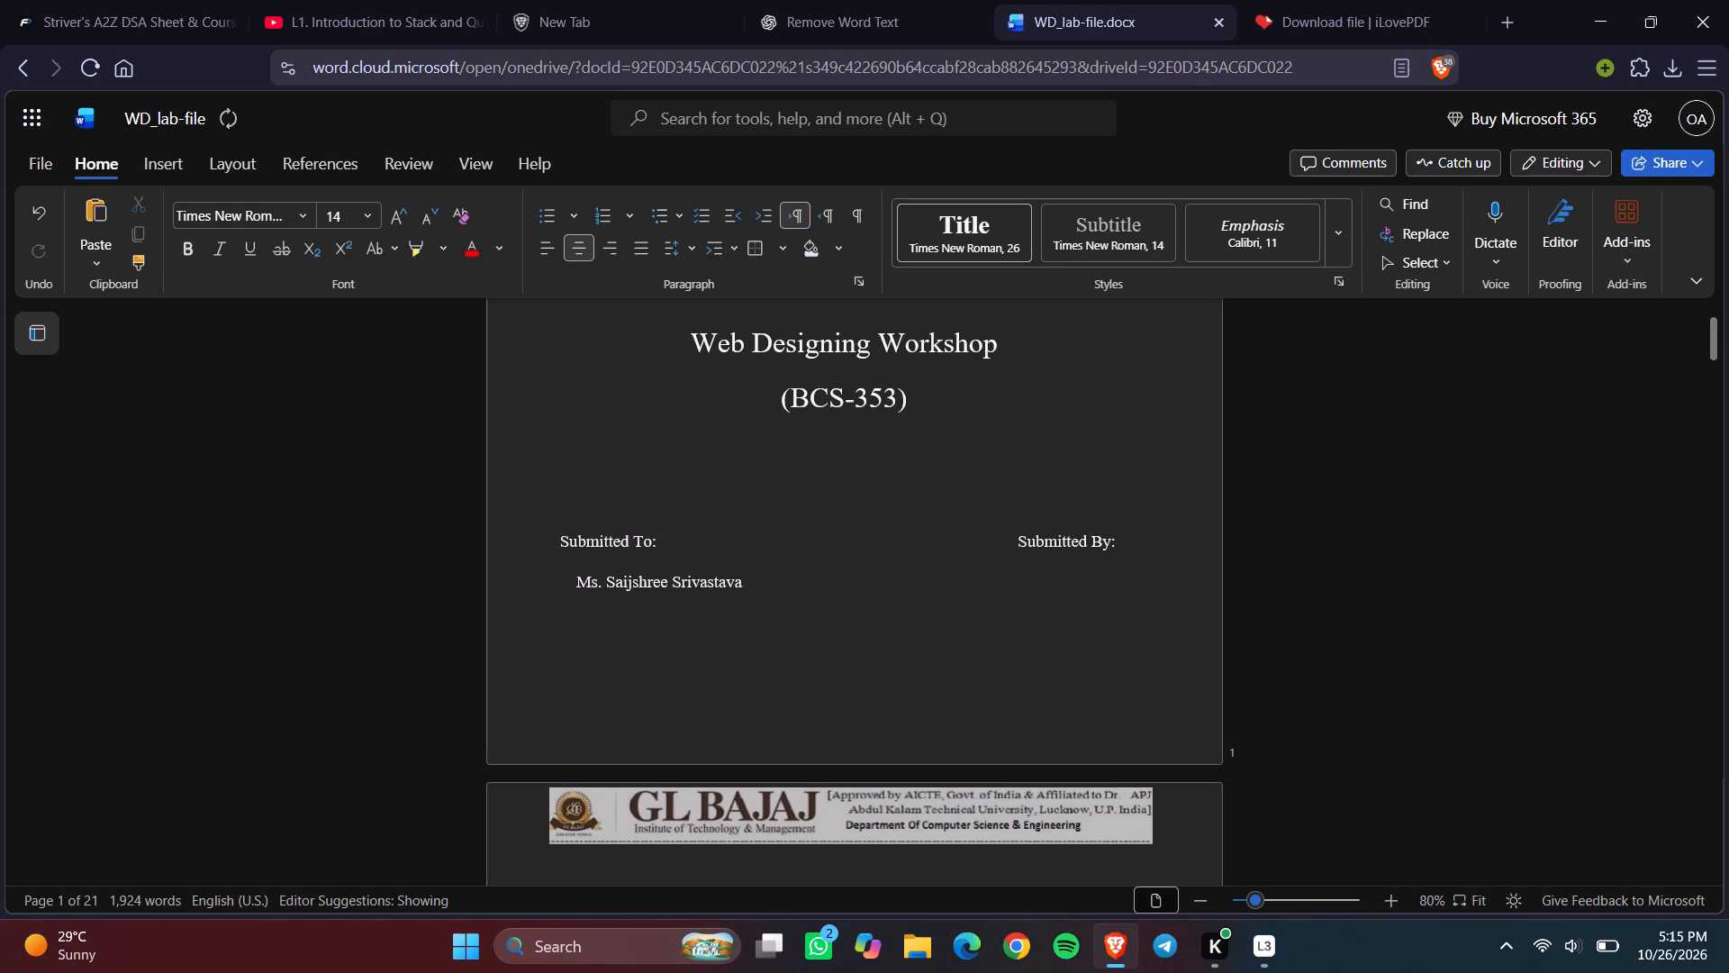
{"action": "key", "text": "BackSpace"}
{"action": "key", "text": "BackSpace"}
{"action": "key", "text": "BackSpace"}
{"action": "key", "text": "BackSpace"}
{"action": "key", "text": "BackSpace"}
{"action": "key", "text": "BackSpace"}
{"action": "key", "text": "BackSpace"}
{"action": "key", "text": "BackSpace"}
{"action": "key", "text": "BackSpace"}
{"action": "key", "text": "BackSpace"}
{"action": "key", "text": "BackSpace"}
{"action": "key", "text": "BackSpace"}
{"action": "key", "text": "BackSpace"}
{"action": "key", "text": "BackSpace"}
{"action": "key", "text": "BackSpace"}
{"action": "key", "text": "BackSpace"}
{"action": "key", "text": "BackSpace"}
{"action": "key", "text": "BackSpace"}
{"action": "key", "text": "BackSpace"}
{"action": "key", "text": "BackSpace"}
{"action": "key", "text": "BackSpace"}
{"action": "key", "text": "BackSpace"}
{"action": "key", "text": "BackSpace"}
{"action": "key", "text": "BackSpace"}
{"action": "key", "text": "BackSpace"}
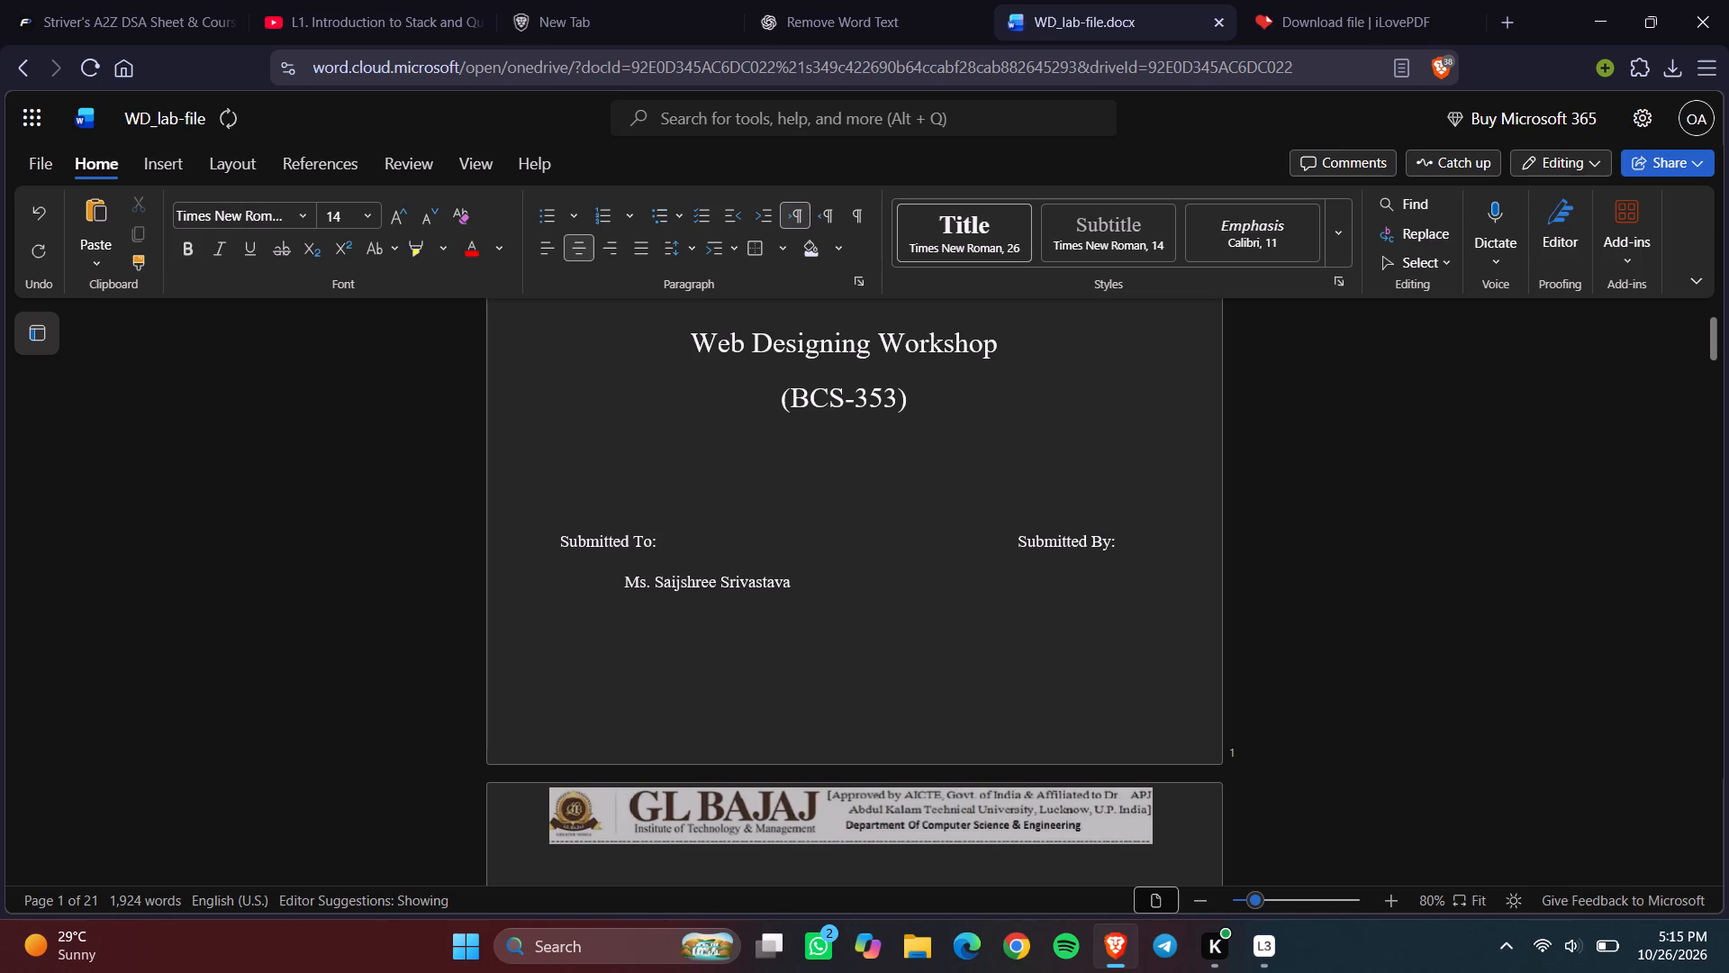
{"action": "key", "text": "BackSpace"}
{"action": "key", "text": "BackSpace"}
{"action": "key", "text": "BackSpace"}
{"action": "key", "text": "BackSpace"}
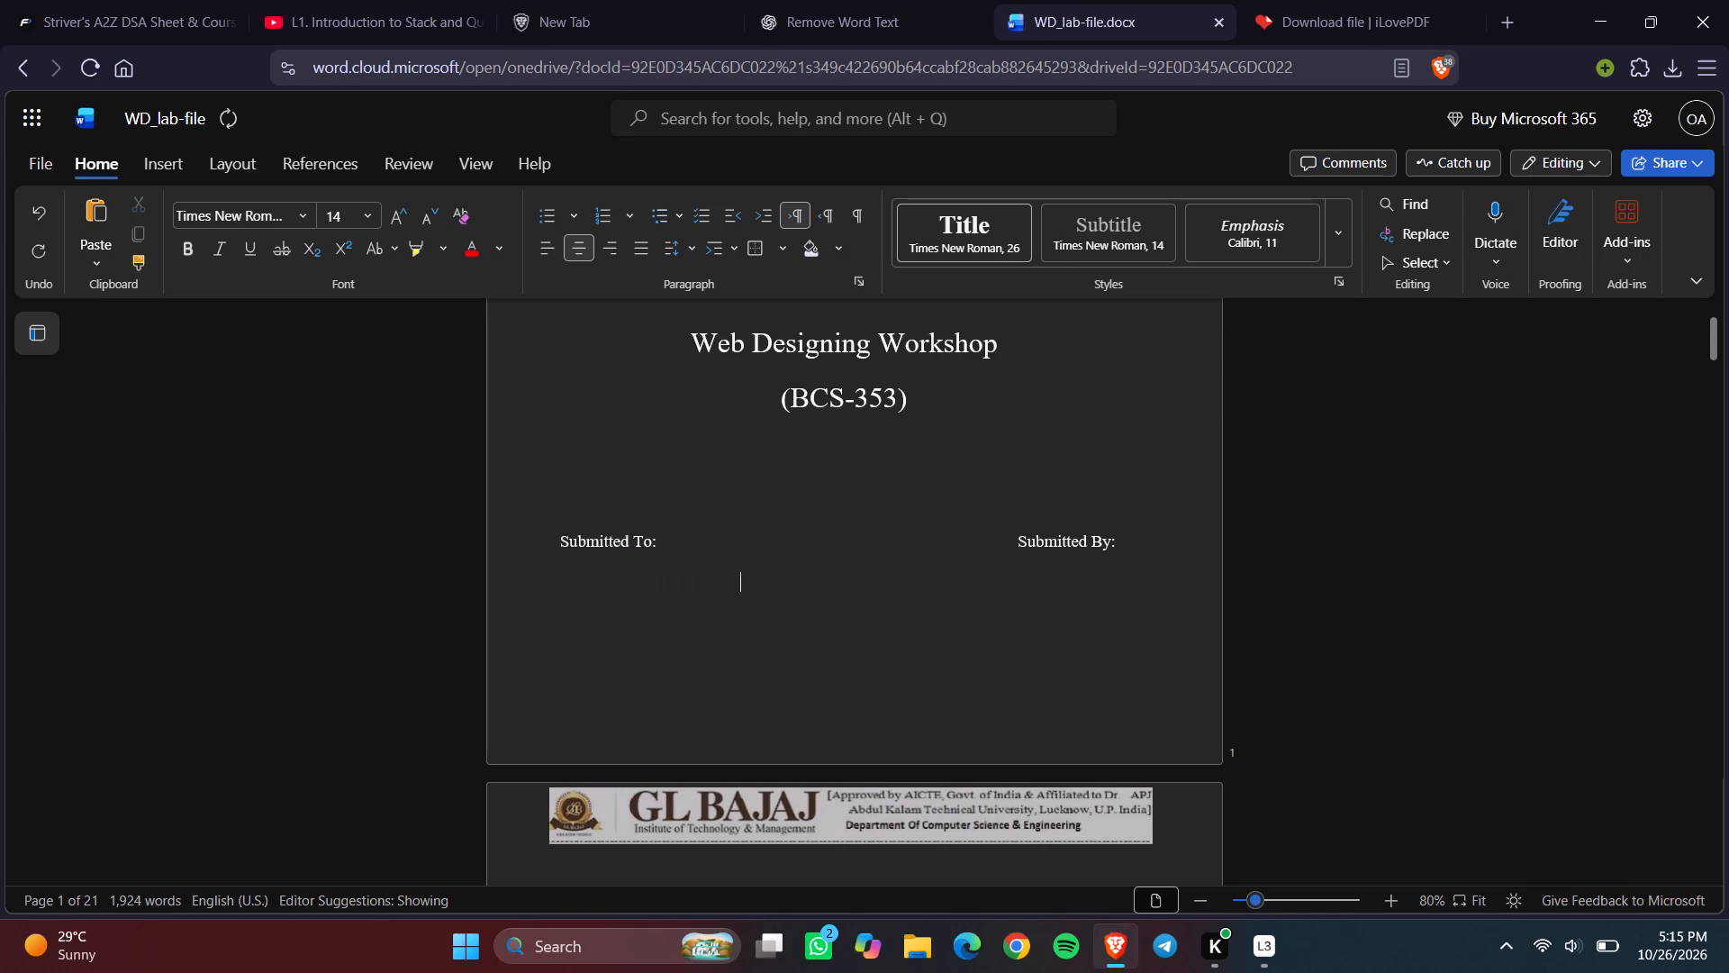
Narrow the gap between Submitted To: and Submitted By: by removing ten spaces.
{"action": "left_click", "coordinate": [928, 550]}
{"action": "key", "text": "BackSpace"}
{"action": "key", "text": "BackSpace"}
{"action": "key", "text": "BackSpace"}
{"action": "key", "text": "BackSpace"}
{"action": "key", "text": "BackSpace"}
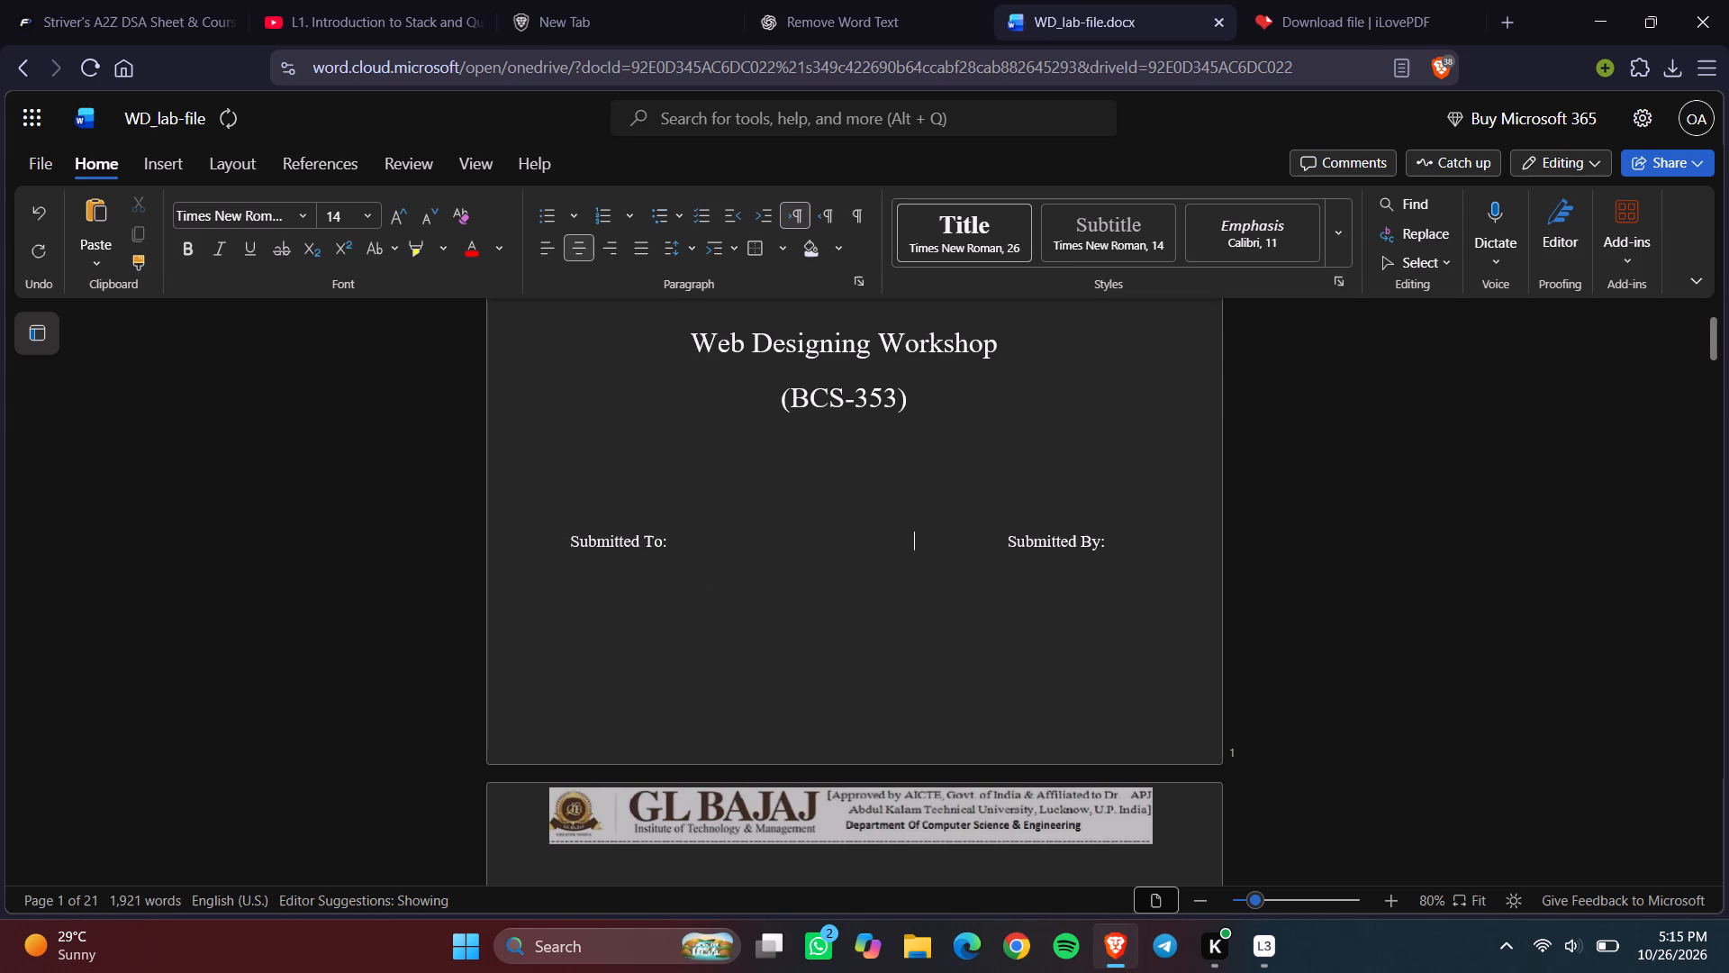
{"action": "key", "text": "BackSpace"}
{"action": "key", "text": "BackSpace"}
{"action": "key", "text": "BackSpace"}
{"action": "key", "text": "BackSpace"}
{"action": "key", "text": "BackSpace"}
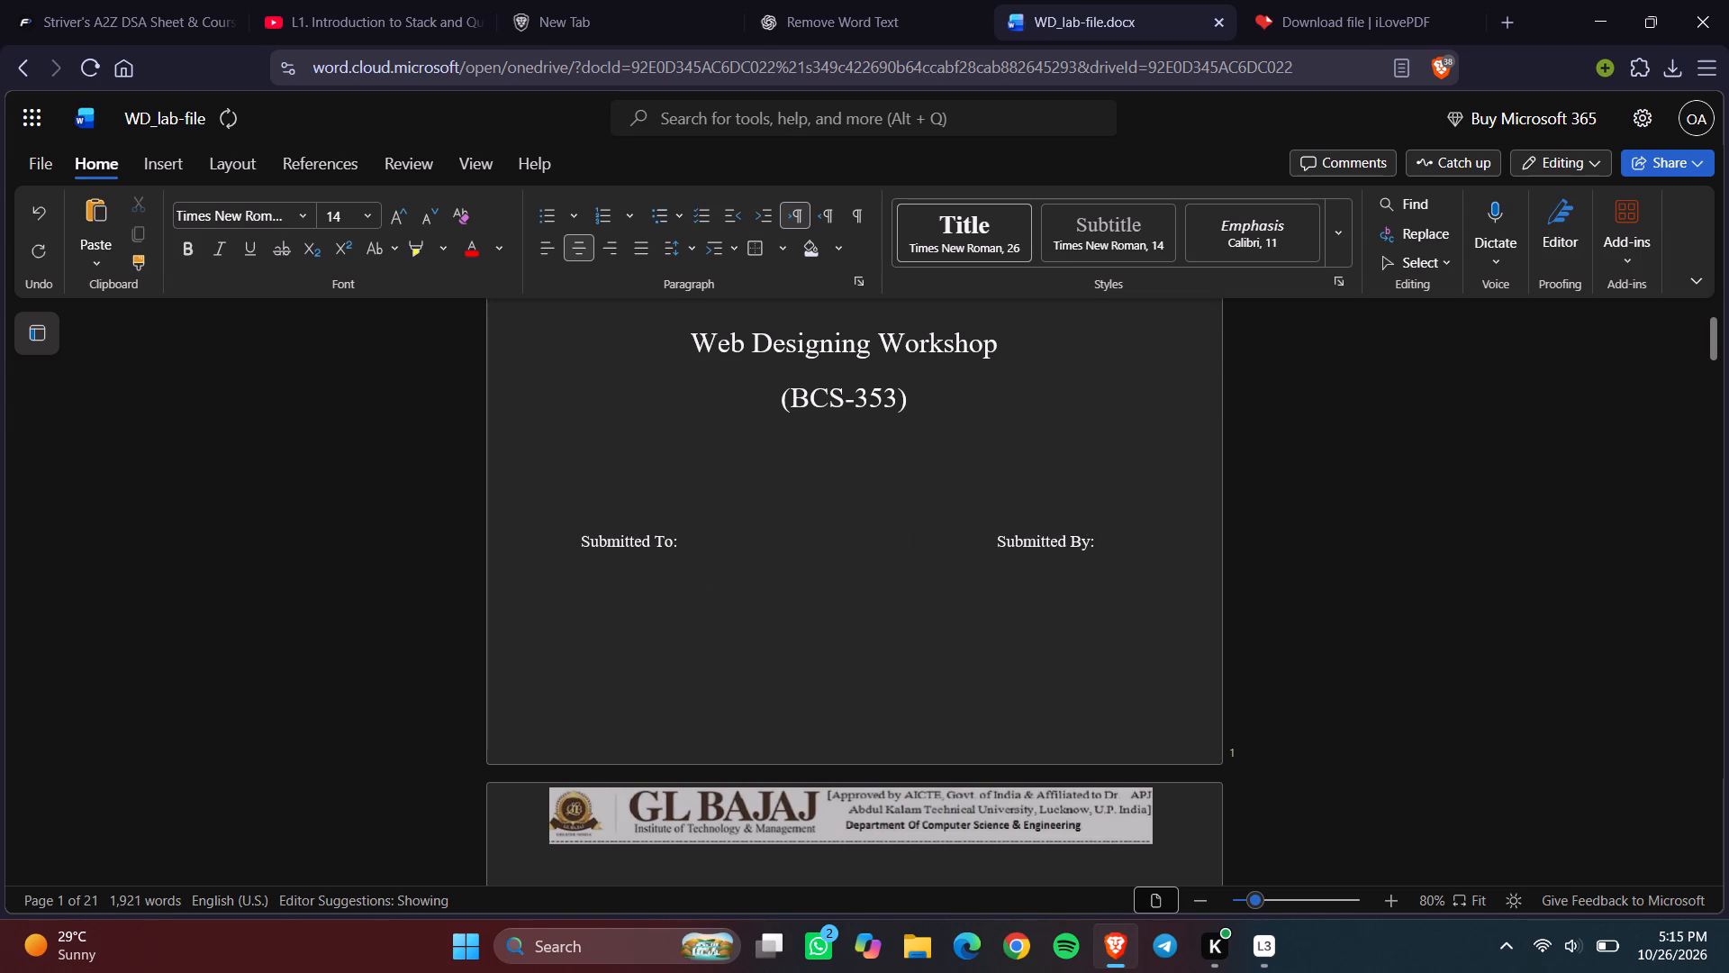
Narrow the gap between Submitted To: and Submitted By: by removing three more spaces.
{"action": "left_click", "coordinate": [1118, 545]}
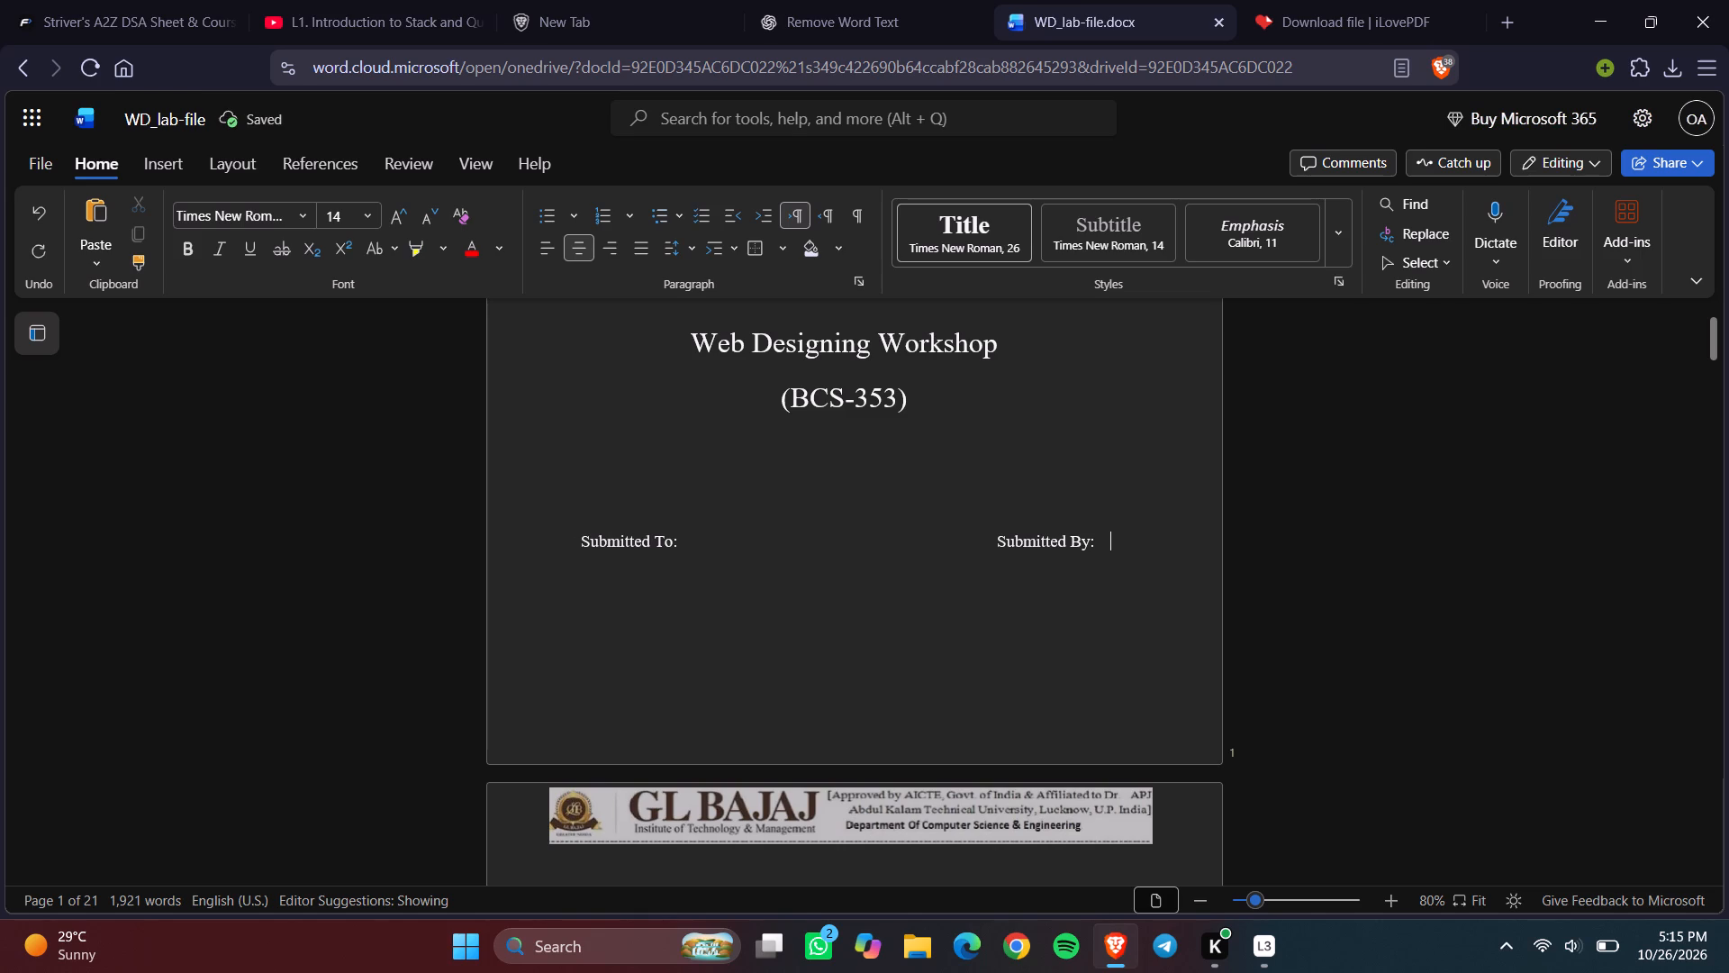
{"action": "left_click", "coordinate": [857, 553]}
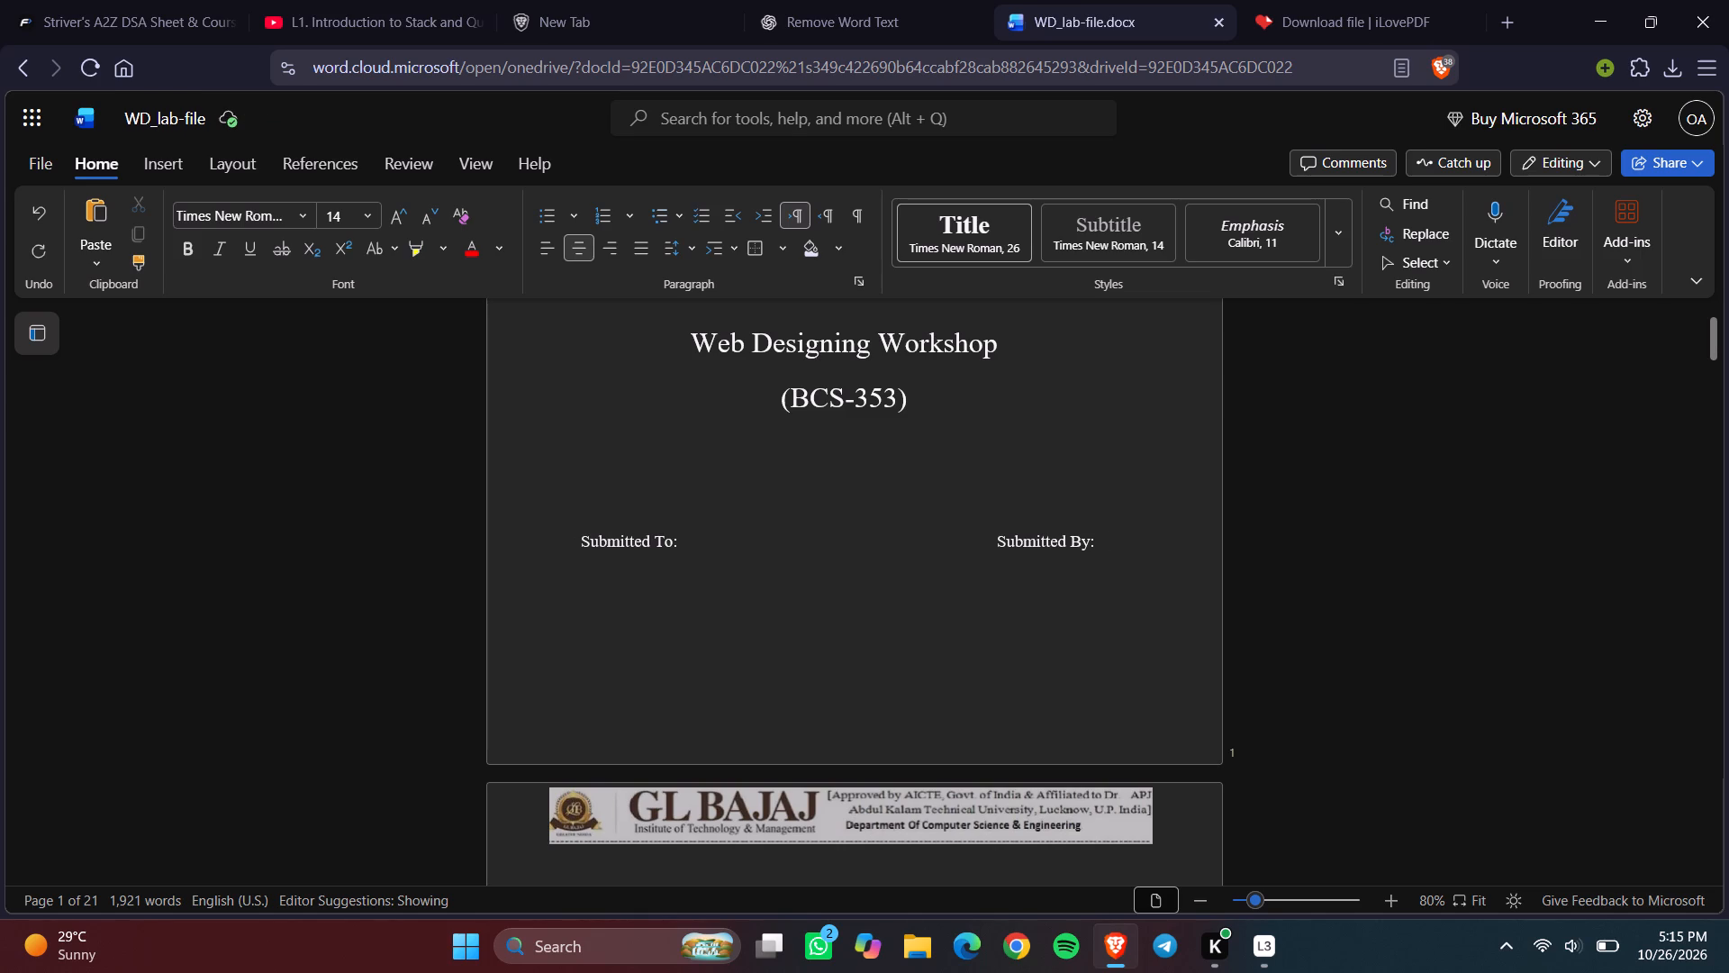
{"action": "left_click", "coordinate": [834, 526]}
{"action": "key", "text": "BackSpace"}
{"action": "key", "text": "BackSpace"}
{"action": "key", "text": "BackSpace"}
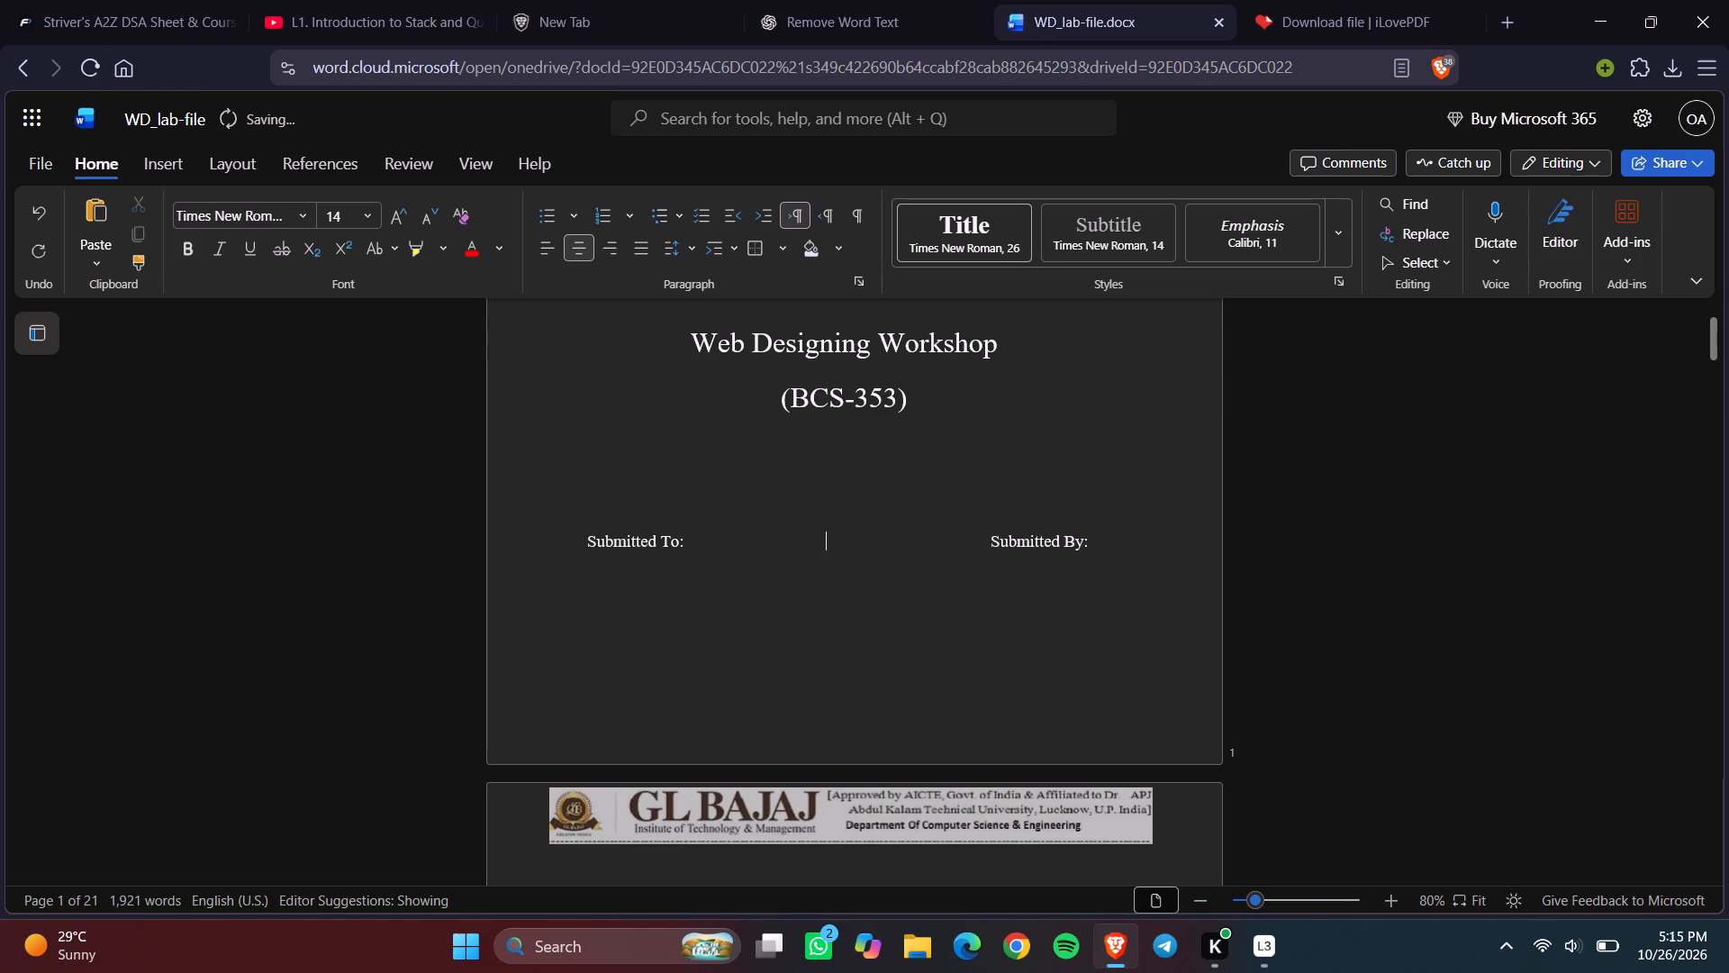
Delete the whole Submitted To: and Submitted By: line on the cover page and left-align the emptied line.
{"action": "left_click", "coordinate": [576, 546]}
{"action": "left_click_drag", "start_coordinate": [579, 544], "coordinate": [964, 579]}
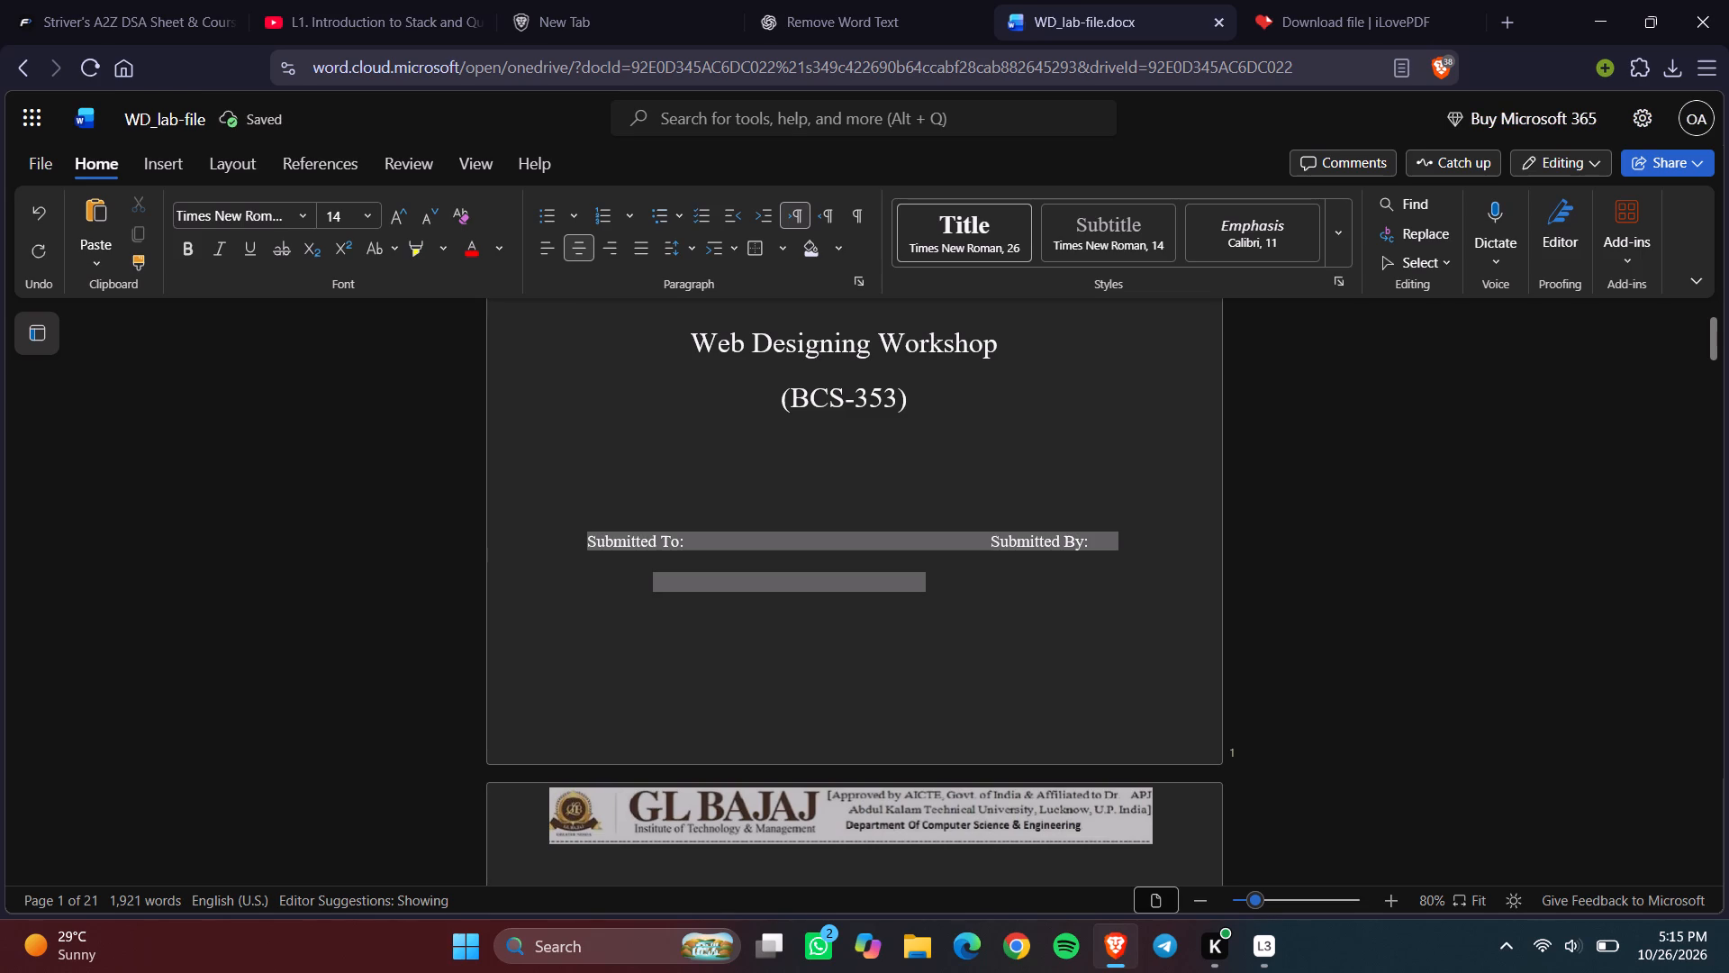
{"action": "left_click_drag", "start_coordinate": [964, 579], "coordinate": [1096, 544]}
{"action": "key", "text": "BackSpace"}
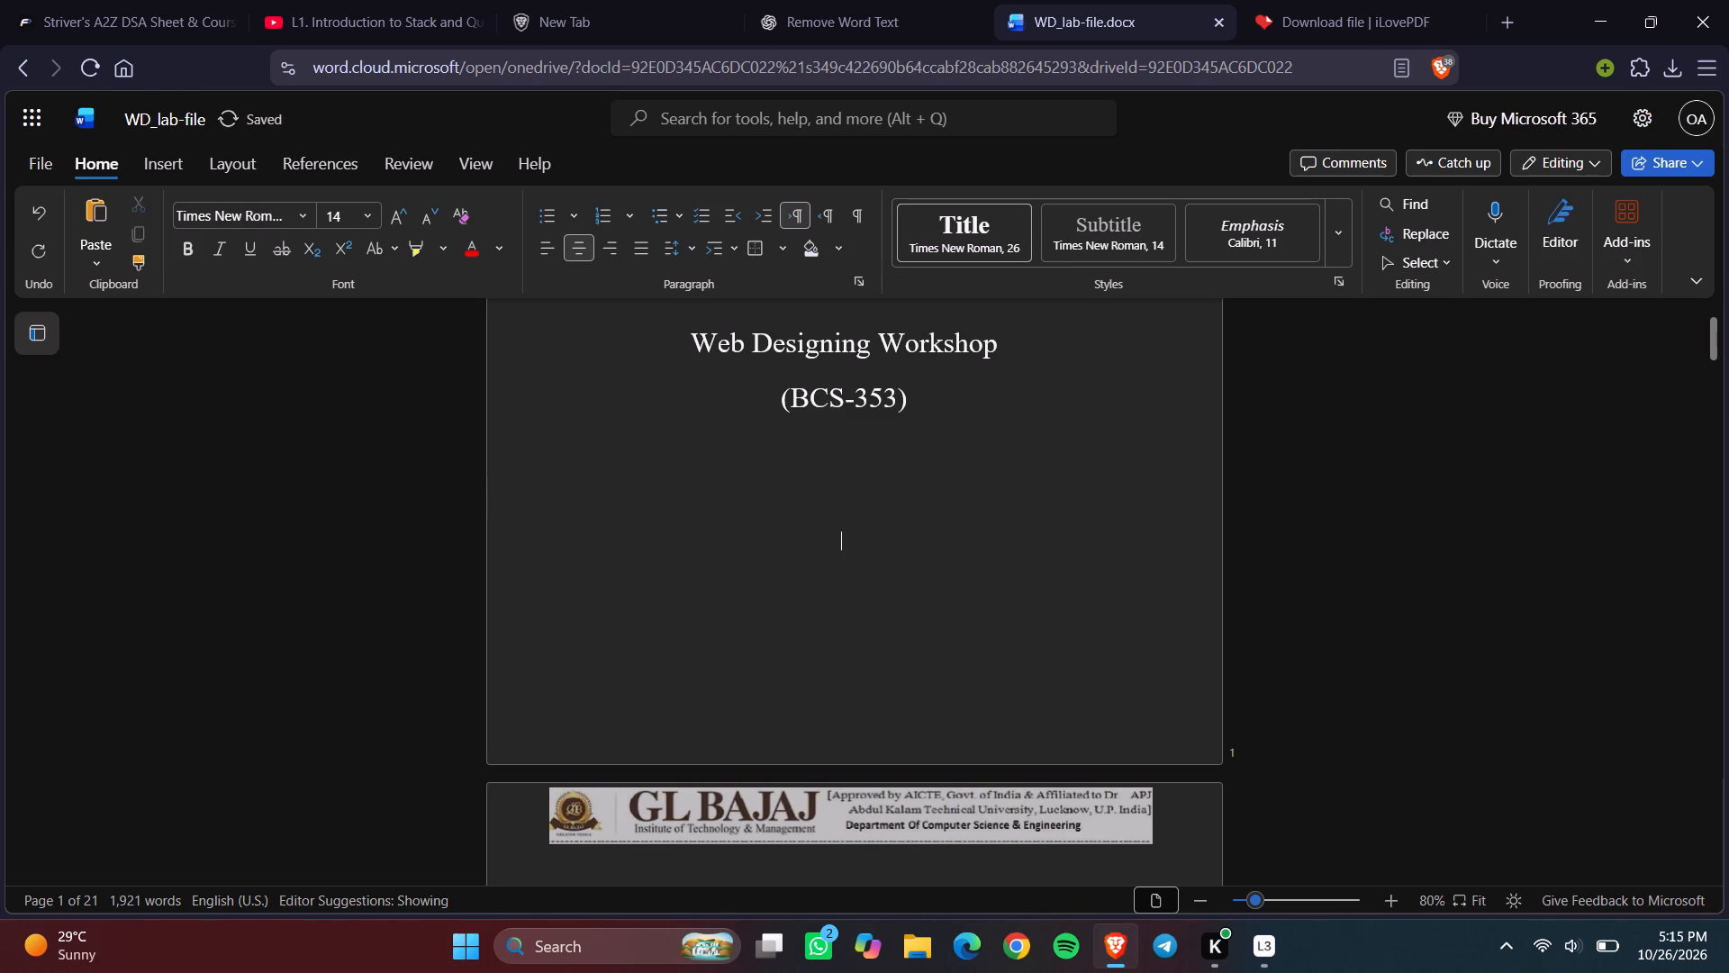
{"action": "left_click", "coordinate": [545, 250]}
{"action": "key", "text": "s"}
{"action": "key", "text": "BackSpace"}
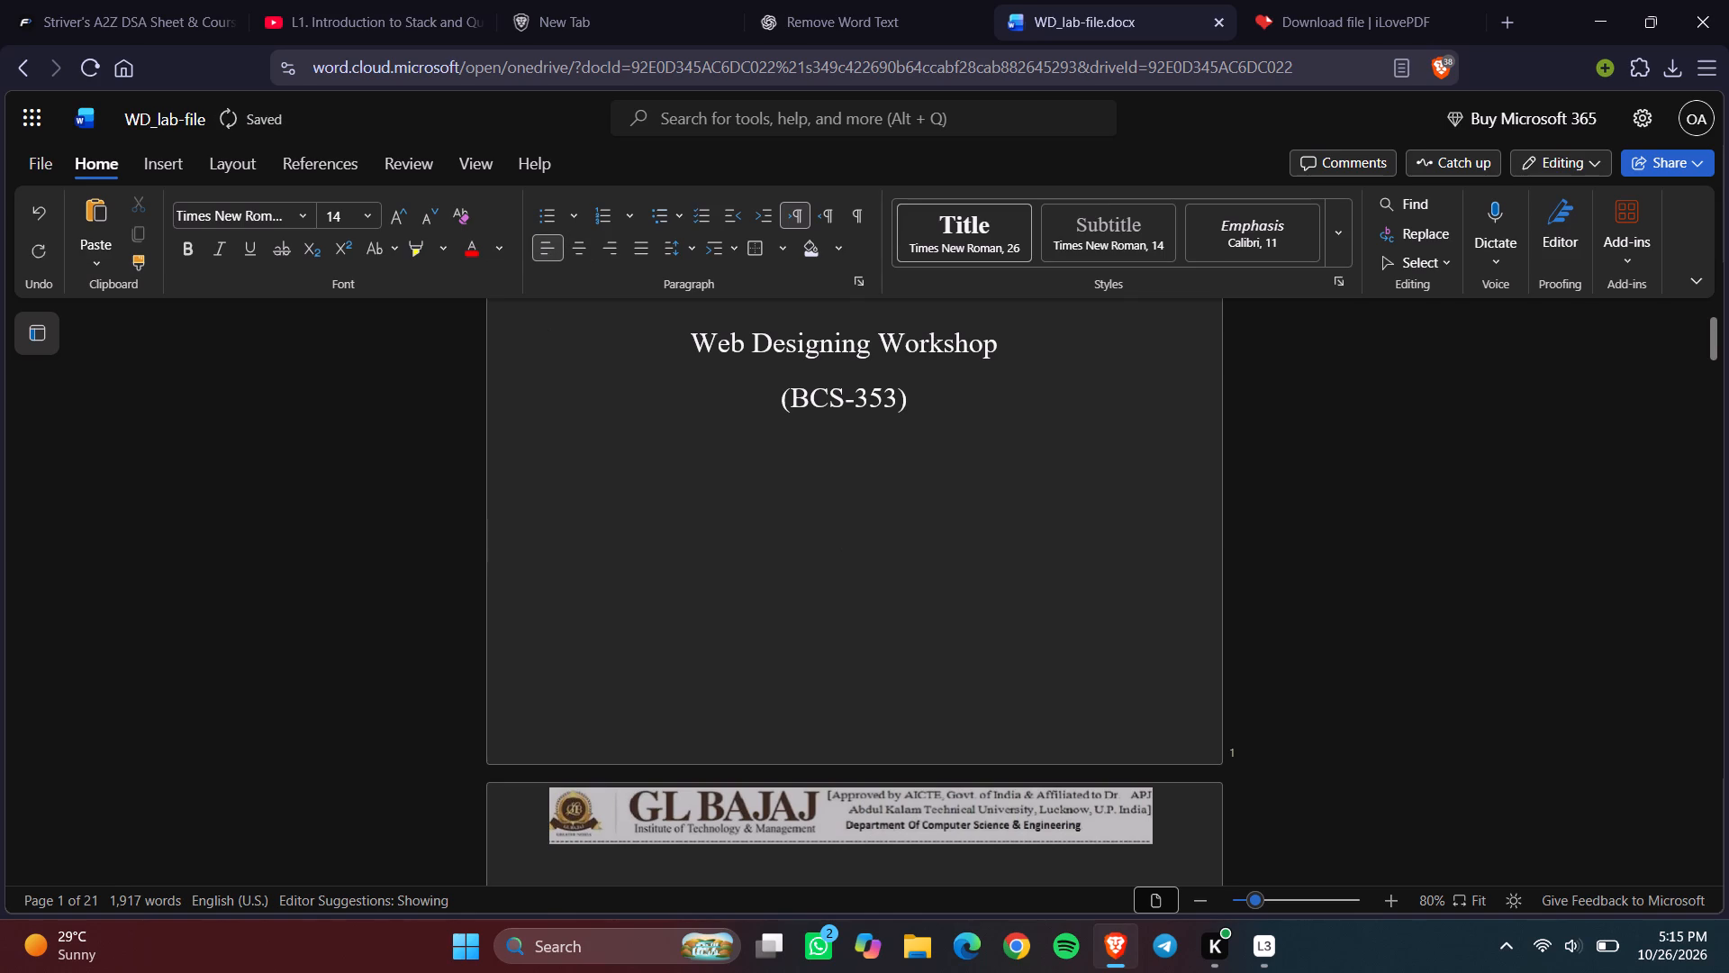
Enter "Submitted To:" on the left-aligned line below the (BCS-353) title.
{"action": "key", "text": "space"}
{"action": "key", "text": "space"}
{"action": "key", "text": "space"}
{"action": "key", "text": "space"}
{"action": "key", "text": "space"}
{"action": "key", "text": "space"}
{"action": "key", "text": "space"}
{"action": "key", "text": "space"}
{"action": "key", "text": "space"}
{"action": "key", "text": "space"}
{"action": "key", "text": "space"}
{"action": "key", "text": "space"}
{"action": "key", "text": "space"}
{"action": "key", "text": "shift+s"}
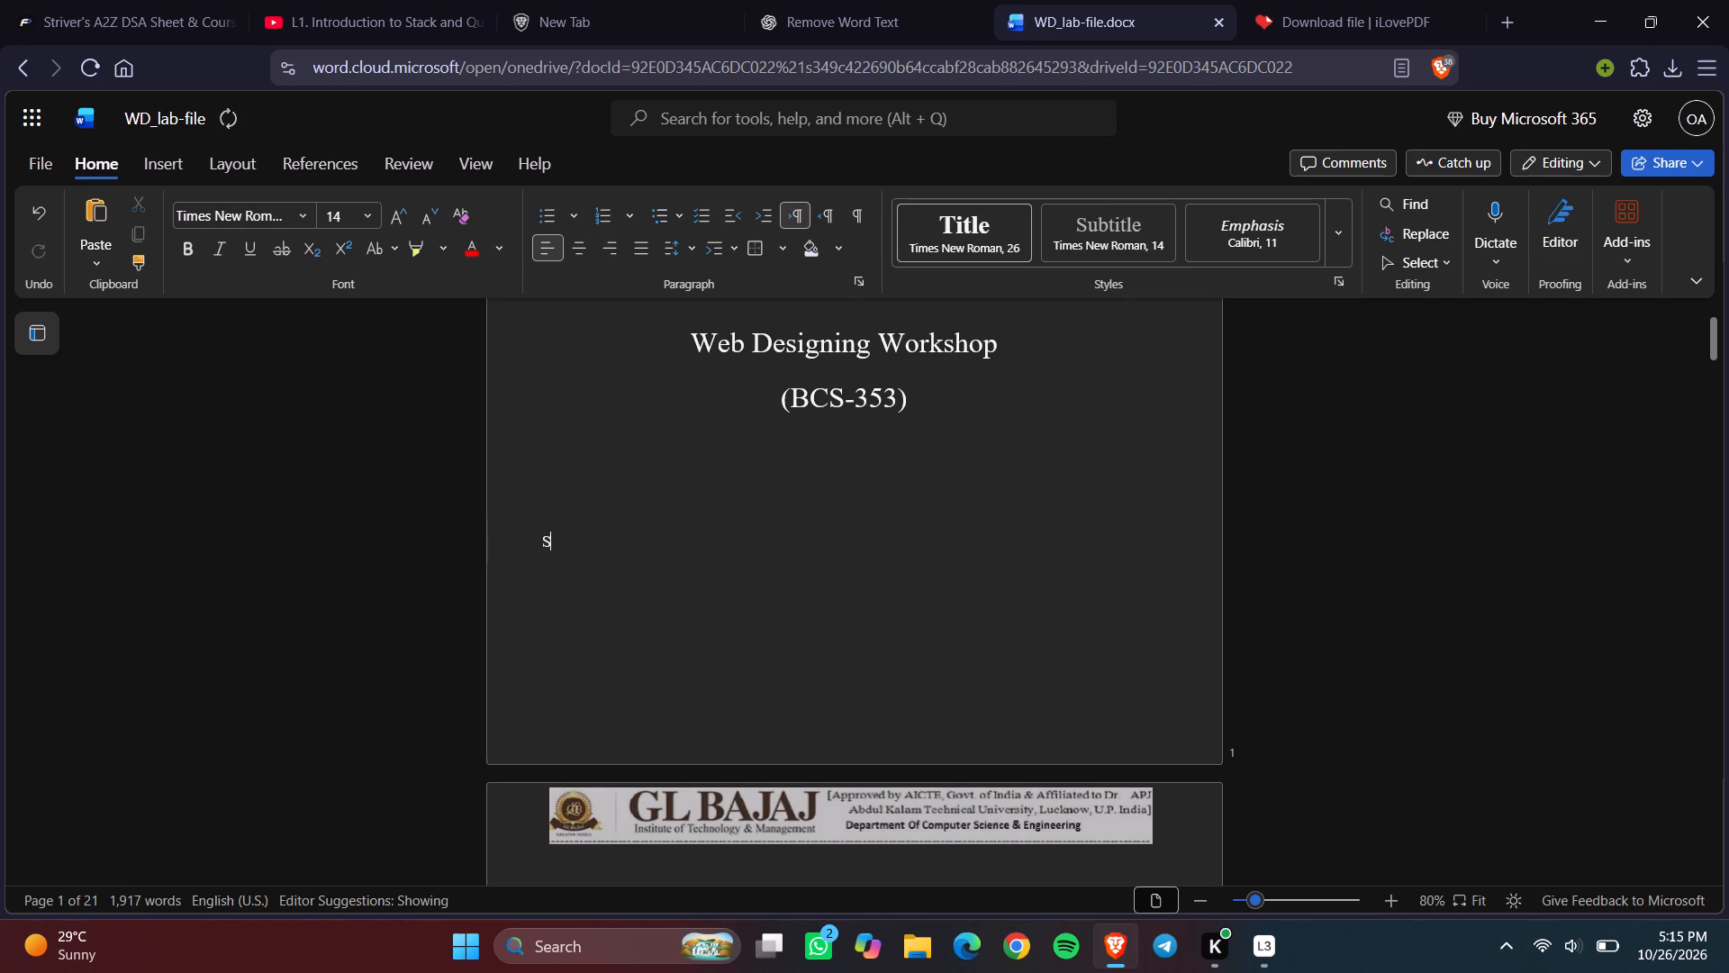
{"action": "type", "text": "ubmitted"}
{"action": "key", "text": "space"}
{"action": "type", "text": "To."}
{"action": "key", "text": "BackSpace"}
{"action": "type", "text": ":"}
Add "Submitted by:" on the same line, spaced well apart from Submitted To:, and start a new line.
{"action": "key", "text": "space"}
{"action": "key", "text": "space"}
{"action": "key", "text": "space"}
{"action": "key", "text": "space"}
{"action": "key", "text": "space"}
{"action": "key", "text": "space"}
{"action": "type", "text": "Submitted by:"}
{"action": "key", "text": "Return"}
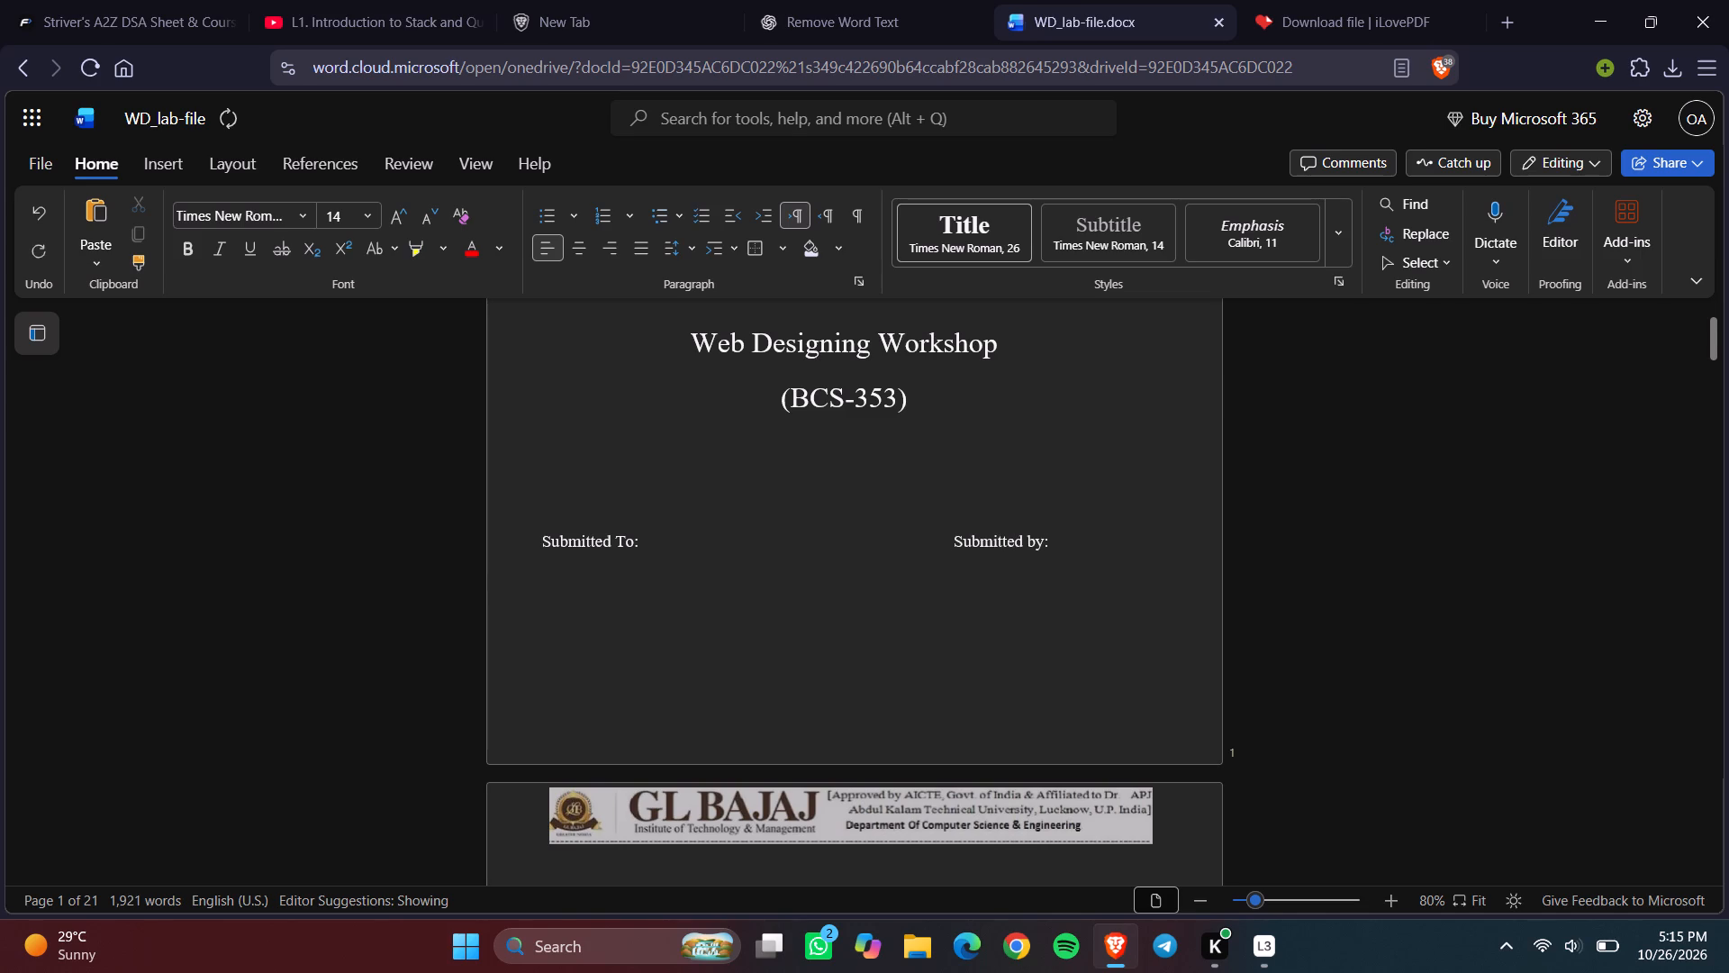
Enter the faculty member's name with the title "Ms." on the line beneath Submitted To:.
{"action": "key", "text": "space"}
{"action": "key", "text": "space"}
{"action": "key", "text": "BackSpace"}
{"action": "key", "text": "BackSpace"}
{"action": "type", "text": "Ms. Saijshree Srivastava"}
Pad the faculty name line with spaces and add "Name-" with the student's name beneath Submitted by:.
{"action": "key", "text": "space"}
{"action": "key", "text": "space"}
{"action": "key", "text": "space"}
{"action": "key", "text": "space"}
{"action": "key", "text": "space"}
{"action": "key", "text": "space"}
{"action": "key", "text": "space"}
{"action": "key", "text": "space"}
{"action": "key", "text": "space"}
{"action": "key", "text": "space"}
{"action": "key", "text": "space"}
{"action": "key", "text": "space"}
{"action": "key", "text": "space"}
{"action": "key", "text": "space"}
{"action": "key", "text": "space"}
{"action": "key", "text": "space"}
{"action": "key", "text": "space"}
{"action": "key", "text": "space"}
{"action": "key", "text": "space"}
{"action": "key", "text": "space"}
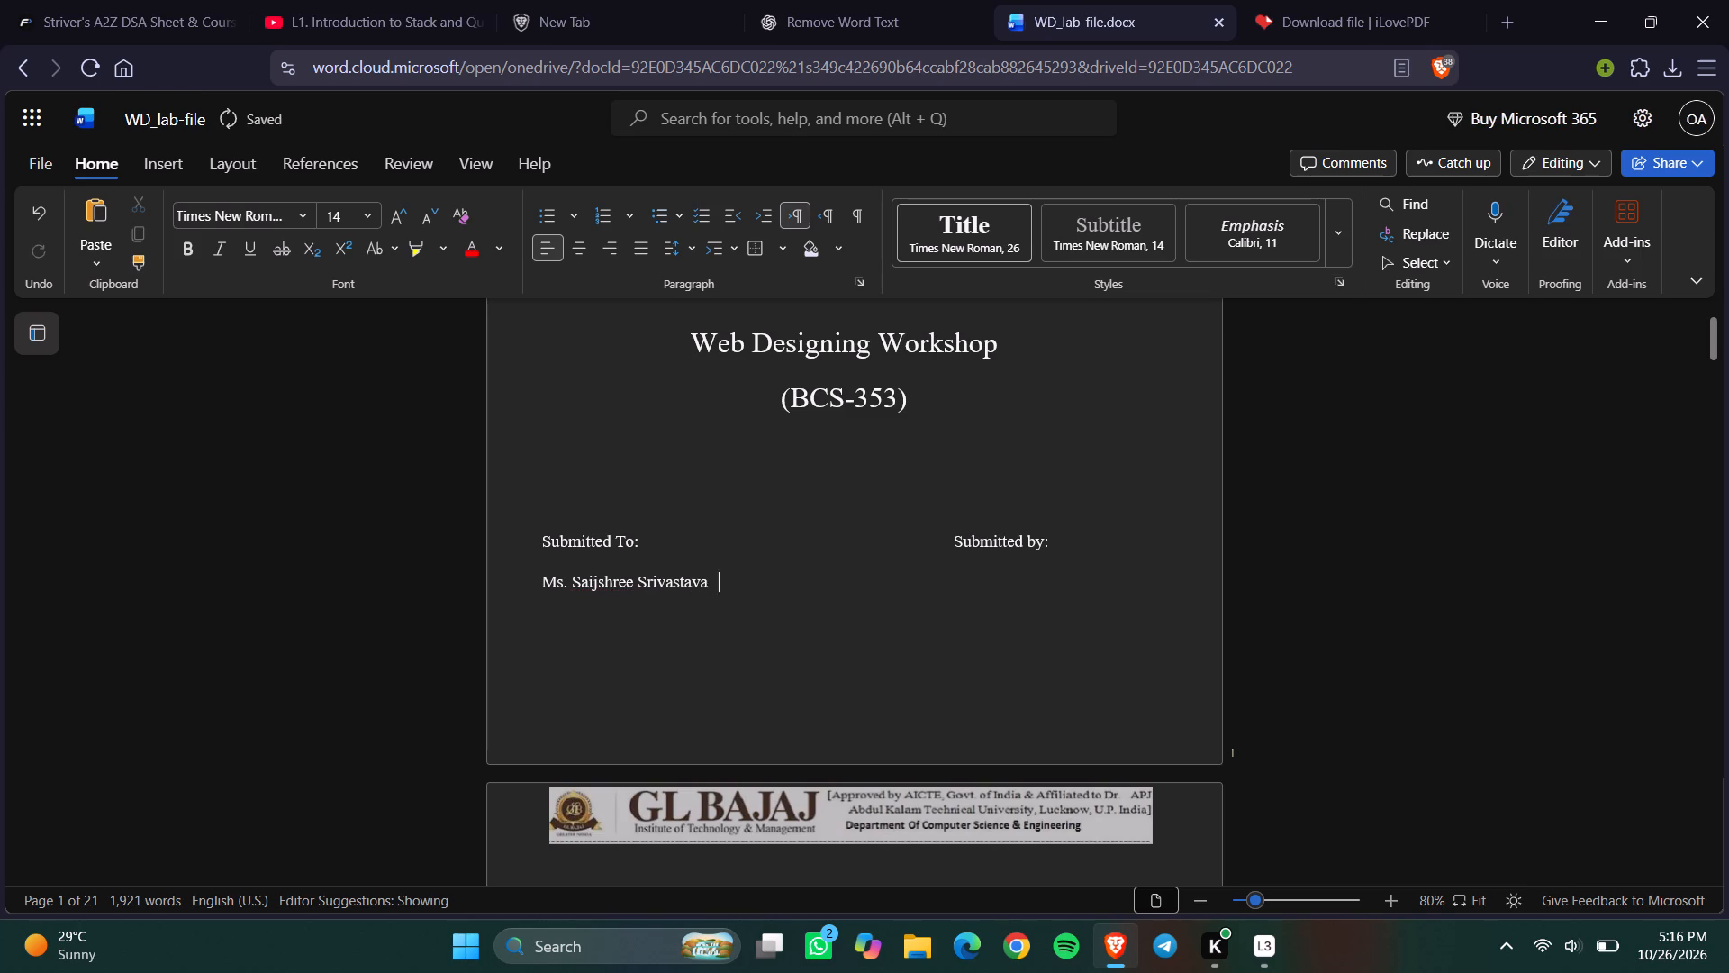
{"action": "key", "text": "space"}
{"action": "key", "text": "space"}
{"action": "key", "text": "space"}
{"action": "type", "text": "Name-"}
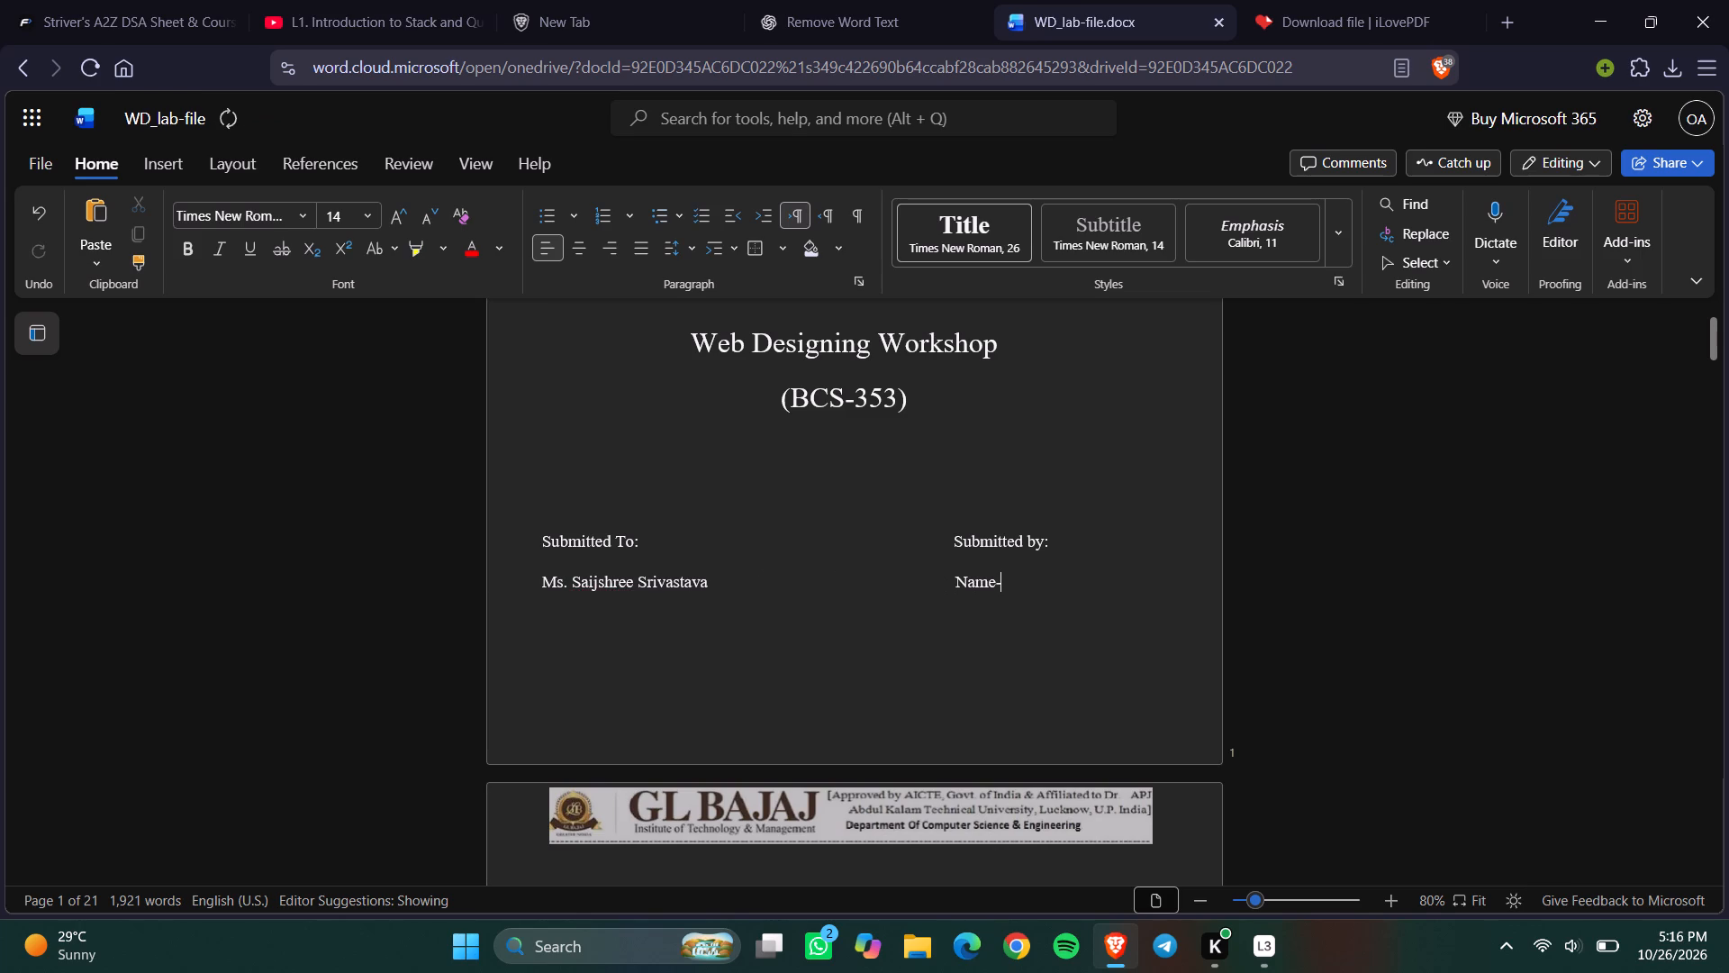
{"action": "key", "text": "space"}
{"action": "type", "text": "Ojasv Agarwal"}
Add a new line indented with spaces beneath the student's name, reading "Roll no:" followed by the student's roll number.
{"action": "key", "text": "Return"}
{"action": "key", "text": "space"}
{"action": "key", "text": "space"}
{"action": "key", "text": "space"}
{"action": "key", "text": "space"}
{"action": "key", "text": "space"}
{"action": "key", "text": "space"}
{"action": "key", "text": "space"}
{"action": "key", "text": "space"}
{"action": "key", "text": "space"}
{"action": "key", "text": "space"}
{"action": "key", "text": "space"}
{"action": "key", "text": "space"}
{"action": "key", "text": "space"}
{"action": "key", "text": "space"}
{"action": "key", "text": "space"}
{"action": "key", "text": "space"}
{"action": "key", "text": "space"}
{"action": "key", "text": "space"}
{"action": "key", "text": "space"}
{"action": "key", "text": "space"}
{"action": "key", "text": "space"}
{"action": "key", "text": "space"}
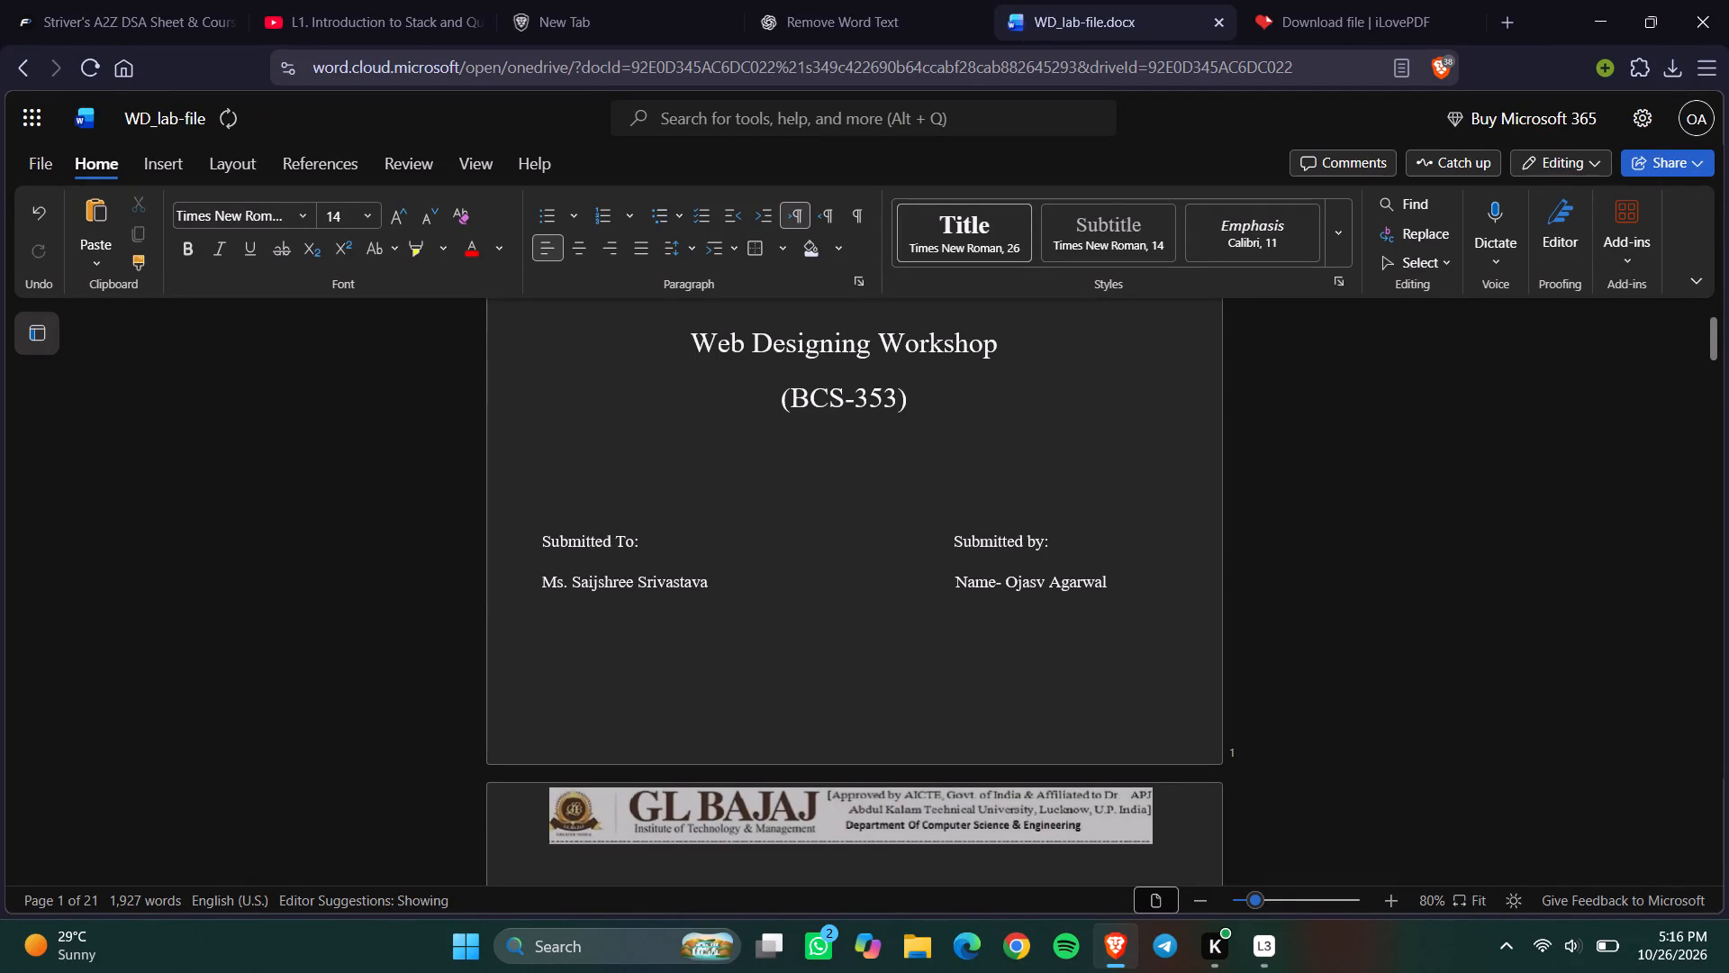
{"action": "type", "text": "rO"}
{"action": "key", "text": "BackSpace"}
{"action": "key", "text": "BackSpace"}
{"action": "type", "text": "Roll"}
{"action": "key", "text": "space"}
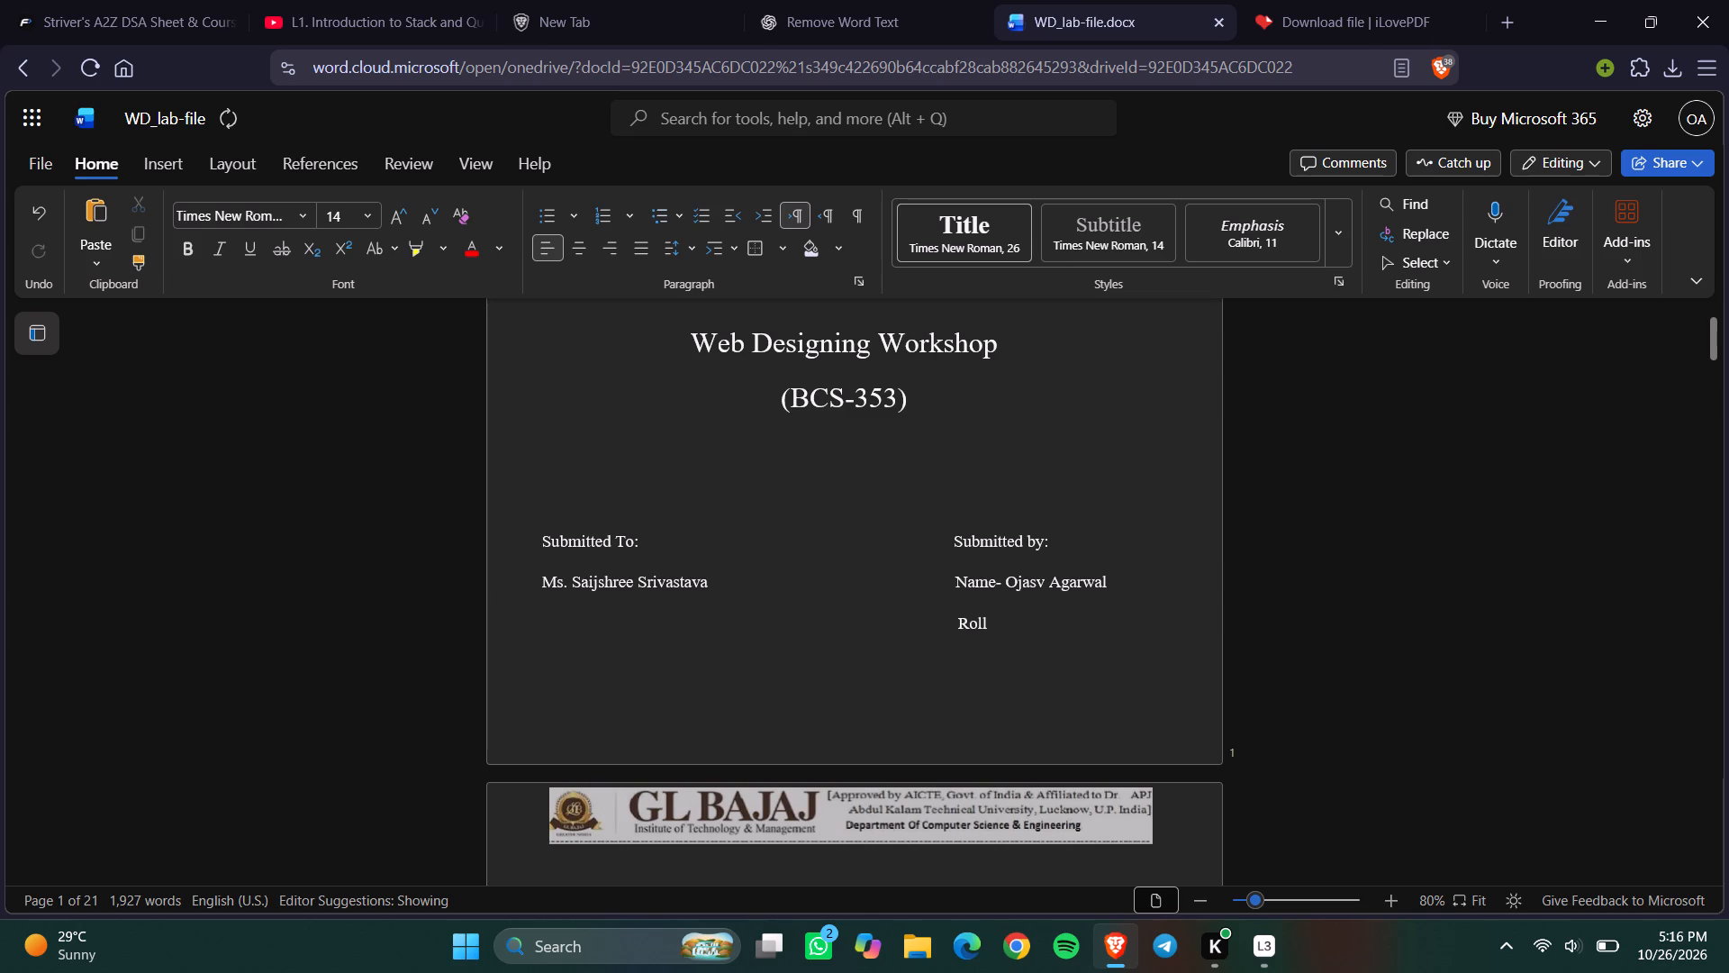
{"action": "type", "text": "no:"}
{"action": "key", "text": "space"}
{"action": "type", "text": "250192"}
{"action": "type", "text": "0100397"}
Add "Assistant Professor" on a new line below the roll number line, aligned with the faculty name.
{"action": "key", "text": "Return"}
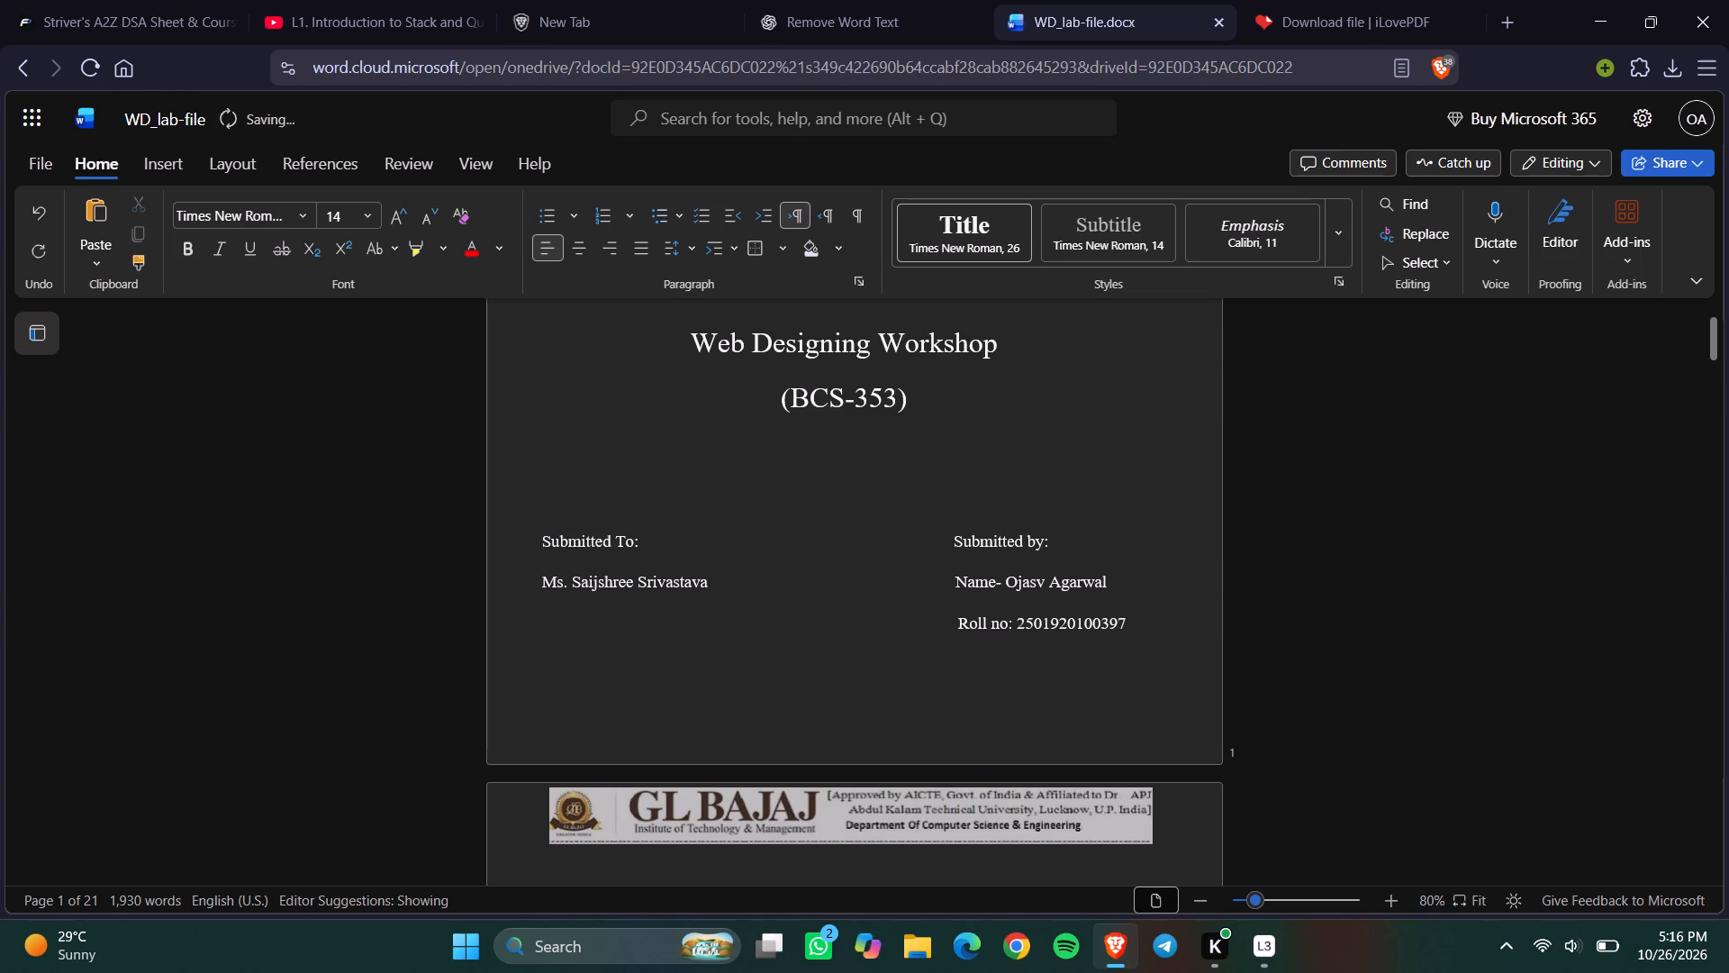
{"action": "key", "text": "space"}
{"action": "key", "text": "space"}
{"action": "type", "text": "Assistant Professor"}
Add "Section: 2G" on the Assistant Professor line, spaced across to sit beneath the roll number.
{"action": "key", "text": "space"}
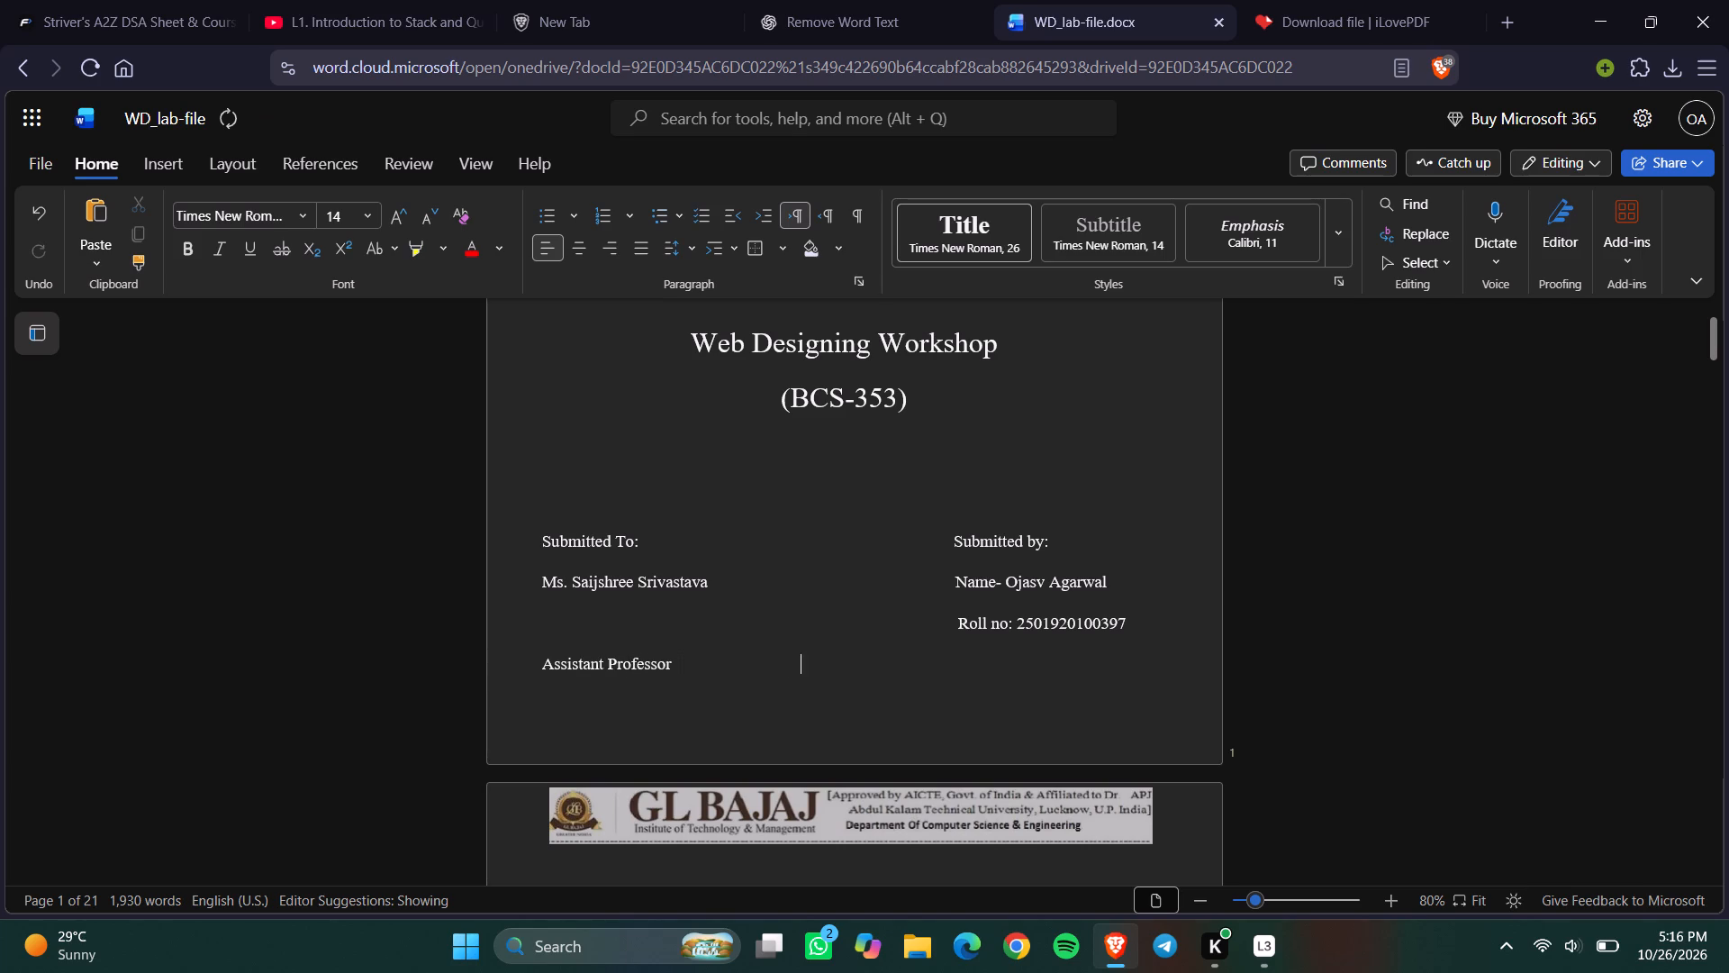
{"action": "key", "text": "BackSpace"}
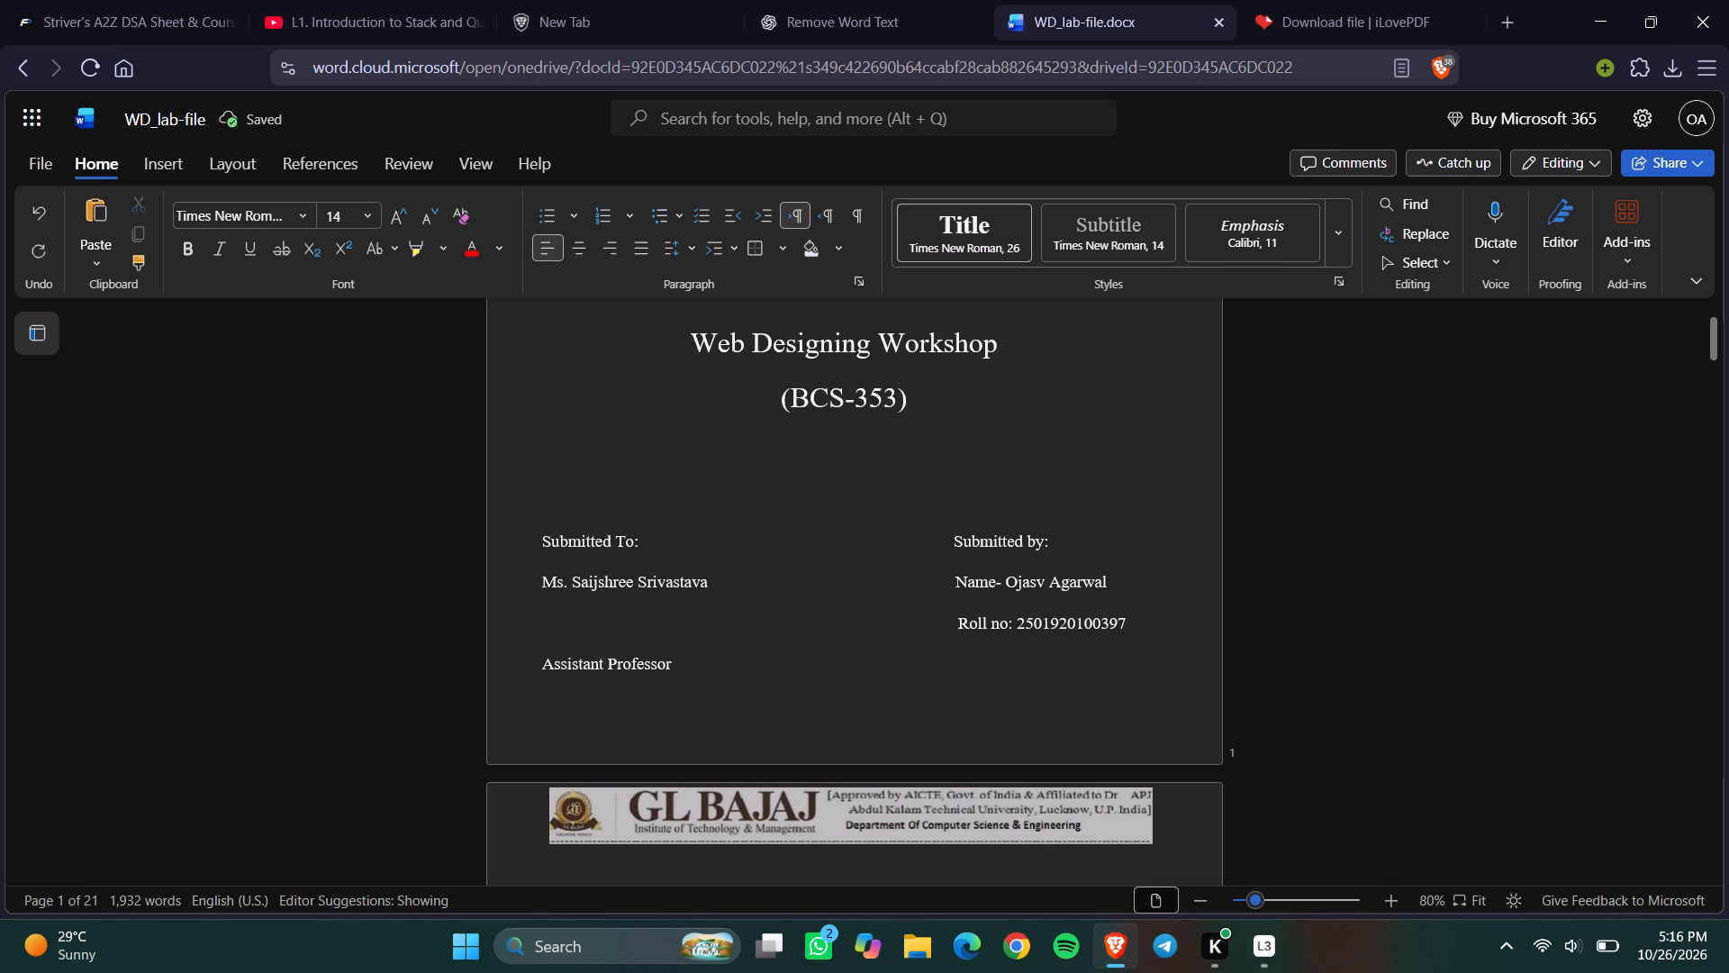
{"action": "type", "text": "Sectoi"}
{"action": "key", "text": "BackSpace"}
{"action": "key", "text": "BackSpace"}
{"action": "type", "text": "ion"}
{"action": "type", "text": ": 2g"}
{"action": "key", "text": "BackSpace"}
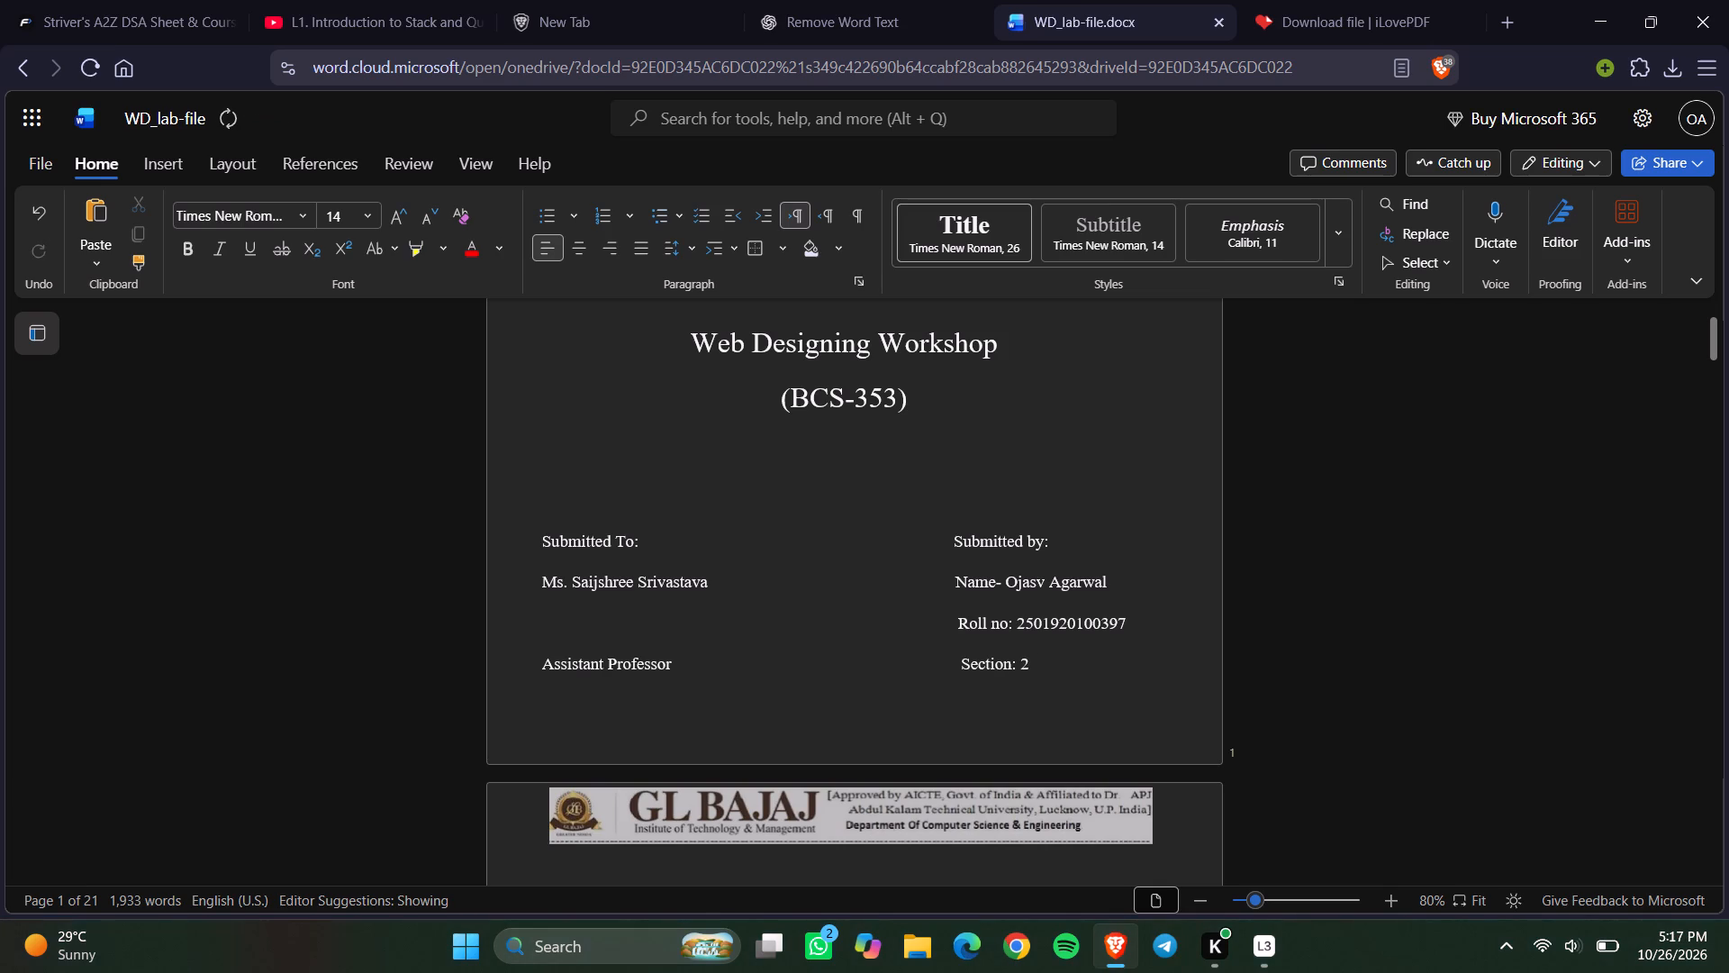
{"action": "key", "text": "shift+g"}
Add "Department of CSE" on a new line, aligned beneath Assistant Professor.
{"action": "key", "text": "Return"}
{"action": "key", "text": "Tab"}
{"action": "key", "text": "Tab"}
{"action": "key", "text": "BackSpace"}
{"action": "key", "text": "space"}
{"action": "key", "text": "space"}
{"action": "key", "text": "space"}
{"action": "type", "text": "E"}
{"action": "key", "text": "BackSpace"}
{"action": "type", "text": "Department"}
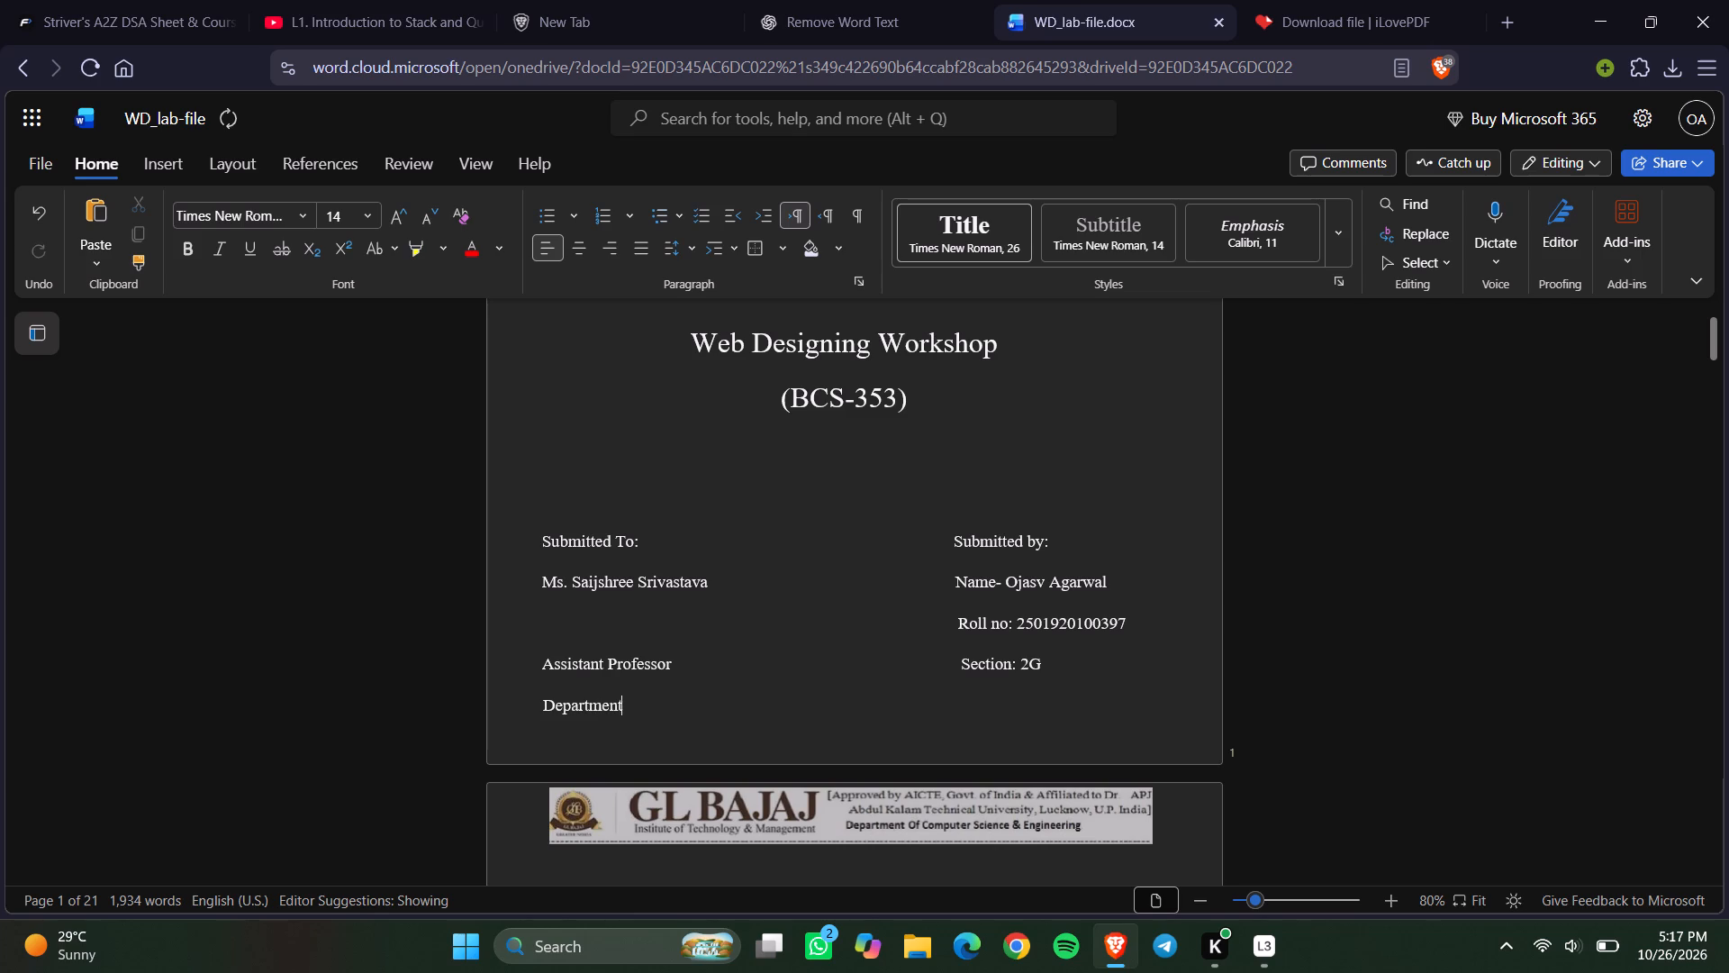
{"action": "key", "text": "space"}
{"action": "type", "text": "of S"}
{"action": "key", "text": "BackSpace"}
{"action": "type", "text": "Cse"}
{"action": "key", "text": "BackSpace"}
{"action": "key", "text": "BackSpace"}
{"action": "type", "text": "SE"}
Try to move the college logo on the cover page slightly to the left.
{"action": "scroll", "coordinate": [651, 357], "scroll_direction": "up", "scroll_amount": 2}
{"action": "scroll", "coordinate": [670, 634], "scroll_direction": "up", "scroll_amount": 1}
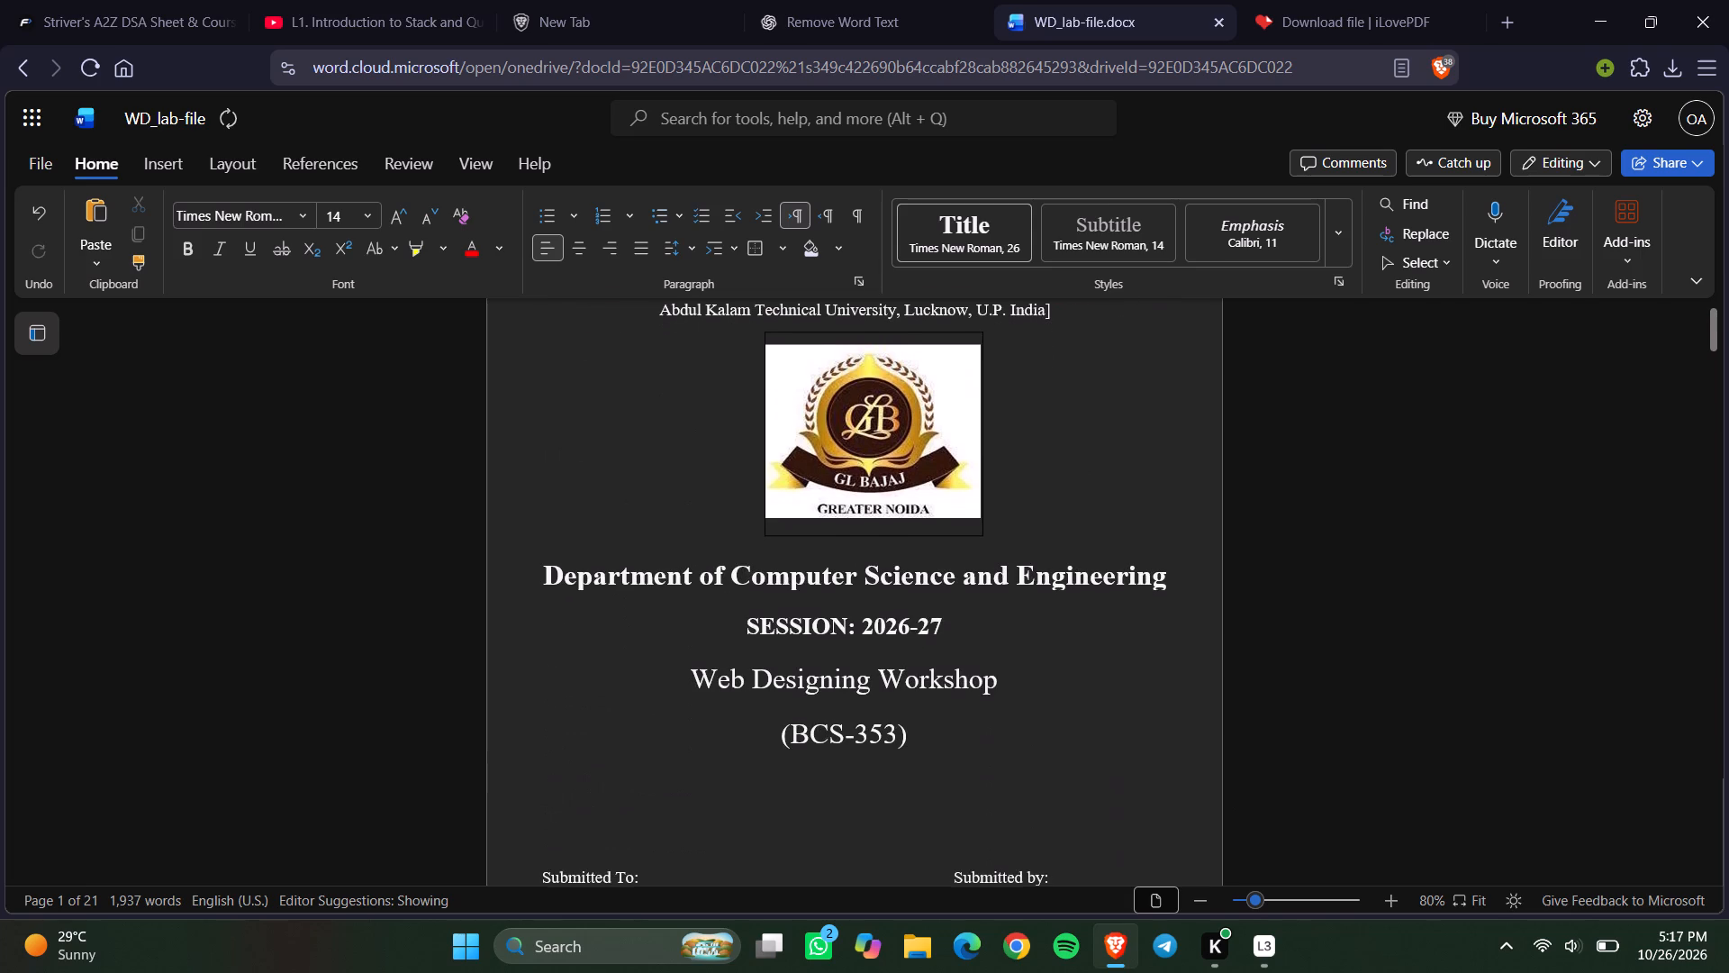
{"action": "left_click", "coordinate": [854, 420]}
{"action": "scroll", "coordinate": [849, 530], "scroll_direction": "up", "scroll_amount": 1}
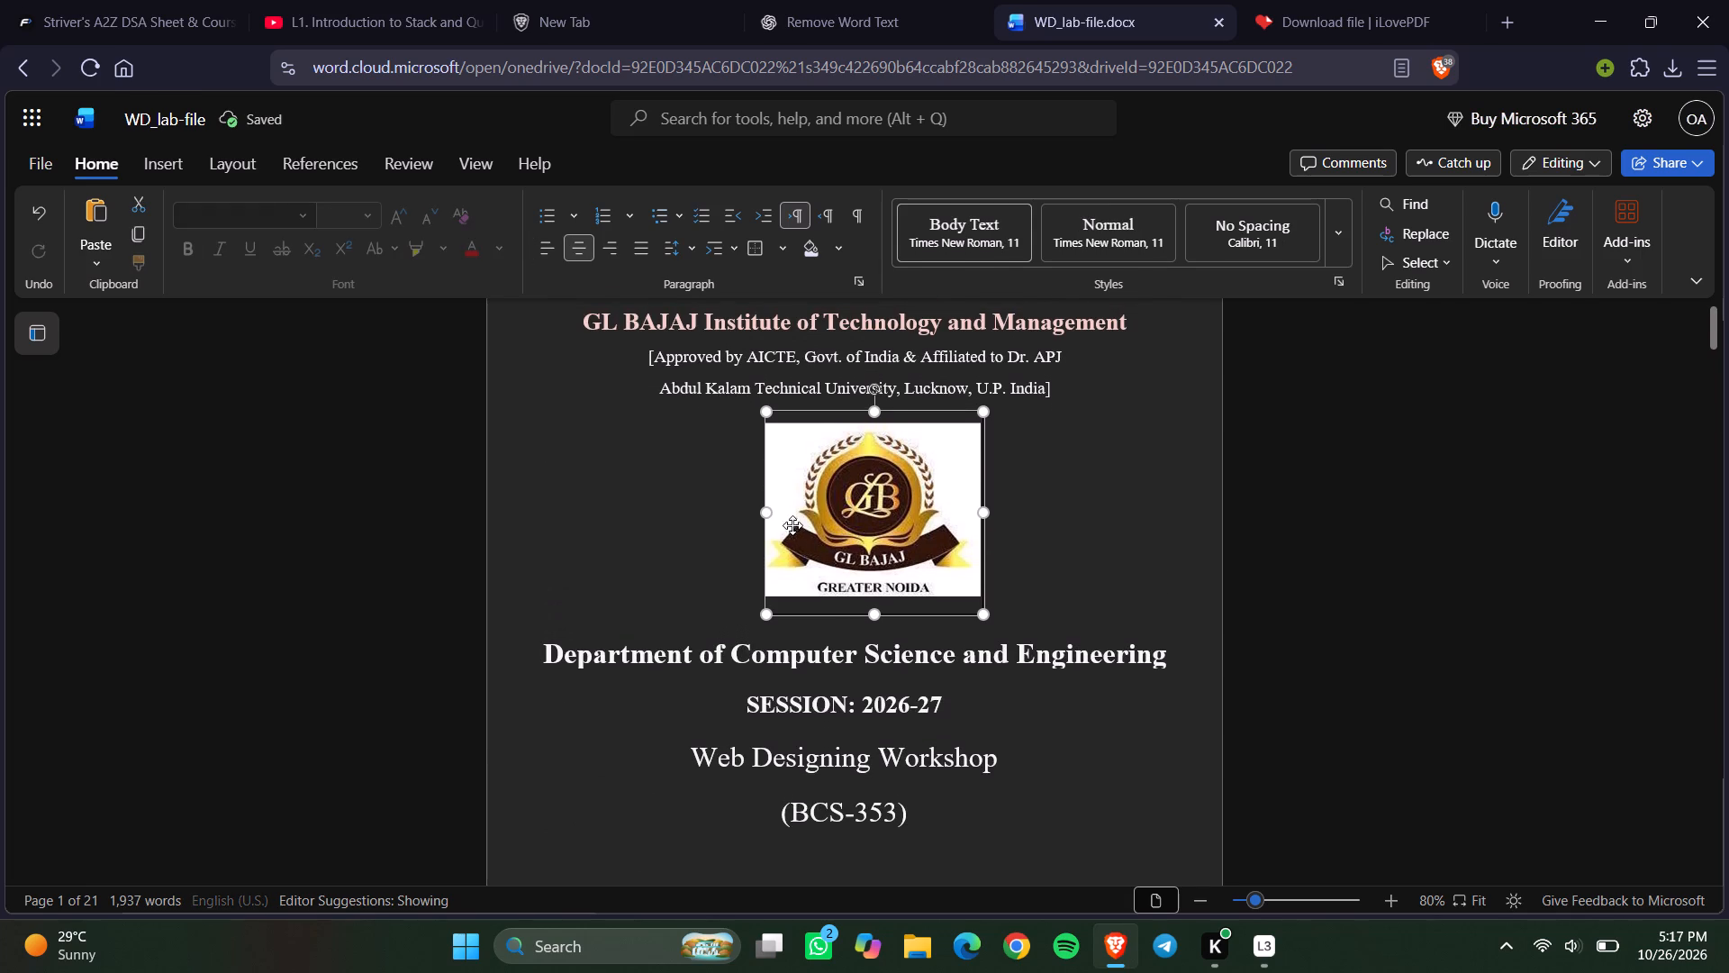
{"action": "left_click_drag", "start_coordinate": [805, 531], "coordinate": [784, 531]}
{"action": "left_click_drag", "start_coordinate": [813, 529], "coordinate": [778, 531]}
Remove the blank spaces before the college logo to centre it, and undo the last deletion that alters the paragraph formatting.
{"action": "scroll", "coordinate": [877, 503], "scroll_direction": "down", "scroll_amount": 1}
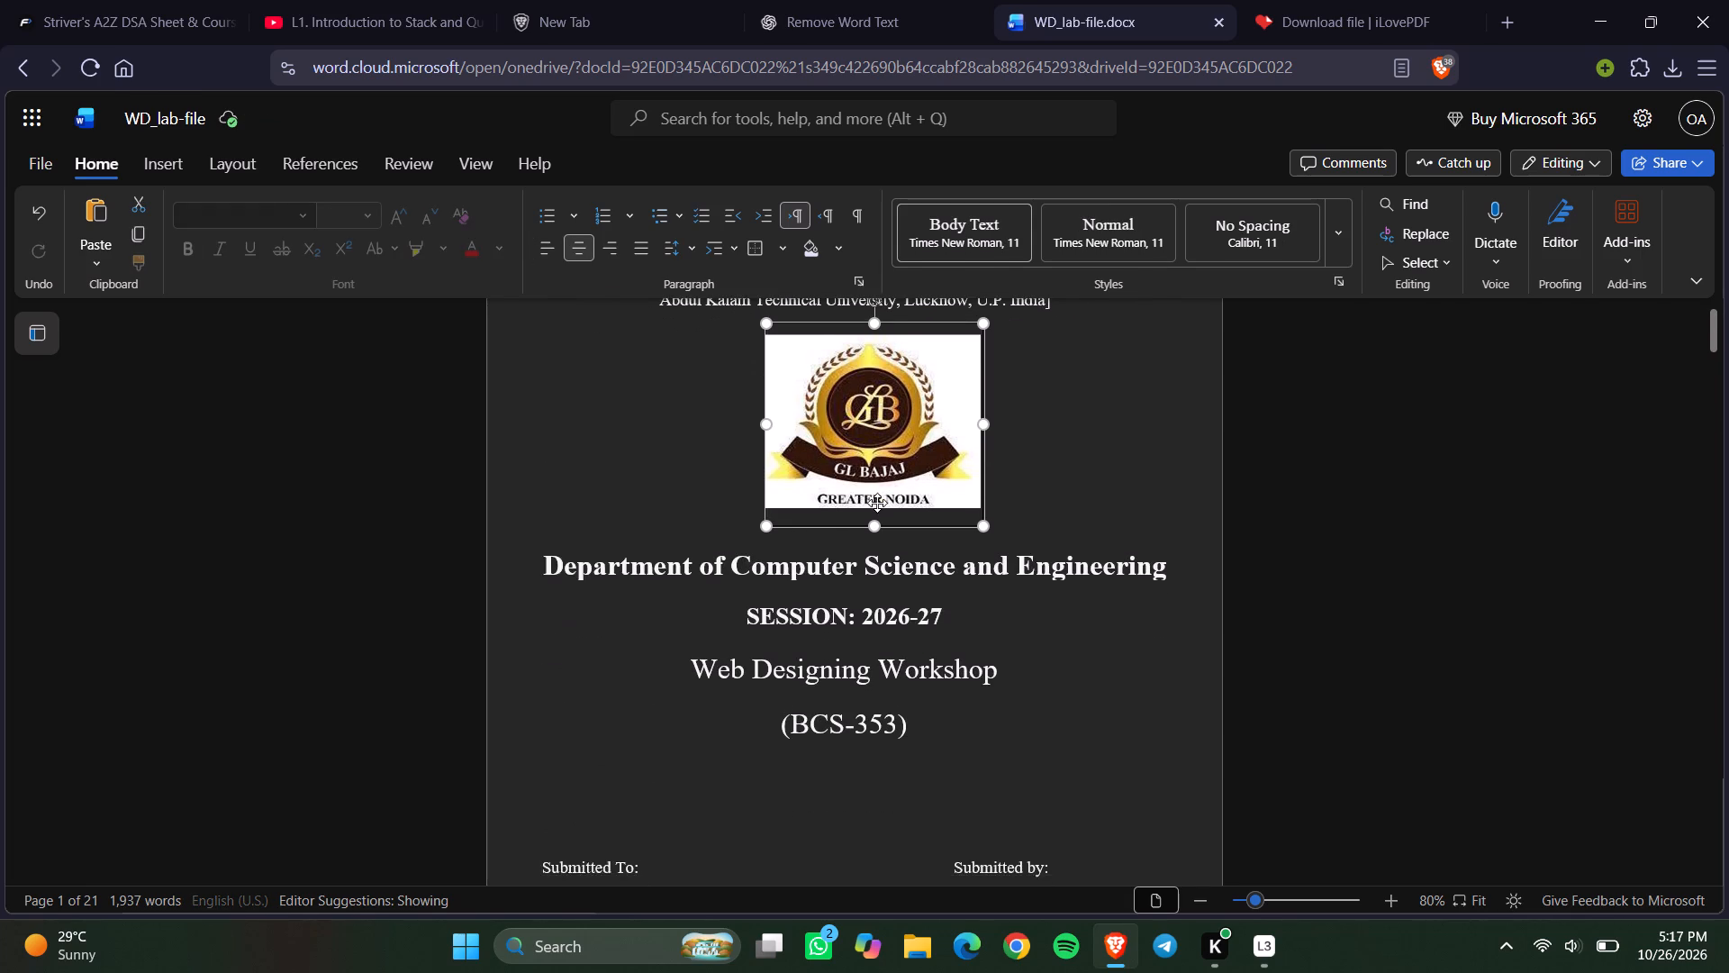
{"action": "scroll", "coordinate": [877, 503], "scroll_direction": "up", "scroll_amount": 1}
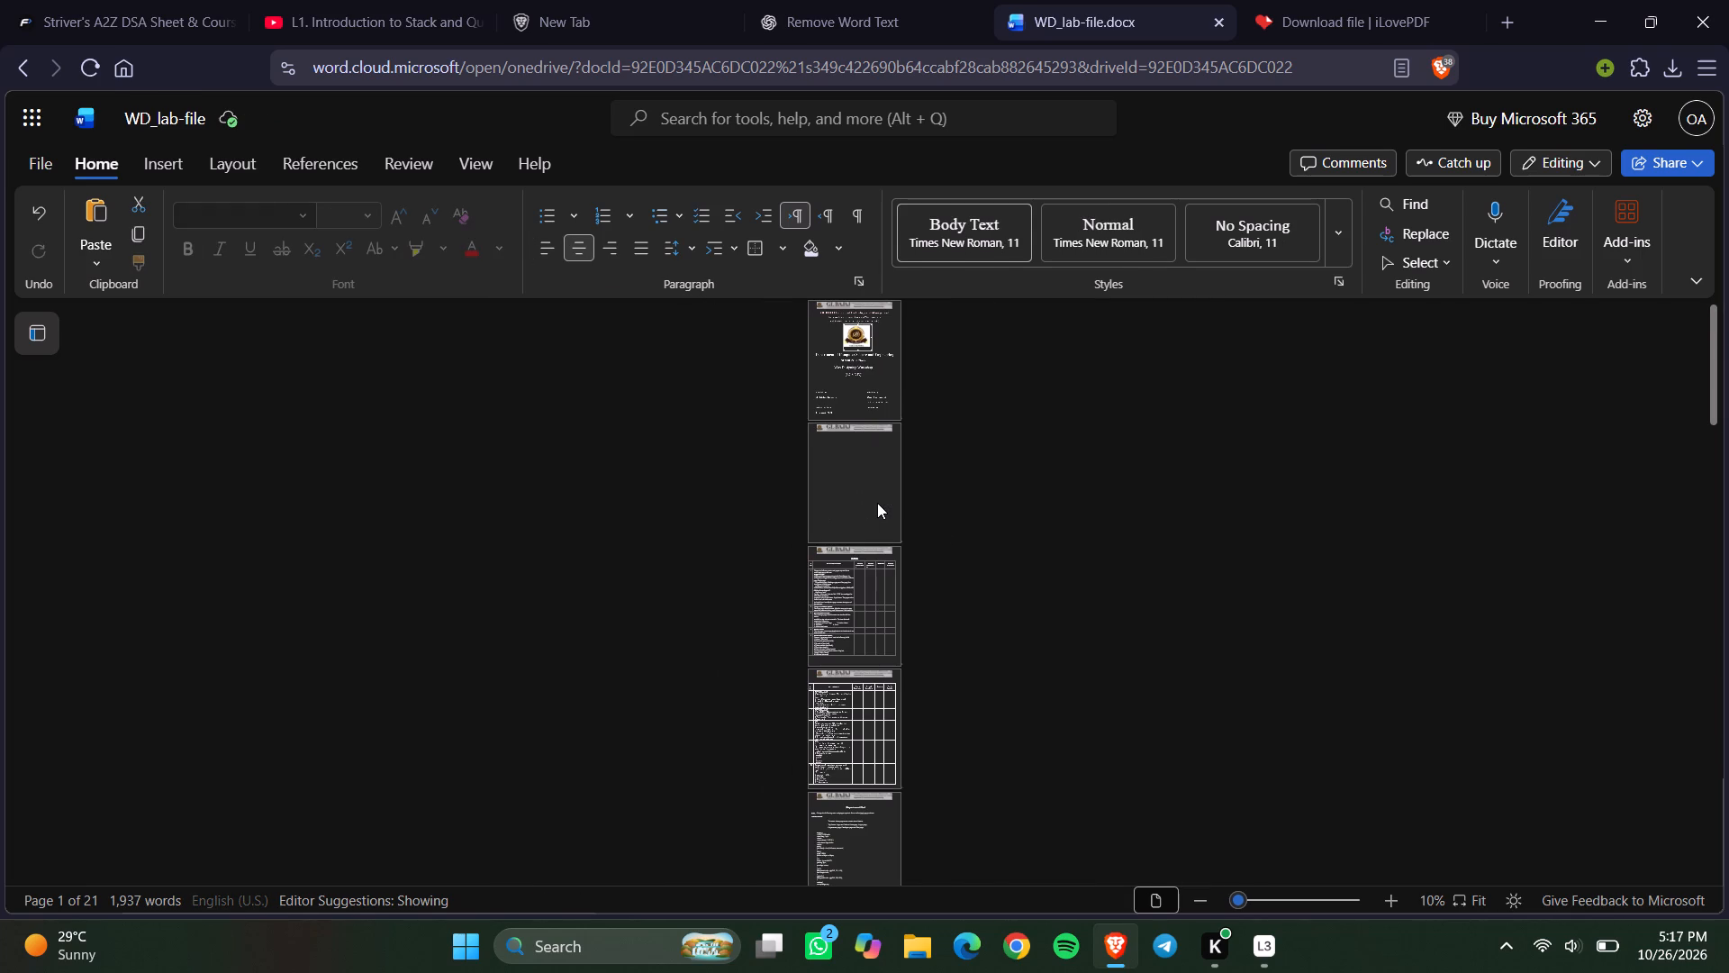
{"action": "scroll", "coordinate": [849, 529], "scroll_direction": "up", "scroll_amount": 1}
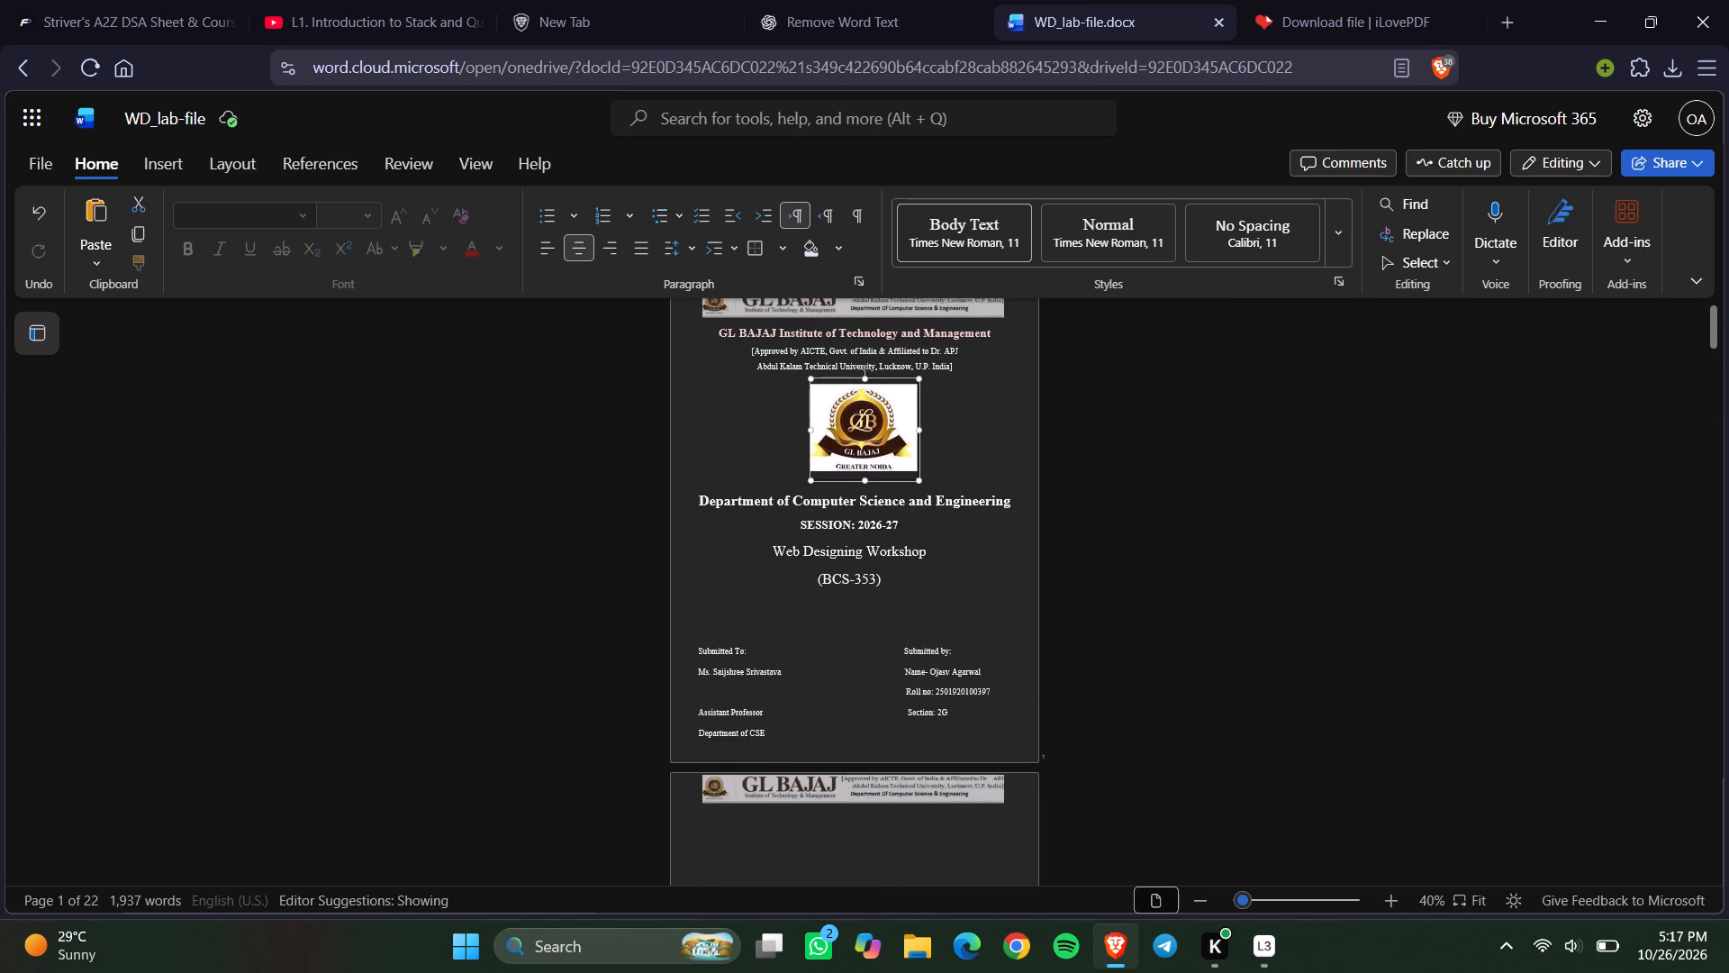
{"action": "left_click", "coordinate": [784, 489]}
{"action": "key", "text": "BackSpace"}
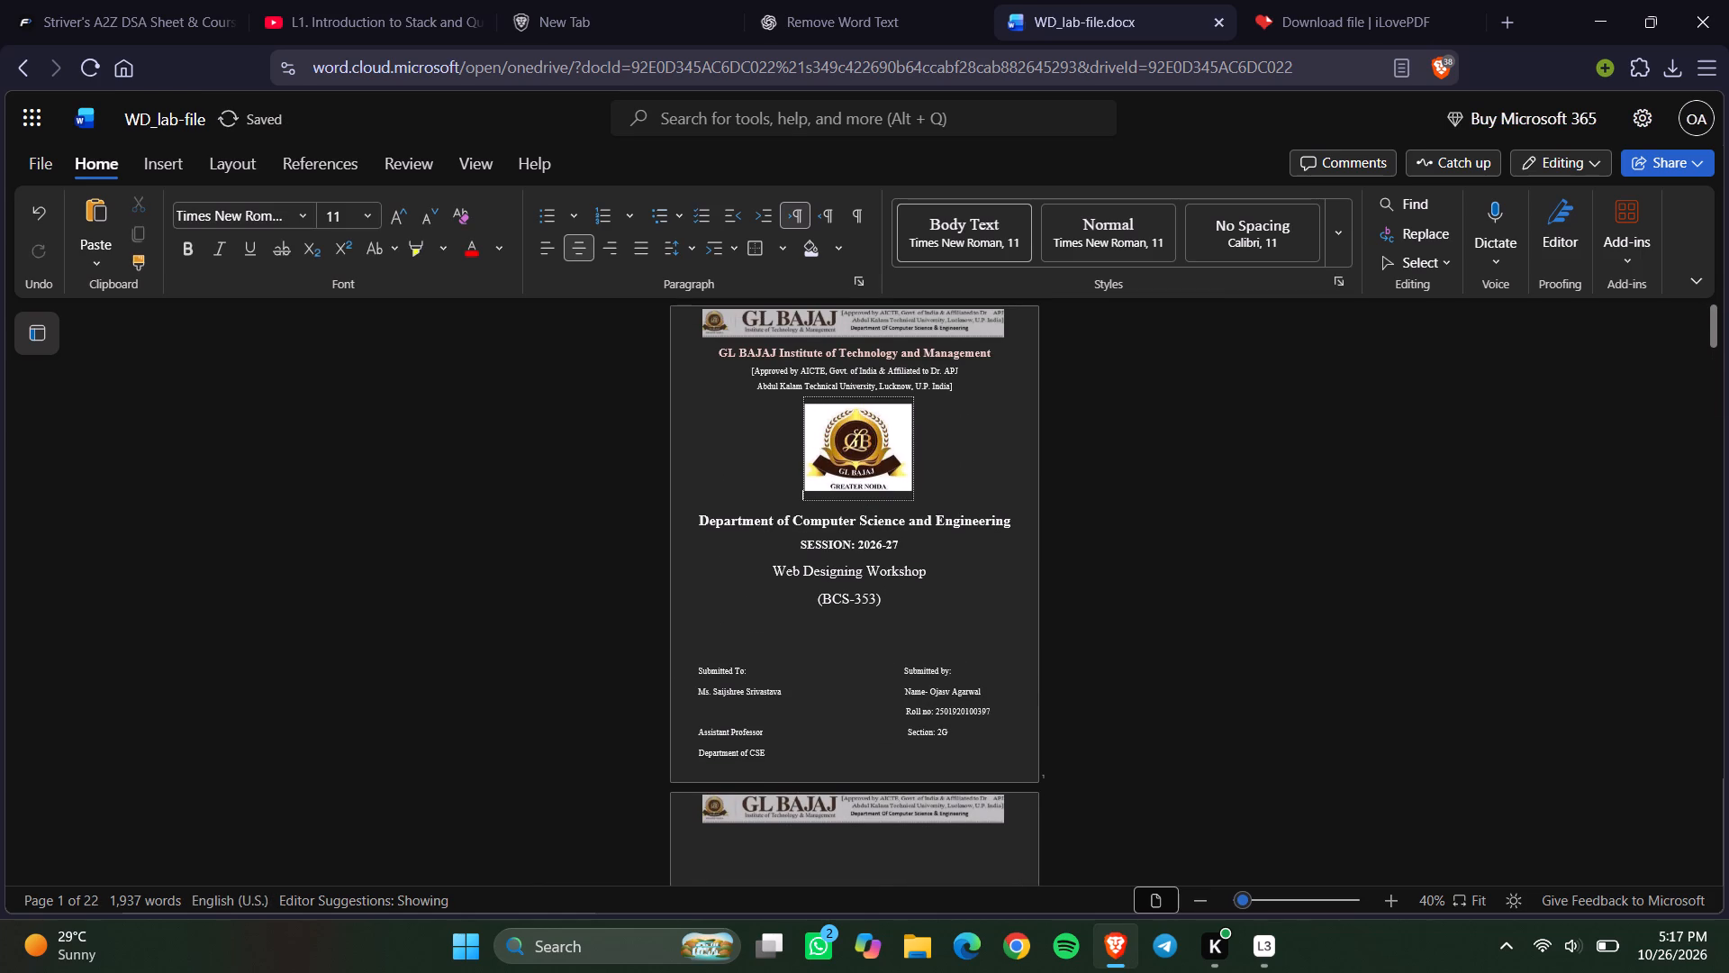
{"action": "key", "text": "BackSpace"}
{"action": "key", "text": "BackSpace"}
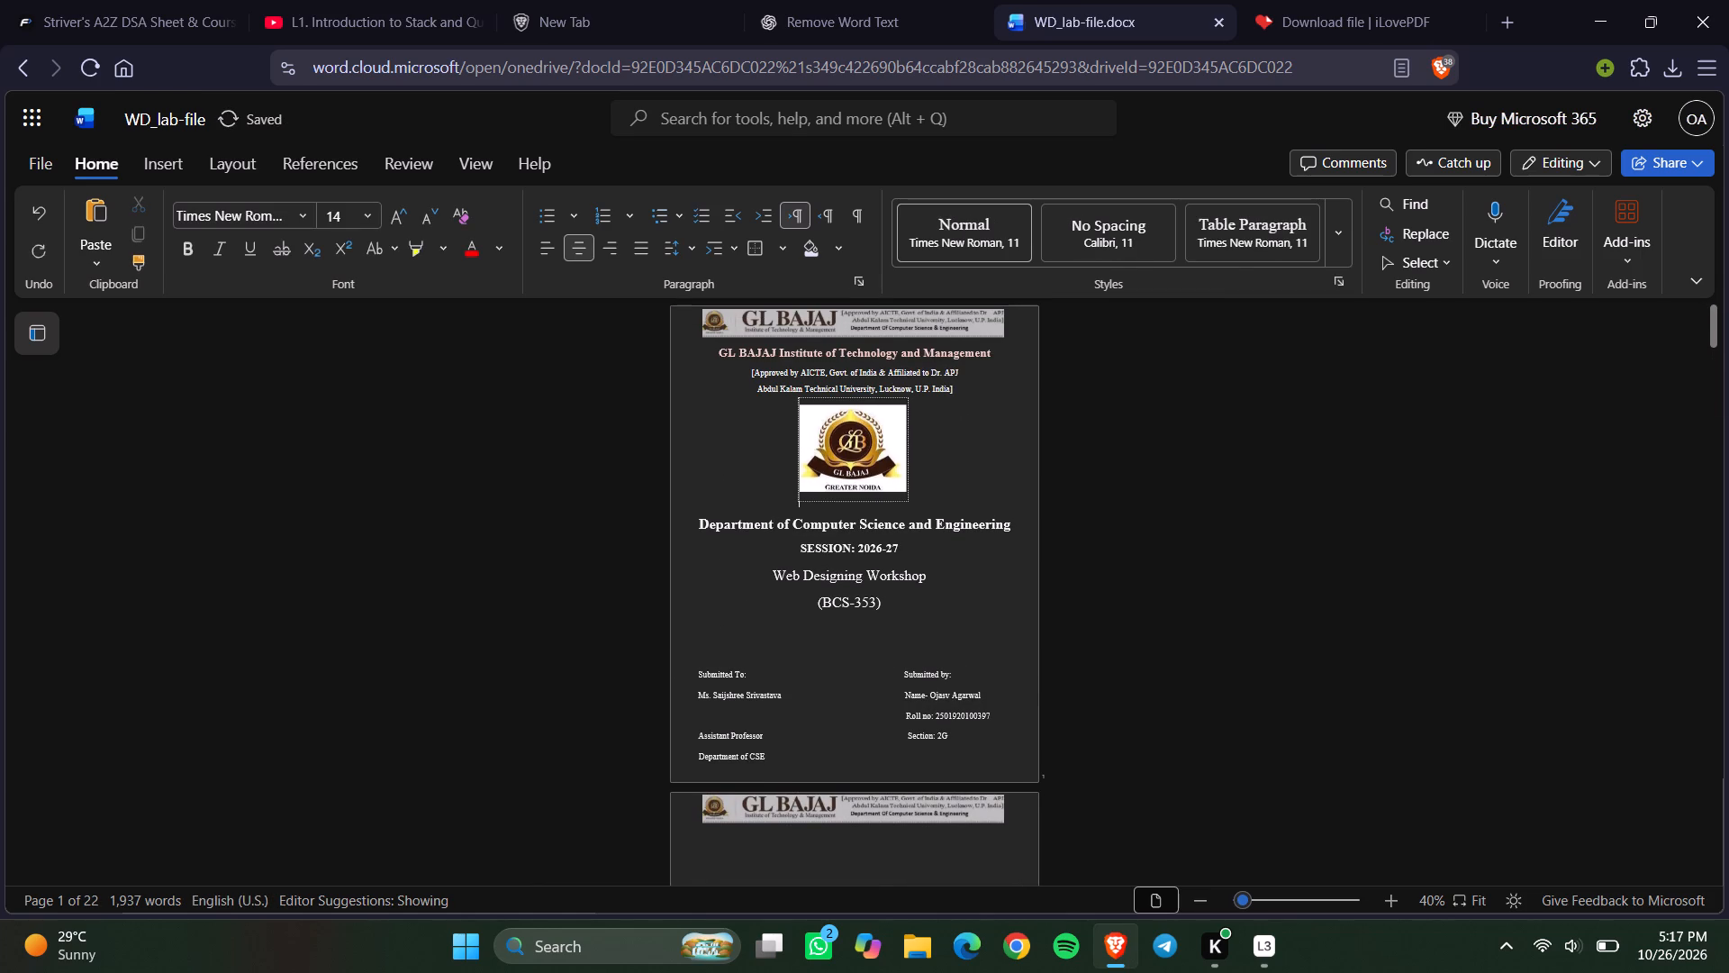
{"action": "key", "text": "ctrl+z"}
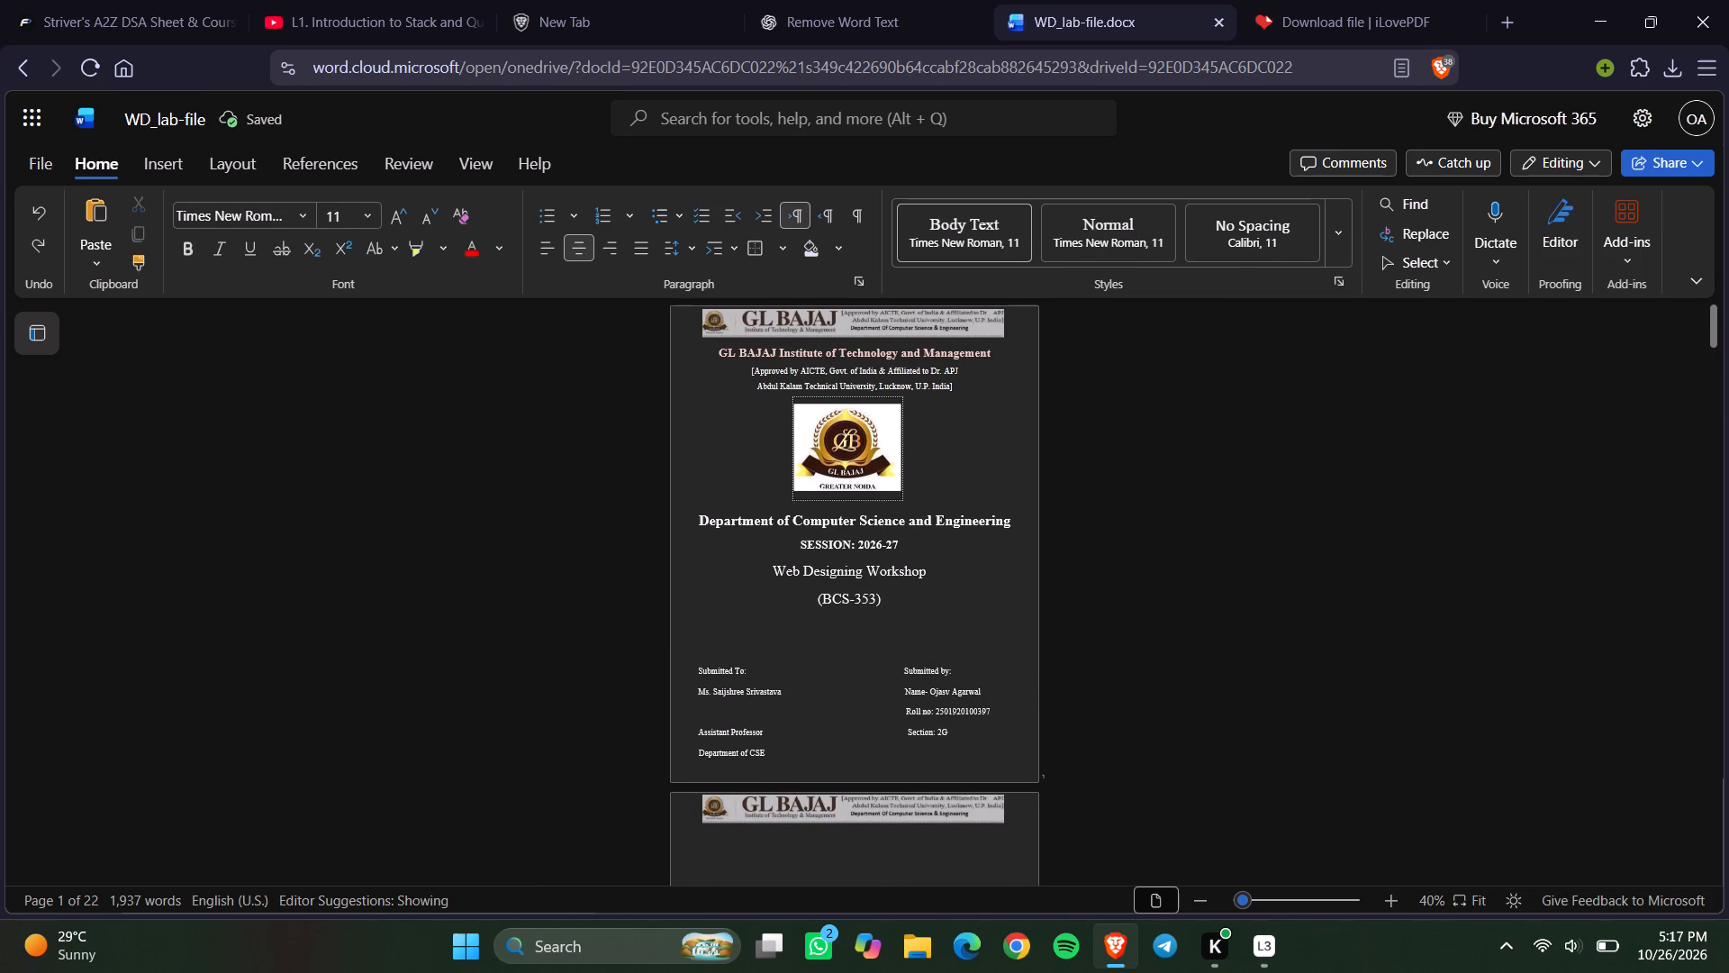
Shrink the college logo slightly in proportion, keeping it centred above the department heading.
{"action": "left_click", "coordinate": [830, 650]}
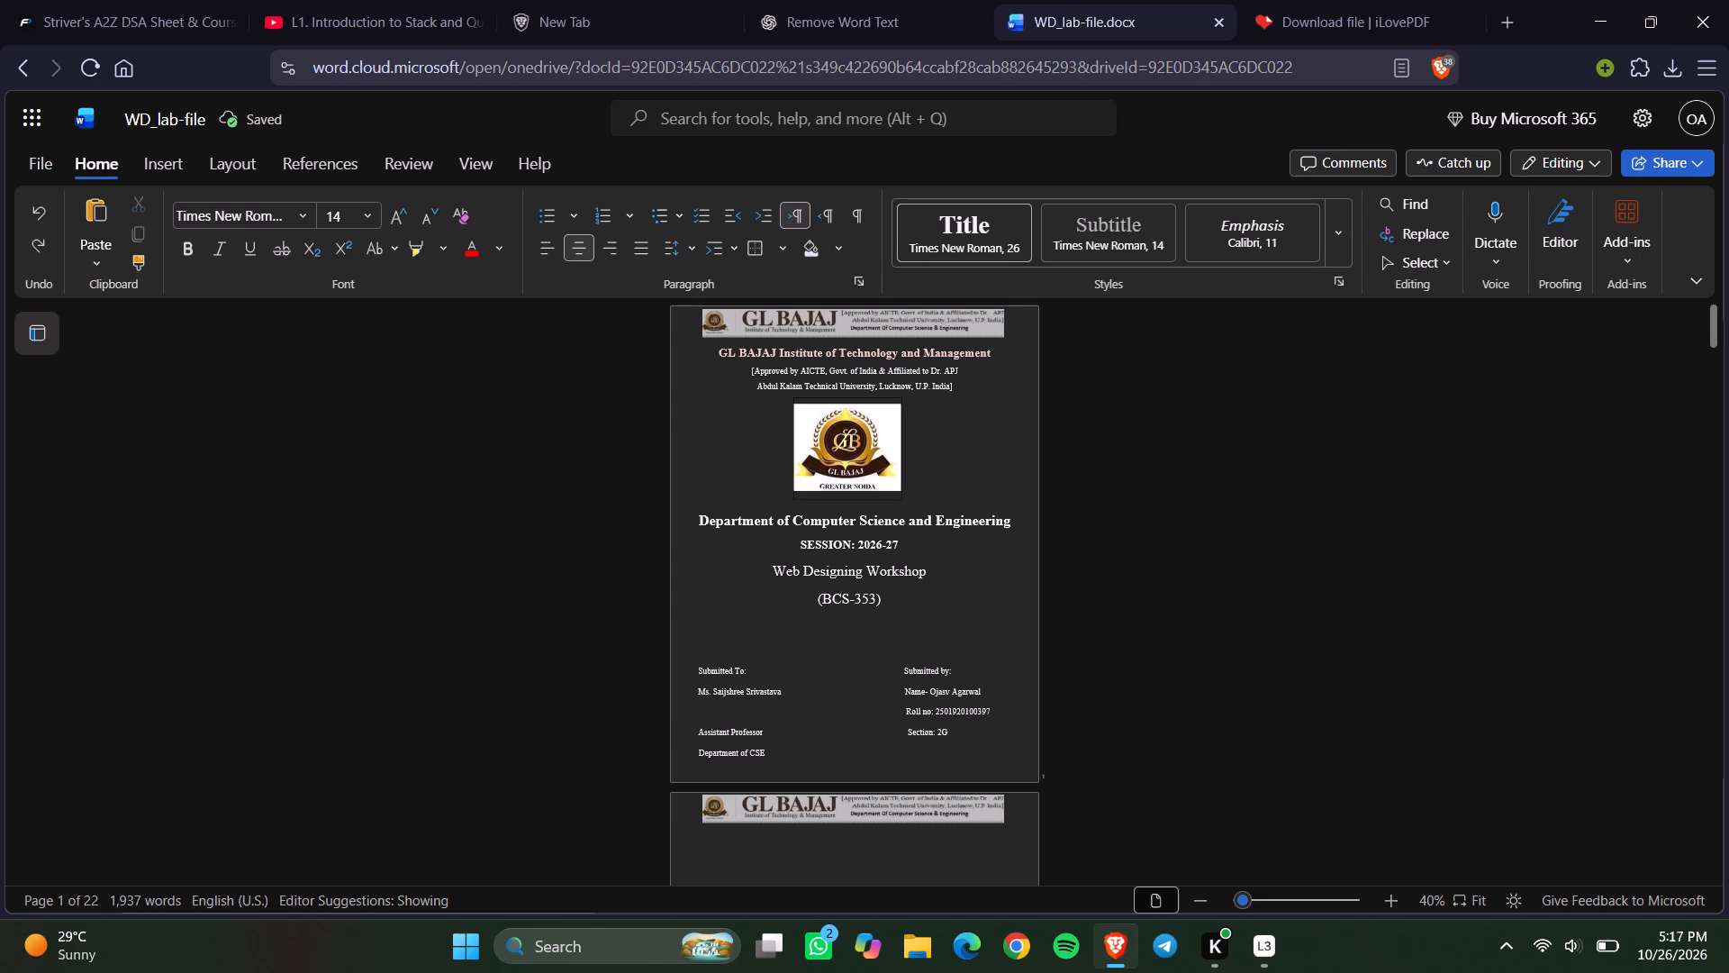
{"action": "left_click", "coordinate": [881, 490]}
{"action": "left_click_drag", "start_coordinate": [905, 500], "coordinate": [894, 490]}
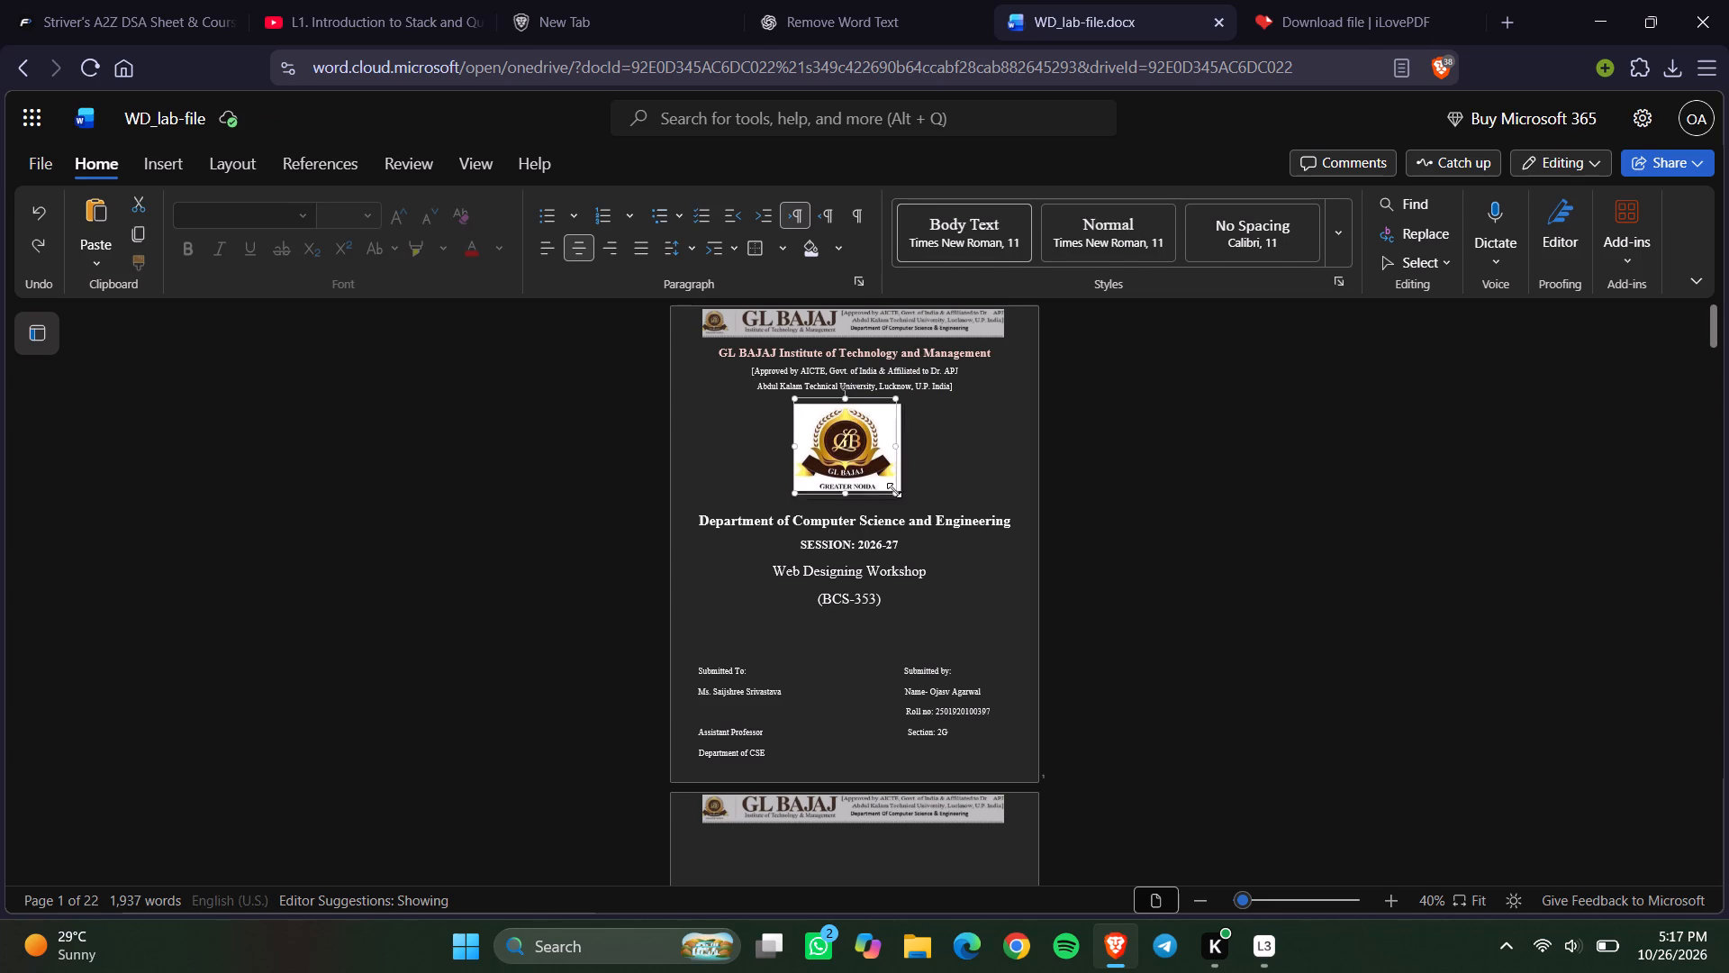
{"action": "left_click_drag", "start_coordinate": [894, 490], "coordinate": [886, 486]}
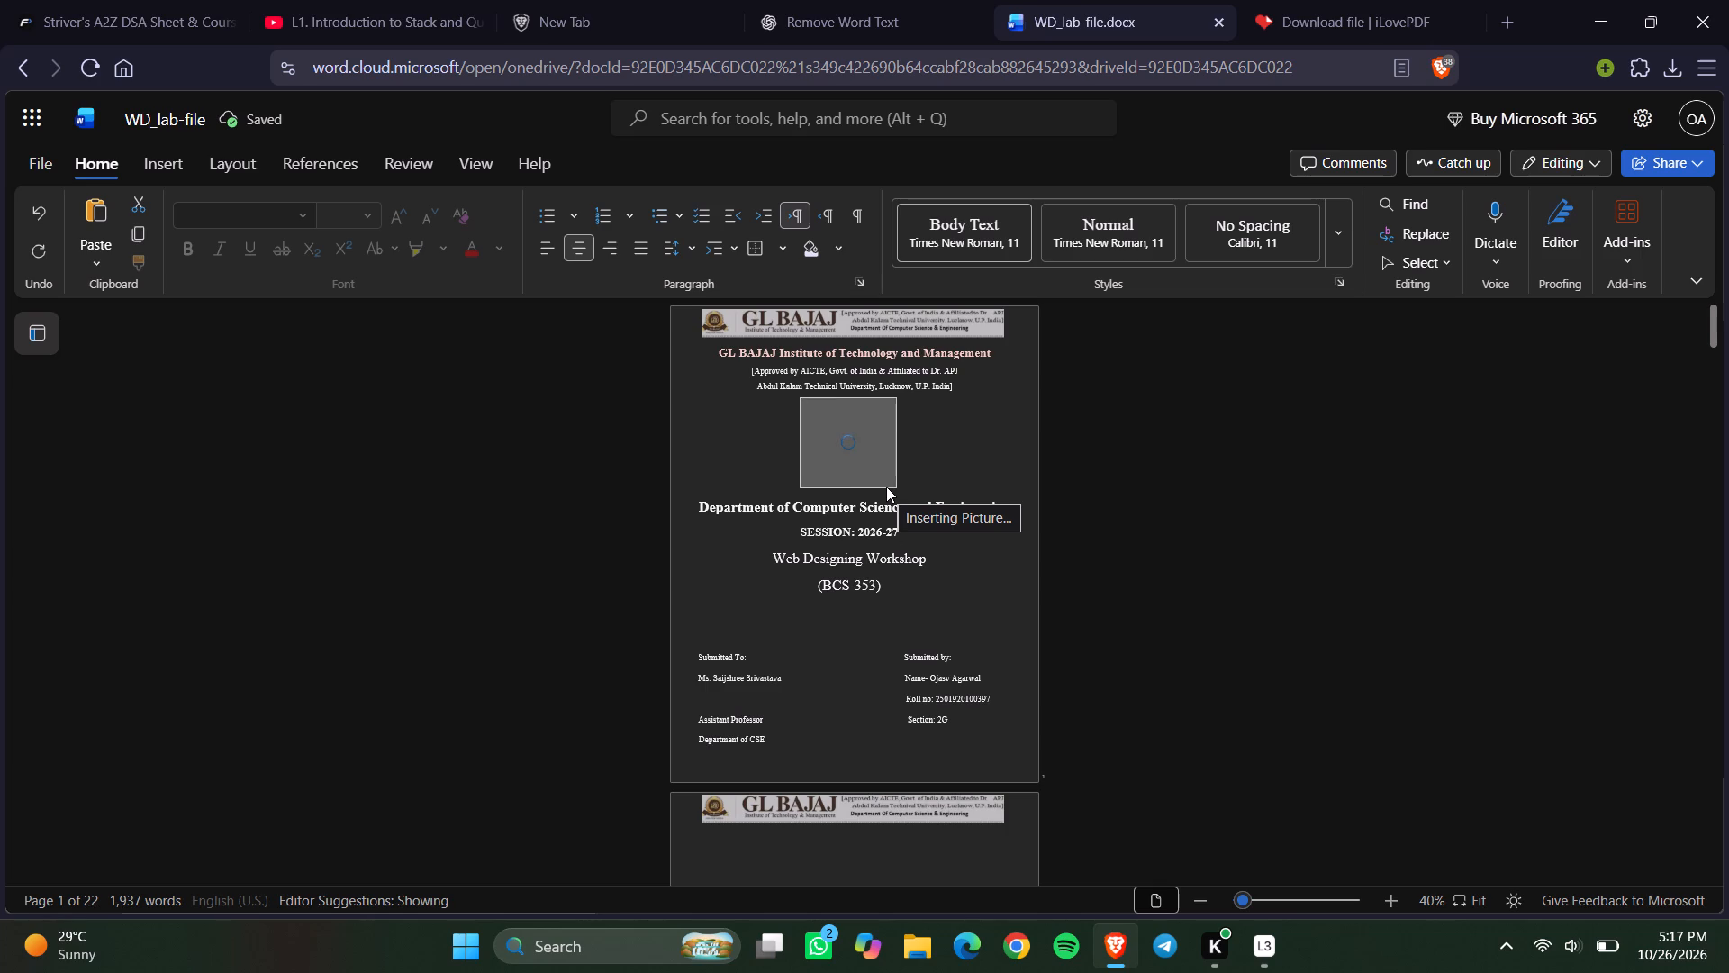
{"action": "left_click", "coordinate": [895, 660]}
{"action": "scroll", "coordinate": [895, 660], "scroll_direction": "down", "scroll_amount": 2}
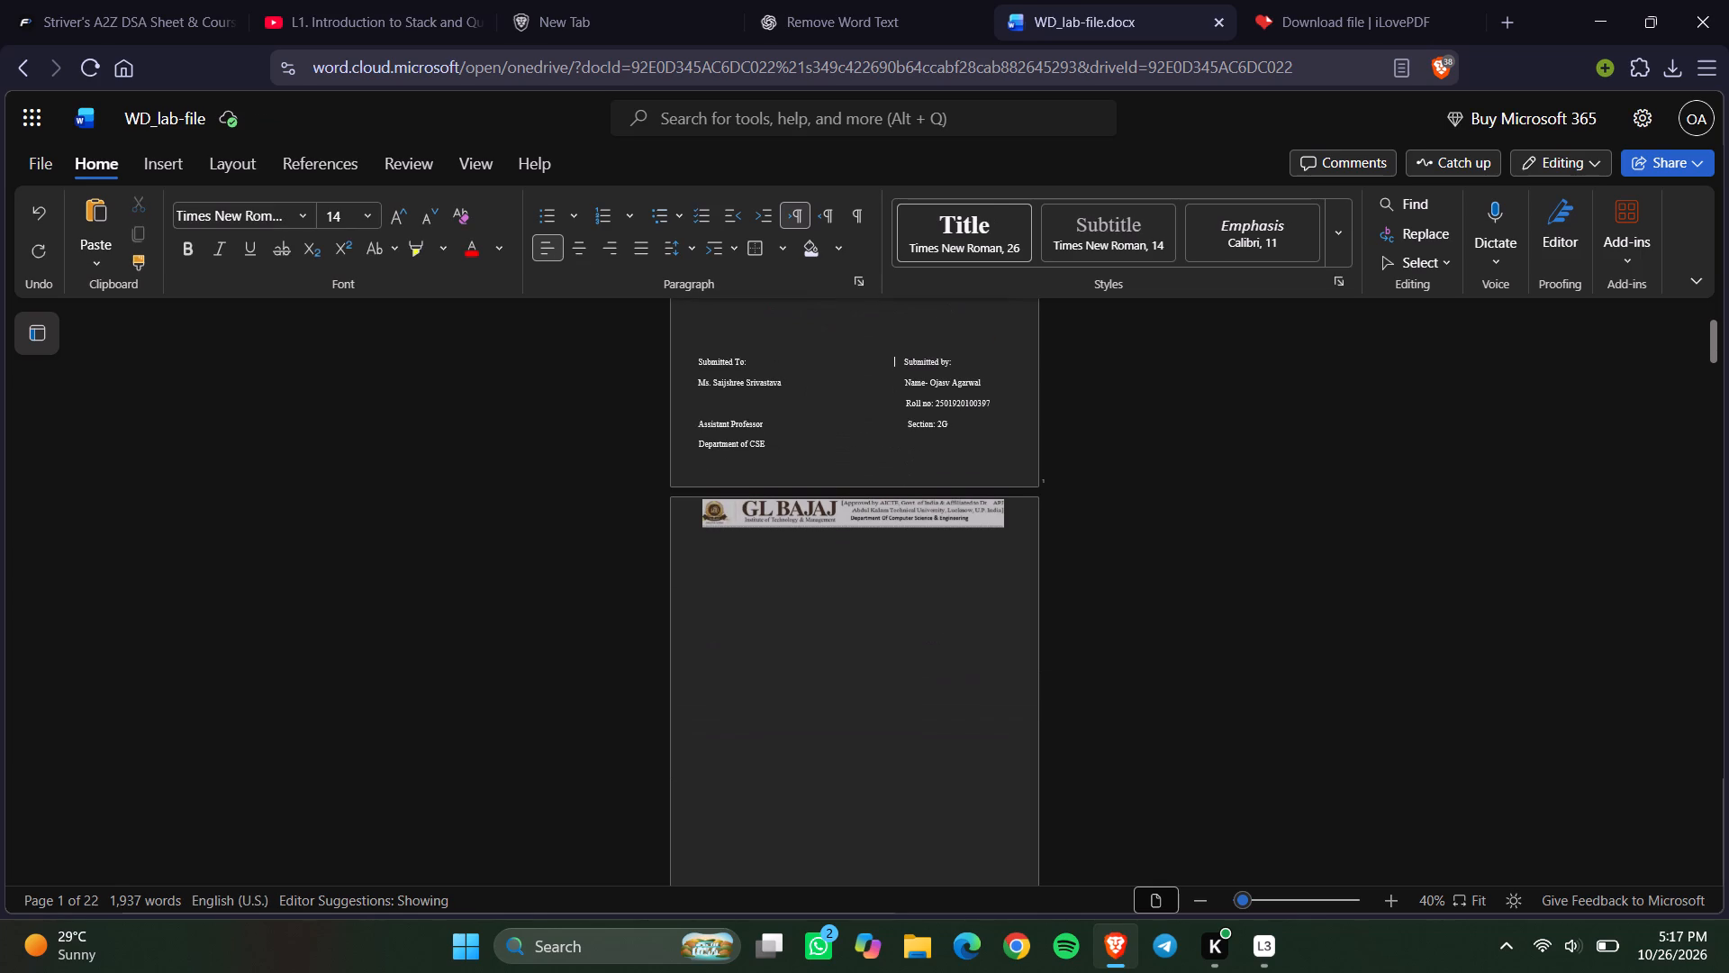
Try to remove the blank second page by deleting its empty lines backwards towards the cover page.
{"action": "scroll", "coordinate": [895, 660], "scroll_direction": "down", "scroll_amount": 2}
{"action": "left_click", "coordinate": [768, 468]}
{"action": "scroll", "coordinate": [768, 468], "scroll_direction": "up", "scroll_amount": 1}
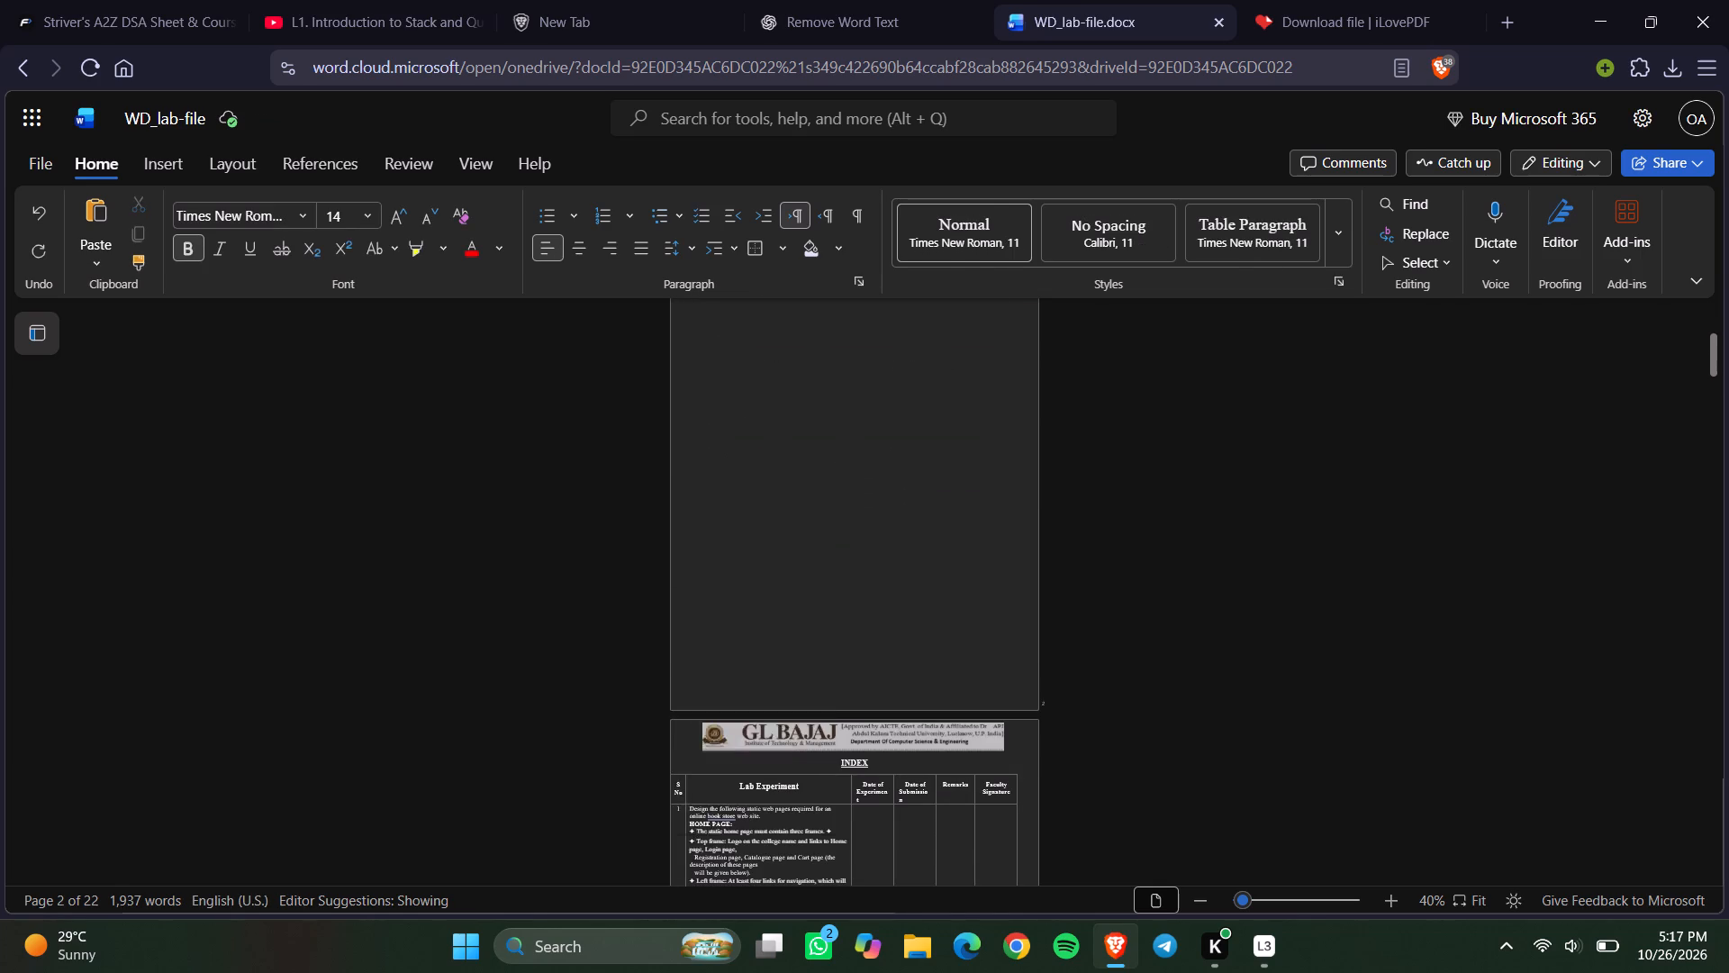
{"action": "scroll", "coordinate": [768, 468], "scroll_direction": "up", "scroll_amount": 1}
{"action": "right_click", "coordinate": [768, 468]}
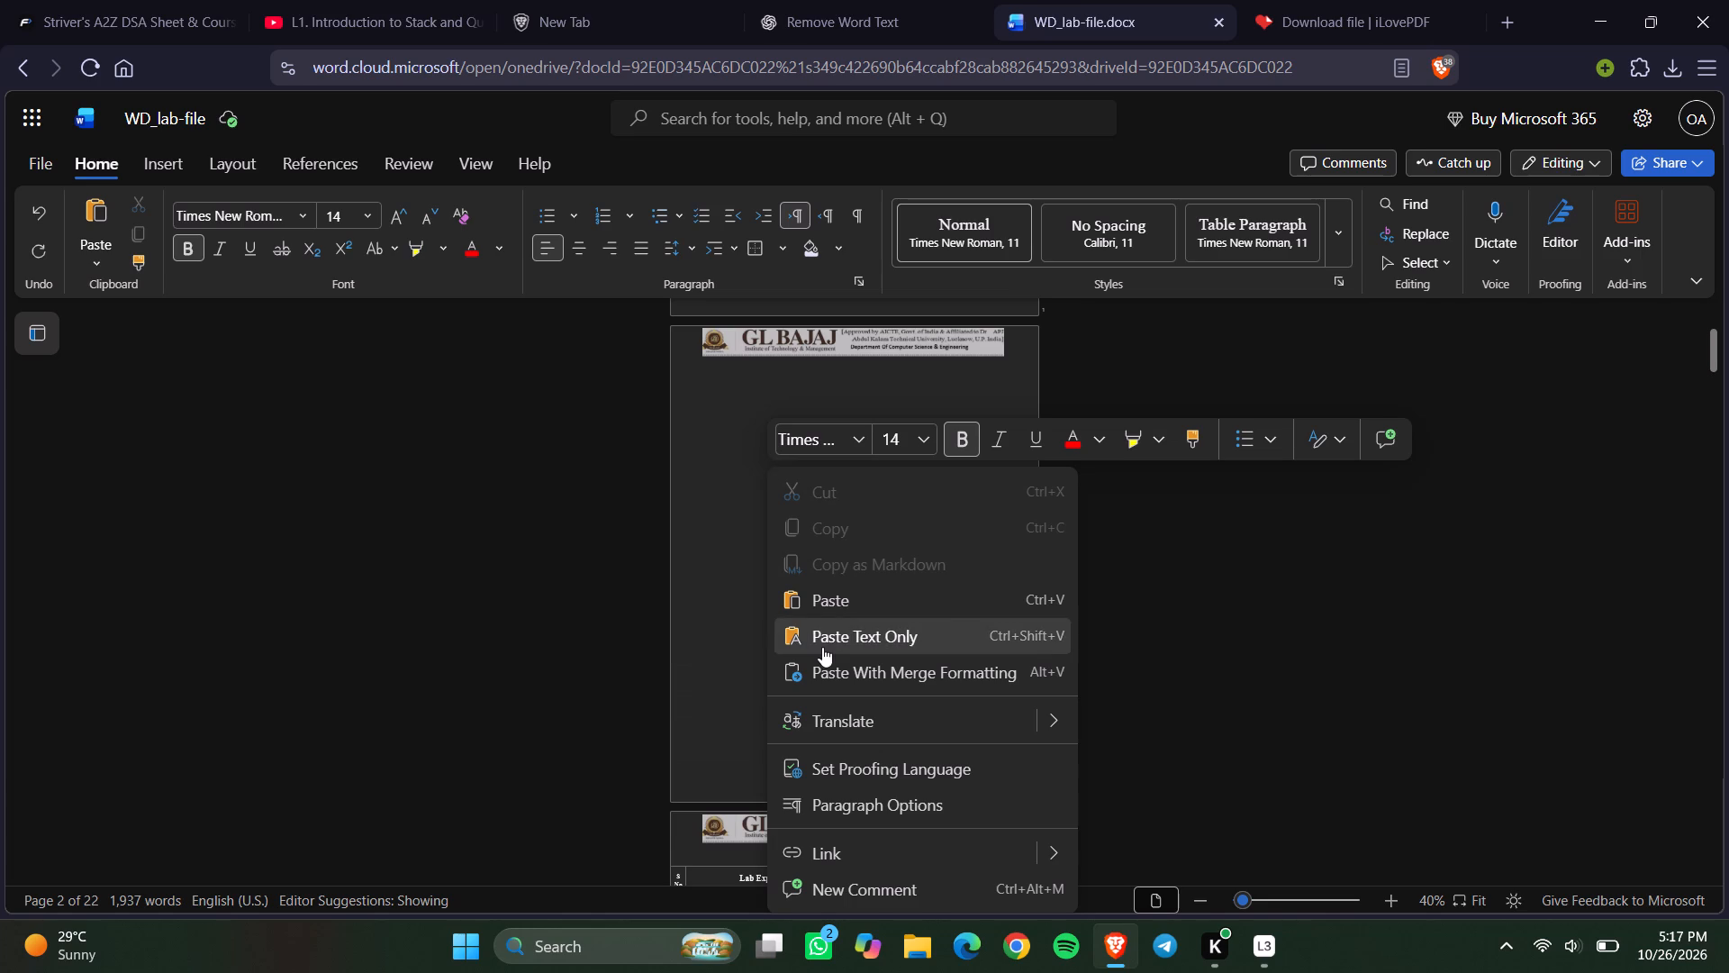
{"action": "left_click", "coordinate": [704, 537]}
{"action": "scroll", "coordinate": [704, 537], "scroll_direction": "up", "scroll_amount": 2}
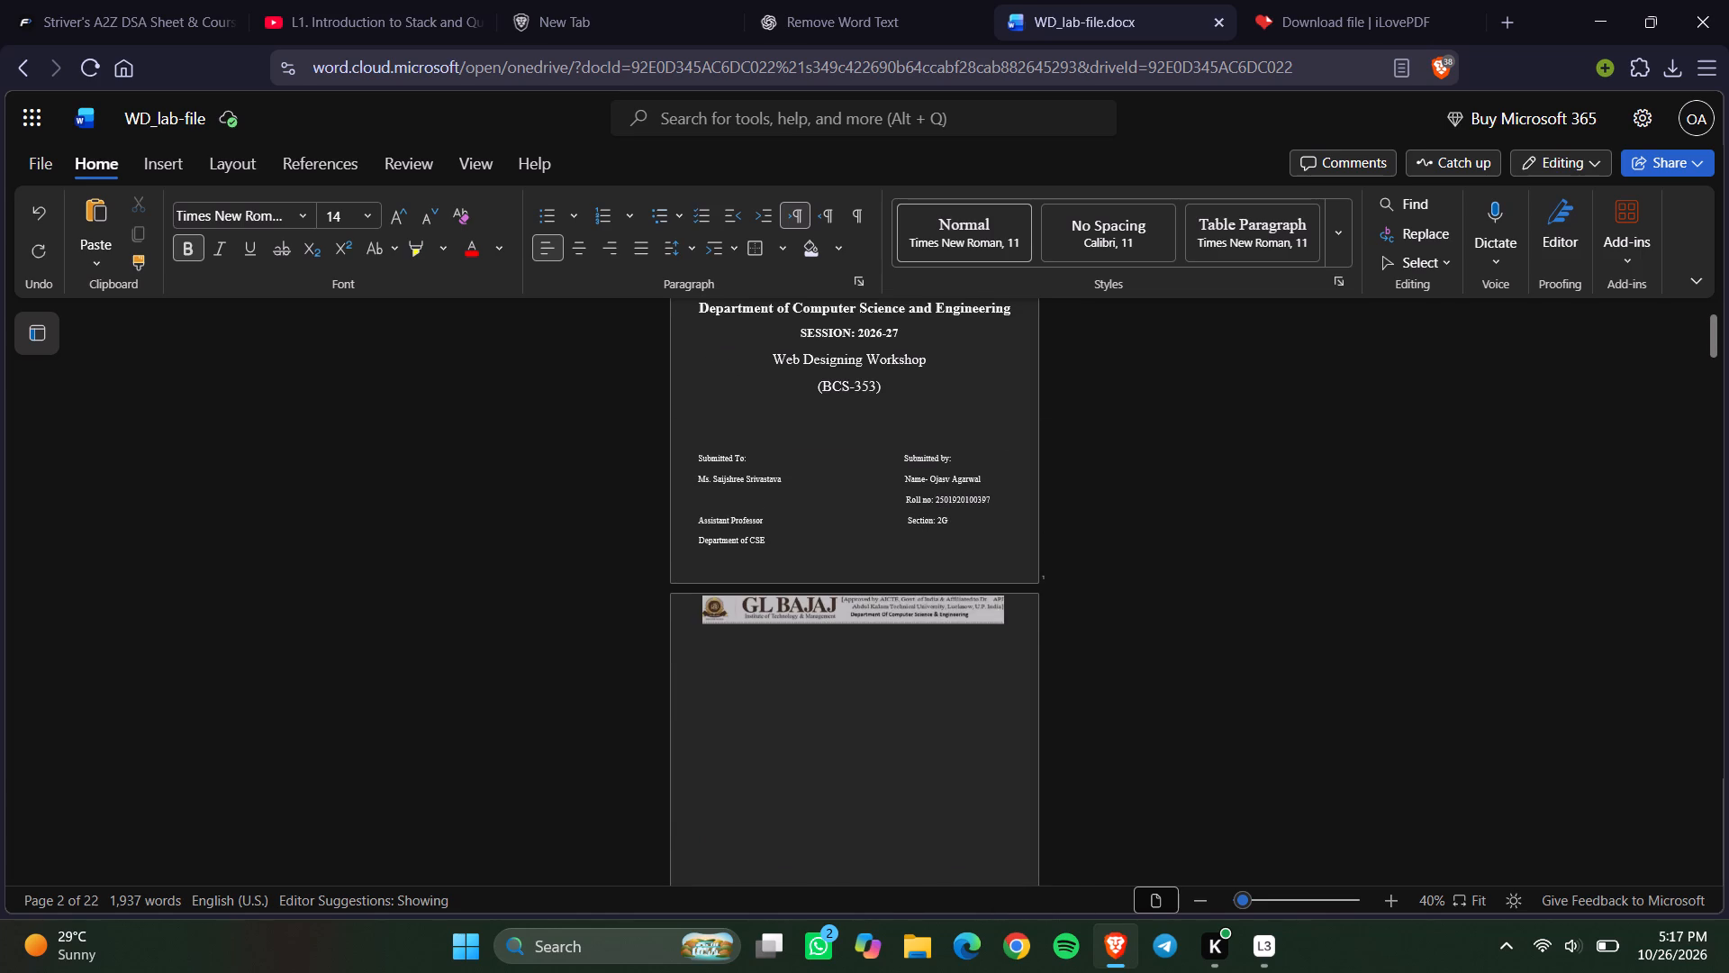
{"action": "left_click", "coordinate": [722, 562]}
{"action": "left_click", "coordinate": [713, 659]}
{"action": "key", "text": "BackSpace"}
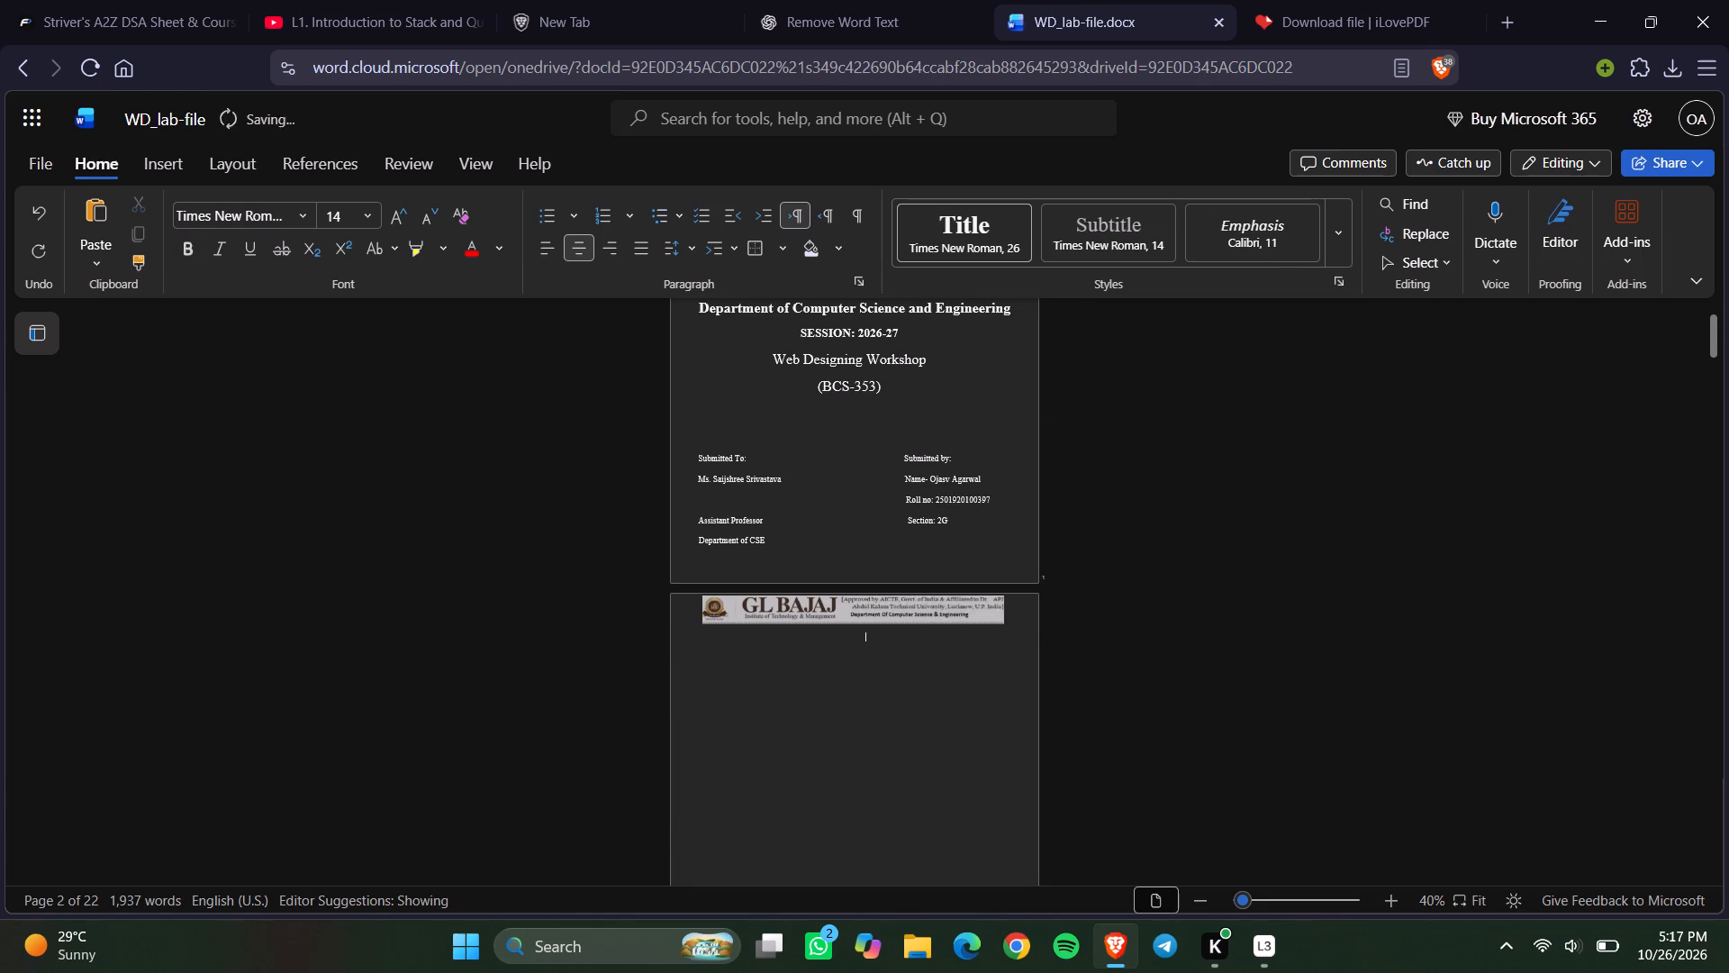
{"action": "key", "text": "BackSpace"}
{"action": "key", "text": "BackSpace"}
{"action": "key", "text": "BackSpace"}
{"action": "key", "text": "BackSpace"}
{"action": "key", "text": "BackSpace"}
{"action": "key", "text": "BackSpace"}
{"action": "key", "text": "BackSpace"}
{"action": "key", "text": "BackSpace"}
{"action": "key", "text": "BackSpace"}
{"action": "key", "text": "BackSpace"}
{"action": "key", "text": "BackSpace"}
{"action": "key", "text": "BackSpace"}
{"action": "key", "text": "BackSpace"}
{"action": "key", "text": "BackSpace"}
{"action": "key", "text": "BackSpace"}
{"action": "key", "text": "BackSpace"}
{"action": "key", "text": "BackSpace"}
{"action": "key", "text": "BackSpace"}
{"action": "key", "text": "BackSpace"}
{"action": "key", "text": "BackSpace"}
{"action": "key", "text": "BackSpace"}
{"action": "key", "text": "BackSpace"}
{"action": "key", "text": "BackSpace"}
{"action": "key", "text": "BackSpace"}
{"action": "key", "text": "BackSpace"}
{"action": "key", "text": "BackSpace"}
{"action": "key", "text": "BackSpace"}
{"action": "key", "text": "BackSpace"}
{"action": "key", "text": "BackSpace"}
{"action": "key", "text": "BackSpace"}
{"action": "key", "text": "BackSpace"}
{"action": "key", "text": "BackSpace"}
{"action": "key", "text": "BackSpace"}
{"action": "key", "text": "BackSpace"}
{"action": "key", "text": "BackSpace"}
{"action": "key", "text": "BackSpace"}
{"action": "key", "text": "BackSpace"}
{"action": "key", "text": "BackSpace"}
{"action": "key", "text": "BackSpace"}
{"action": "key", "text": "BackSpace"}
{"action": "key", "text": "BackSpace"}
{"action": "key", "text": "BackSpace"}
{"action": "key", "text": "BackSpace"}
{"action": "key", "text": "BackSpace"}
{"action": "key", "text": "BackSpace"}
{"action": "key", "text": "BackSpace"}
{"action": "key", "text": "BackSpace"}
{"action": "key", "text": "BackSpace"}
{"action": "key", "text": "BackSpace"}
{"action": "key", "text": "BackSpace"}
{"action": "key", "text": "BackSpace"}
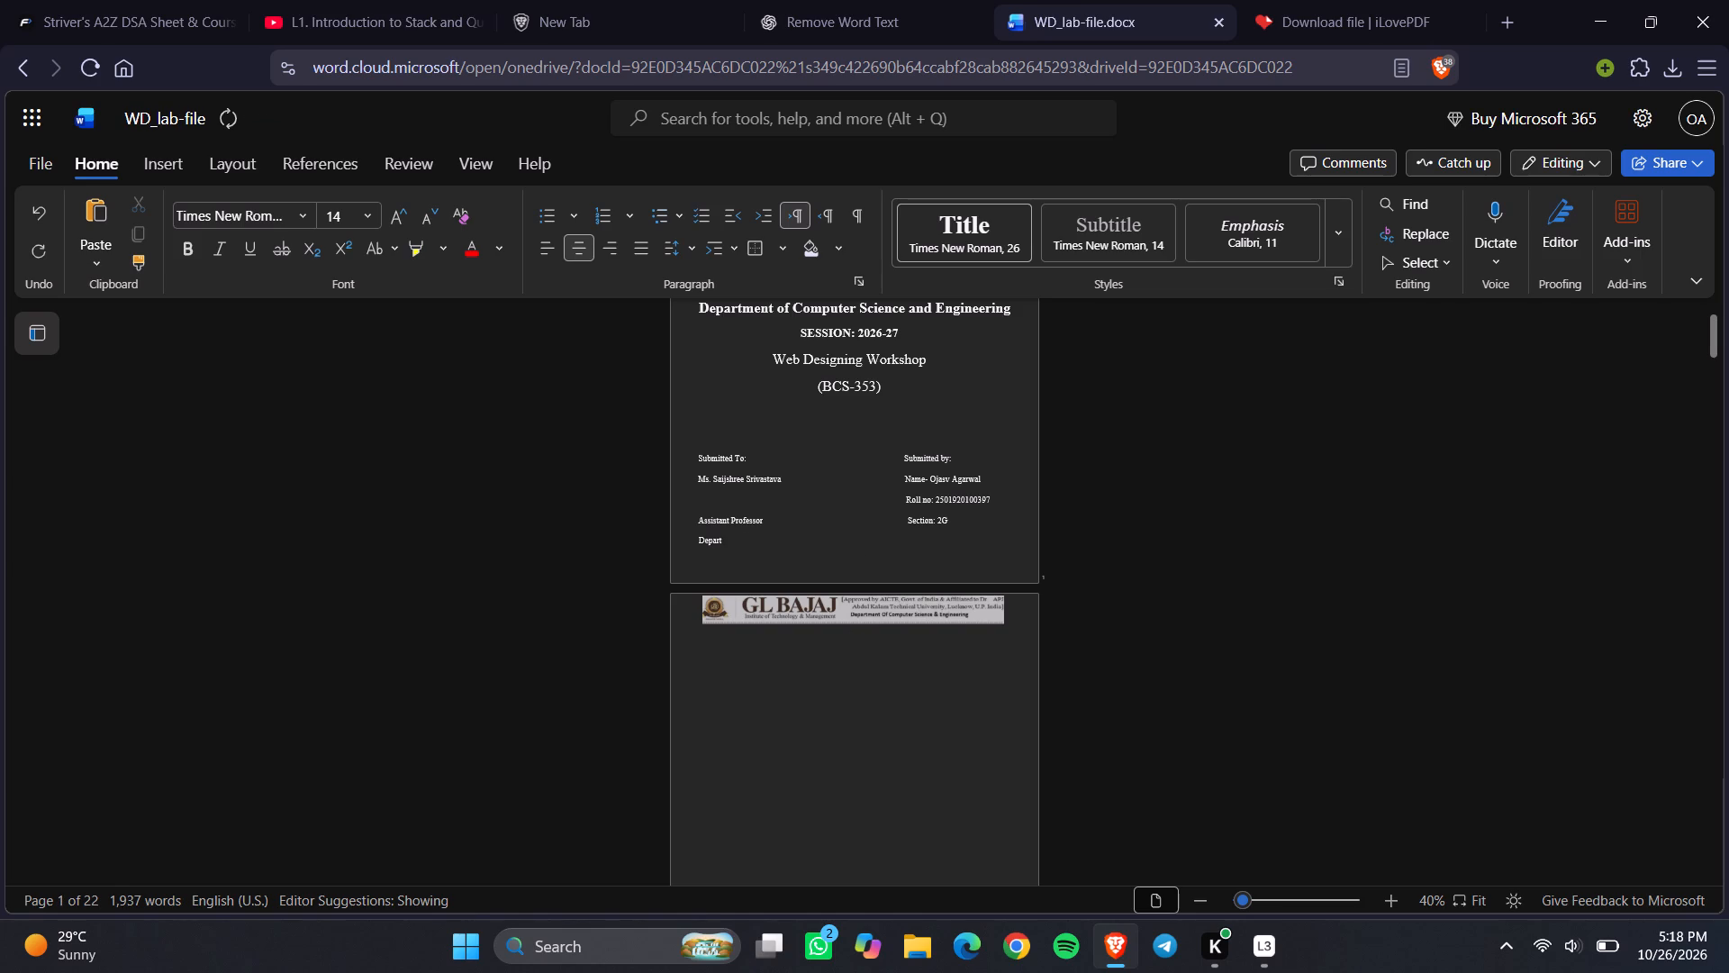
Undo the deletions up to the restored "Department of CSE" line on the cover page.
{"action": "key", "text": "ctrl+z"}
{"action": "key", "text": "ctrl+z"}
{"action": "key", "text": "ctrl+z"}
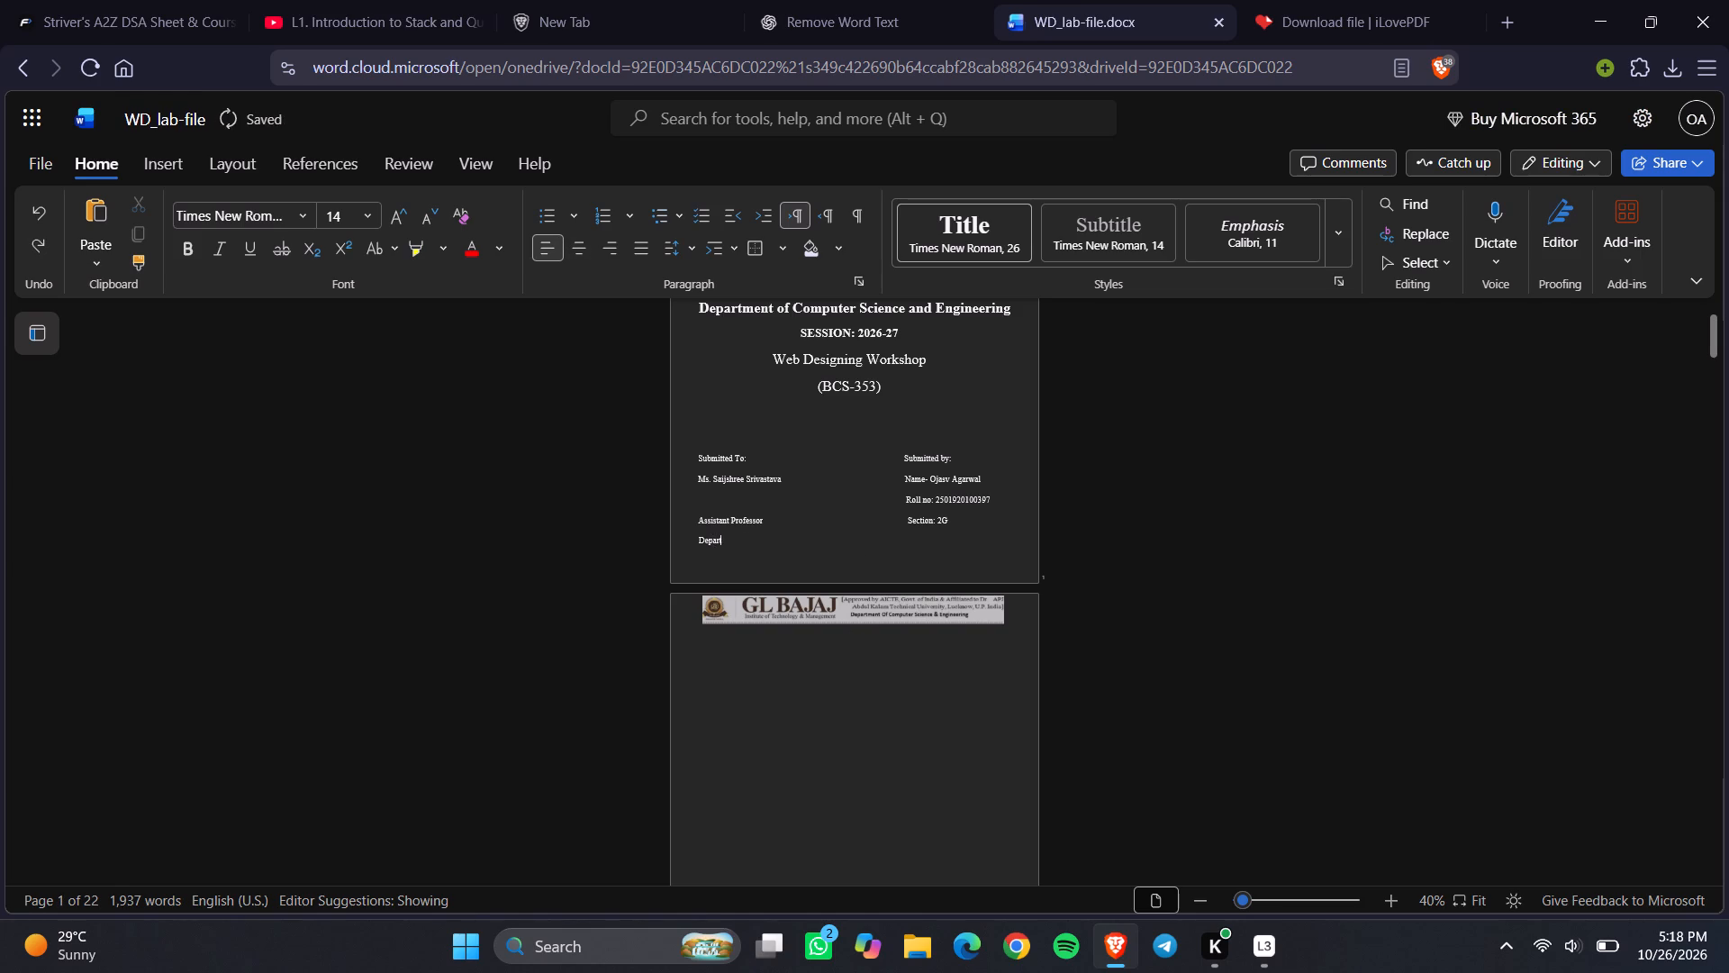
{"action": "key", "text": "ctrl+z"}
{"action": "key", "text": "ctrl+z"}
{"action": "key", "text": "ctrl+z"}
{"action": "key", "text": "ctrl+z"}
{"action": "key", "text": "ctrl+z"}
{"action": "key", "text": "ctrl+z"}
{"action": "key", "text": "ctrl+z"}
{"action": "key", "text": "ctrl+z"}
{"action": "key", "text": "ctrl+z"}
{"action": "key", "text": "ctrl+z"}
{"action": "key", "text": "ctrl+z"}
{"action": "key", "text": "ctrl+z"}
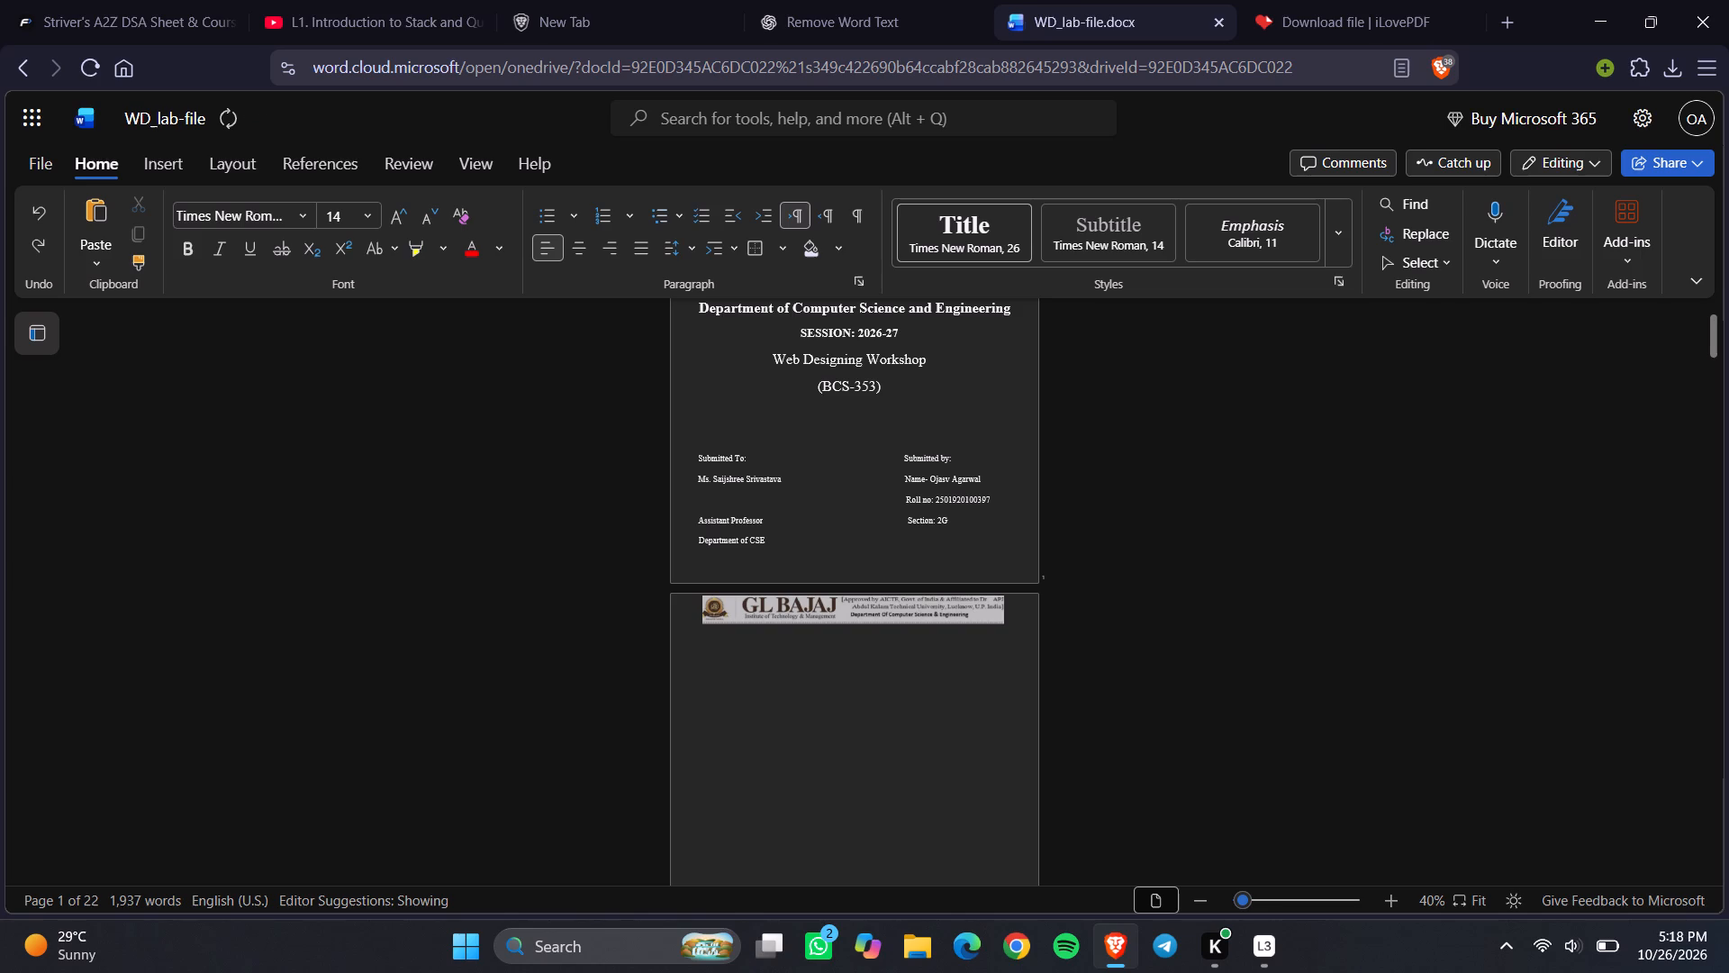
Delete the blank space before the INDEX heading to try to close up the empty page above it.
{"action": "scroll", "coordinate": [713, 659], "scroll_direction": "down", "scroll_amount": 2}
{"action": "scroll", "coordinate": [791, 907], "scroll_direction": "down", "scroll_amount": 1}
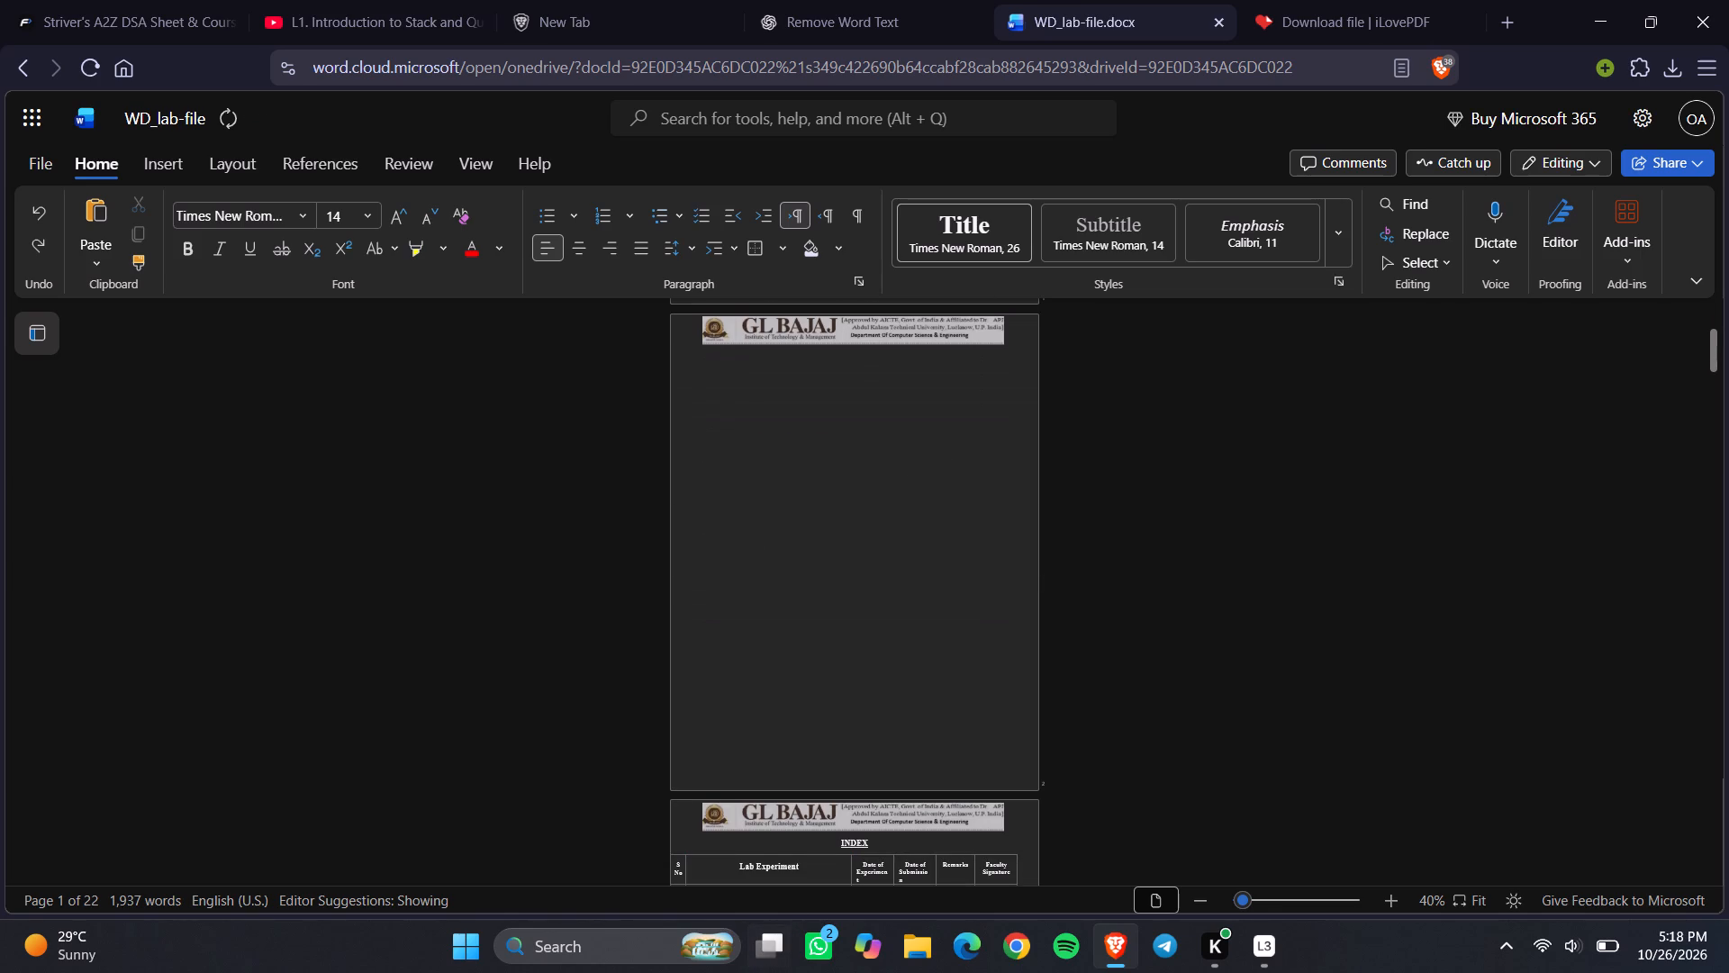
{"action": "left_click", "coordinate": [786, 841]}
{"action": "key", "text": "BackSpace"}
{"action": "key", "text": "BackSpace"}
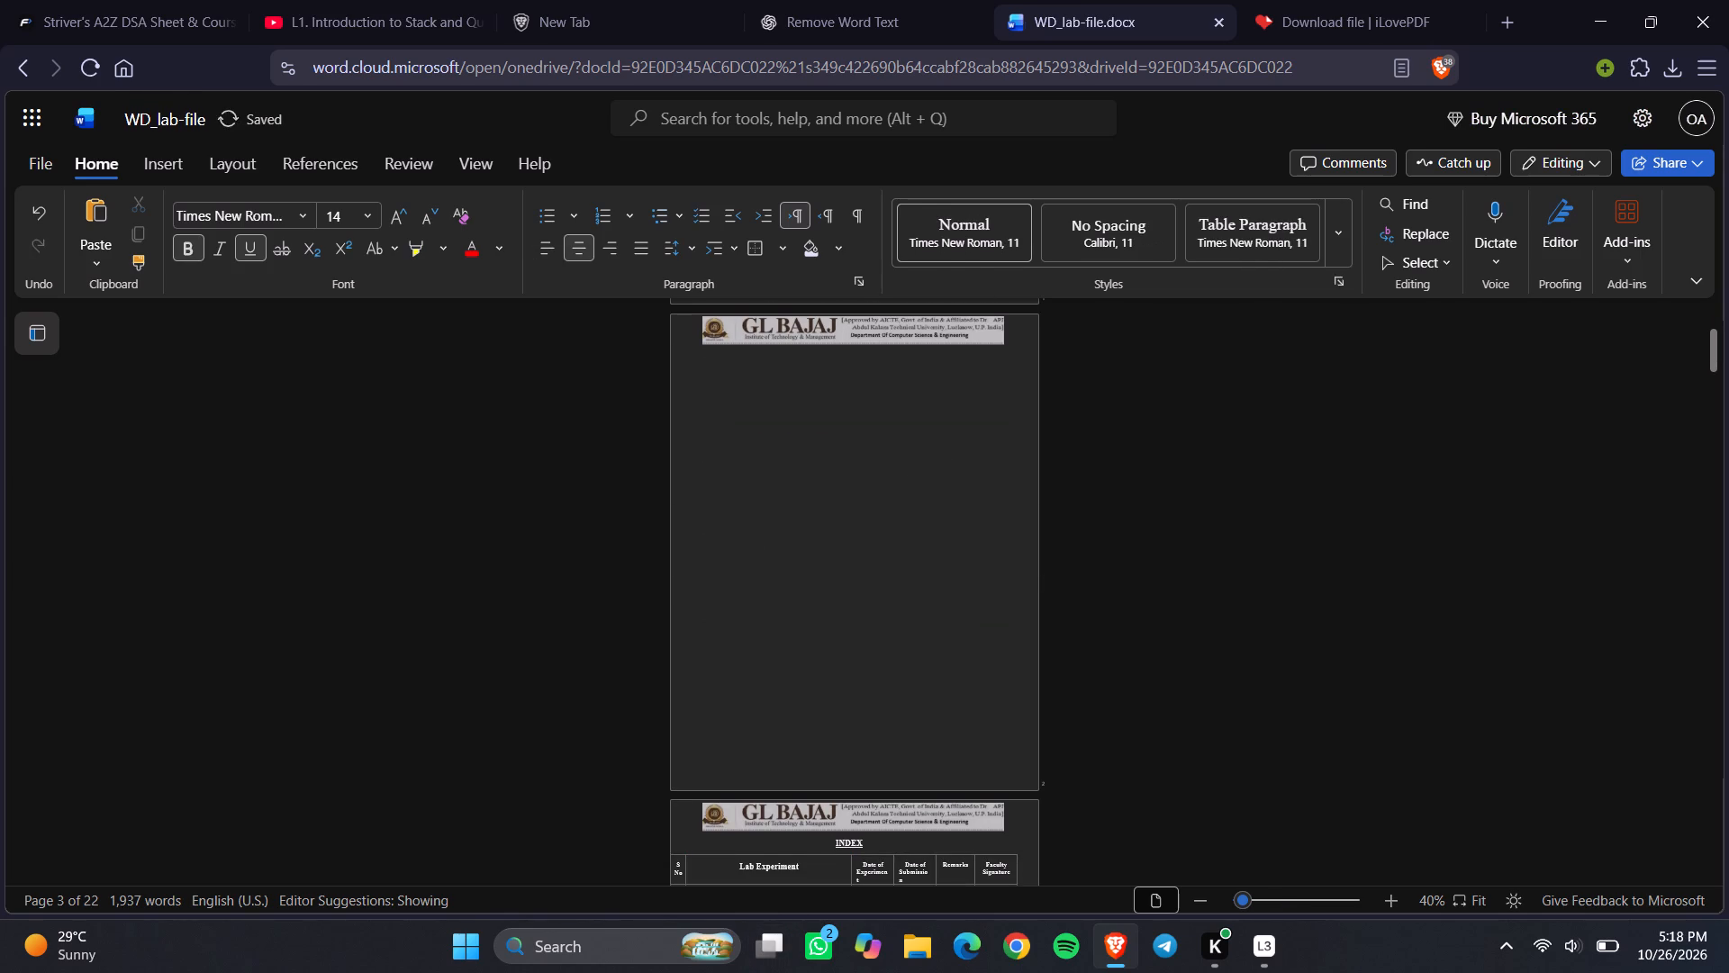
{"action": "key", "text": "BackSpace"}
{"action": "key", "text": "BackSpace"}
{"action": "key", "text": "BackSpace"}
{"action": "key", "text": "BackSpace"}
{"action": "key", "text": "BackSpace"}
{"action": "key", "text": "BackSpace"}
{"action": "key", "text": "BackSpace"}
{"action": "key", "text": "BackSpace"}
{"action": "key", "text": "BackSpace"}
{"action": "key", "text": "BackSpace"}
{"action": "key", "text": "BackSpace"}
{"action": "key", "text": "BackSpace"}
{"action": "key", "text": "BackSpace"}
{"action": "key", "text": "BackSpace"}
{"action": "key", "text": "BackSpace"}
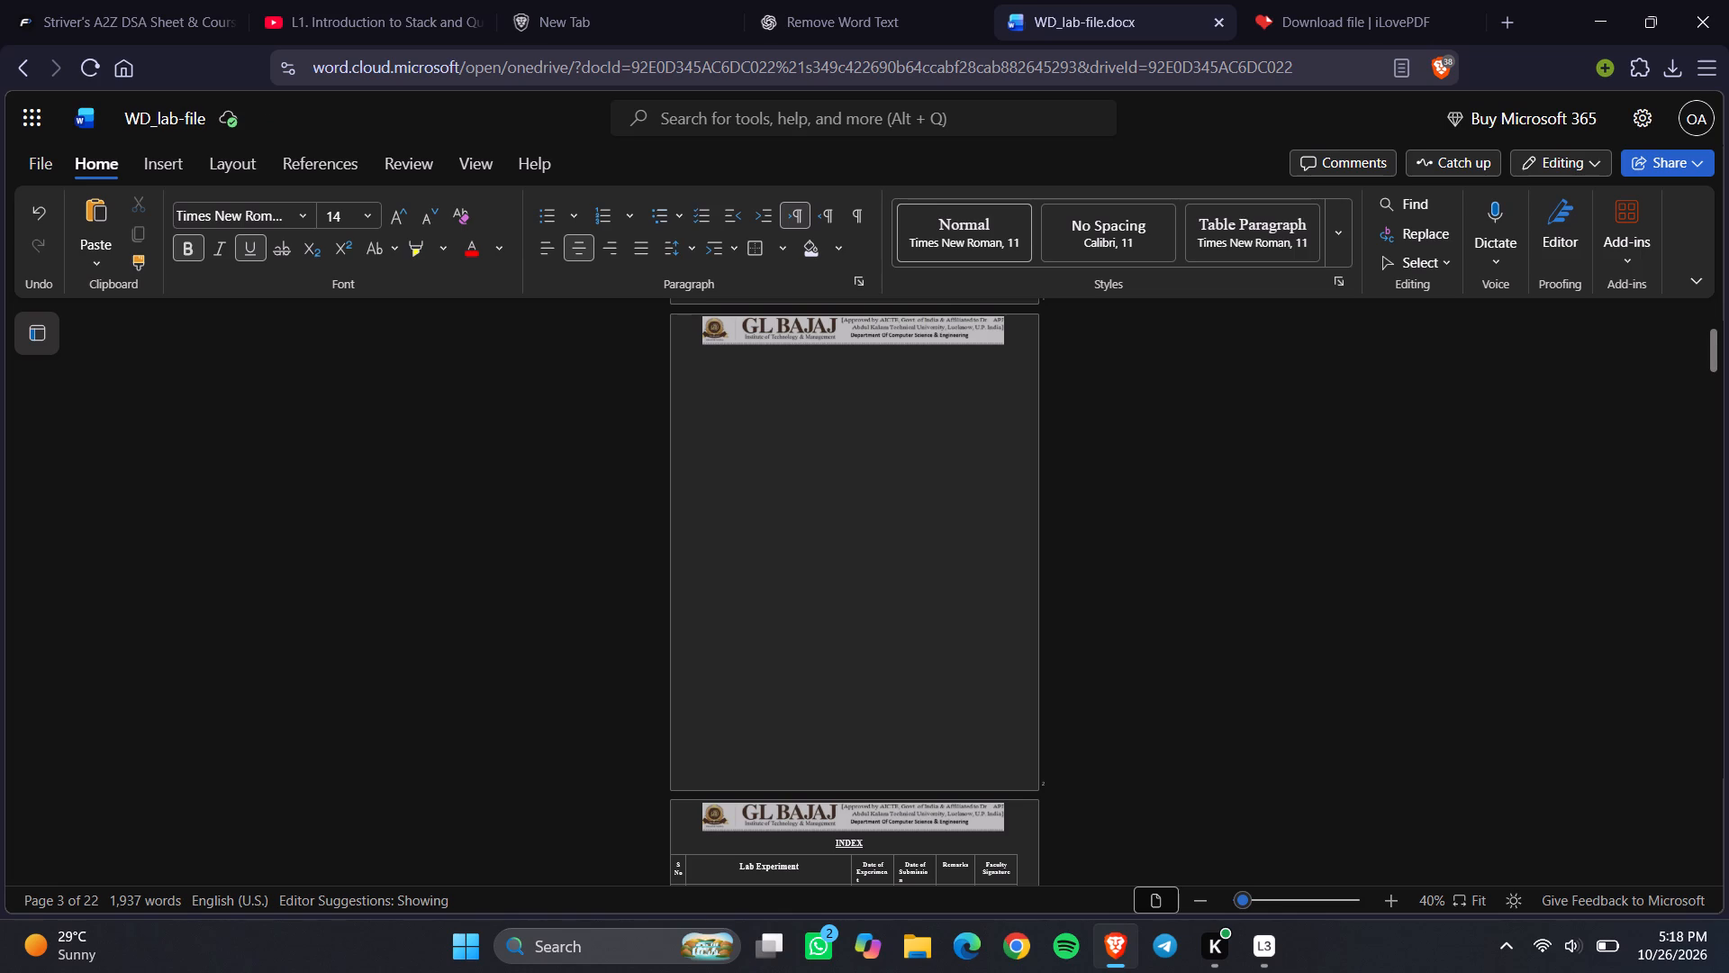
Under Experiment No.1, join "The static home page must contain three frames." directly onto the "HOMEPAGE:" line.
{"action": "scroll", "coordinate": [803, 661], "scroll_direction": "down", "scroll_amount": 2}
{"action": "scroll", "coordinate": [833, 409], "scroll_direction": "up", "scroll_amount": 2}
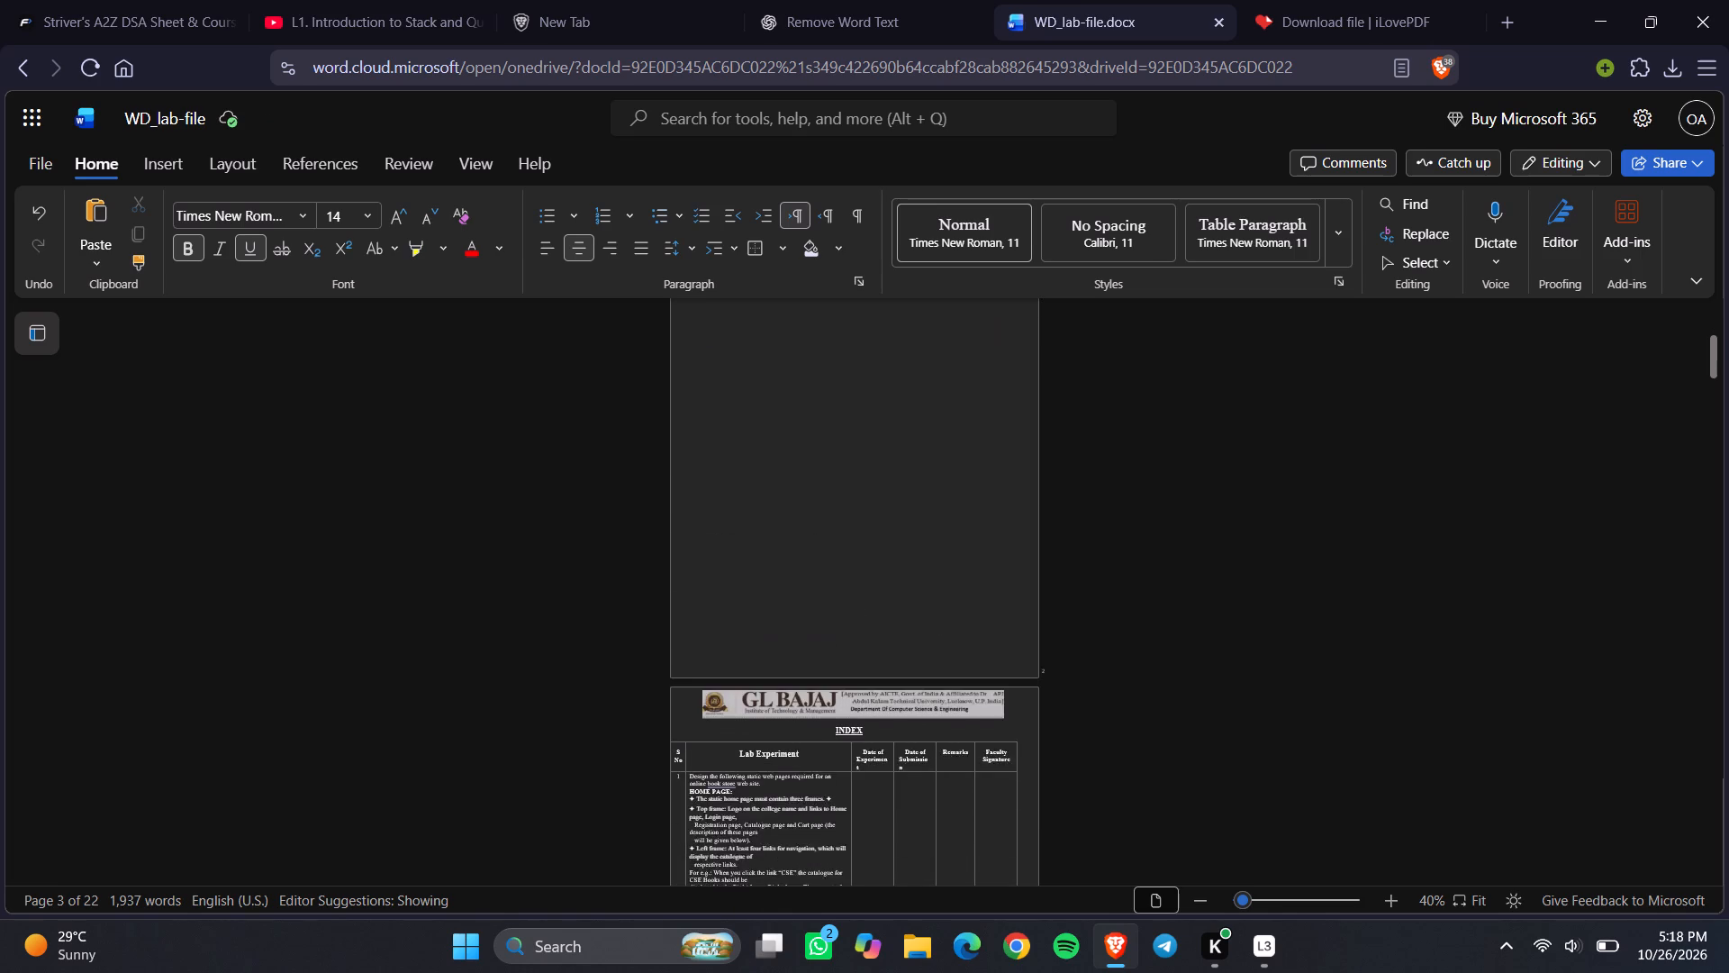
{"action": "scroll", "coordinate": [833, 409], "scroll_direction": "down", "scroll_amount": 1}
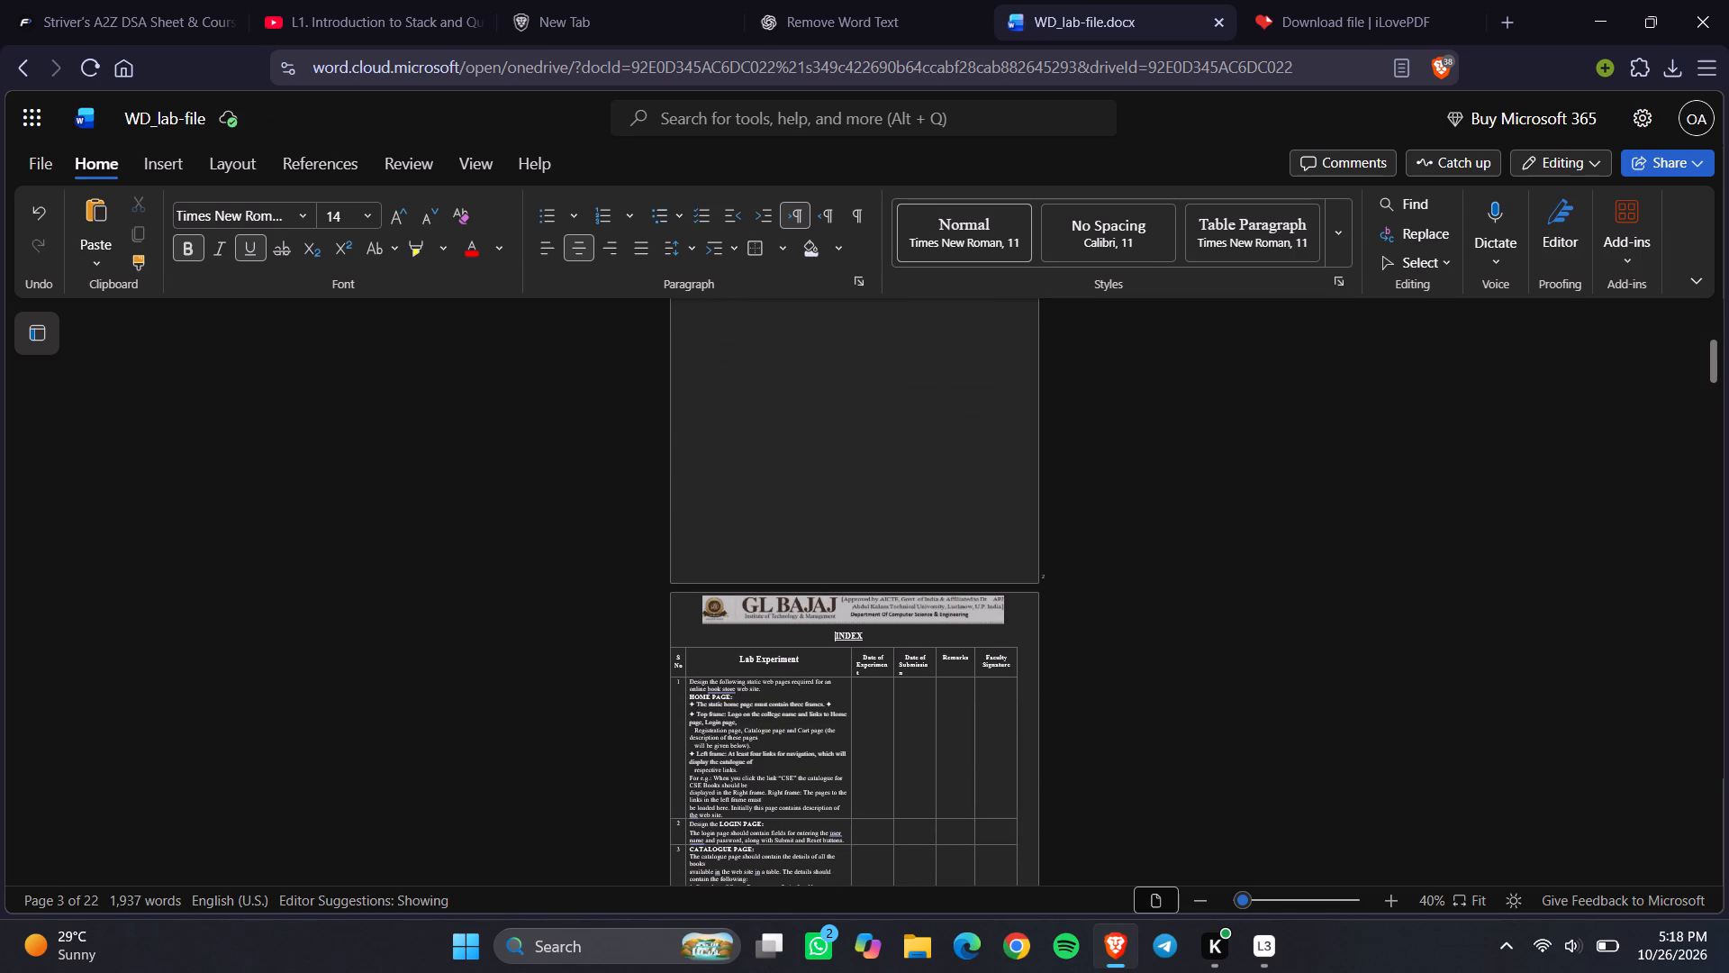
{"action": "scroll", "coordinate": [822, 545], "scroll_direction": "down", "scroll_amount": 7}
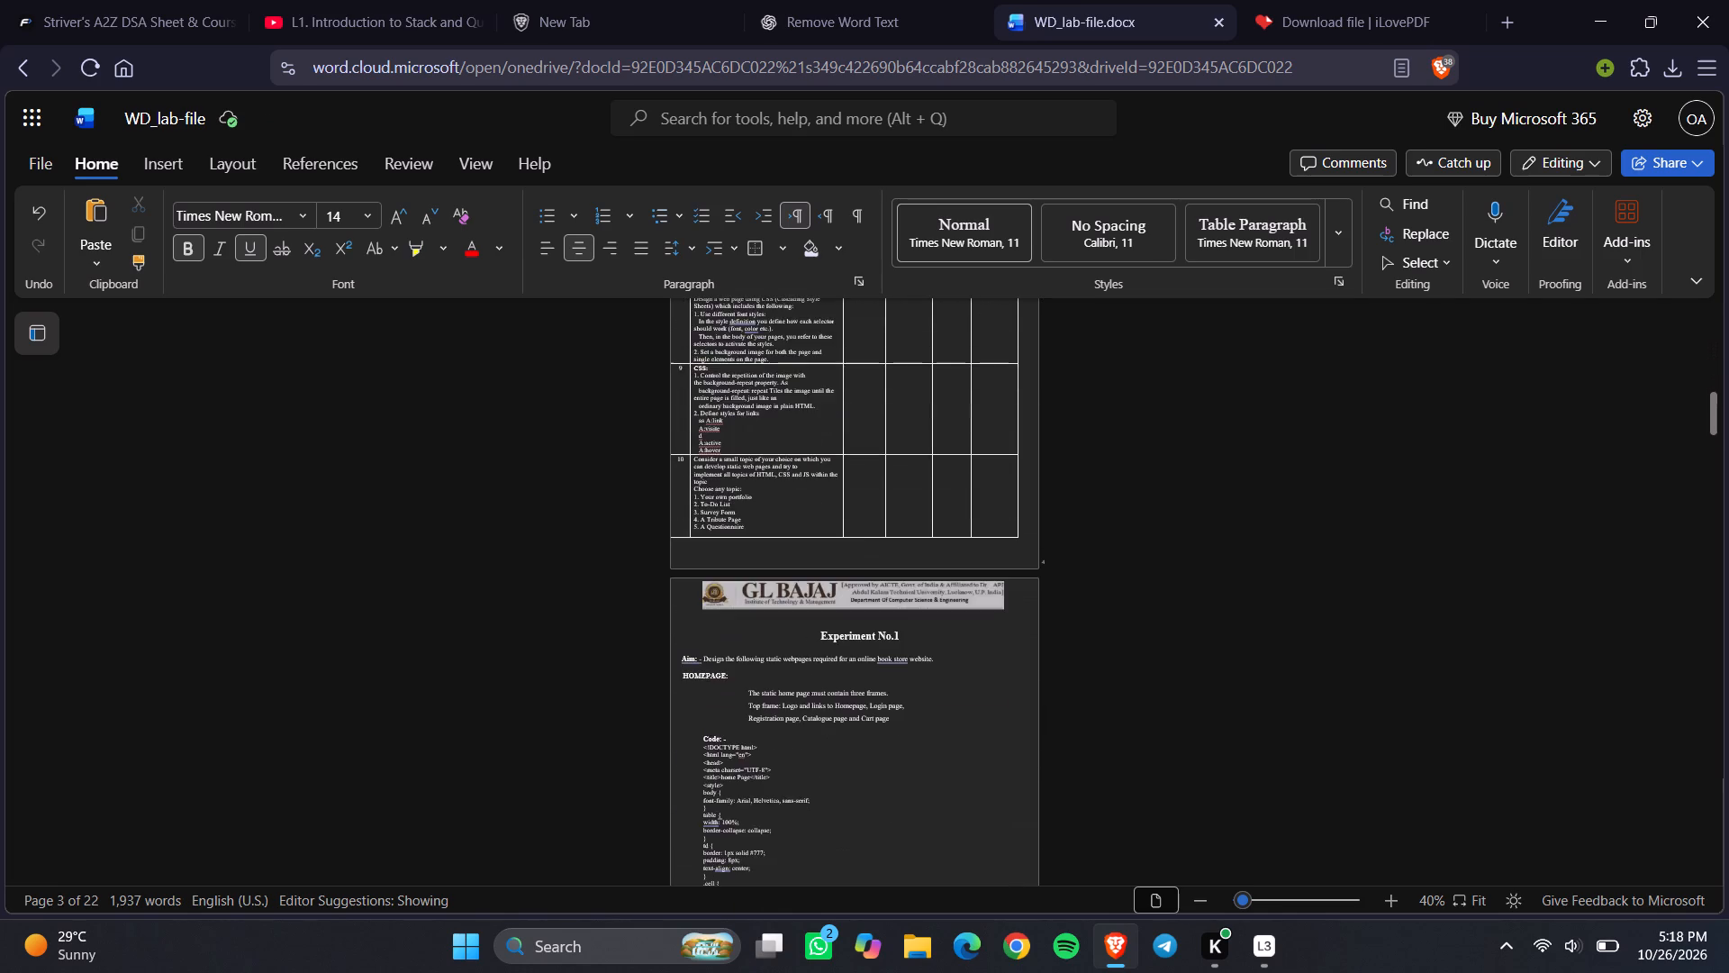
{"action": "scroll", "coordinate": [822, 545], "scroll_direction": "down", "scroll_amount": 1}
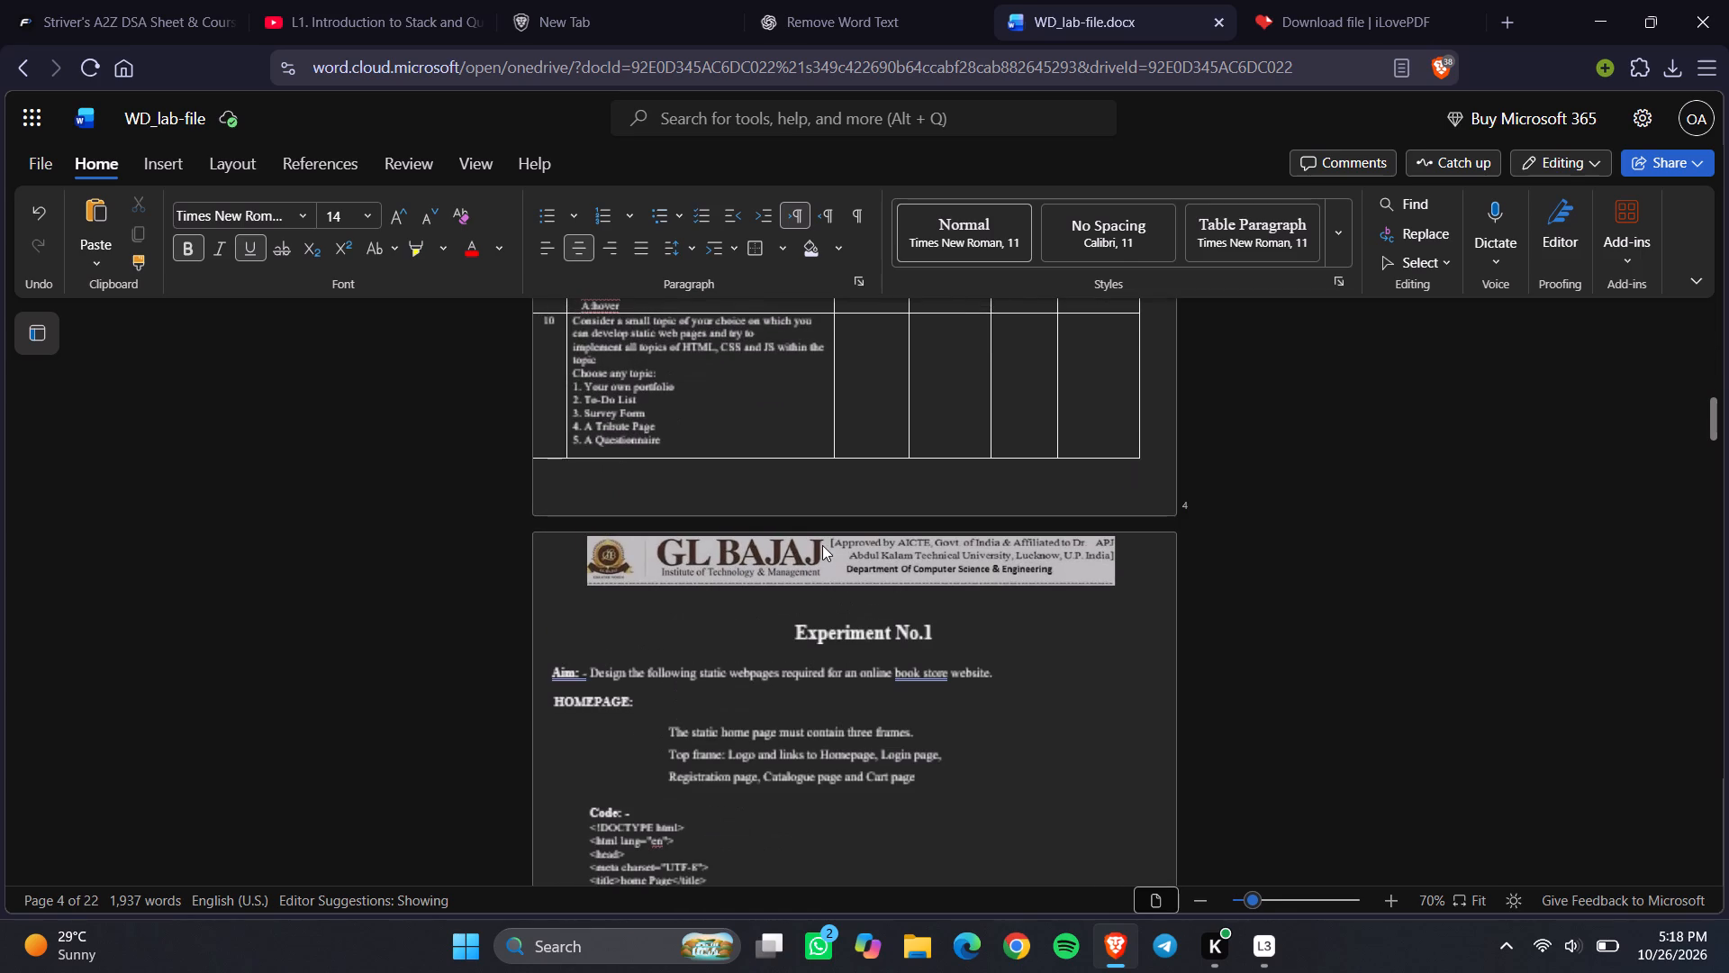
{"action": "scroll", "coordinate": [822, 545], "scroll_direction": "down", "scroll_amount": 1}
{"action": "left_click", "coordinate": [840, 511]}
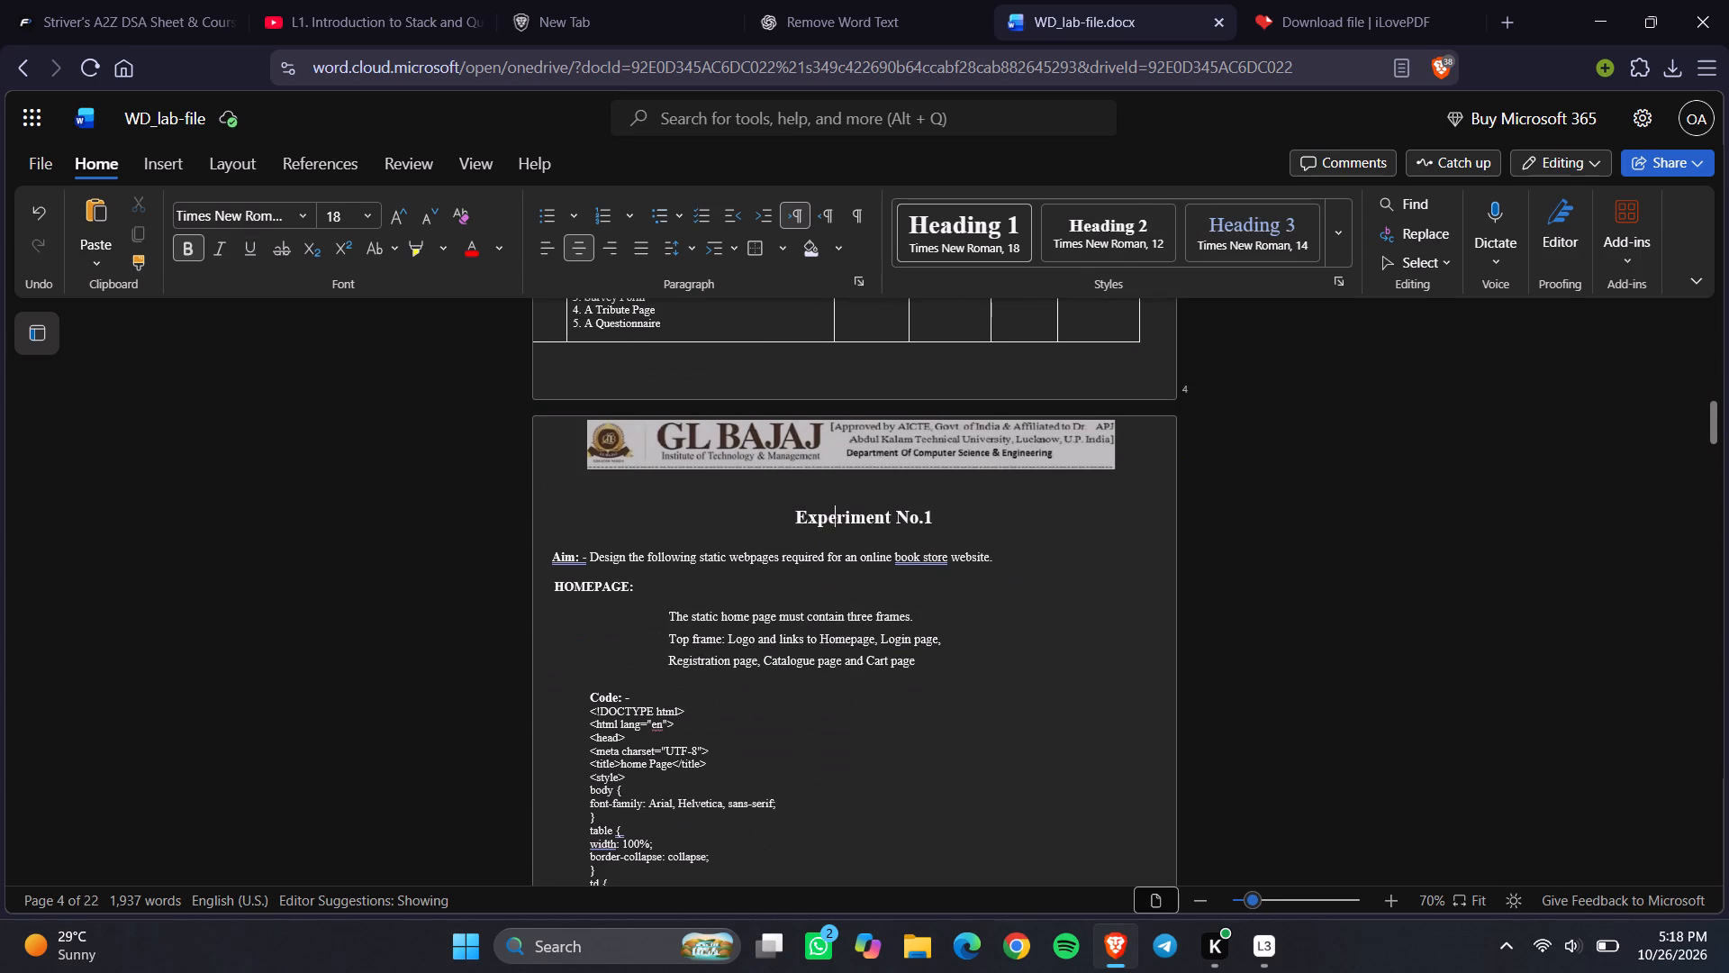
{"action": "left_click", "coordinate": [814, 571]}
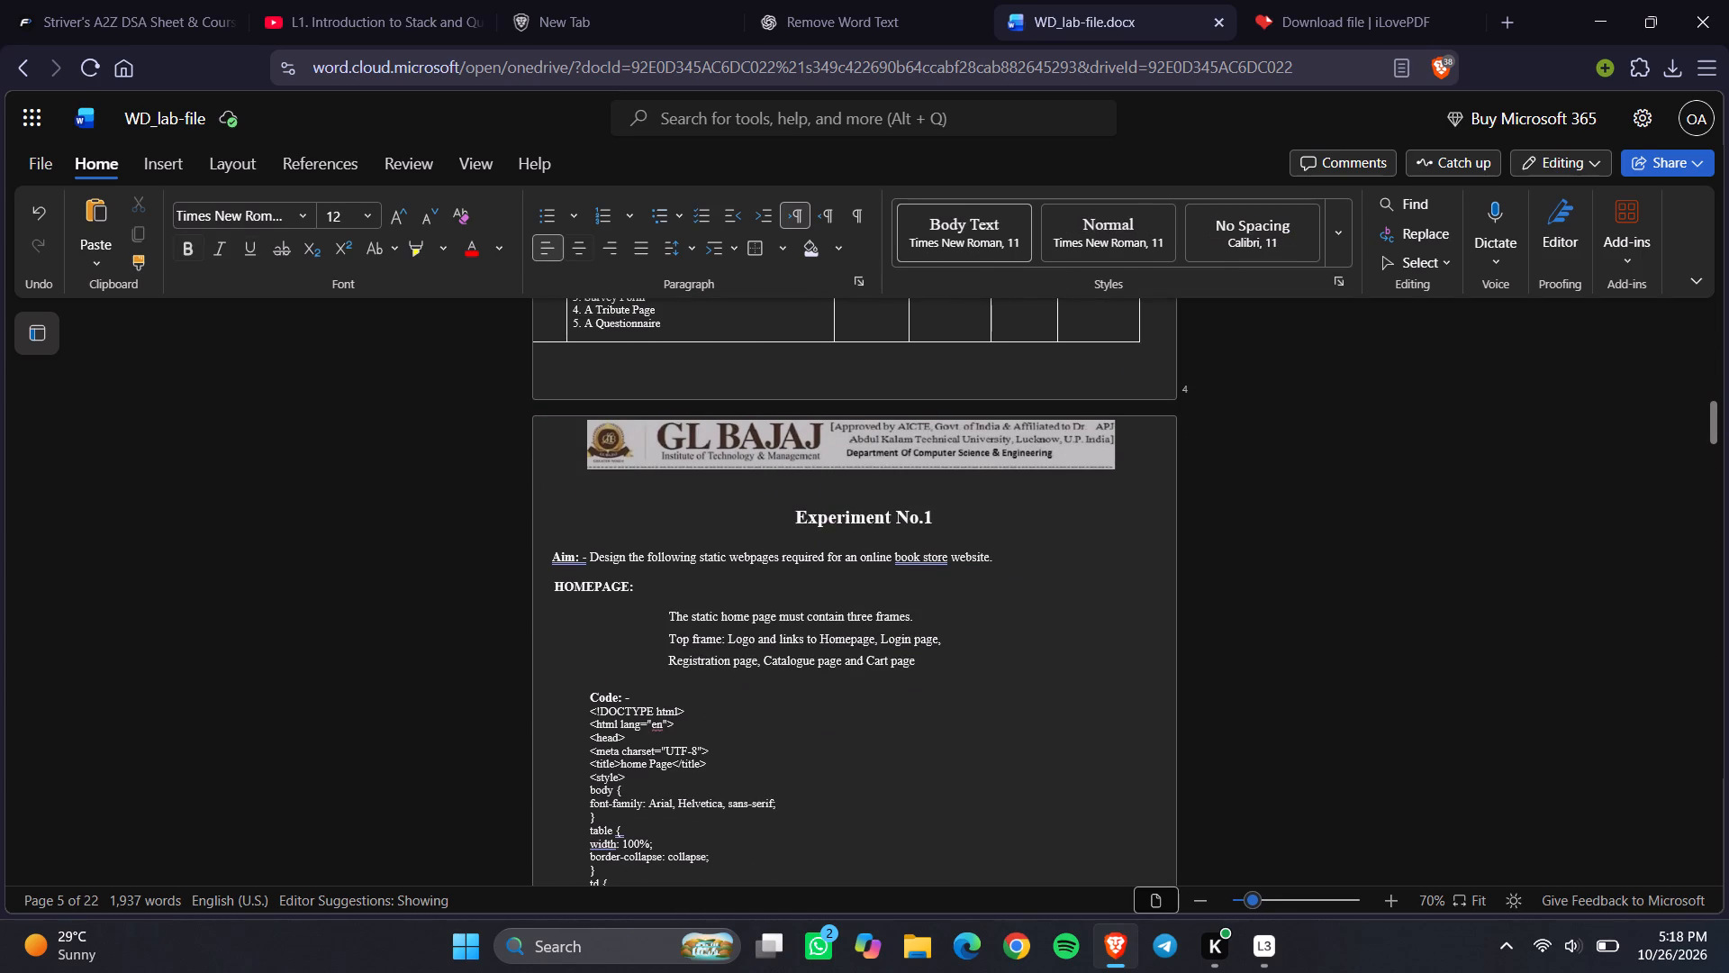
{"action": "left_click", "coordinate": [801, 554]}
{"action": "left_click", "coordinate": [792, 634]}
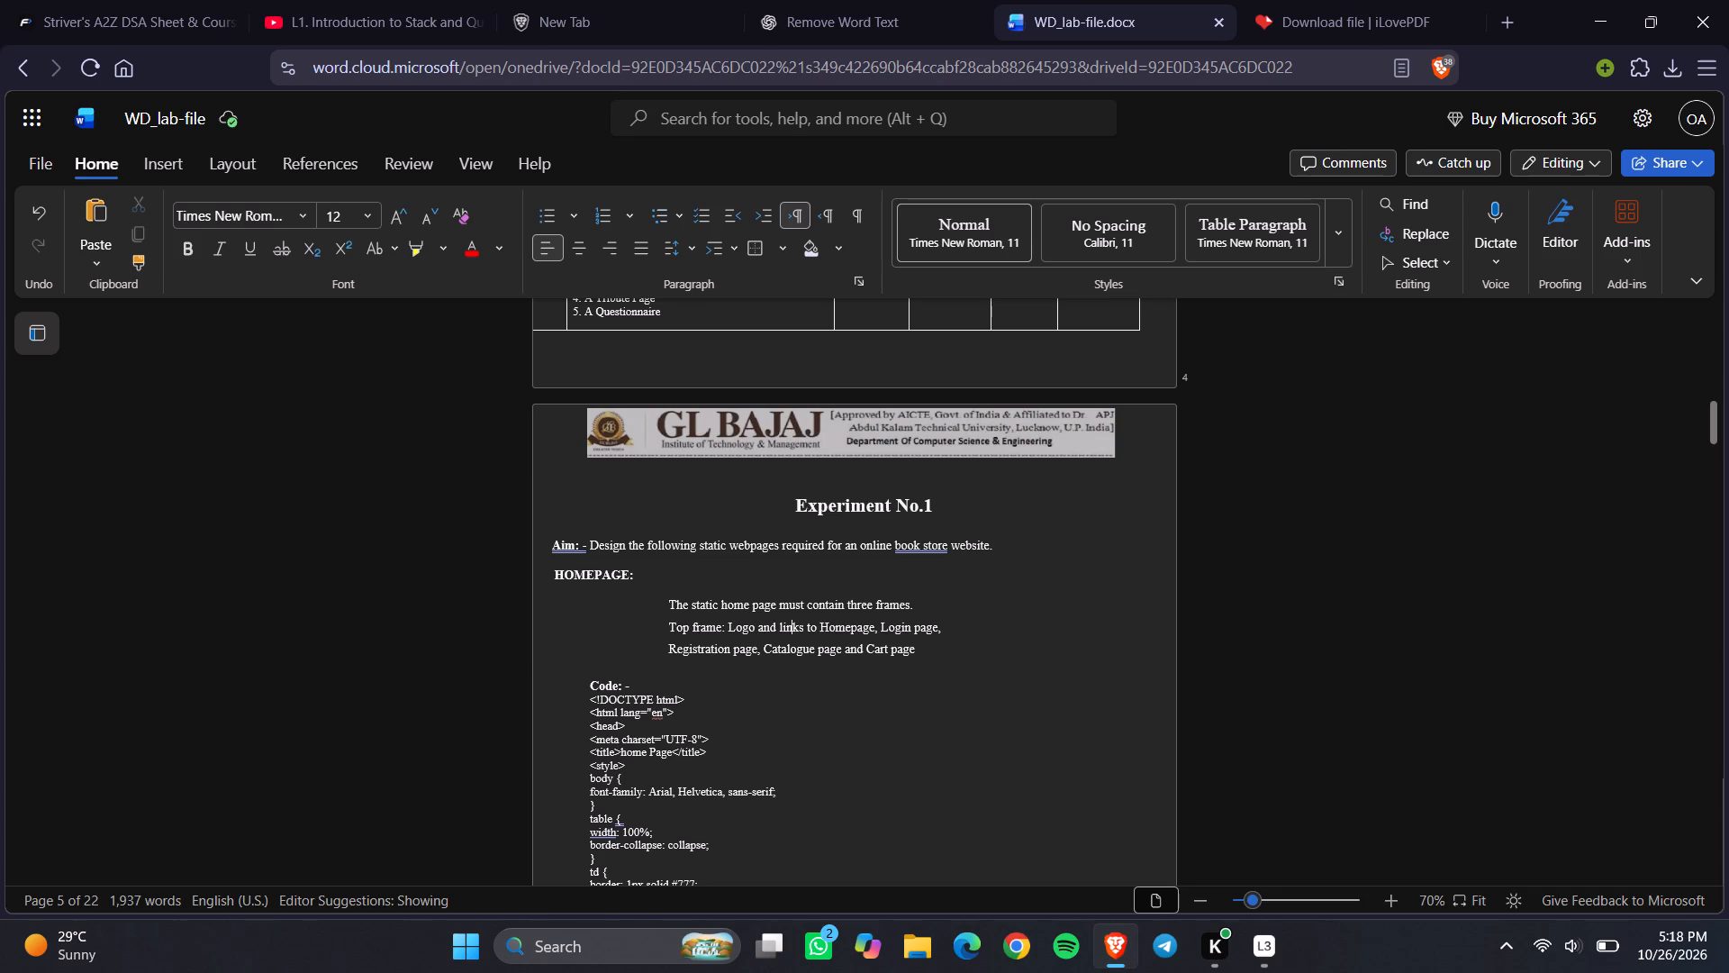
{"action": "left_click", "coordinate": [667, 604]}
{"action": "key", "text": "BackSpace"}
{"action": "key", "text": "BackSpace"}
{"action": "key", "text": "BackSpace"}
{"action": "key", "text": "BackSpace"}
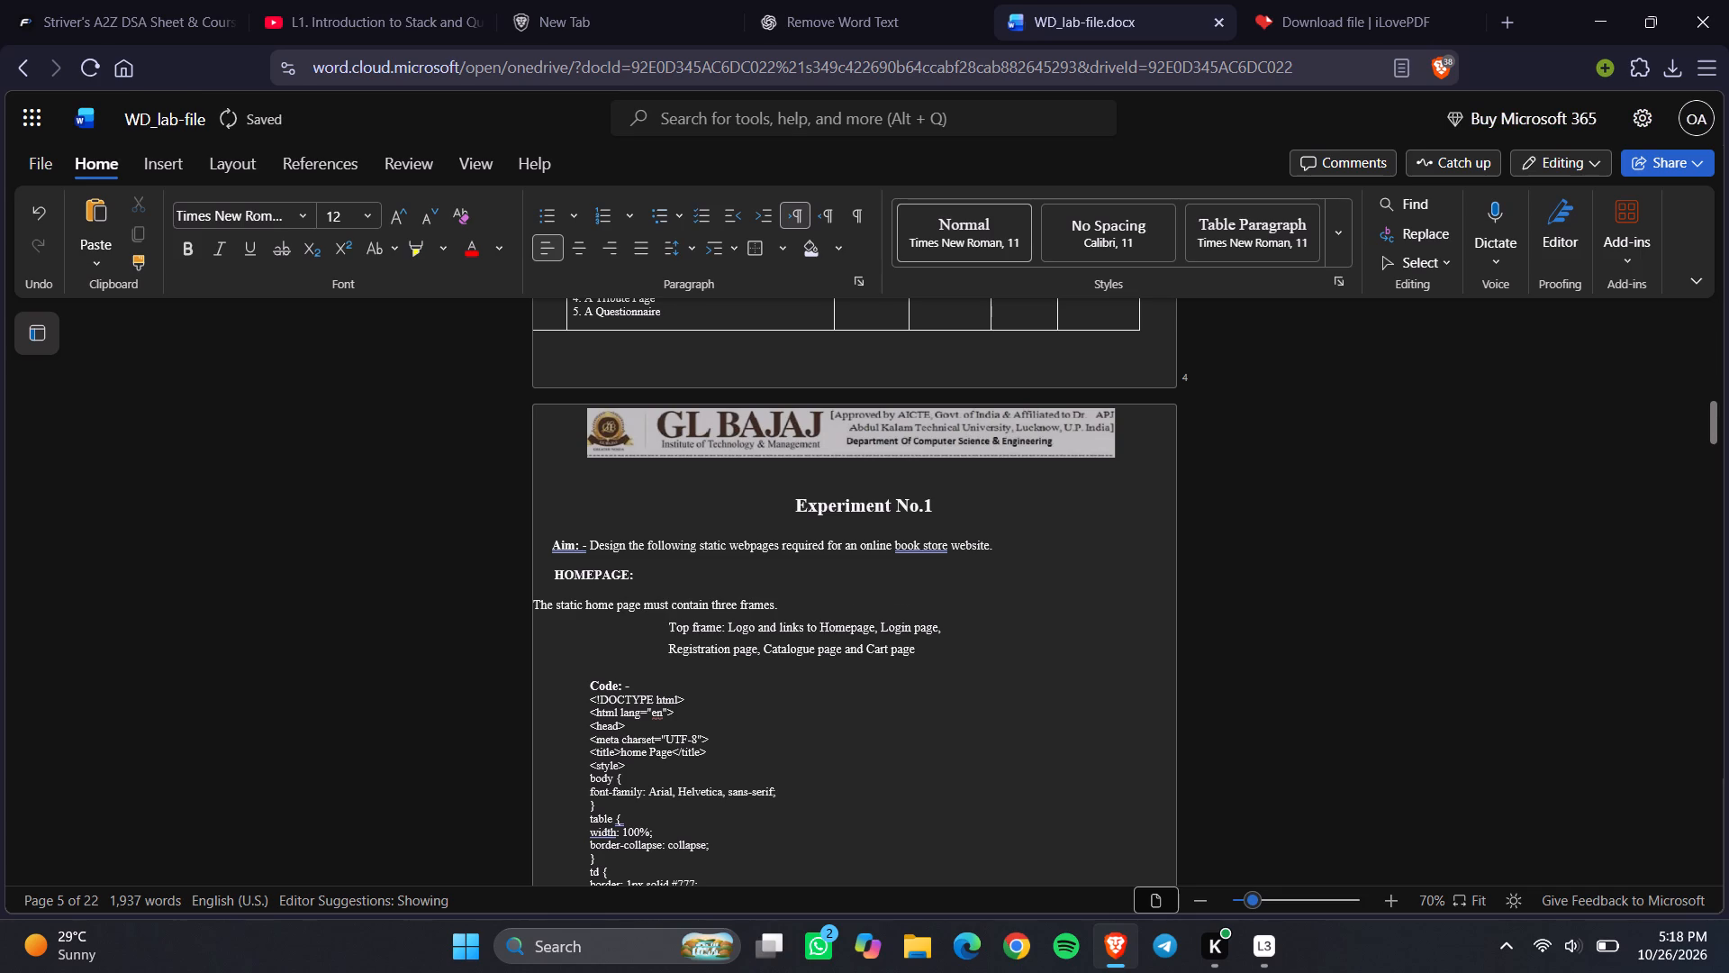
{"action": "key", "text": "BackSpace"}
{"action": "key", "text": "BackSpace"}
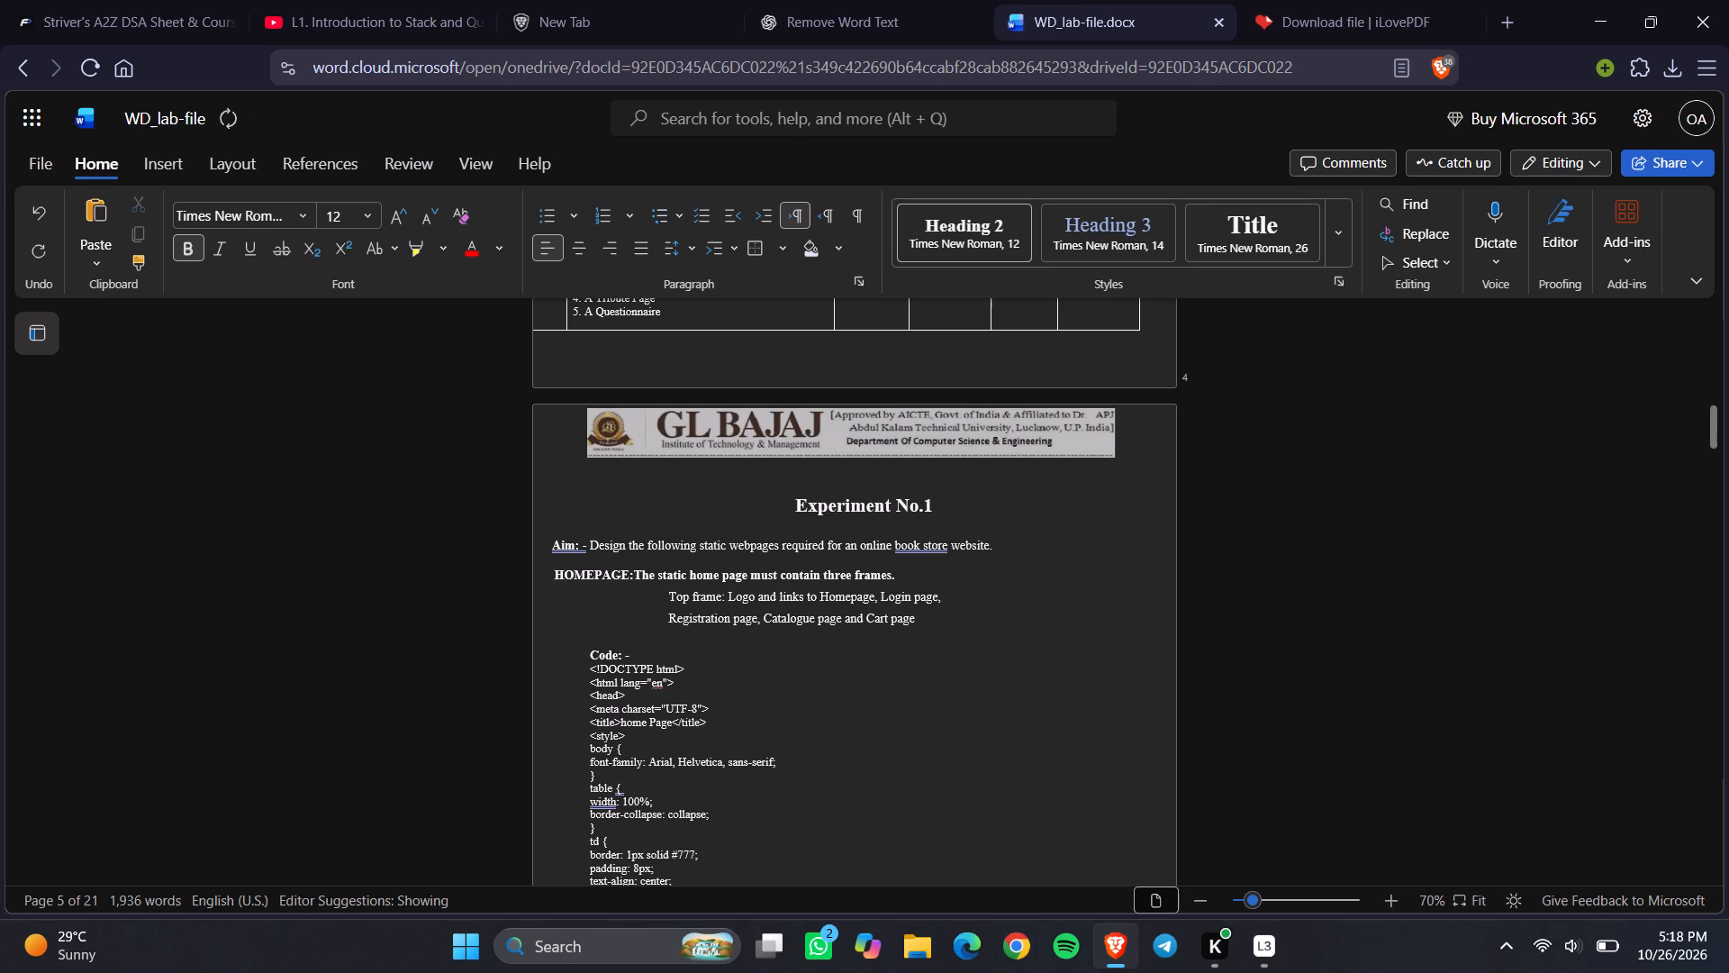
Reduce the indent of the "Top frame" paragraph so it lines up with the HOMEPAGE heading.
{"action": "left_click", "coordinate": [665, 602]}
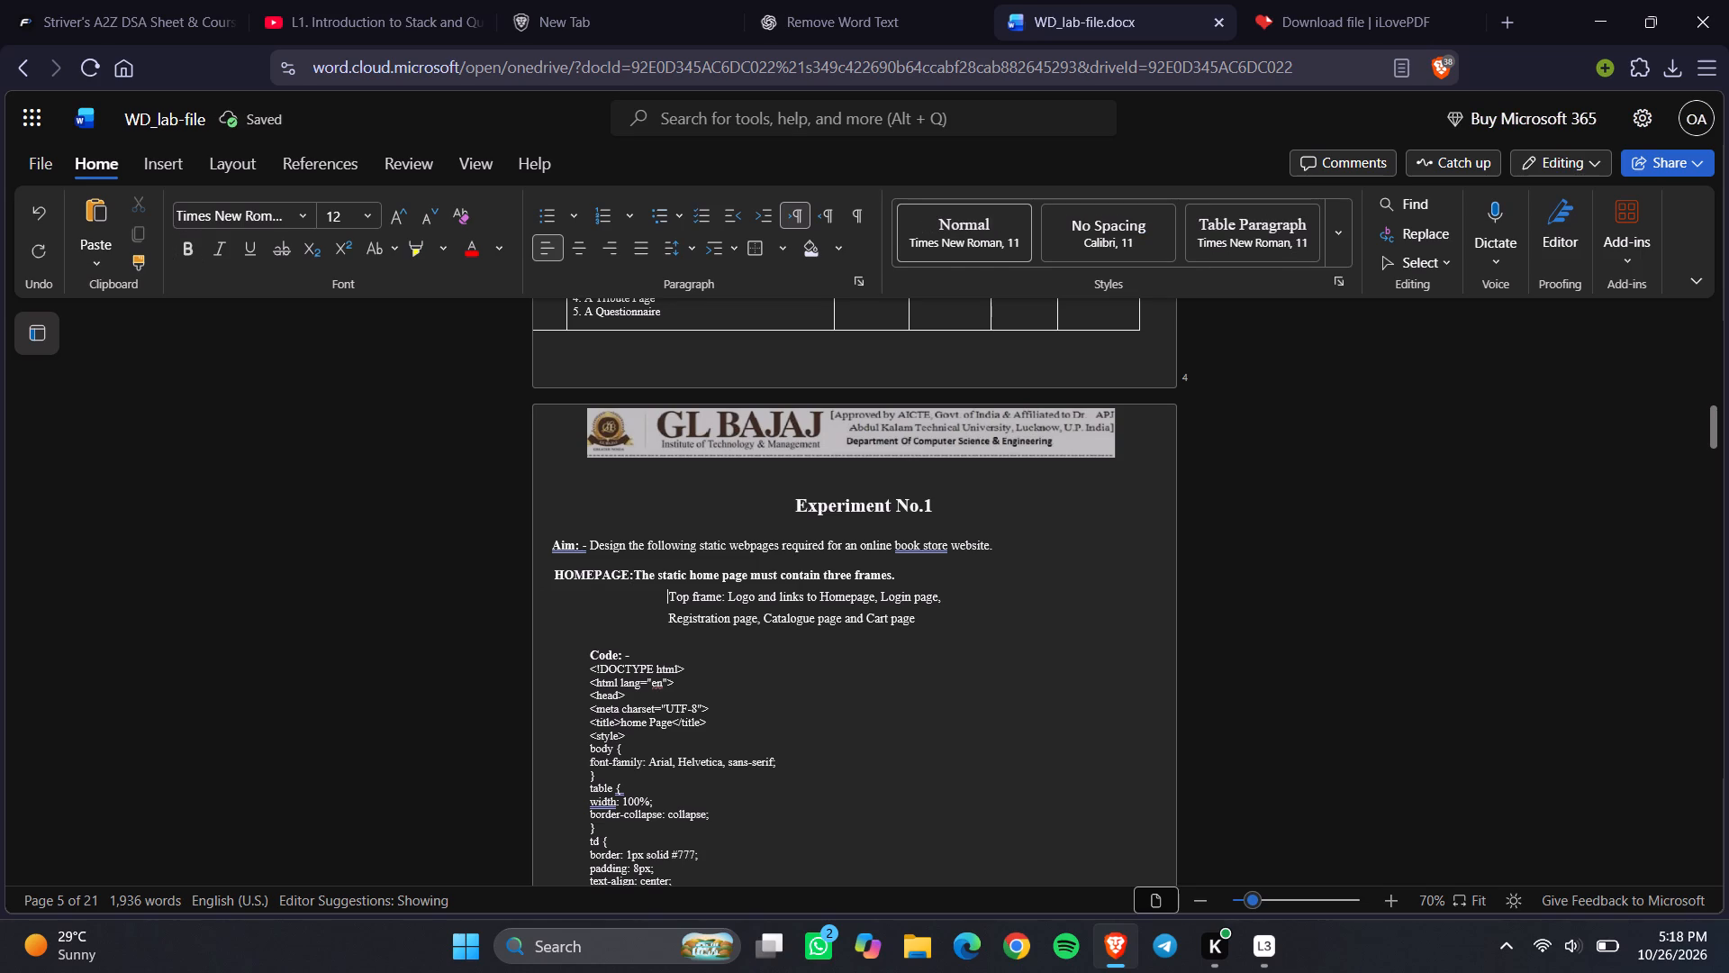
{"action": "key", "text": "BackSpace"}
{"action": "key", "text": "BackSpace"}
{"action": "key", "text": "BackSpace"}
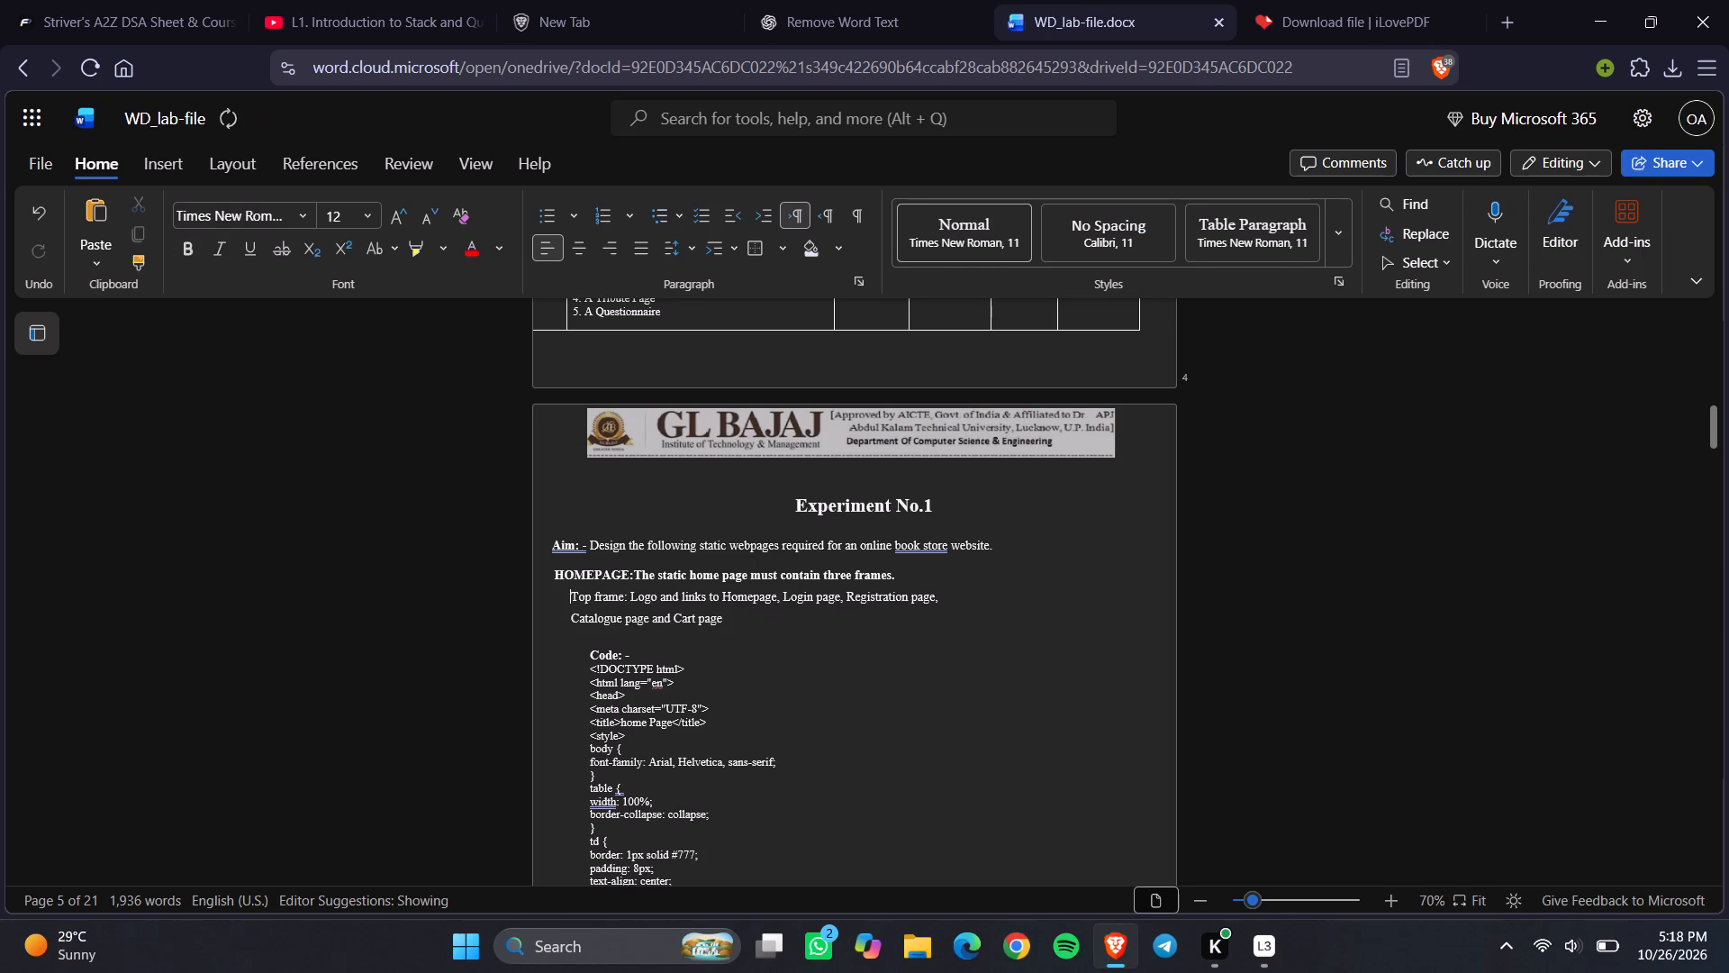
{"action": "key", "text": "BackSpace"}
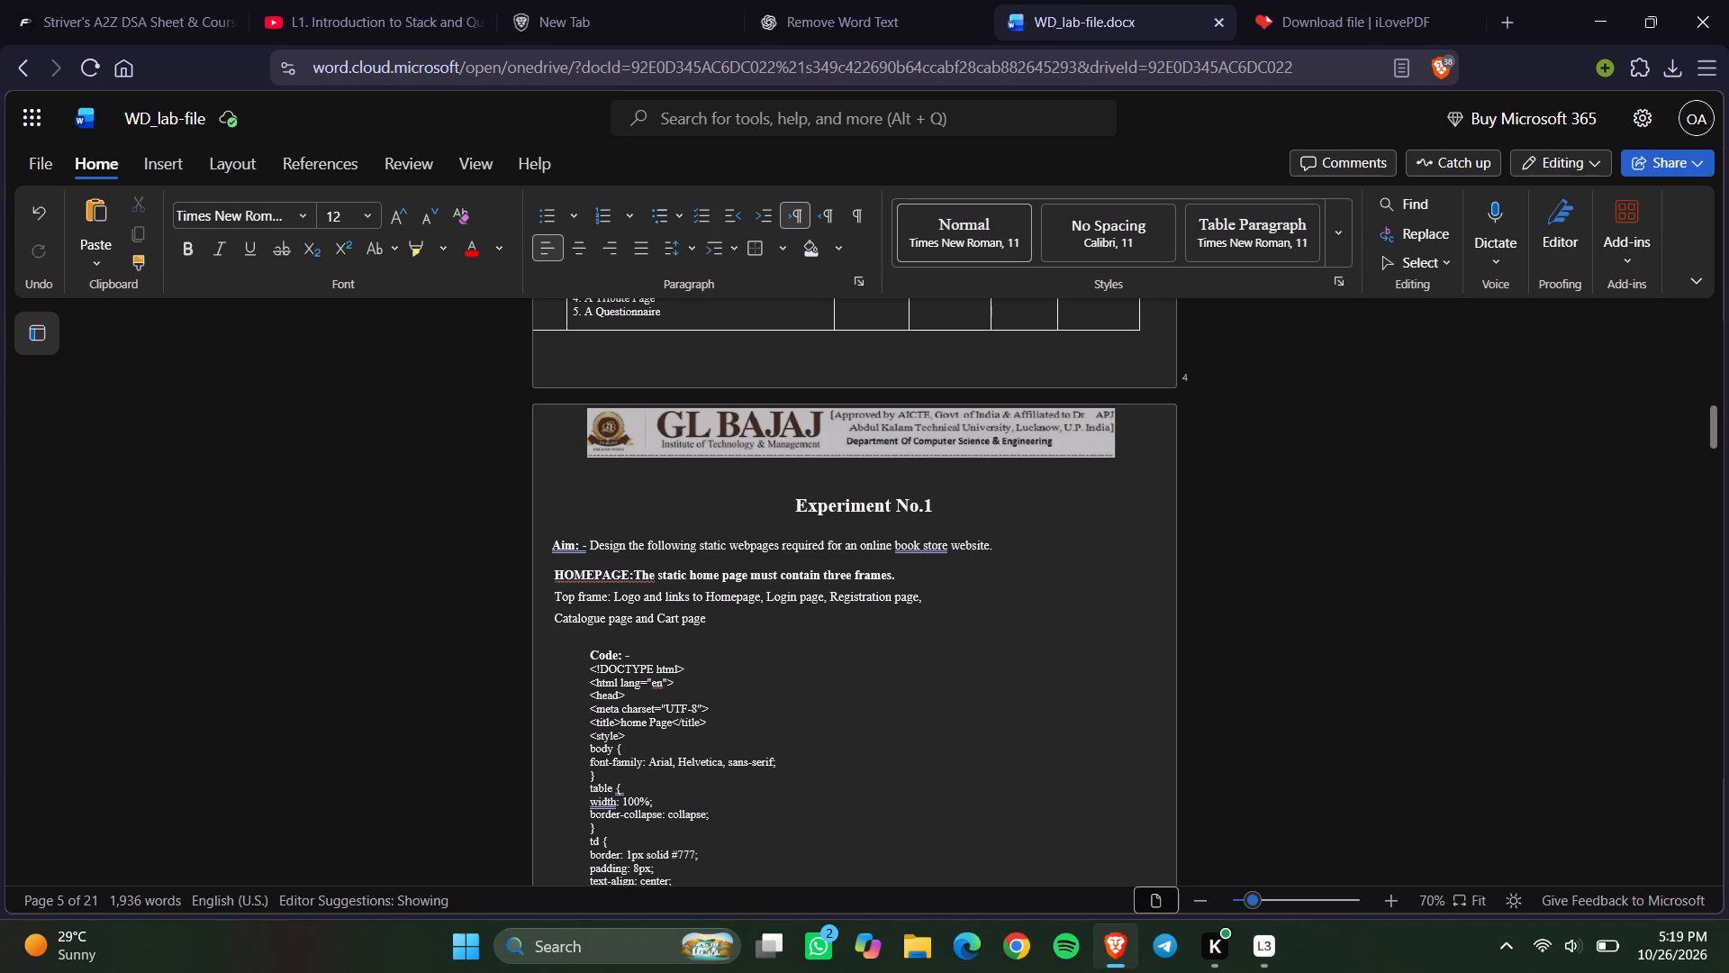
Select the sentence "The static home page must contain three frames." on the HOMEPAGE line.
{"action": "left_click", "coordinate": [637, 574]}
{"action": "left_click_drag", "start_coordinate": [904, 577], "coordinate": [638, 576]}
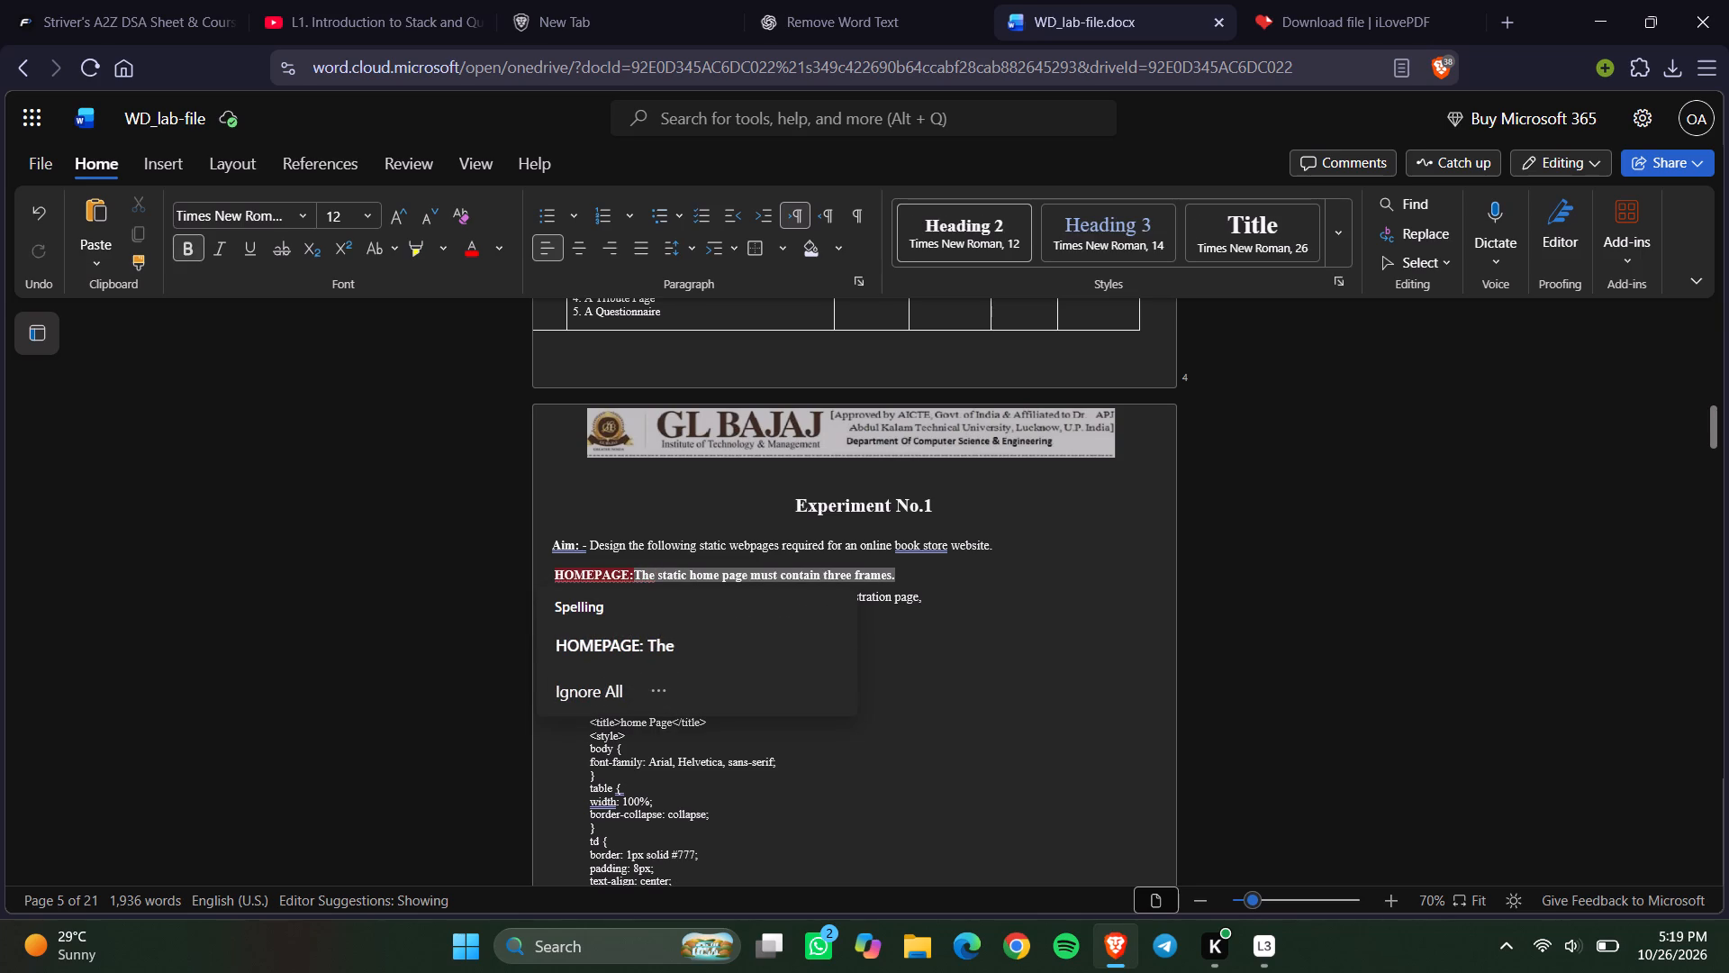
{"action": "left_click_drag", "start_coordinate": [638, 576], "coordinate": [636, 576]}
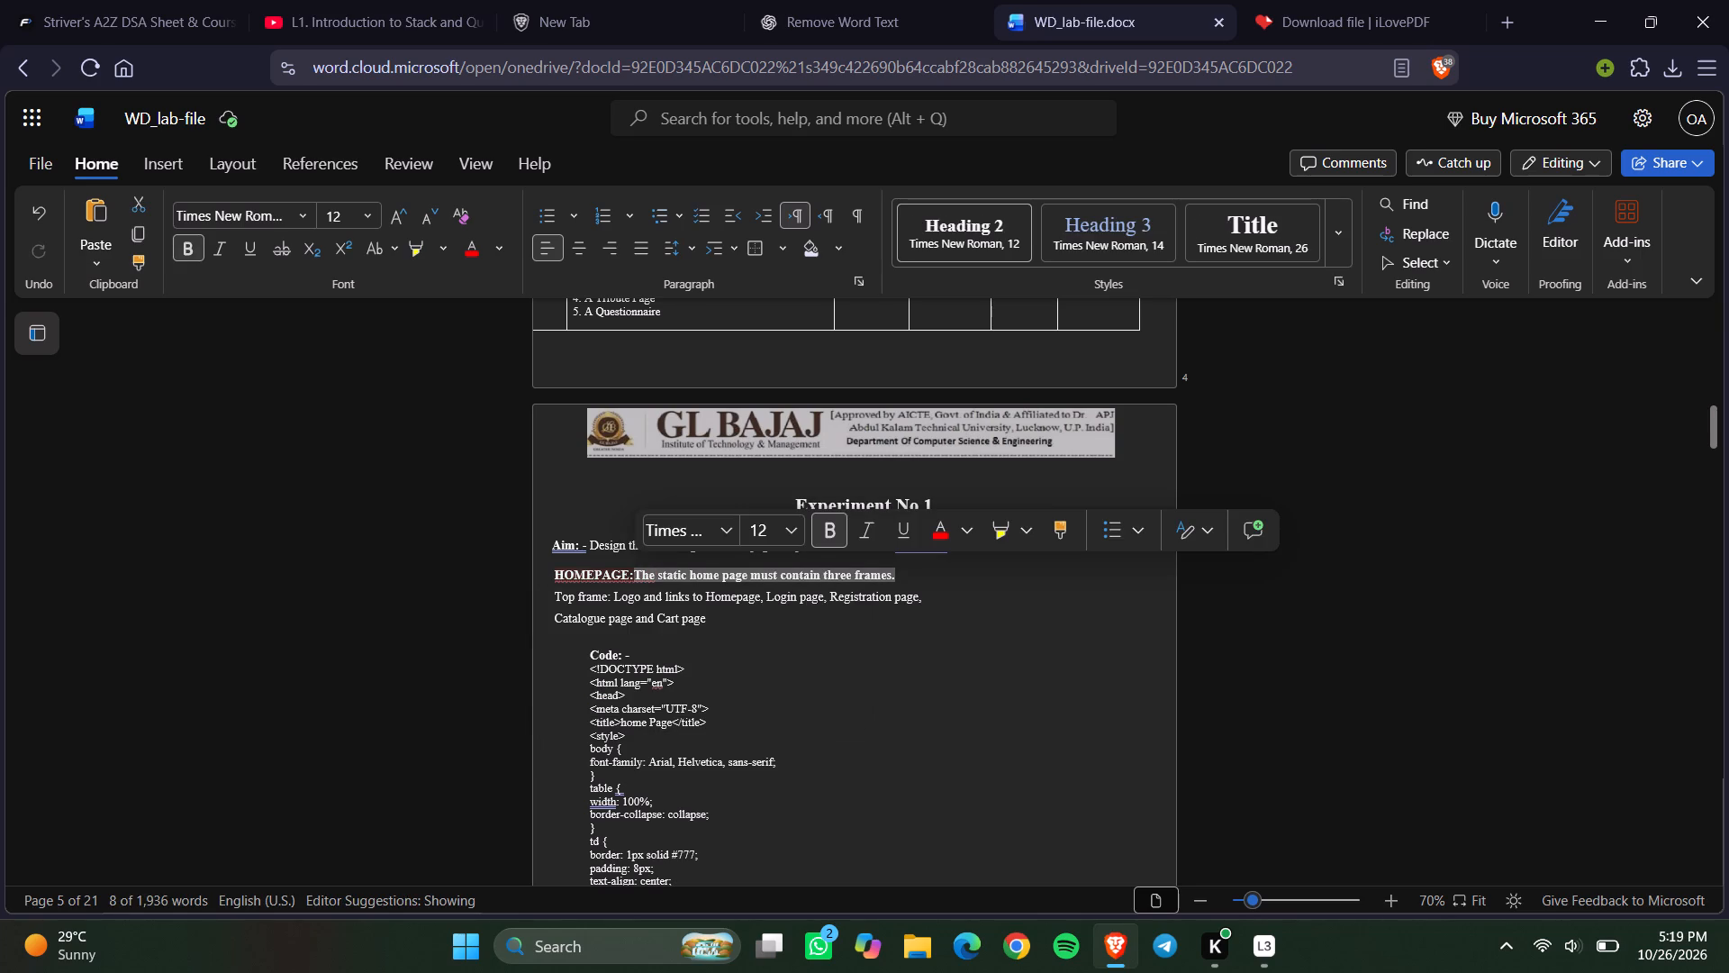
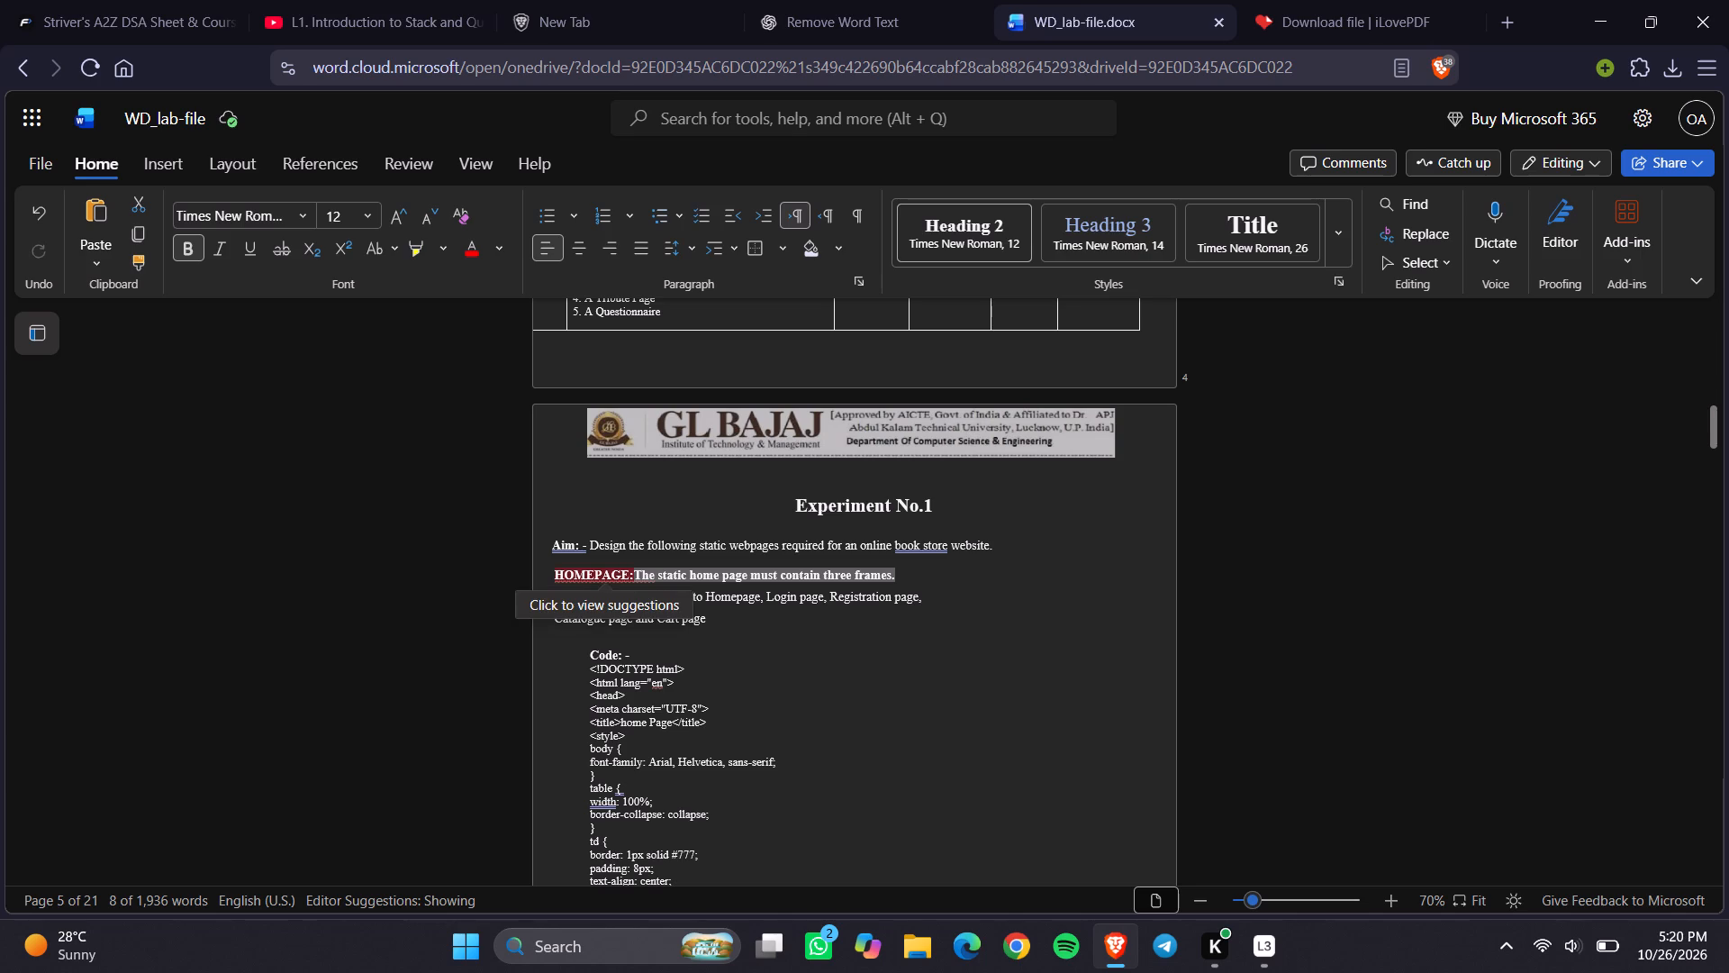
Remove the bold formatting from the sentence "The static home page must contain three frames." on the HOMEPAGE line.
{"action": "left_click", "coordinate": [643, 582]}
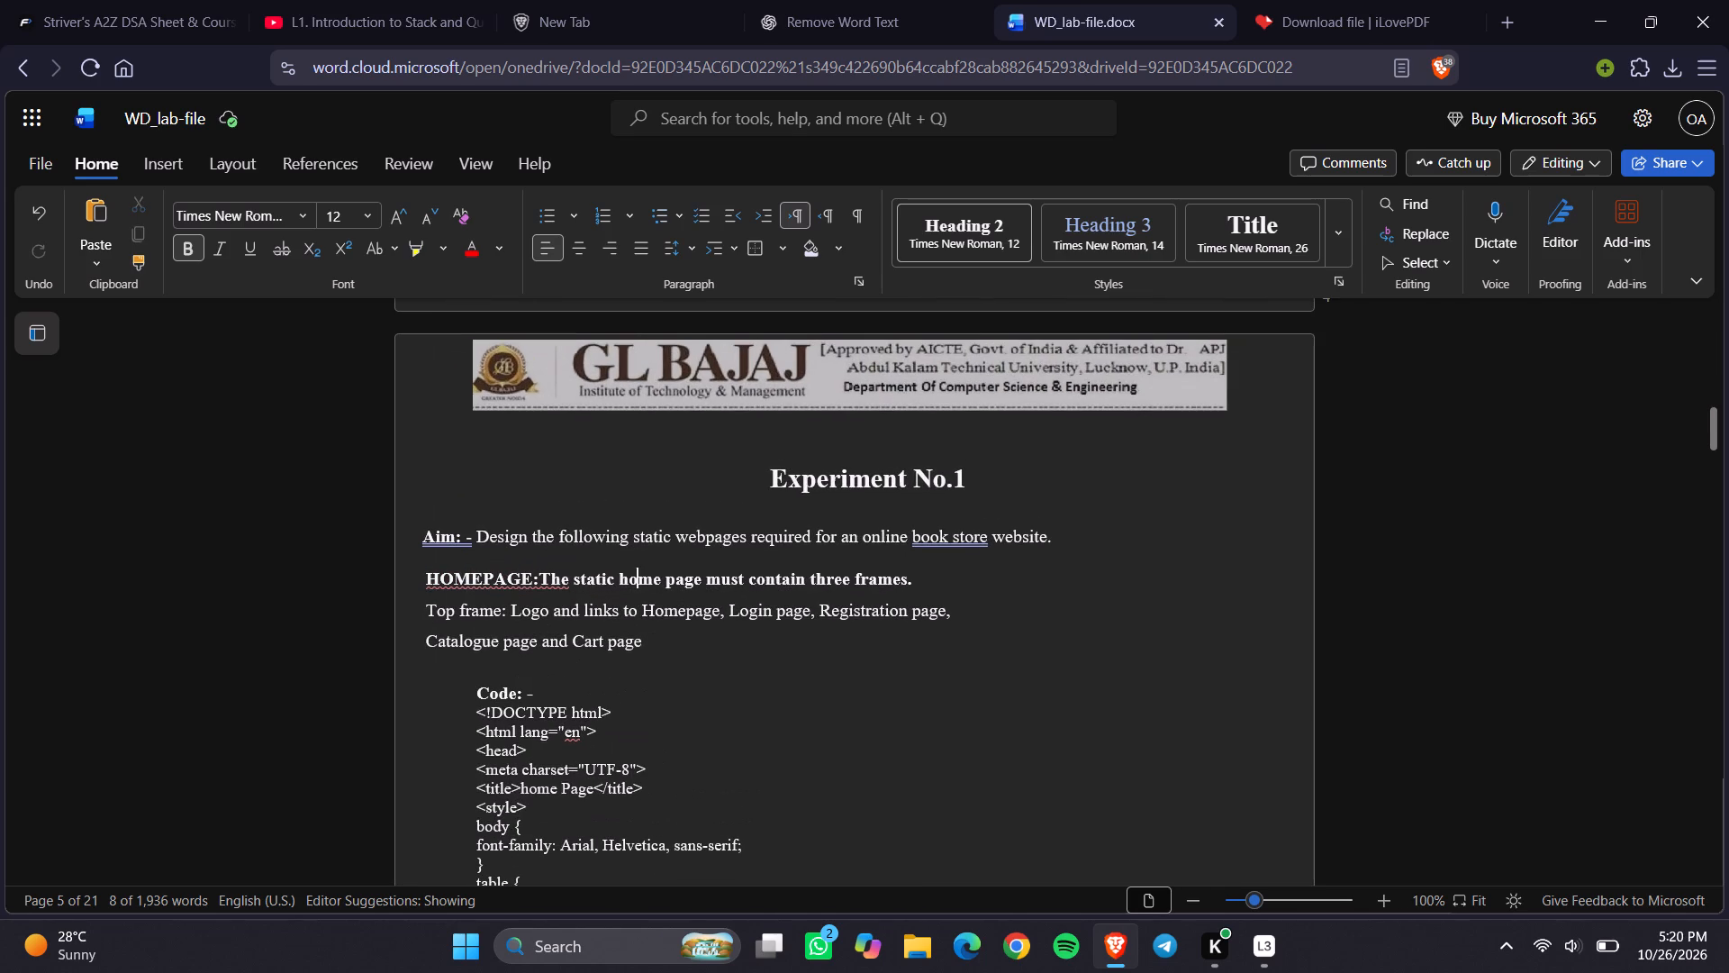
{"action": "left_click_drag", "start_coordinate": [918, 583], "coordinate": [613, 594]}
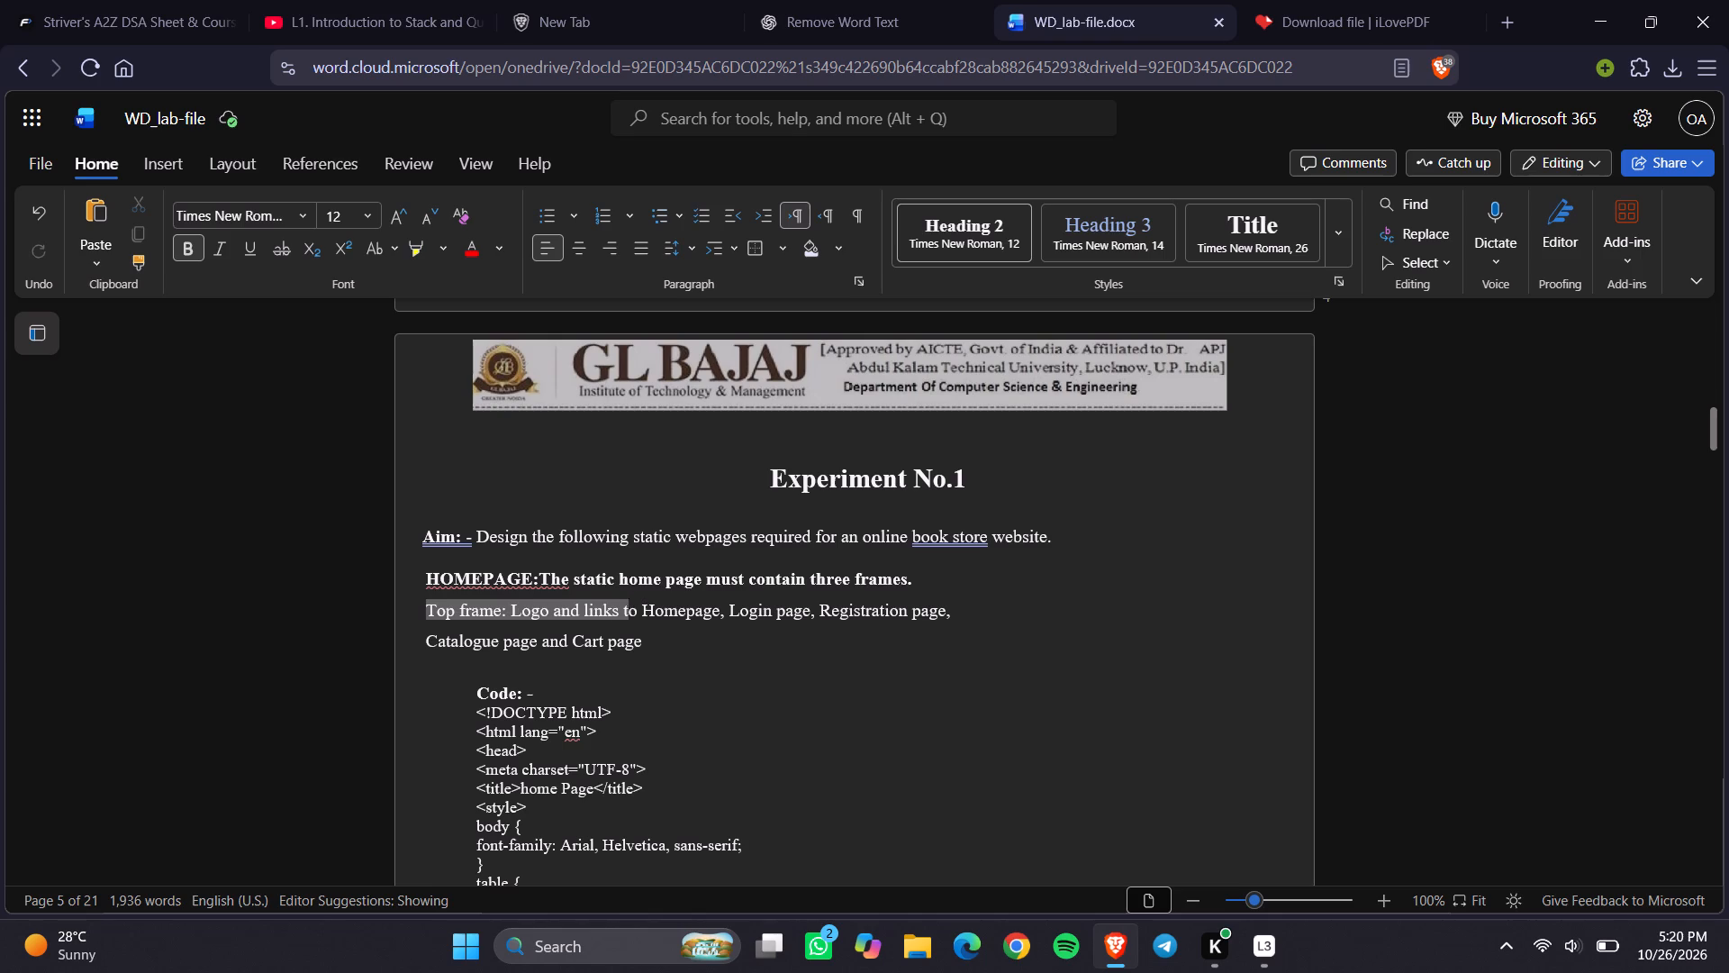
{"action": "left_click_drag", "start_coordinate": [613, 594], "coordinate": [541, 577]}
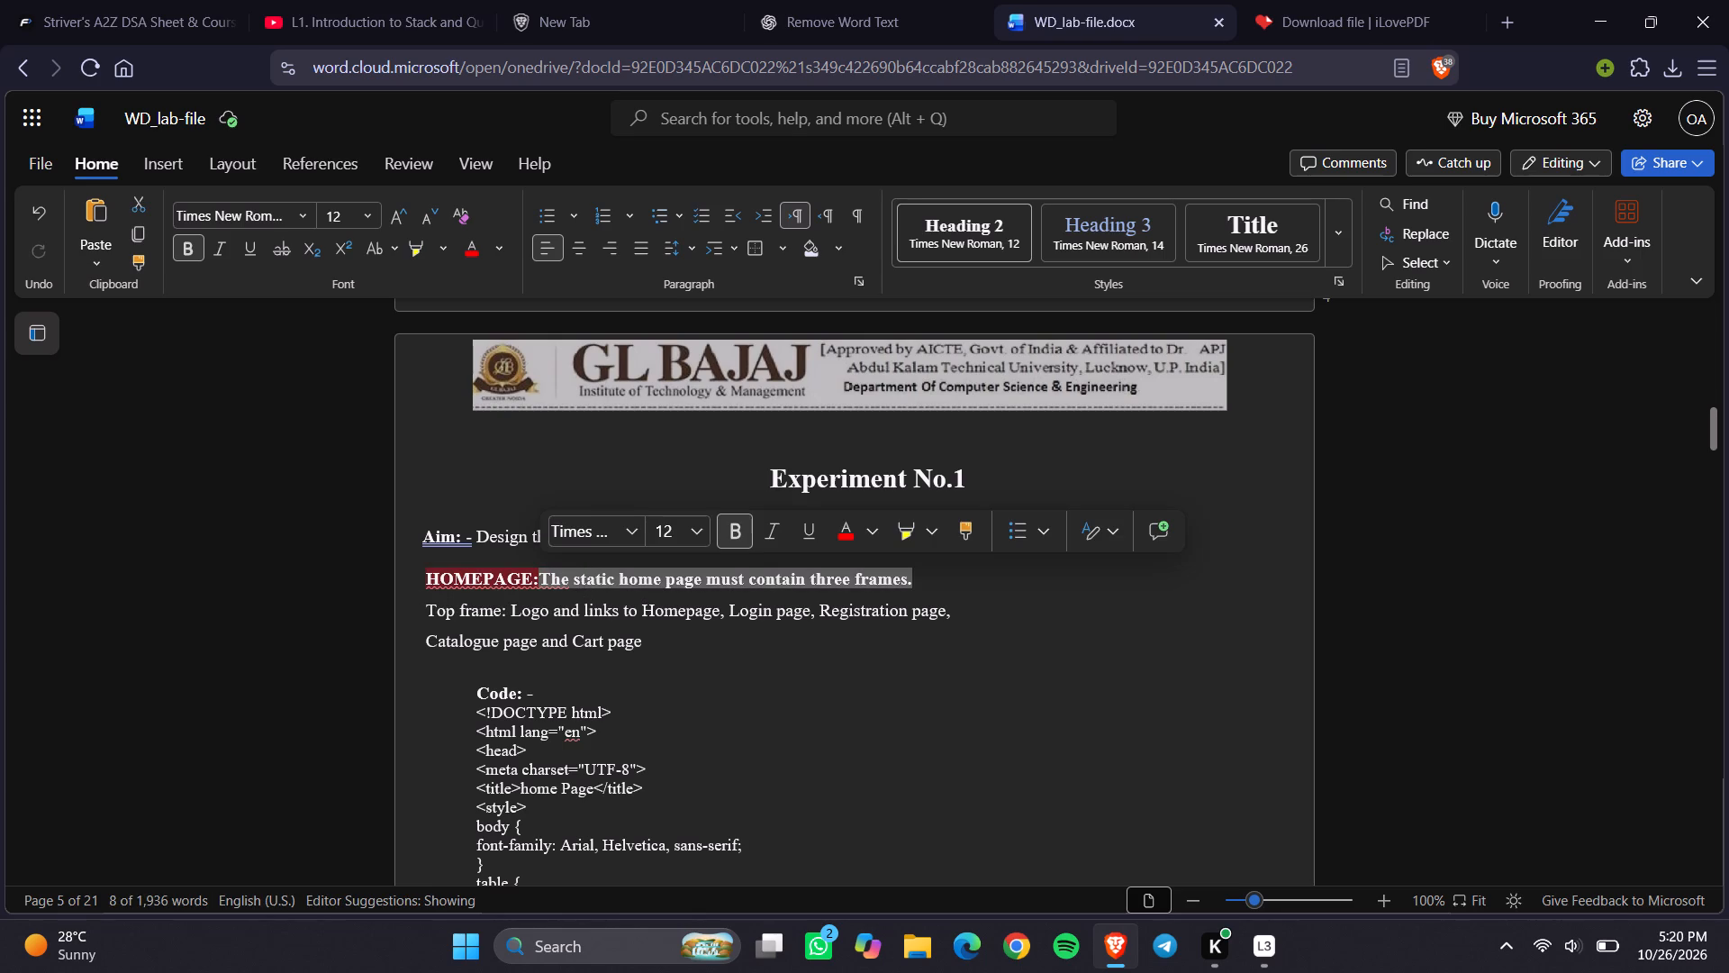
{"action": "key", "text": "ctrl+b"}
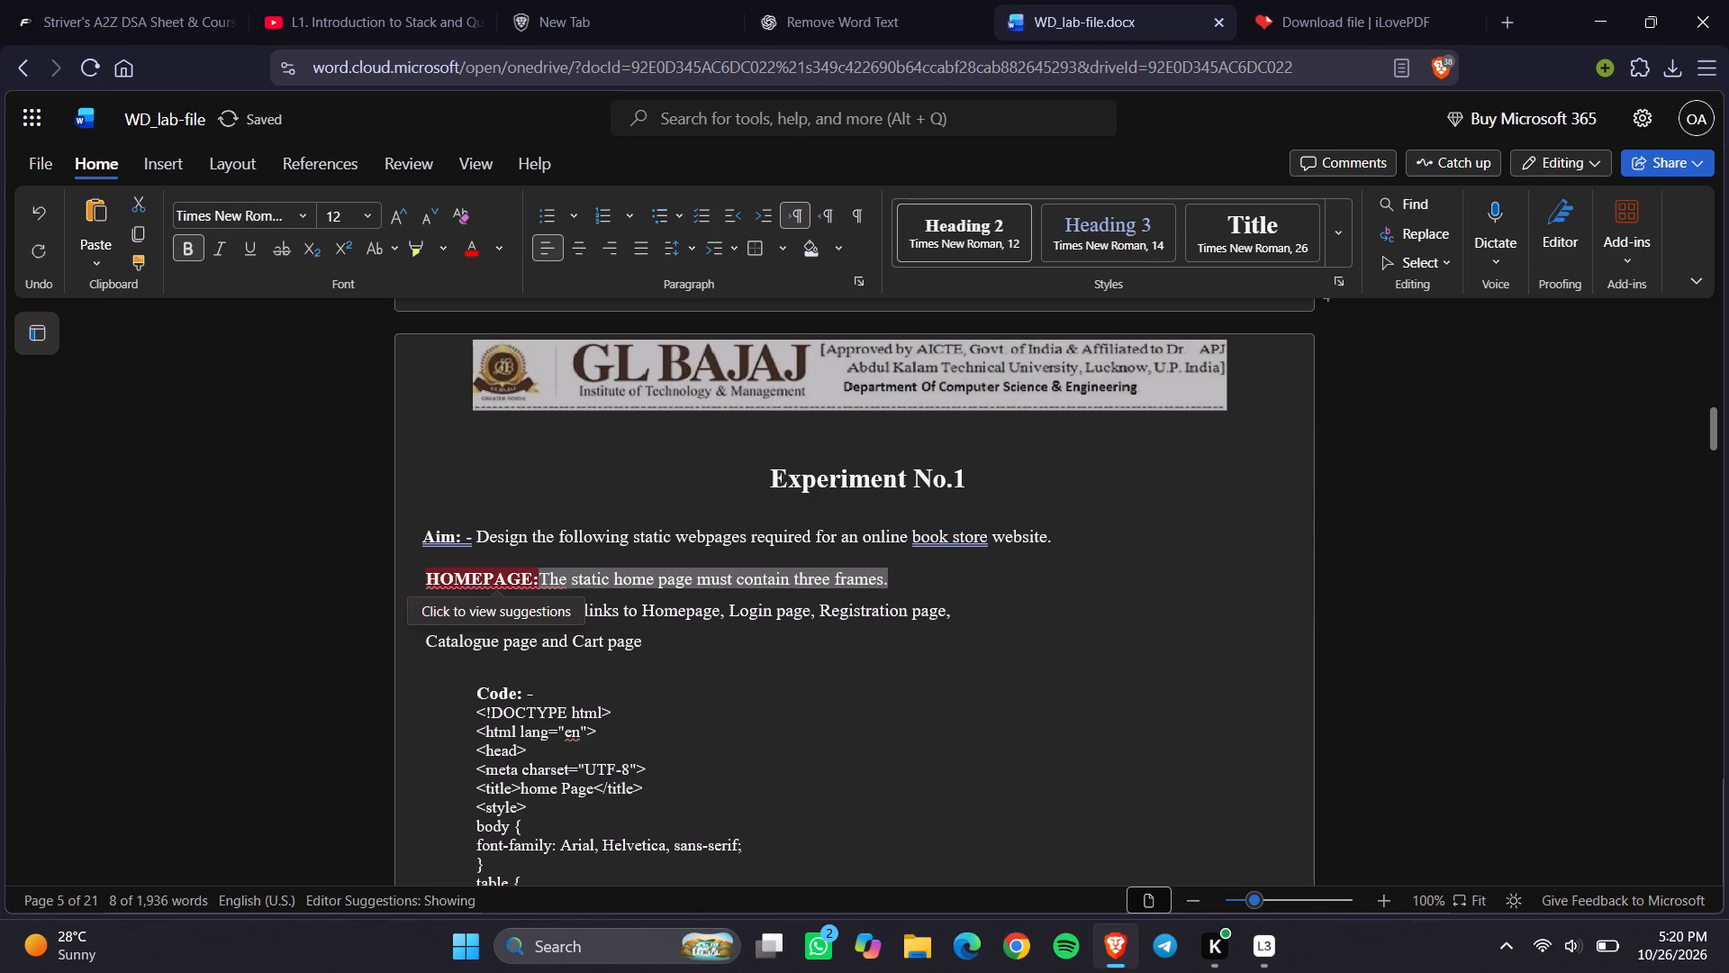
{"action": "left_click", "coordinate": [747, 590]}
{"action": "left_click", "coordinate": [910, 587]}
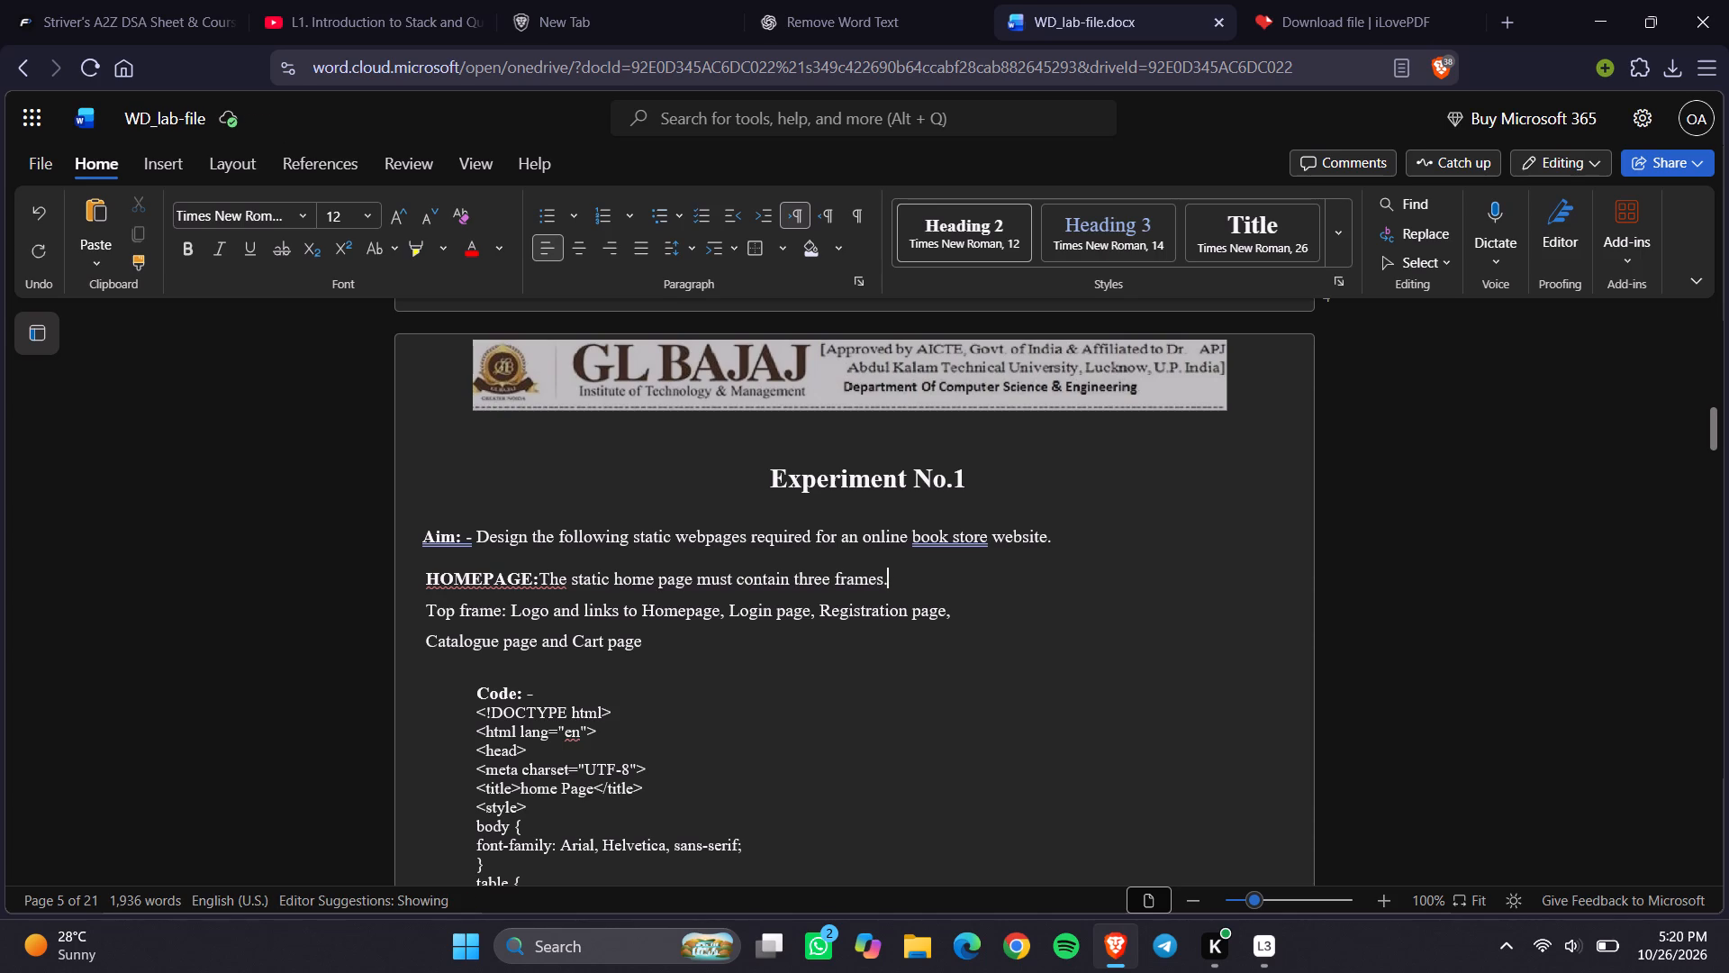
Change the "HOMEPAGE" label under Experiment No.1 to "Home Page", keeping the colon after it.
{"action": "left_click", "coordinate": [443, 585]}
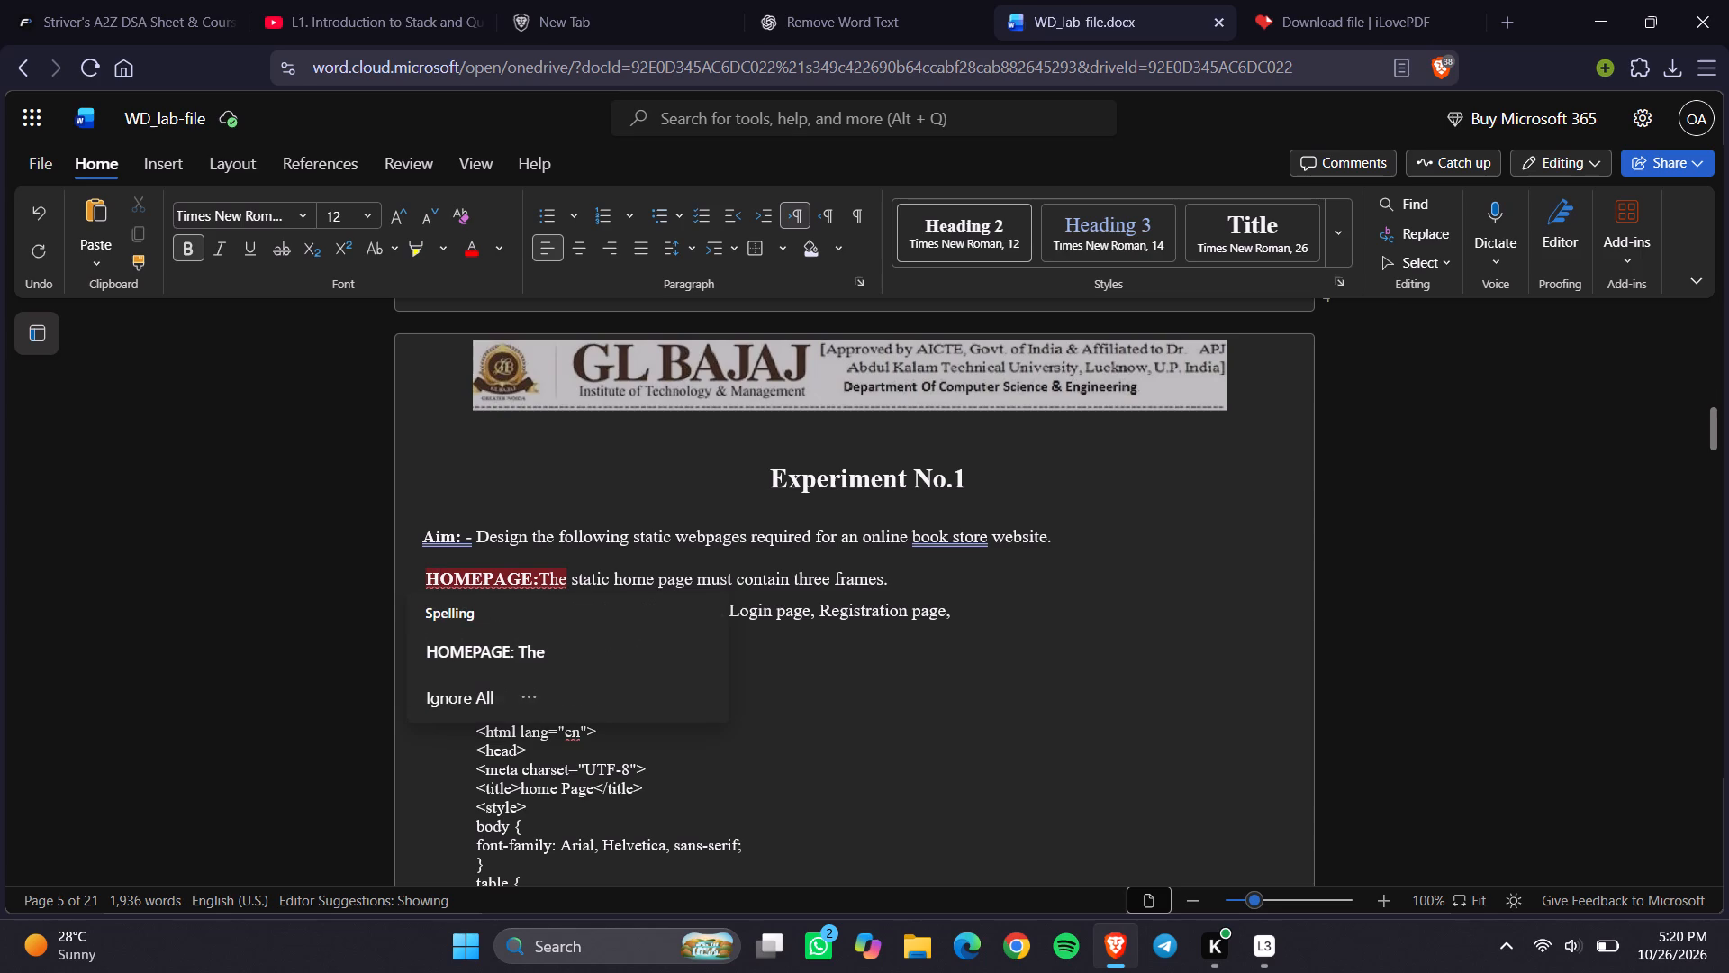
{"action": "left_click", "coordinate": [532, 587]}
{"action": "key", "text": "BackSpace"}
{"action": "key", "text": "BackSpace"}
{"action": "key", "text": "BackSpace"}
{"action": "key", "text": "BackSpace"}
{"action": "key", "text": "BackSpace"}
{"action": "key", "text": "BackSpace"}
{"action": "key", "text": "BackSpace"}
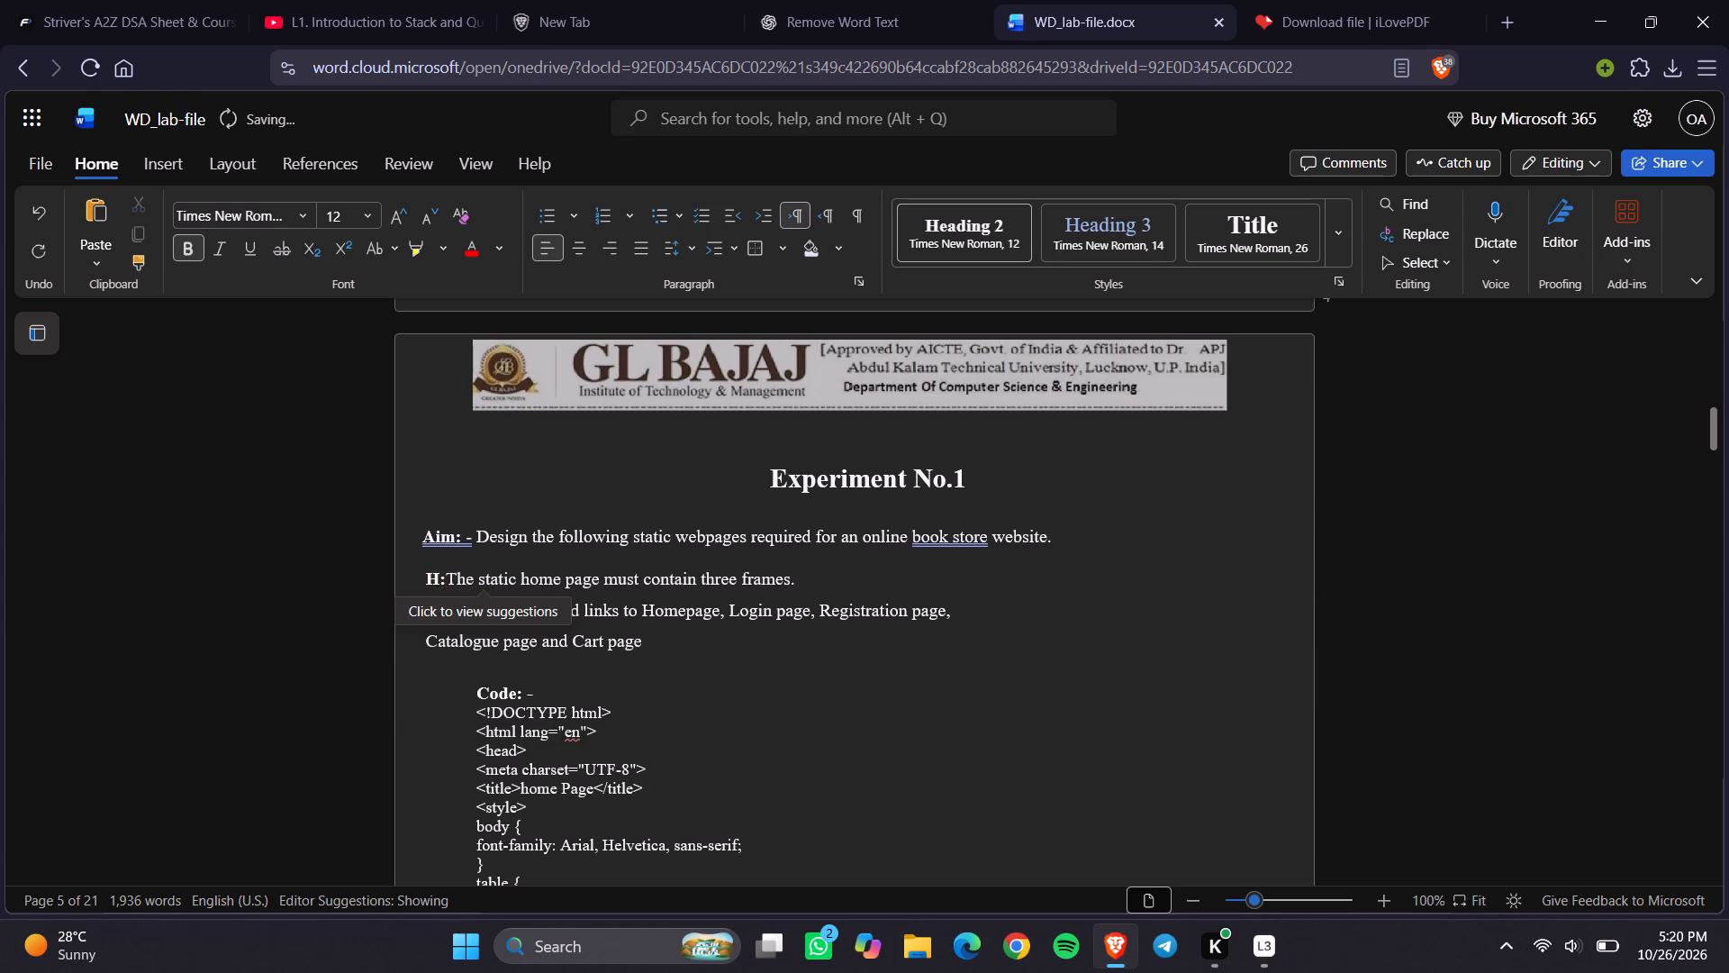
{"action": "type", "text": "ome Page"}
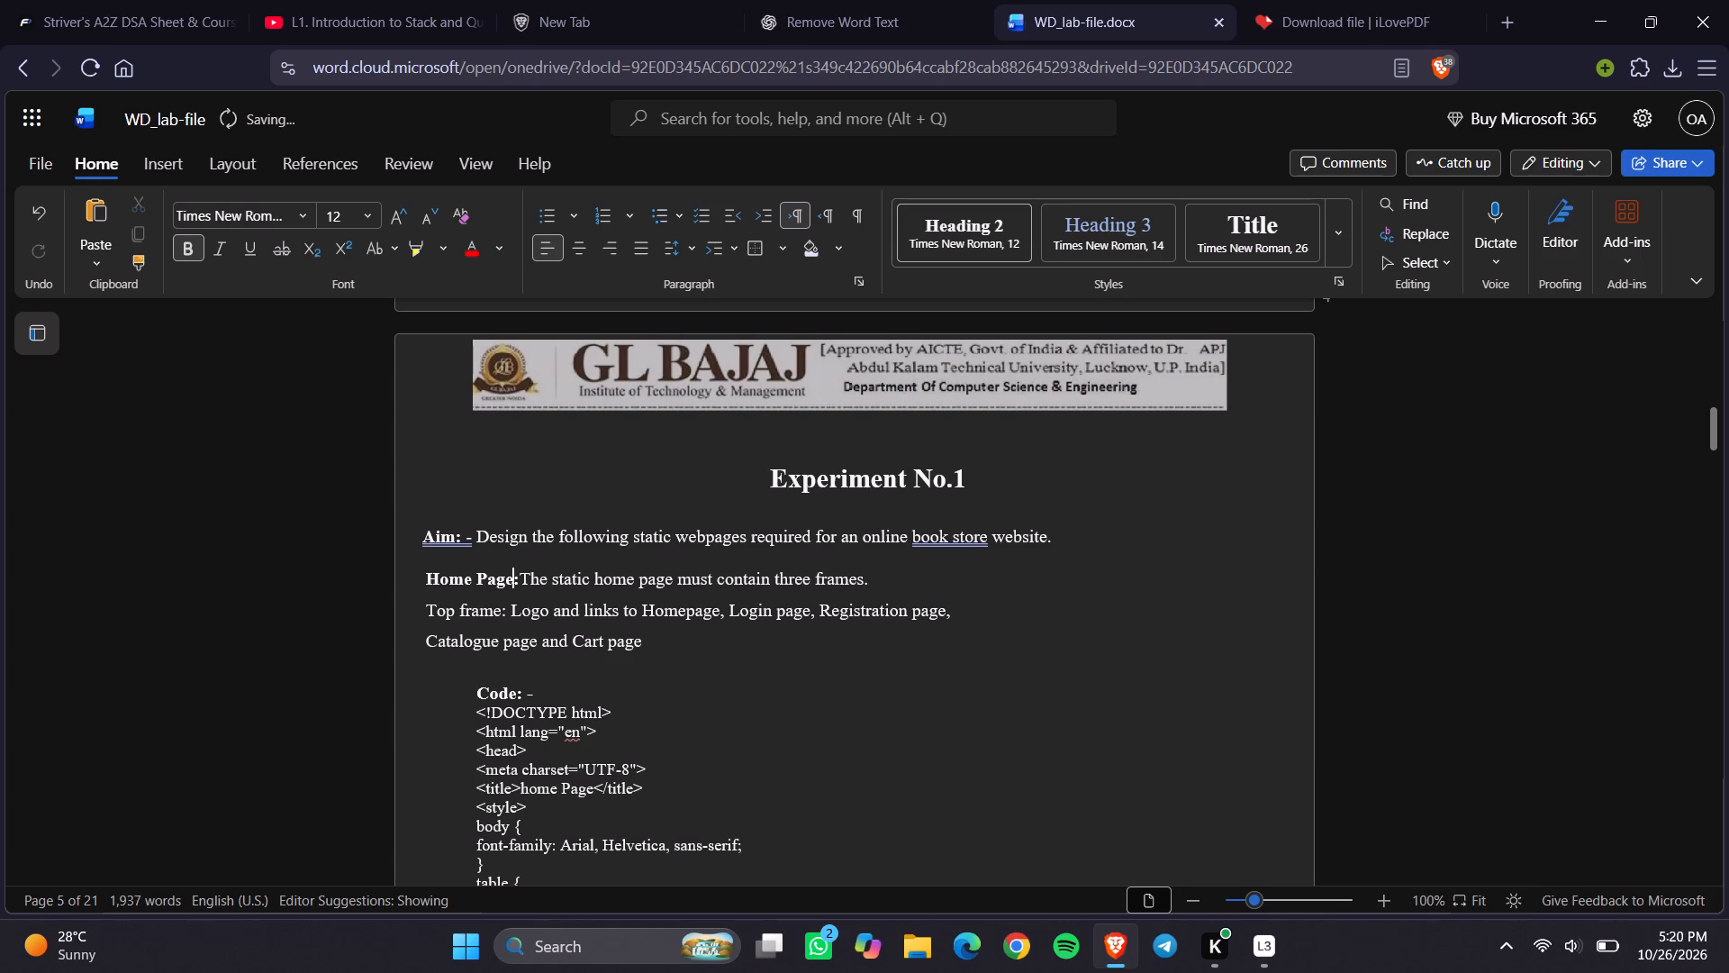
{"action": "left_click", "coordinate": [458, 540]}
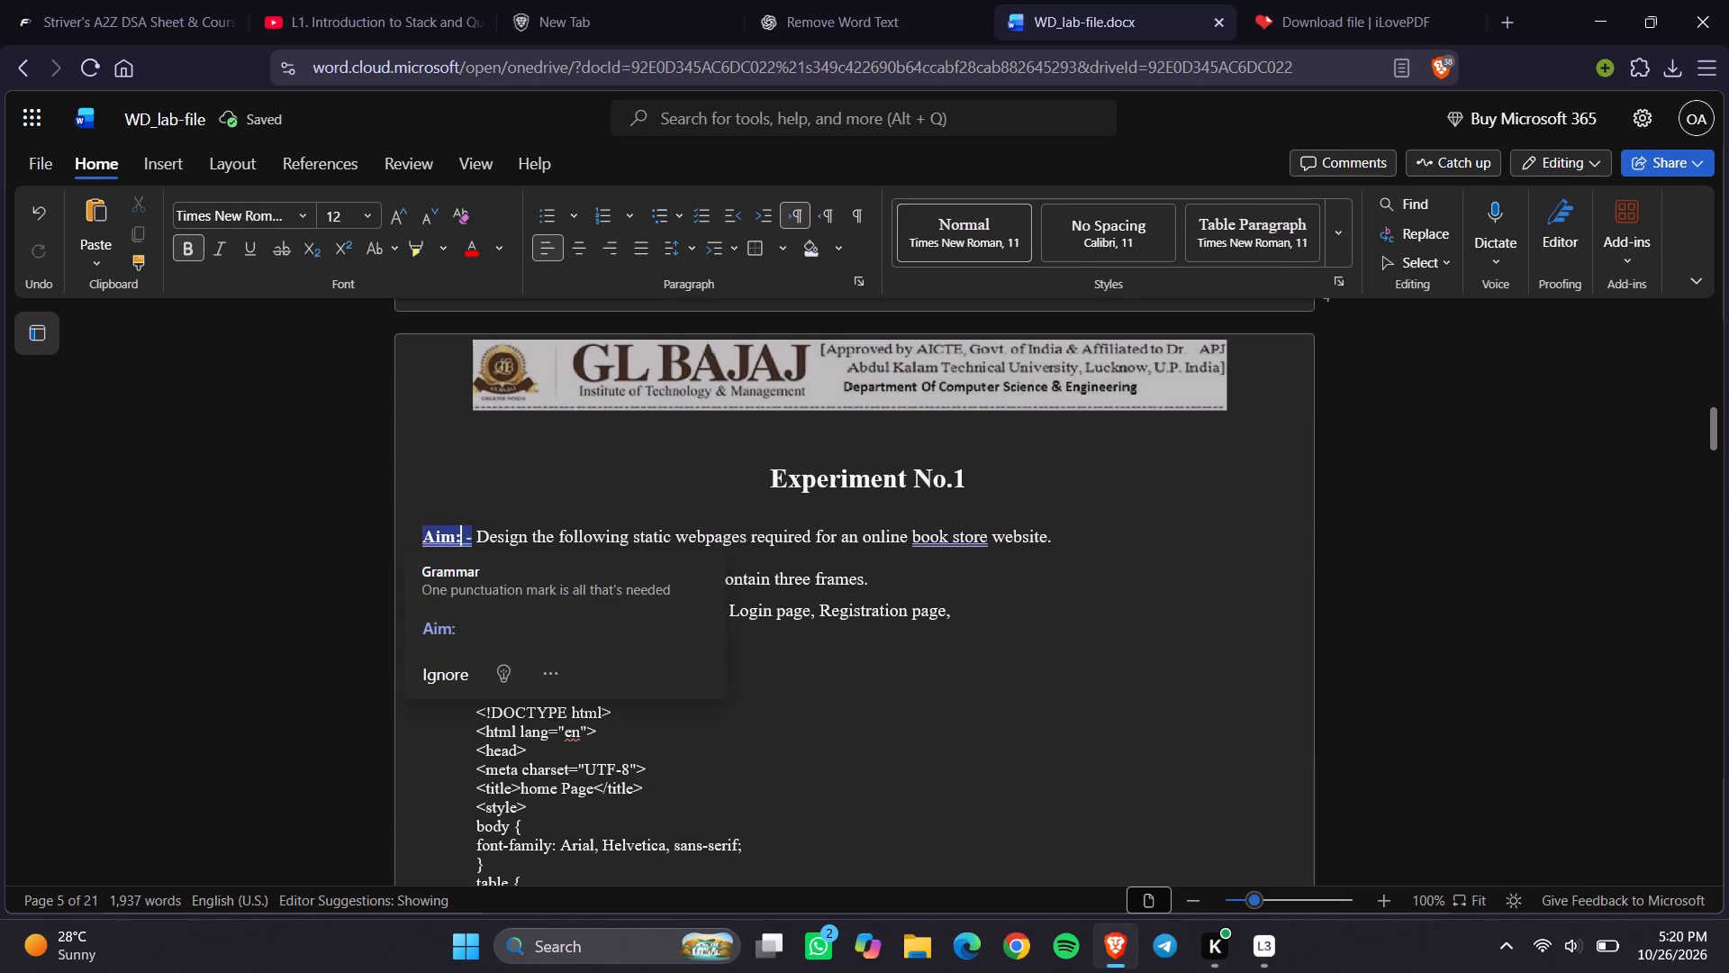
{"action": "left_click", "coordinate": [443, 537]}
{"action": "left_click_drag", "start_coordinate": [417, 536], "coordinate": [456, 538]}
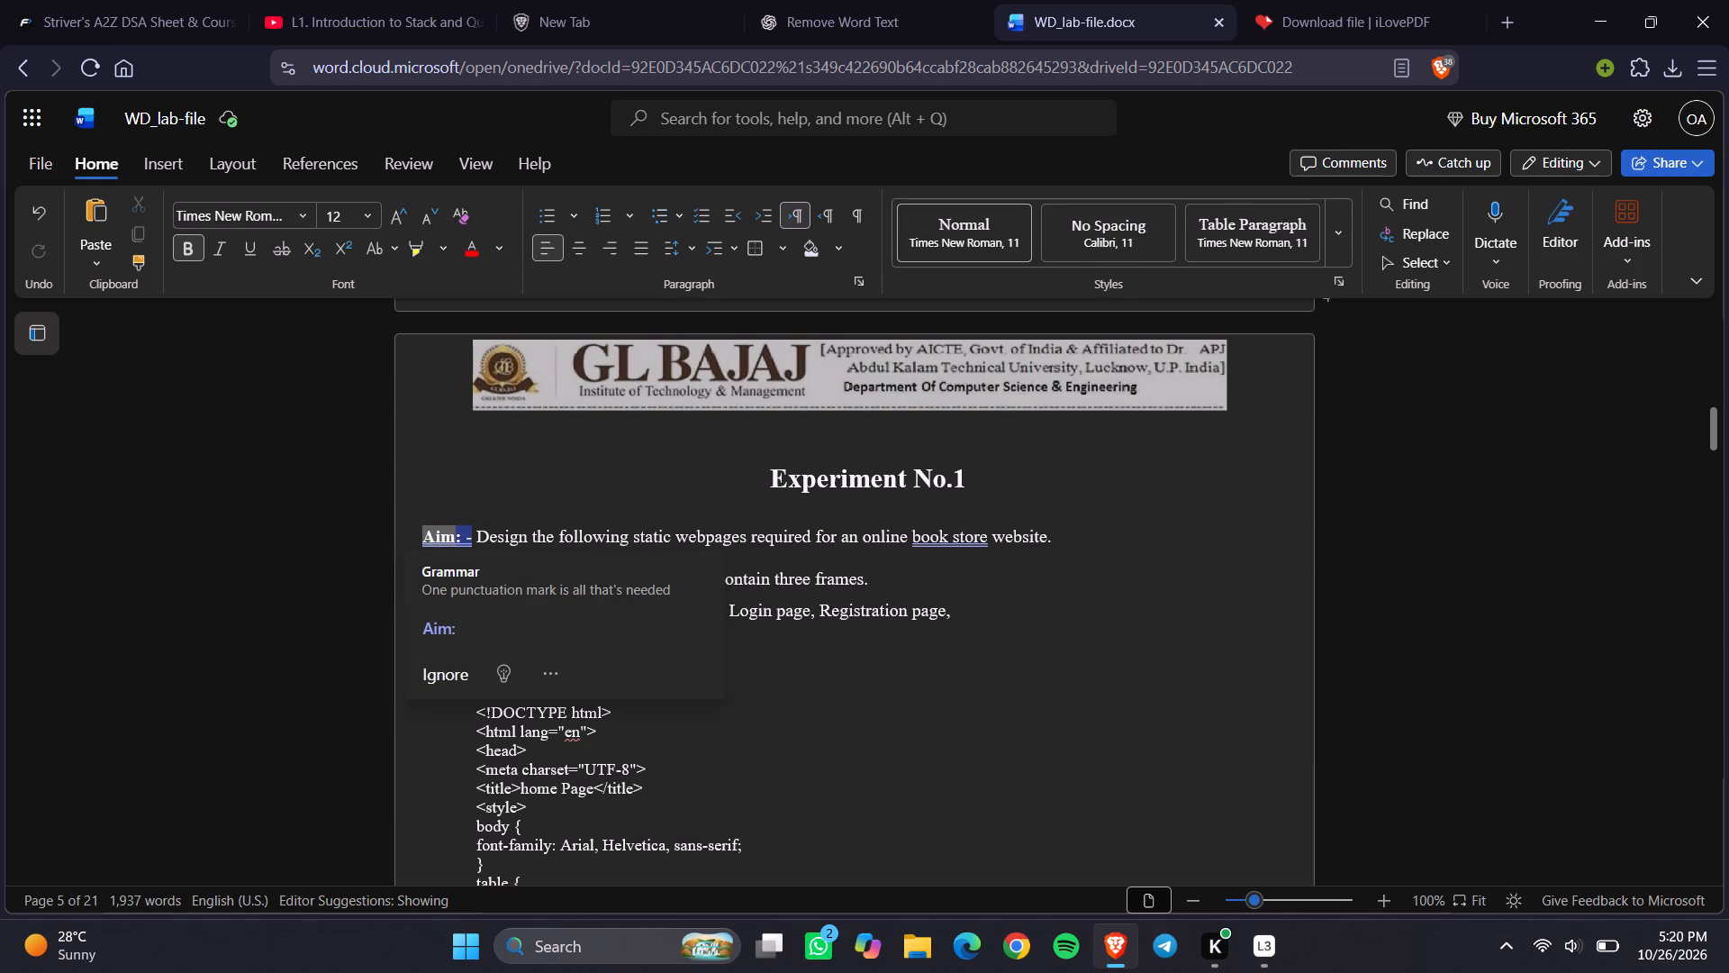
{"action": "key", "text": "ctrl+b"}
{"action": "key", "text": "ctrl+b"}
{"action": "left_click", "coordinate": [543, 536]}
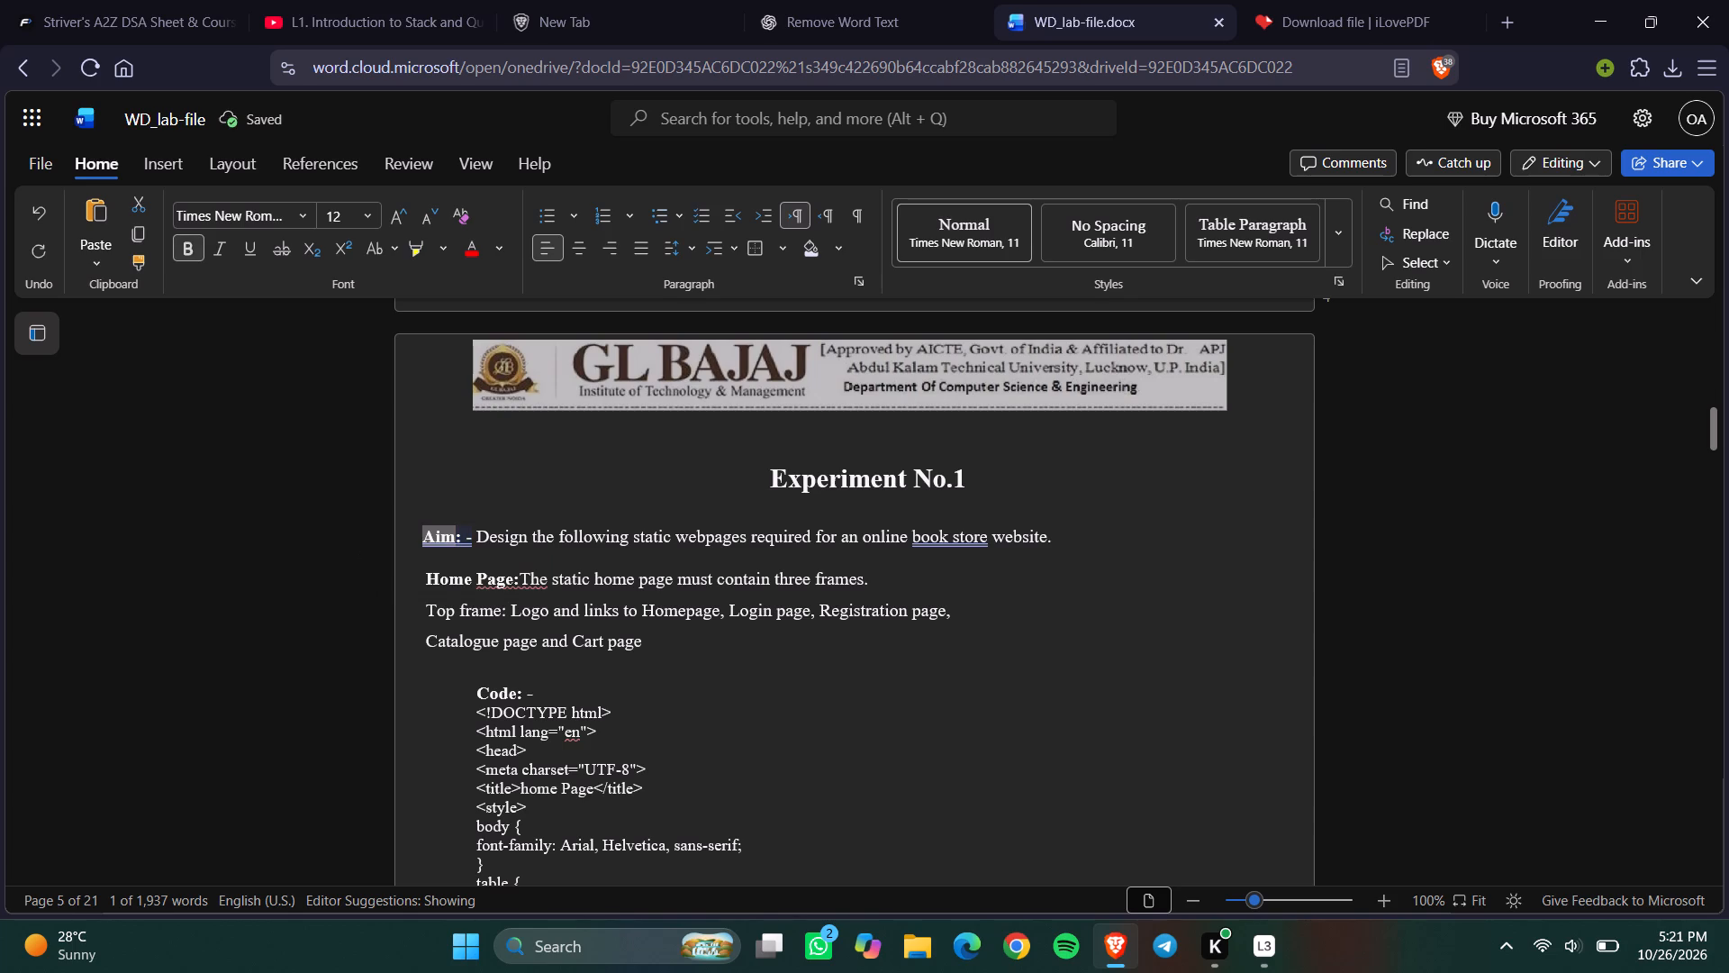
Make the "Top frame" label bold.
{"action": "left_click_drag", "start_coordinate": [427, 611], "coordinate": [502, 612]}
{"action": "key", "text": "ctrl+b"}
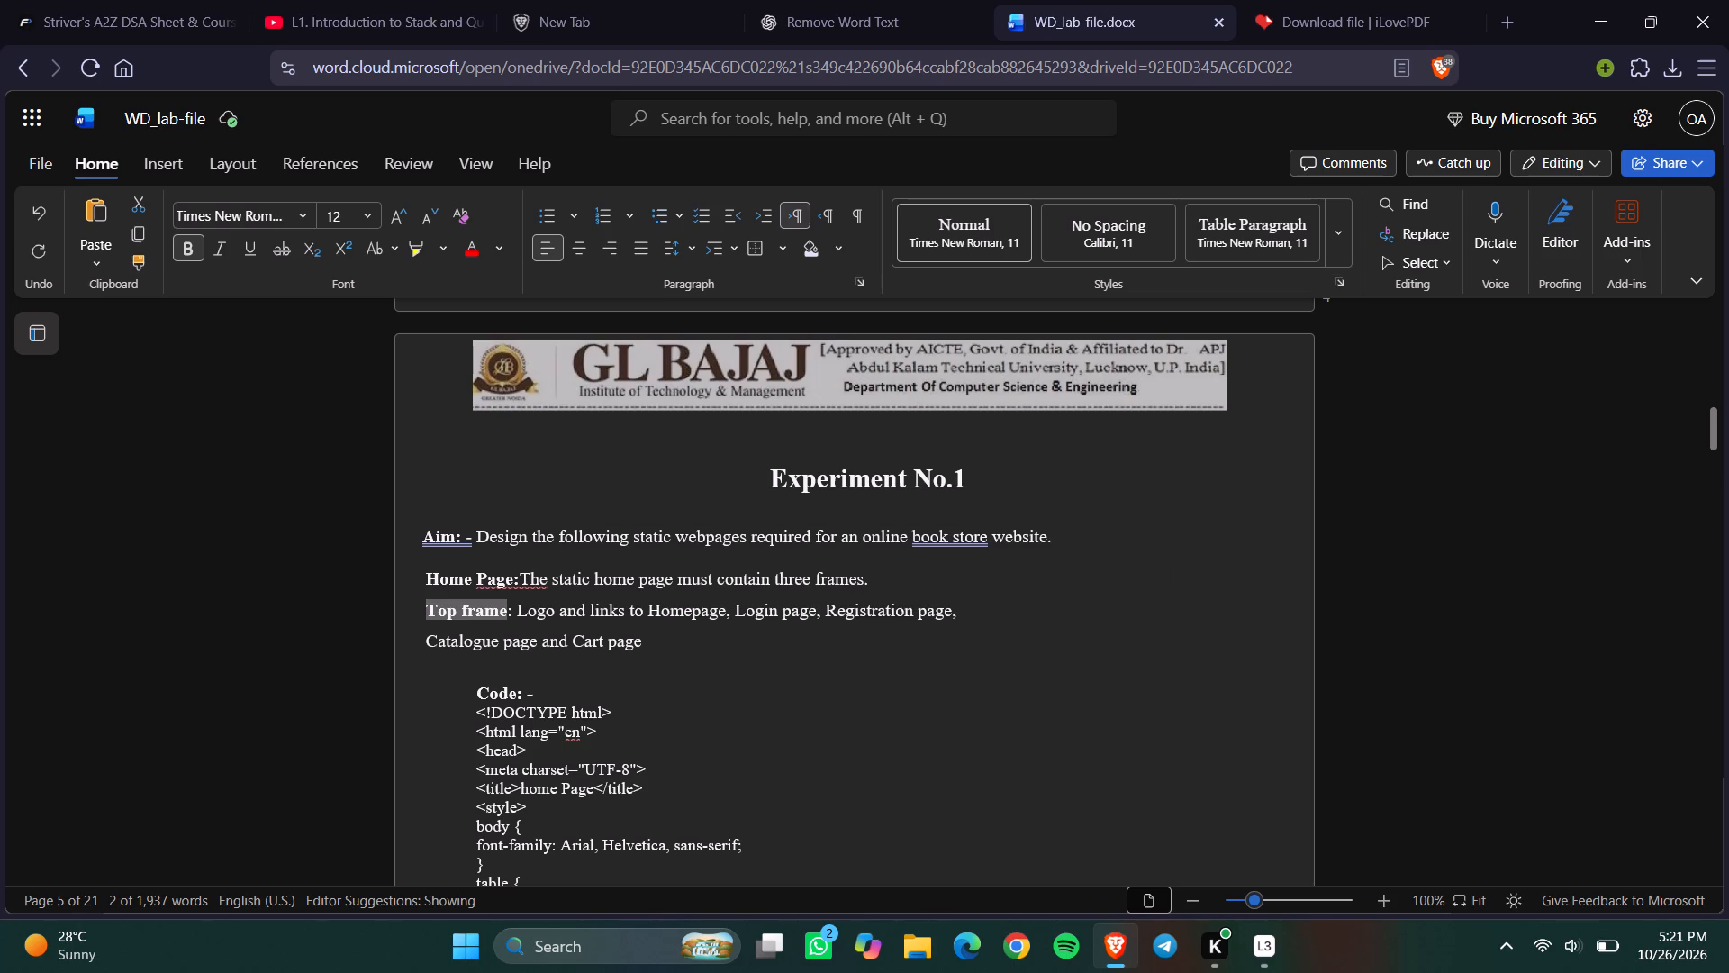
{"action": "left_click", "coordinate": [1009, 606]}
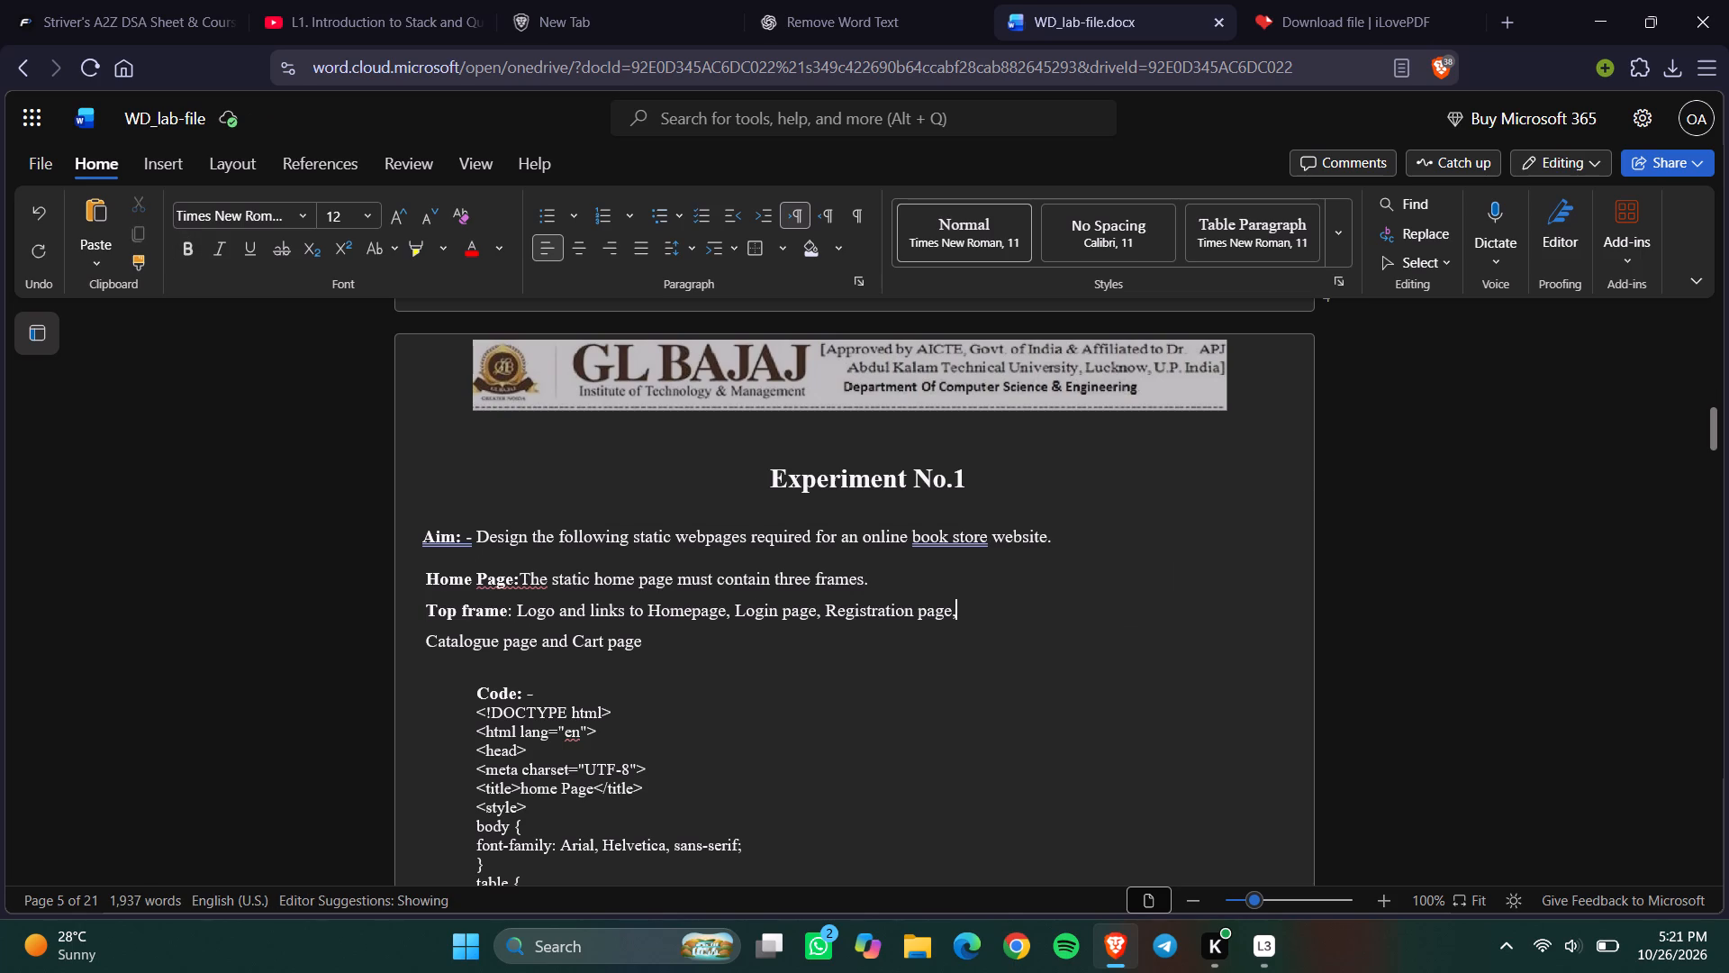
Join the line "Catalogue page and Cart page" onto the Top frame line, keeping a comma before it.
{"action": "left_click", "coordinate": [426, 643]}
{"action": "key", "text": "BackSpace"}
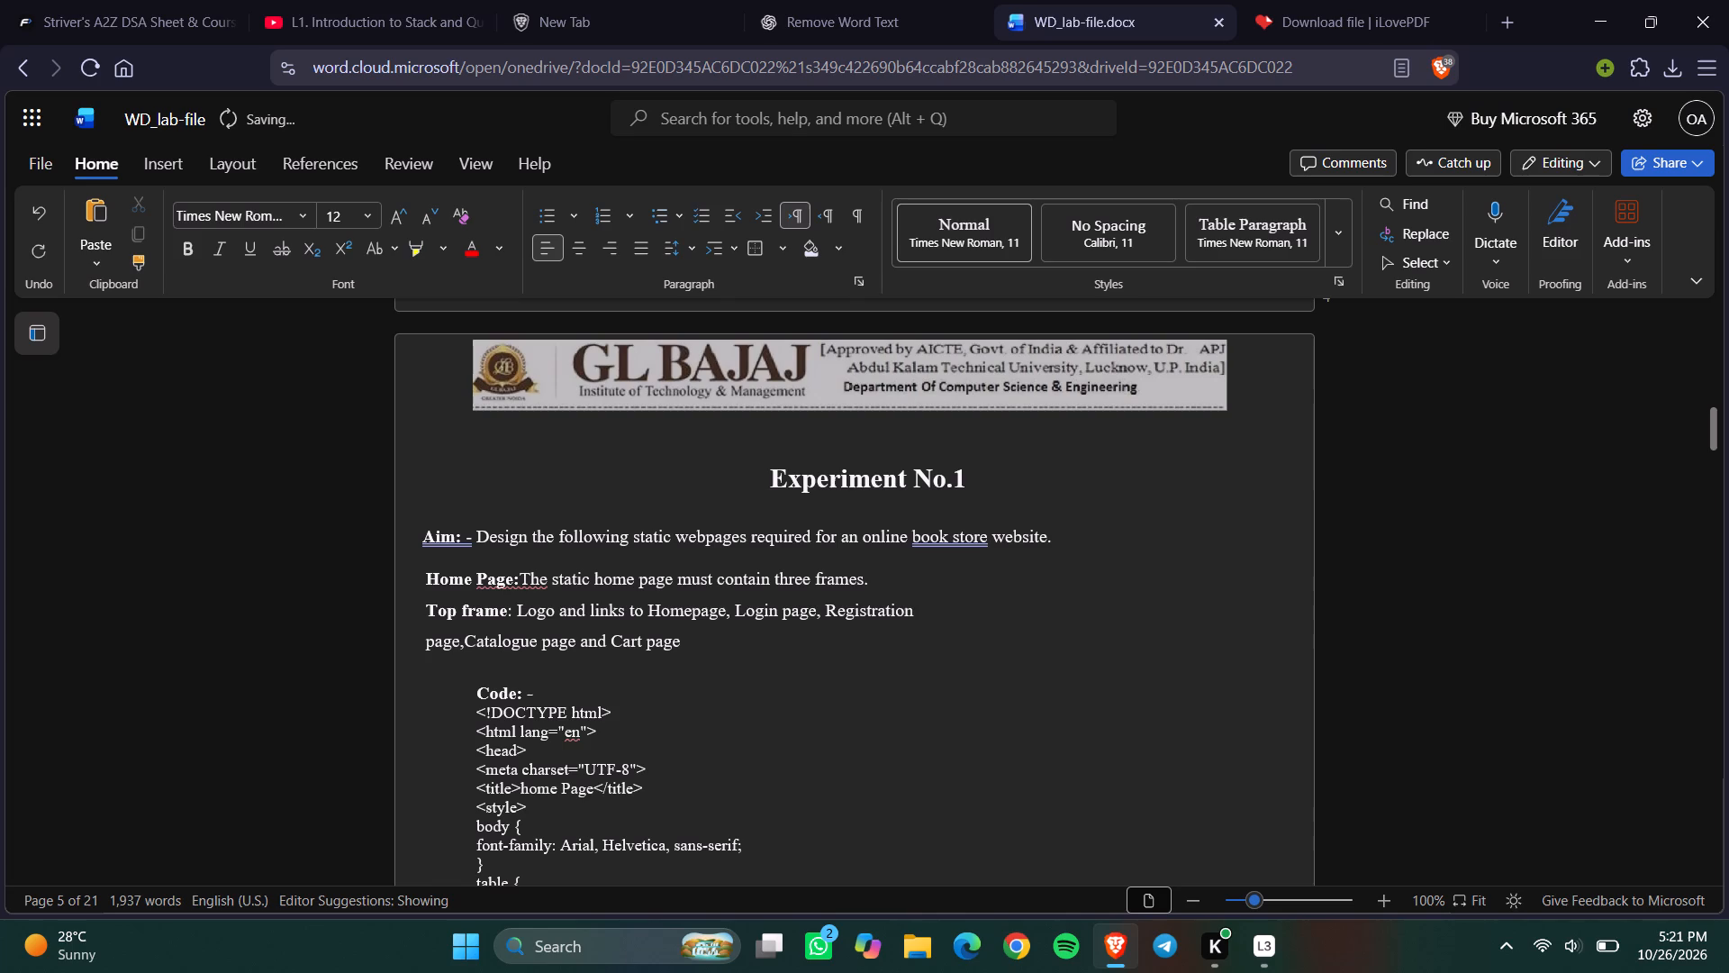
{"action": "key", "text": "BackSpace"}
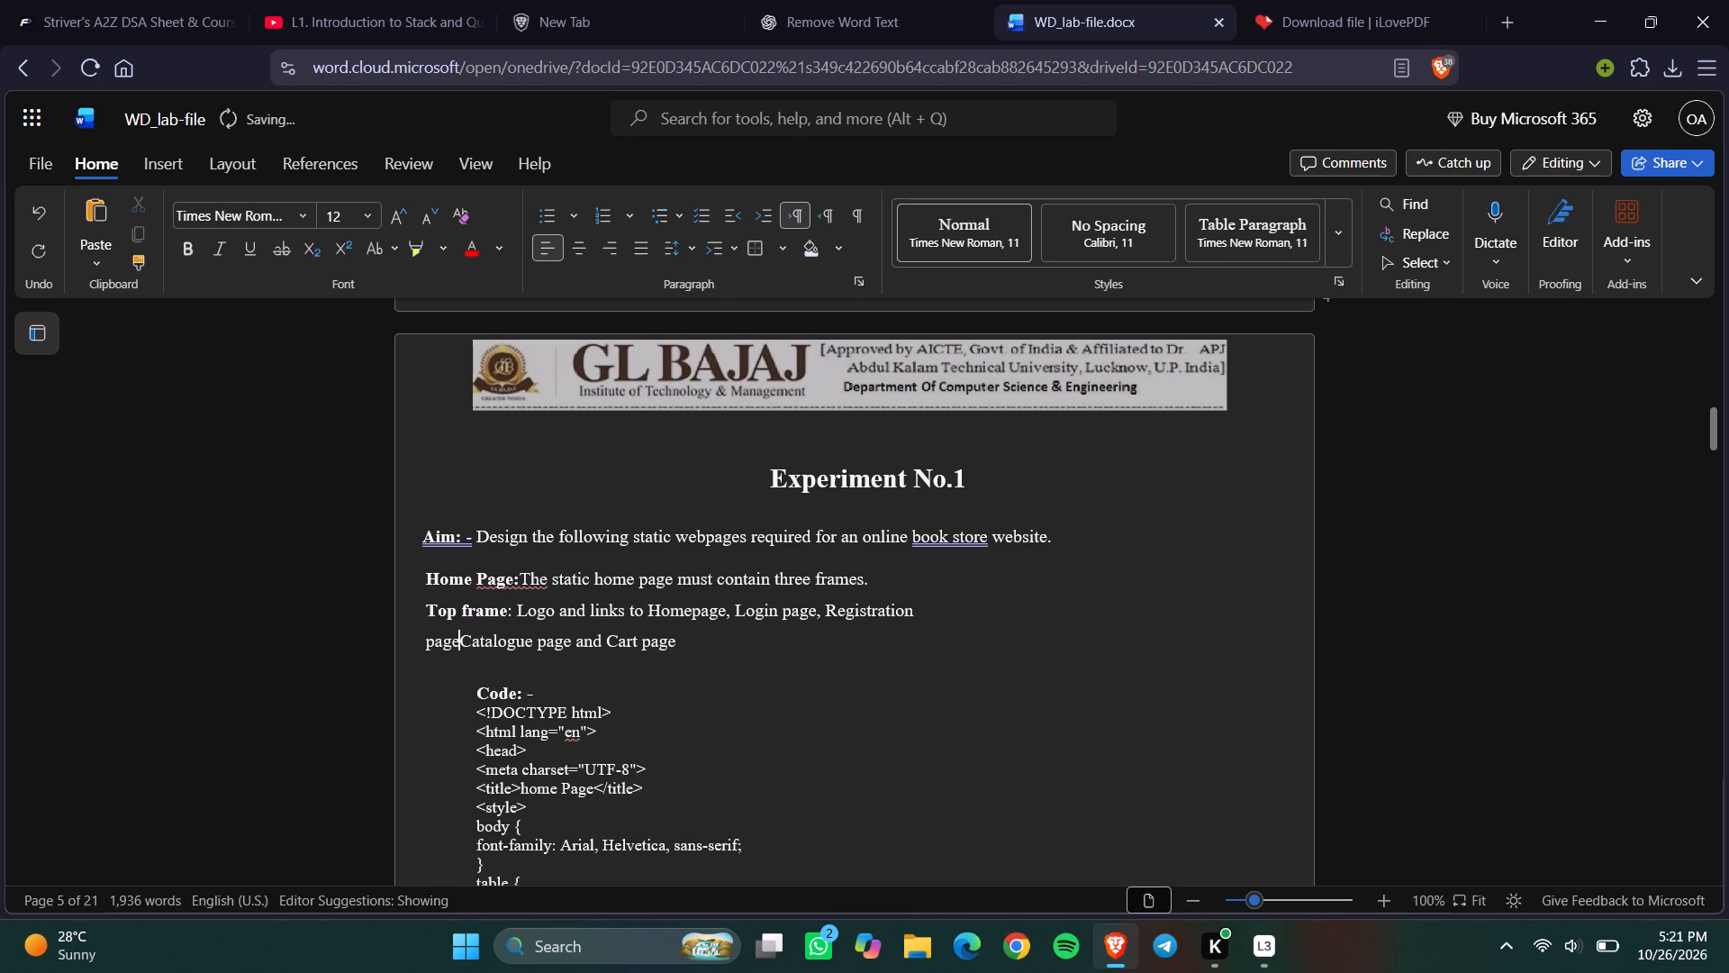
{"action": "key", "text": "comma"}
Insert "page and Catalouge" after "Registration" in the Top frame line.
{"action": "left_click", "coordinate": [928, 620]}
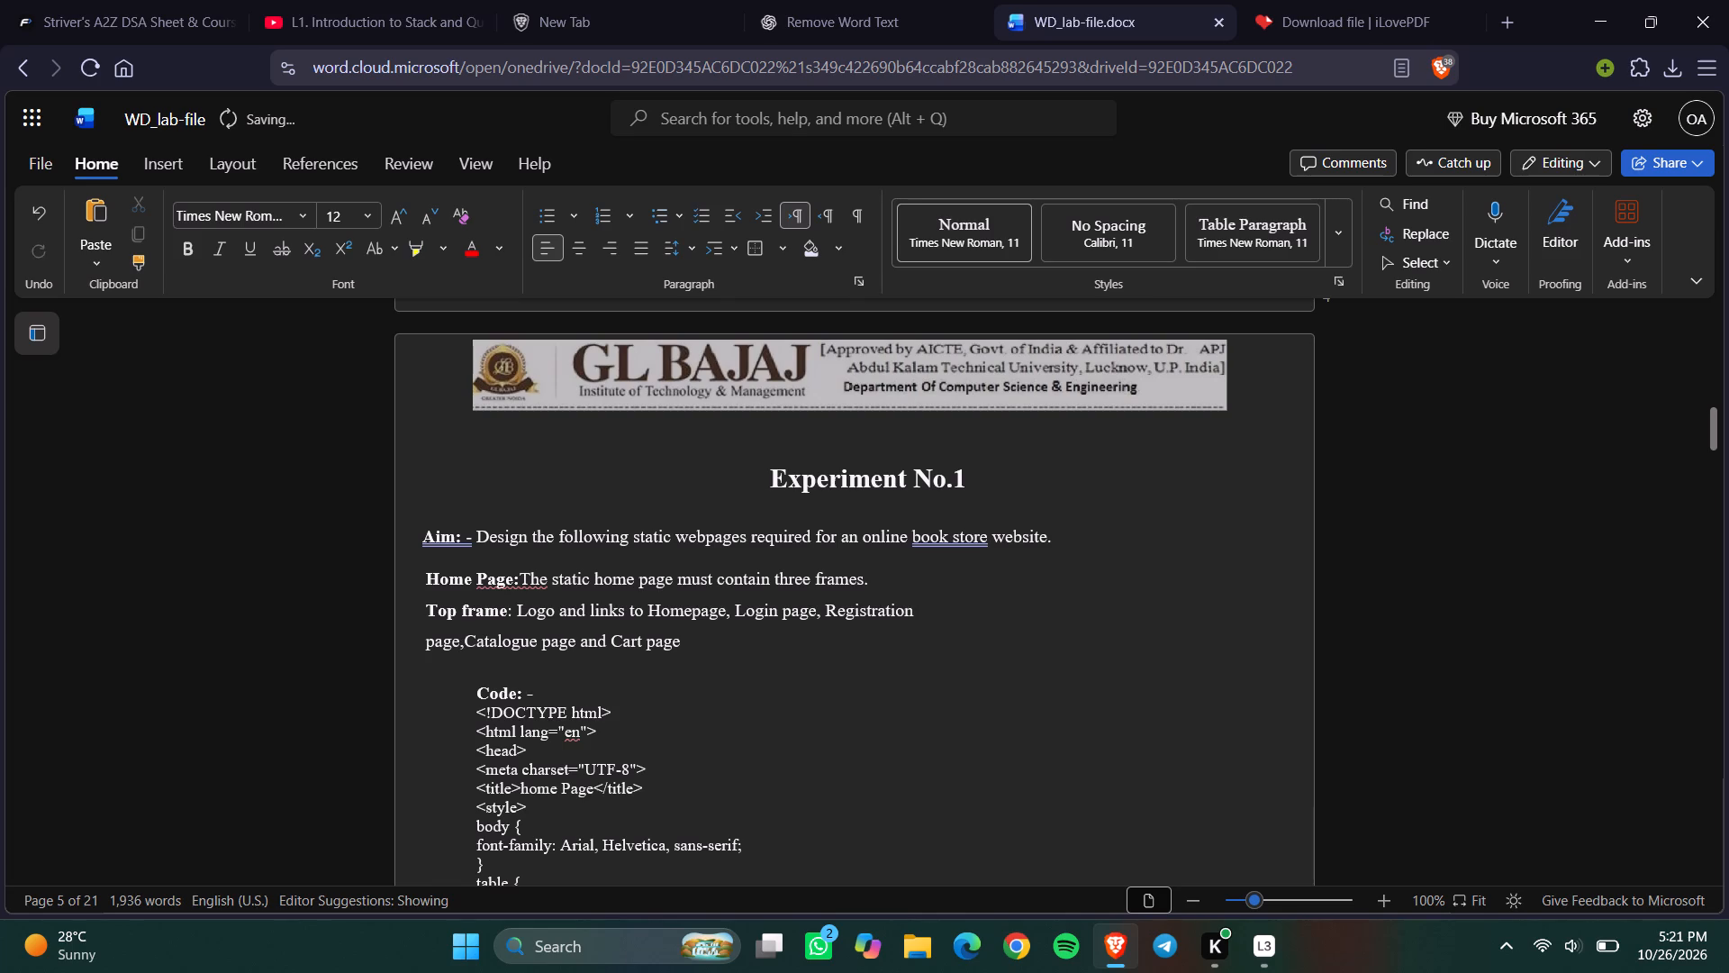
{"action": "key", "text": "space"}
{"action": "type", "text": "page"}
{"action": "key", "text": "space"}
{"action": "type", "text": ","}
{"action": "key", "text": "space"}
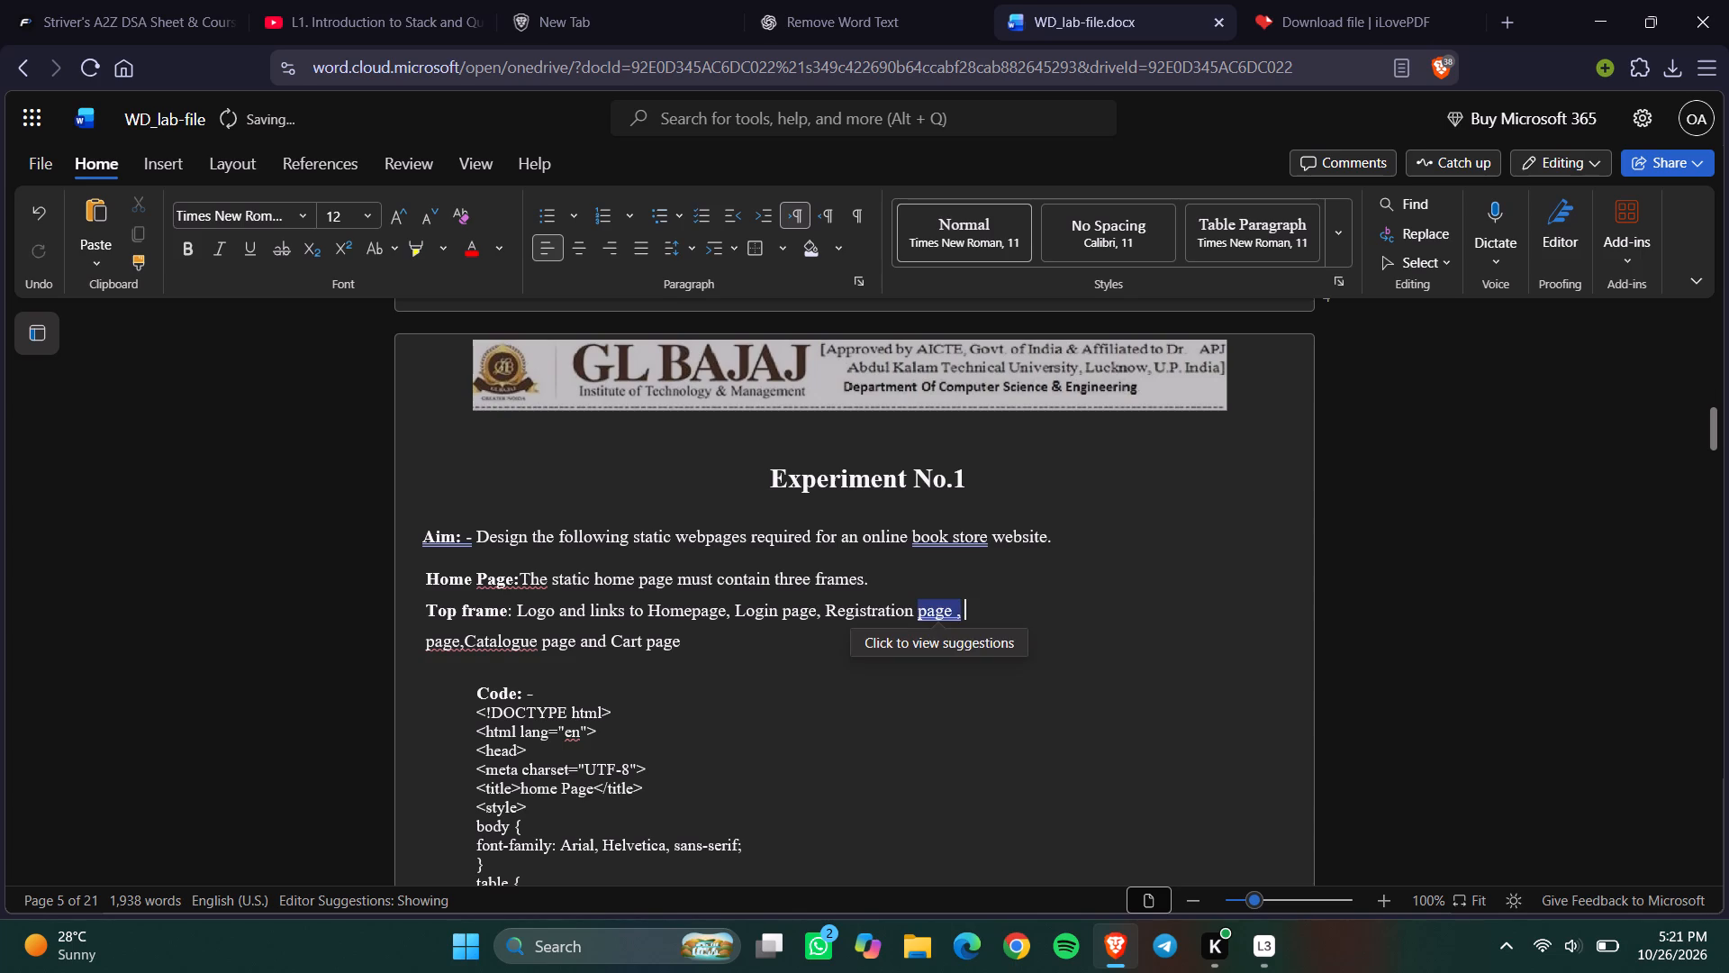
{"action": "key", "text": "BackSpace"}
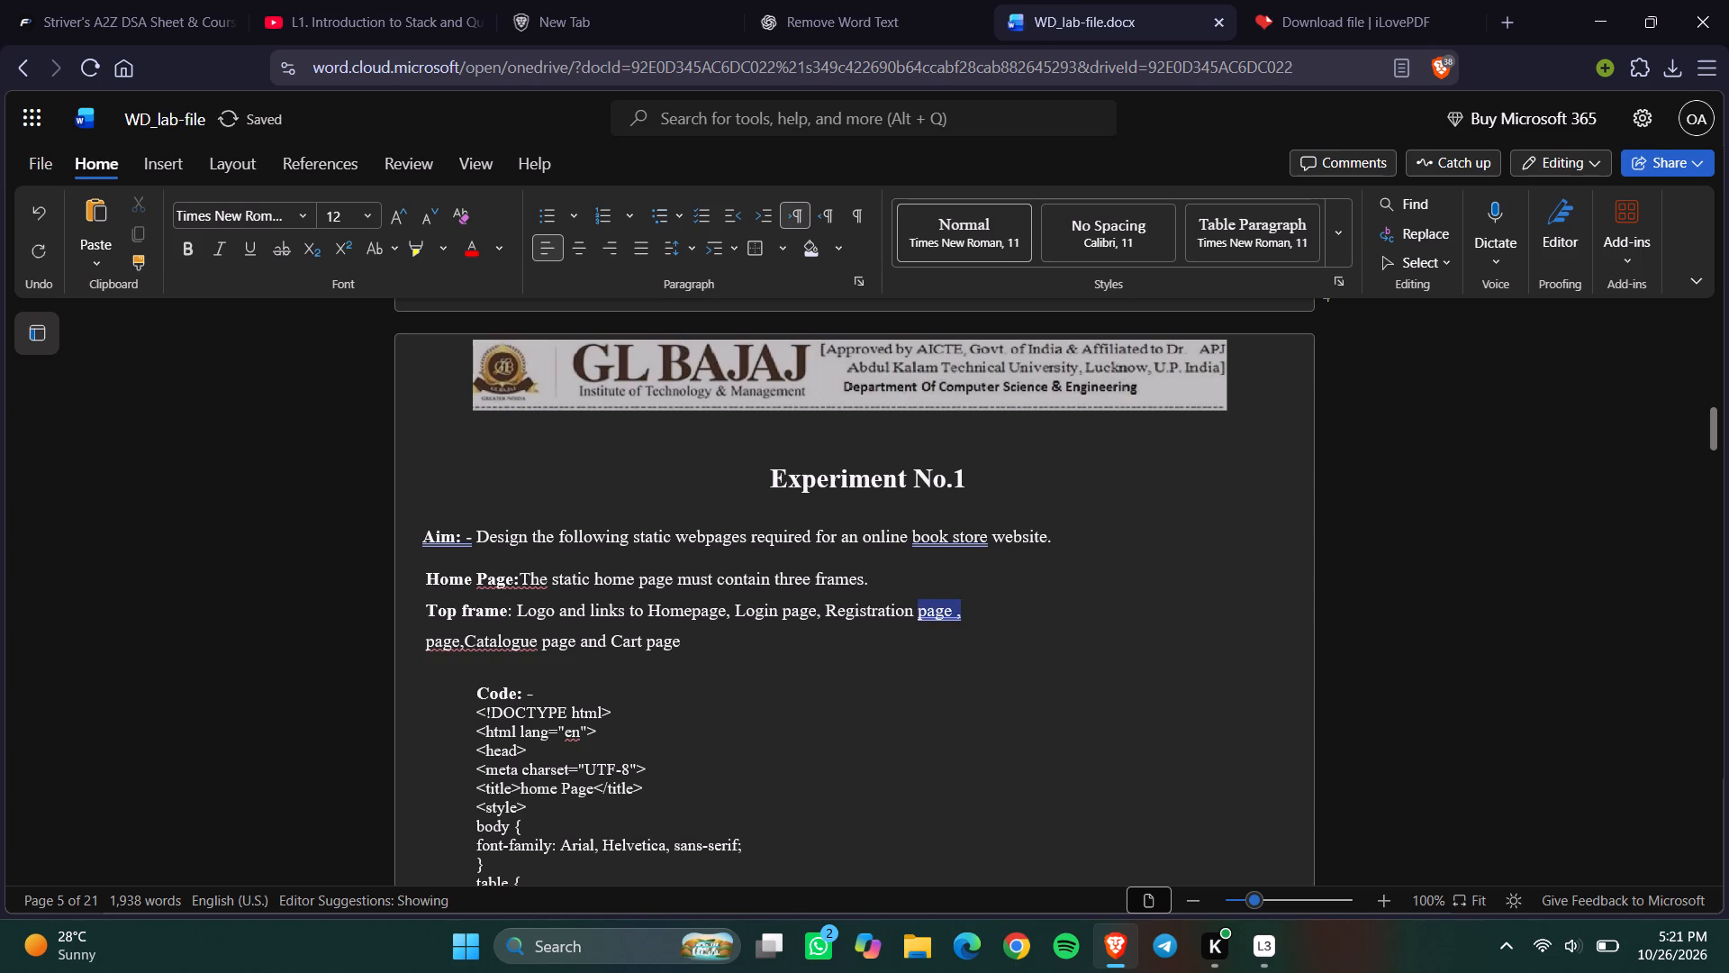
{"action": "key", "text": "BackSpace"}
{"action": "type", "text": "and C"}
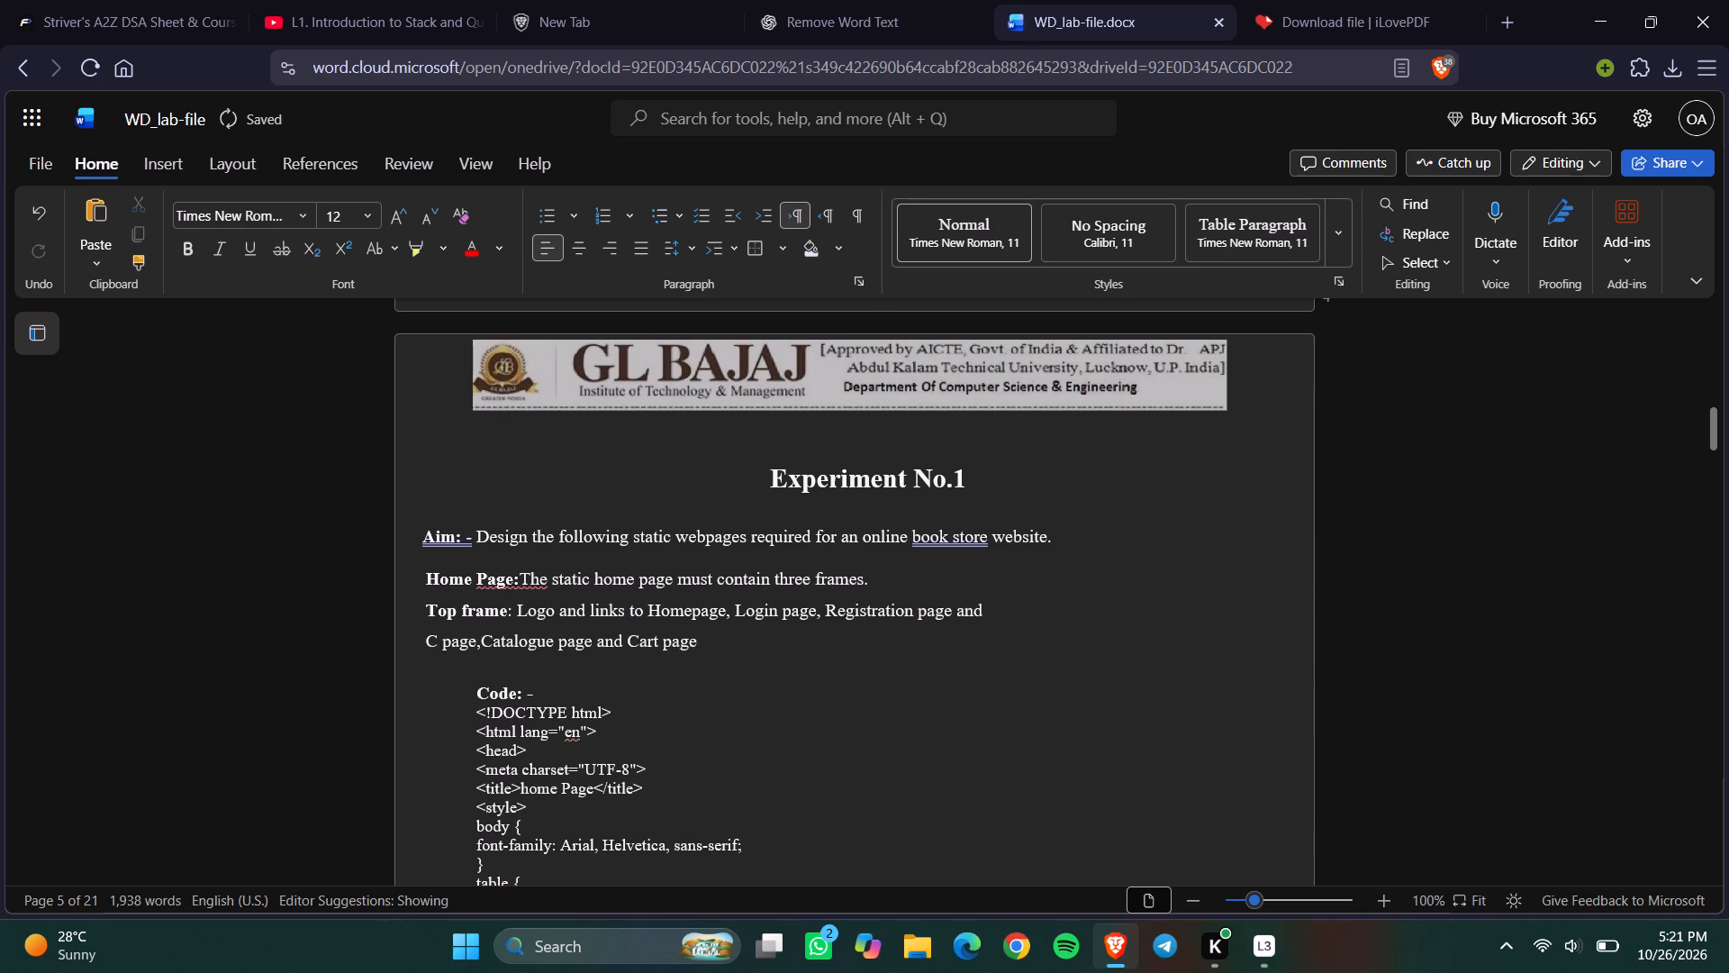
{"action": "type", "text": "atalouge"}
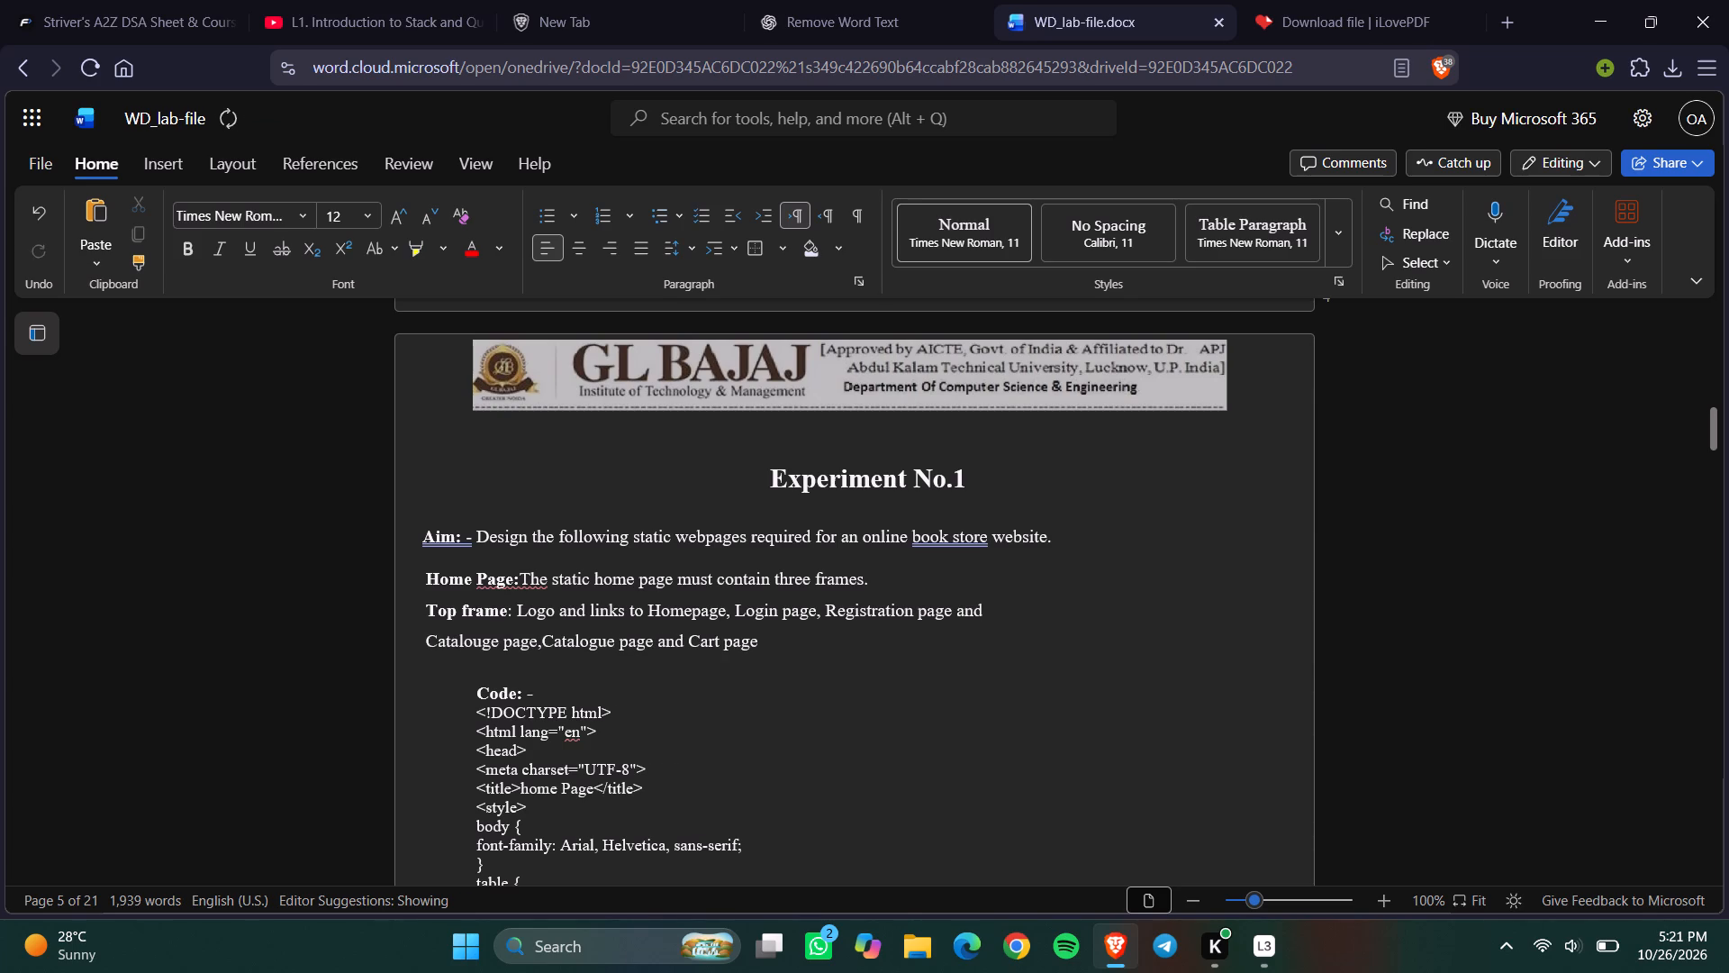
Delete everything after "Registration page and" in the Top frame paragraph, including the duplicate catalogue and cart page text.
{"action": "left_click_drag", "start_coordinate": [797, 650], "coordinate": [432, 641]}
{"action": "key", "text": "BackSpace"}
{"action": "key", "text": "BackSpace"}
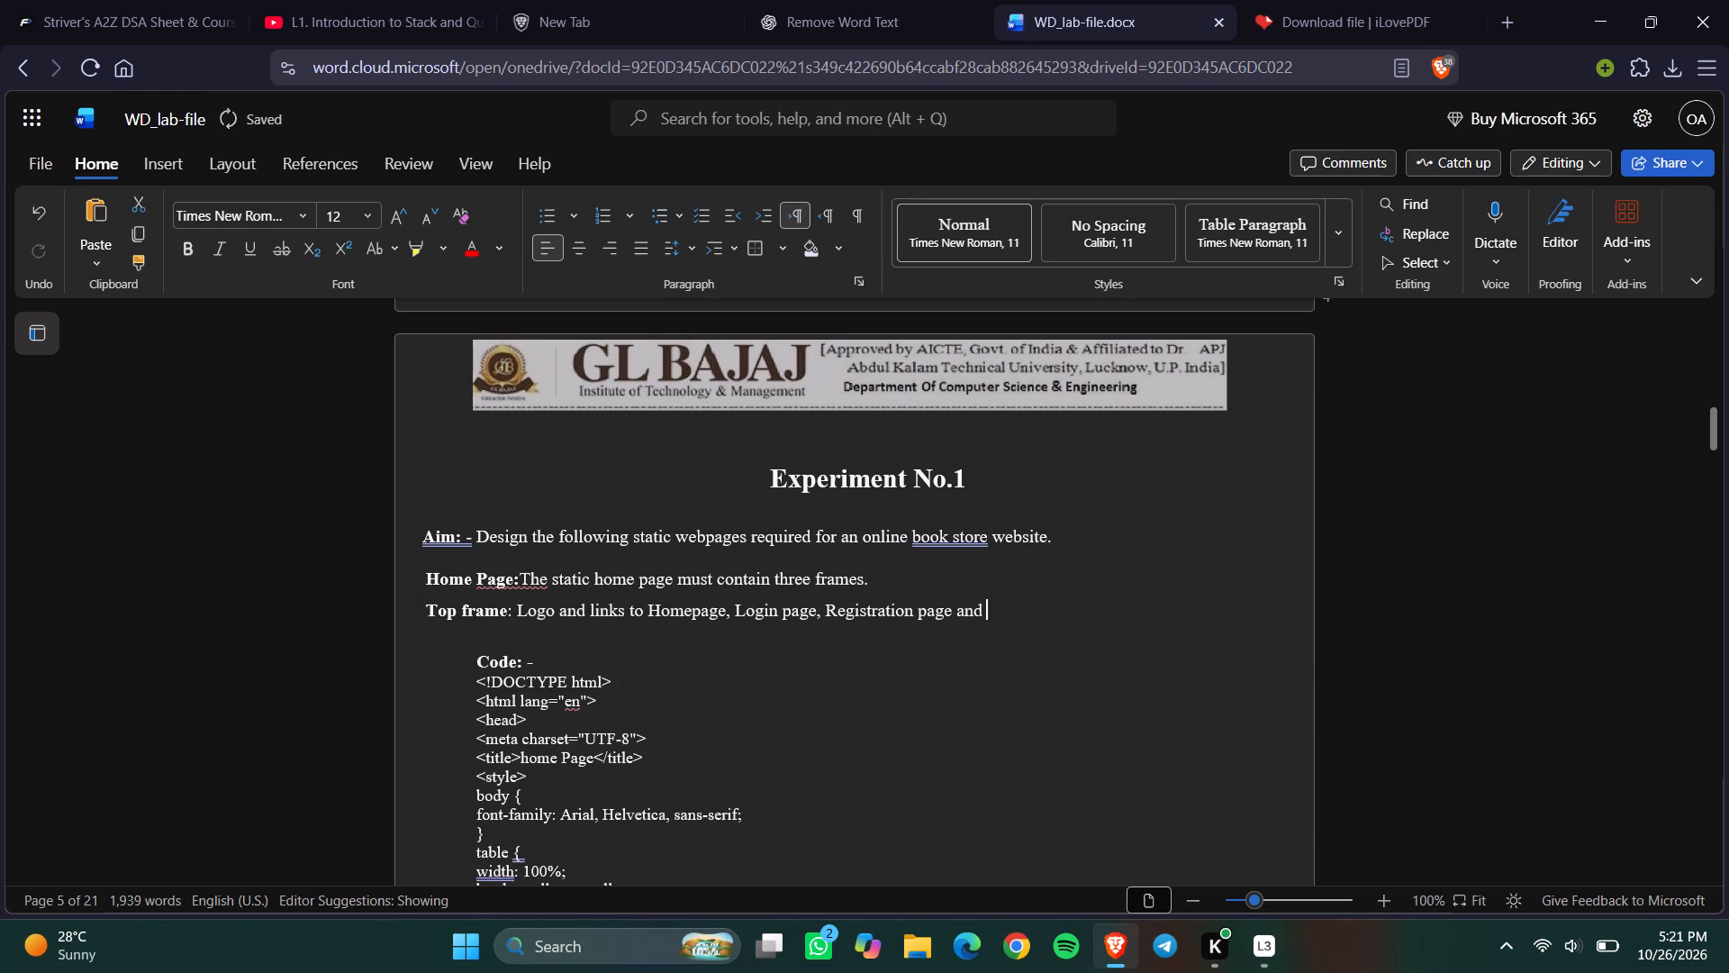
{"action": "key", "text": "space"}
{"action": "key", "text": "BackSpace"}
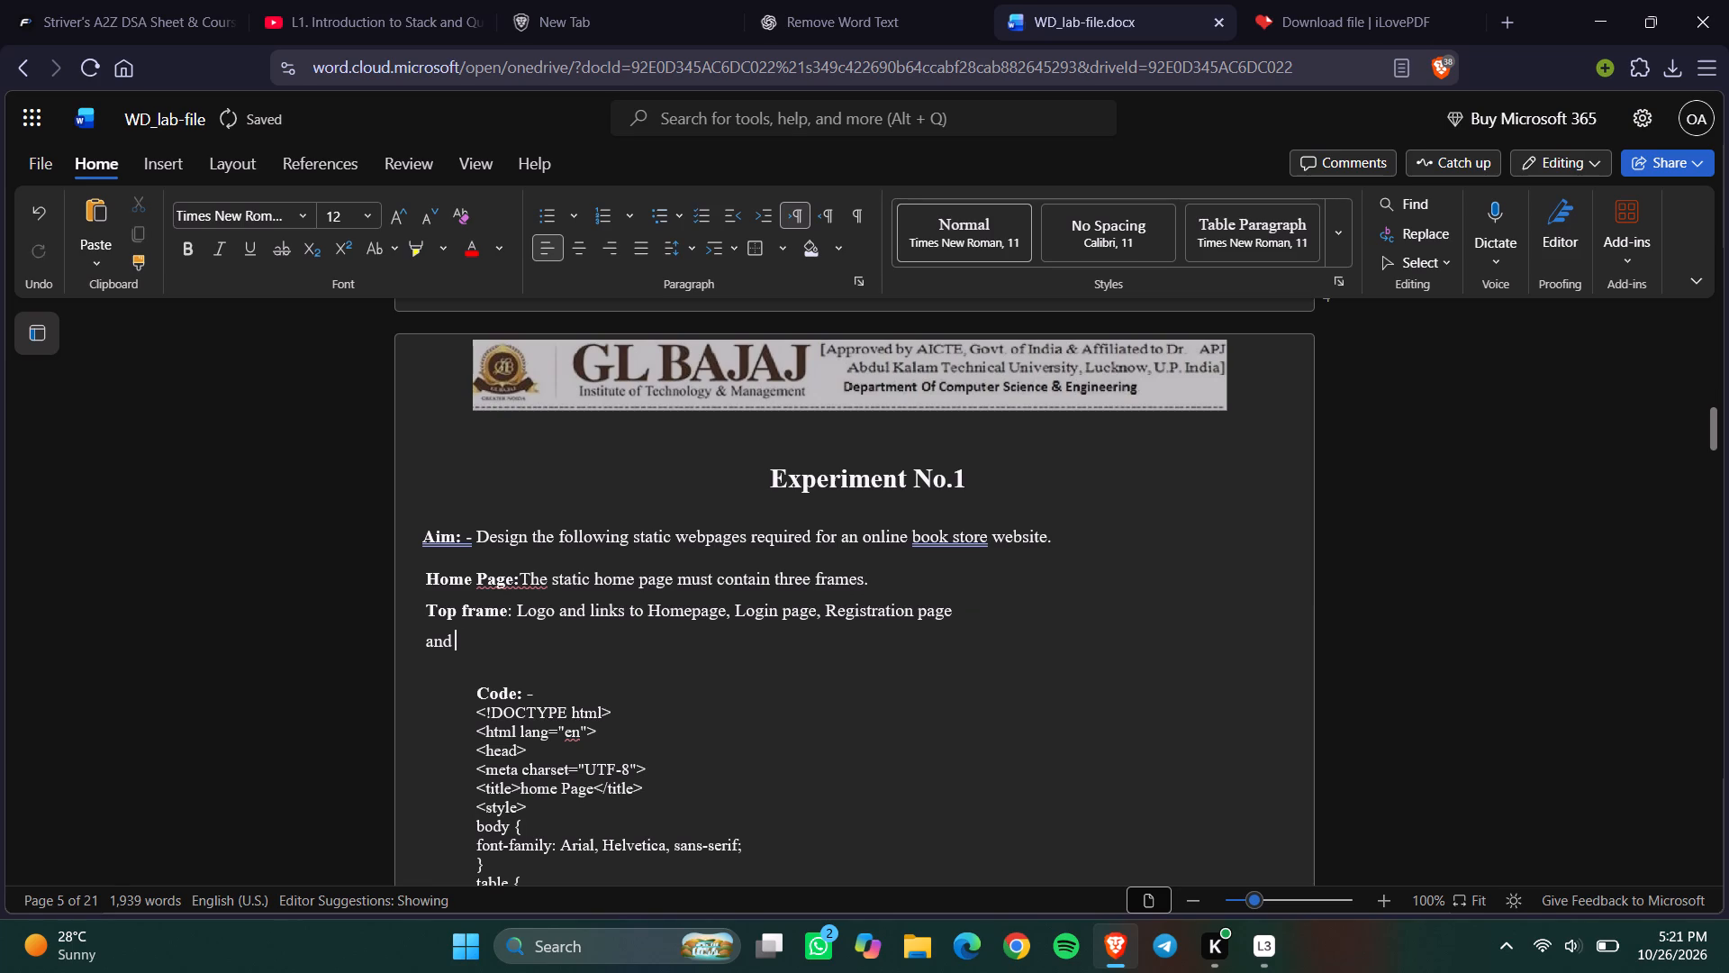
{"action": "key", "text": "BackSpace"}
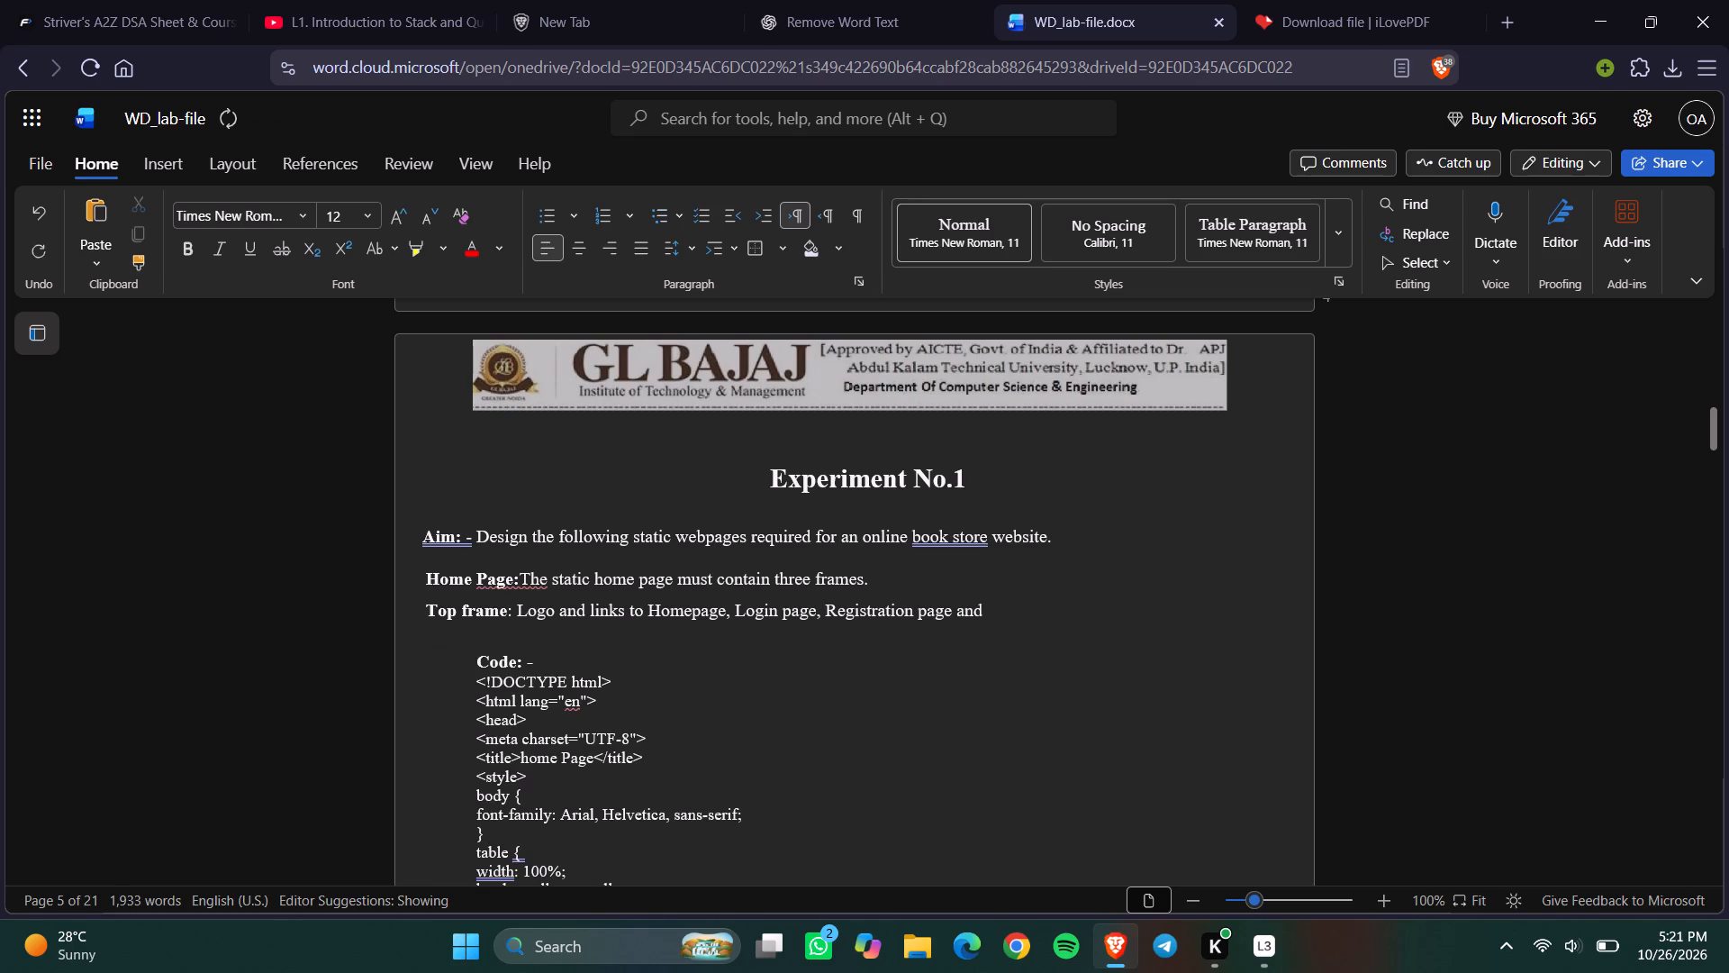
Delete the blank line between the Top frame paragraph and the "Code: -" heading.
{"action": "left_click", "coordinate": [447, 634]}
{"action": "key", "text": "BackSpace"}
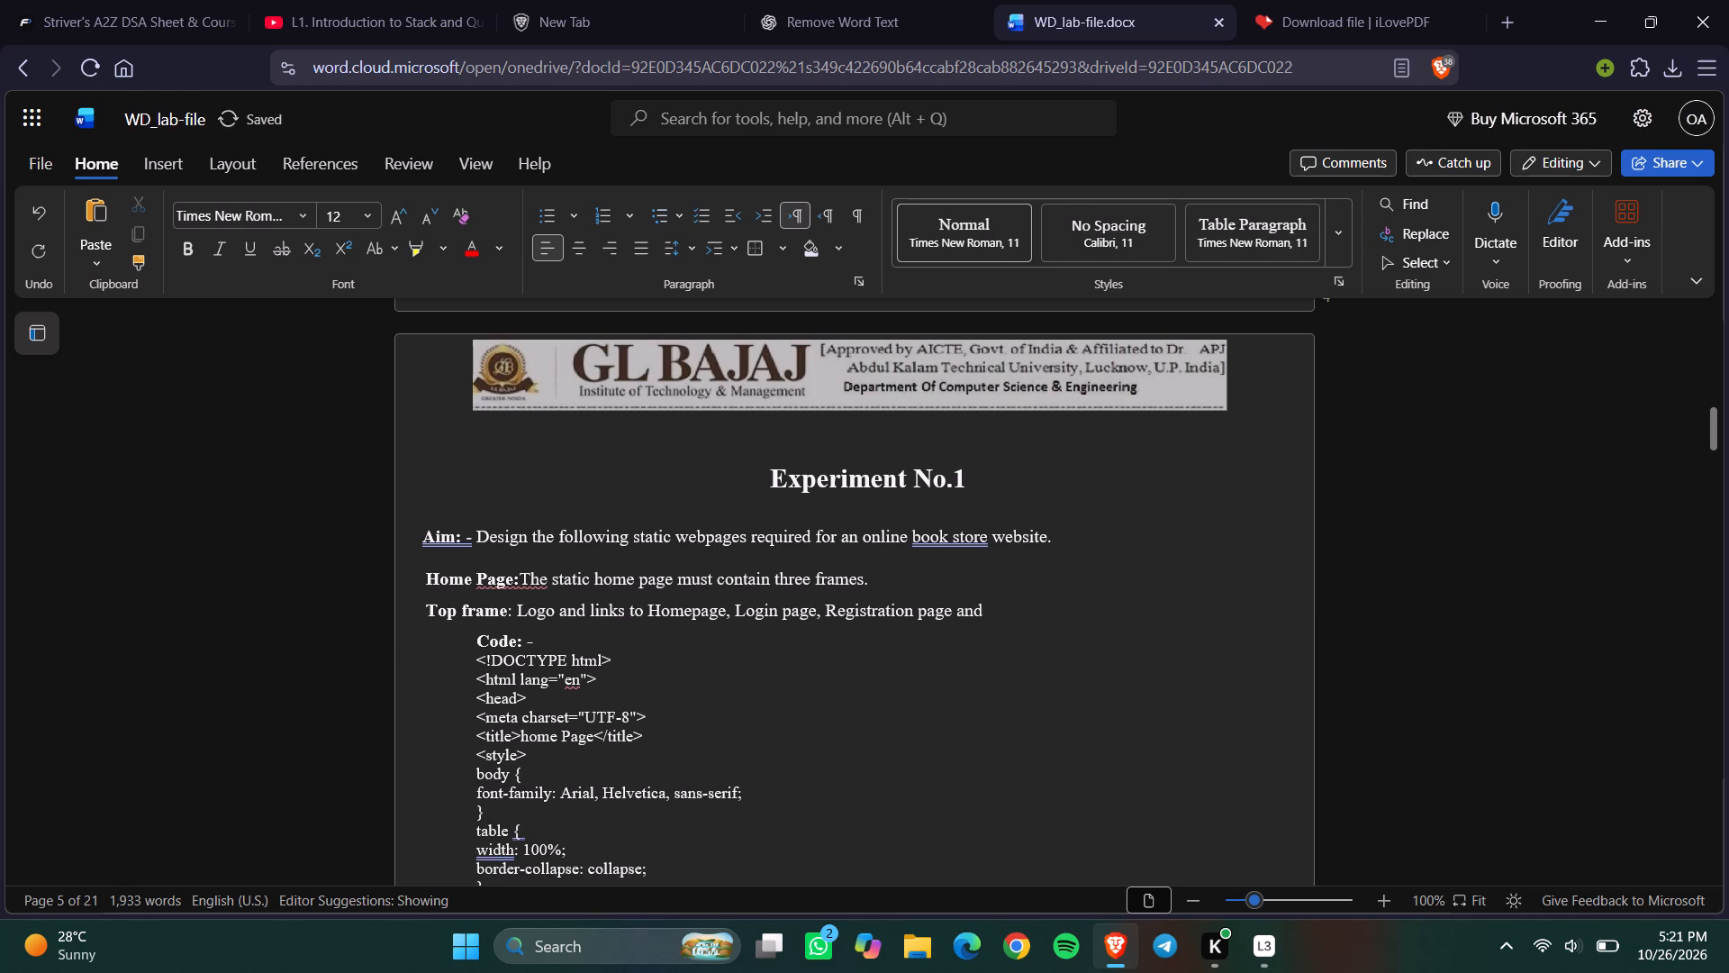
Complete the Top frame sentence with "Catalouge Page." after "and".
{"action": "key", "text": "space"}
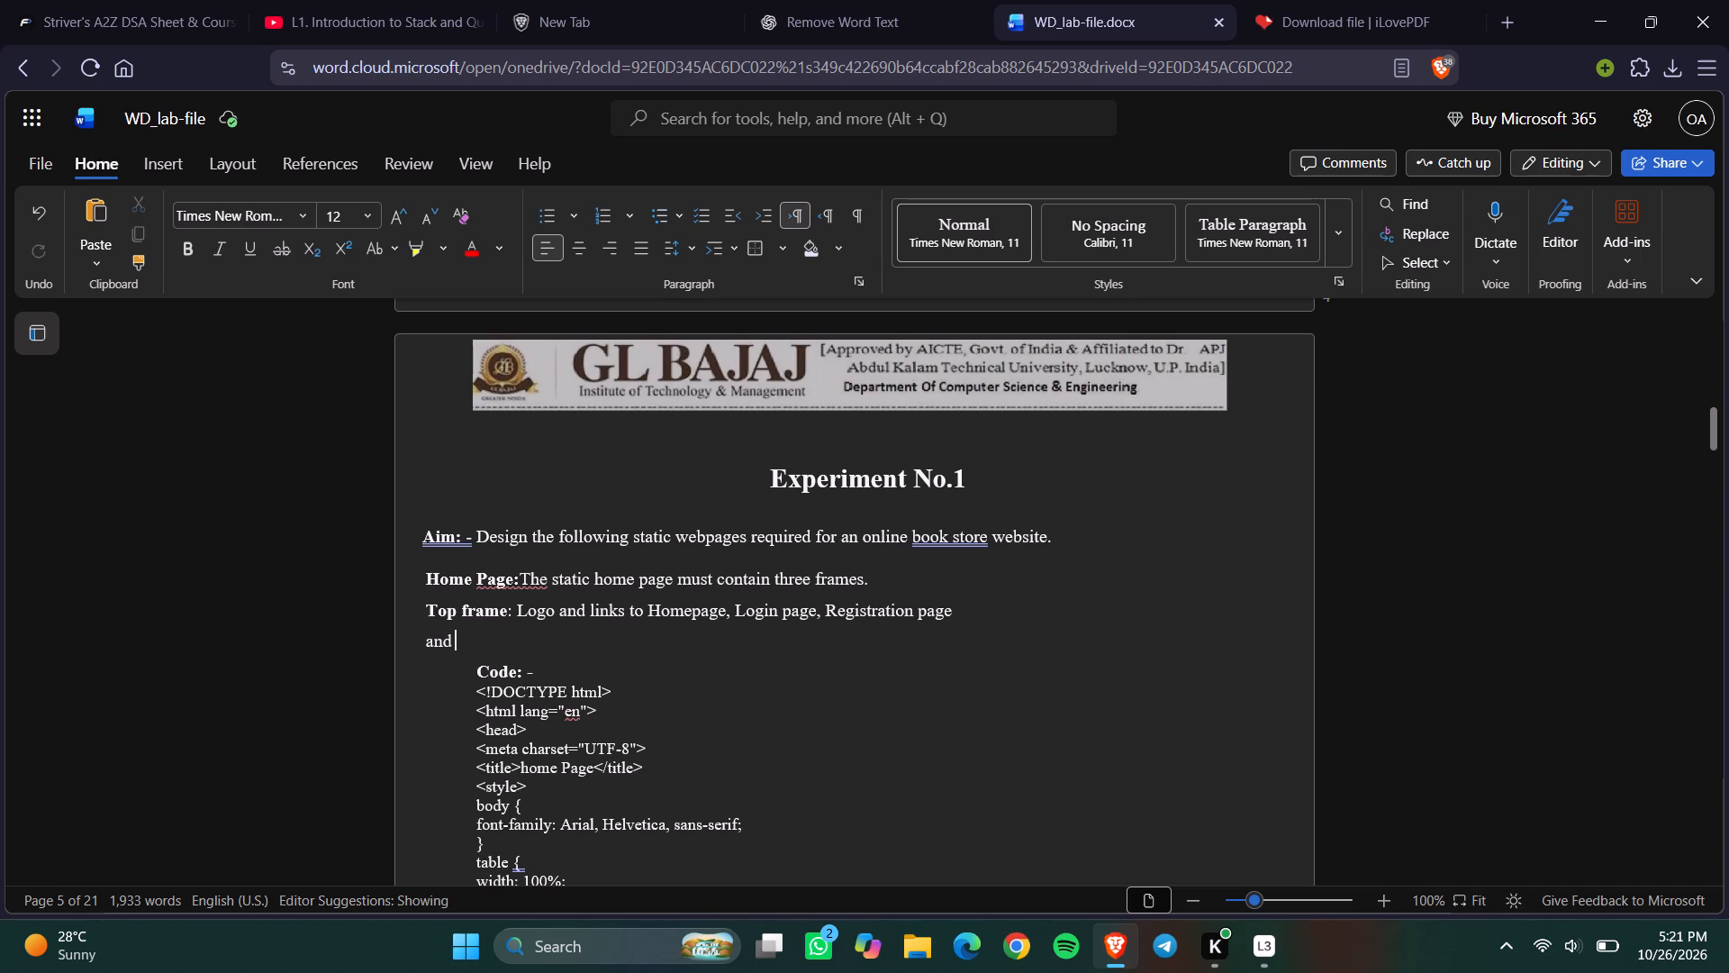
{"action": "type", "text": "Catalouhr"}
{"action": "key", "text": "BackSpace"}
{"action": "key", "text": "BackSpace"}
{"action": "type", "text": "ge Page"}
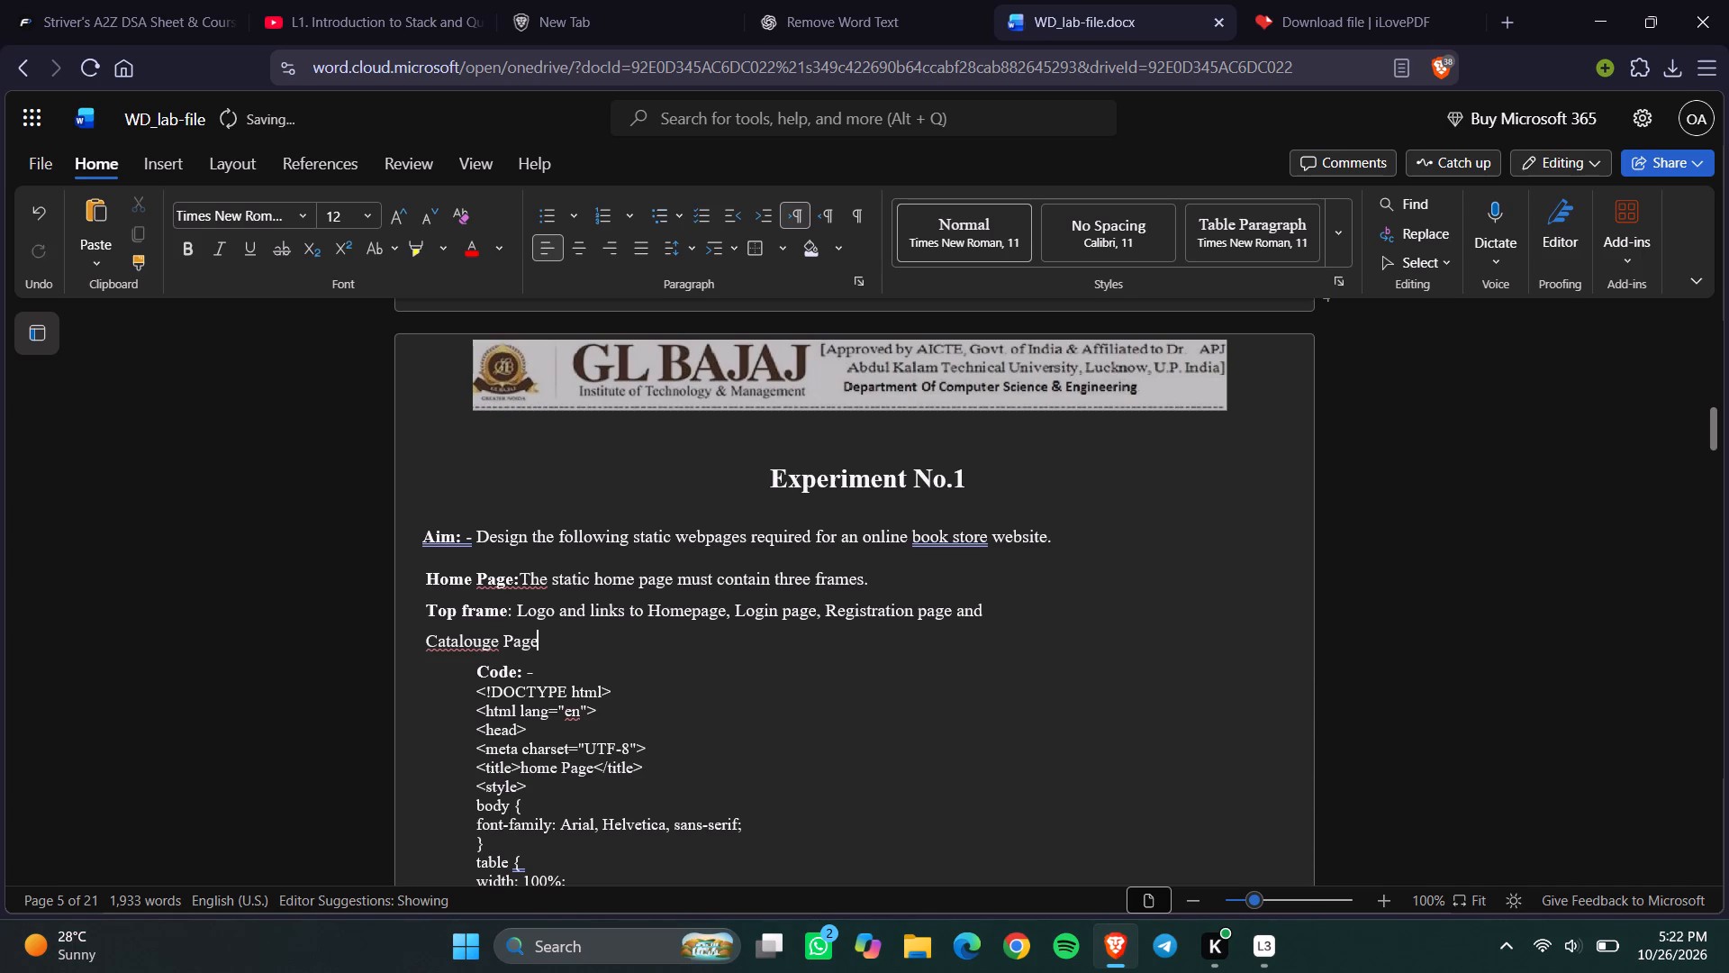
{"action": "key", "text": "l"}
{"action": "key", "text": "BackSpace"}
{"action": "key", "text": "period"}
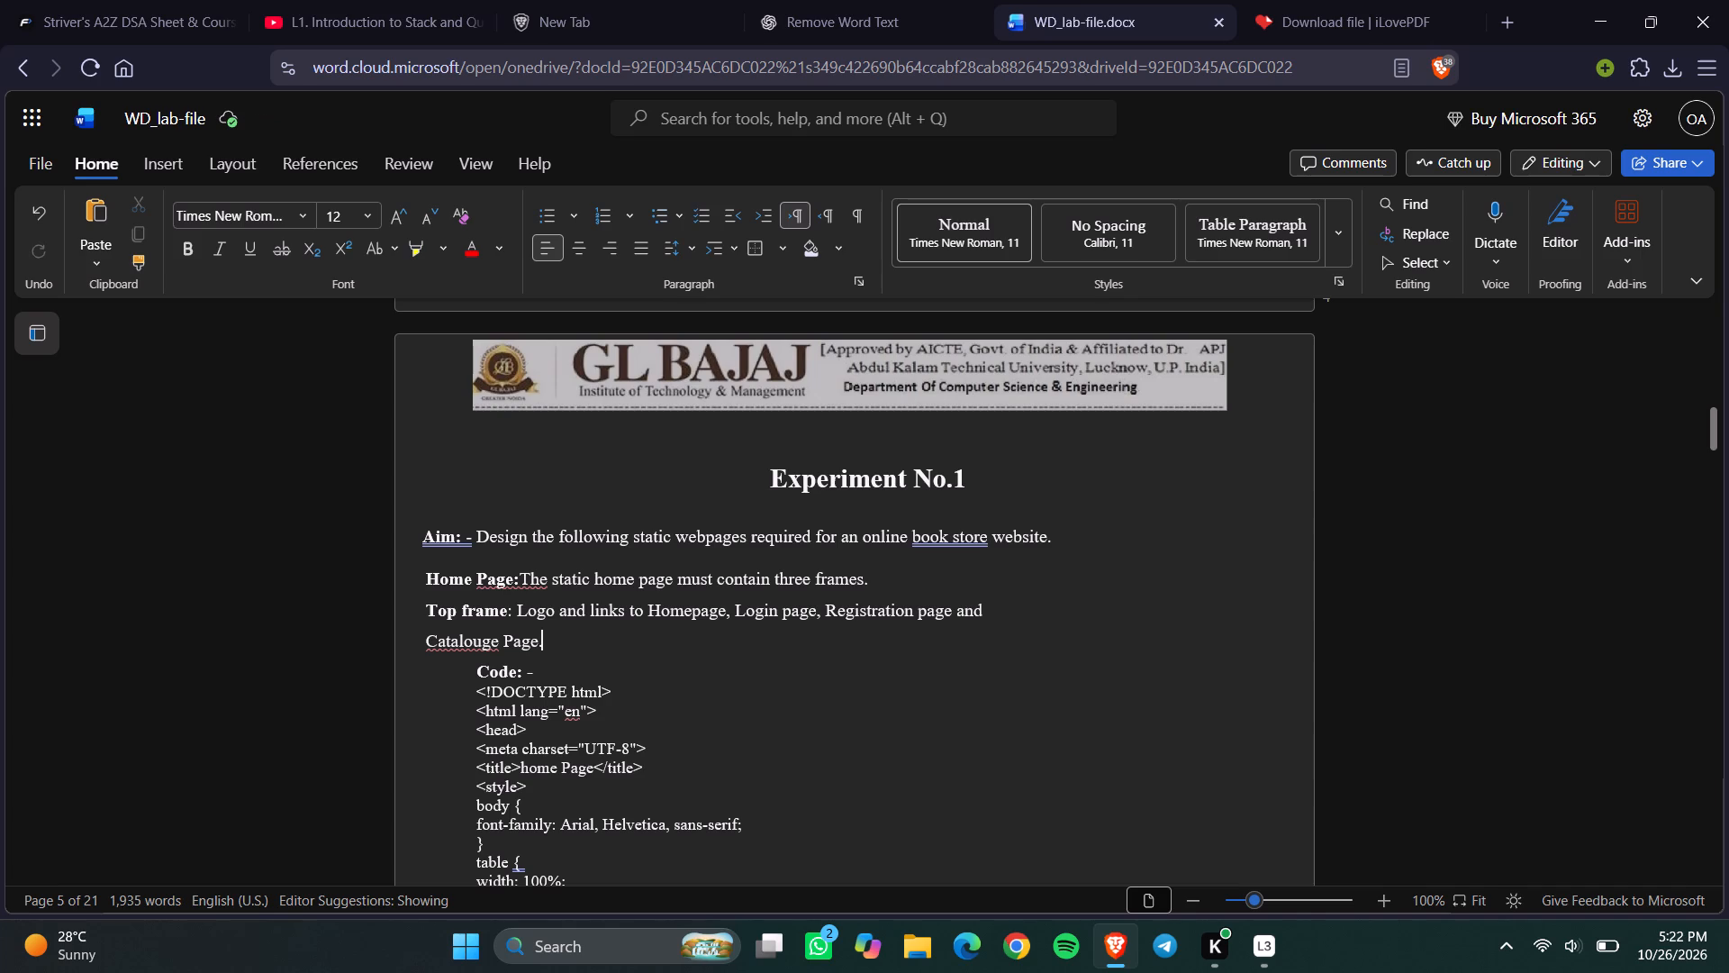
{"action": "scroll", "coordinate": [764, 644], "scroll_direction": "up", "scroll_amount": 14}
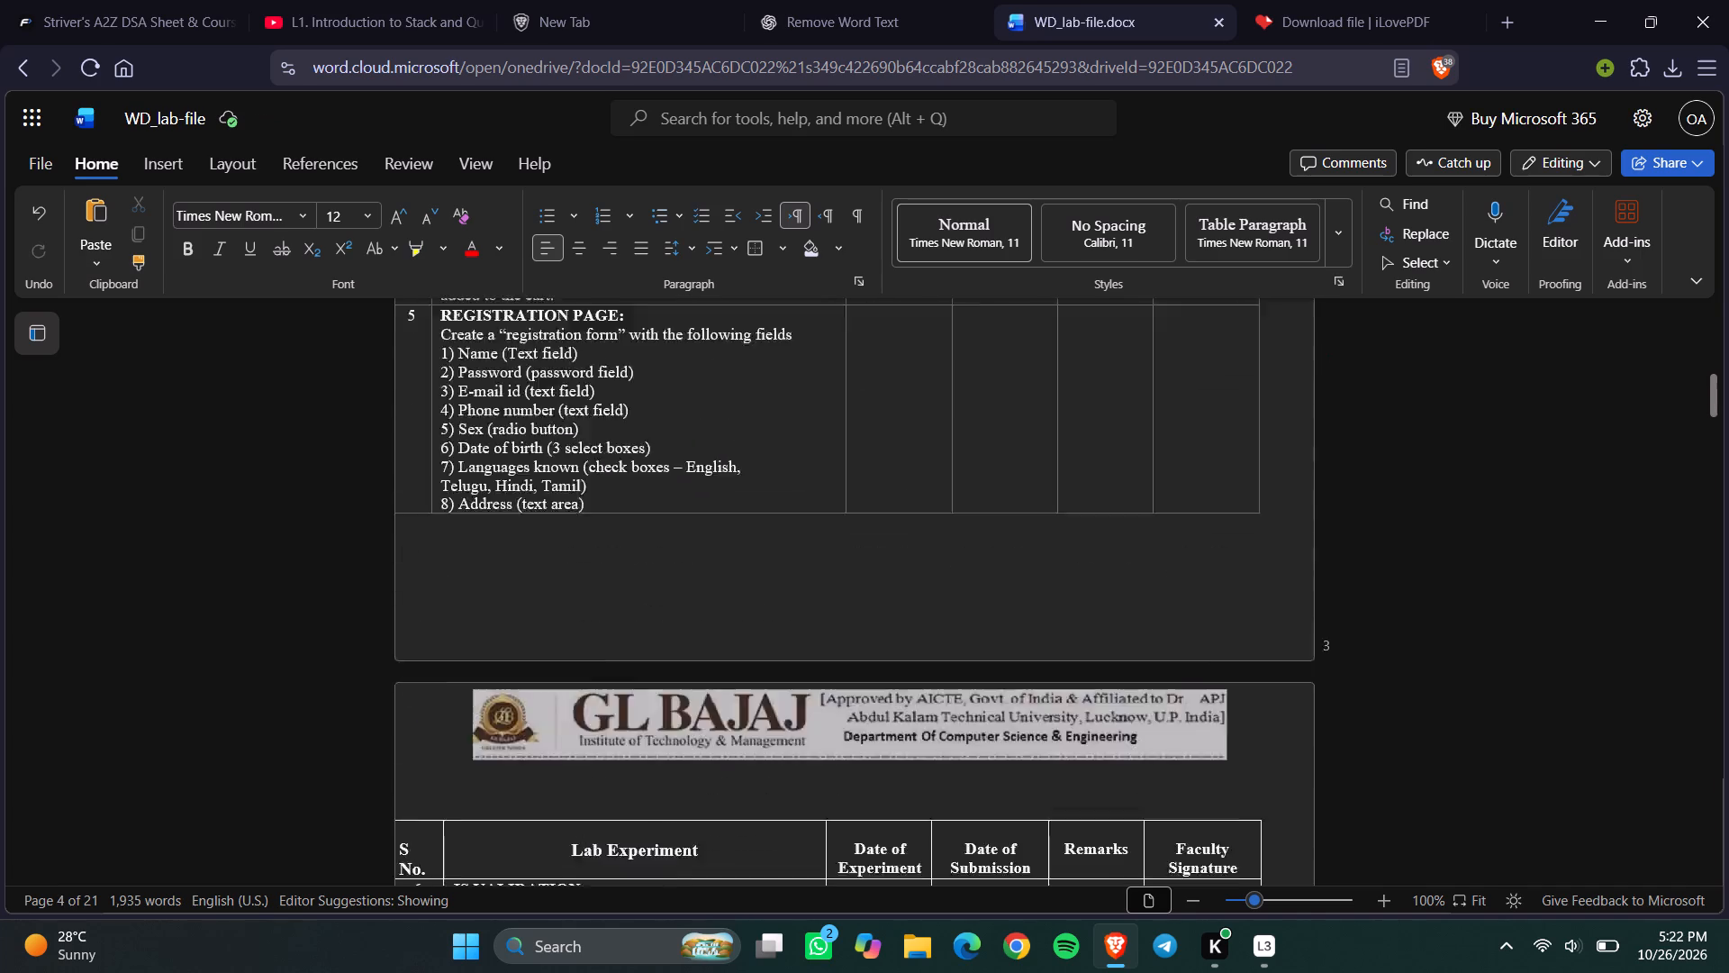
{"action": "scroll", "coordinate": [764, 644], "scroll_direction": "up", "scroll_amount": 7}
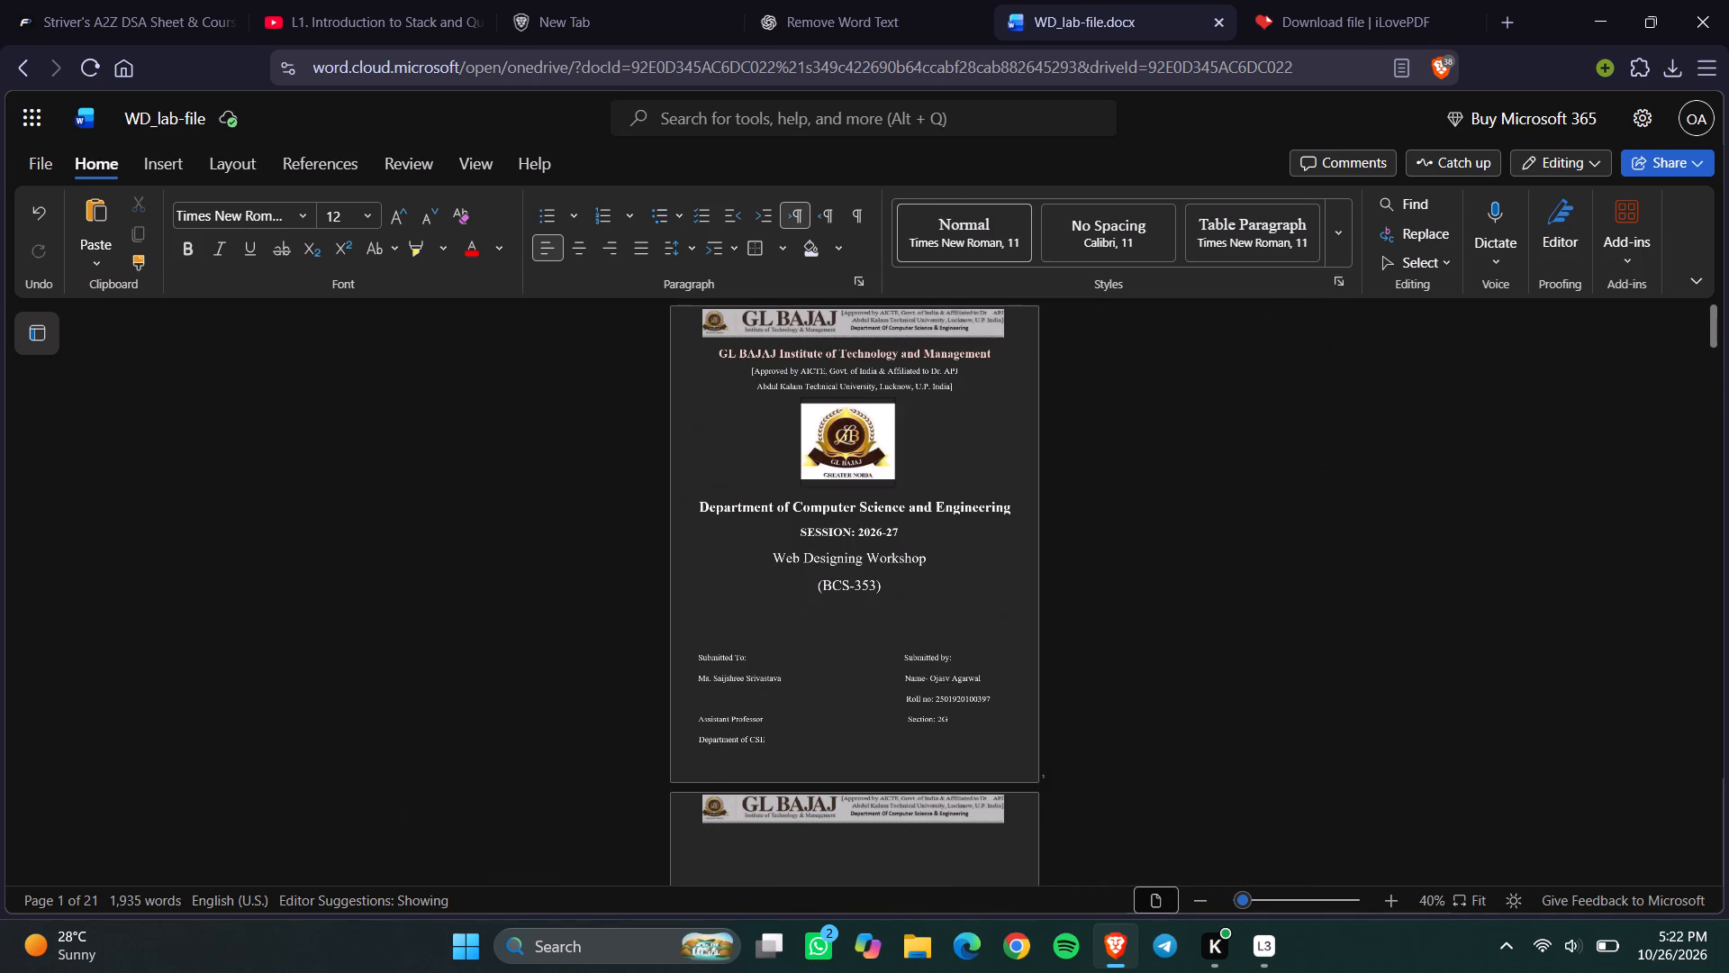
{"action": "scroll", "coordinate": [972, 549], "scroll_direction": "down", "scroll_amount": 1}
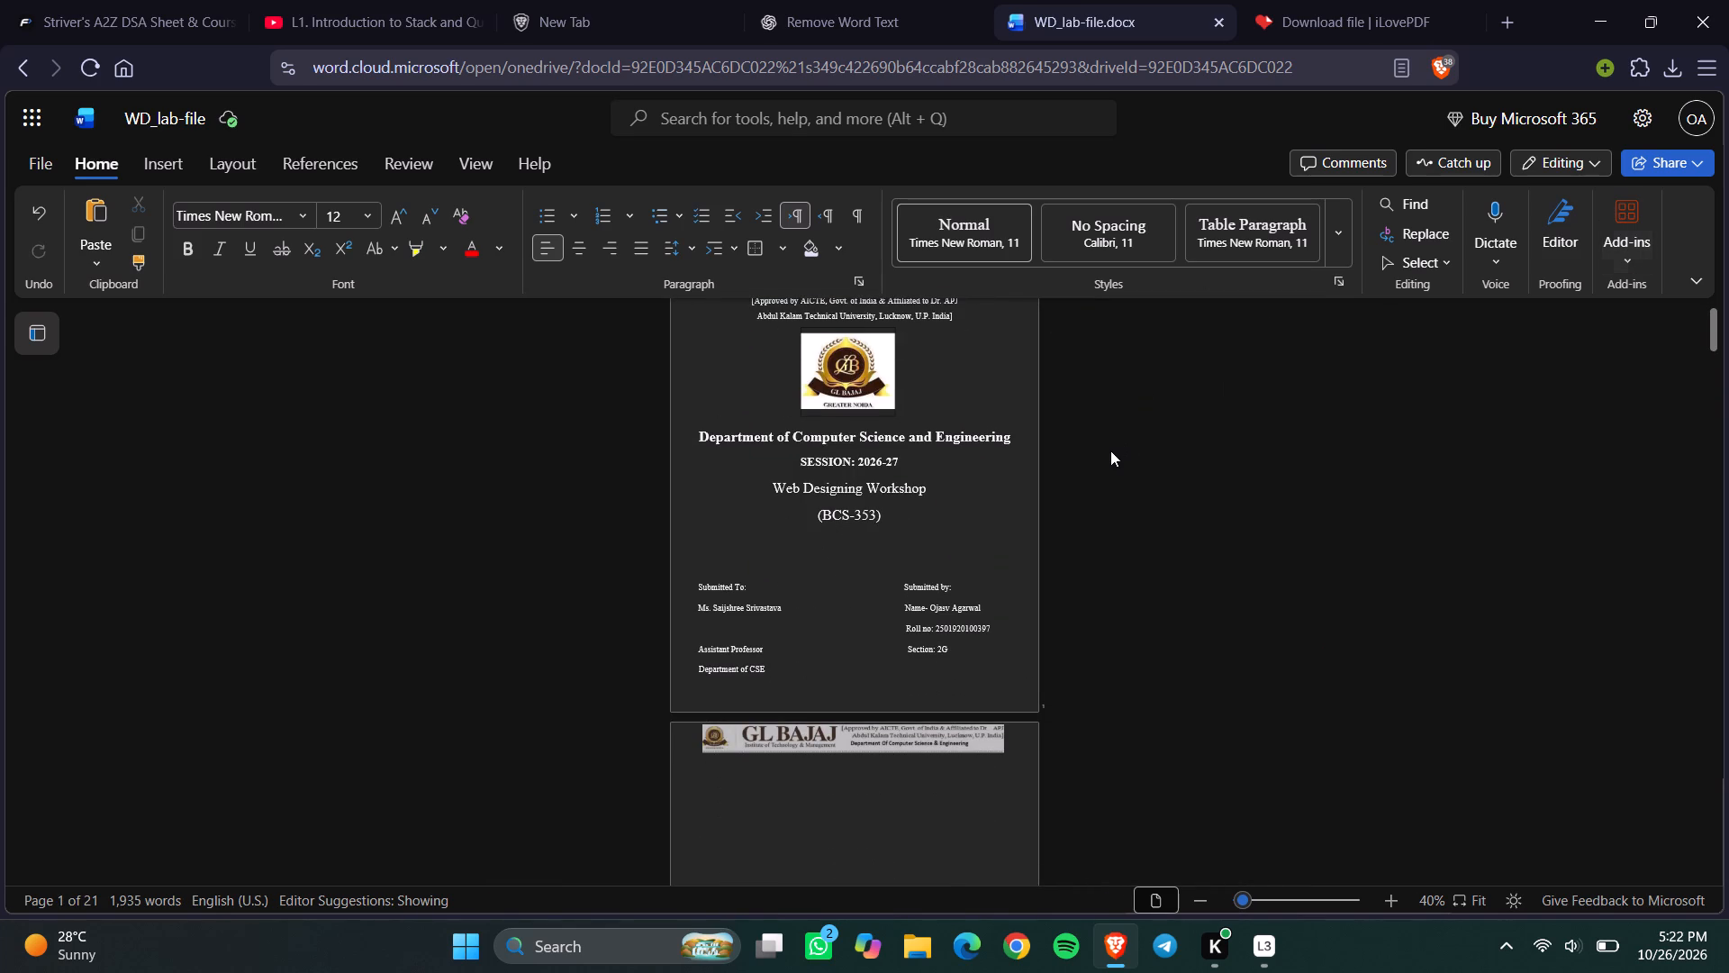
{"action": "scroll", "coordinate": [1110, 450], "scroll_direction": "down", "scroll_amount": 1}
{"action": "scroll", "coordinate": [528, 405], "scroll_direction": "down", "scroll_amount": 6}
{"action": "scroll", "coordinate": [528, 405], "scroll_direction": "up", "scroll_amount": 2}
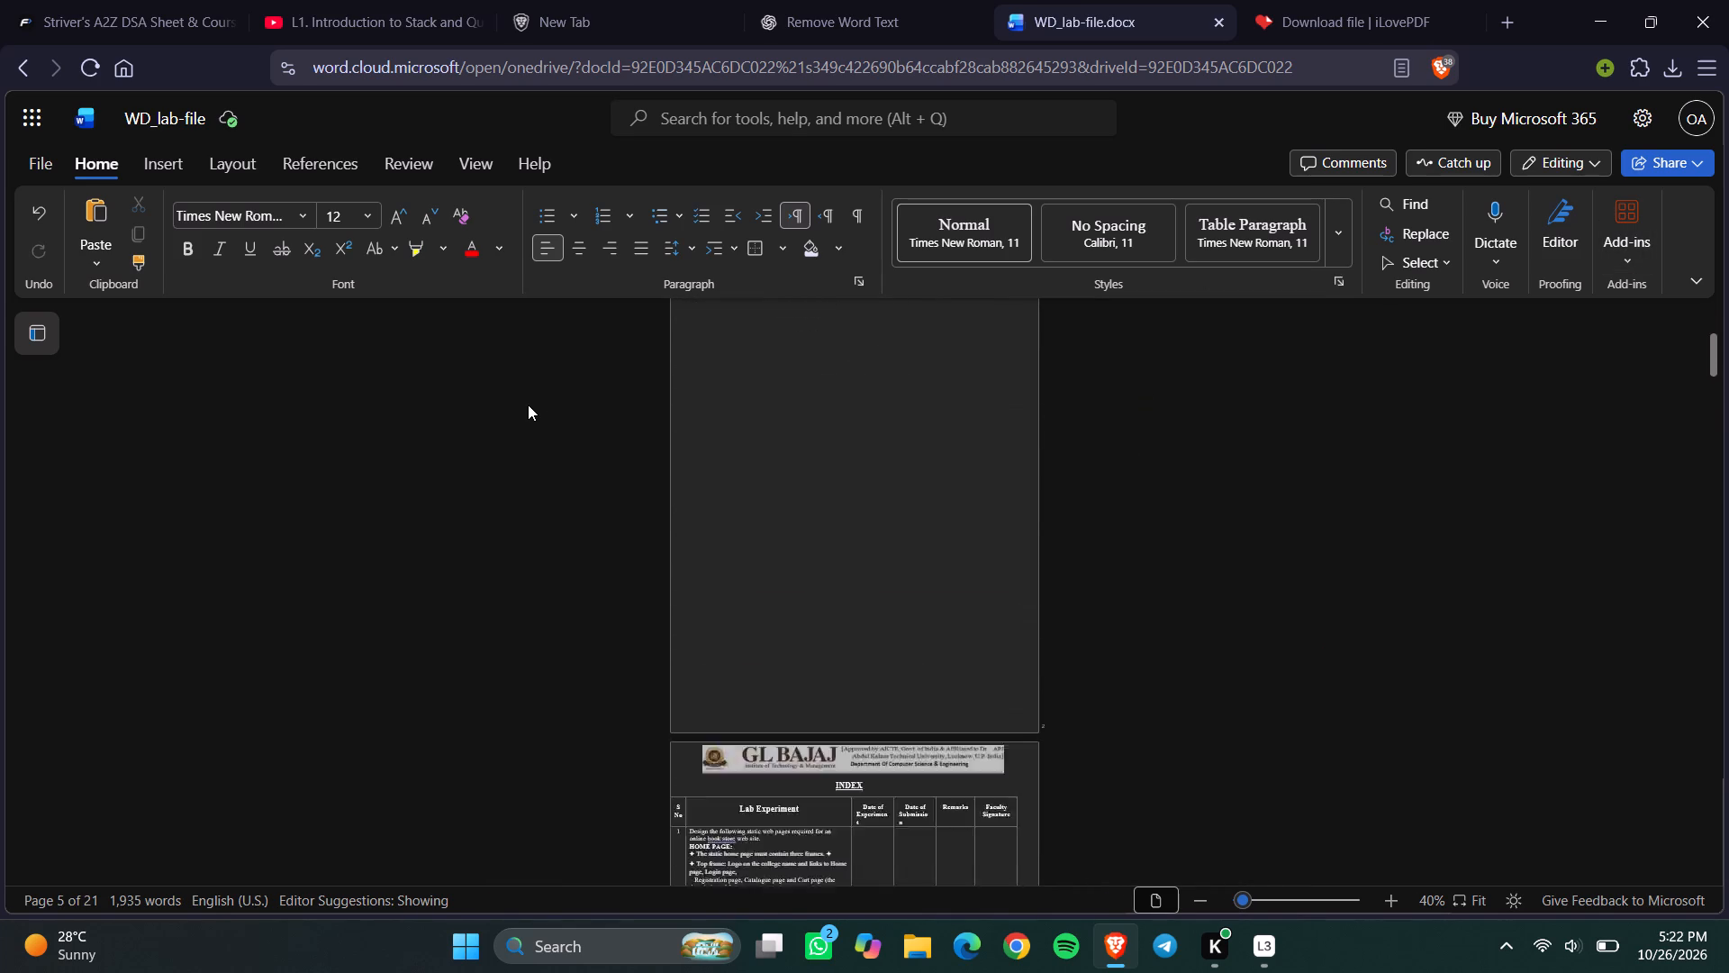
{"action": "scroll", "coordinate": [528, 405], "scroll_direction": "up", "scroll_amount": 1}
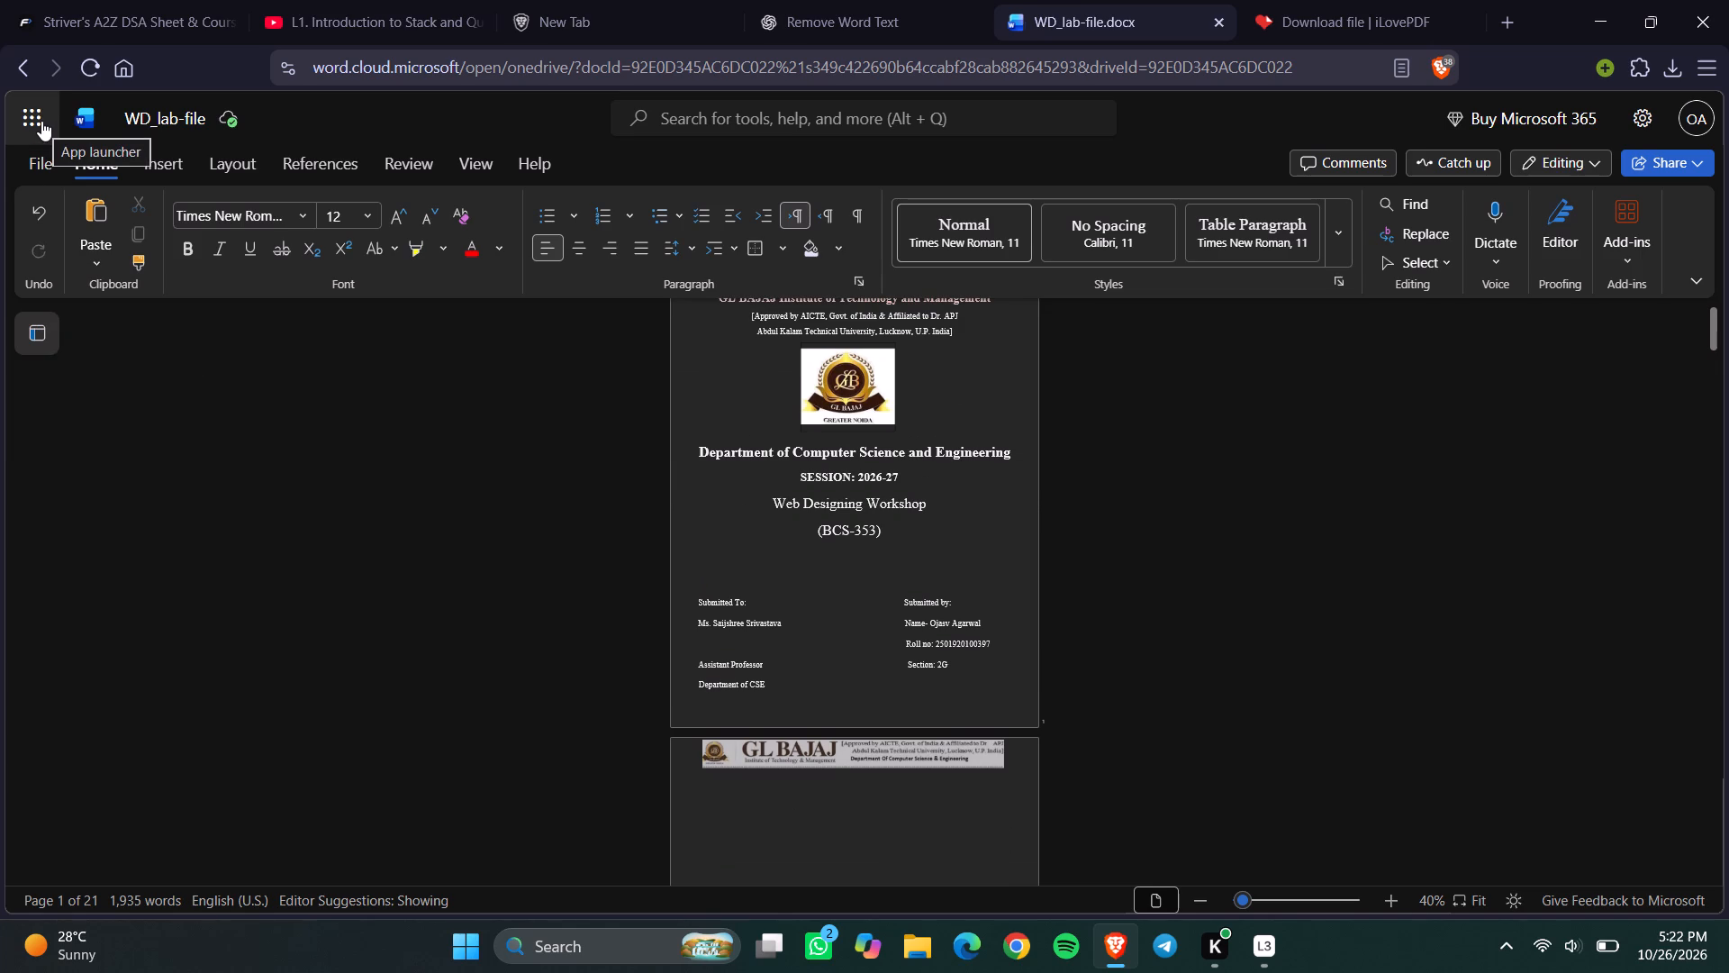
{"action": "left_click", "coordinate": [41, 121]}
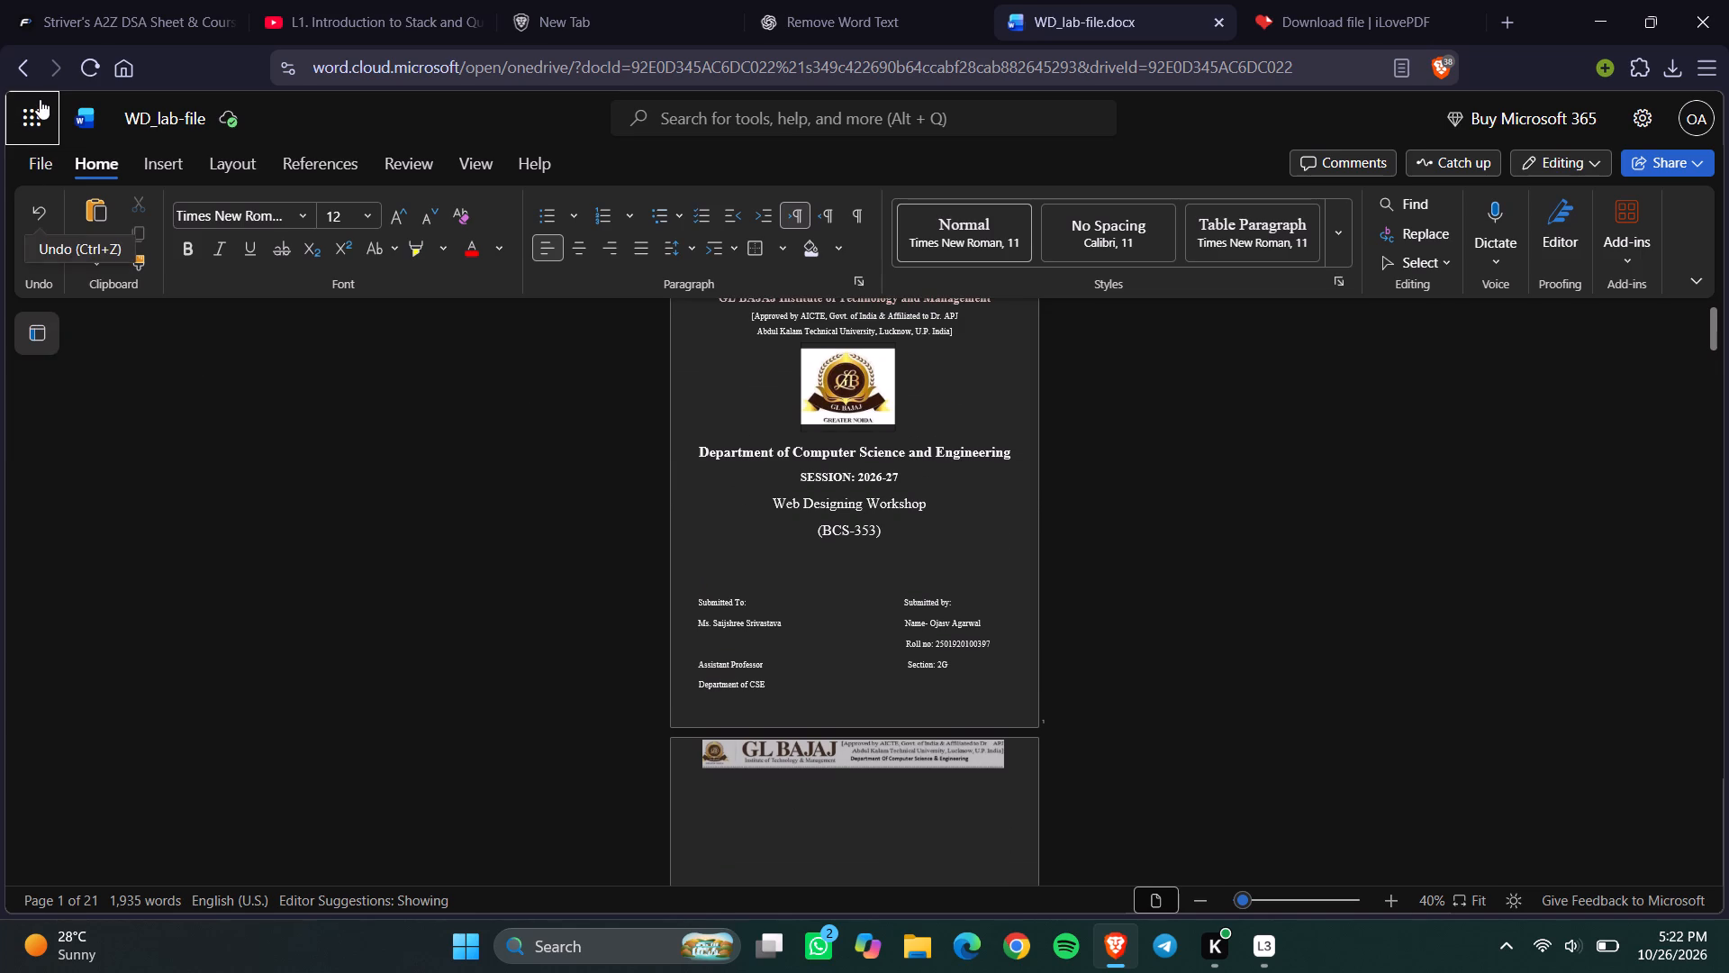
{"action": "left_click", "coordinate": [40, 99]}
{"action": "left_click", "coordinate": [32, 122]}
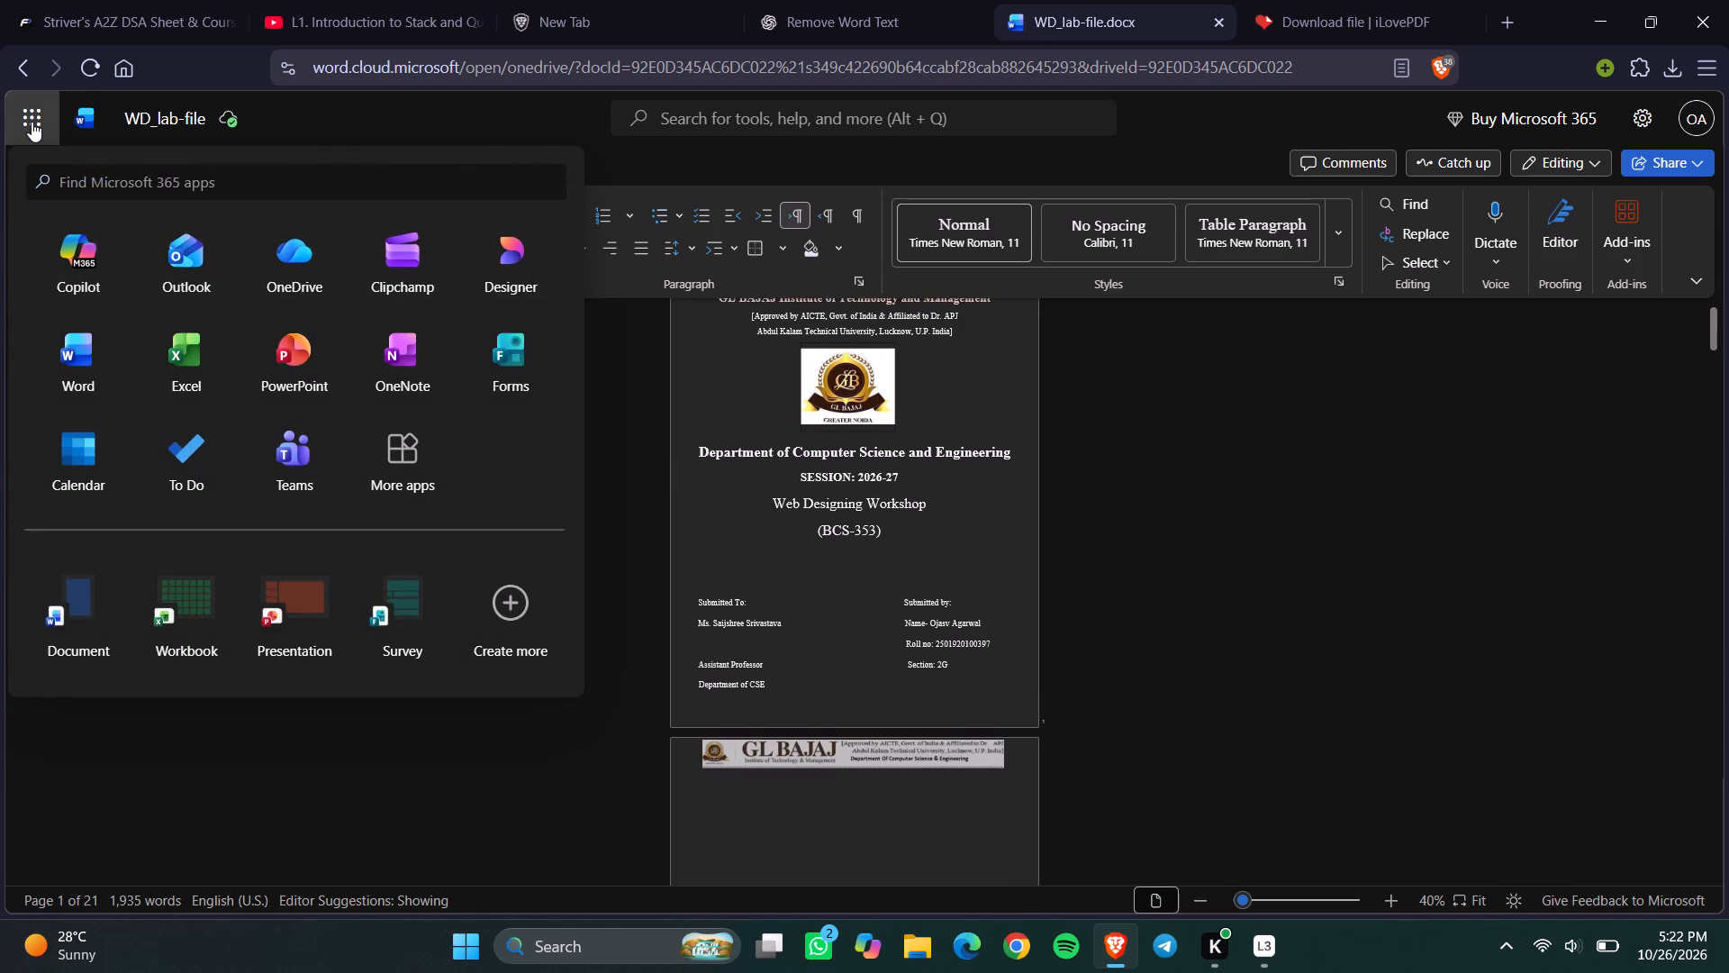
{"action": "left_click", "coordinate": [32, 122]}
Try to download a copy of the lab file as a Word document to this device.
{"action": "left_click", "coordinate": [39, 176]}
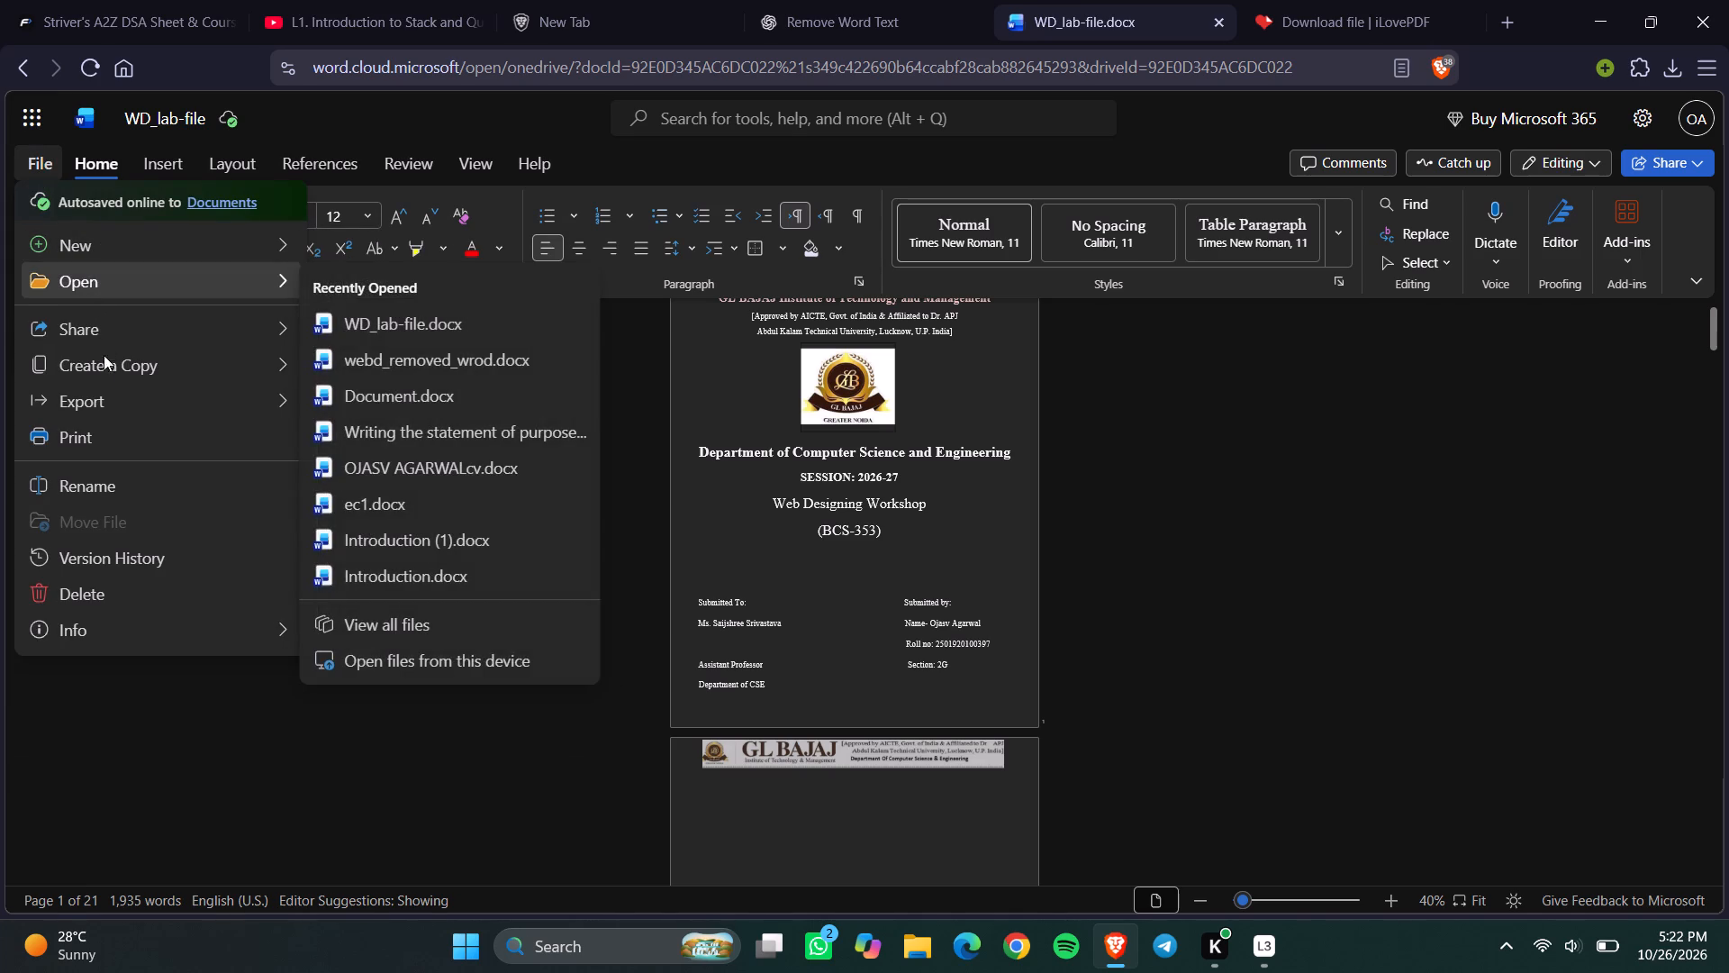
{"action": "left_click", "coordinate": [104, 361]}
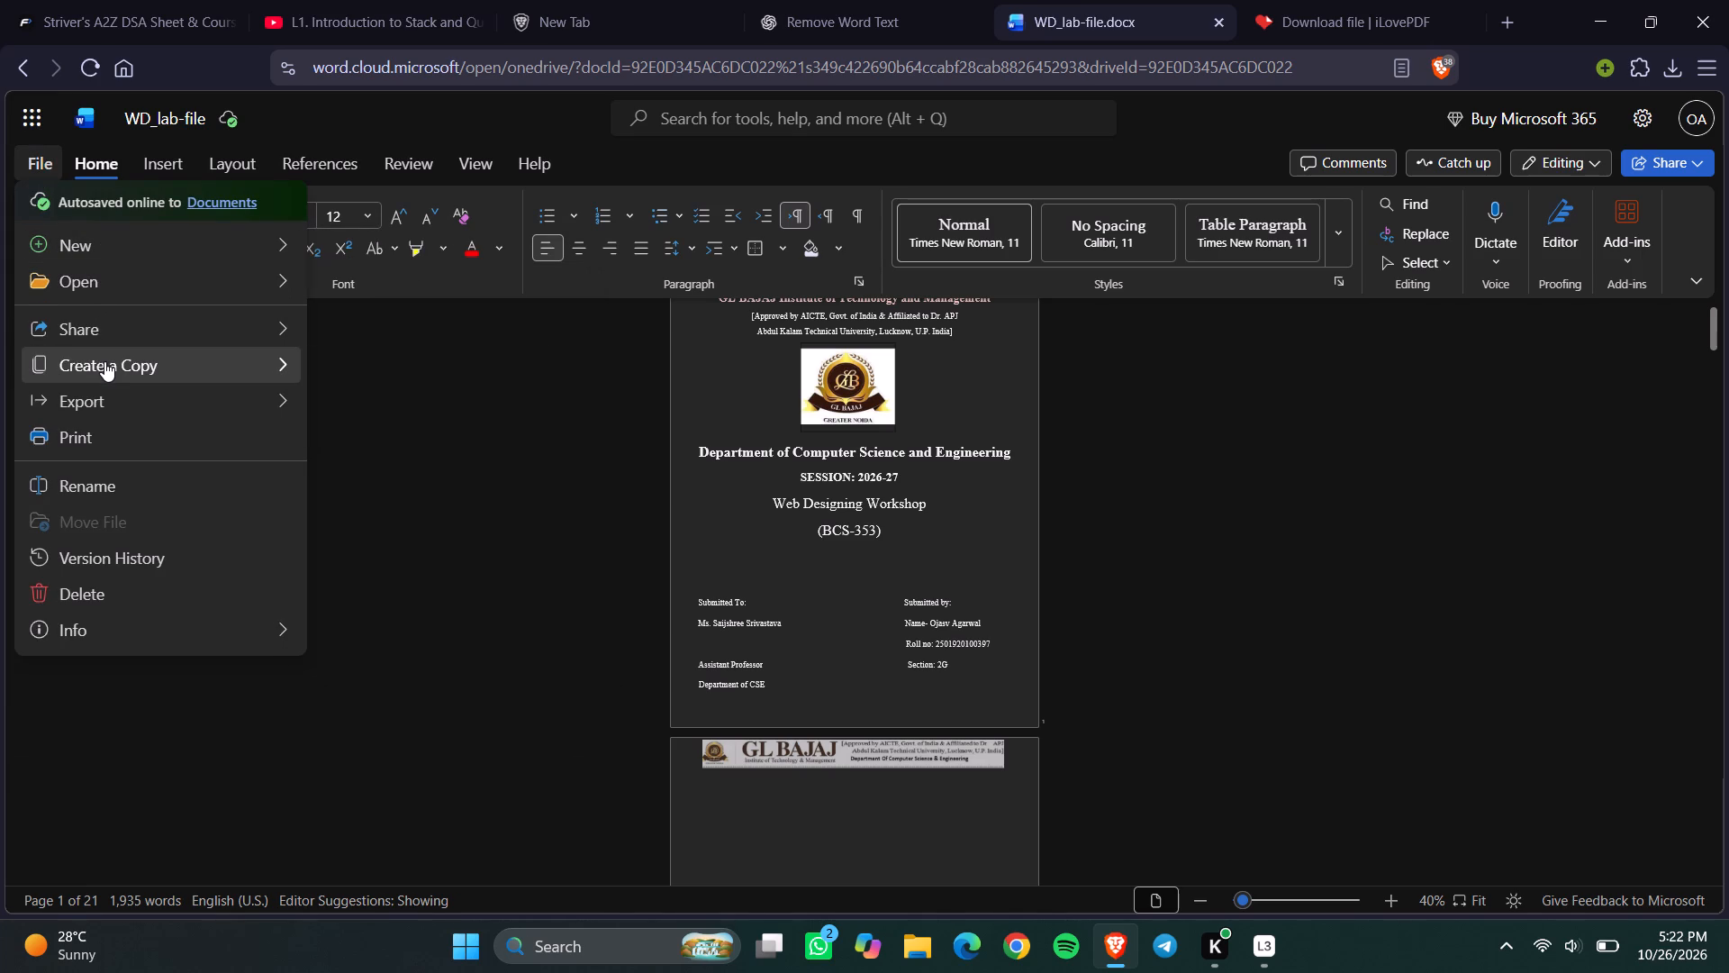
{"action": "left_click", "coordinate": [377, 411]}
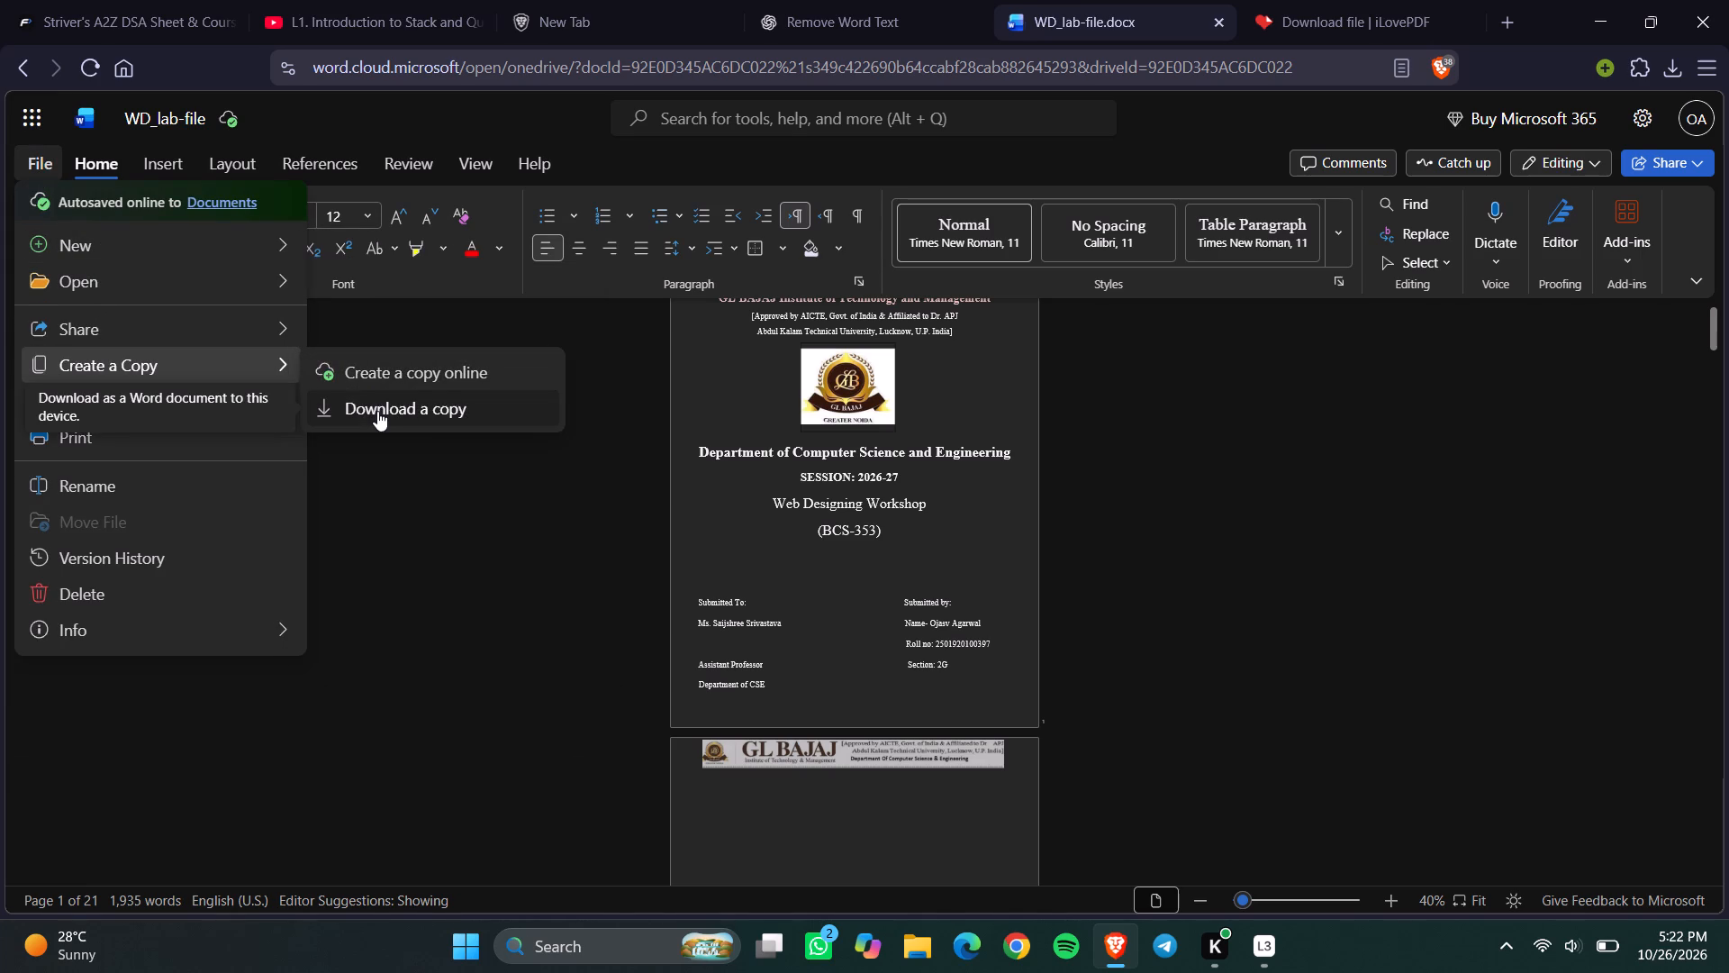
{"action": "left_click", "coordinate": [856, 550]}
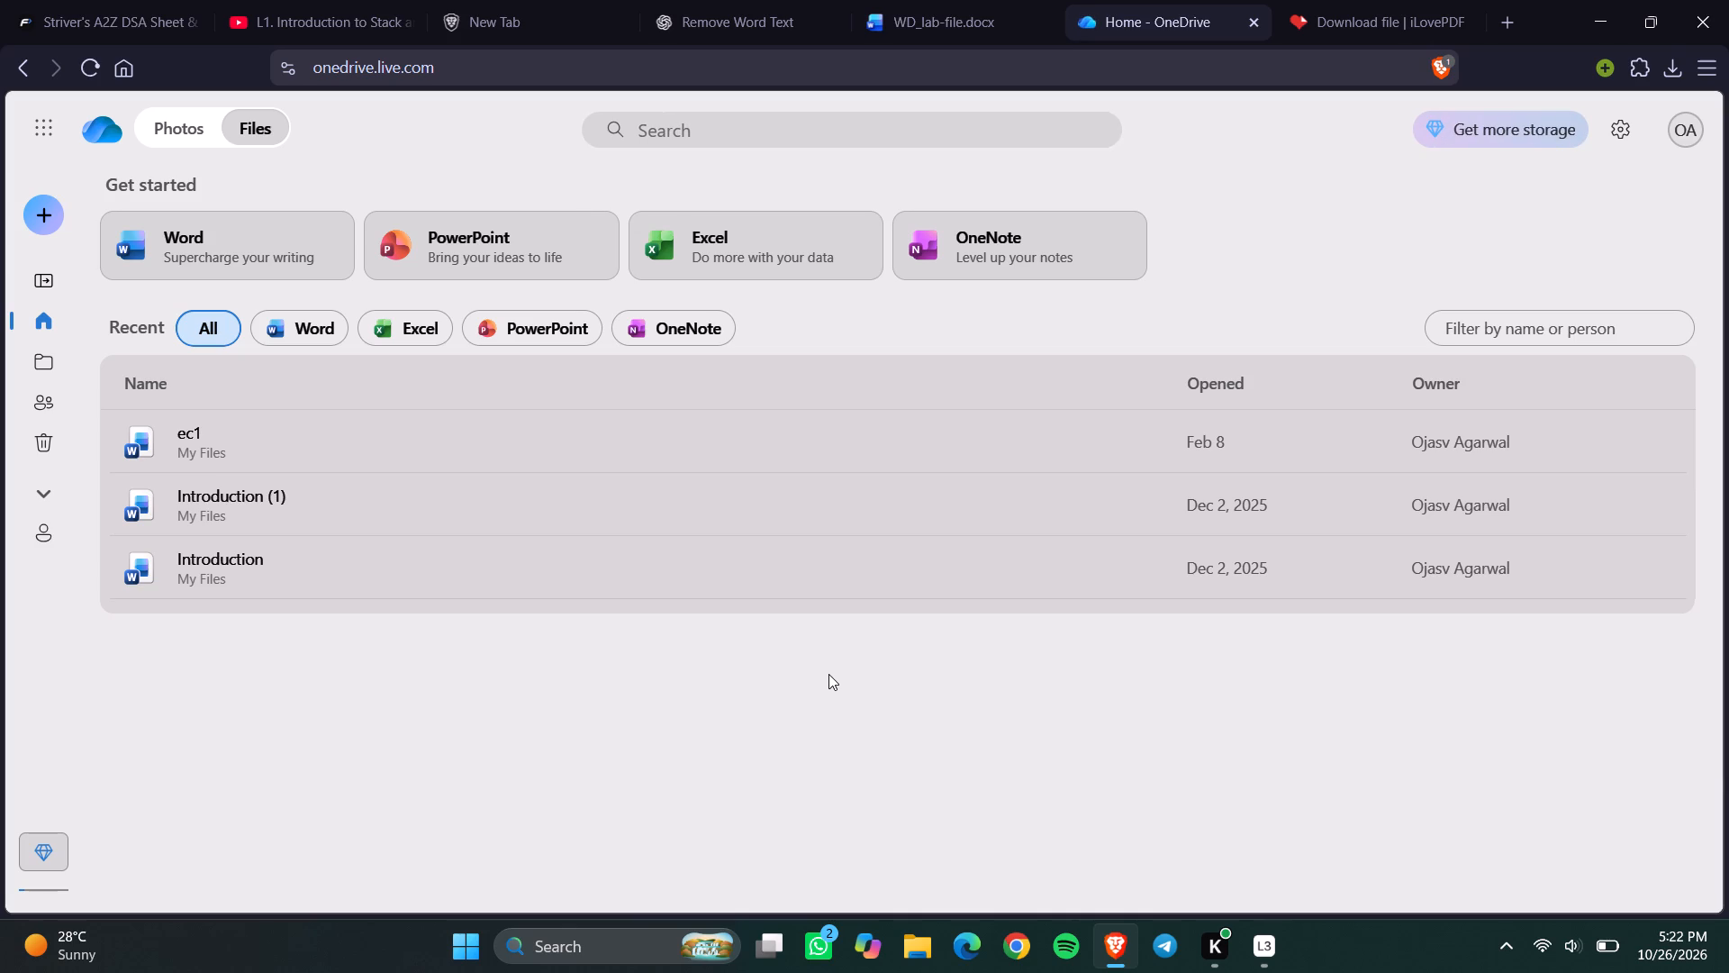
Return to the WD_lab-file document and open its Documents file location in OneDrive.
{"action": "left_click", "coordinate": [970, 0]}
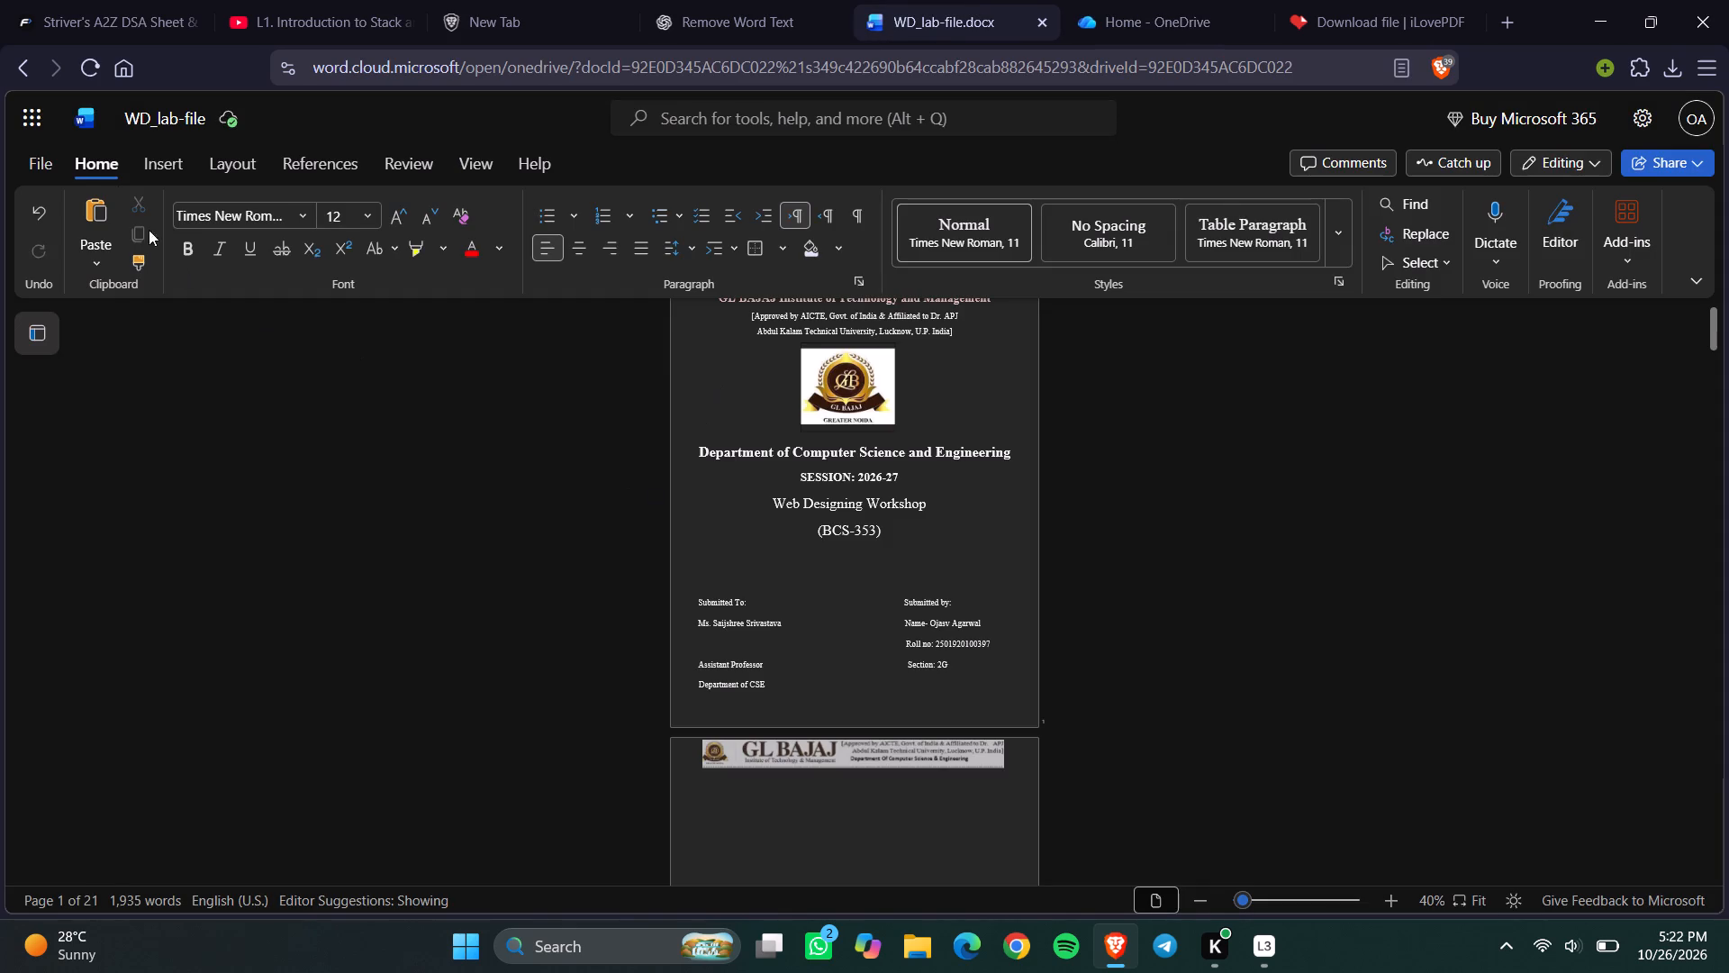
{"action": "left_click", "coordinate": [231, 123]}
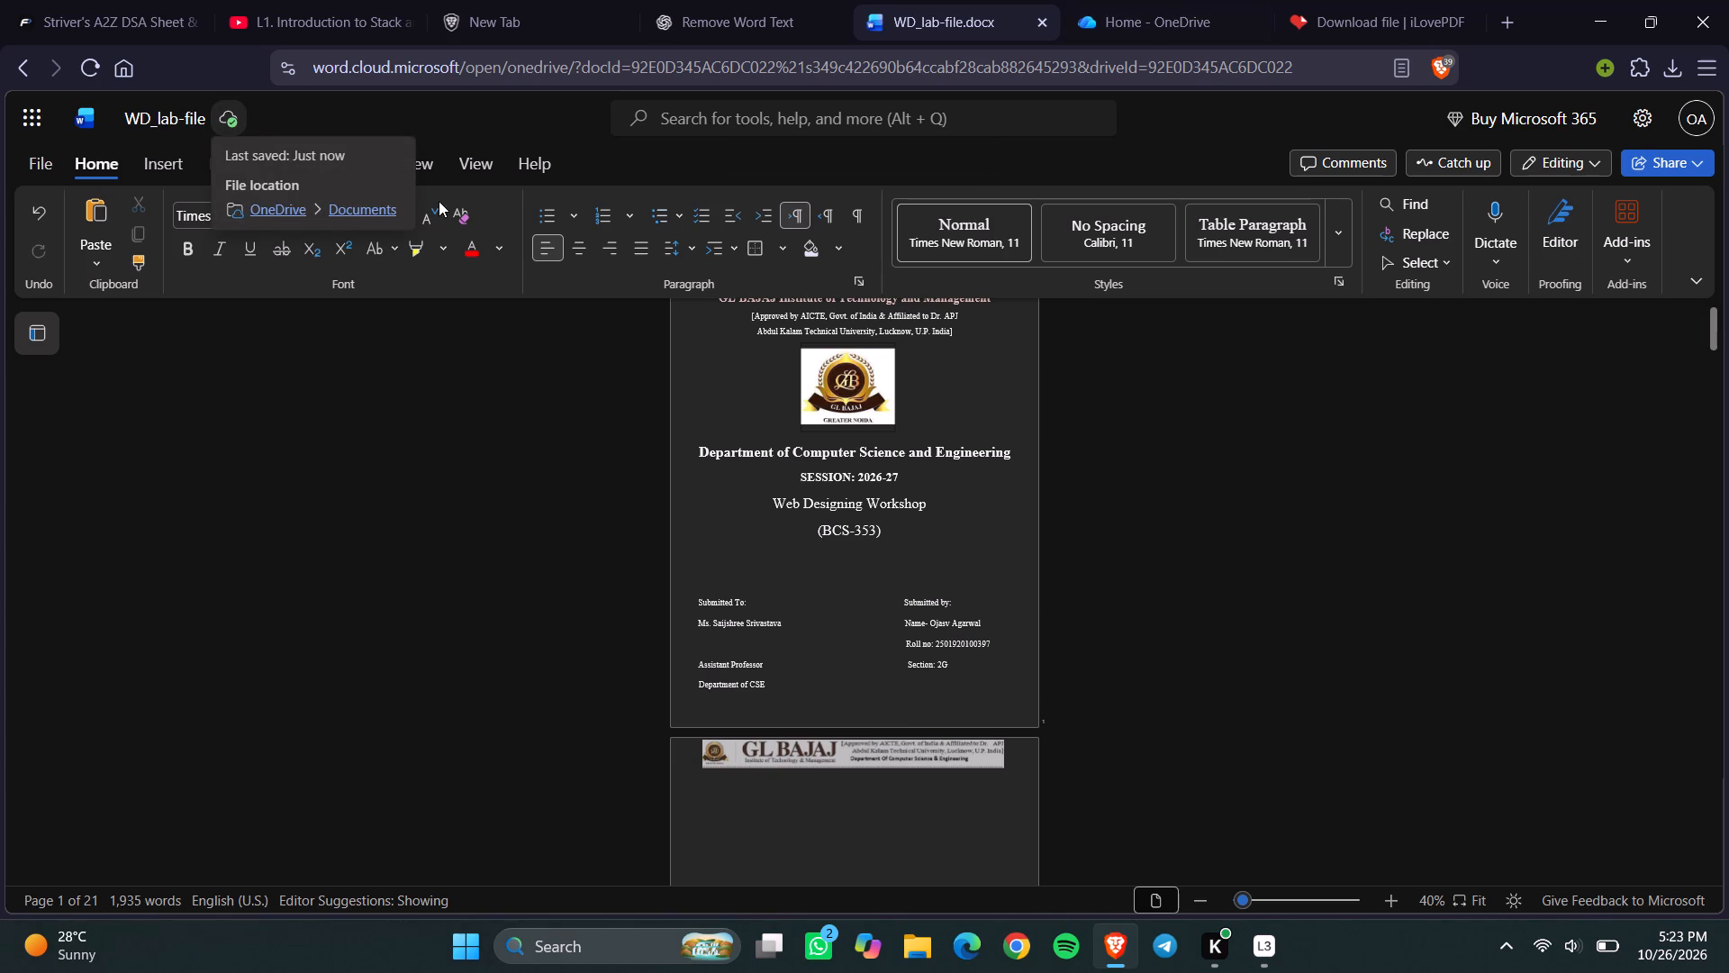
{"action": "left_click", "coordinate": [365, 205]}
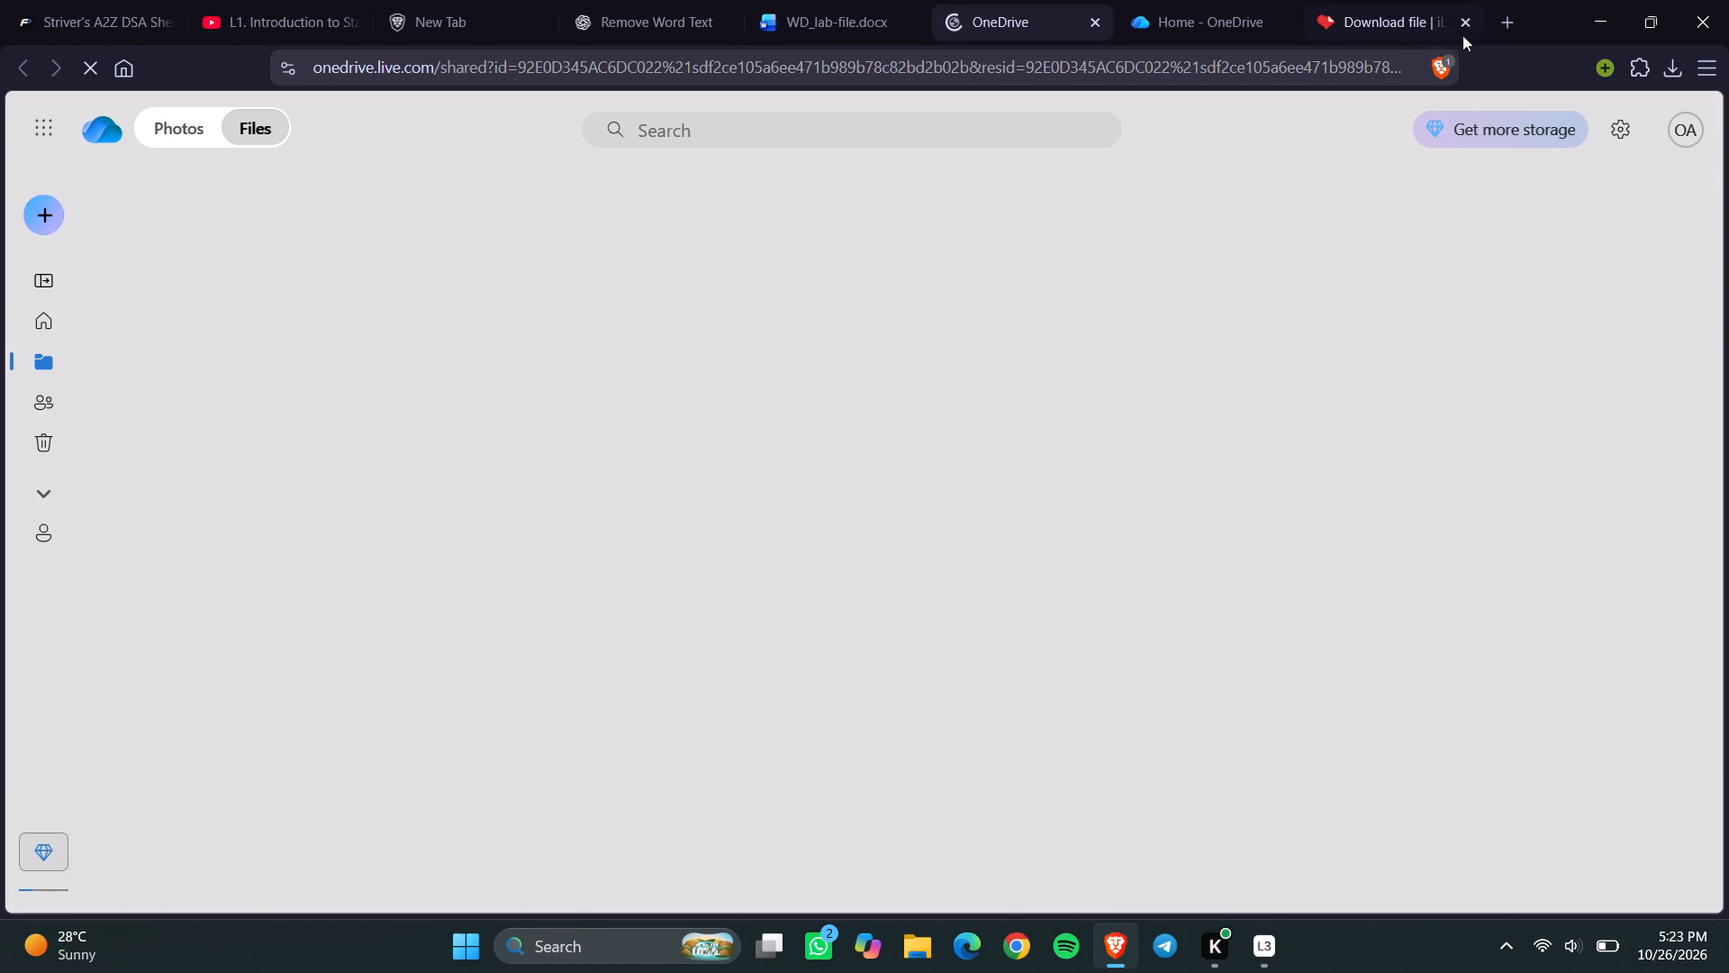
Switch to the iLovePDF site and open its Word to PDF converter.
{"action": "left_click", "coordinate": [1379, 11]}
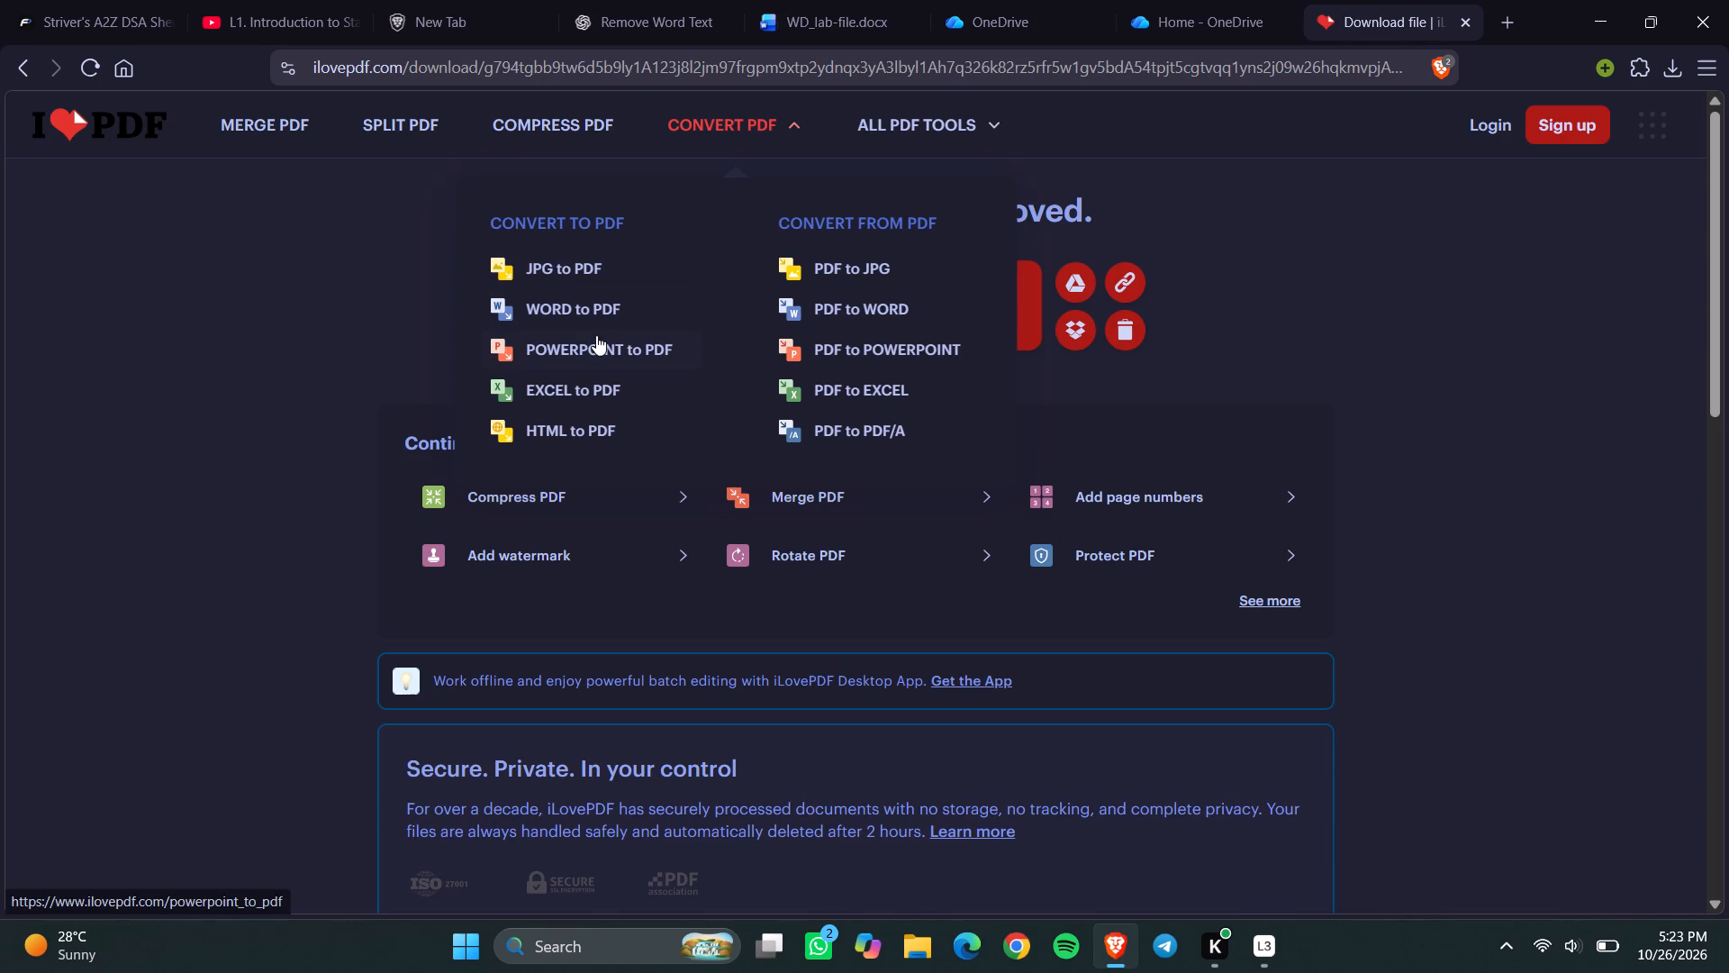
{"action": "left_click", "coordinate": [584, 319]}
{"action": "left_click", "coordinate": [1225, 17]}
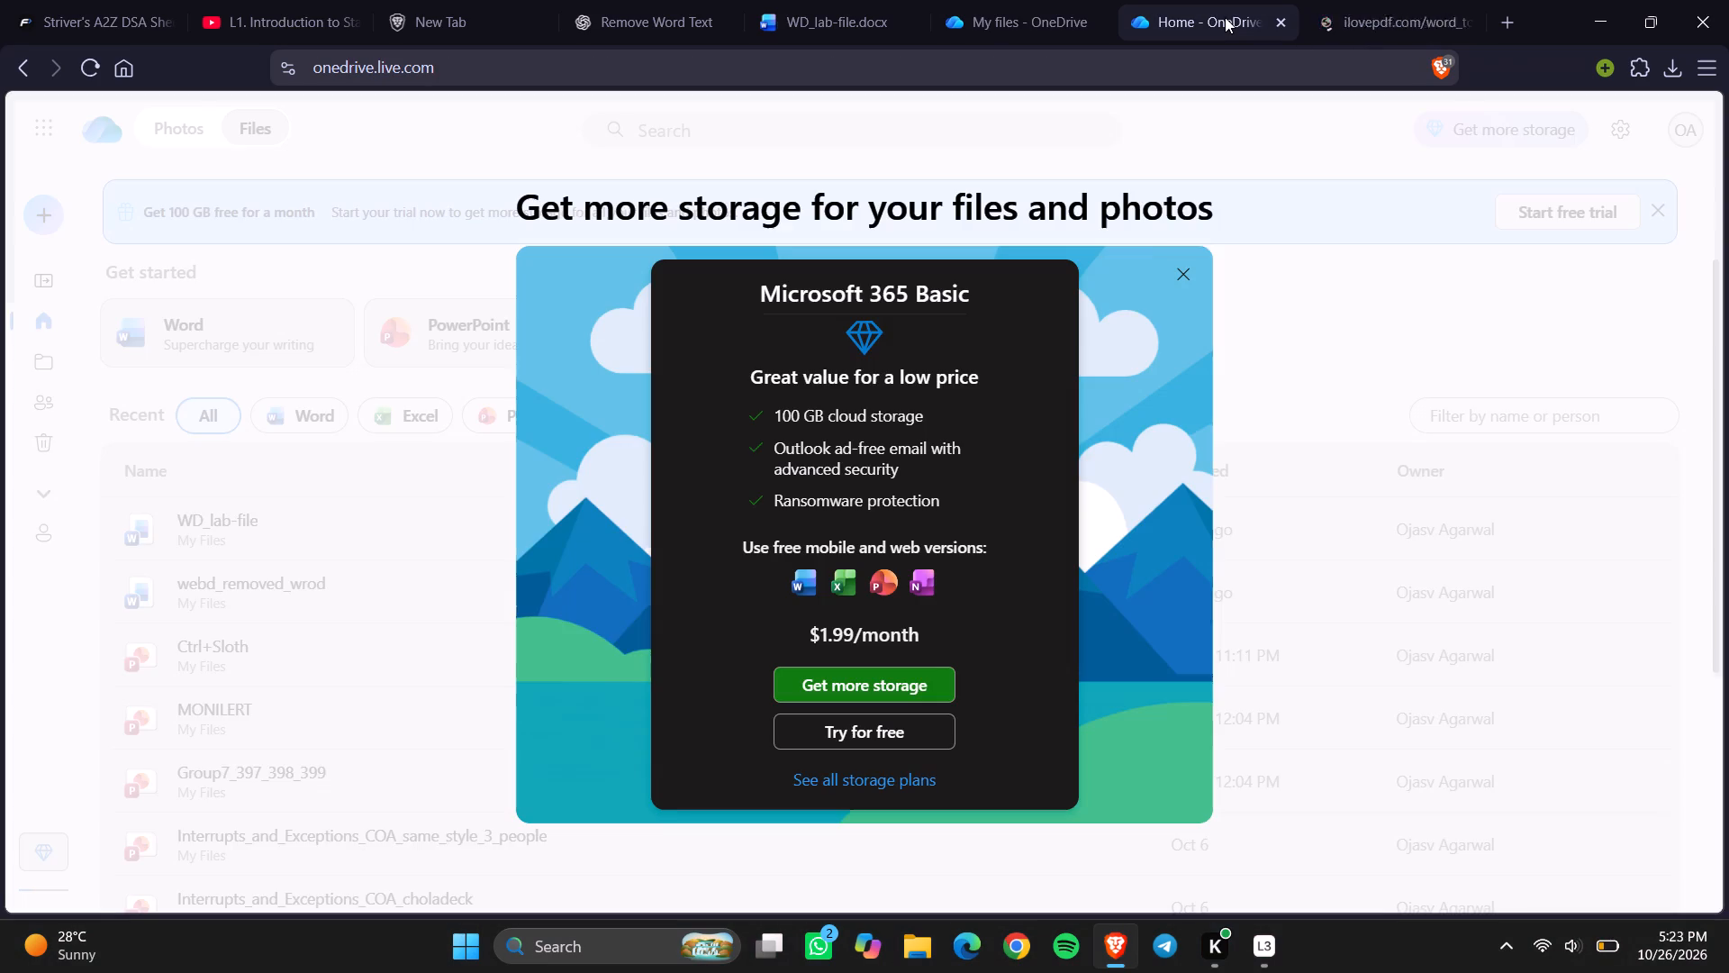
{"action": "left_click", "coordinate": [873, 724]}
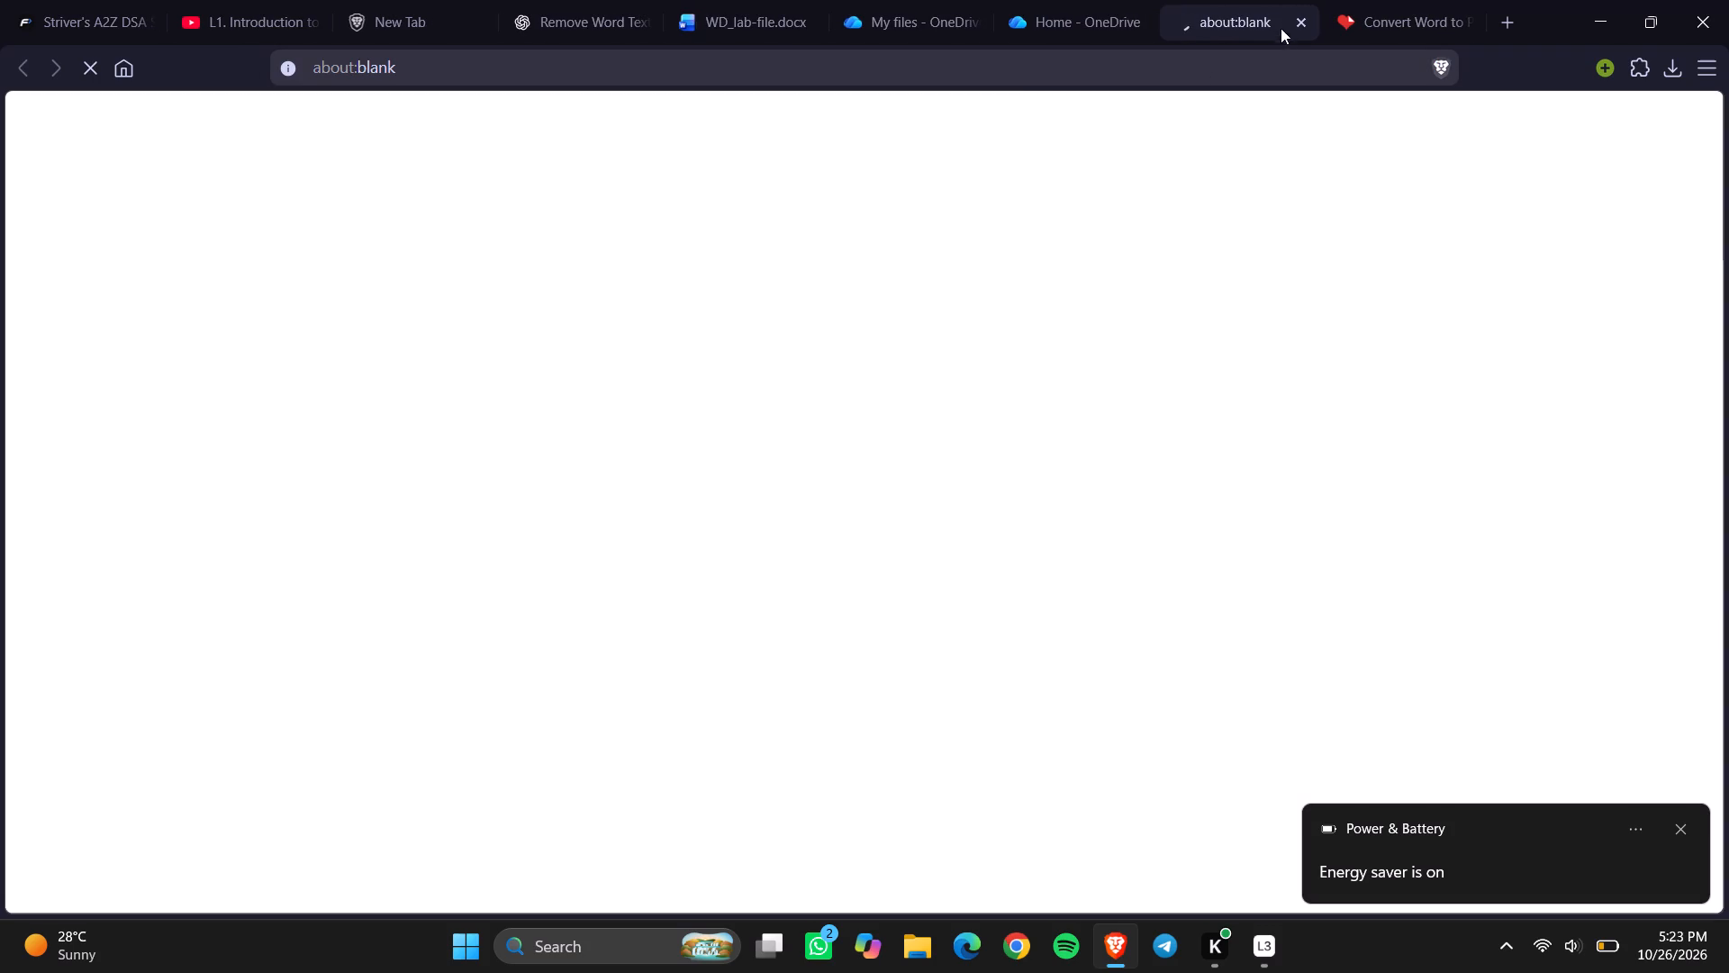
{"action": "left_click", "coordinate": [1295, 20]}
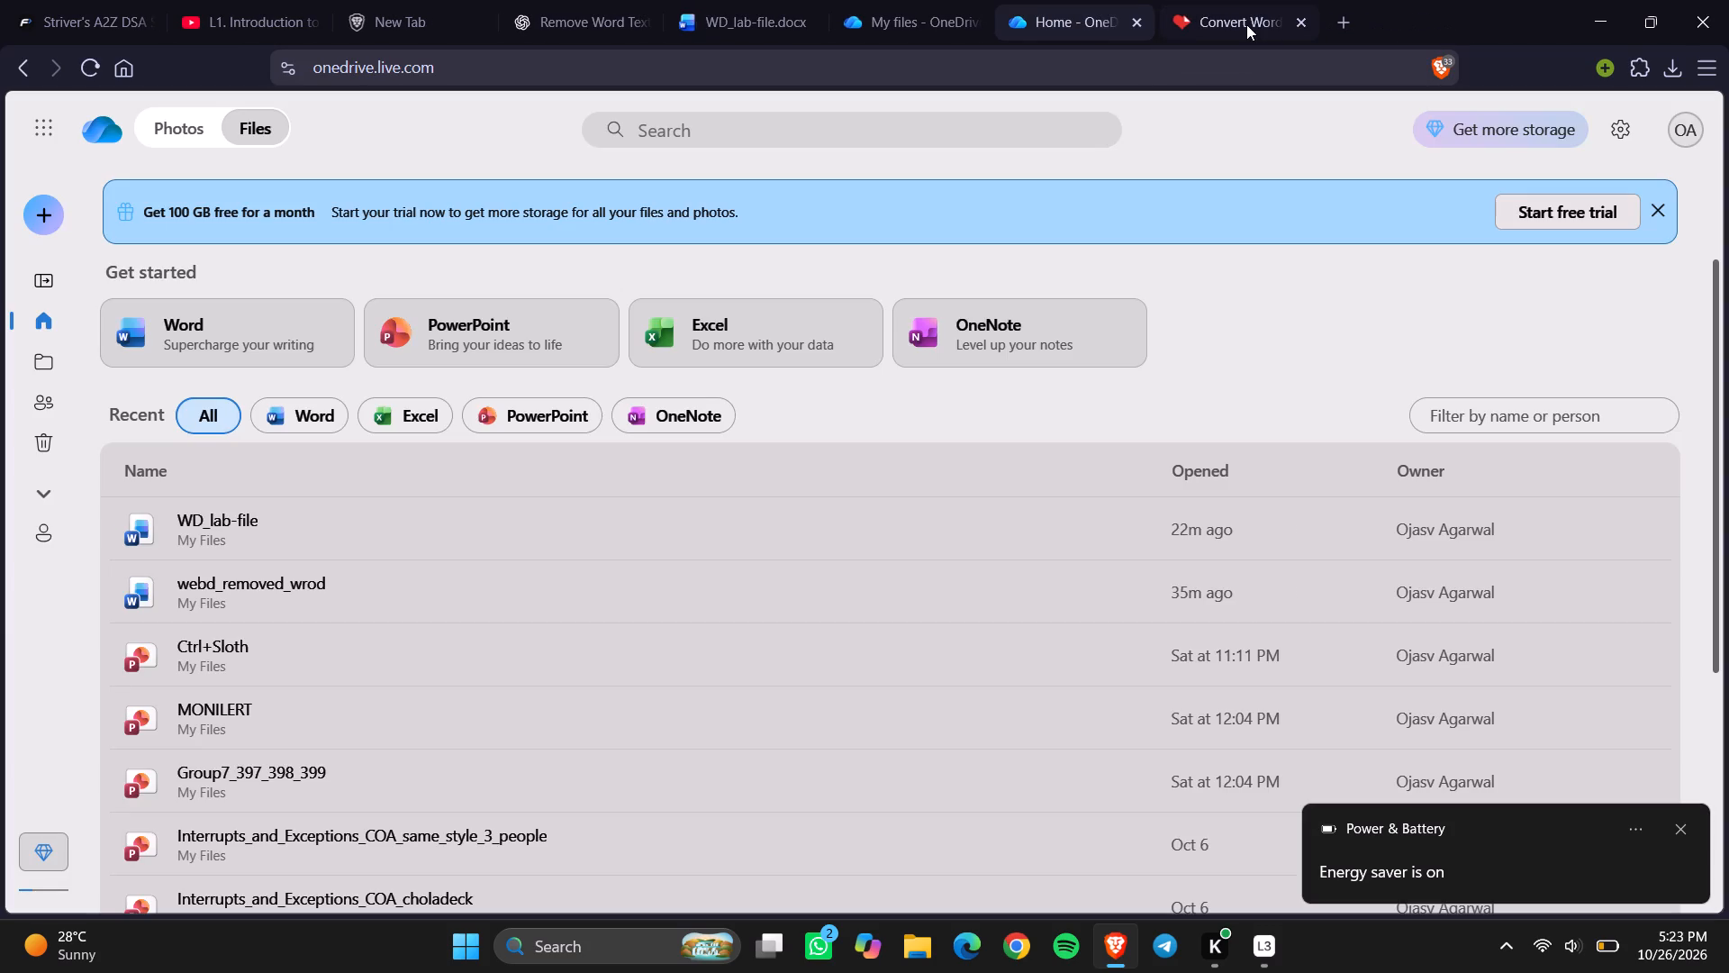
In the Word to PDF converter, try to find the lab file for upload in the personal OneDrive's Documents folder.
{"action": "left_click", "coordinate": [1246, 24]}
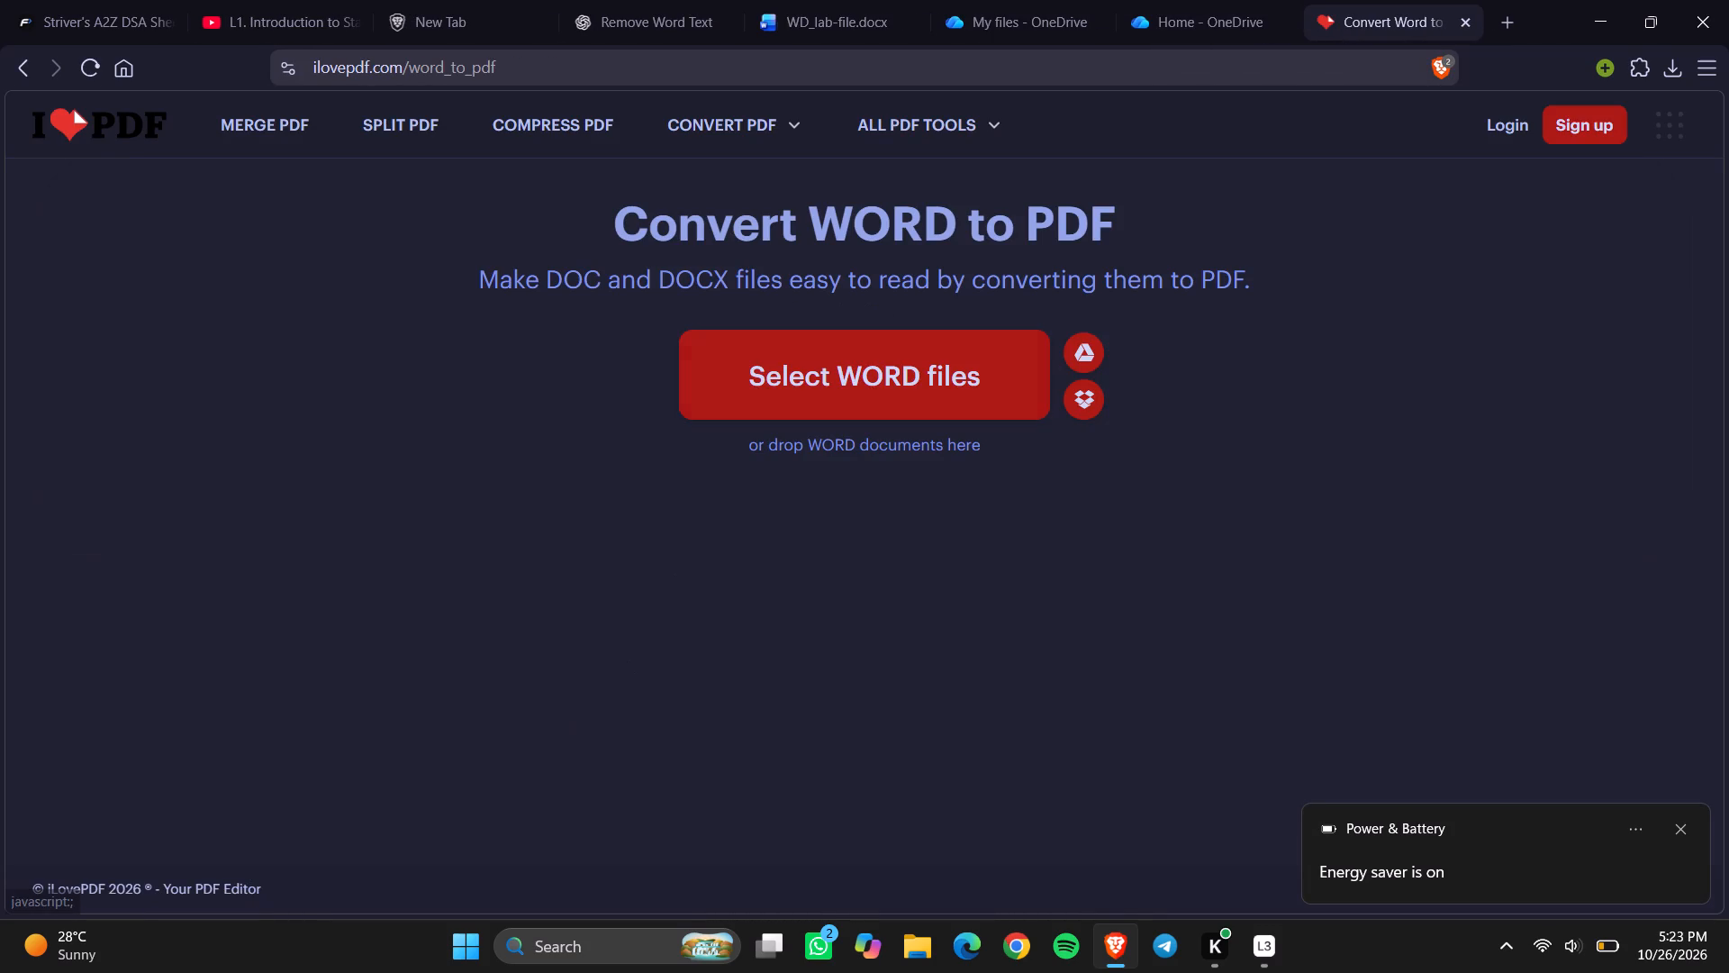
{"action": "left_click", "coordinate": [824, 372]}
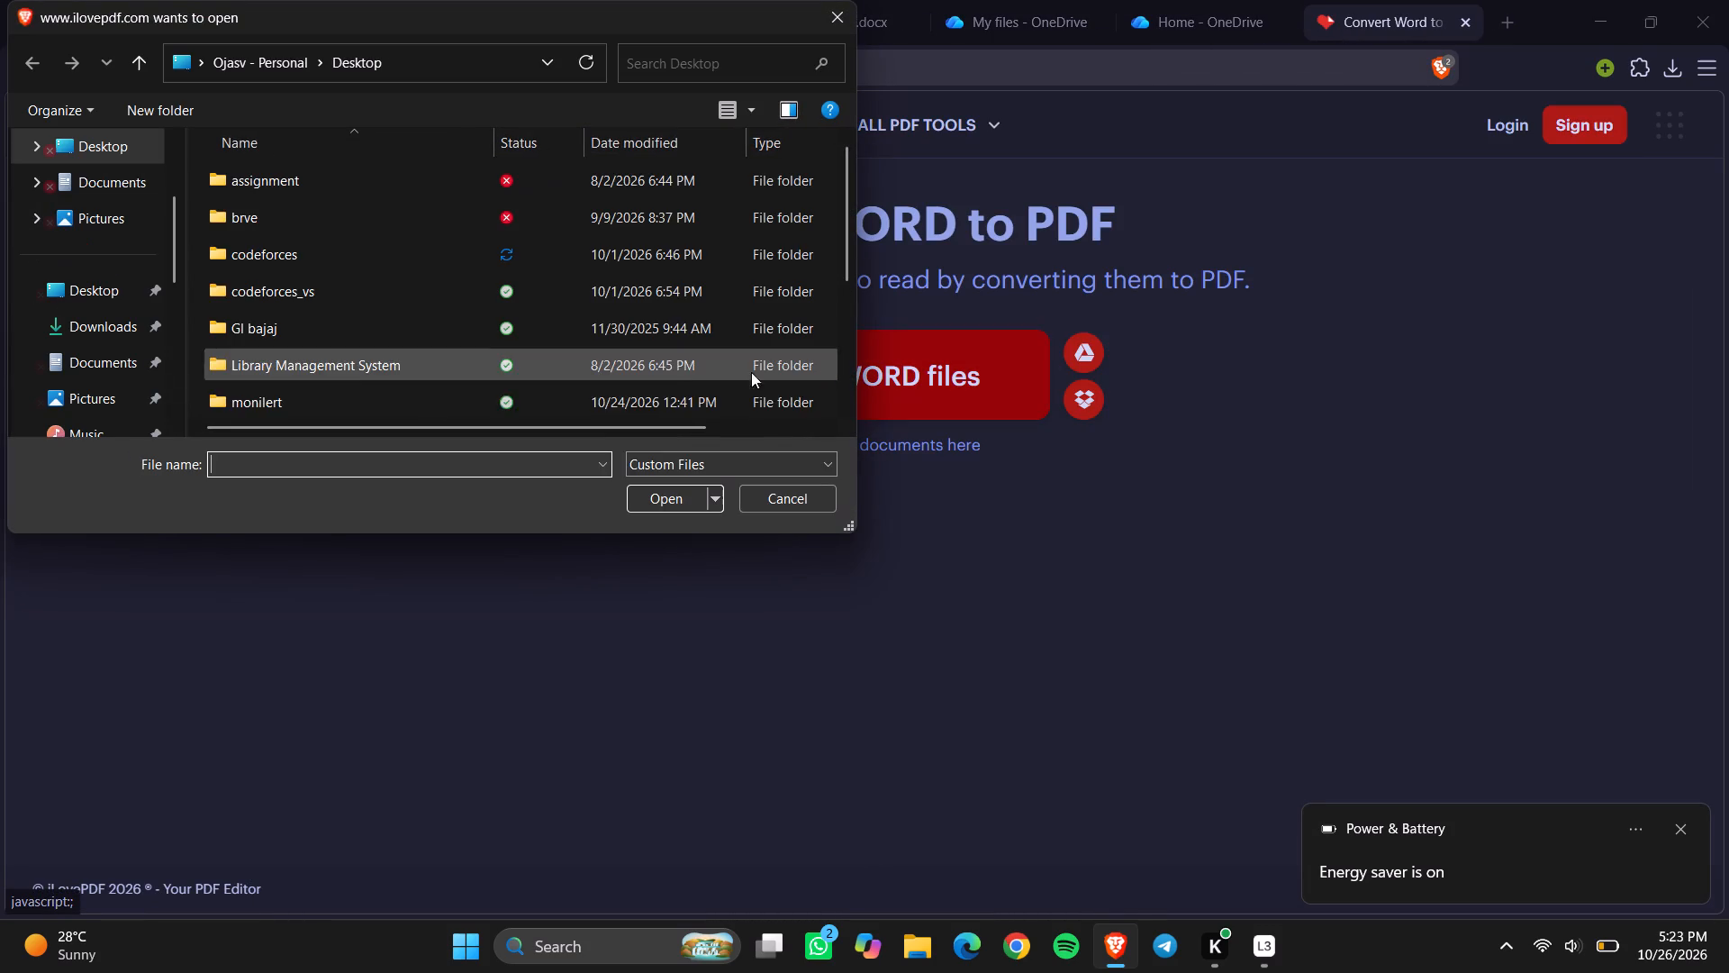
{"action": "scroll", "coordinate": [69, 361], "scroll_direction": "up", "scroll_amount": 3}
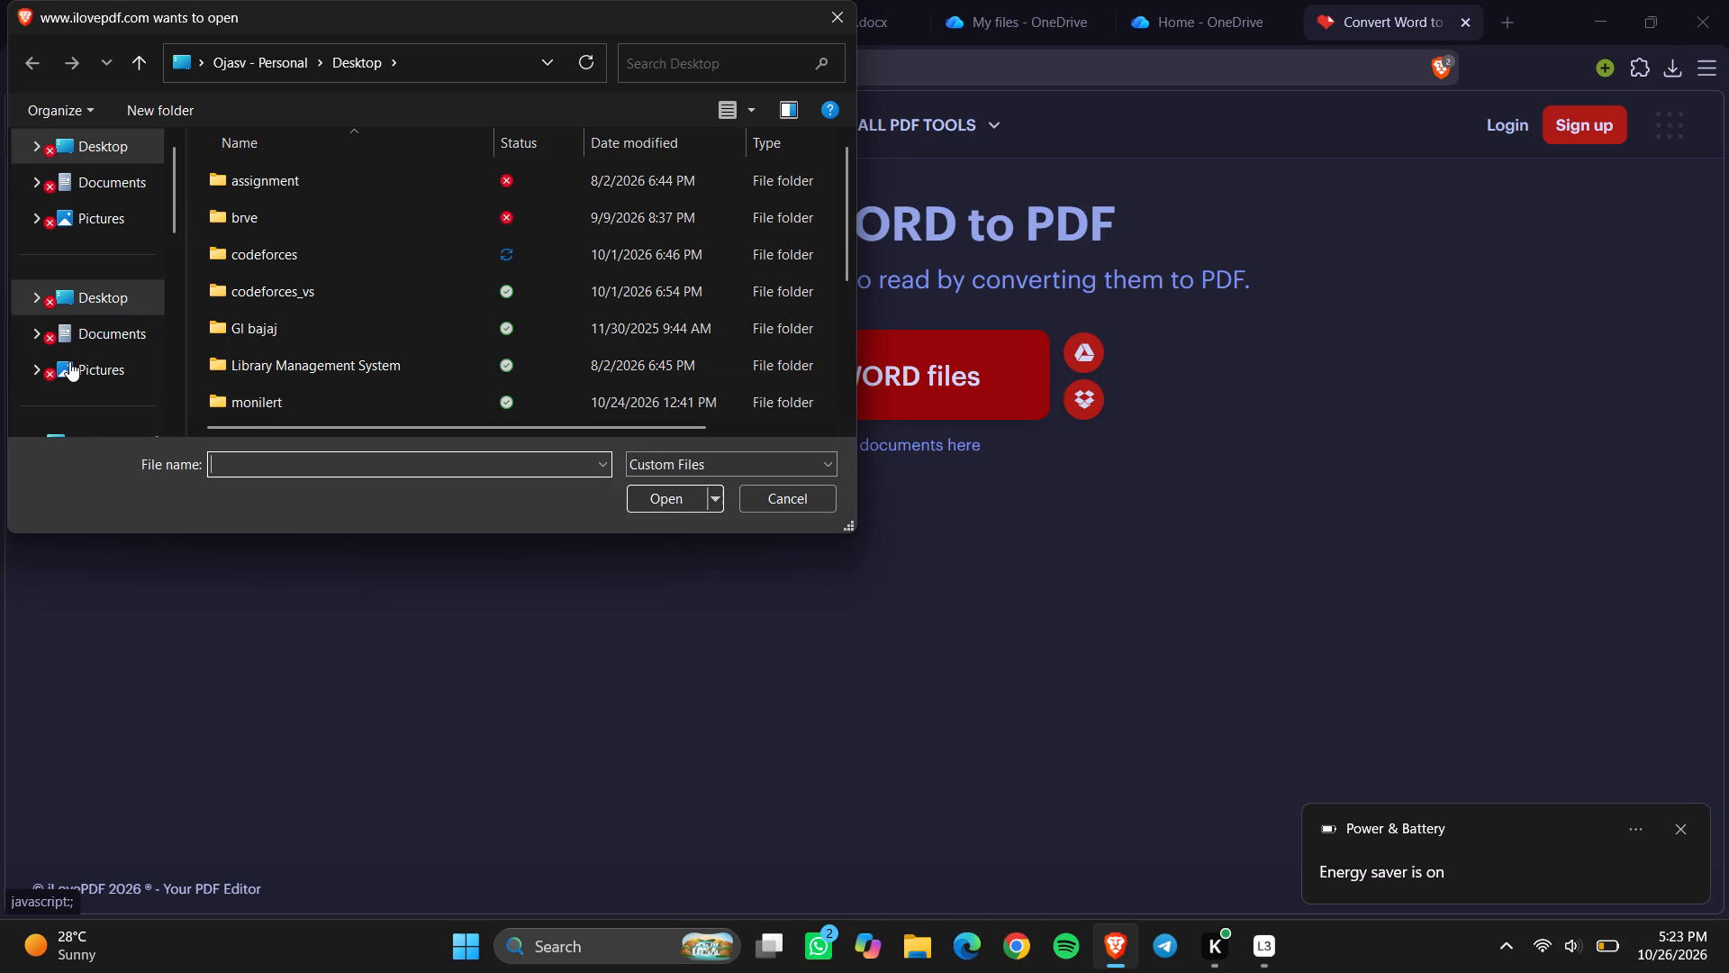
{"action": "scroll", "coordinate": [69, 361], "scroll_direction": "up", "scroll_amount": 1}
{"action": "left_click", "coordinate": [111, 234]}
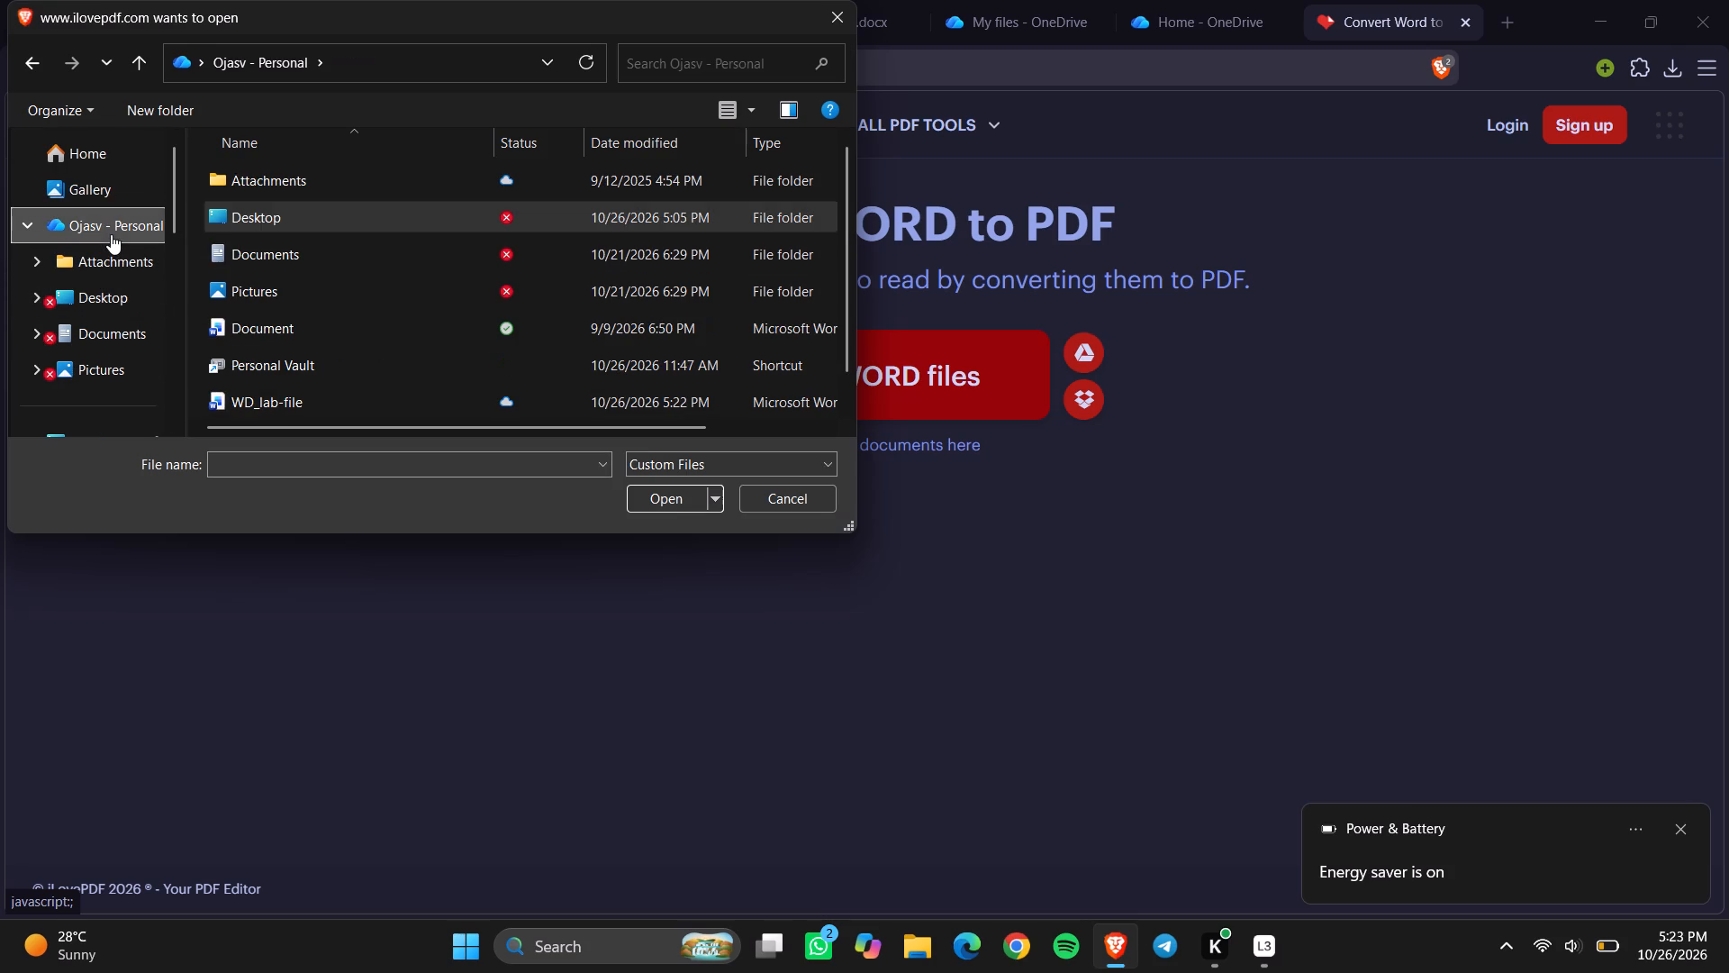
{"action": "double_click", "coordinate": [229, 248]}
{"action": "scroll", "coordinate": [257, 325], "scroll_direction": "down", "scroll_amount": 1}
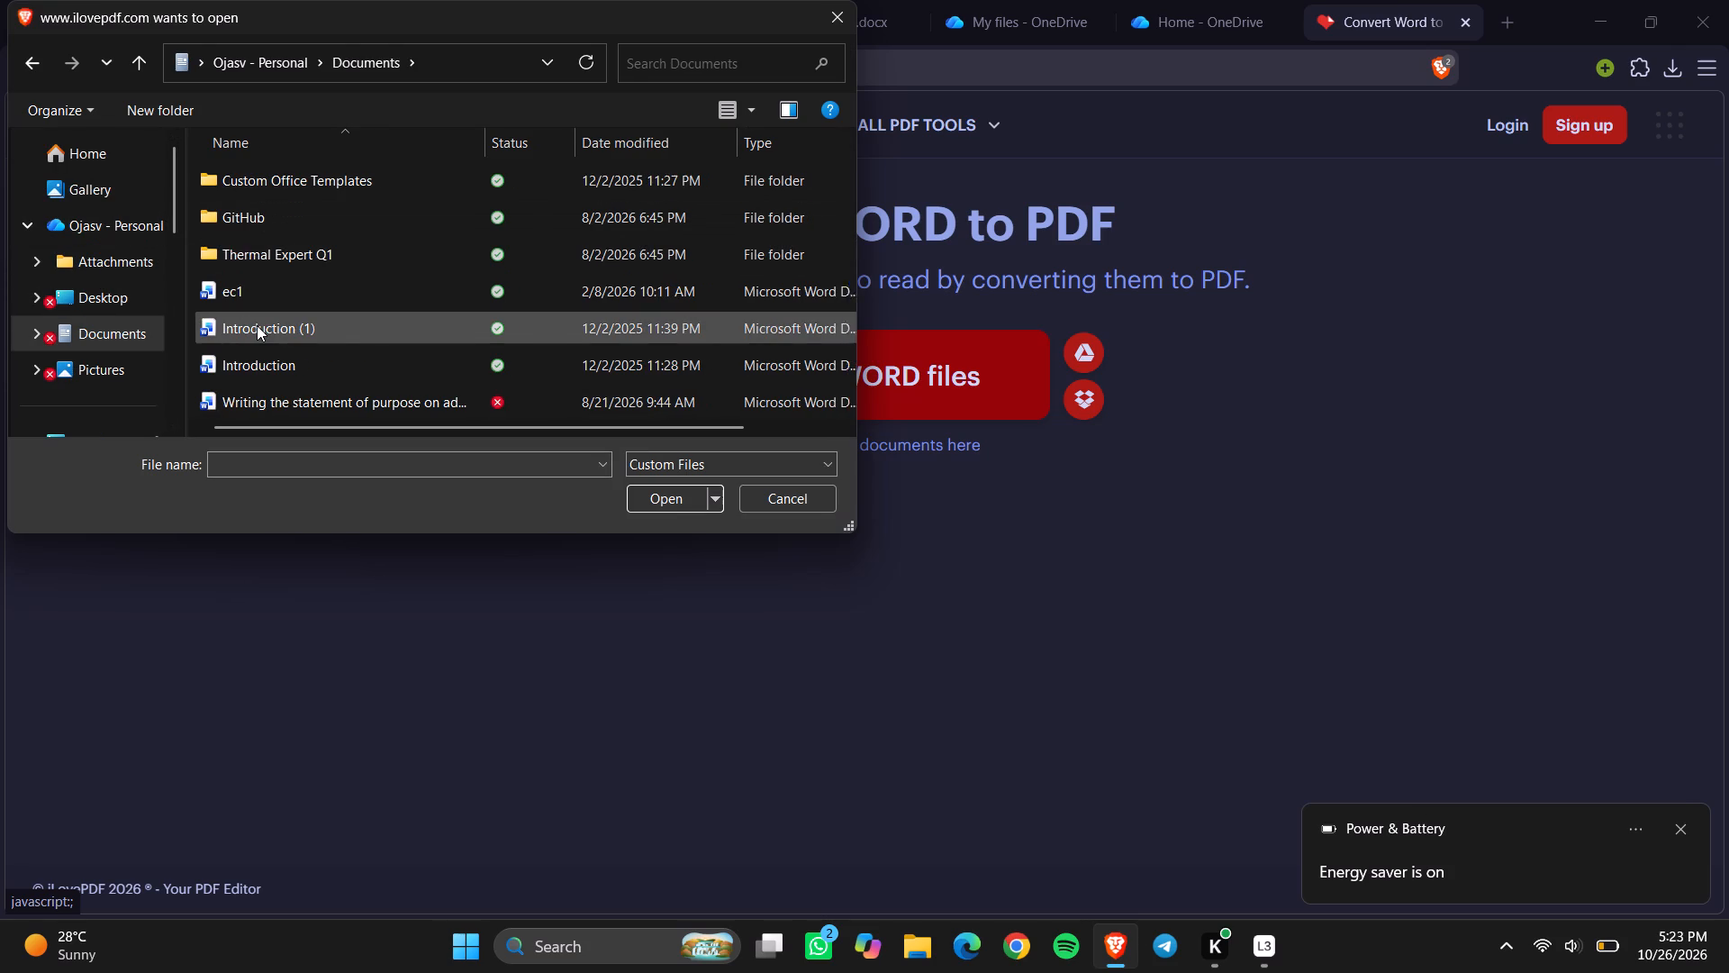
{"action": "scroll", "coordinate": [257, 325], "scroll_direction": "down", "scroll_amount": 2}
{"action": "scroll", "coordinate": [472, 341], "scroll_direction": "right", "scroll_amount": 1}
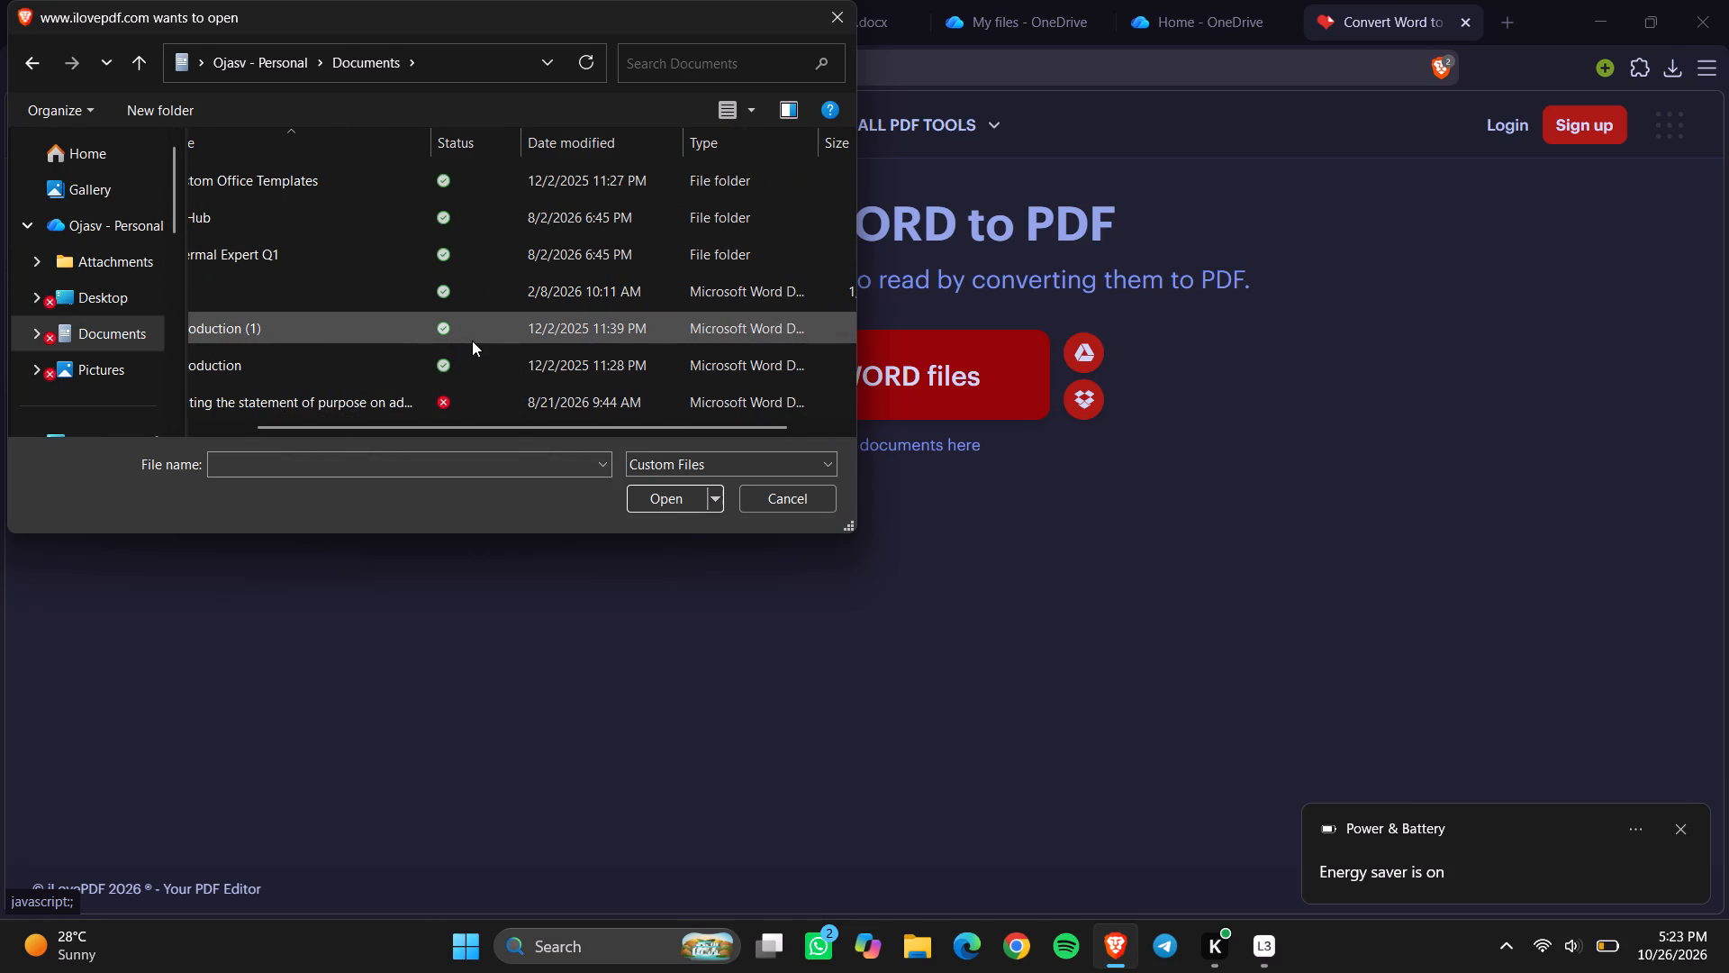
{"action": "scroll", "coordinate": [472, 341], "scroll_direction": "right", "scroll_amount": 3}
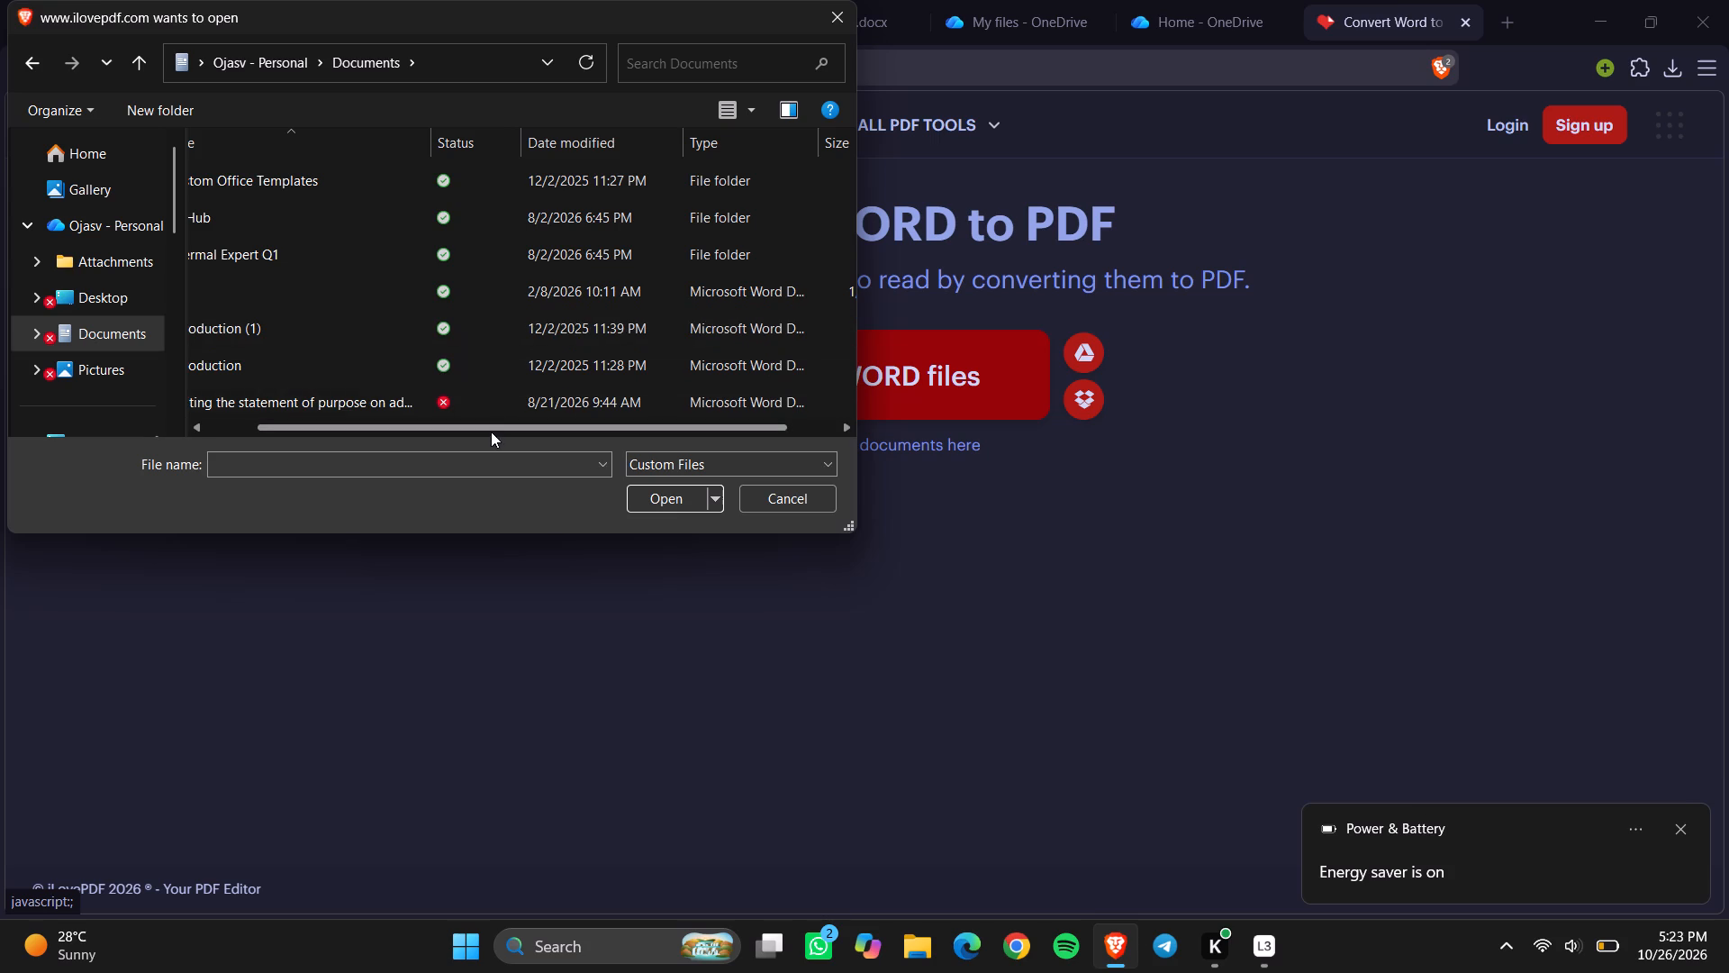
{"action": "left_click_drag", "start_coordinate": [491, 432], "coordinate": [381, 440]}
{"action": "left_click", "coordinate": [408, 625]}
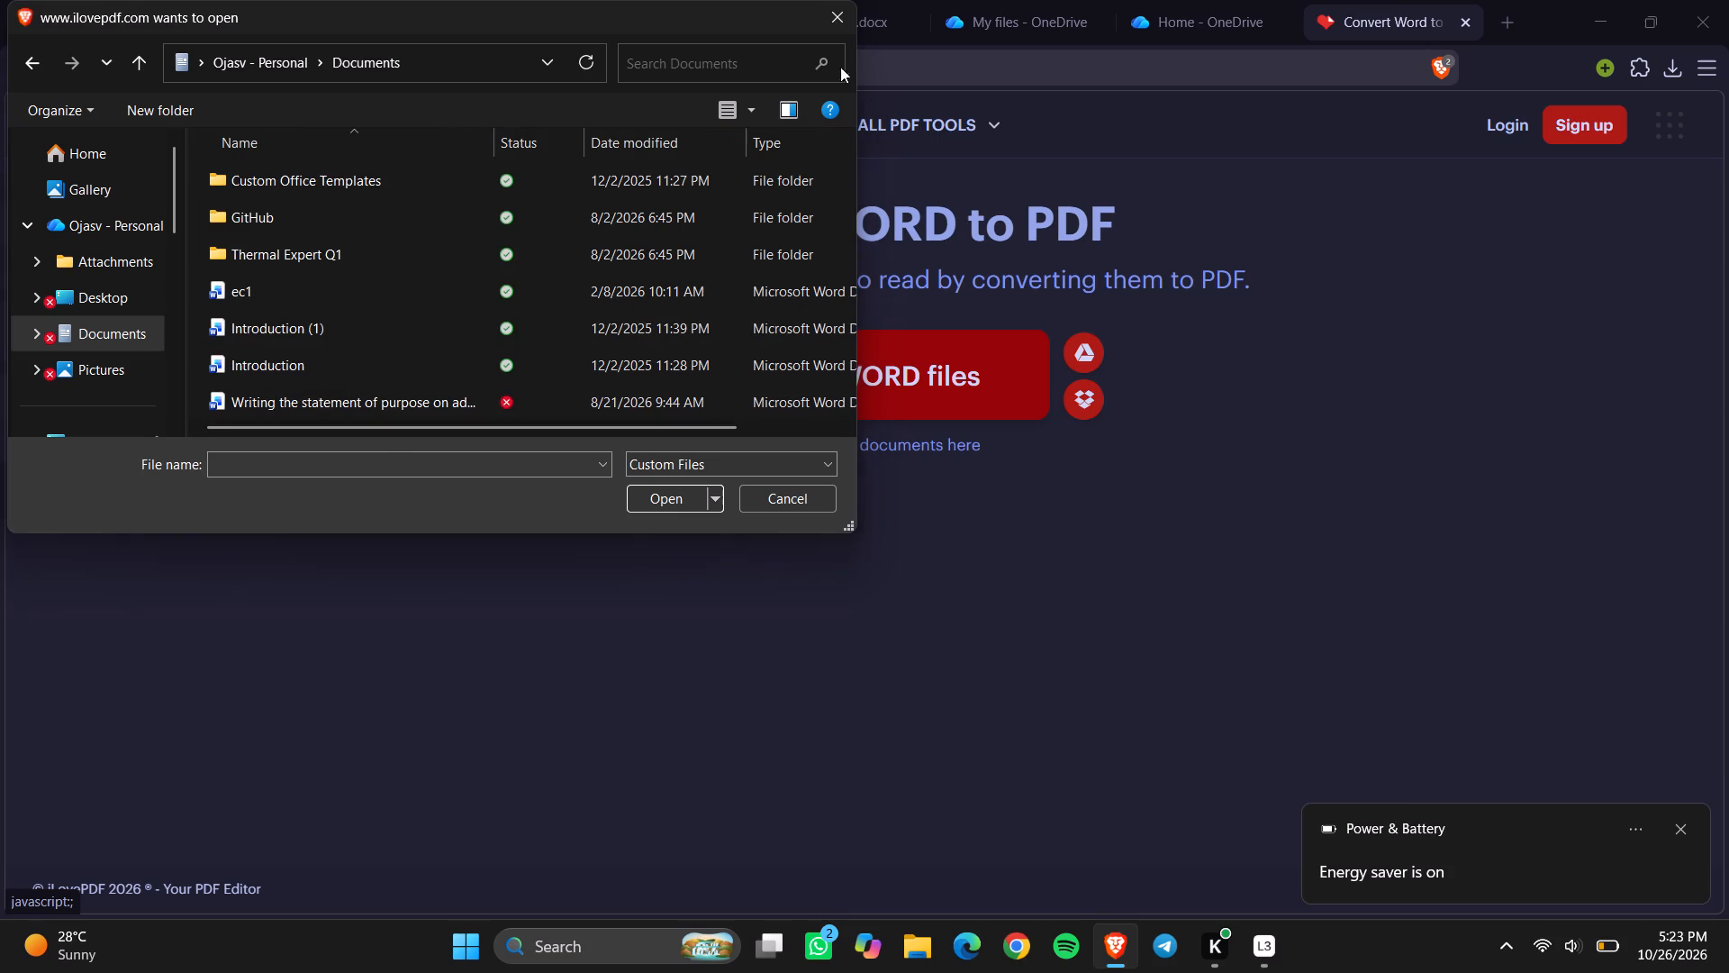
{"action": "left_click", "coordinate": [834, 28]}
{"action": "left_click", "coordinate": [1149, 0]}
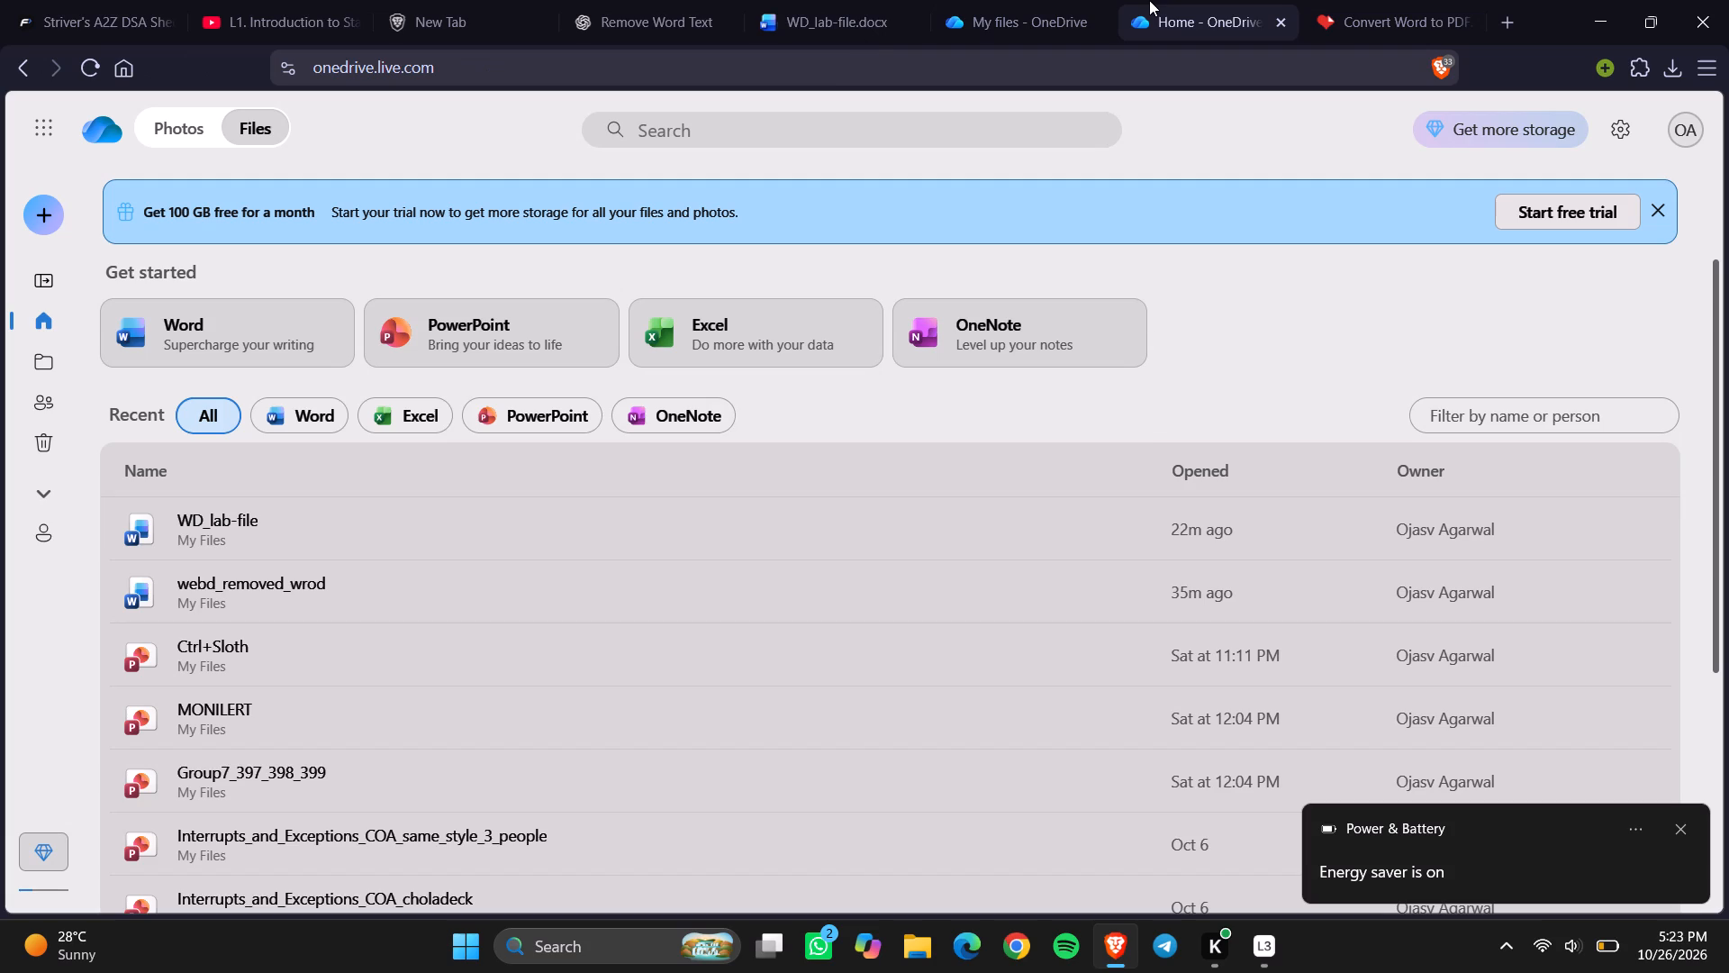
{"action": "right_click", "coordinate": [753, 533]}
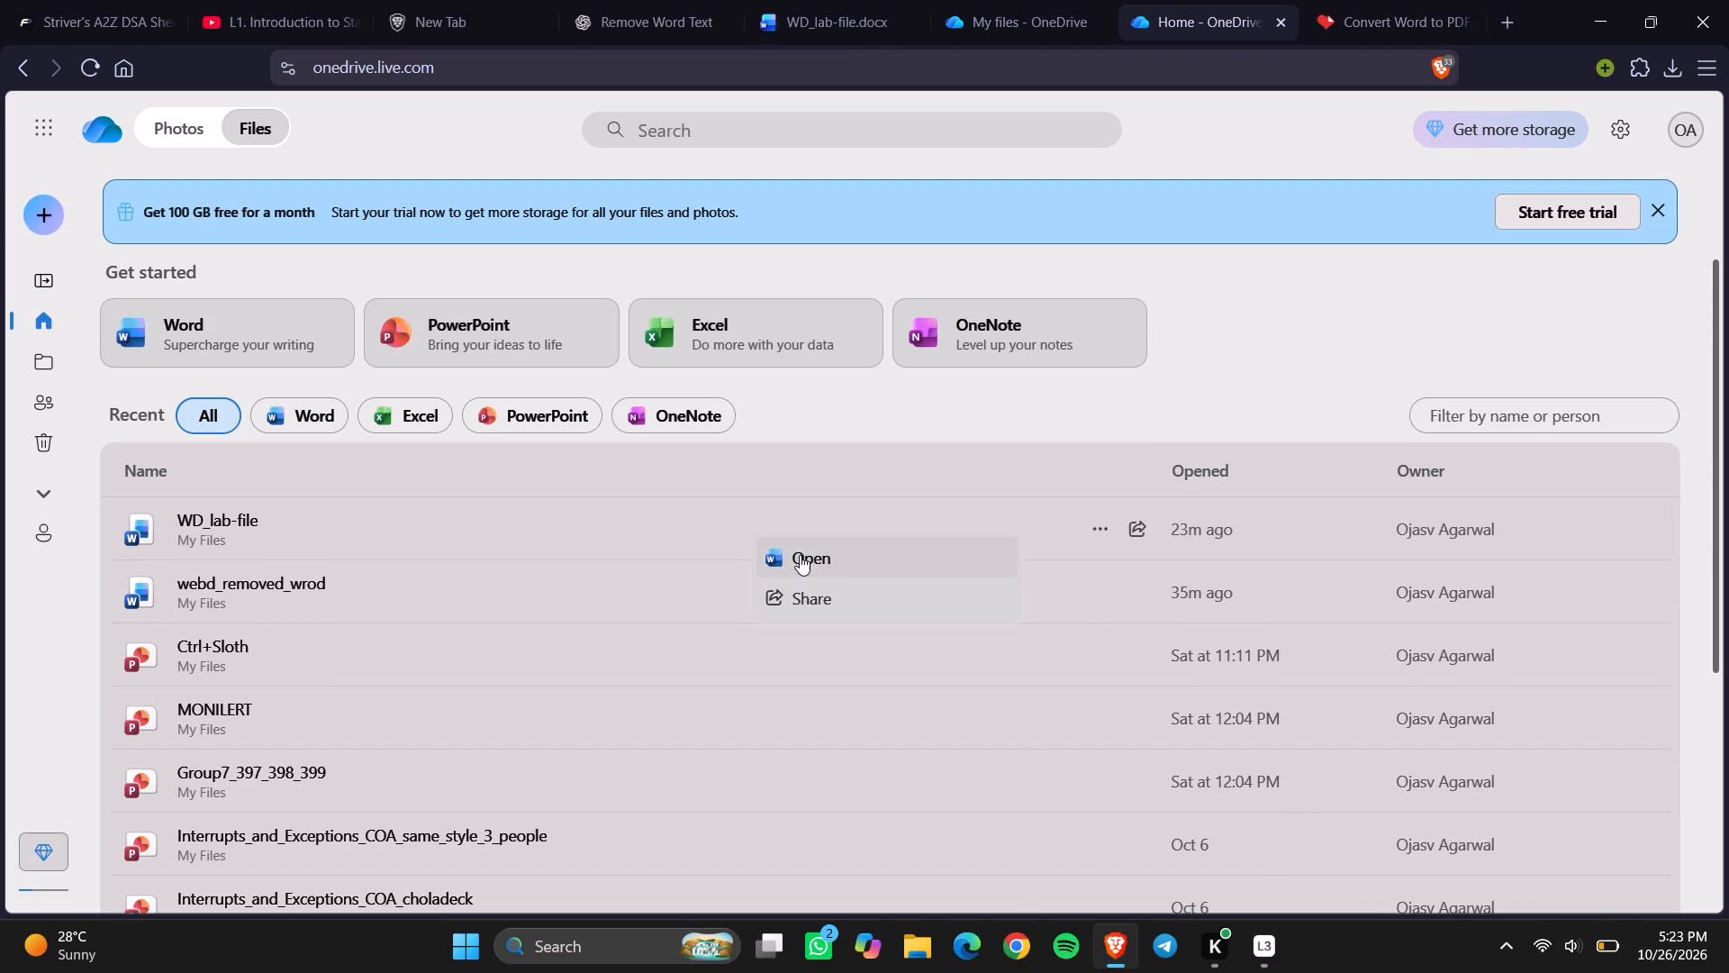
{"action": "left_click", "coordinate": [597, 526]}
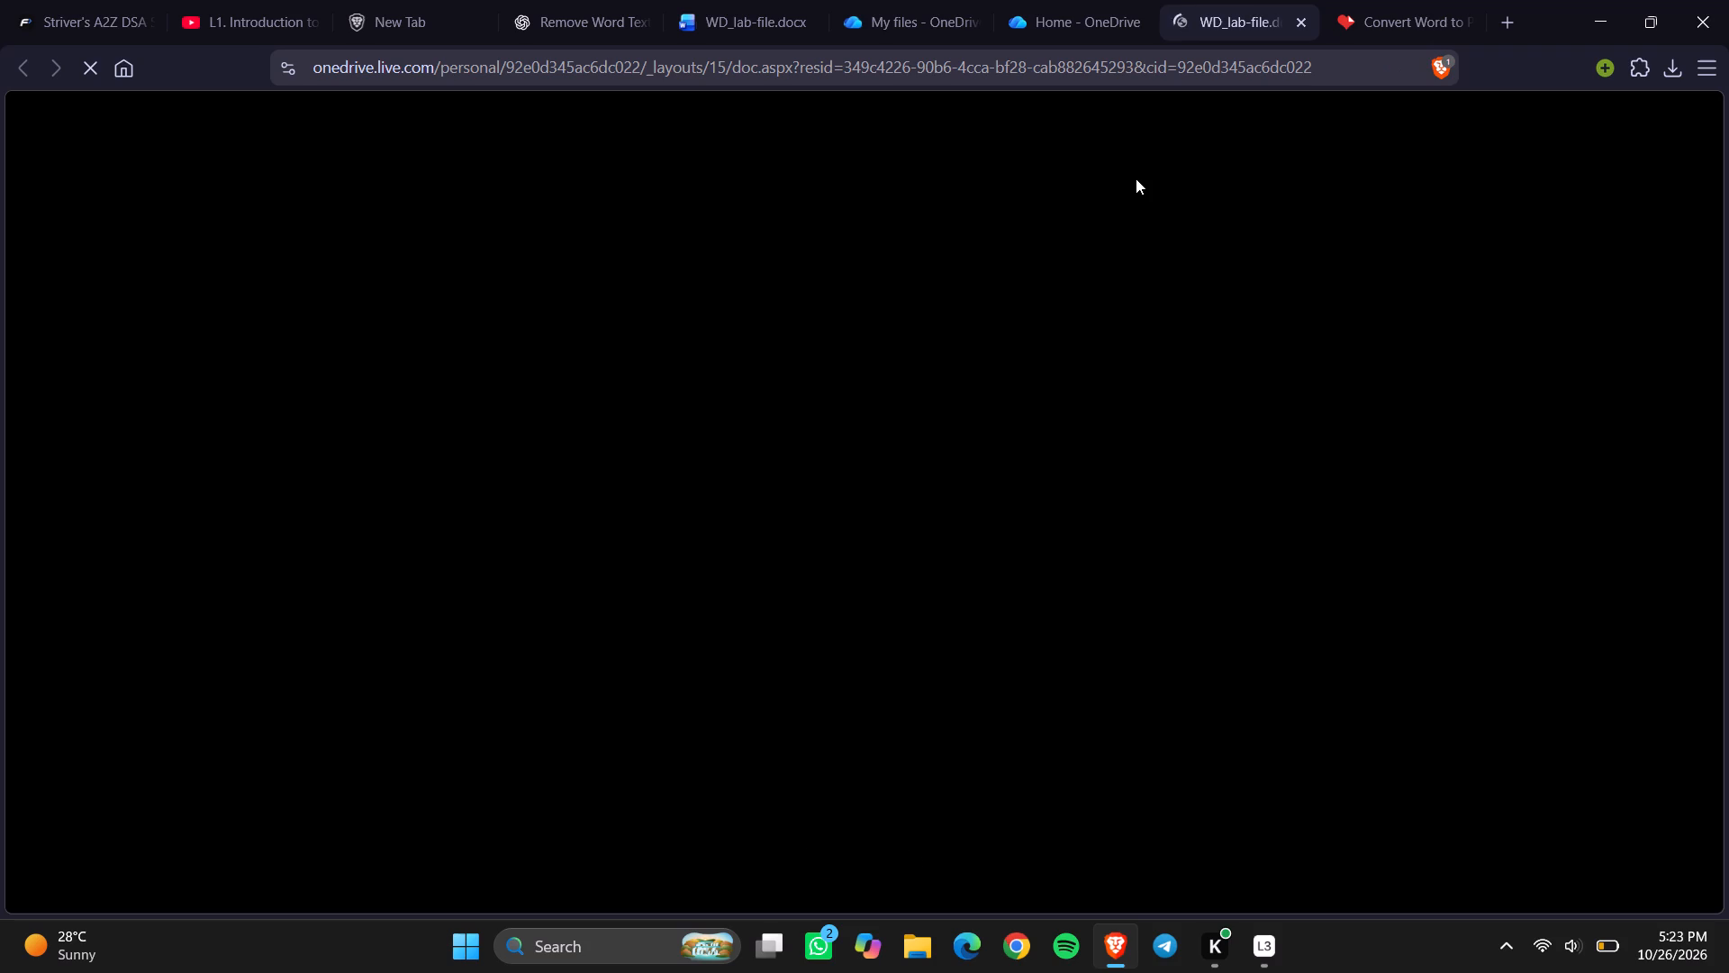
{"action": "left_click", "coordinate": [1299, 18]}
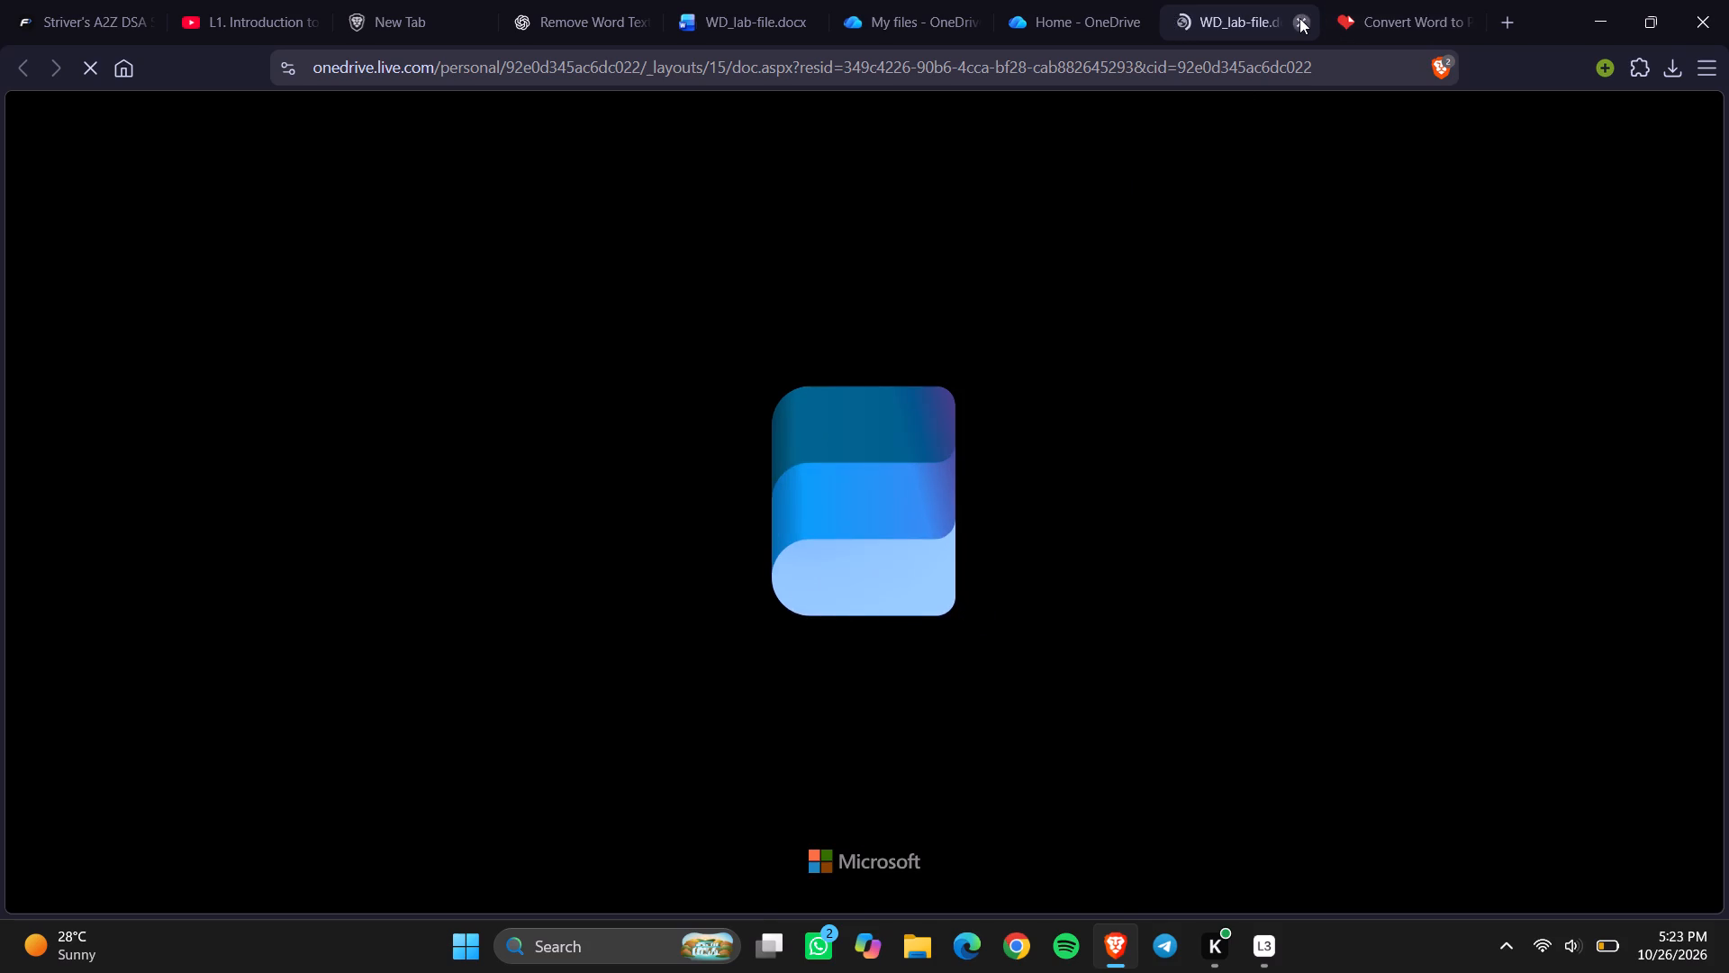
Close the OneDrive Home and My files tabs.
{"action": "left_click", "coordinate": [1137, 23]}
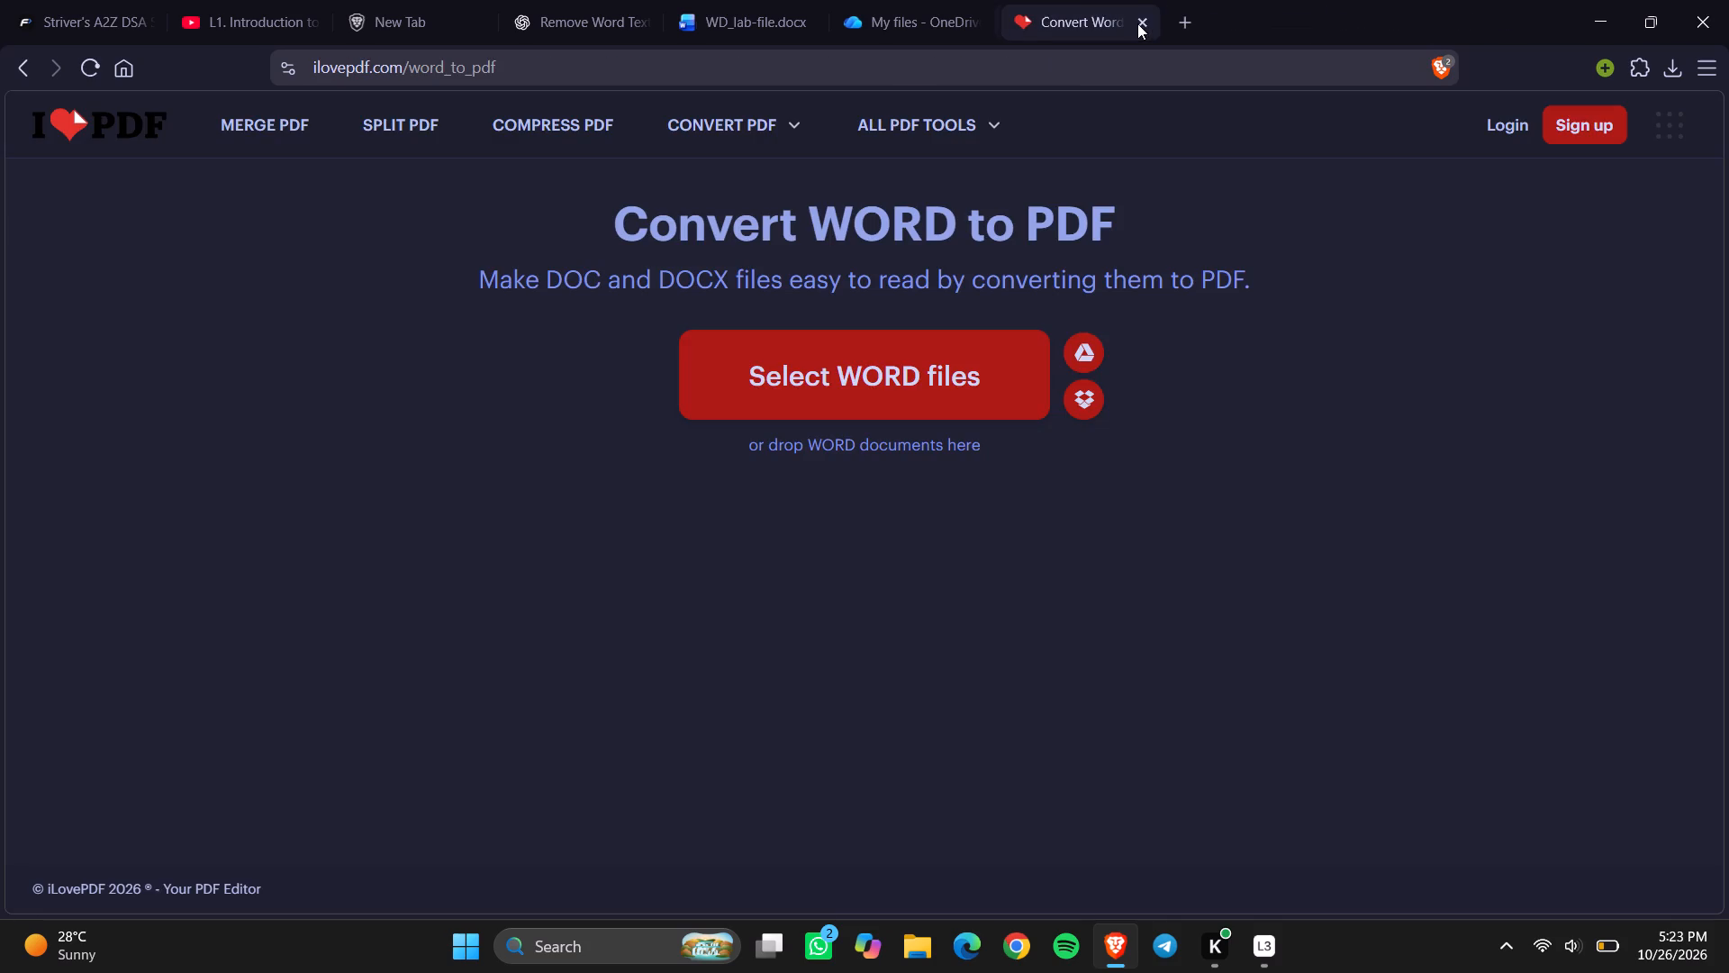
{"action": "left_click", "coordinate": [929, 16]}
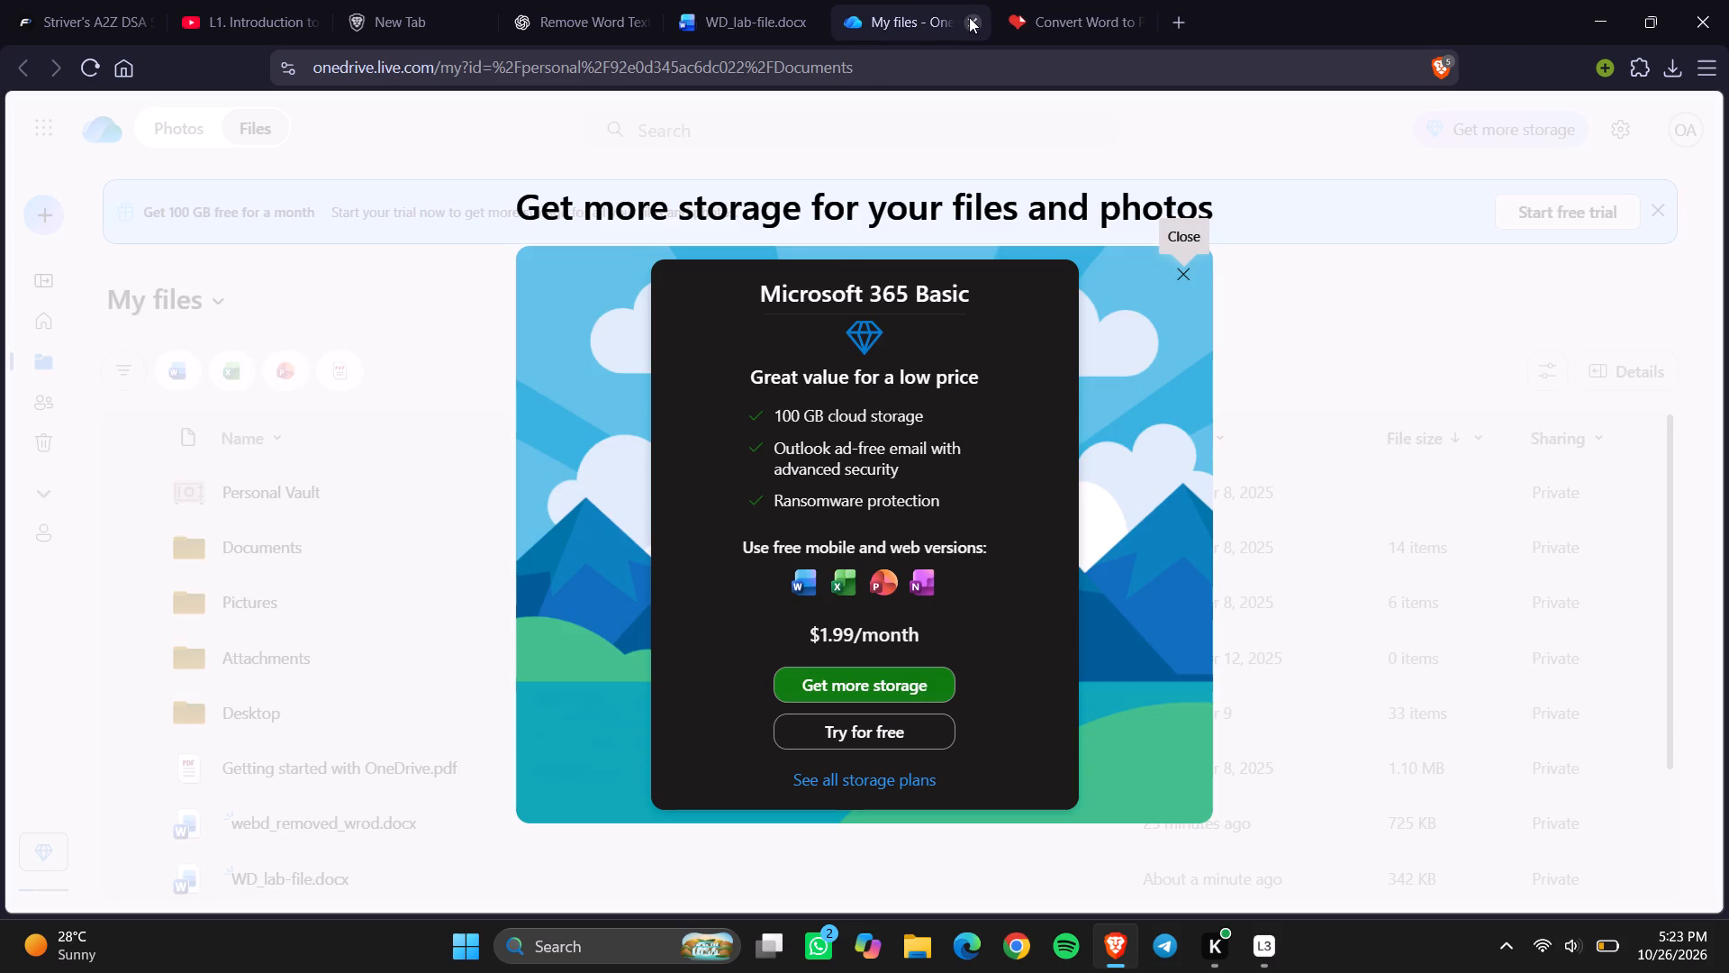
{"action": "left_click", "coordinate": [969, 17]}
Export the WD_lab-file document as a PDF and save it on the Desktop as "WD_lab-file (1)".
{"action": "left_click", "coordinate": [774, 14]}
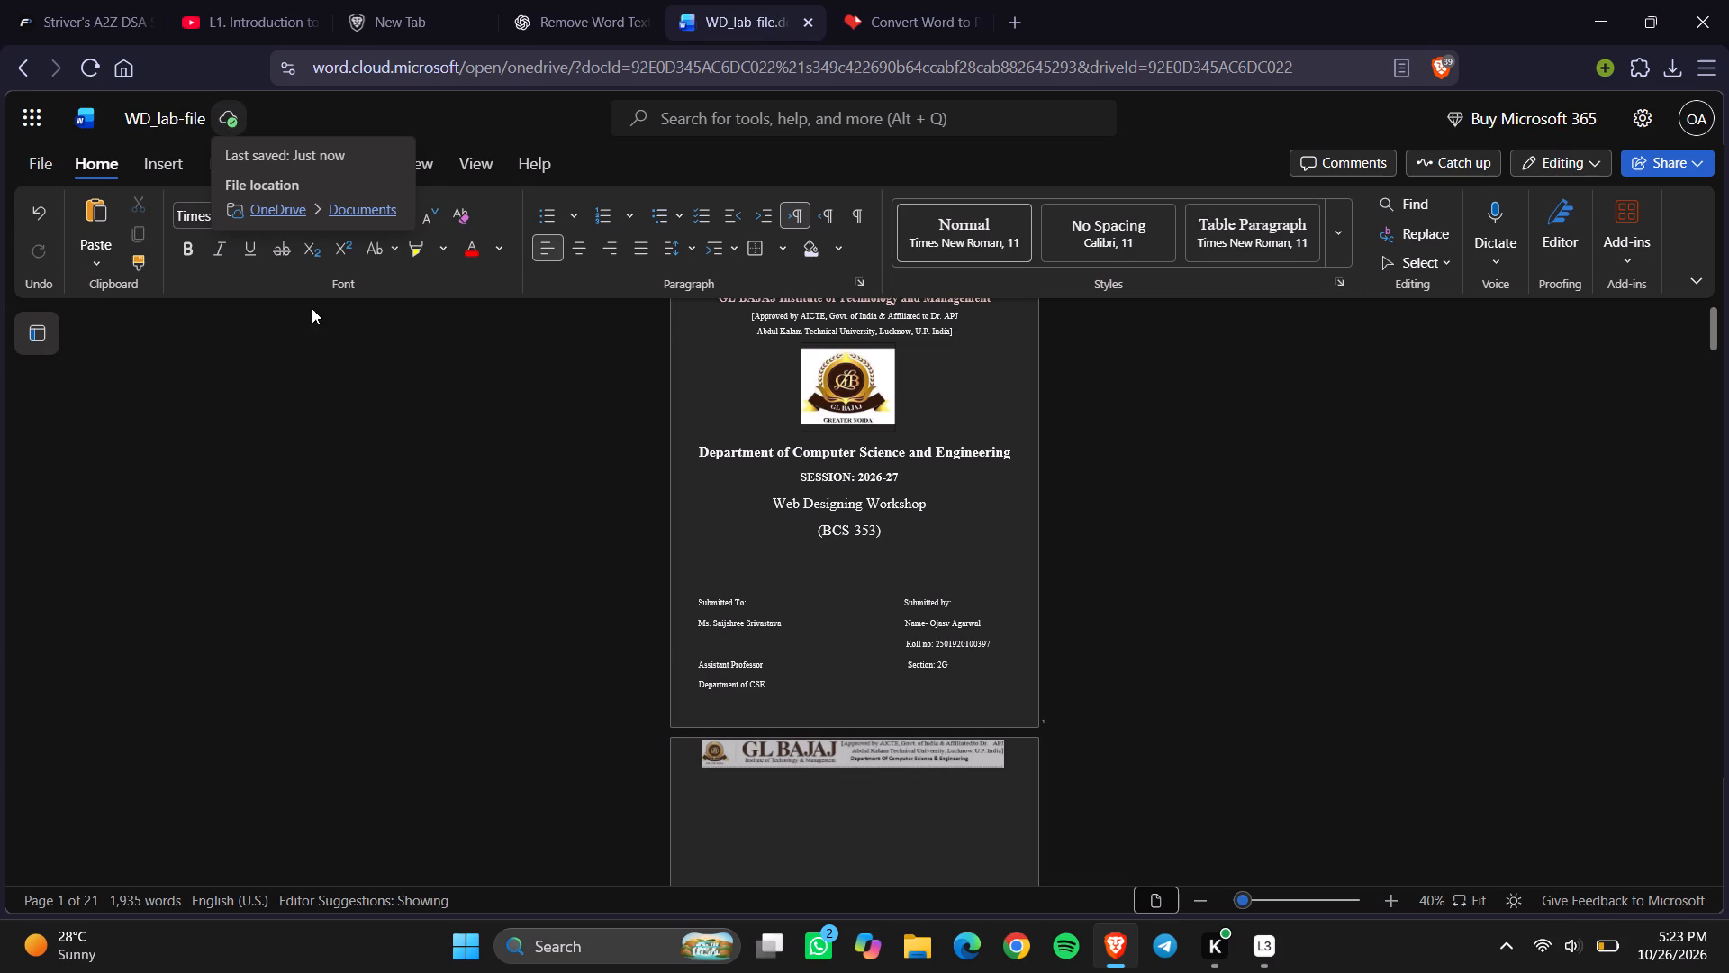
{"action": "left_click", "coordinate": [37, 177]}
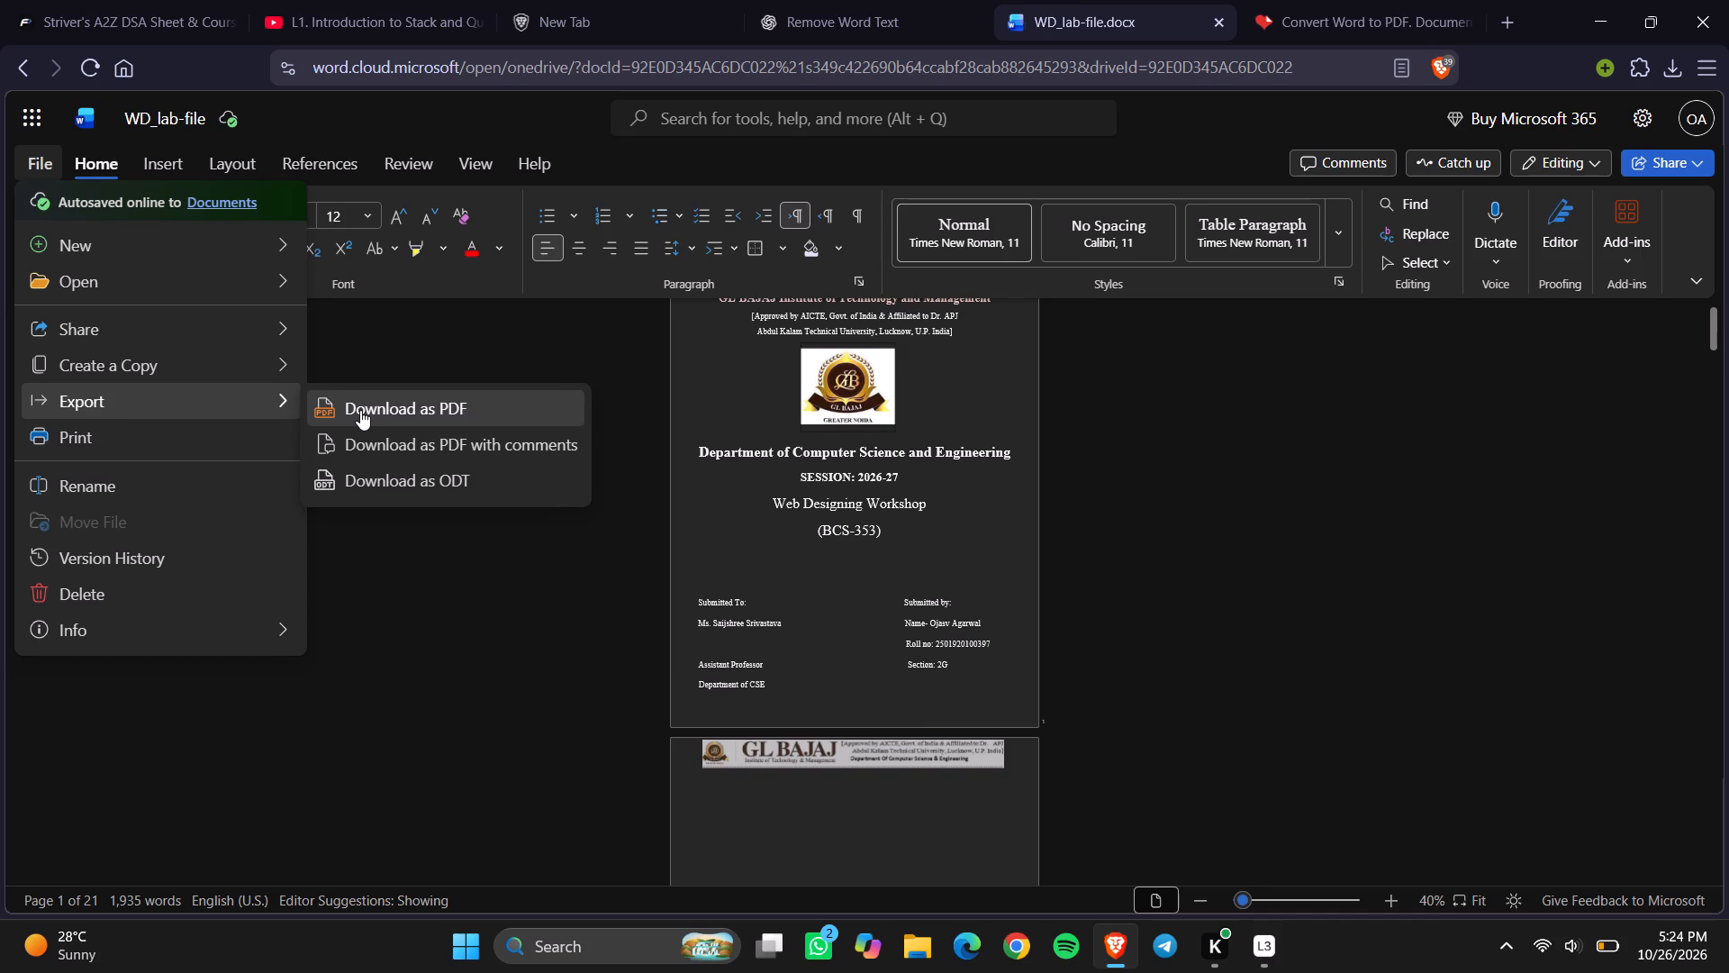
{"action": "left_click", "coordinate": [360, 410]}
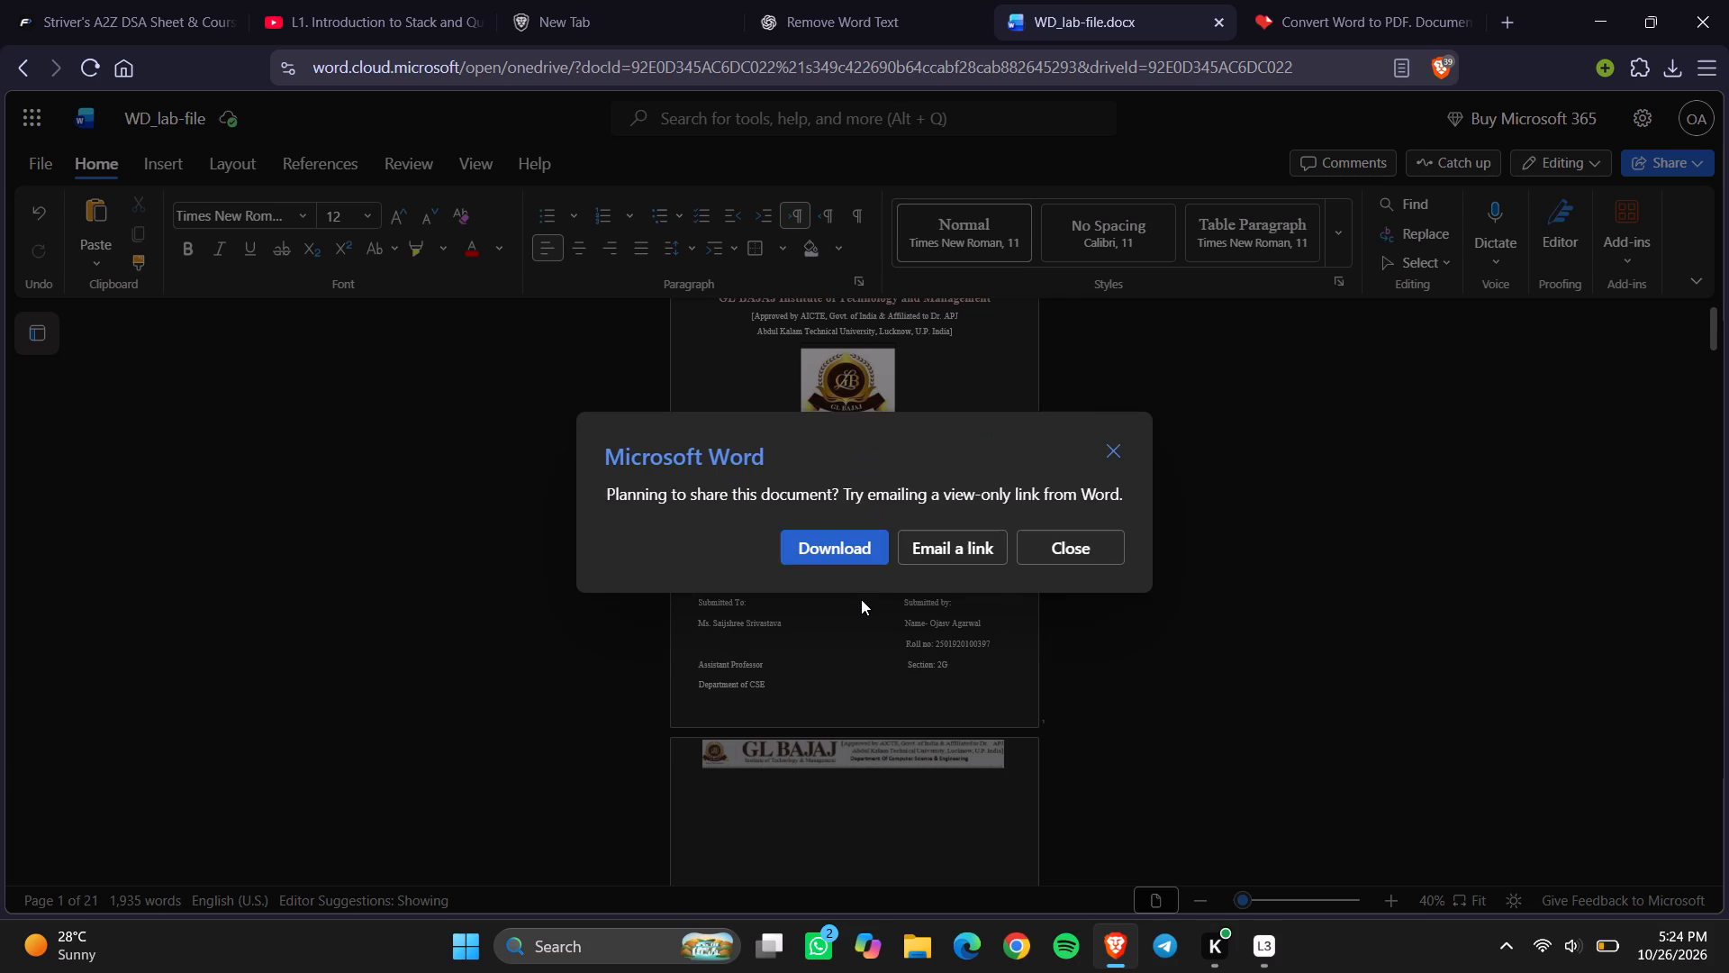
{"action": "left_click", "coordinate": [825, 551]}
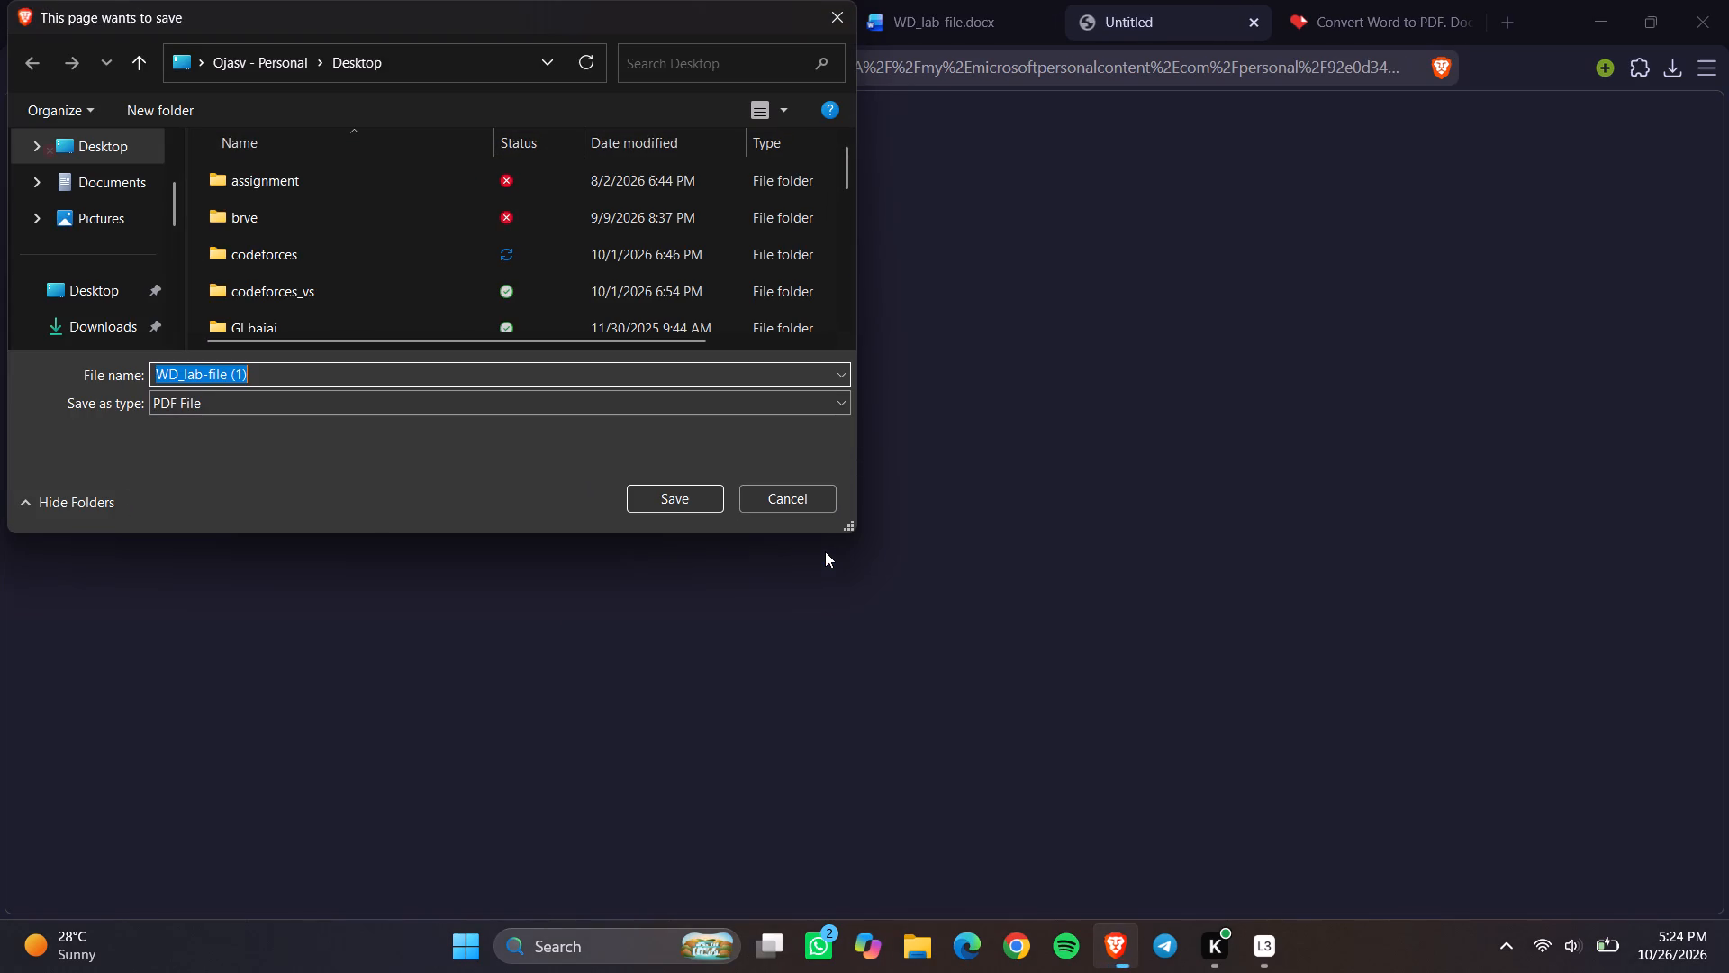
{"action": "scroll", "coordinate": [429, 291], "scroll_direction": "down", "scroll_amount": 4}
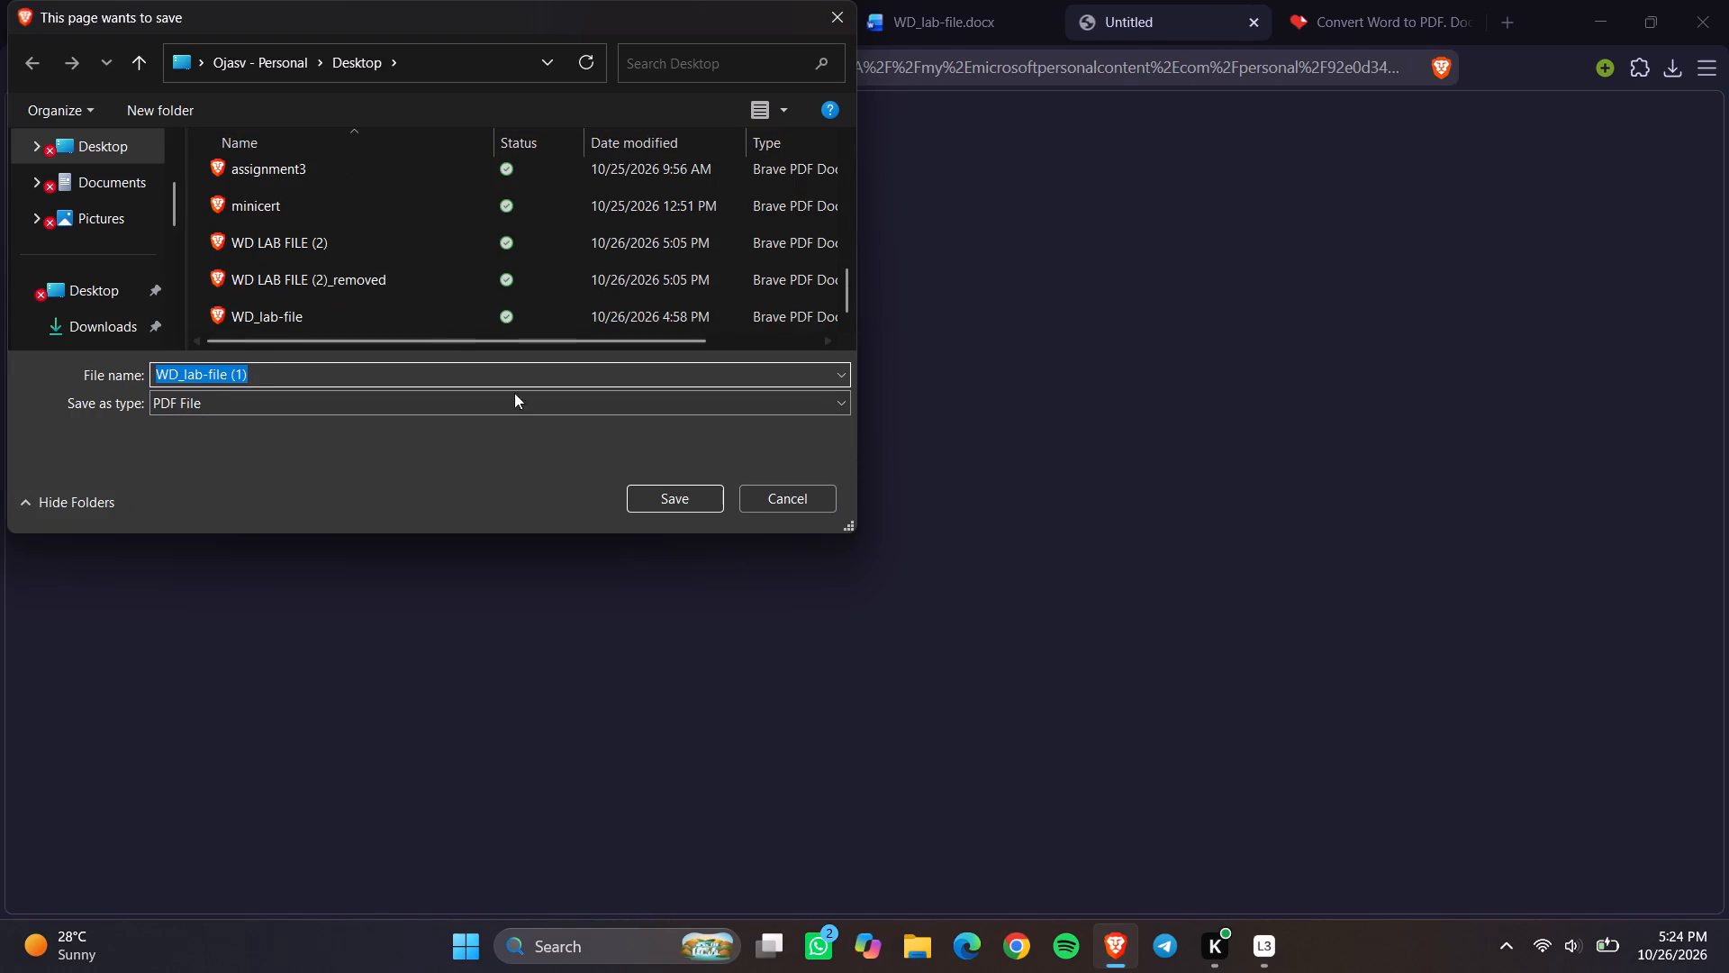
{"action": "left_click", "coordinate": [647, 499]}
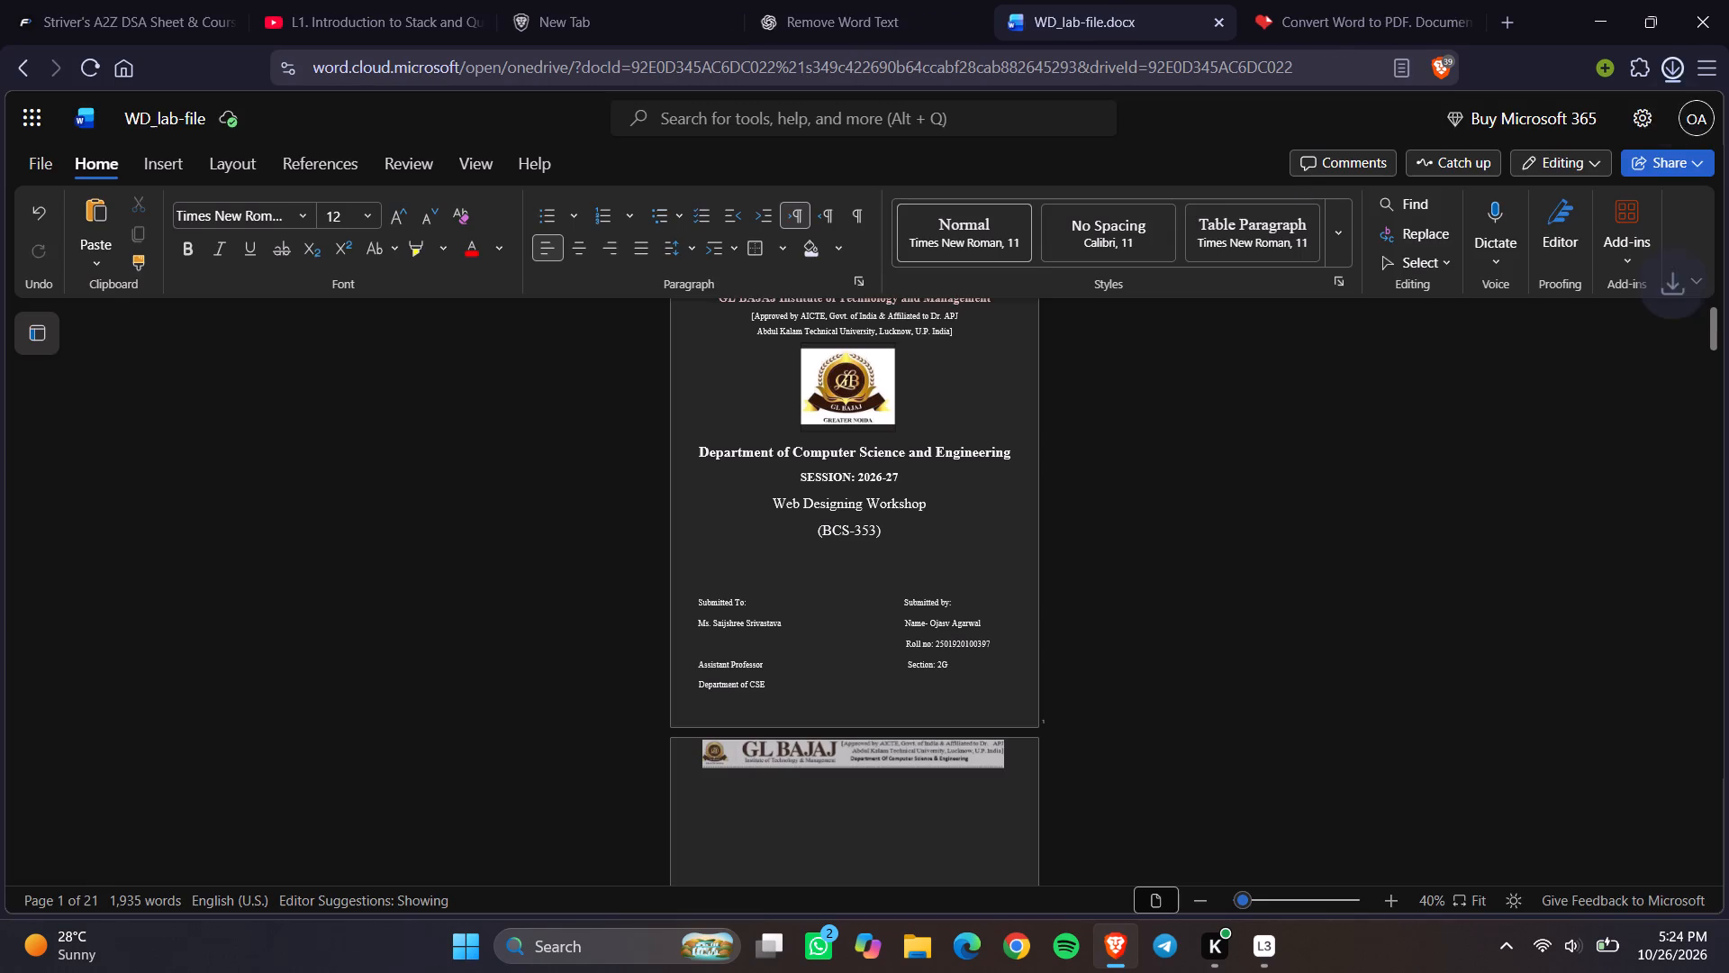
Switch to the iLovePDF site and load the Desktop file "WD_lab-file (1)" into its Extract pages tool.
{"action": "left_click", "coordinate": [1335, 40]}
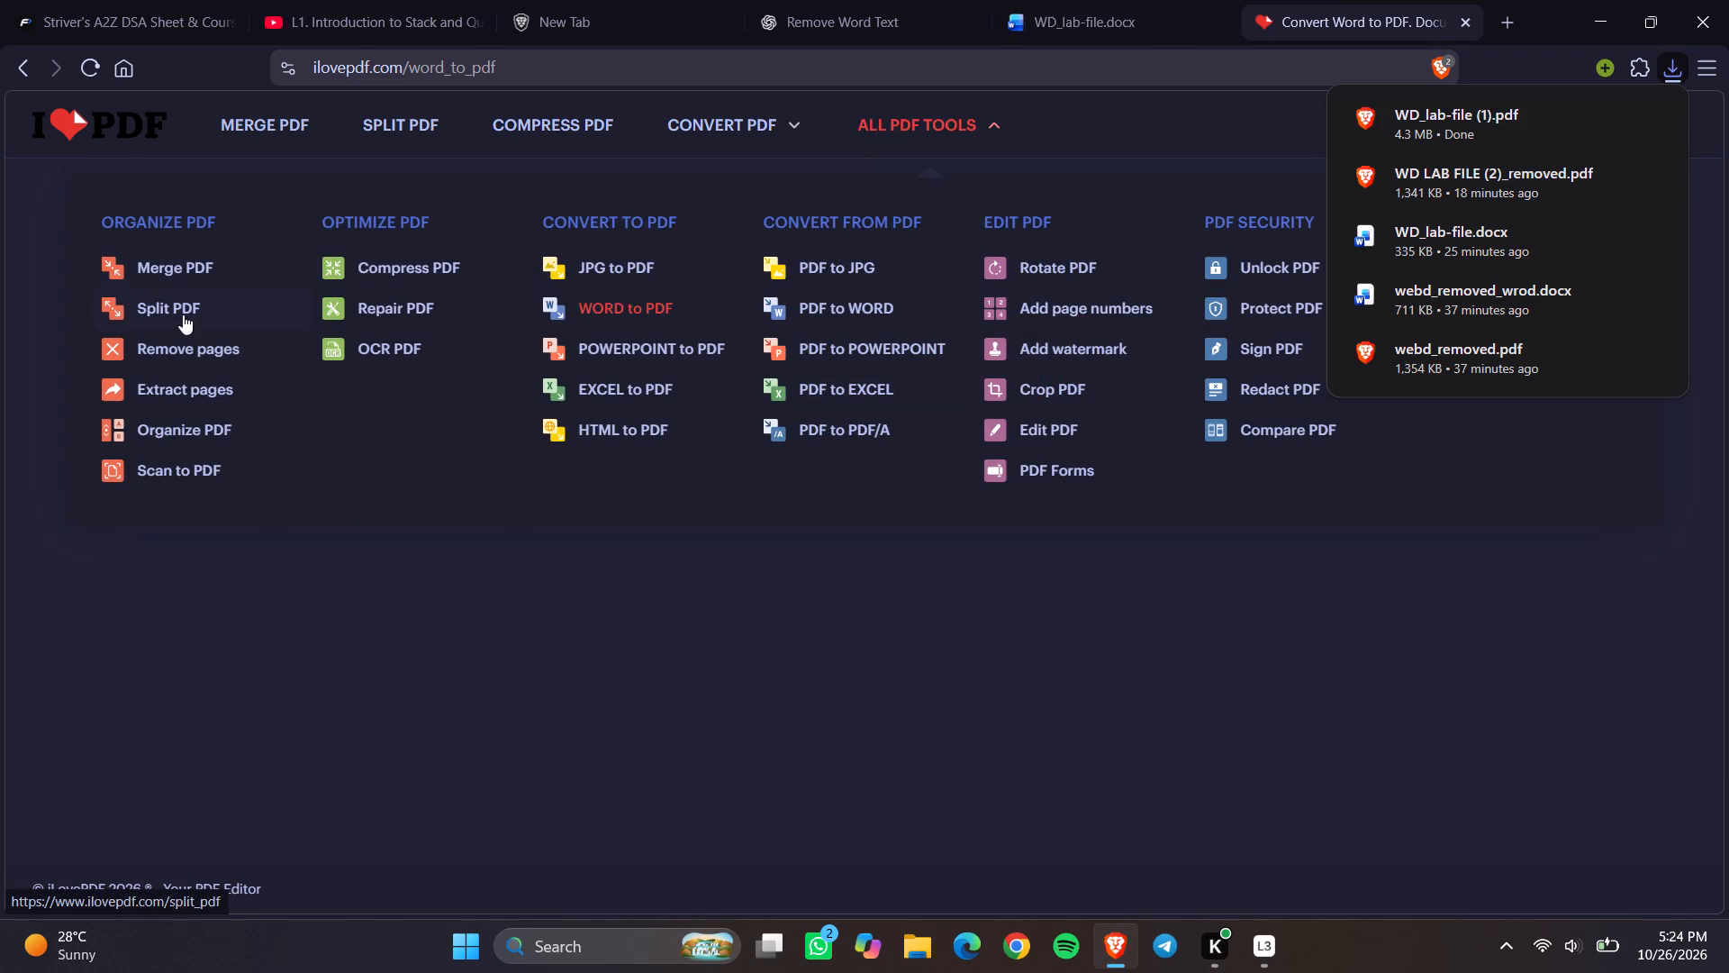
{"action": "left_click", "coordinate": [182, 349]}
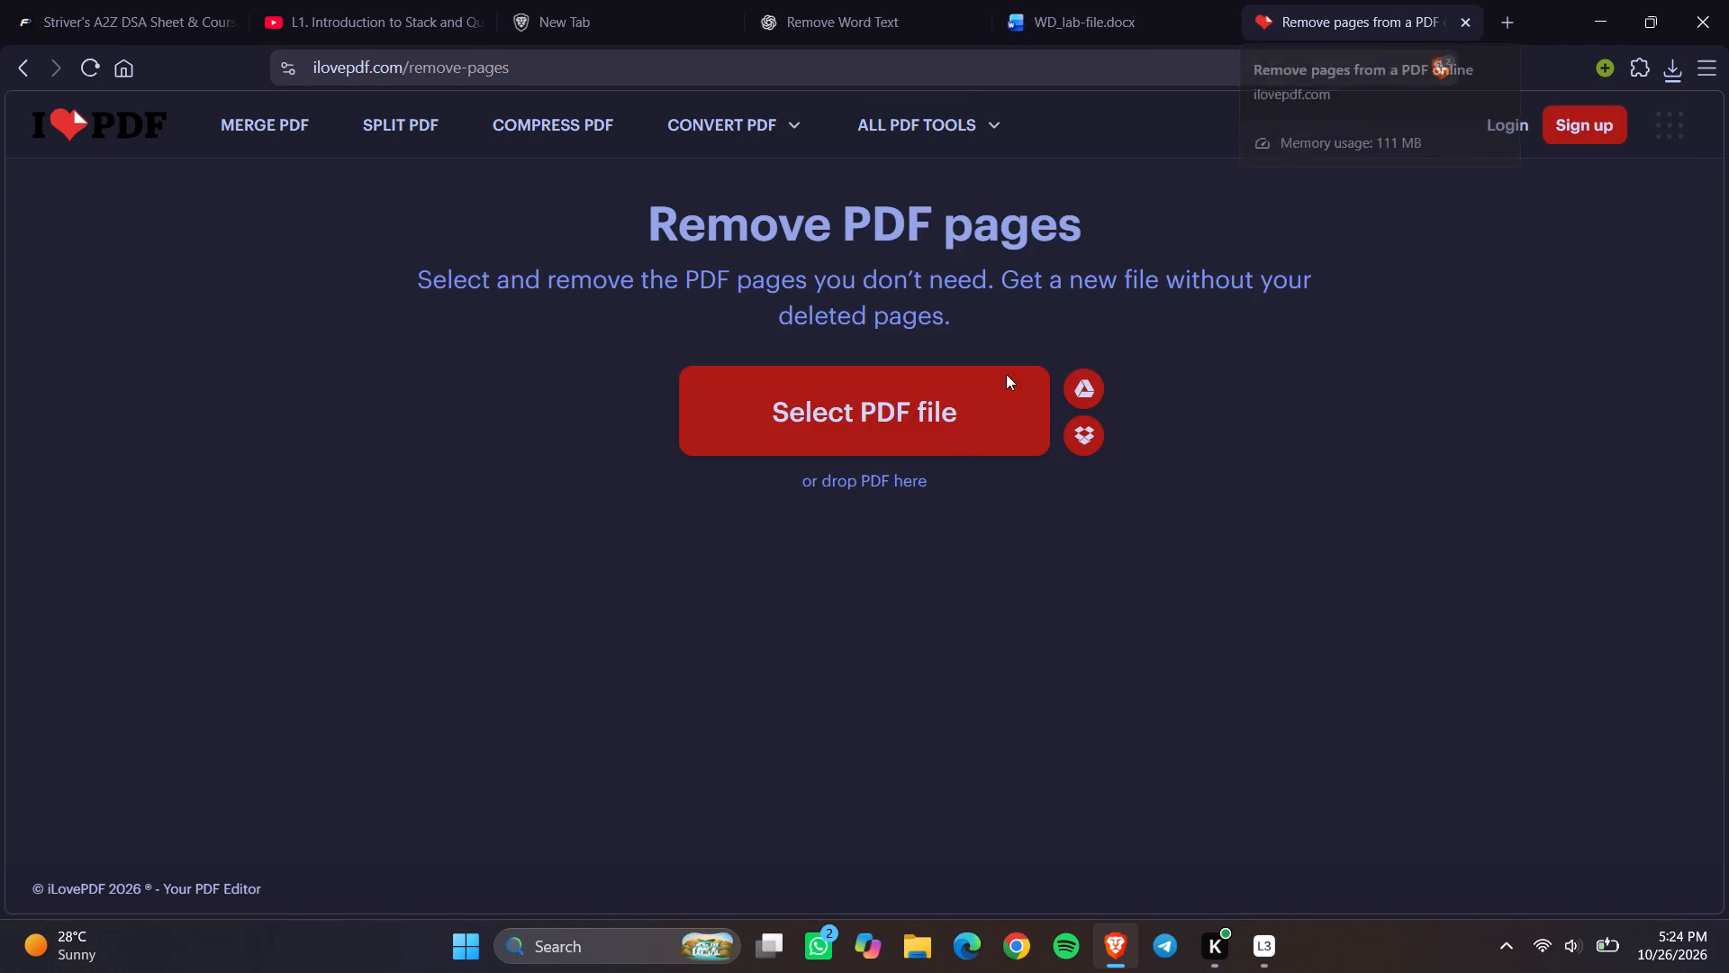
{"action": "left_click", "coordinate": [1329, 27]}
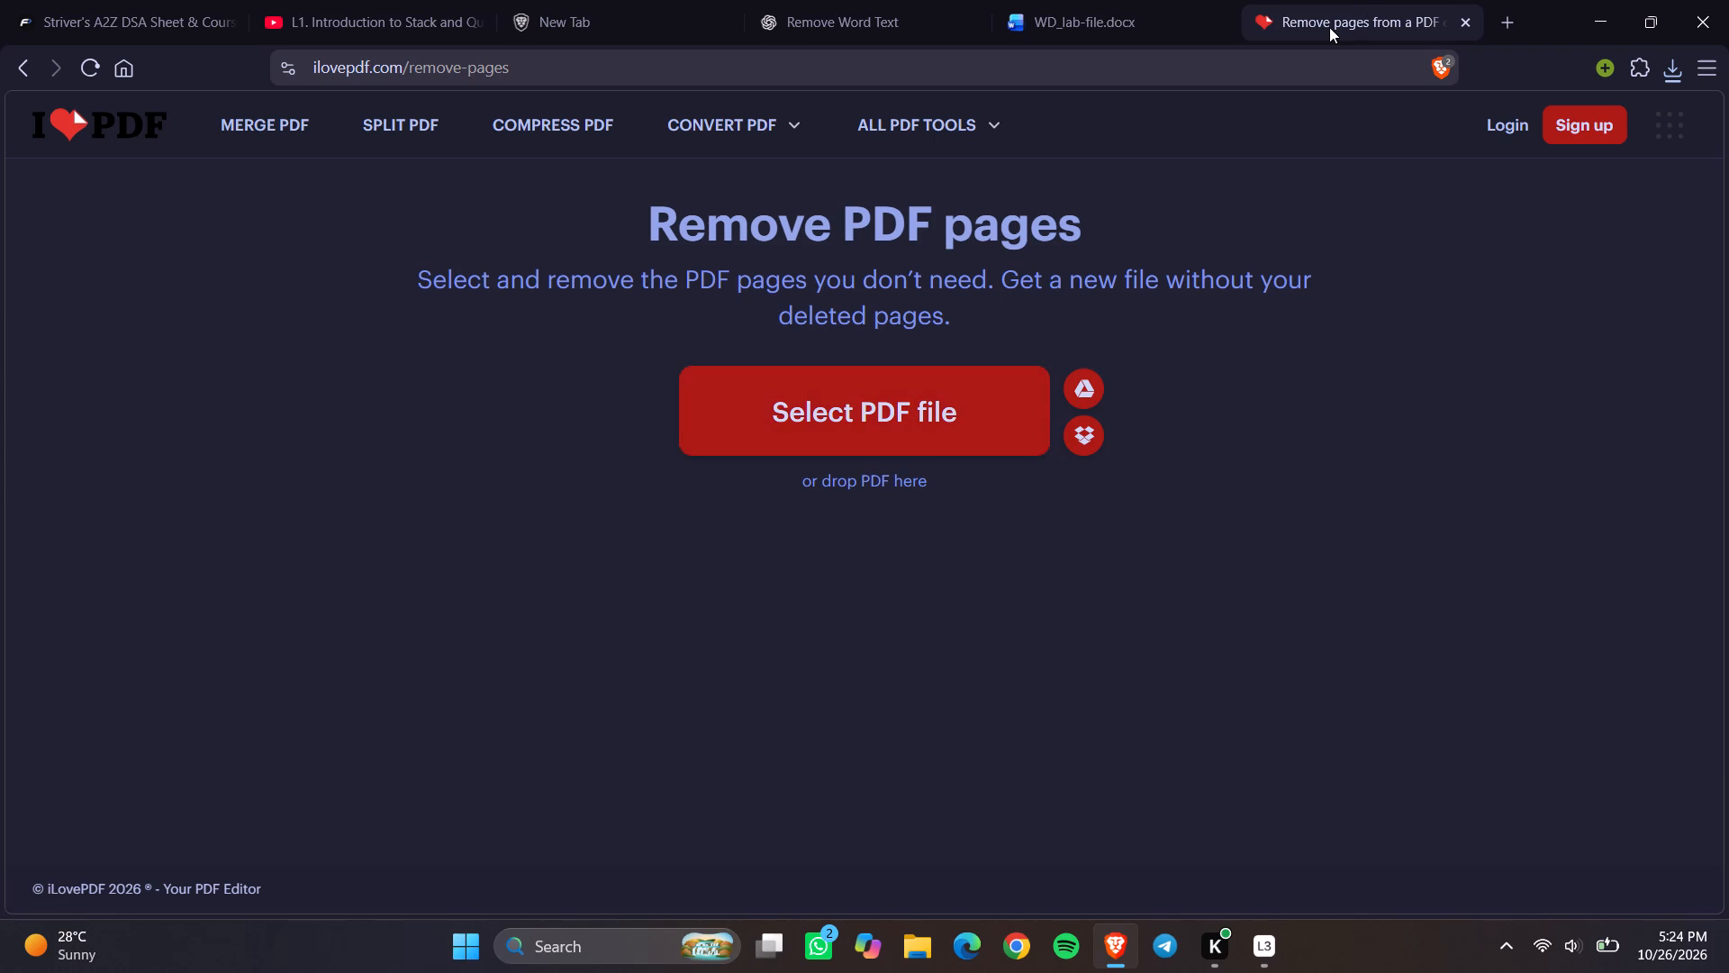
{"action": "left_click", "coordinate": [240, 381]}
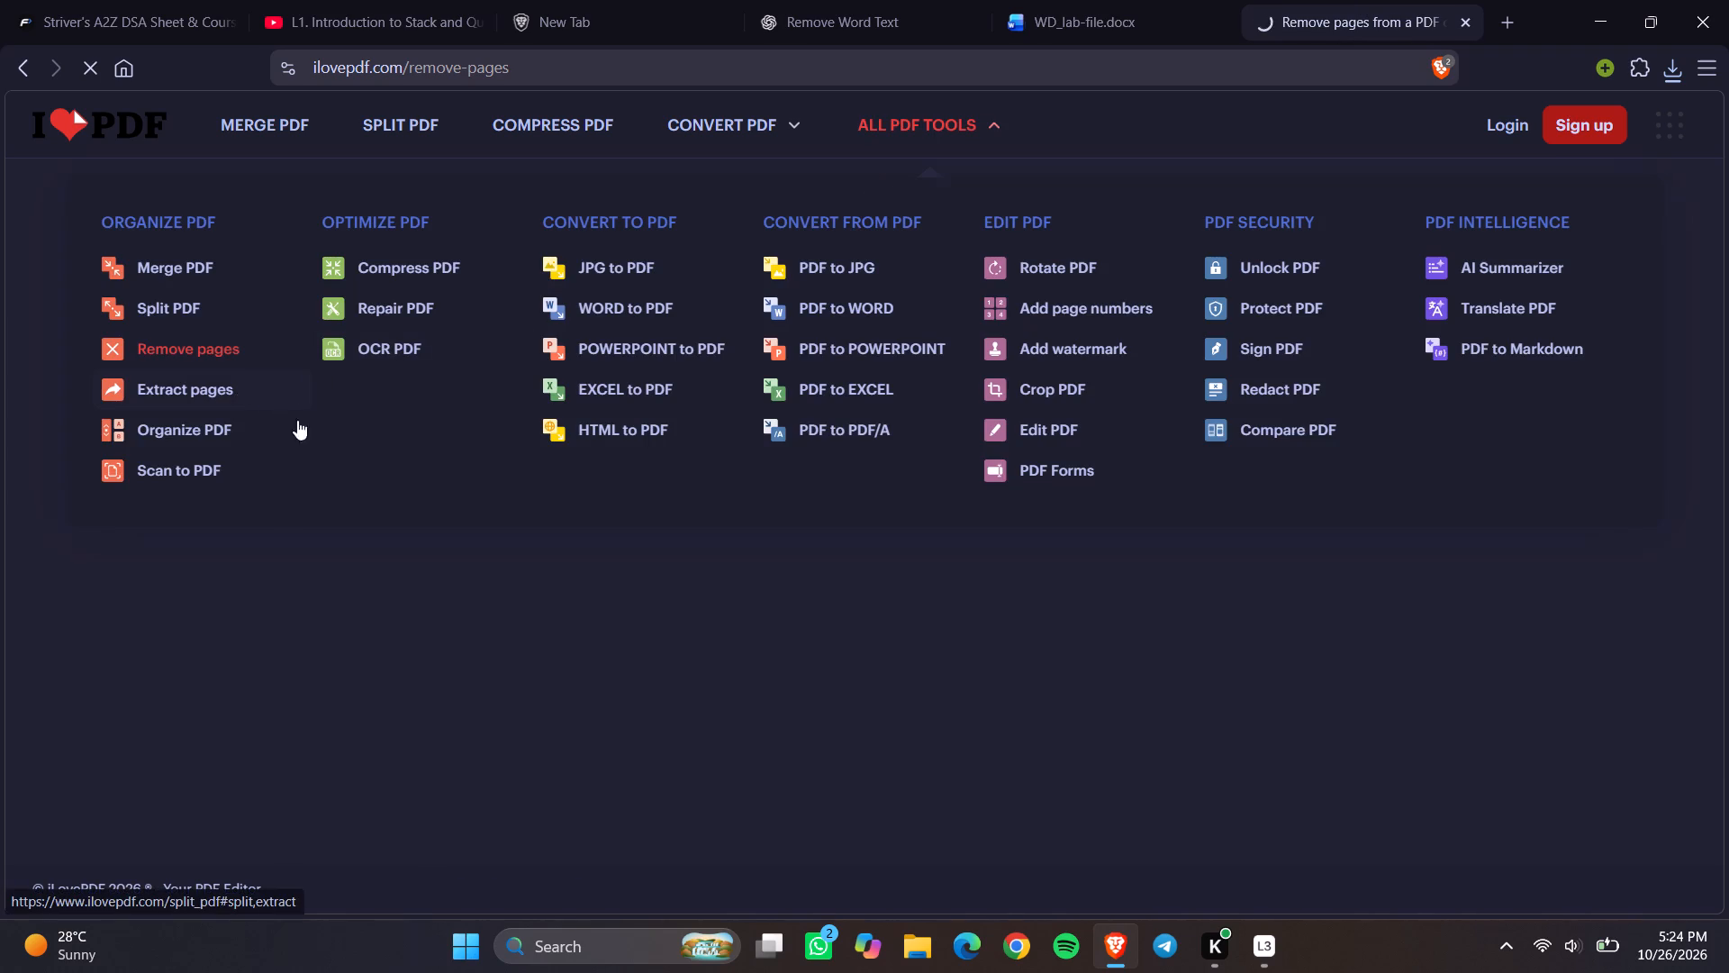
{"action": "left_click", "coordinate": [851, 416]}
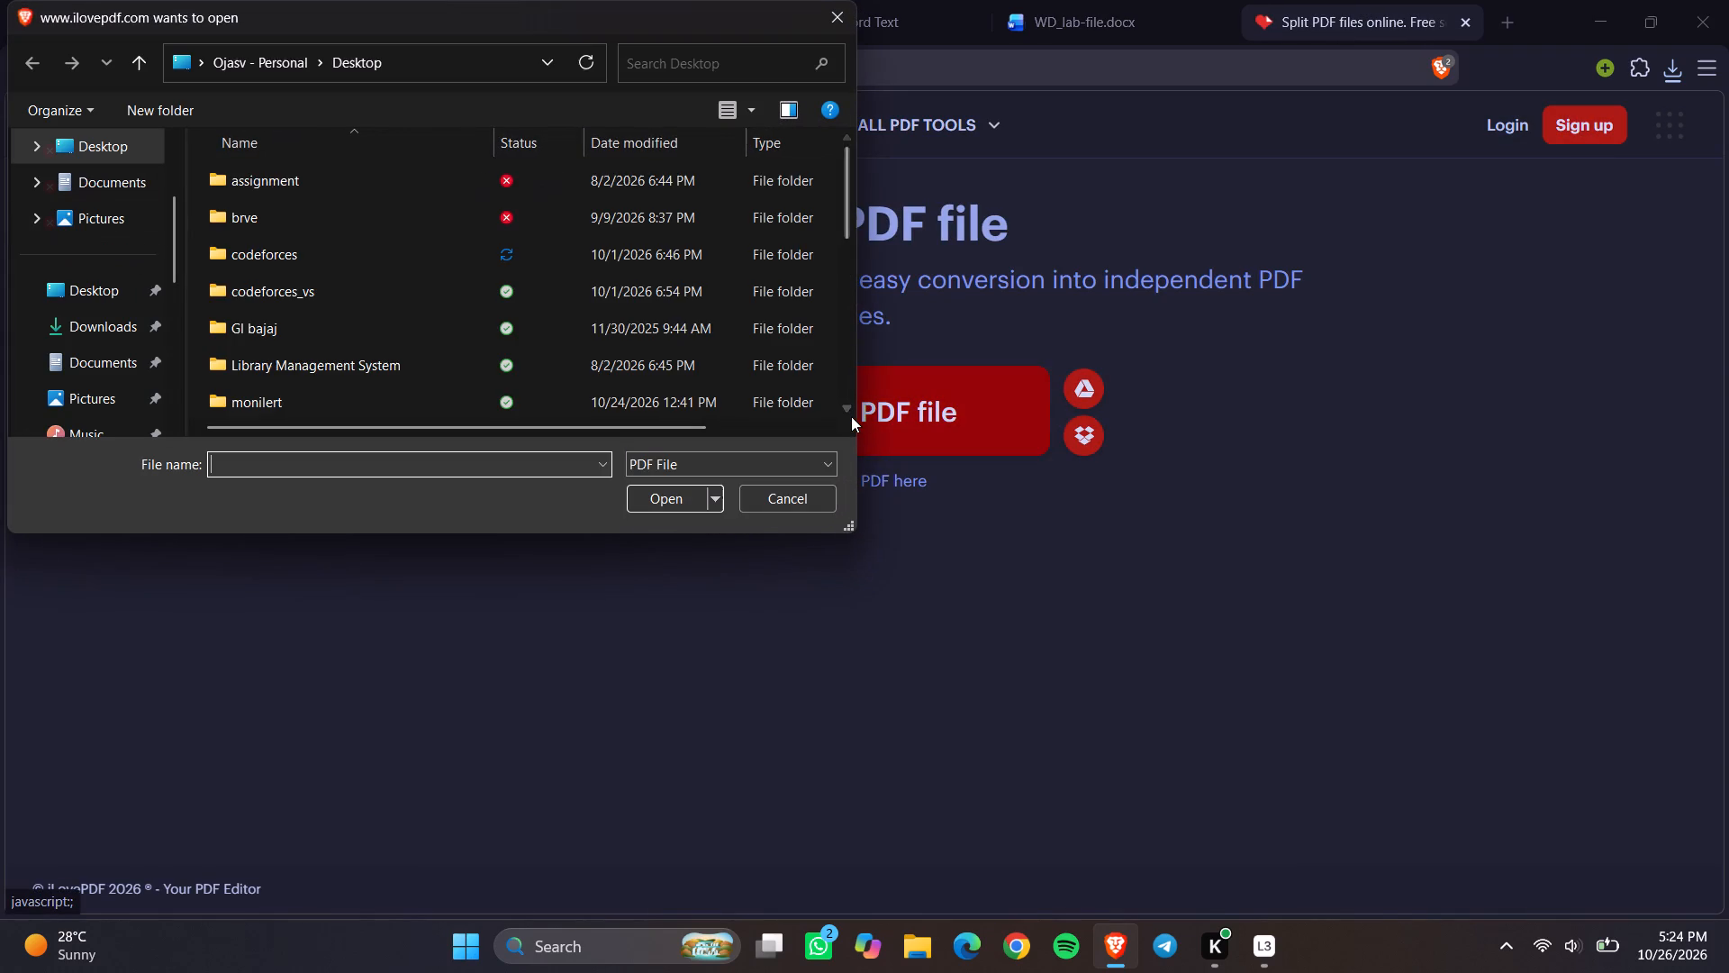
{"action": "scroll", "coordinate": [410, 414], "scroll_direction": "down", "scroll_amount": 4}
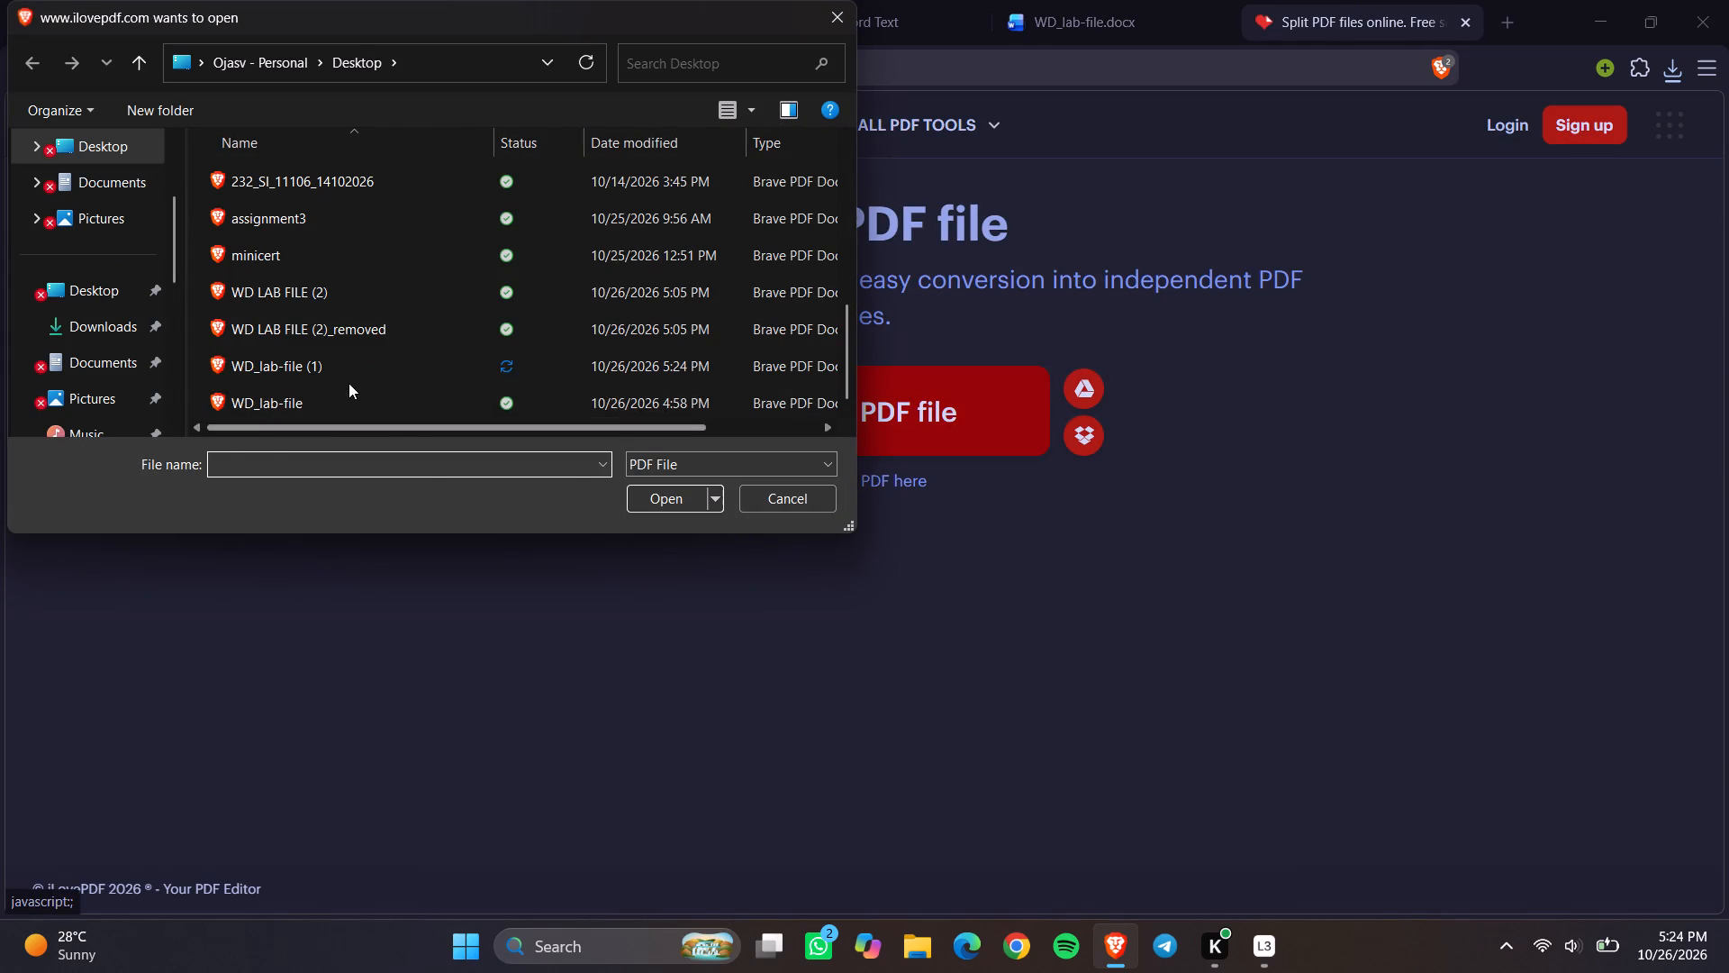
{"action": "left_click", "coordinate": [351, 371]}
{"action": "left_click", "coordinate": [647, 505]}
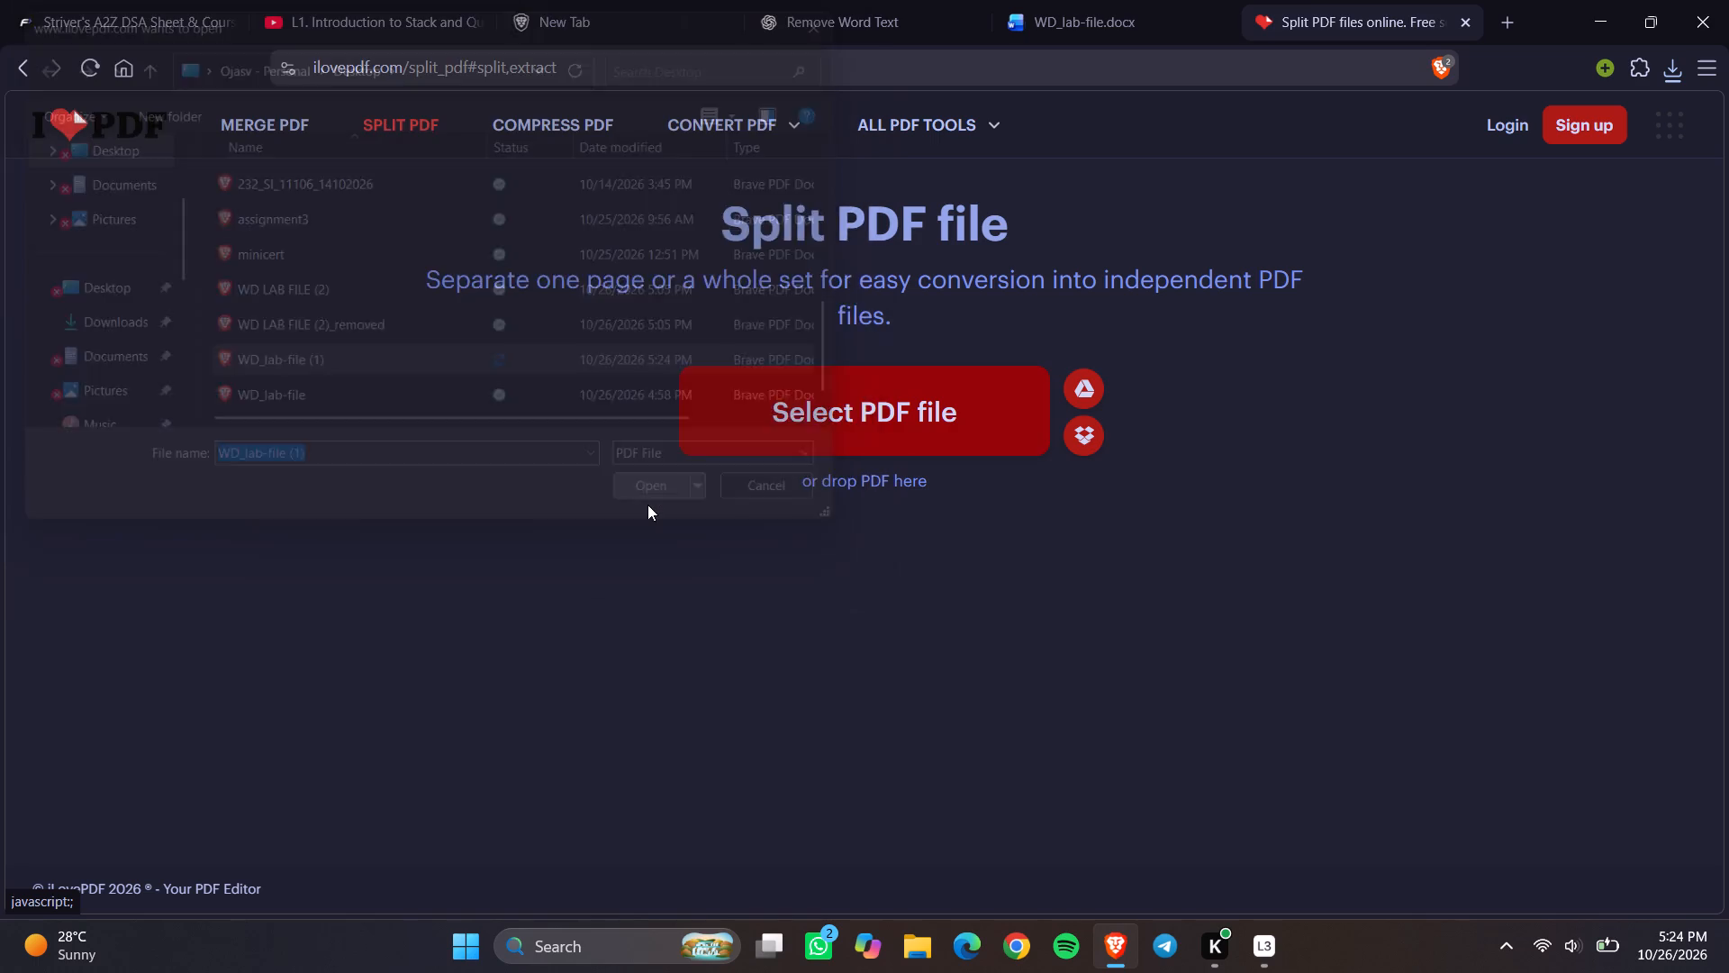
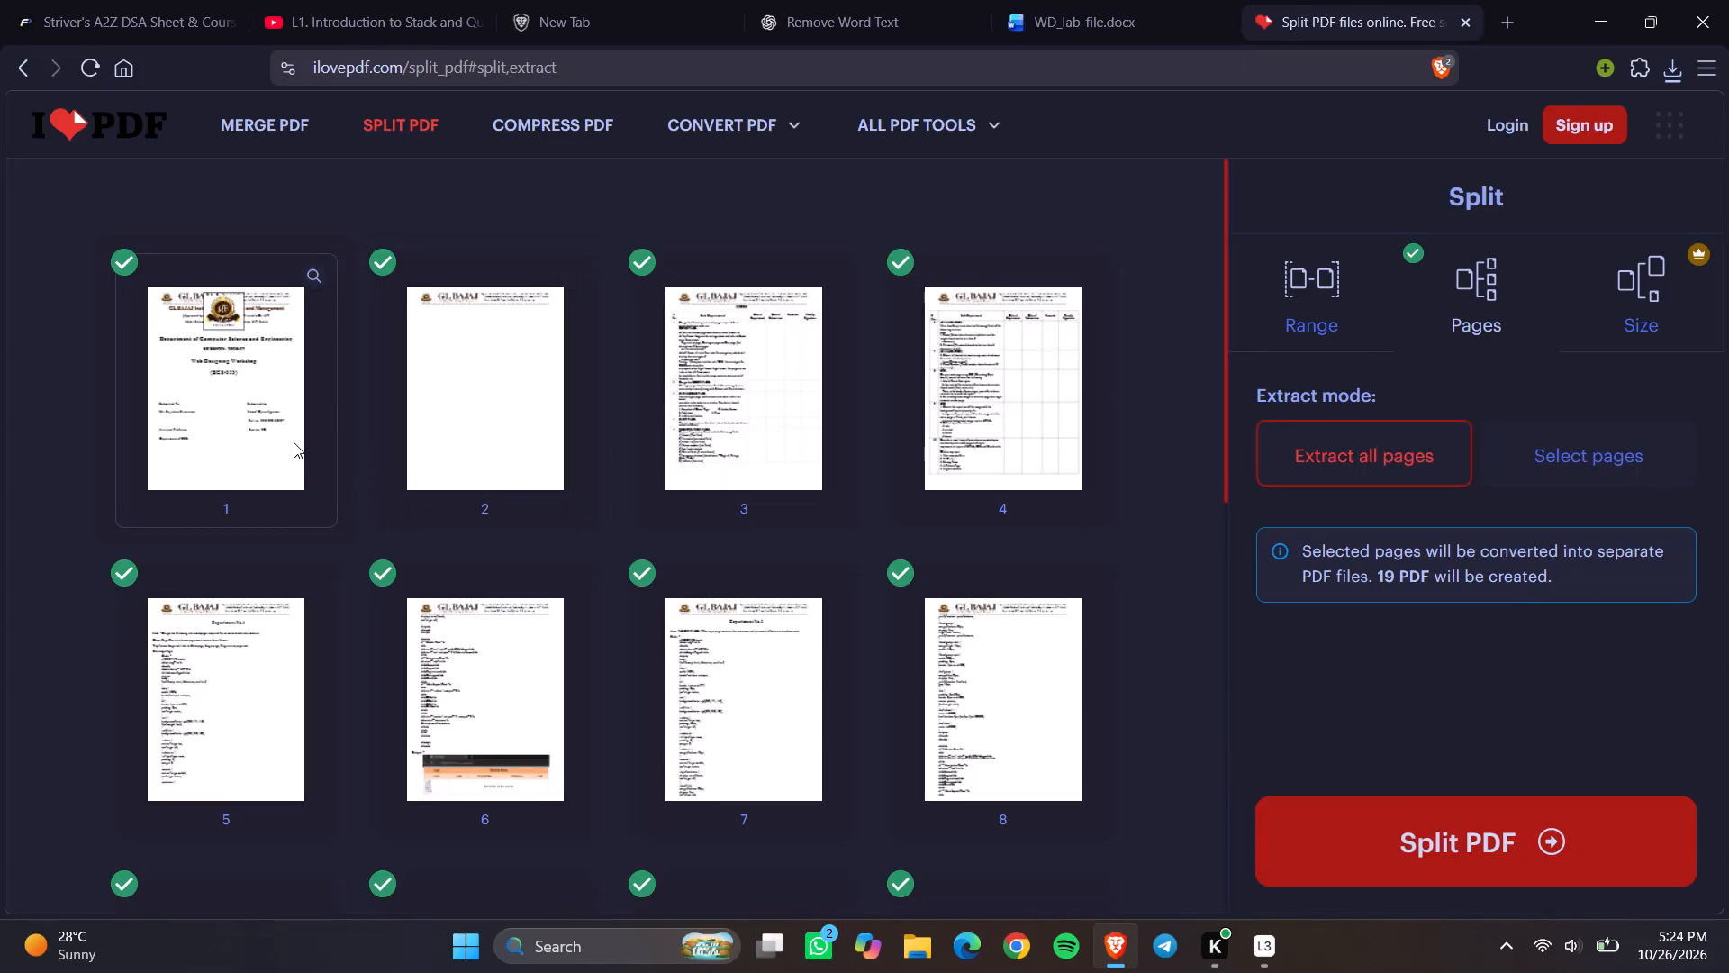
Switch to the WD_lab-file document in Word and examine the cover page layout and the pages that follow it.
{"action": "left_click", "coordinate": [1025, 0]}
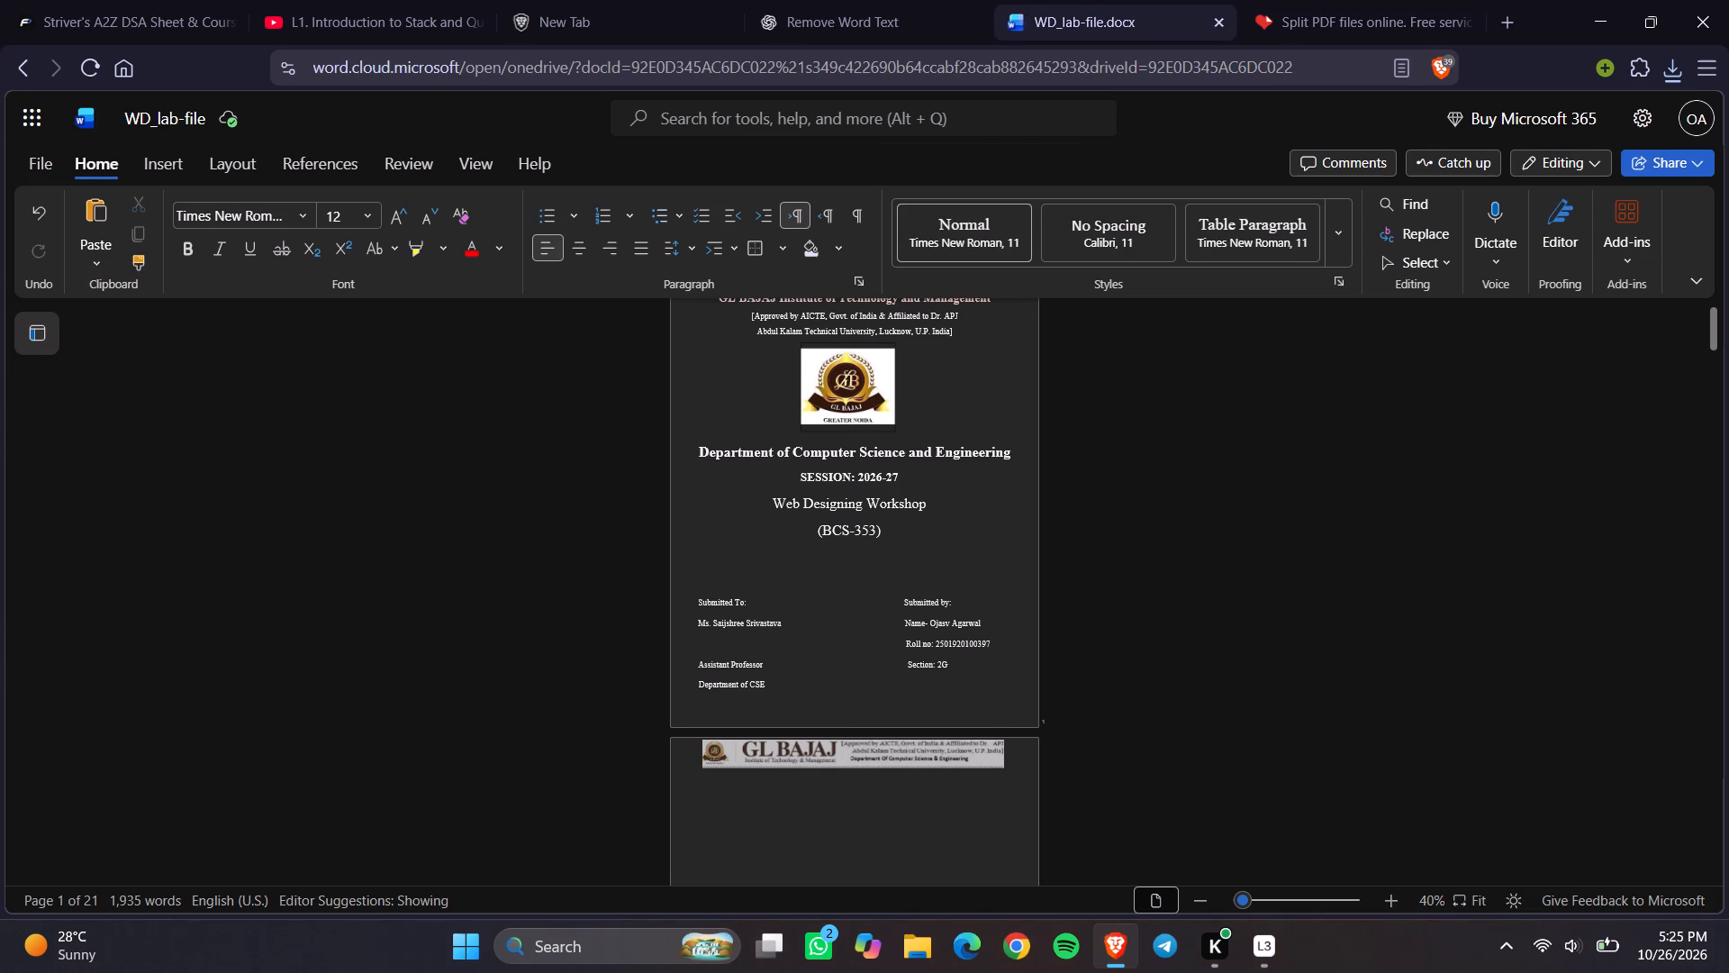
{"action": "scroll", "coordinate": [842, 535], "scroll_direction": "up", "scroll_amount": 2}
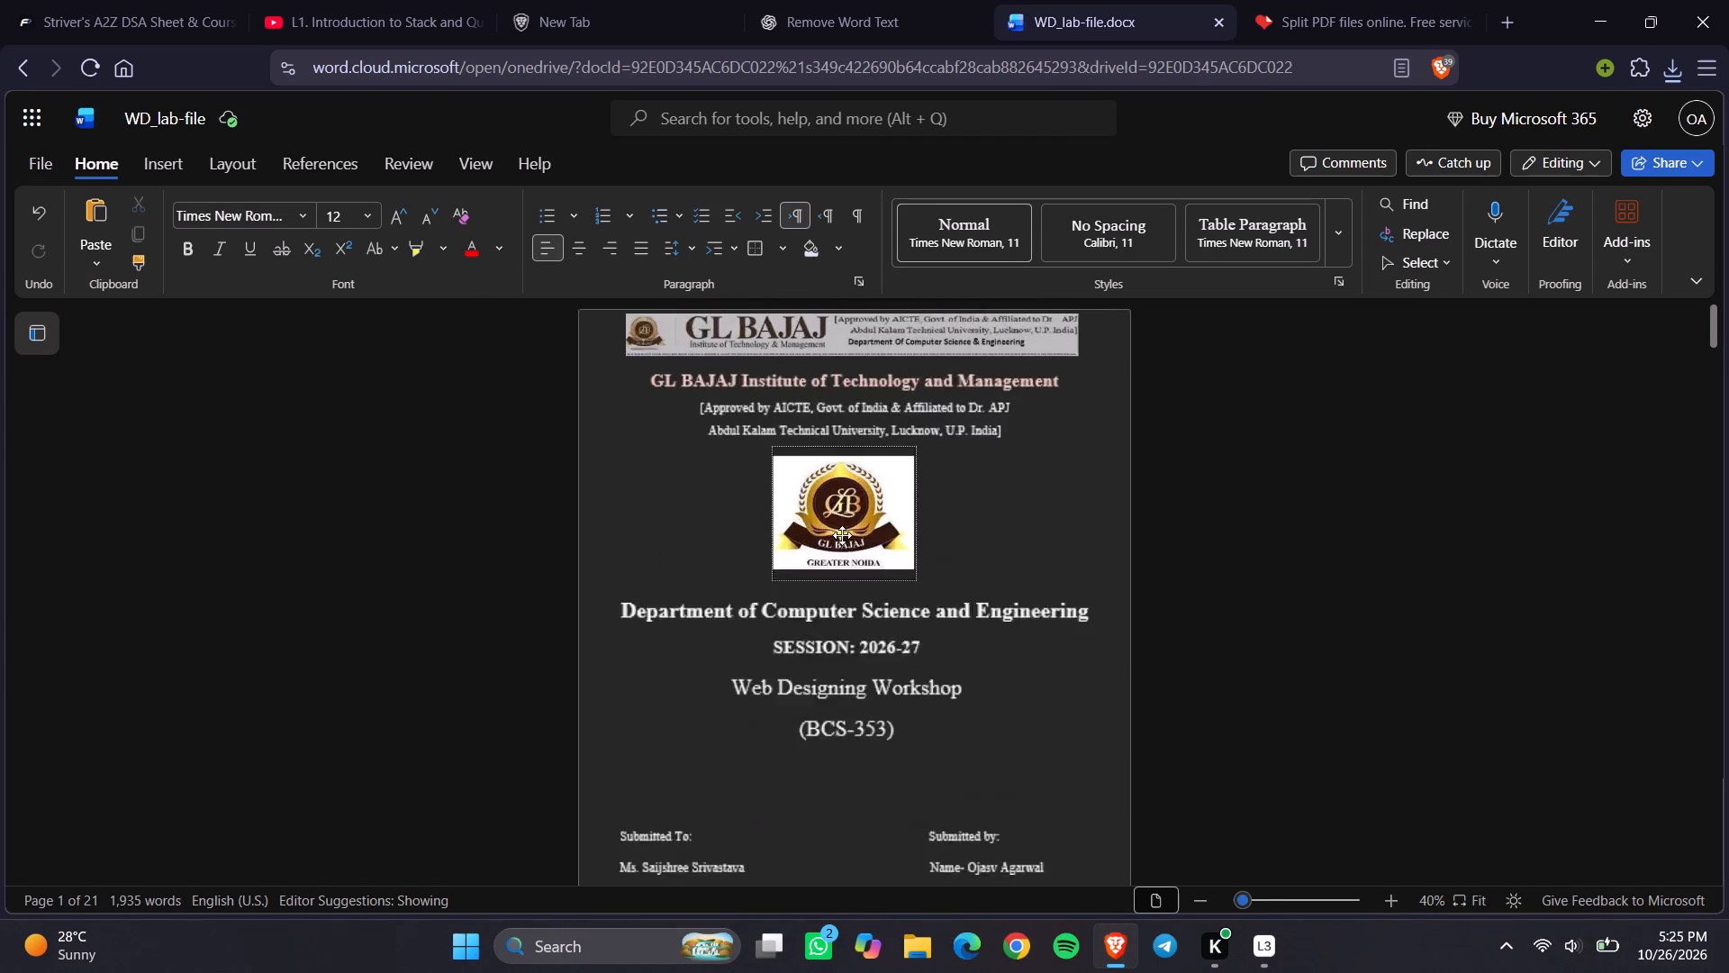
{"action": "scroll", "coordinate": [842, 535], "scroll_direction": "down", "scroll_amount": 2}
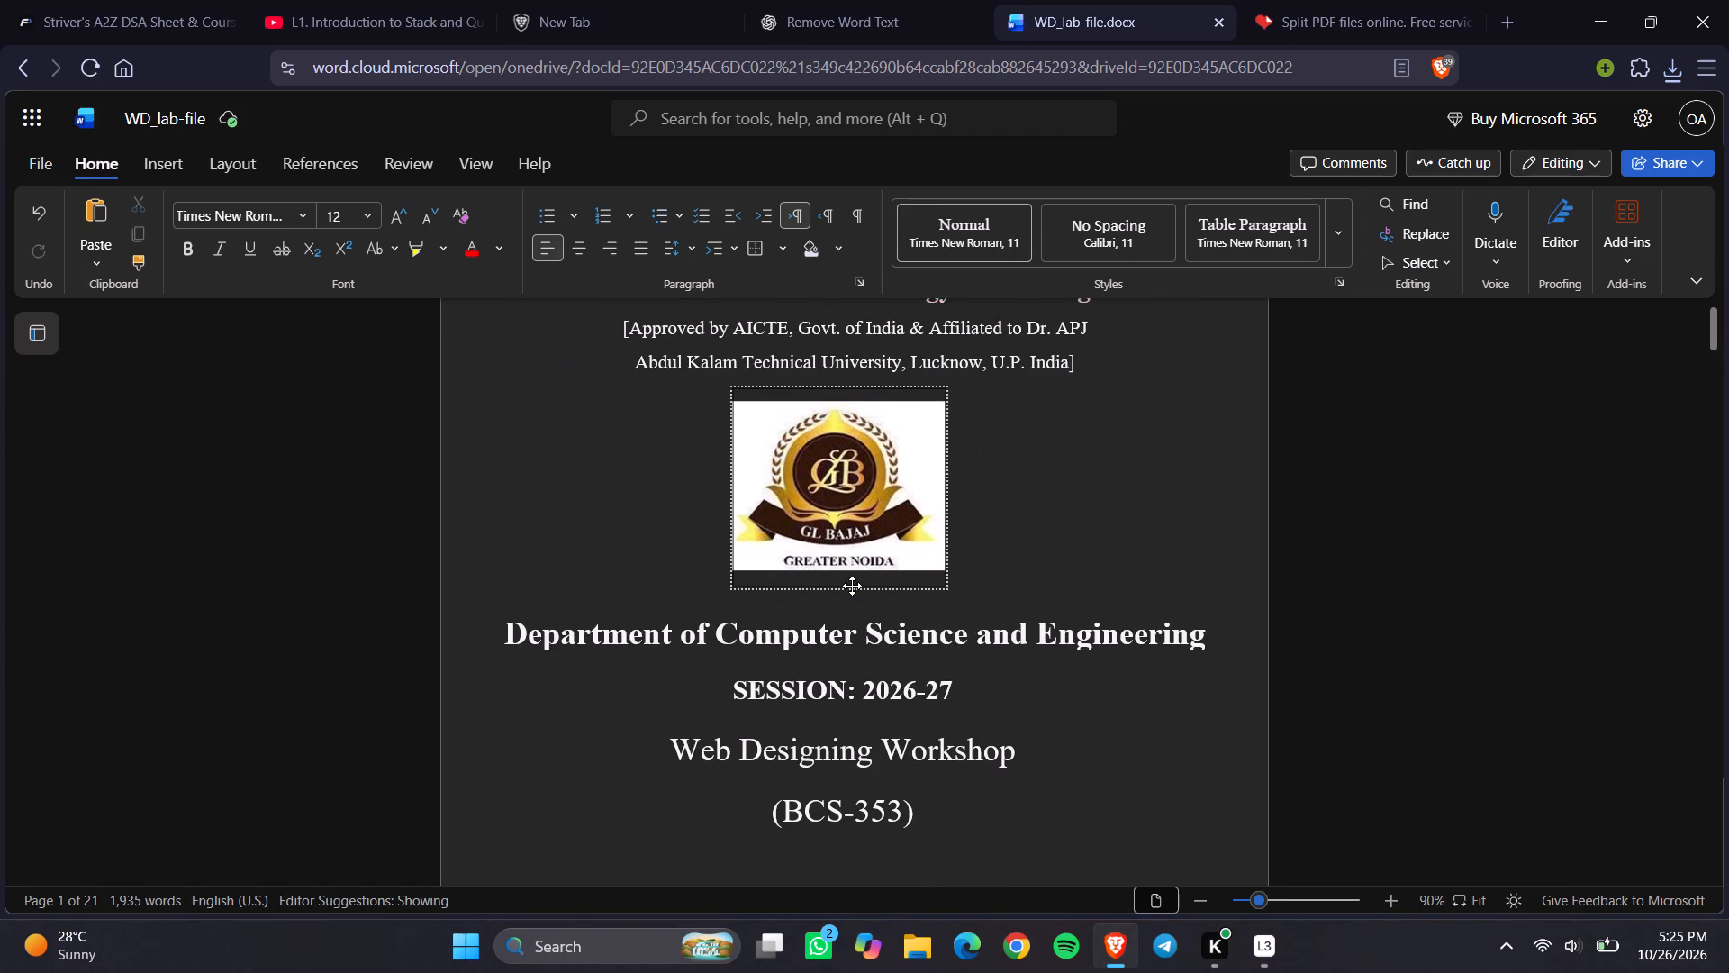
{"action": "scroll", "coordinate": [852, 586], "scroll_direction": "down", "scroll_amount": 1}
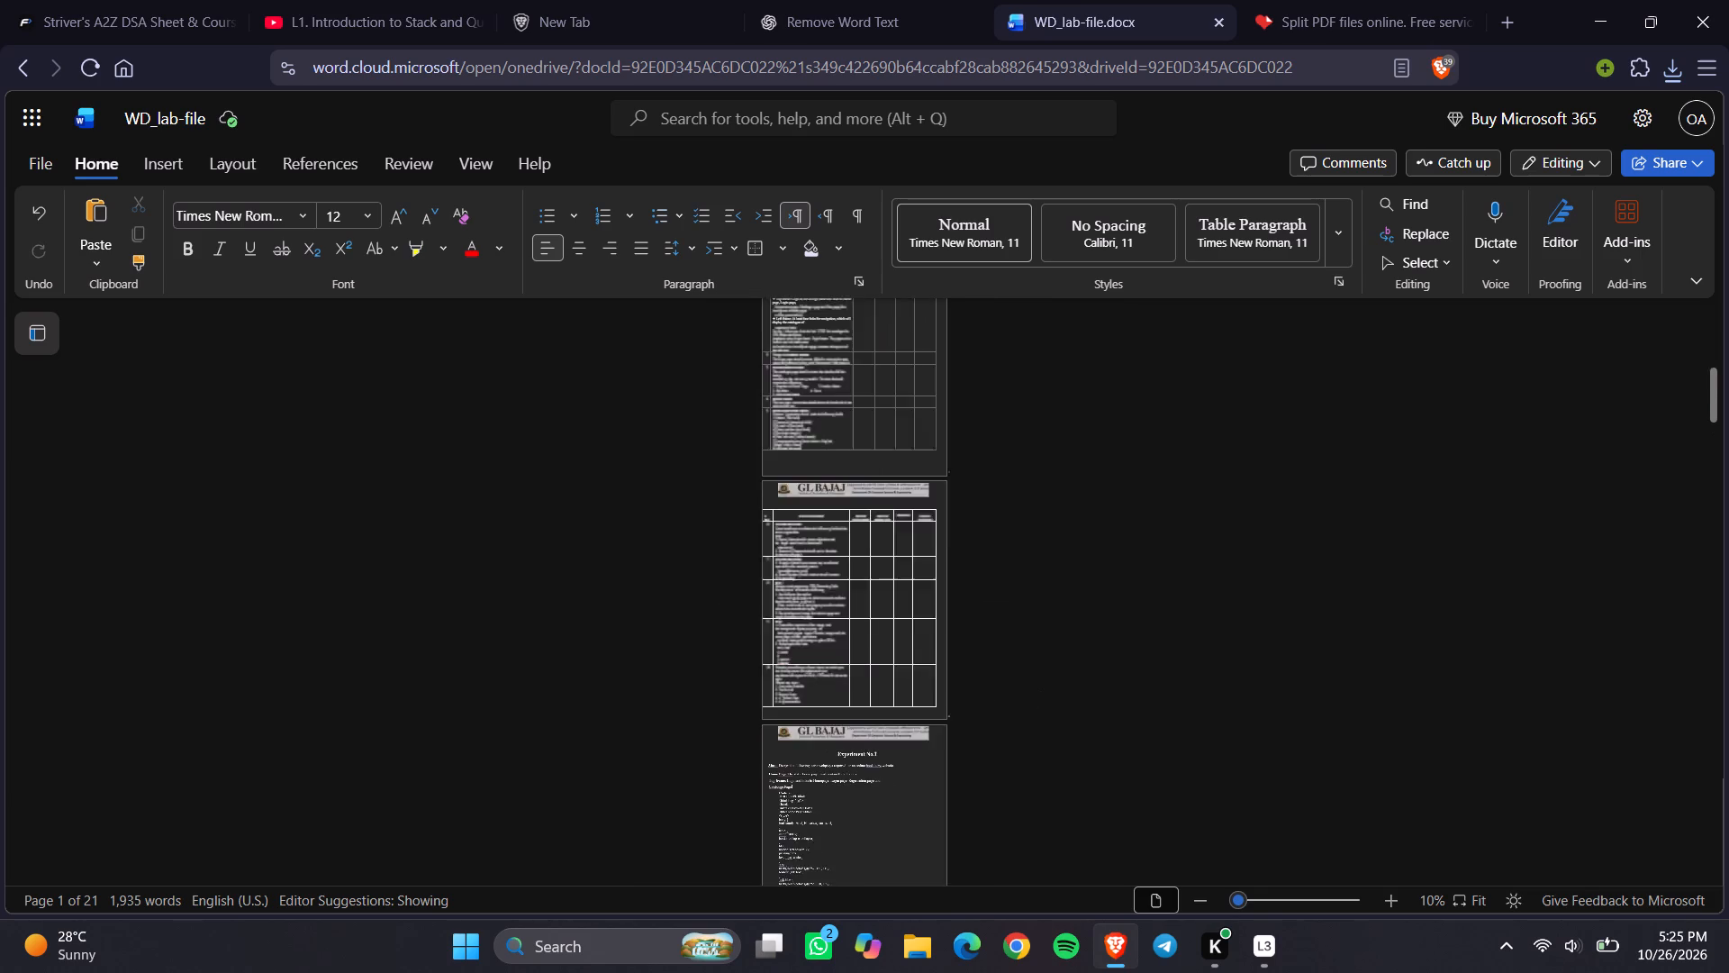
{"action": "scroll", "coordinate": [852, 586], "scroll_direction": "up", "scroll_amount": 2}
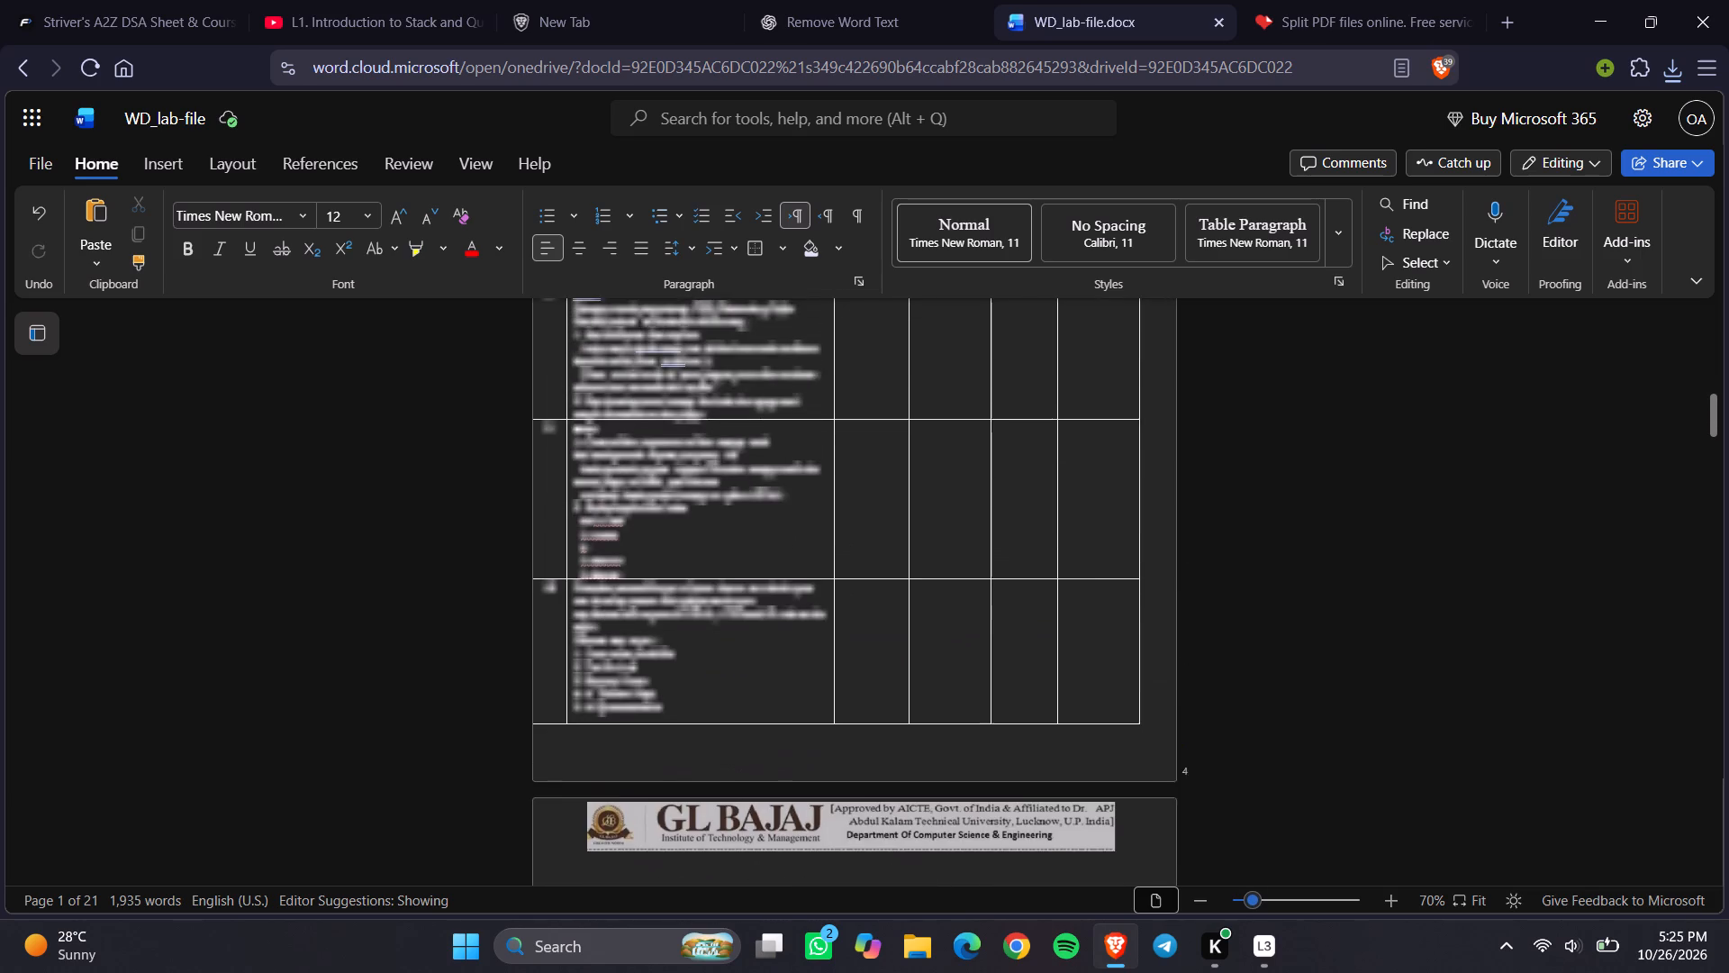
{"action": "scroll", "coordinate": [852, 586], "scroll_direction": "up", "scroll_amount": 9}
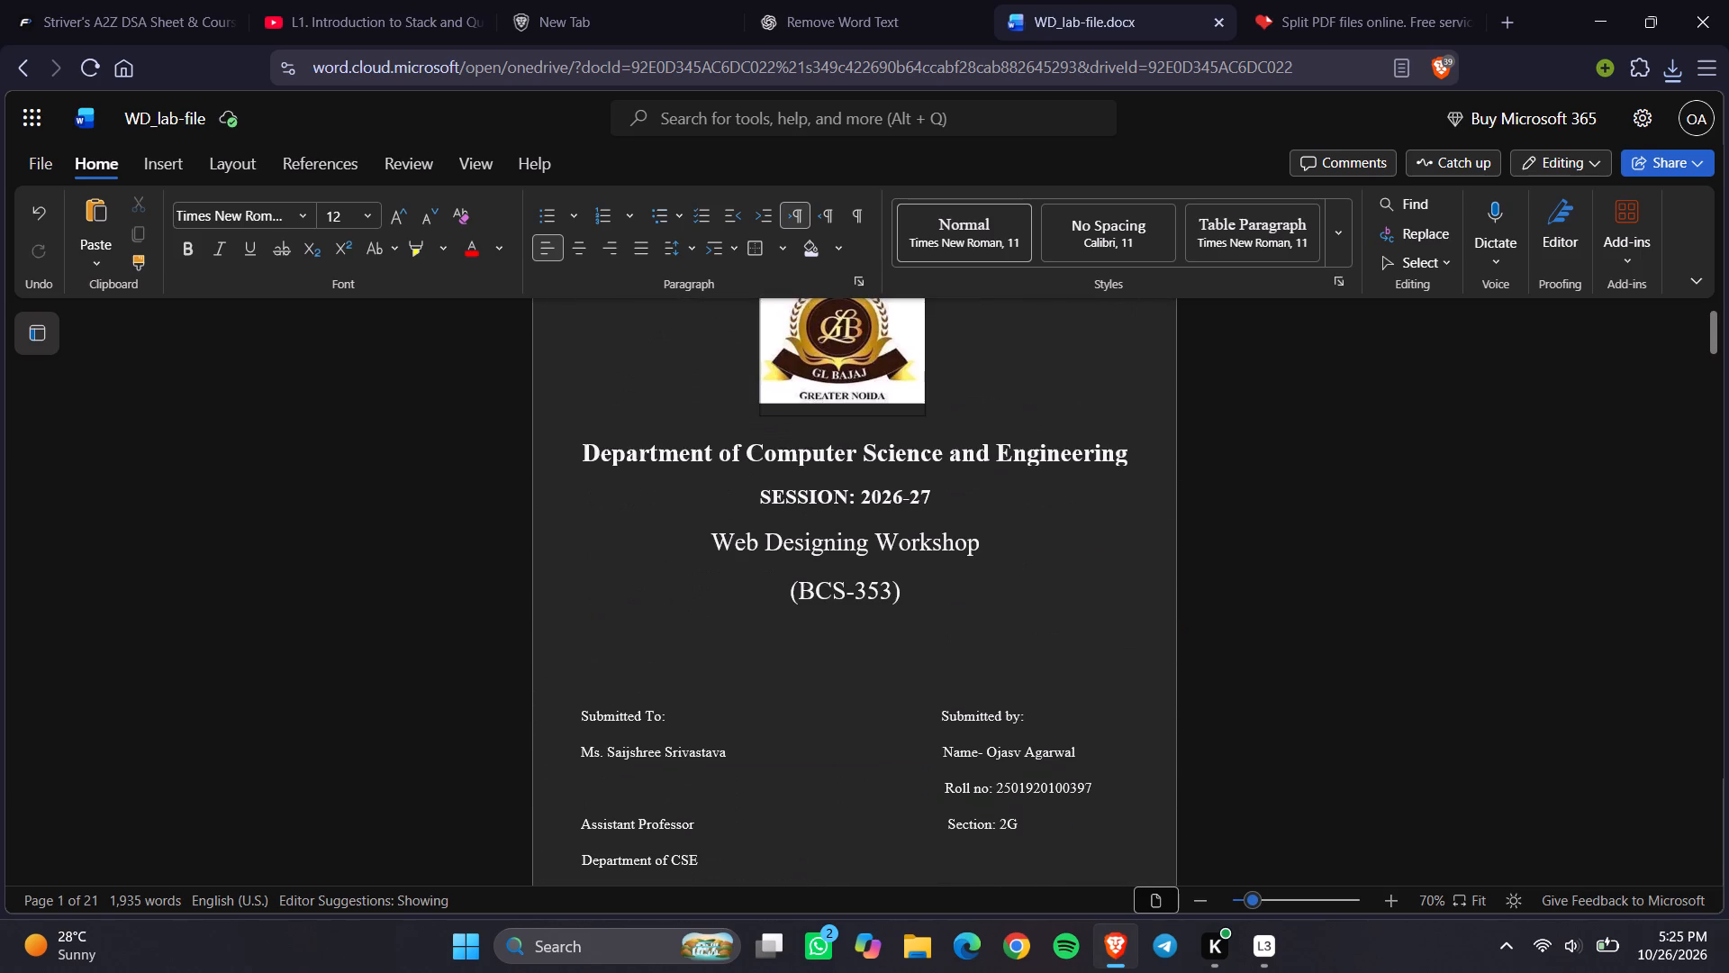
{"action": "scroll", "coordinate": [852, 586], "scroll_direction": "up", "scroll_amount": 1}
{"action": "scroll", "coordinate": [852, 586], "scroll_direction": "down", "scroll_amount": 1}
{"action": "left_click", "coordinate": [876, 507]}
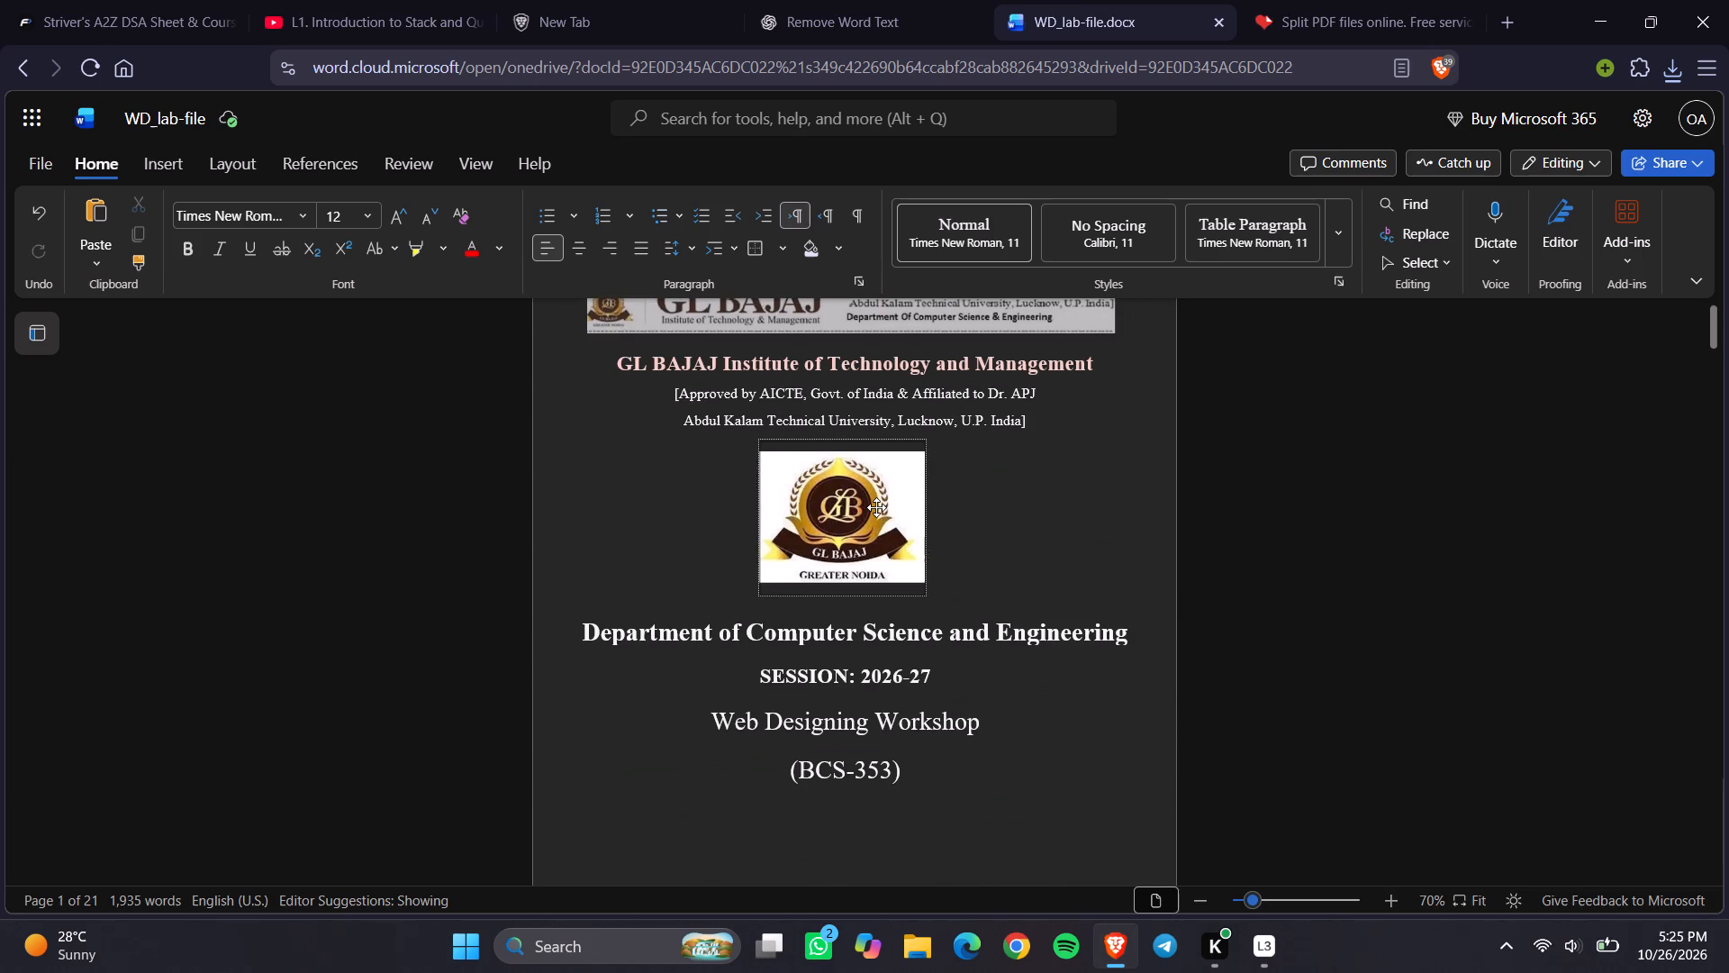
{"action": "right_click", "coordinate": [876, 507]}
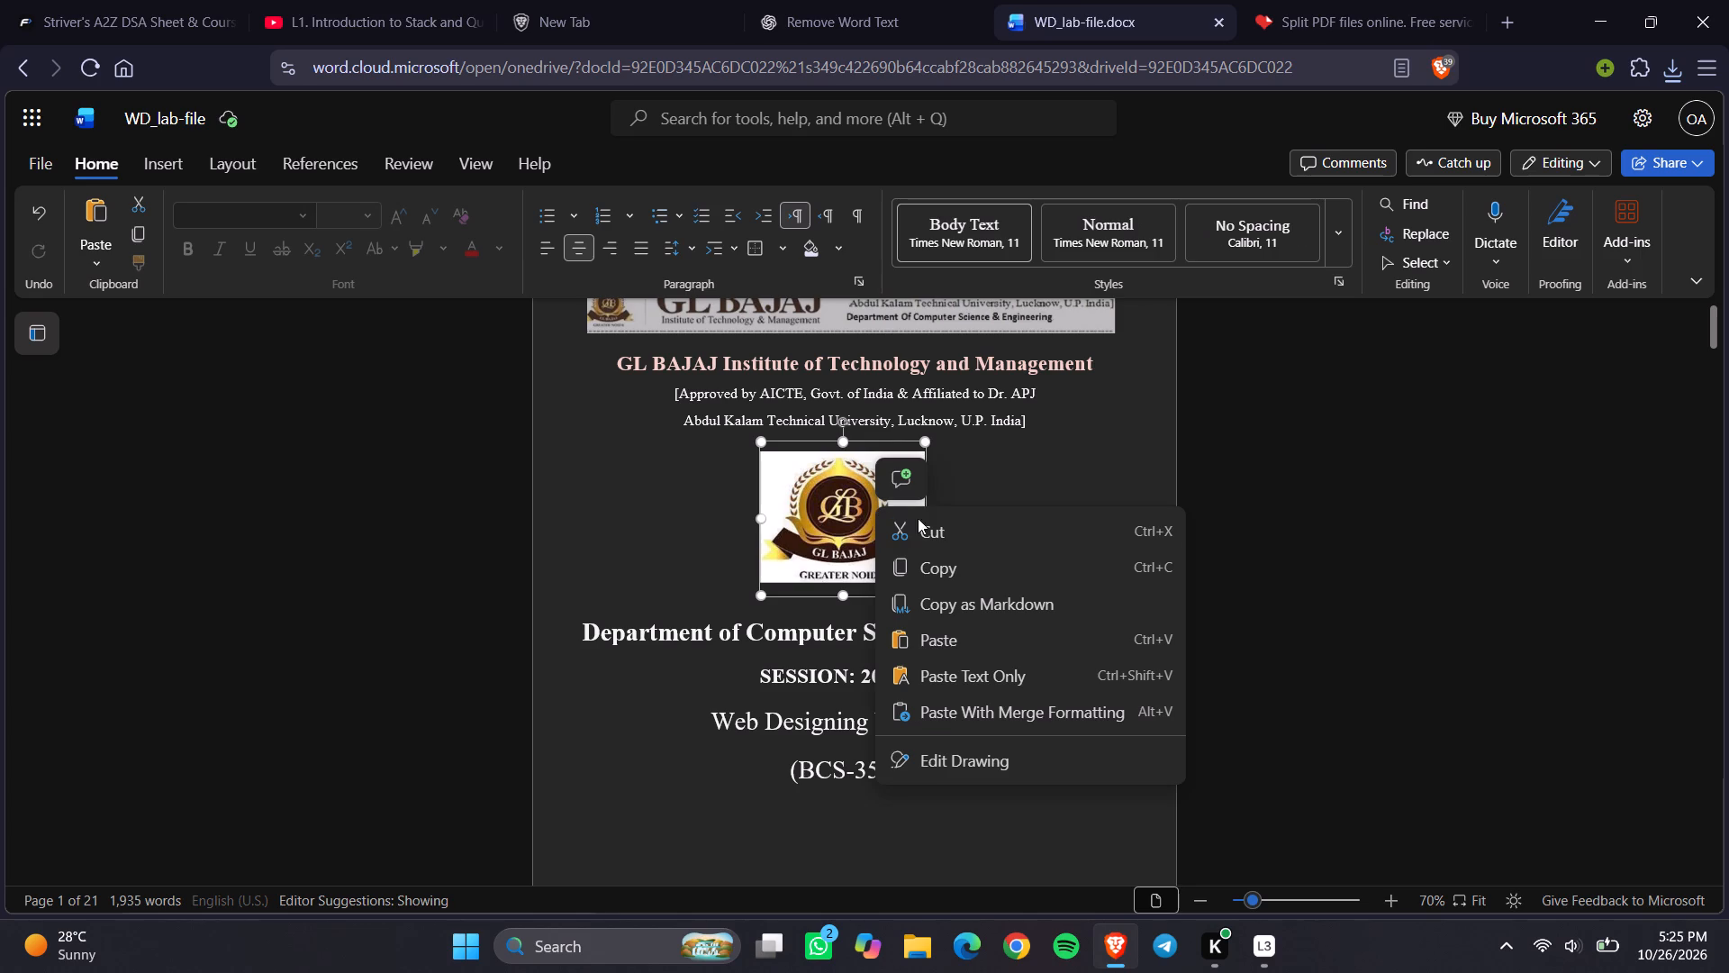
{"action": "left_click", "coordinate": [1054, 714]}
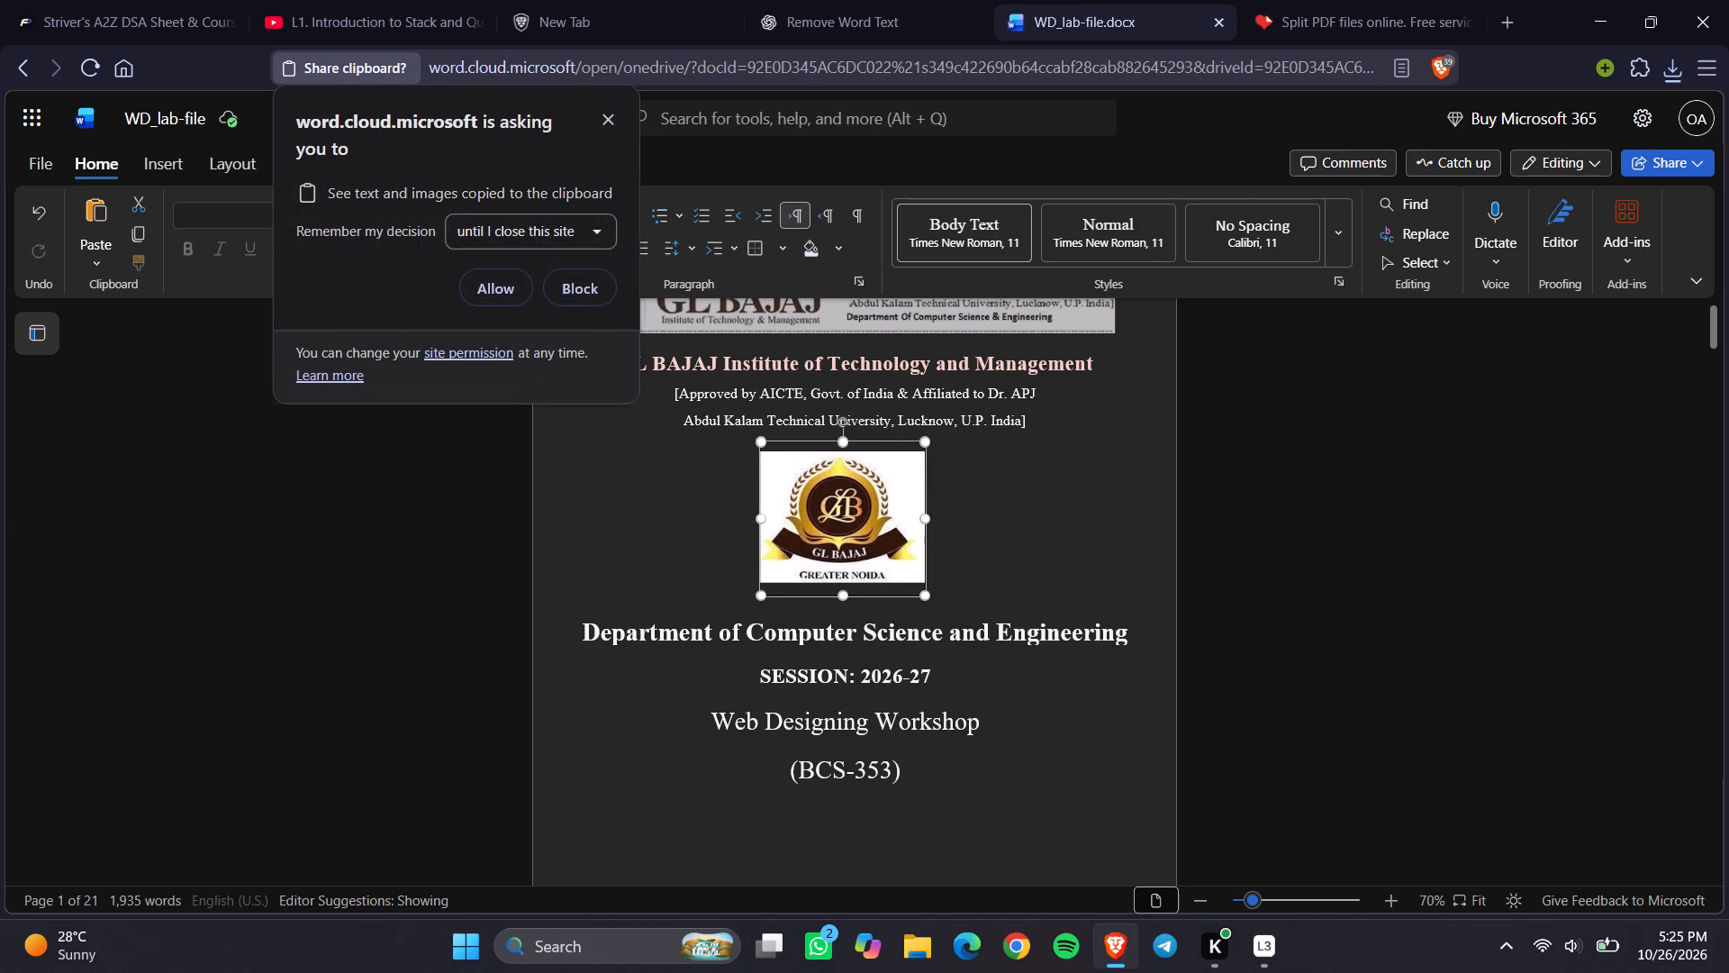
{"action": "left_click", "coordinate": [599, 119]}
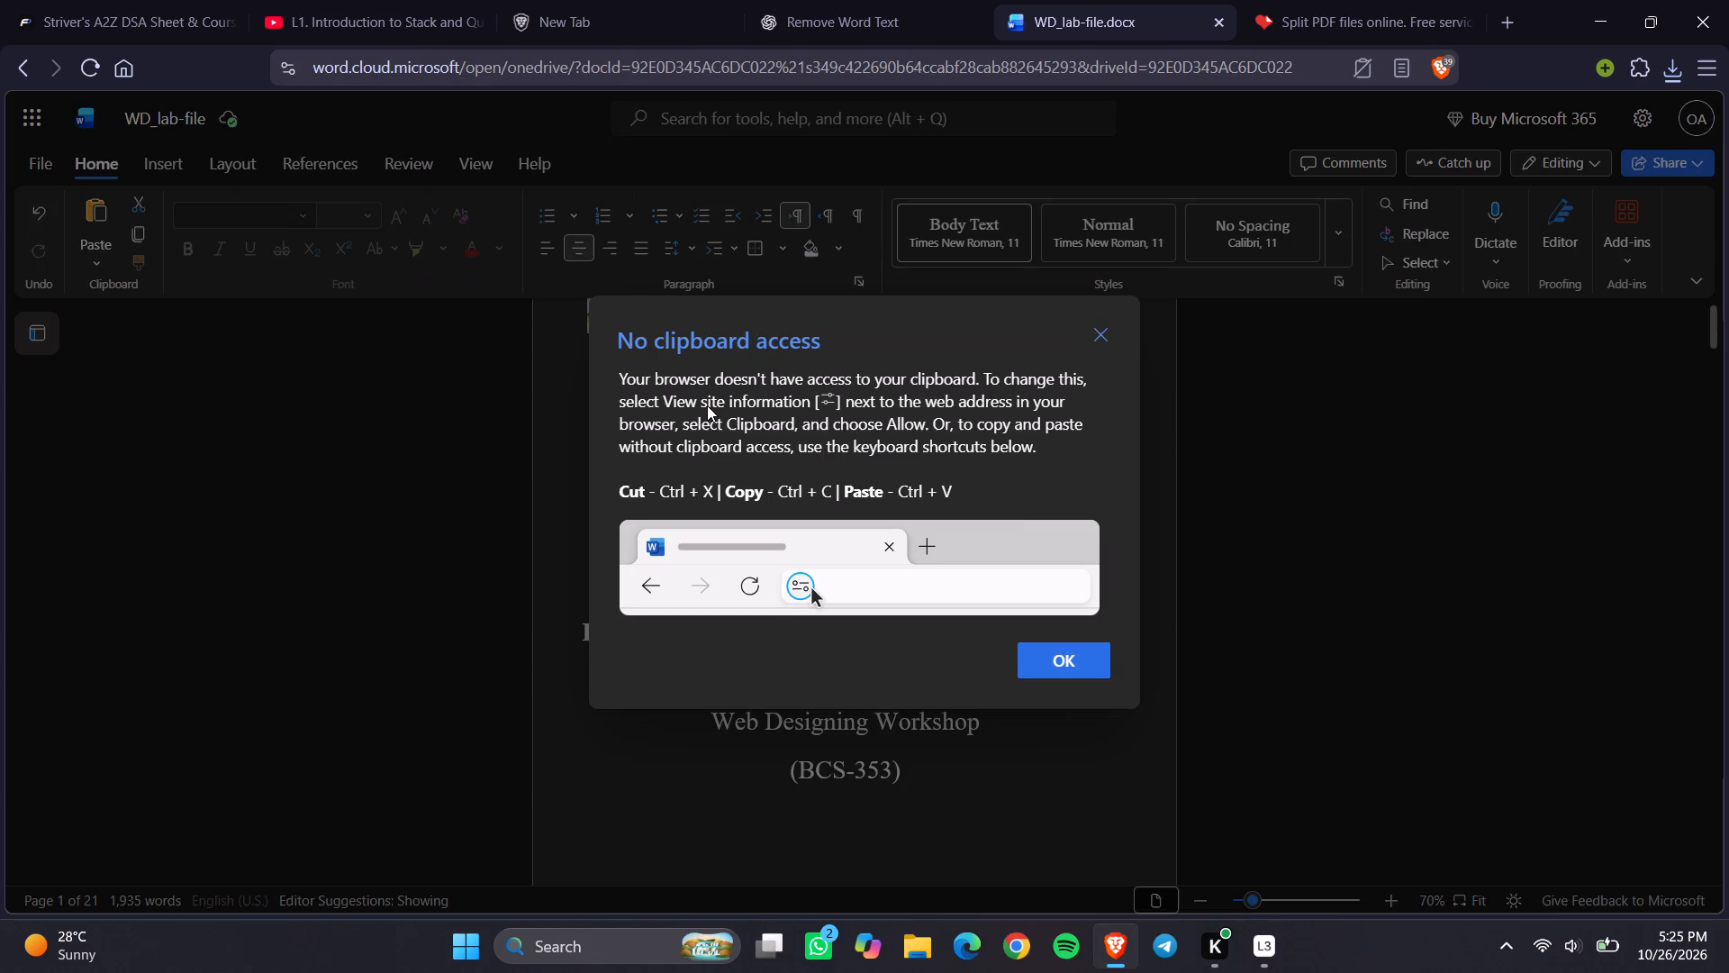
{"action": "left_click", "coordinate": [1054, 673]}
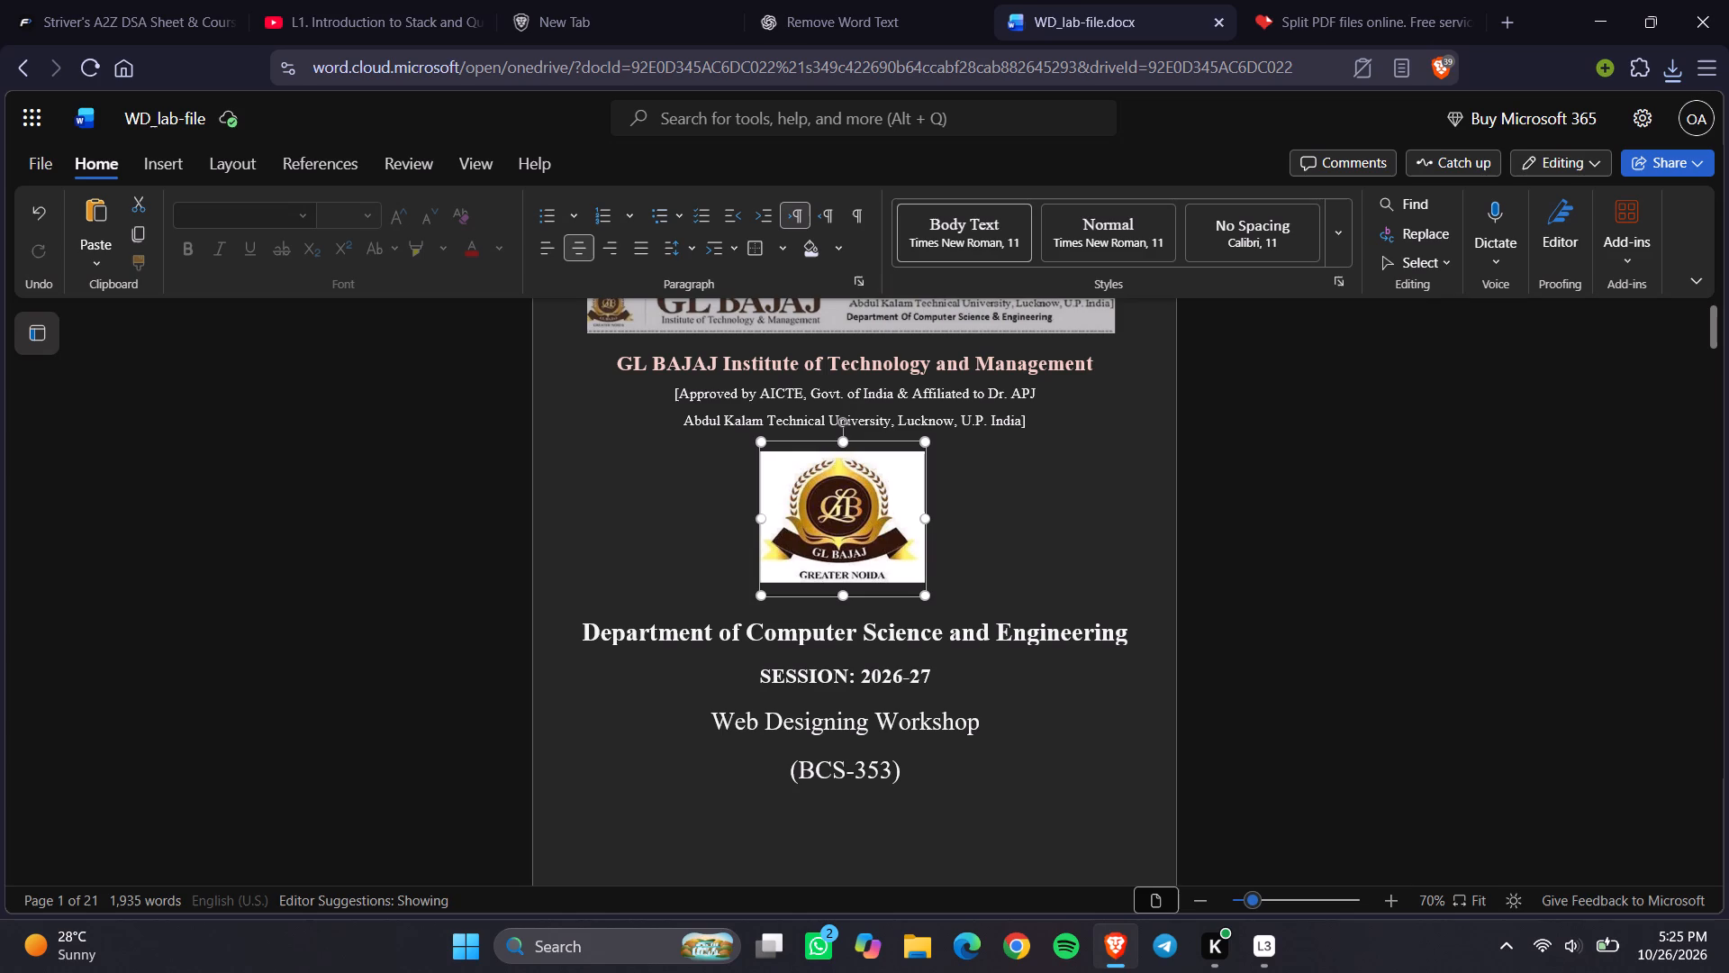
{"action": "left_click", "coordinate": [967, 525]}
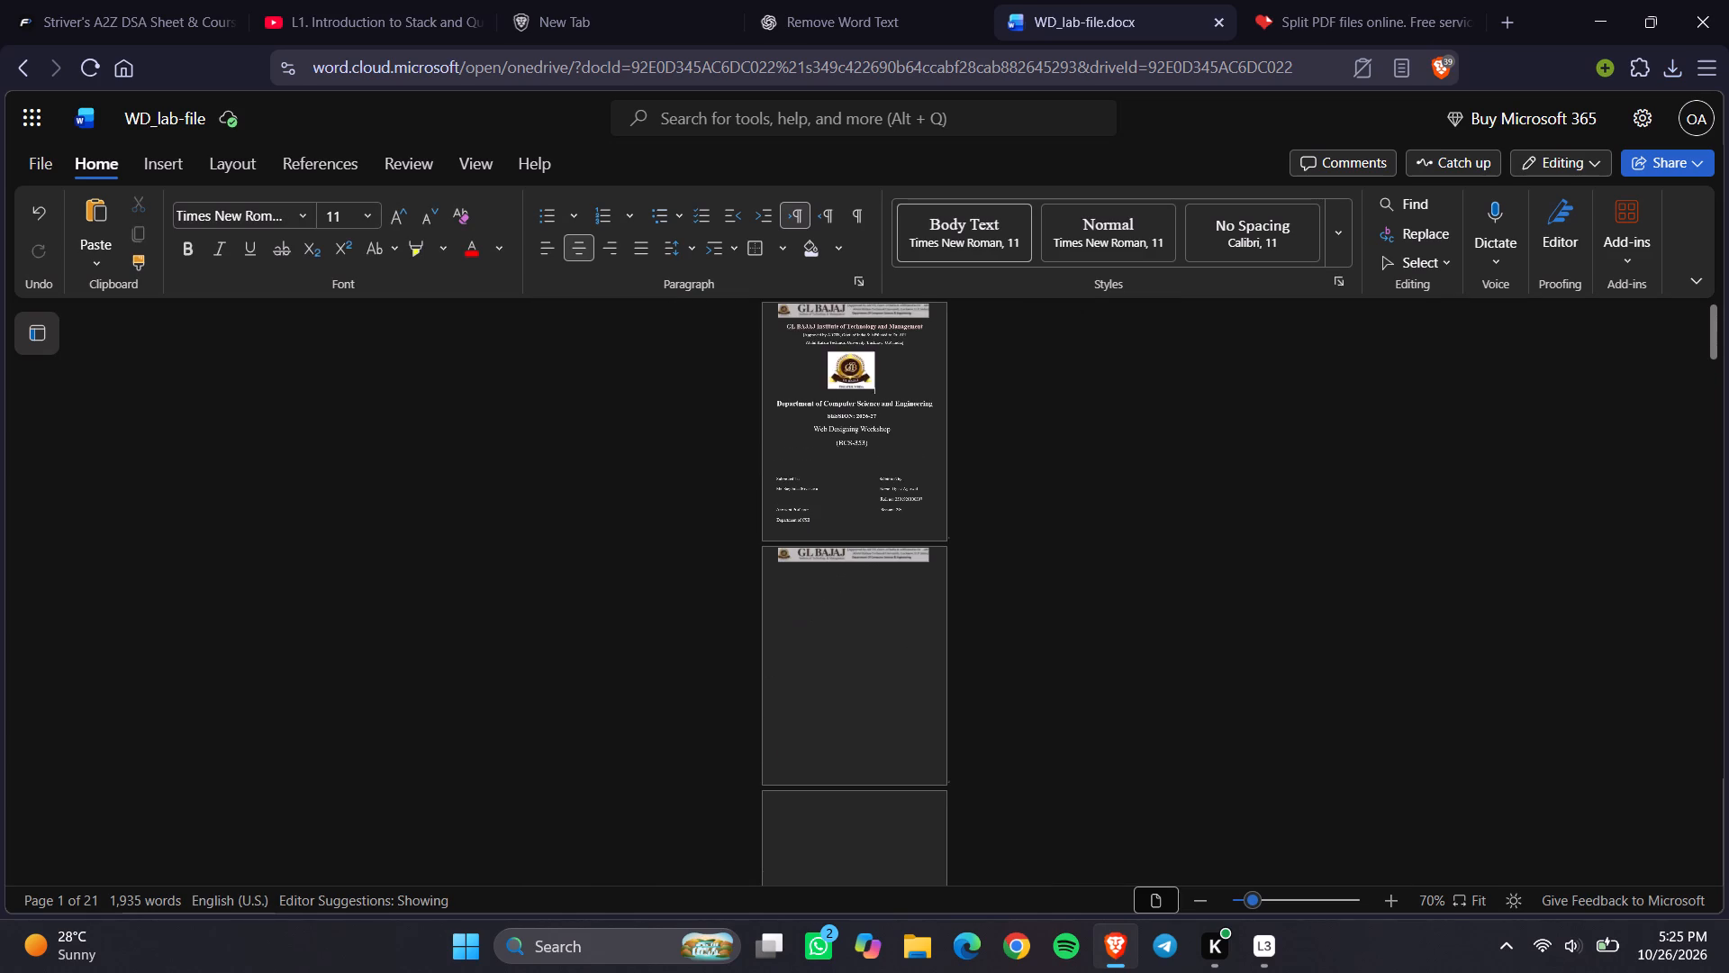
Compare the logo placement on the Word cover page with the page 1 preview of the exported PDF in iLovePDF.
{"action": "scroll", "coordinate": [823, 462], "scroll_direction": "up", "scroll_amount": 1}
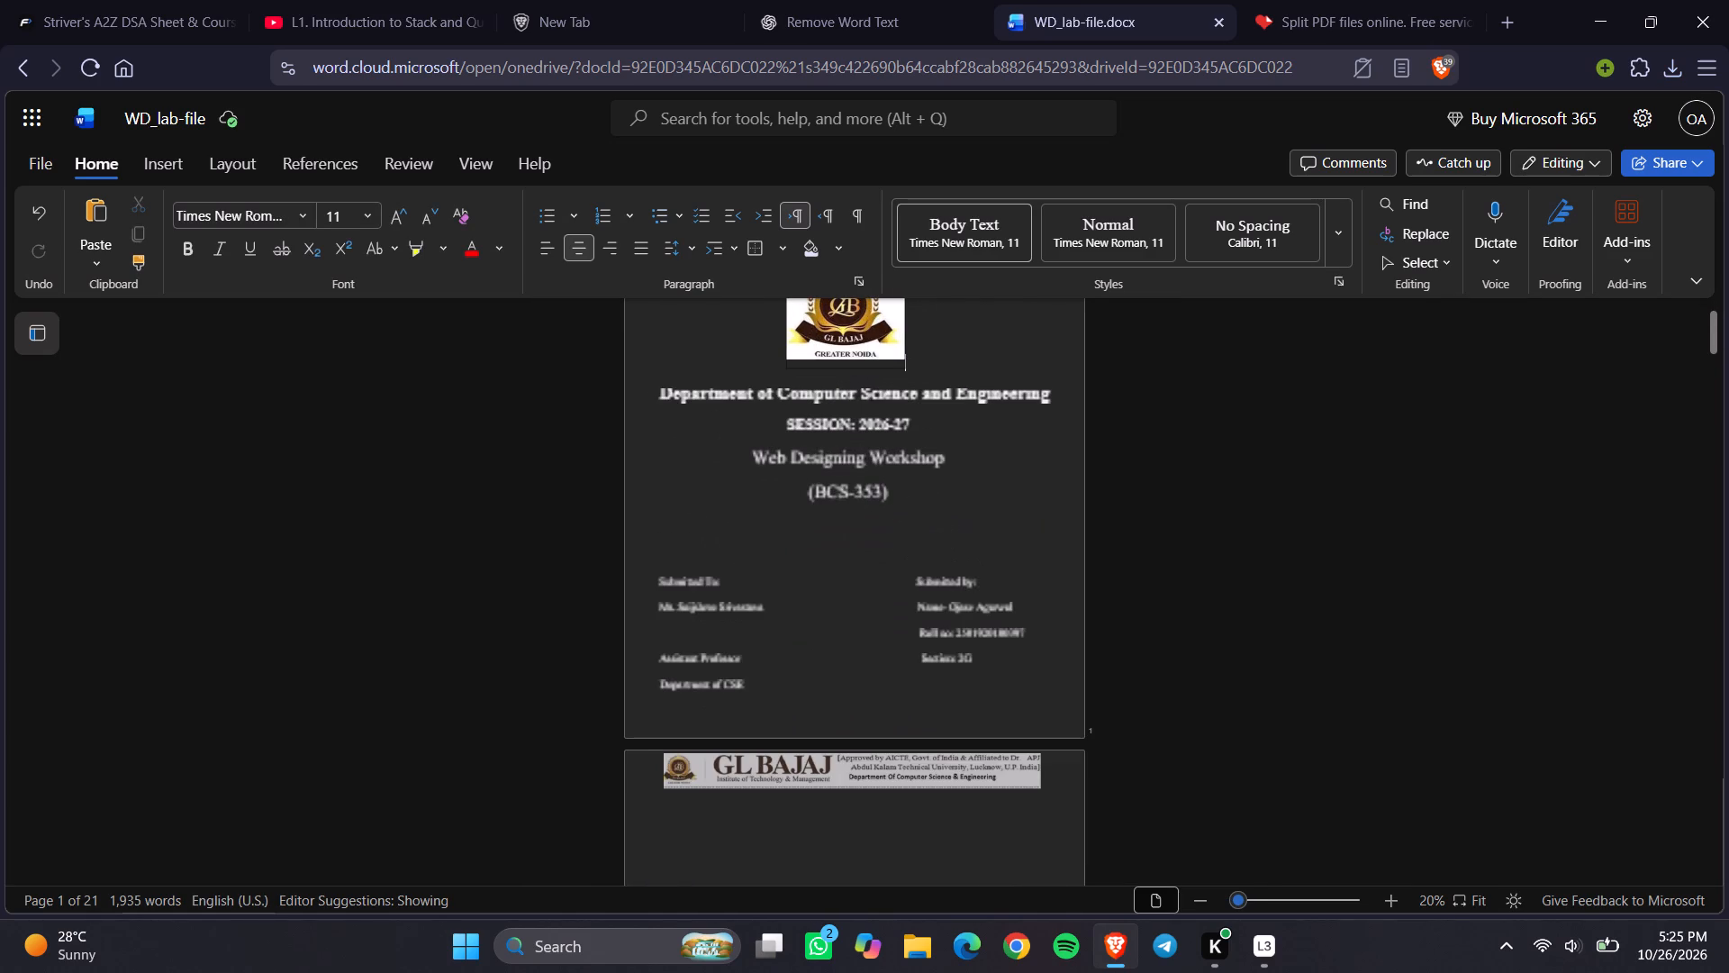
{"action": "scroll", "coordinate": [848, 527], "scroll_direction": "up", "scroll_amount": 2}
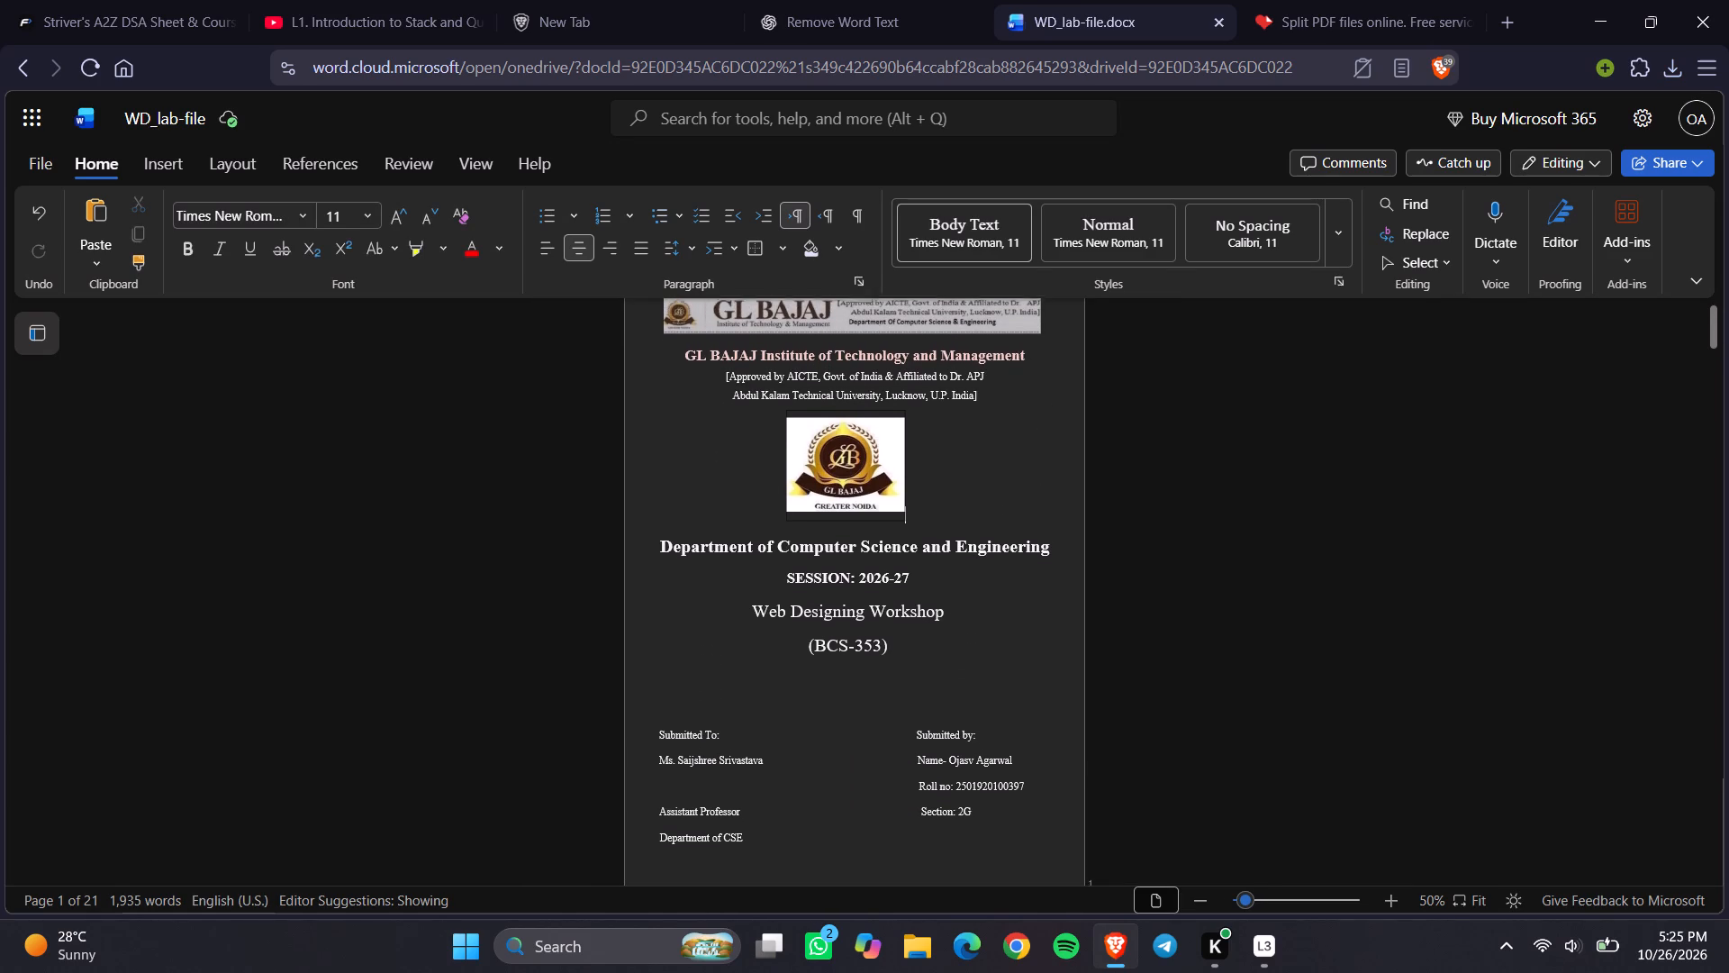
{"action": "scroll", "coordinate": [848, 527], "scroll_direction": "up", "scroll_amount": 1}
{"action": "left_click", "coordinate": [1396, 17]}
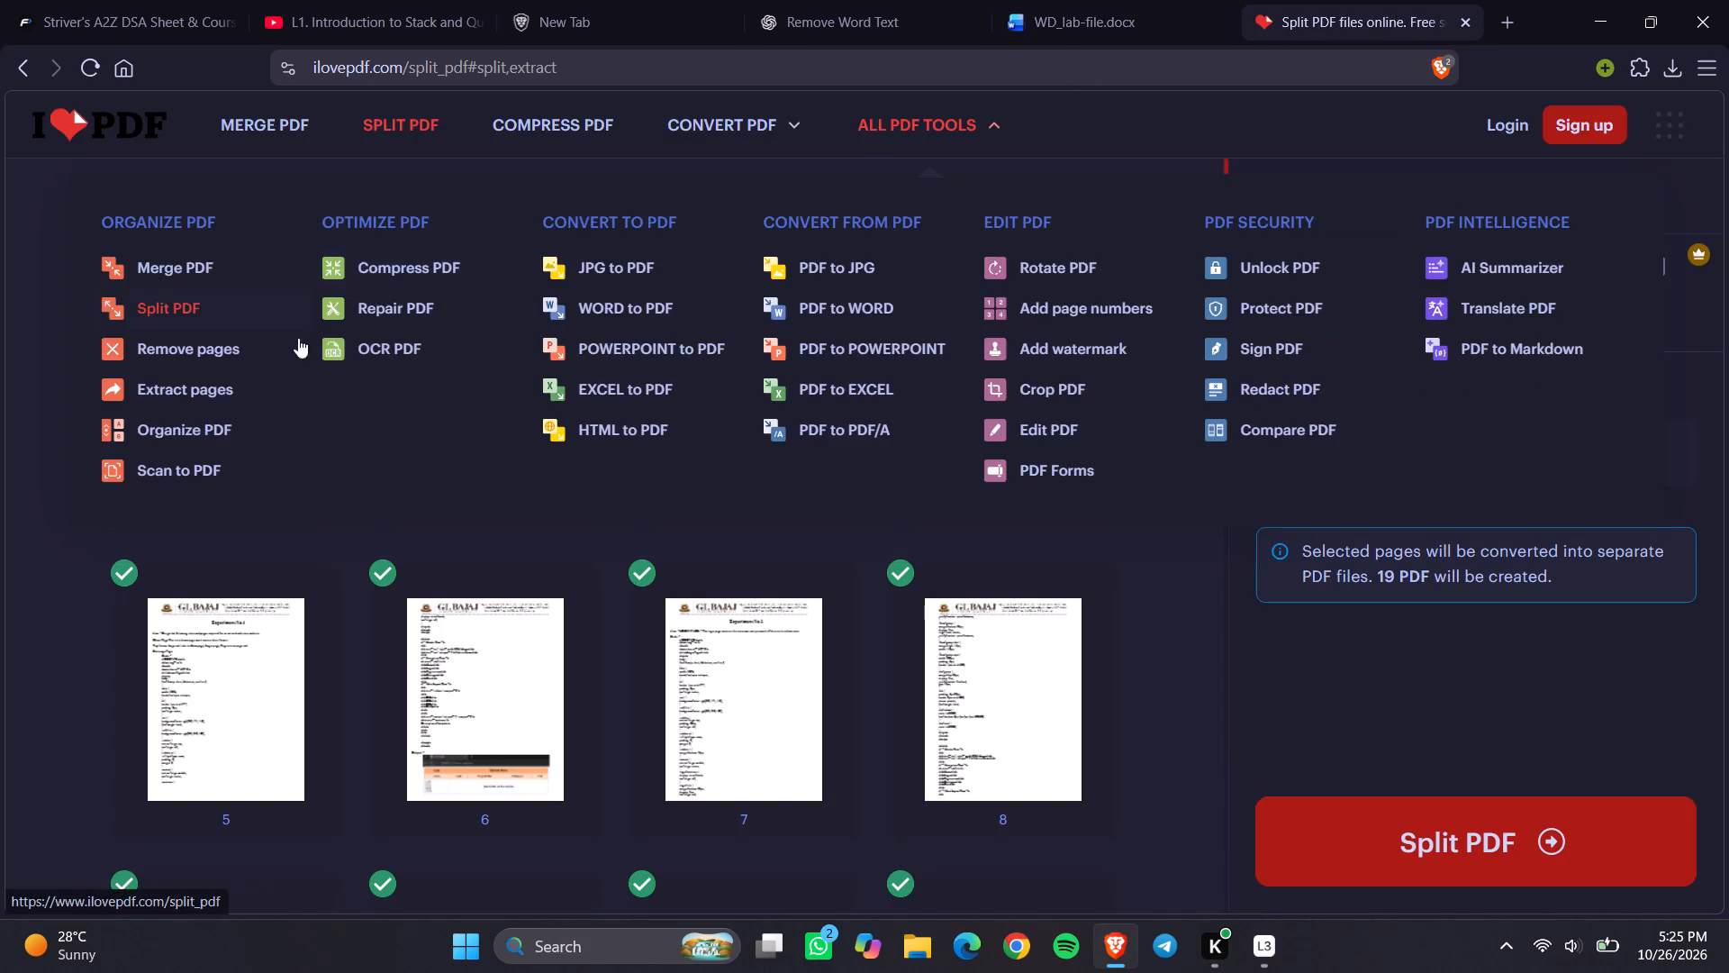
{"action": "scroll", "coordinate": [269, 578], "scroll_direction": "up", "scroll_amount": 3}
{"action": "scroll", "coordinate": [269, 578], "scroll_direction": "right", "scroll_amount": 2}
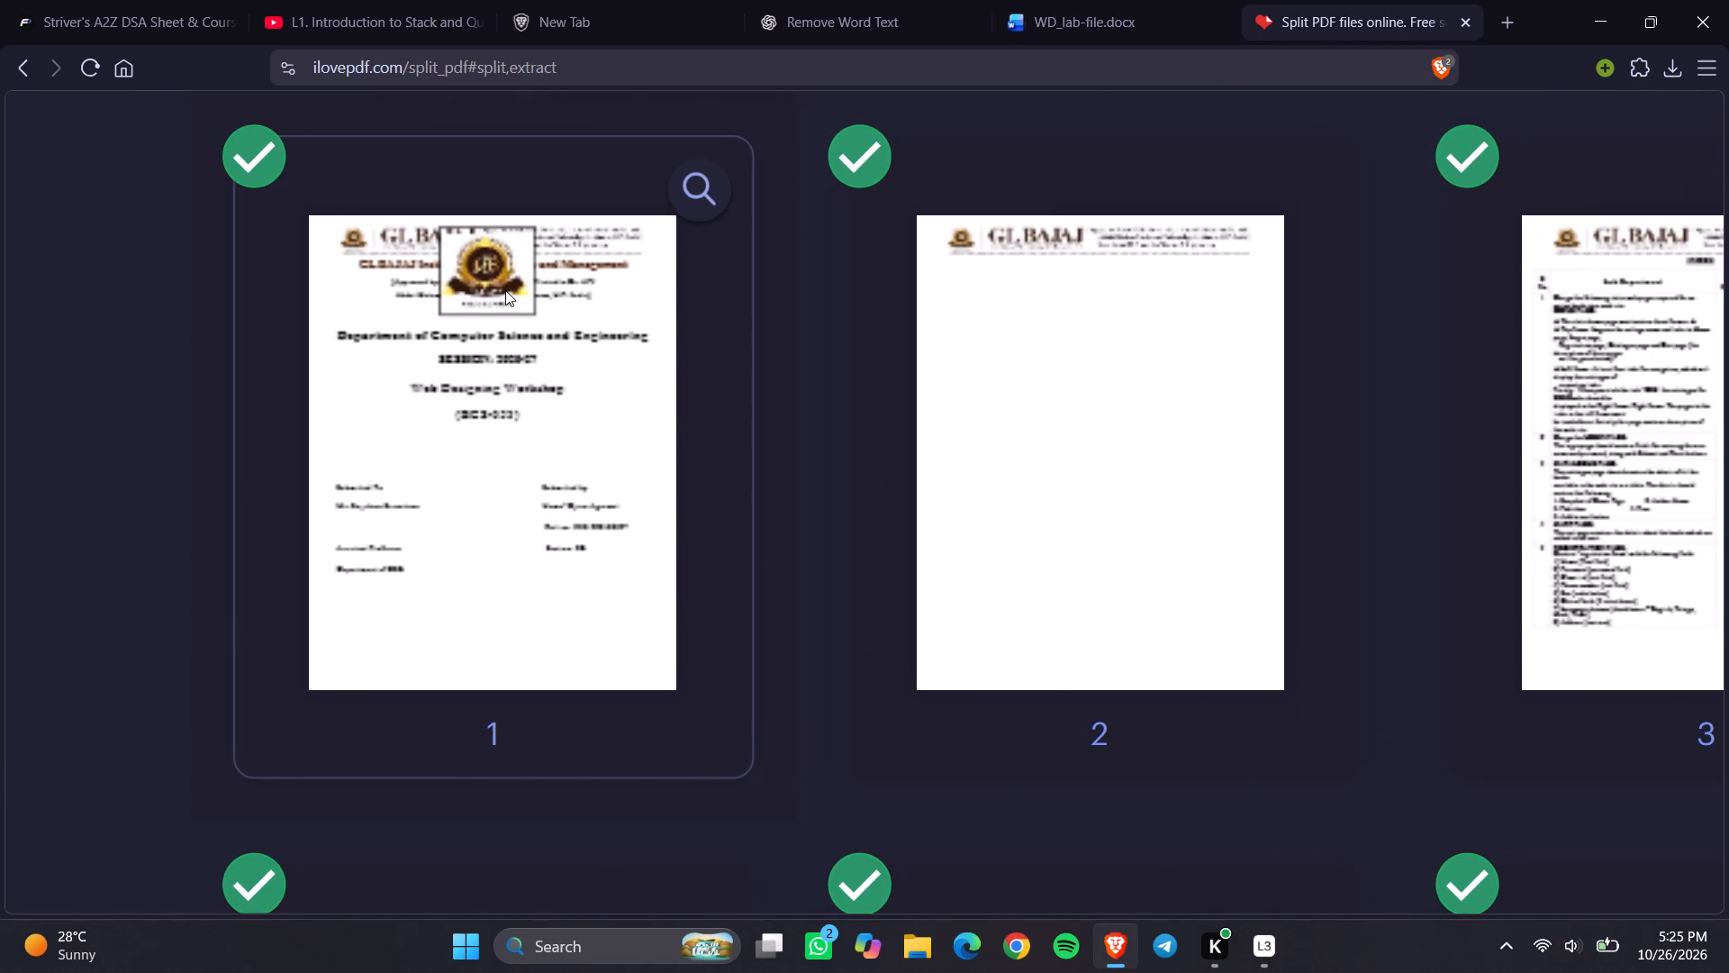
Return to the WD_lab-file document and insert six blank lines at the GL Bajaj logo to push it down the cover page.
{"action": "left_click", "coordinate": [1085, 20]}
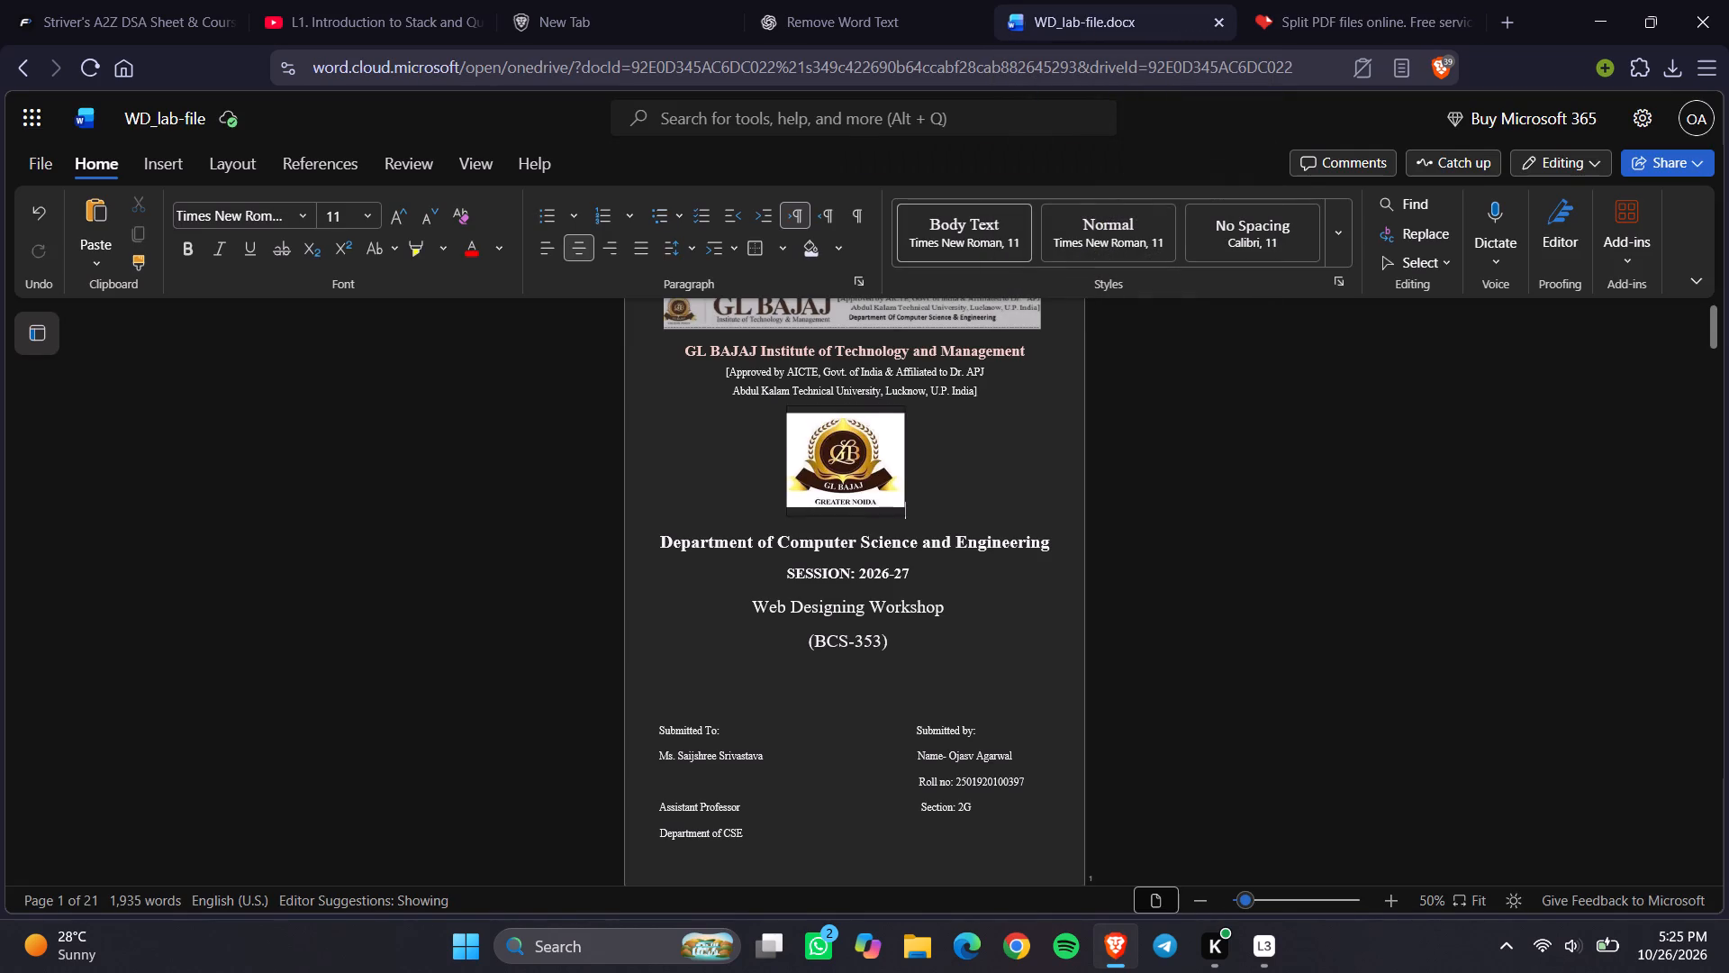
{"action": "left_click", "coordinate": [782, 481]}
{"action": "key", "text": "Return"}
{"action": "key", "text": "Return"}
{"action": "key", "text": "Return"}
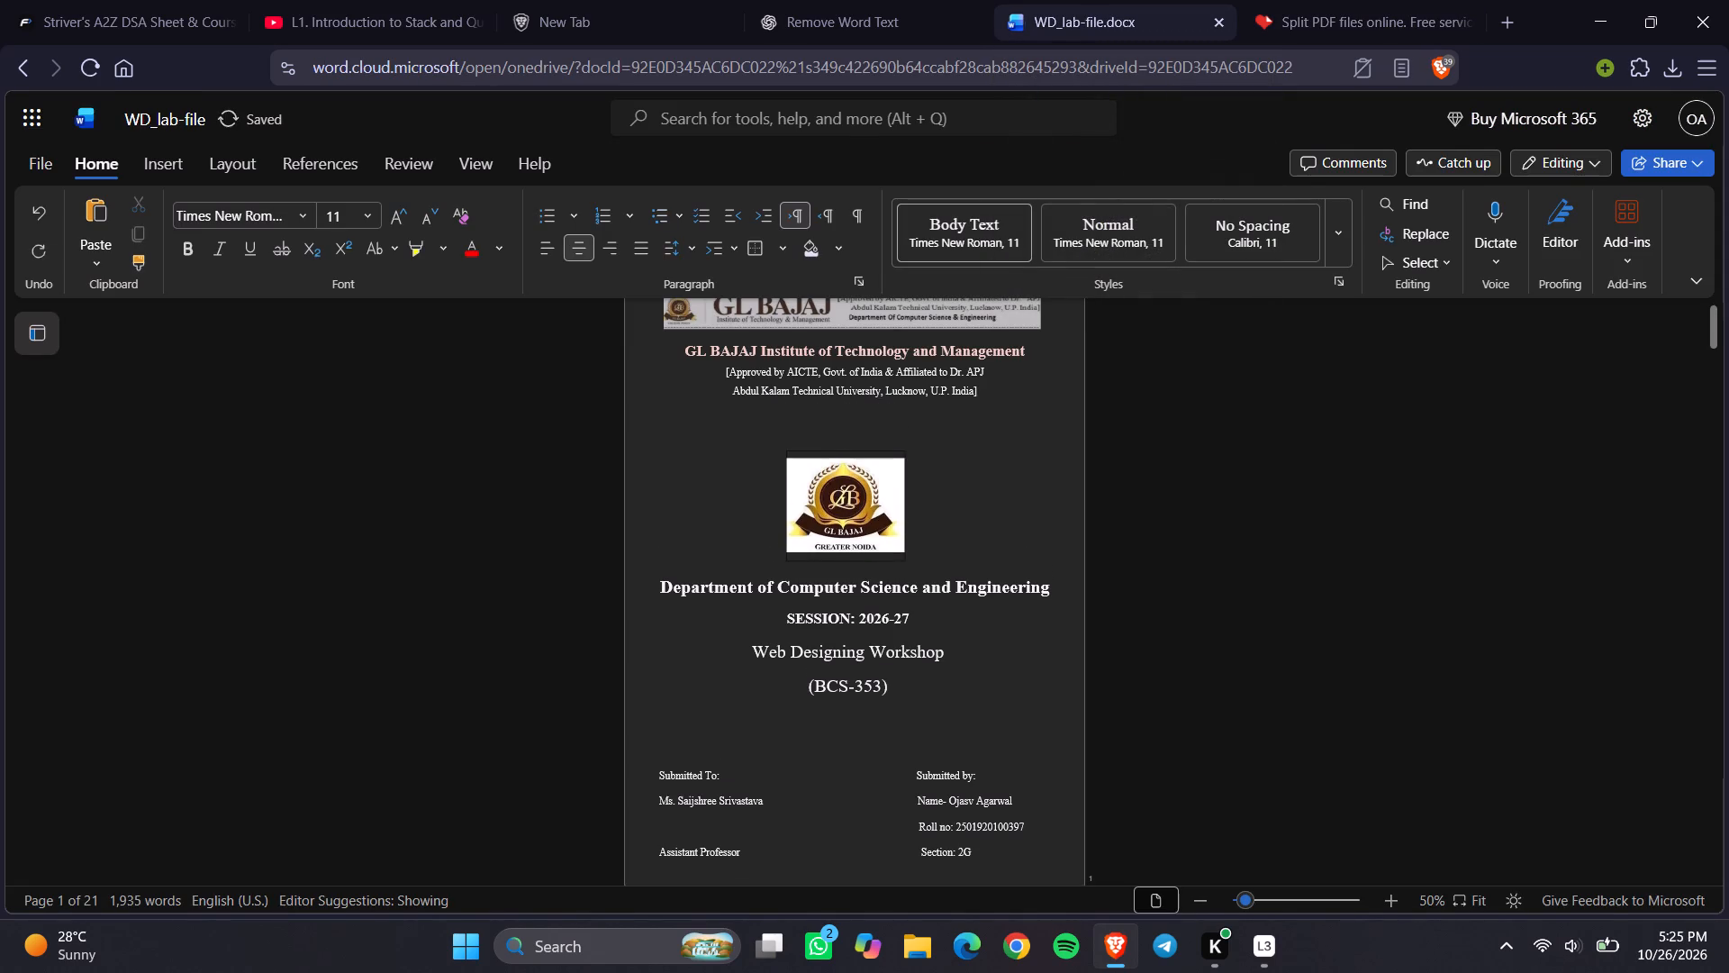
{"action": "key", "text": "Return"}
{"action": "key", "text": "Return"}
{"action": "key", "text": "Return"}
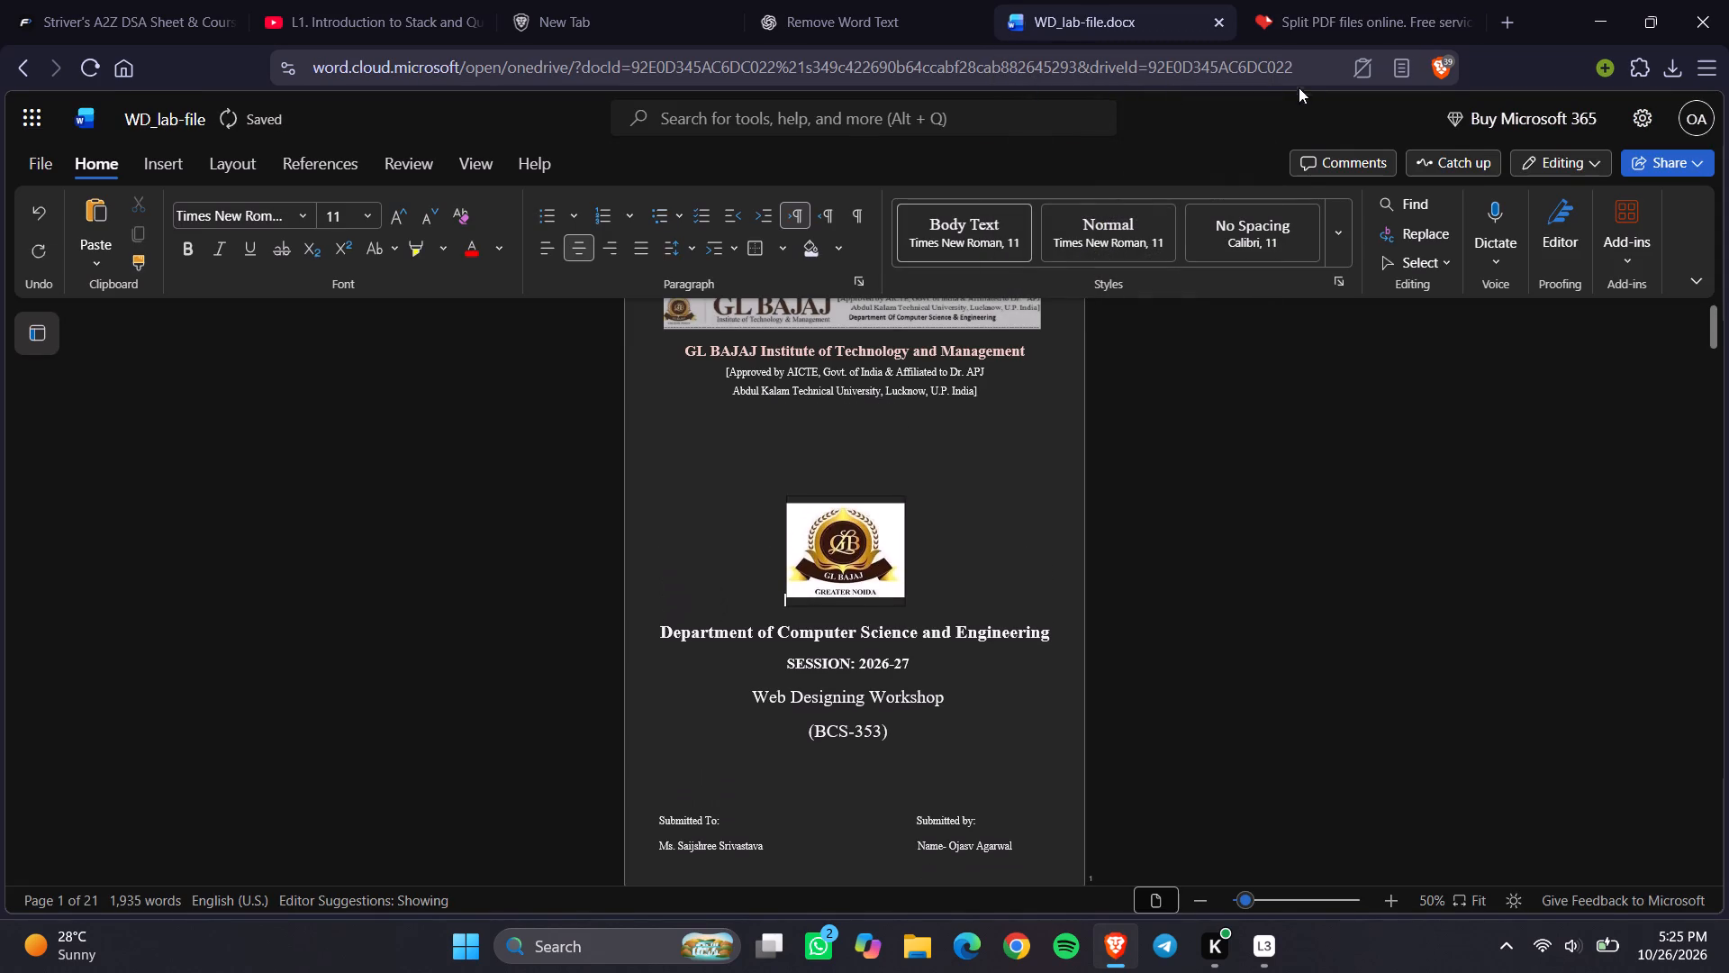
{"action": "scroll", "coordinate": [778, 650], "scroll_direction": "down", "scroll_amount": 1}
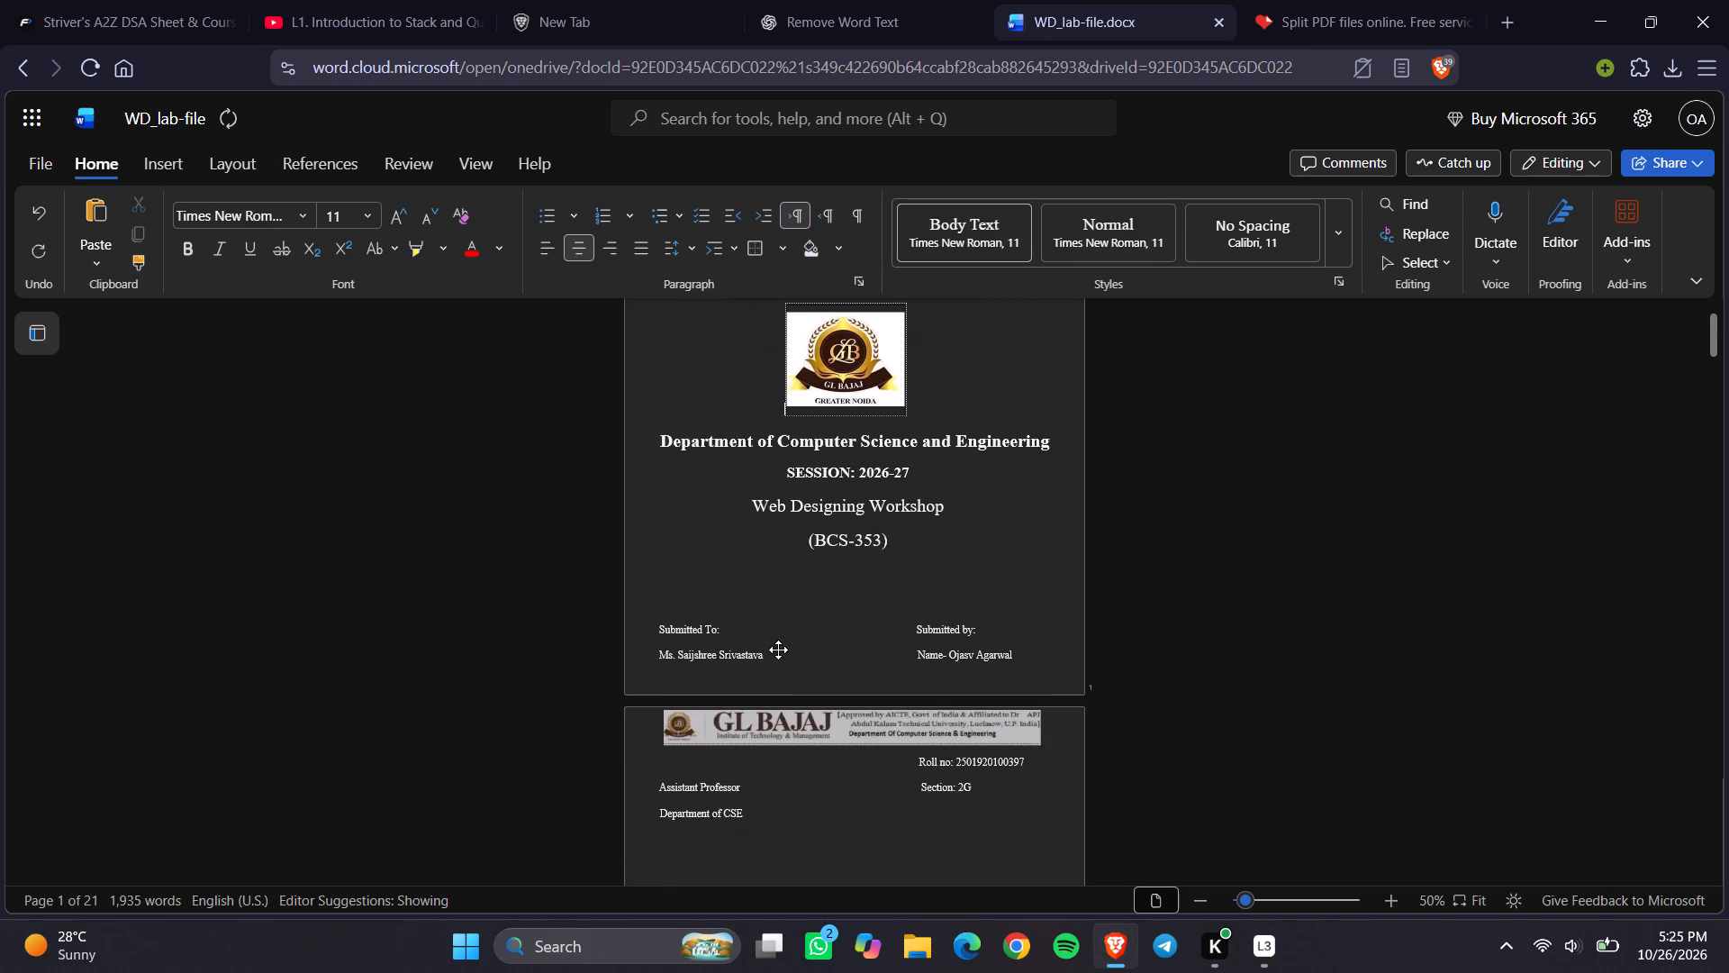
{"action": "scroll", "coordinate": [778, 650], "scroll_direction": "down", "scroll_amount": 1}
{"action": "scroll", "coordinate": [1175, 381], "scroll_direction": "up", "scroll_amount": 1}
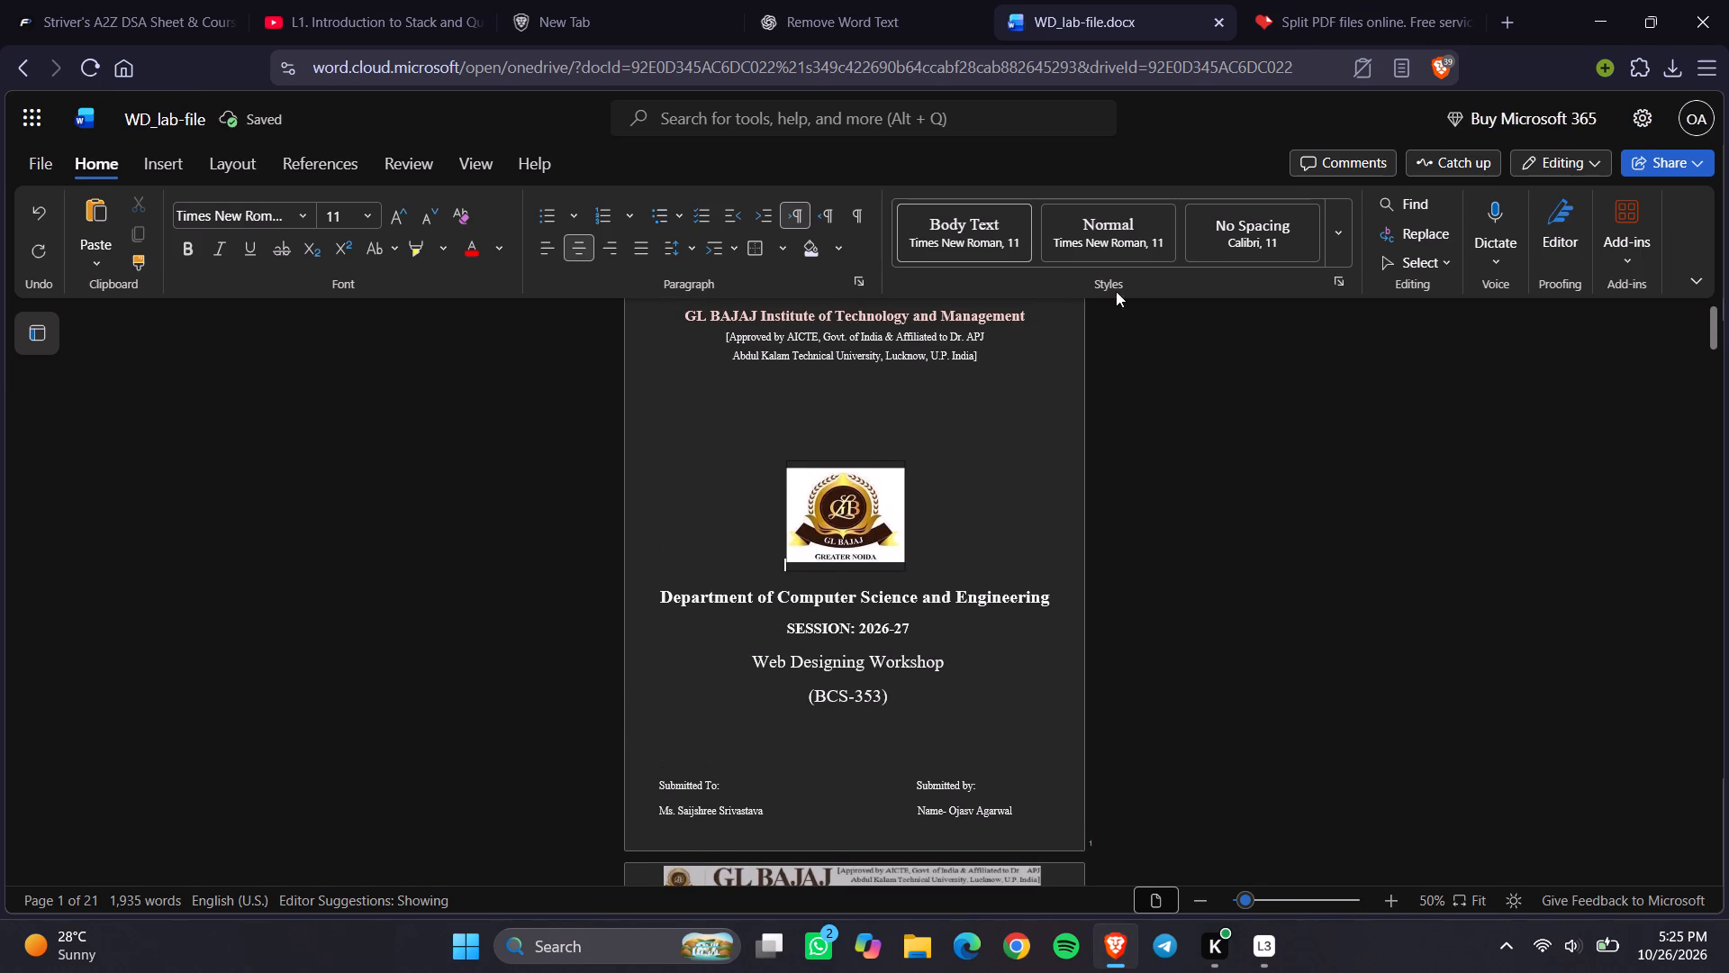
Export the WD_lab-file document as a PDF and save it on the Desktop as "WD_lab-file (2)".
{"action": "left_click", "coordinate": [32, 160]}
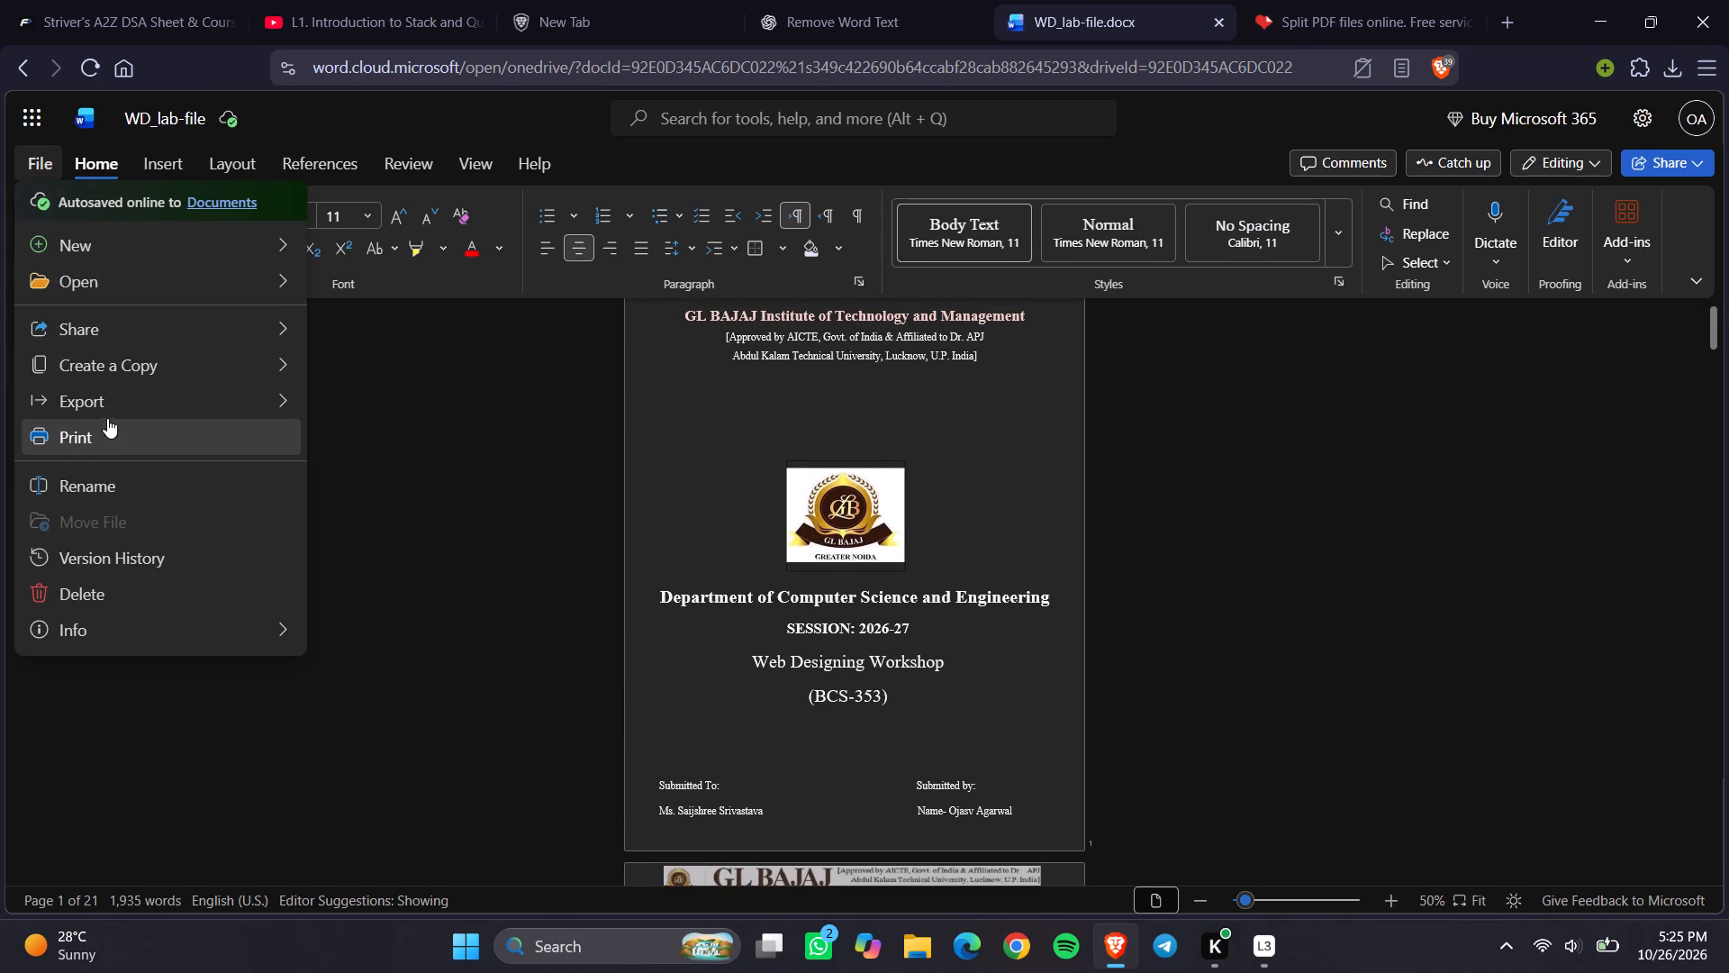
{"action": "left_click", "coordinate": [131, 402]}
{"action": "left_click", "coordinate": [215, 396]}
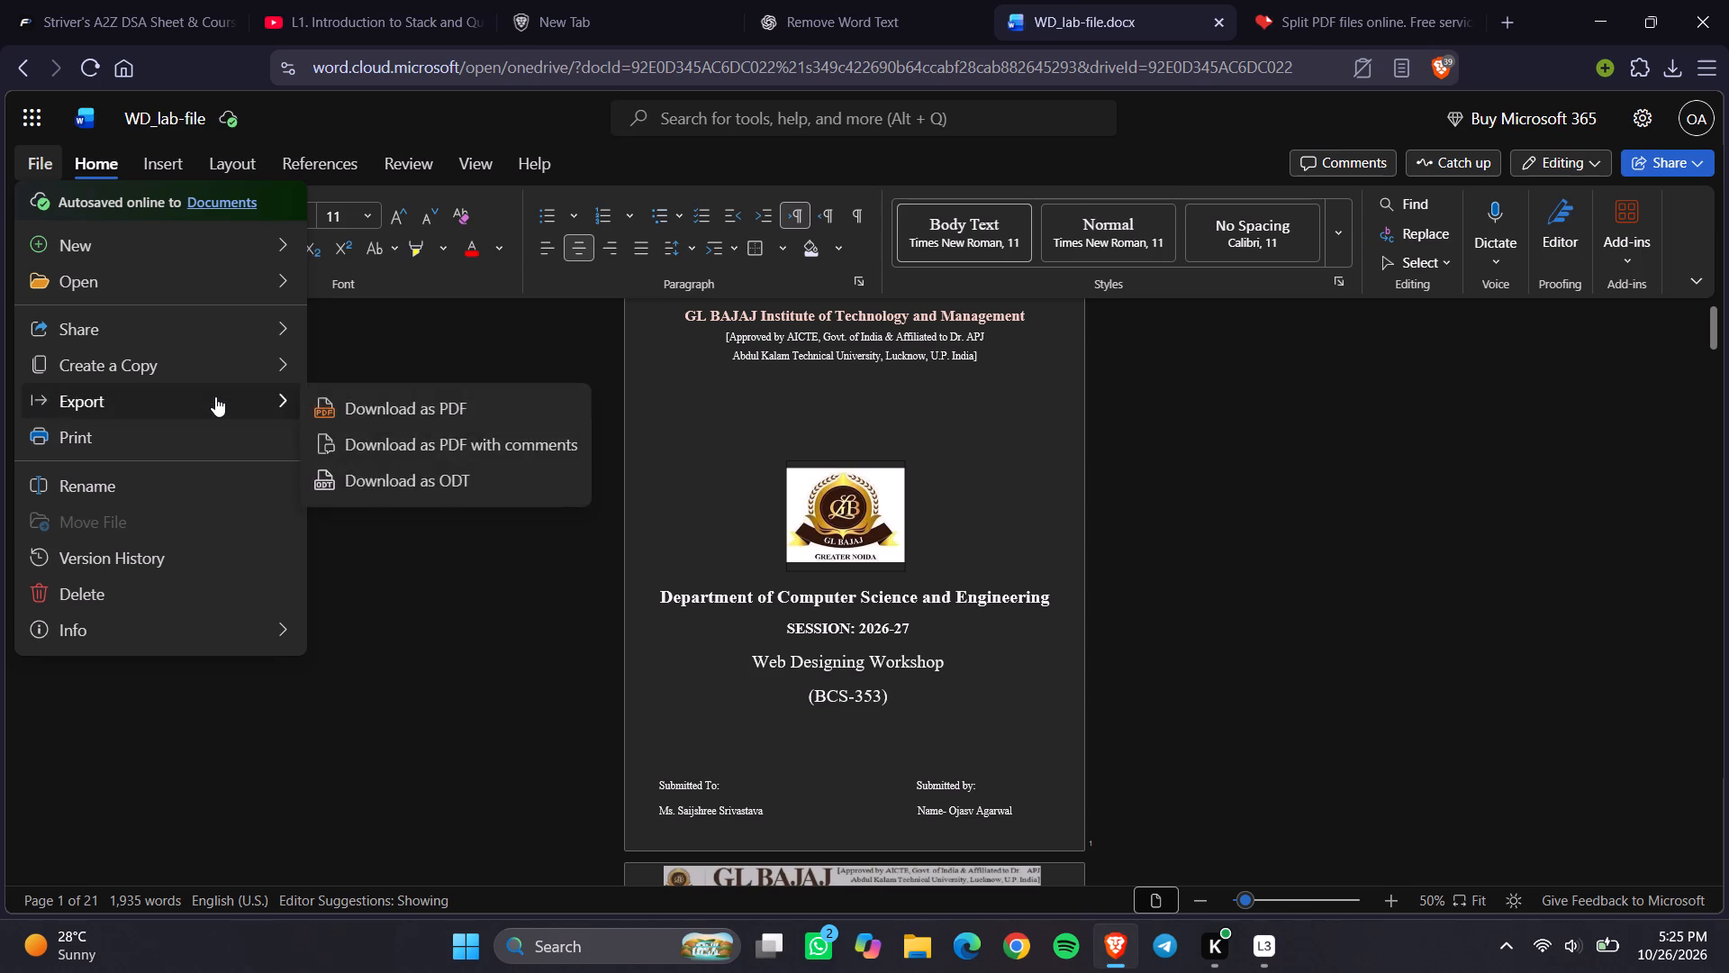
{"action": "left_click", "coordinate": [284, 404]}
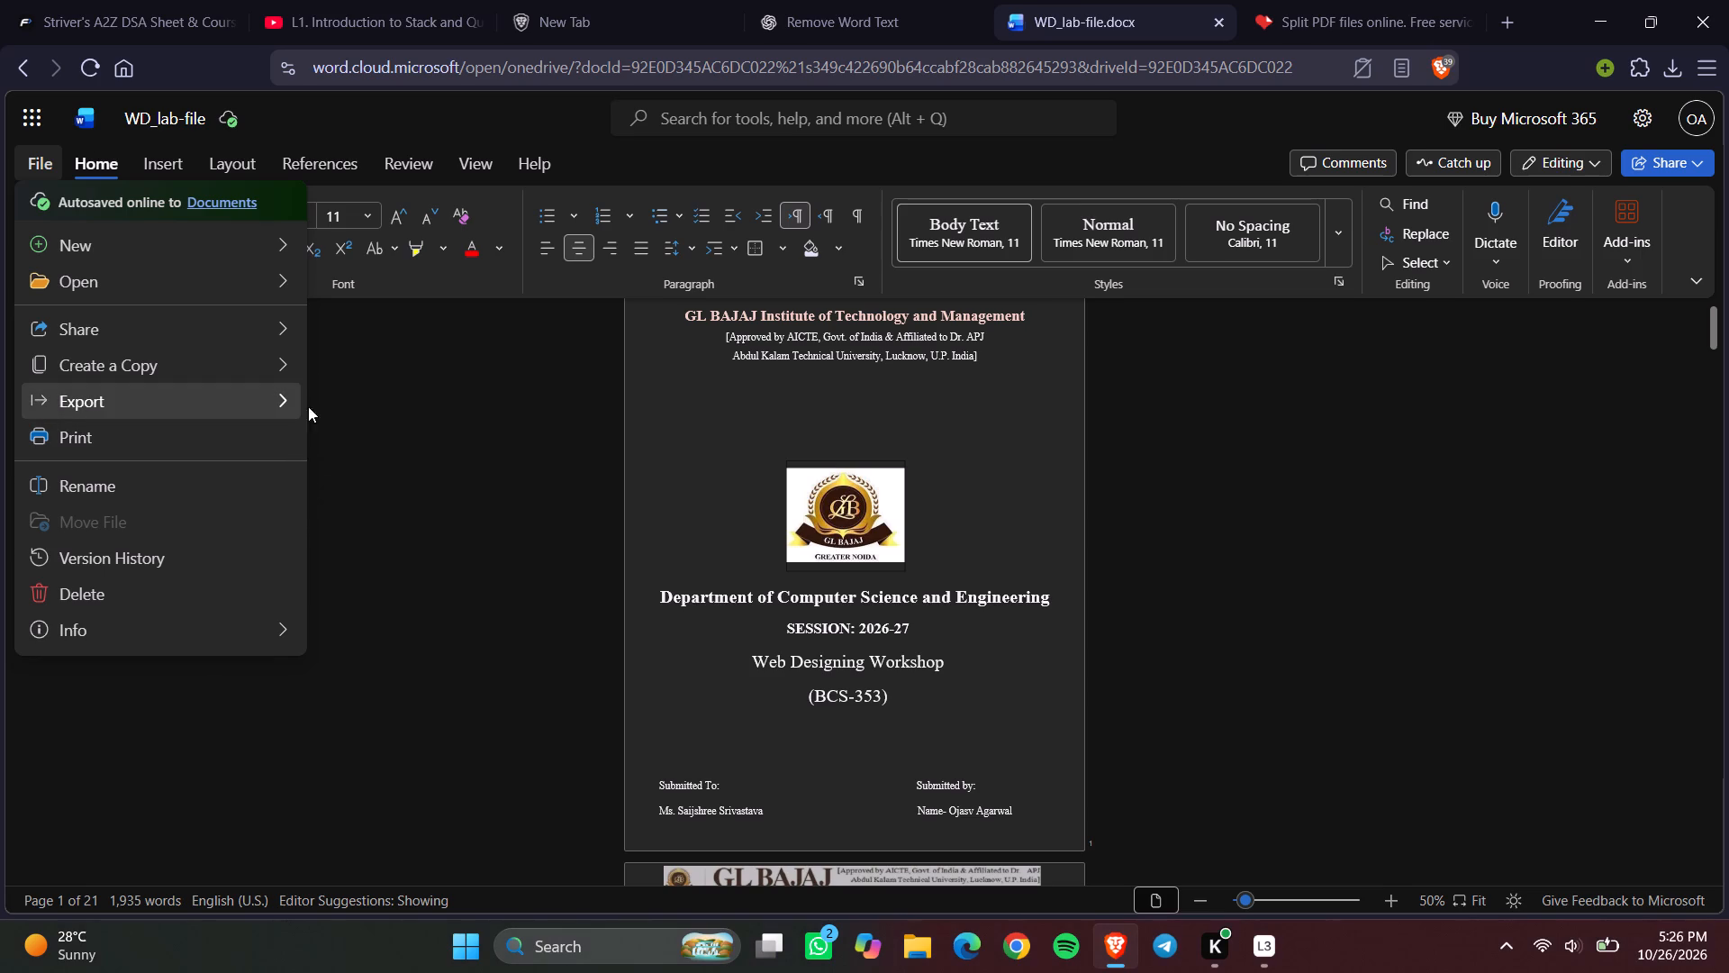
{"action": "left_click", "coordinate": [330, 409]}
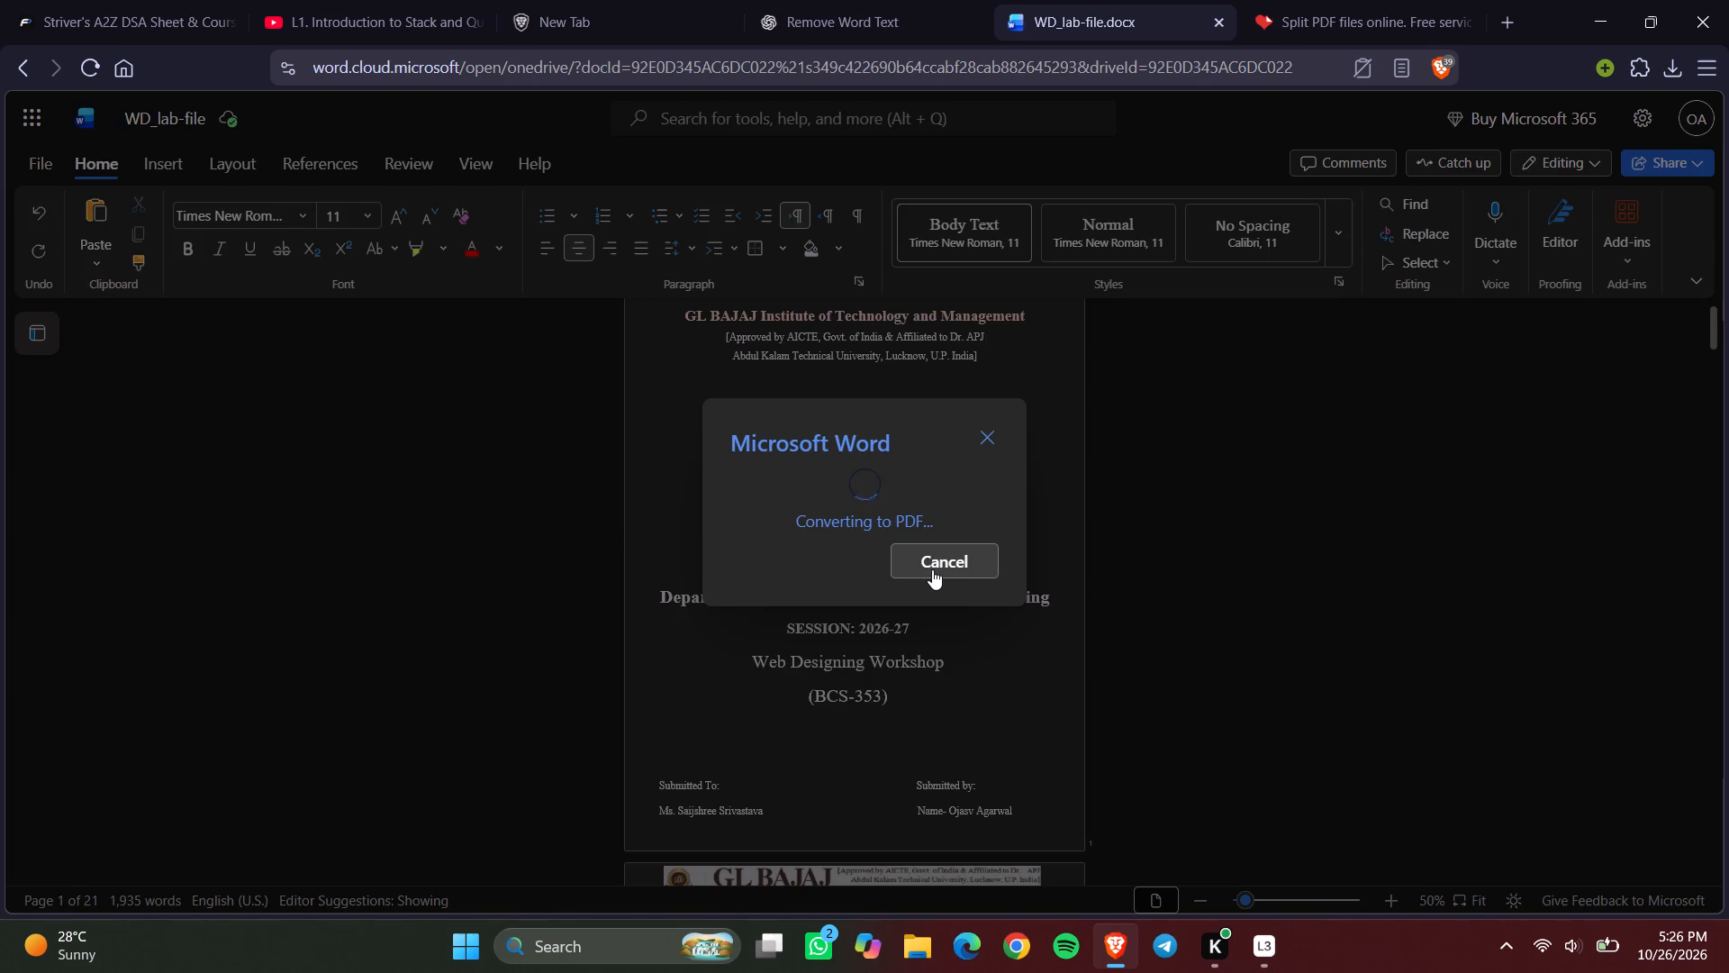
{"action": "left_click", "coordinate": [825, 550]}
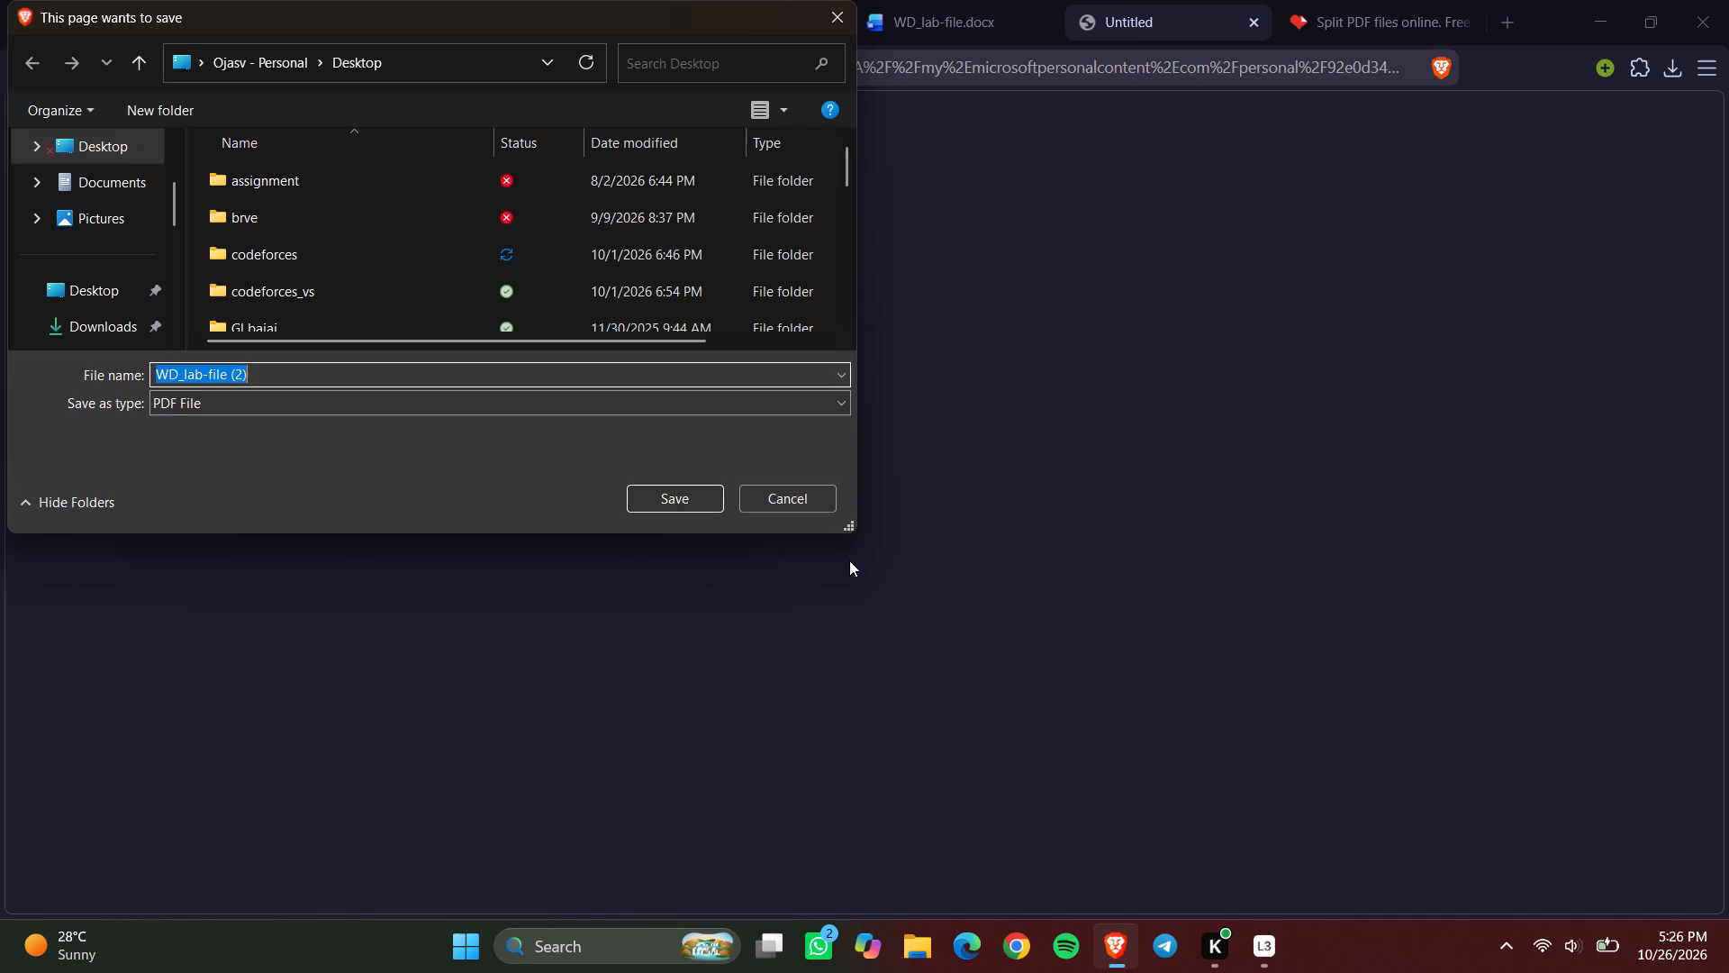
{"action": "left_click", "coordinate": [703, 498]}
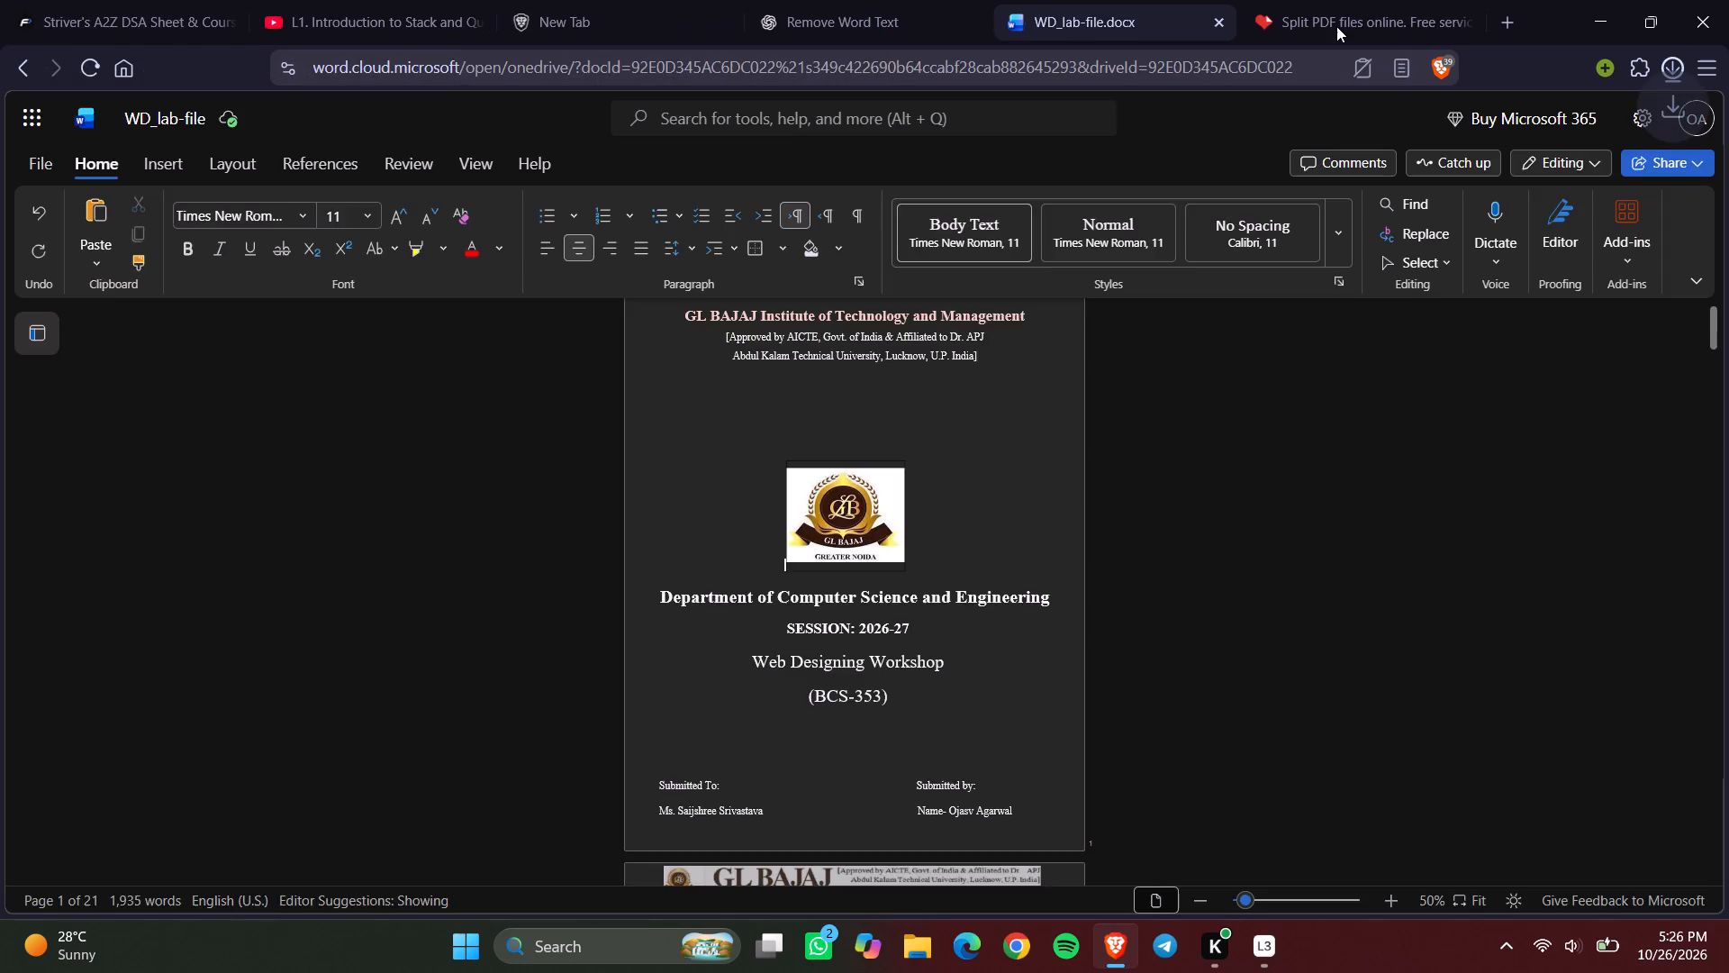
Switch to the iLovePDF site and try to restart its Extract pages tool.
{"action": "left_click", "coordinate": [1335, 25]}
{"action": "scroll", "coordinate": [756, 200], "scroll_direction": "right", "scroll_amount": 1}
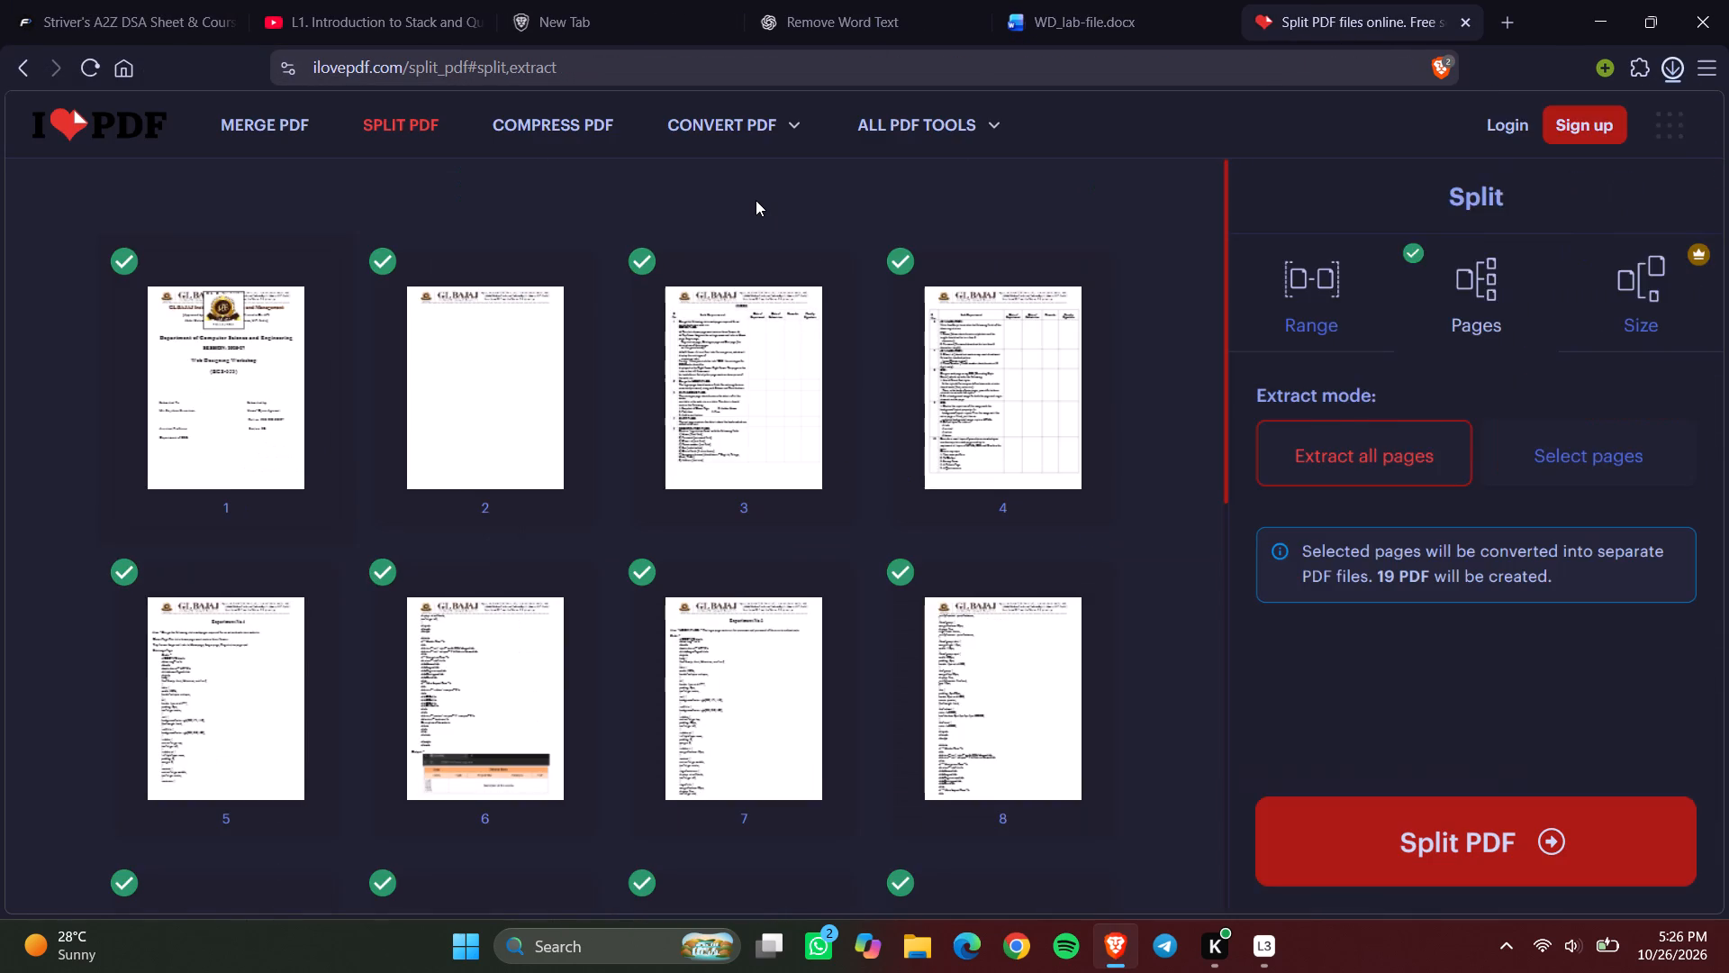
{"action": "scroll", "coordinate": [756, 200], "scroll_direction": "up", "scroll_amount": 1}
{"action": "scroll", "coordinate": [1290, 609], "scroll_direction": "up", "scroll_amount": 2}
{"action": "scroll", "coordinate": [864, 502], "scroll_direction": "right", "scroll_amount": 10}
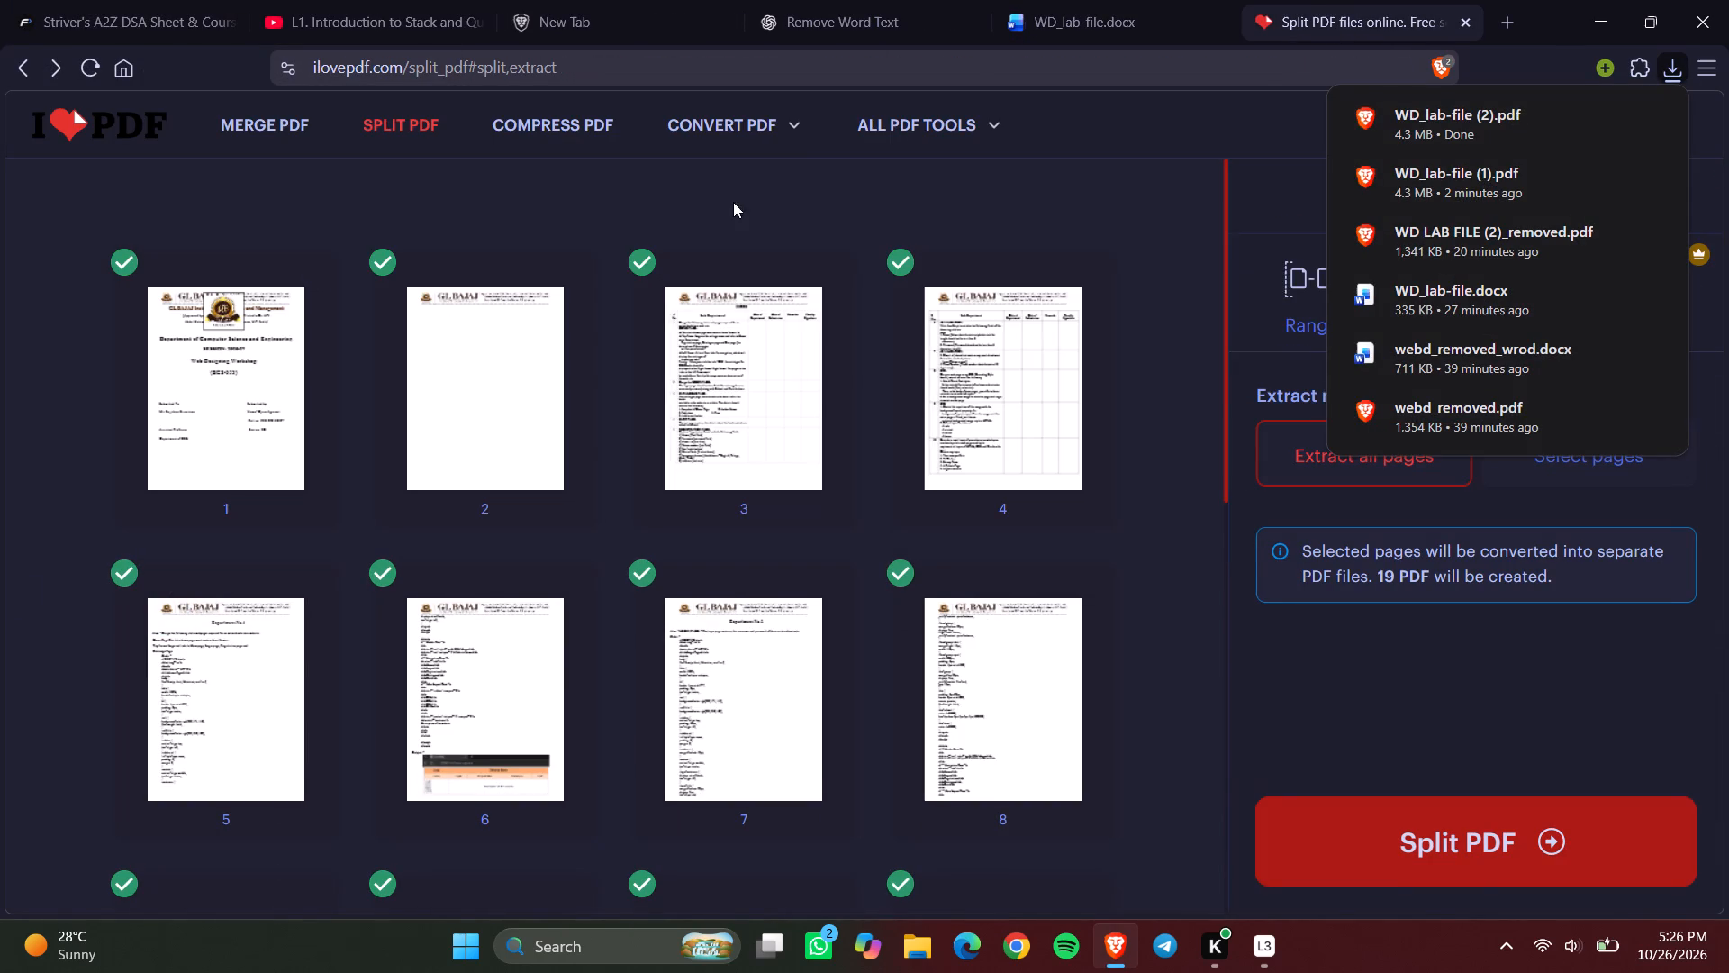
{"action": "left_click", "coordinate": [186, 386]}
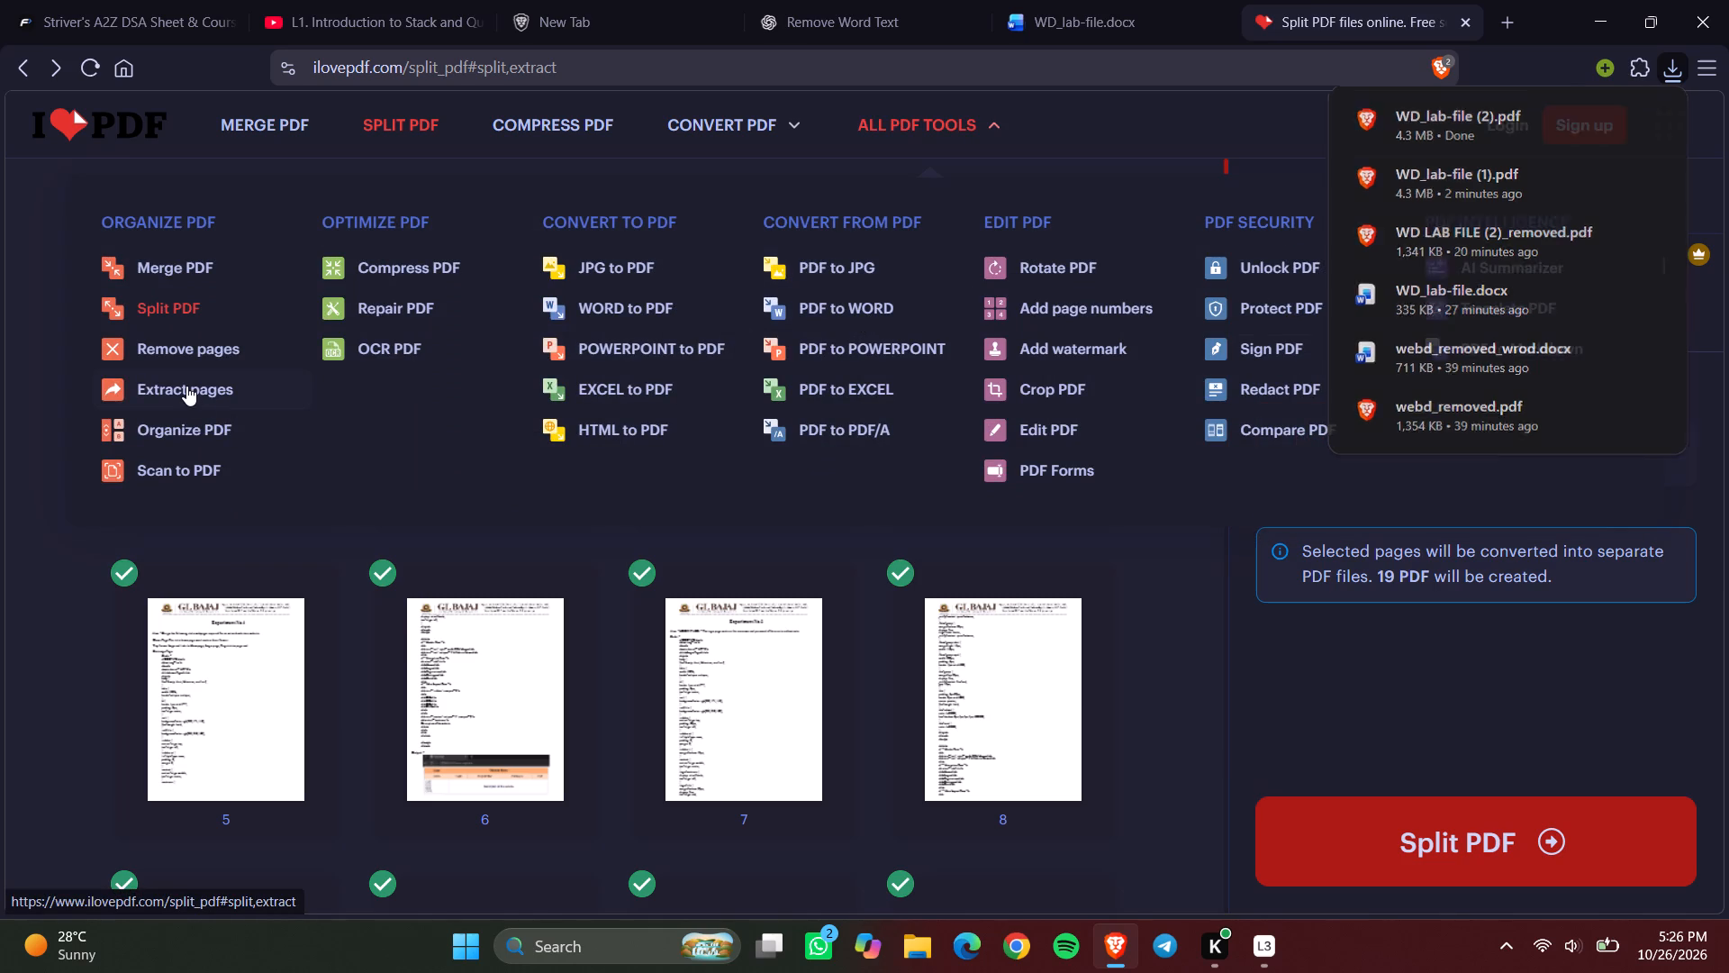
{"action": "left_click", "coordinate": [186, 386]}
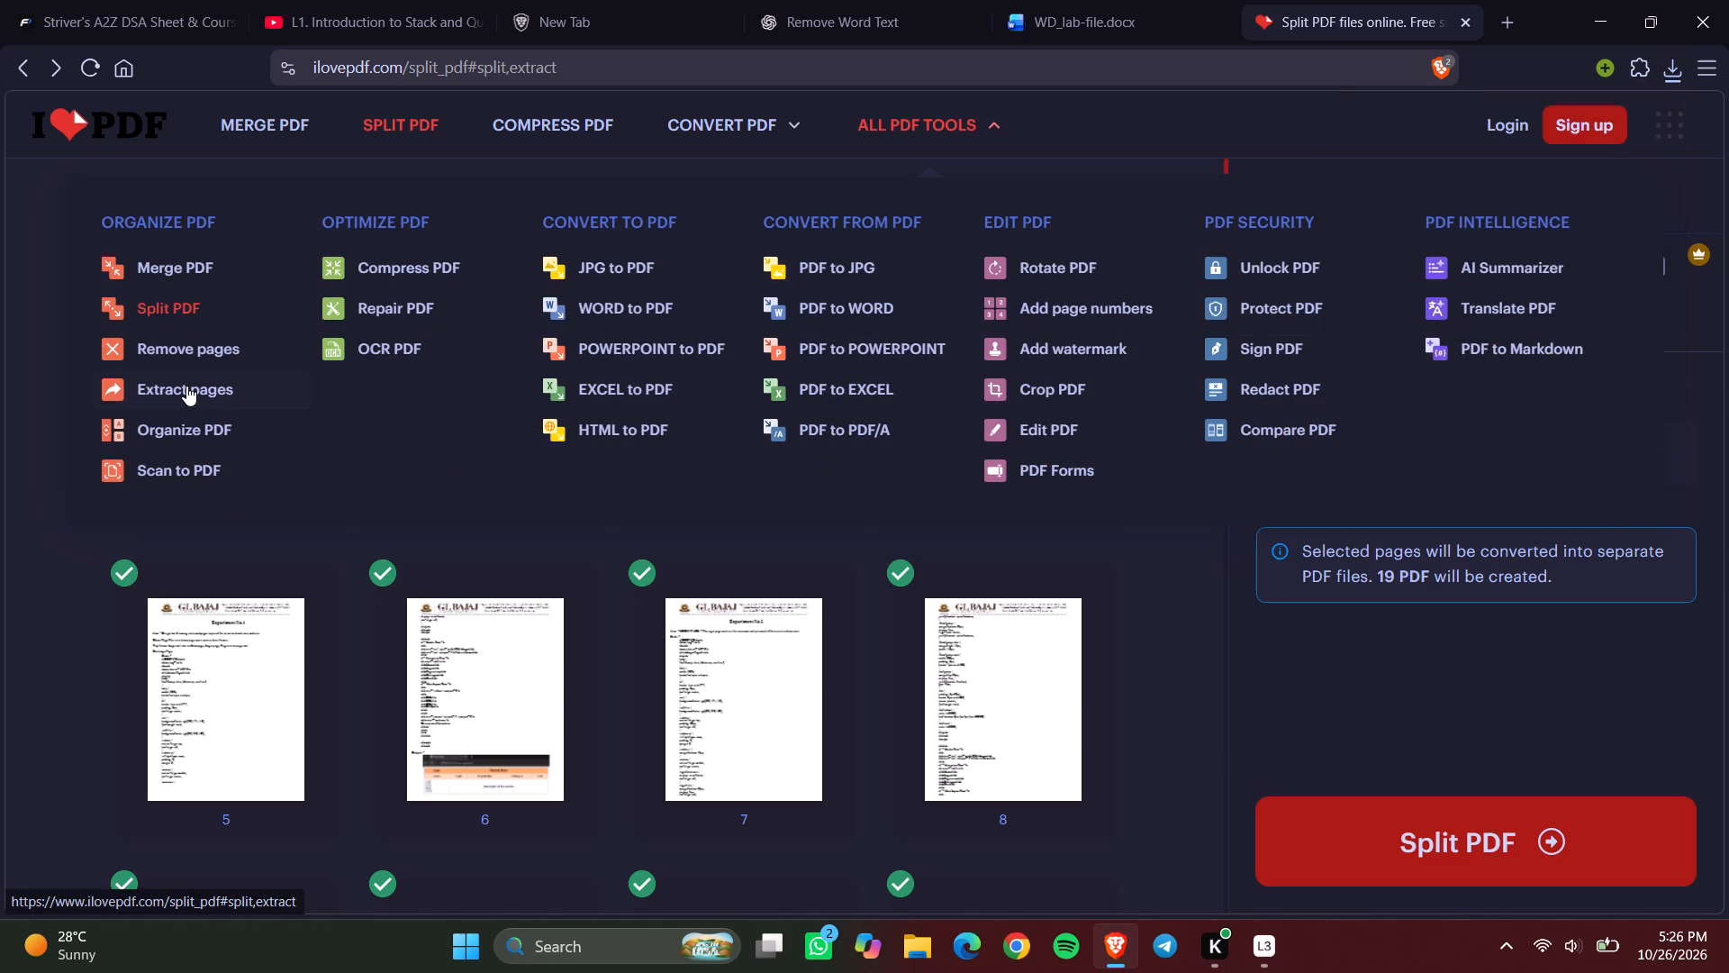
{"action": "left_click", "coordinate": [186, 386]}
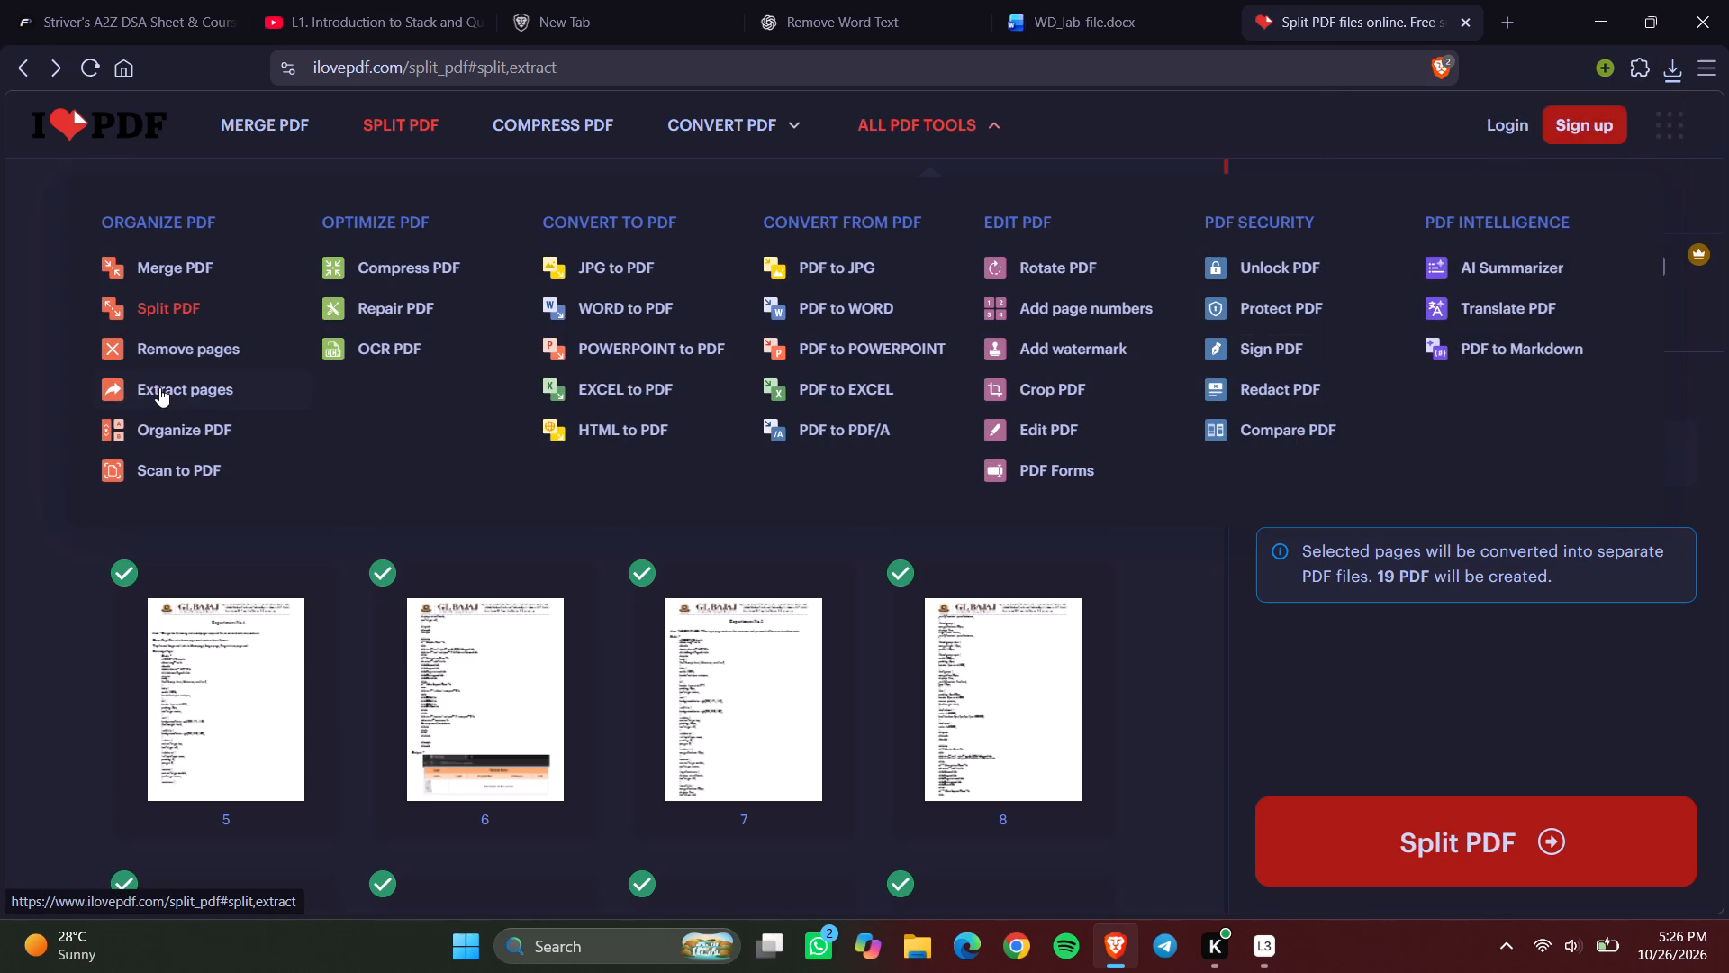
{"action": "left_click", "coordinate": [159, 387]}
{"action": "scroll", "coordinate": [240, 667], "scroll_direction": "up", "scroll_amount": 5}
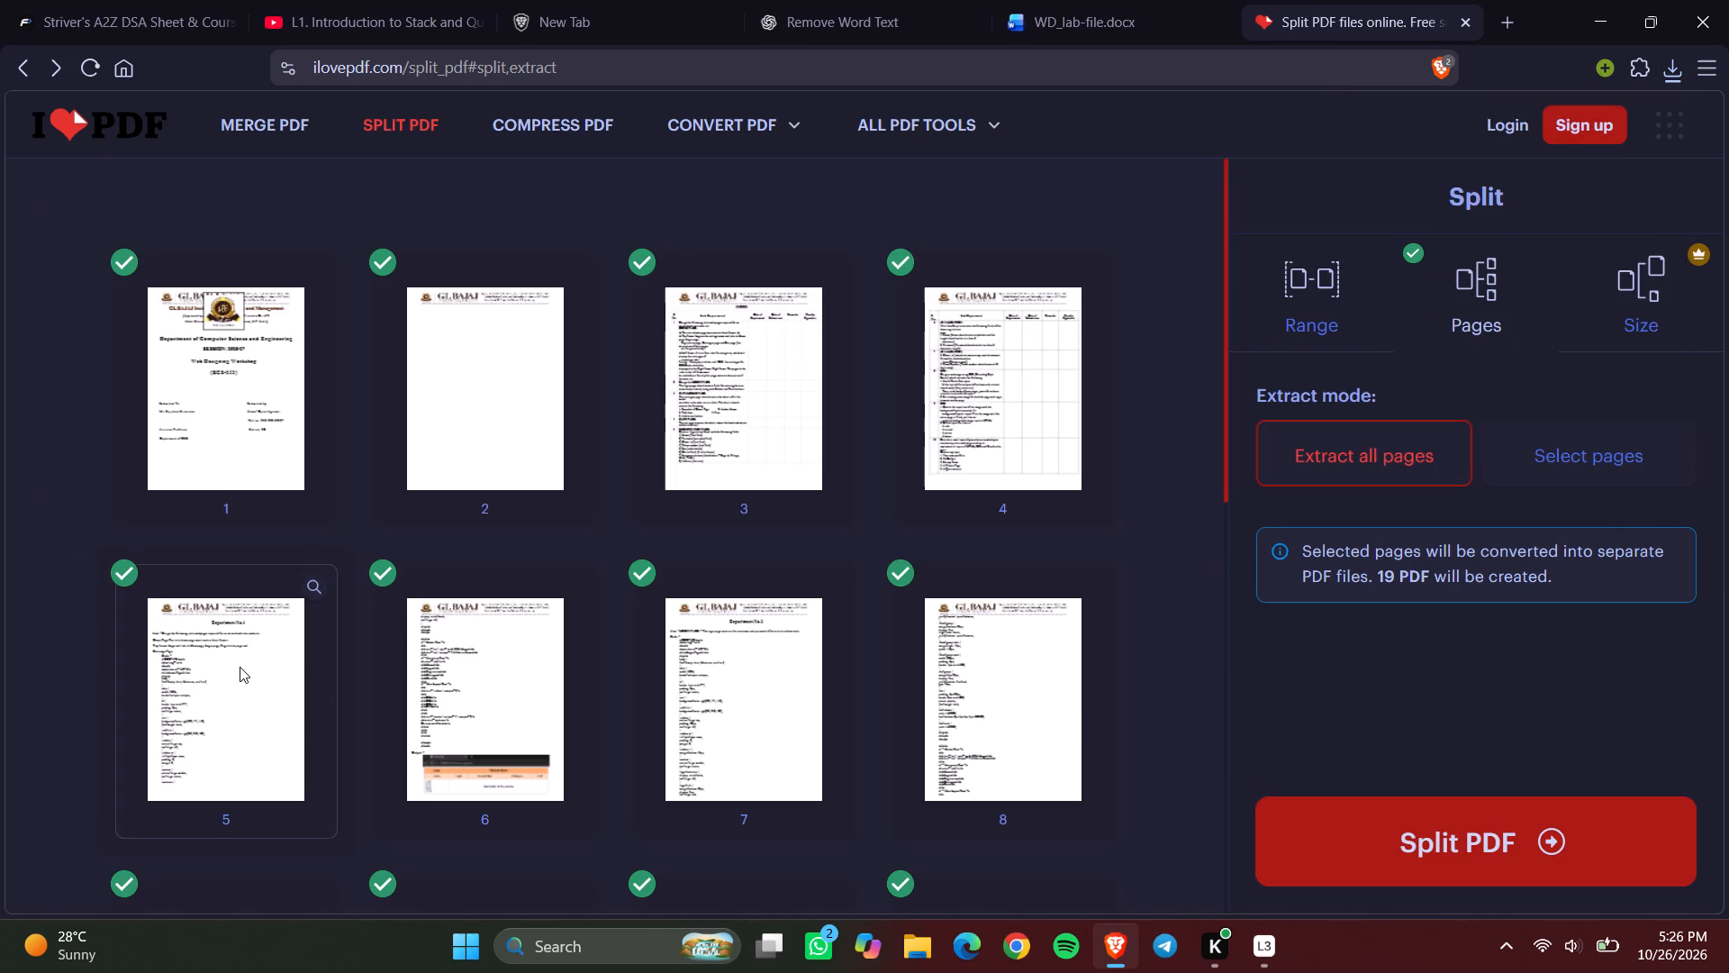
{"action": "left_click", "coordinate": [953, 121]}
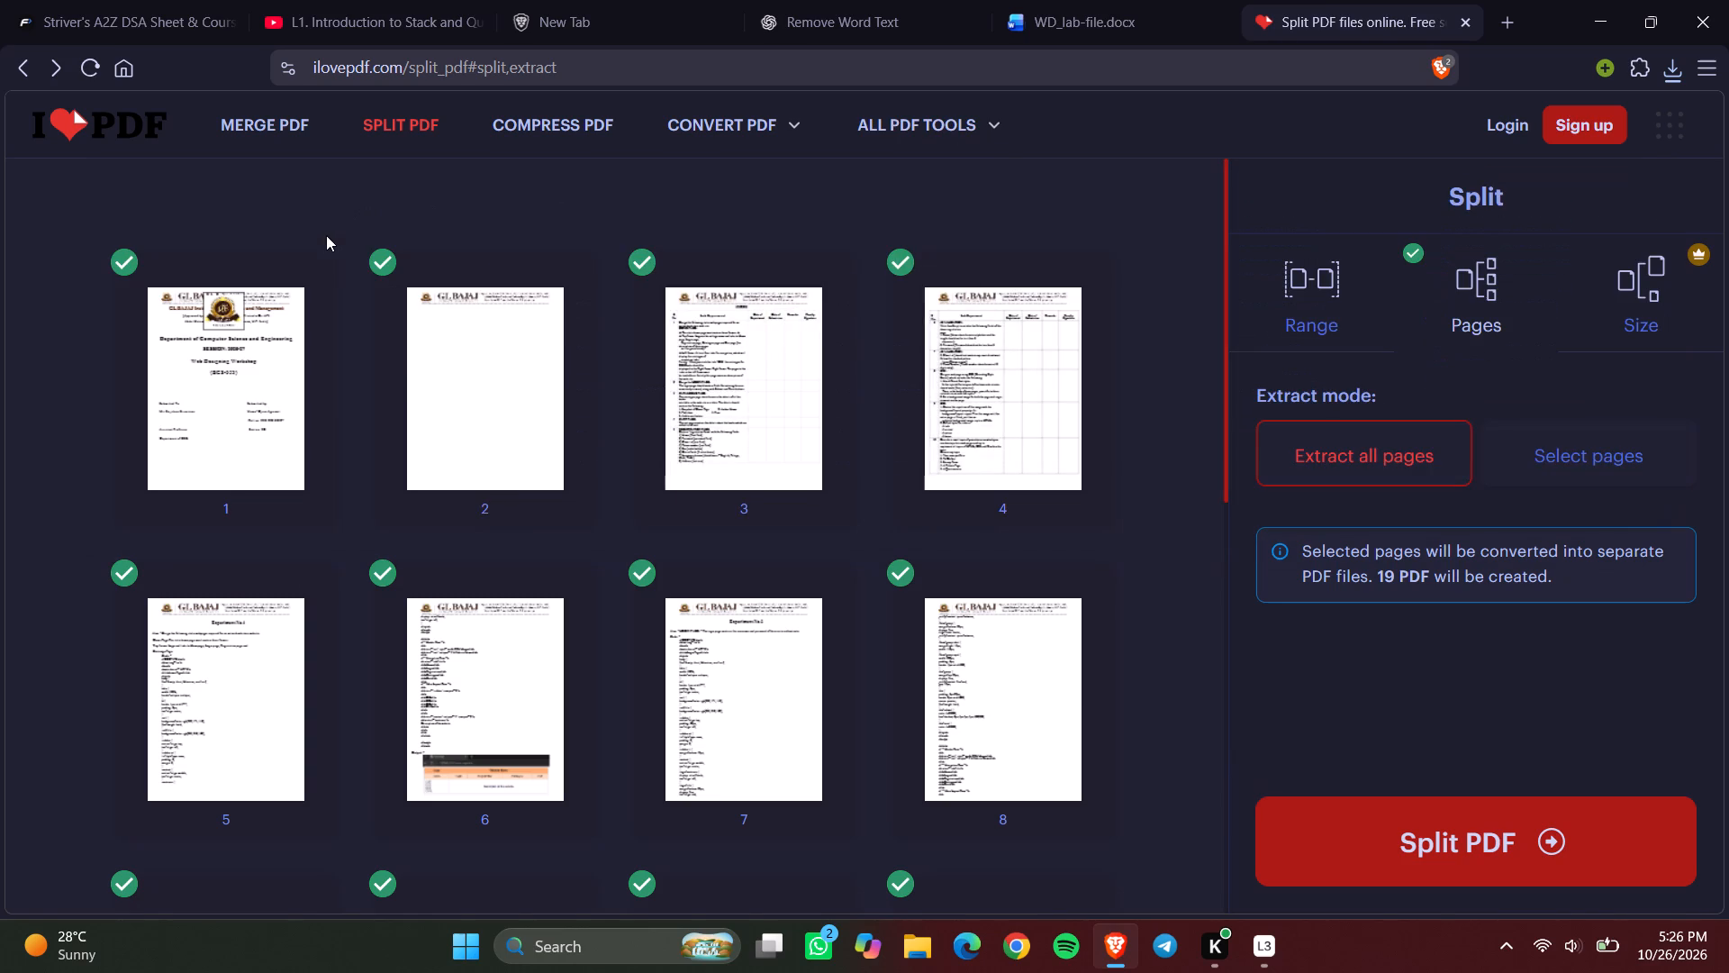
Leave the loaded split job by opening the iLovePDF home page.
{"action": "left_click", "coordinate": [80, 127]}
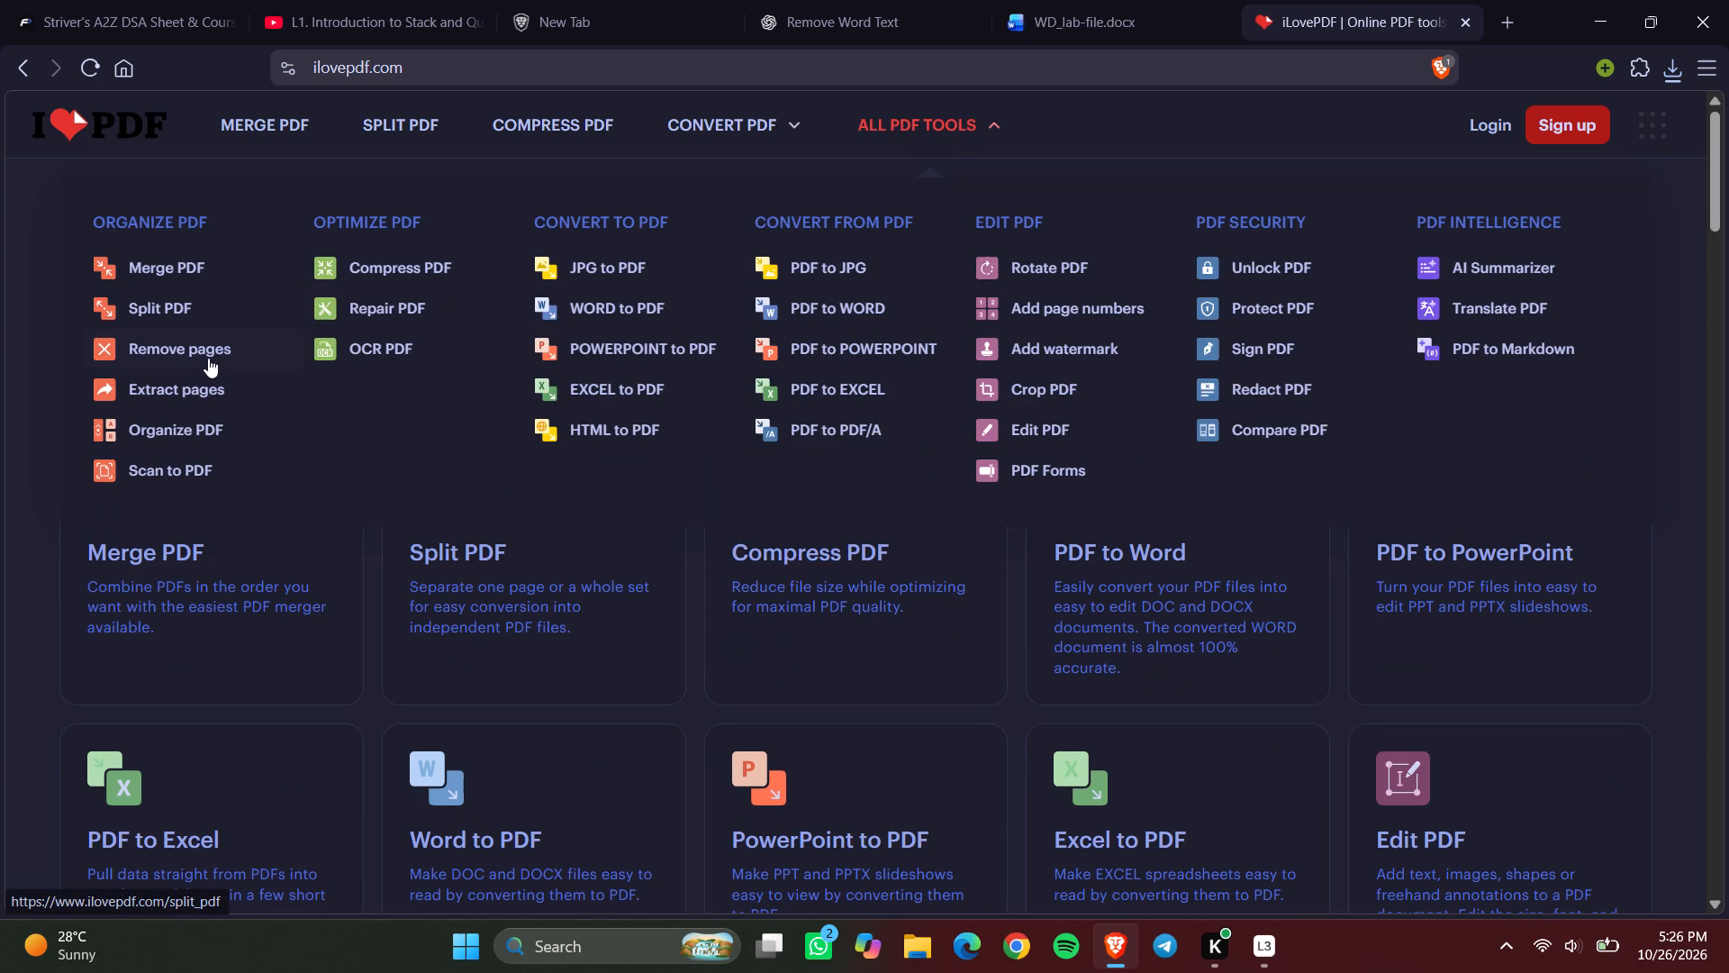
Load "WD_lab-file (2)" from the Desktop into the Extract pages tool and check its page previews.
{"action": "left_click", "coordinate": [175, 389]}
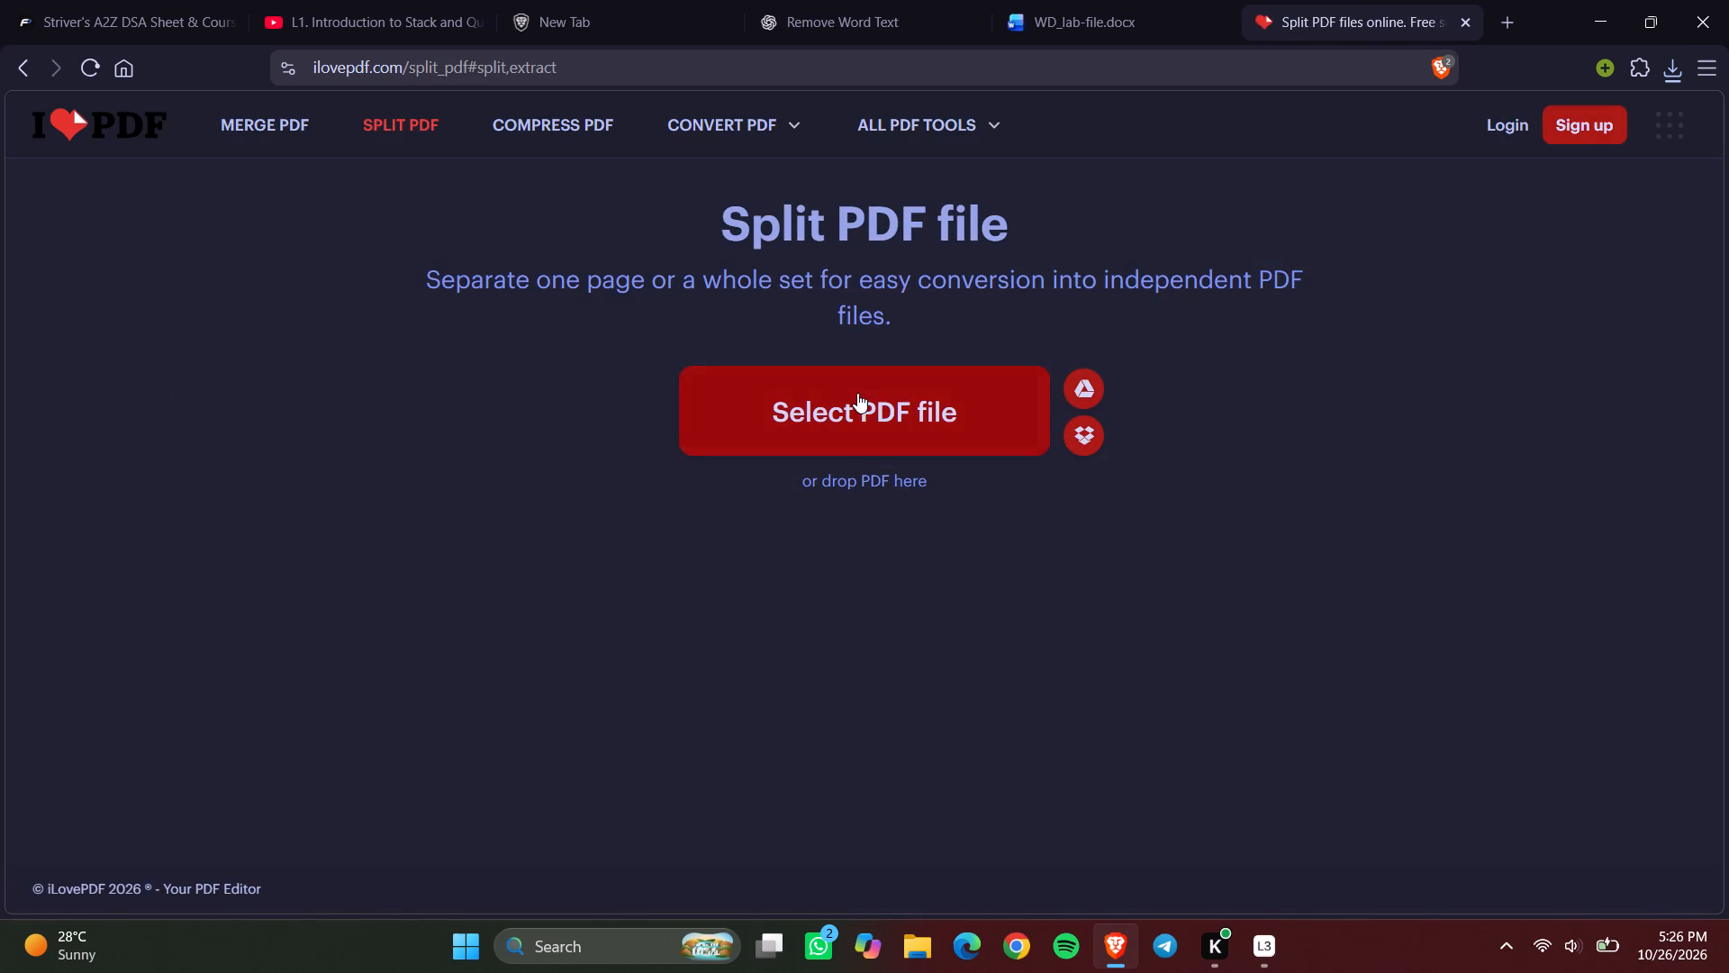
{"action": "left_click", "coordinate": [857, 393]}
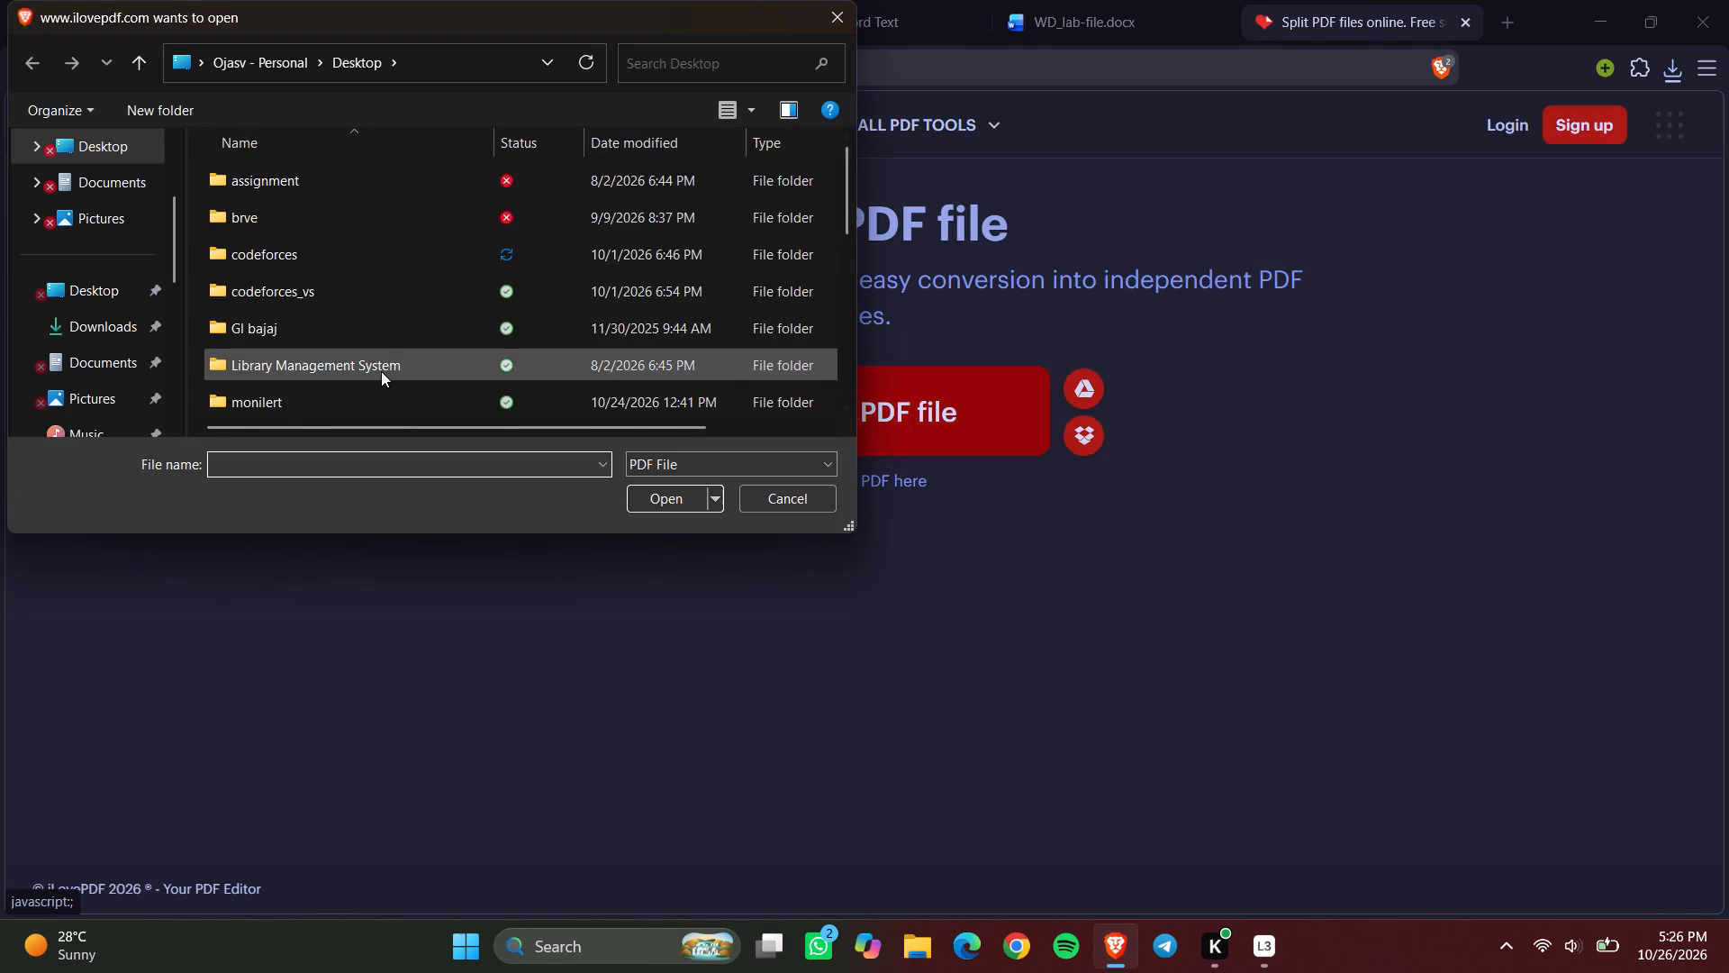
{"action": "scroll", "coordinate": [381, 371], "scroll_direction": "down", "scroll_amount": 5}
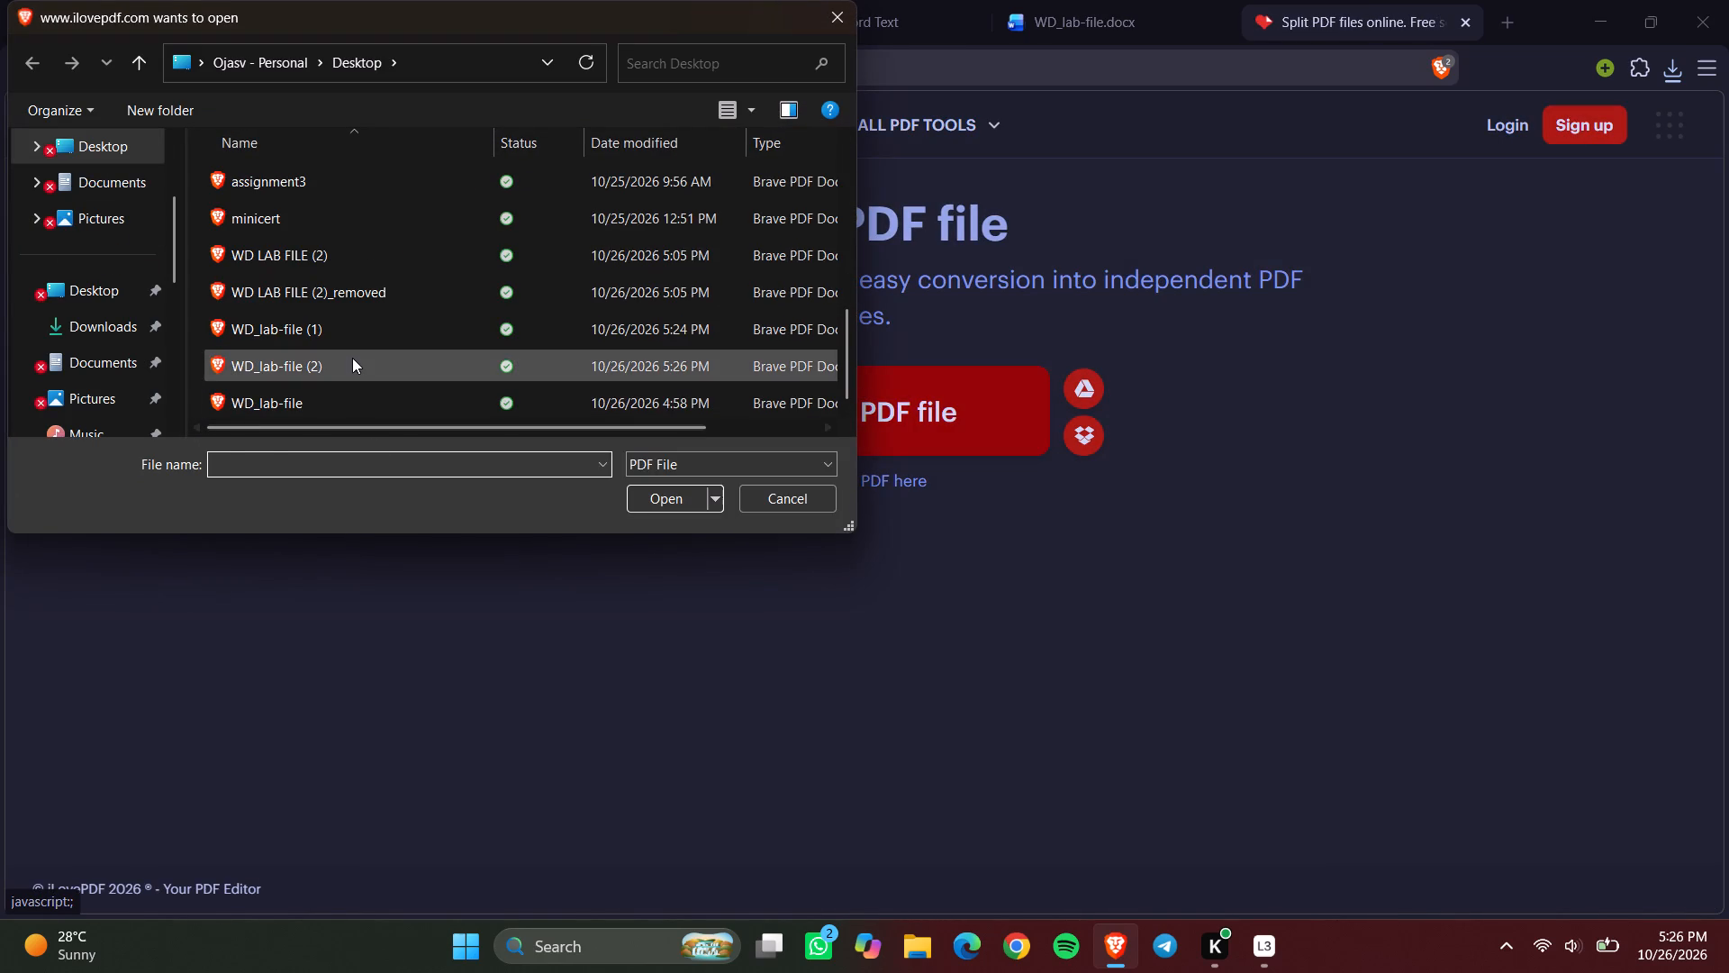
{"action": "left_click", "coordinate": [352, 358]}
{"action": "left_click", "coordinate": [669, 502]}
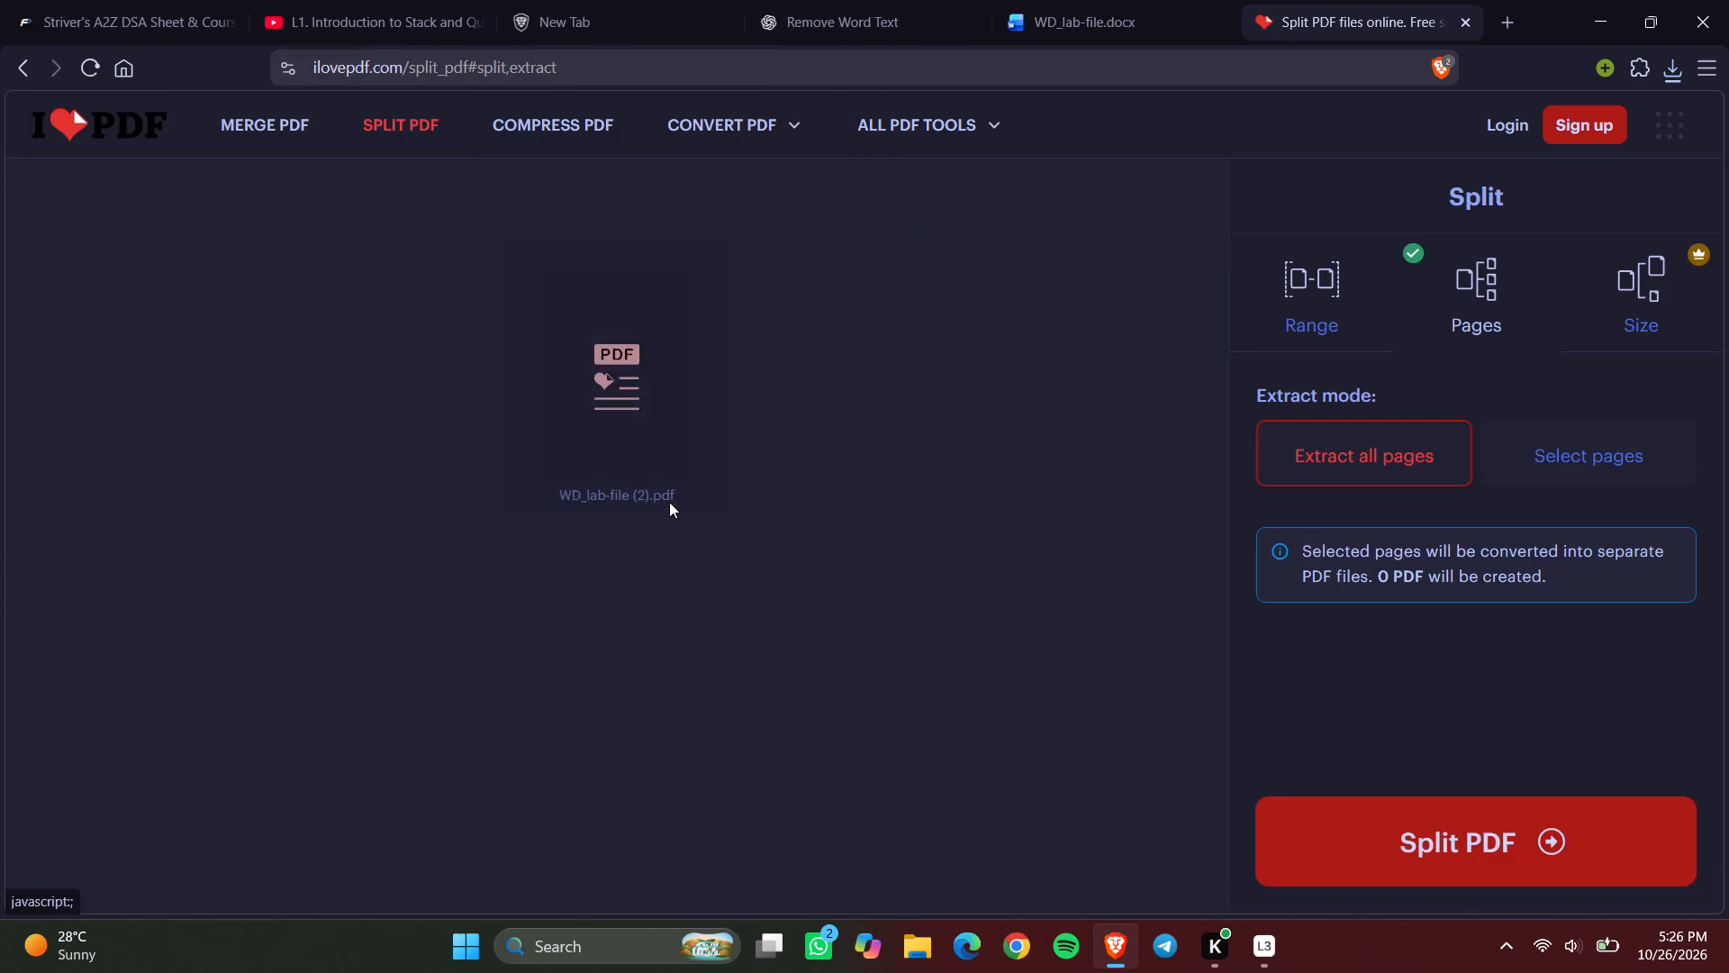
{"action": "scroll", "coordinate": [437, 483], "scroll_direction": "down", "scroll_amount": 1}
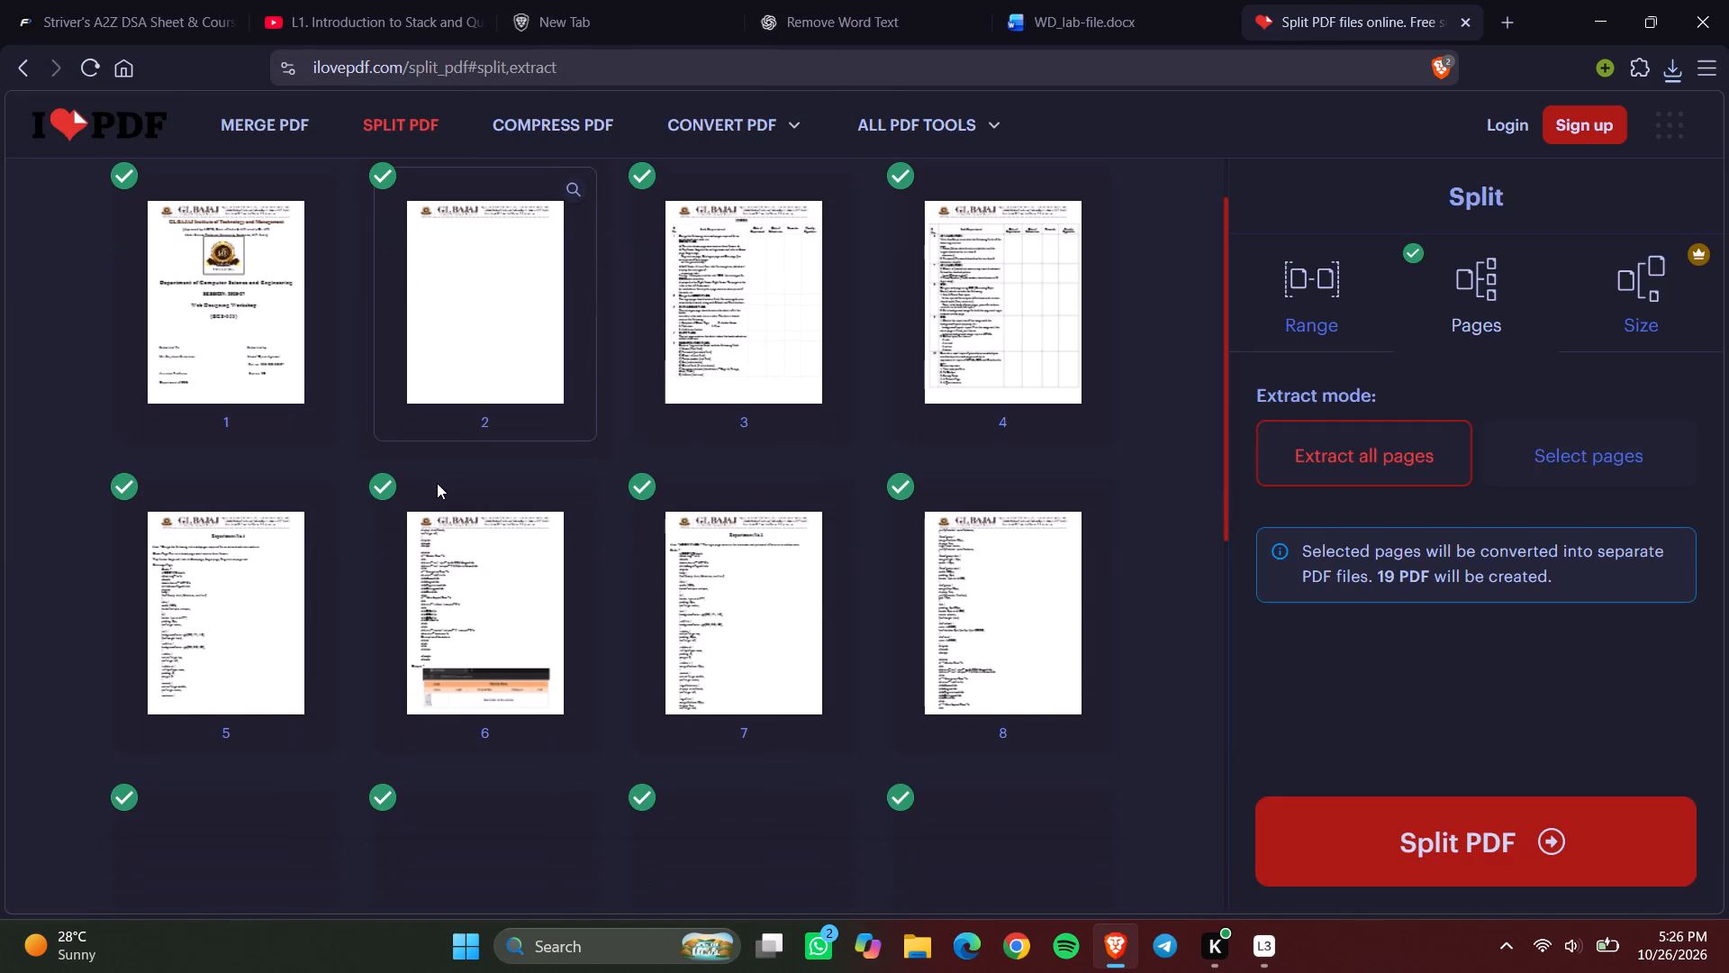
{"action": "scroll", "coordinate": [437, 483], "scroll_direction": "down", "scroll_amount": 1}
Return to the WD_lab-file document, insert one more blank line at the GL Bajaj logo, and close the iLovePDF page.
{"action": "left_click", "coordinate": [1027, 41]}
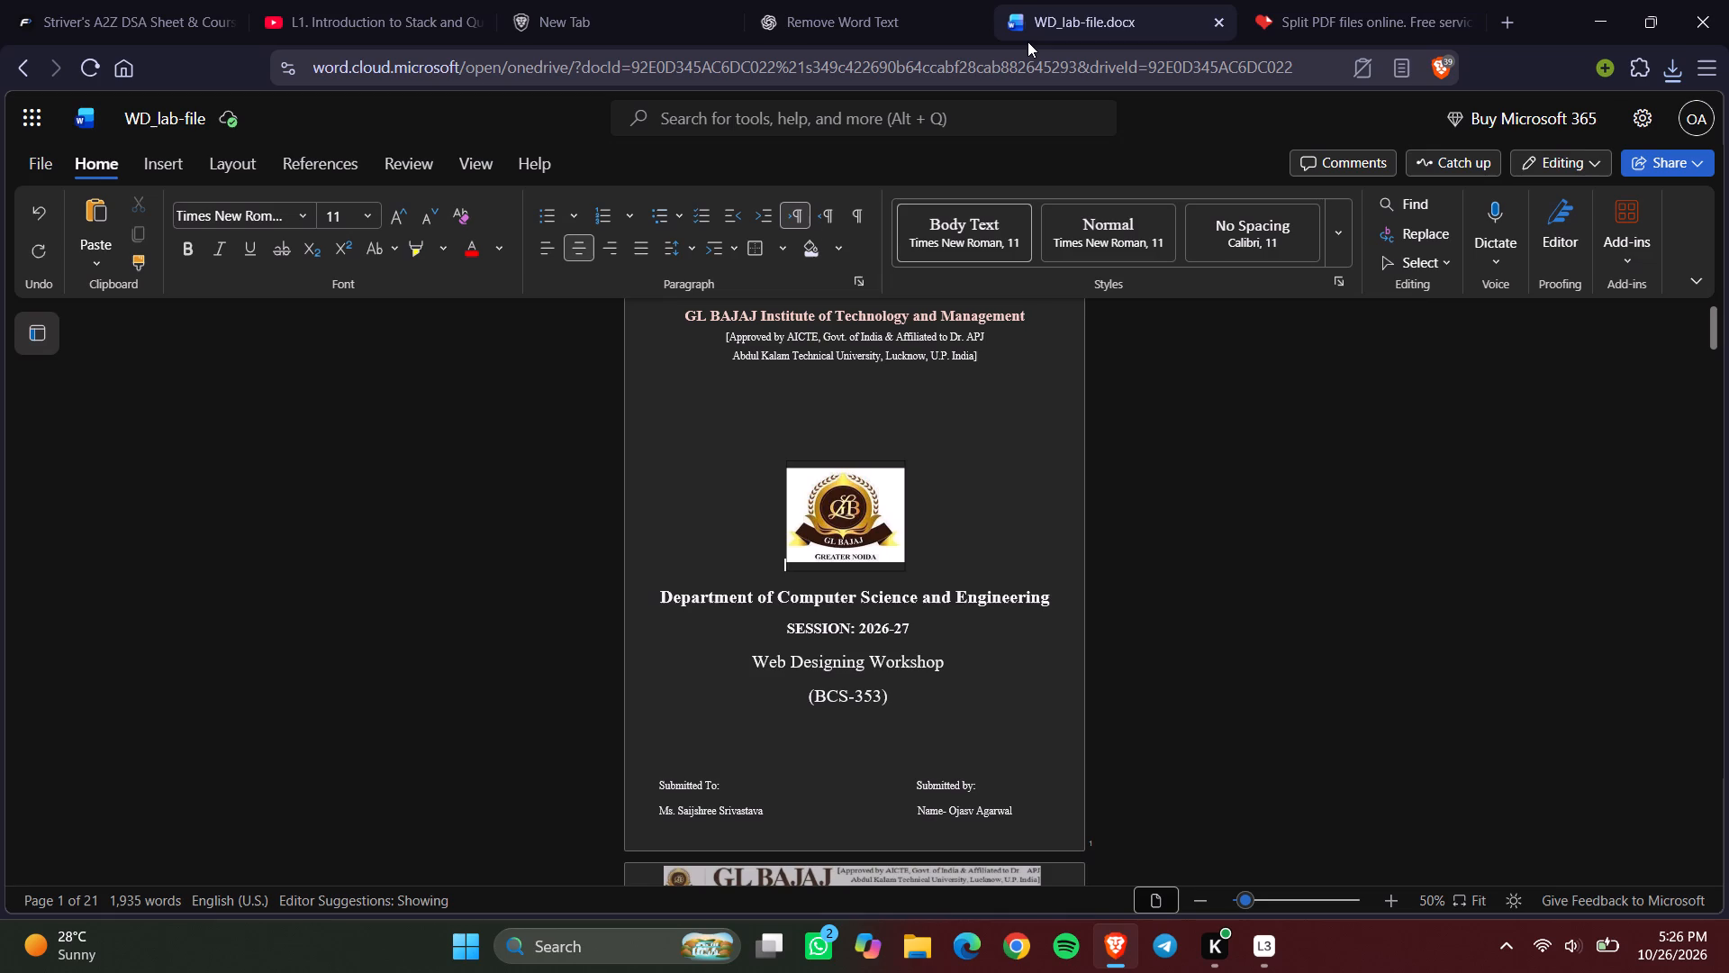
{"action": "key", "text": "Return"}
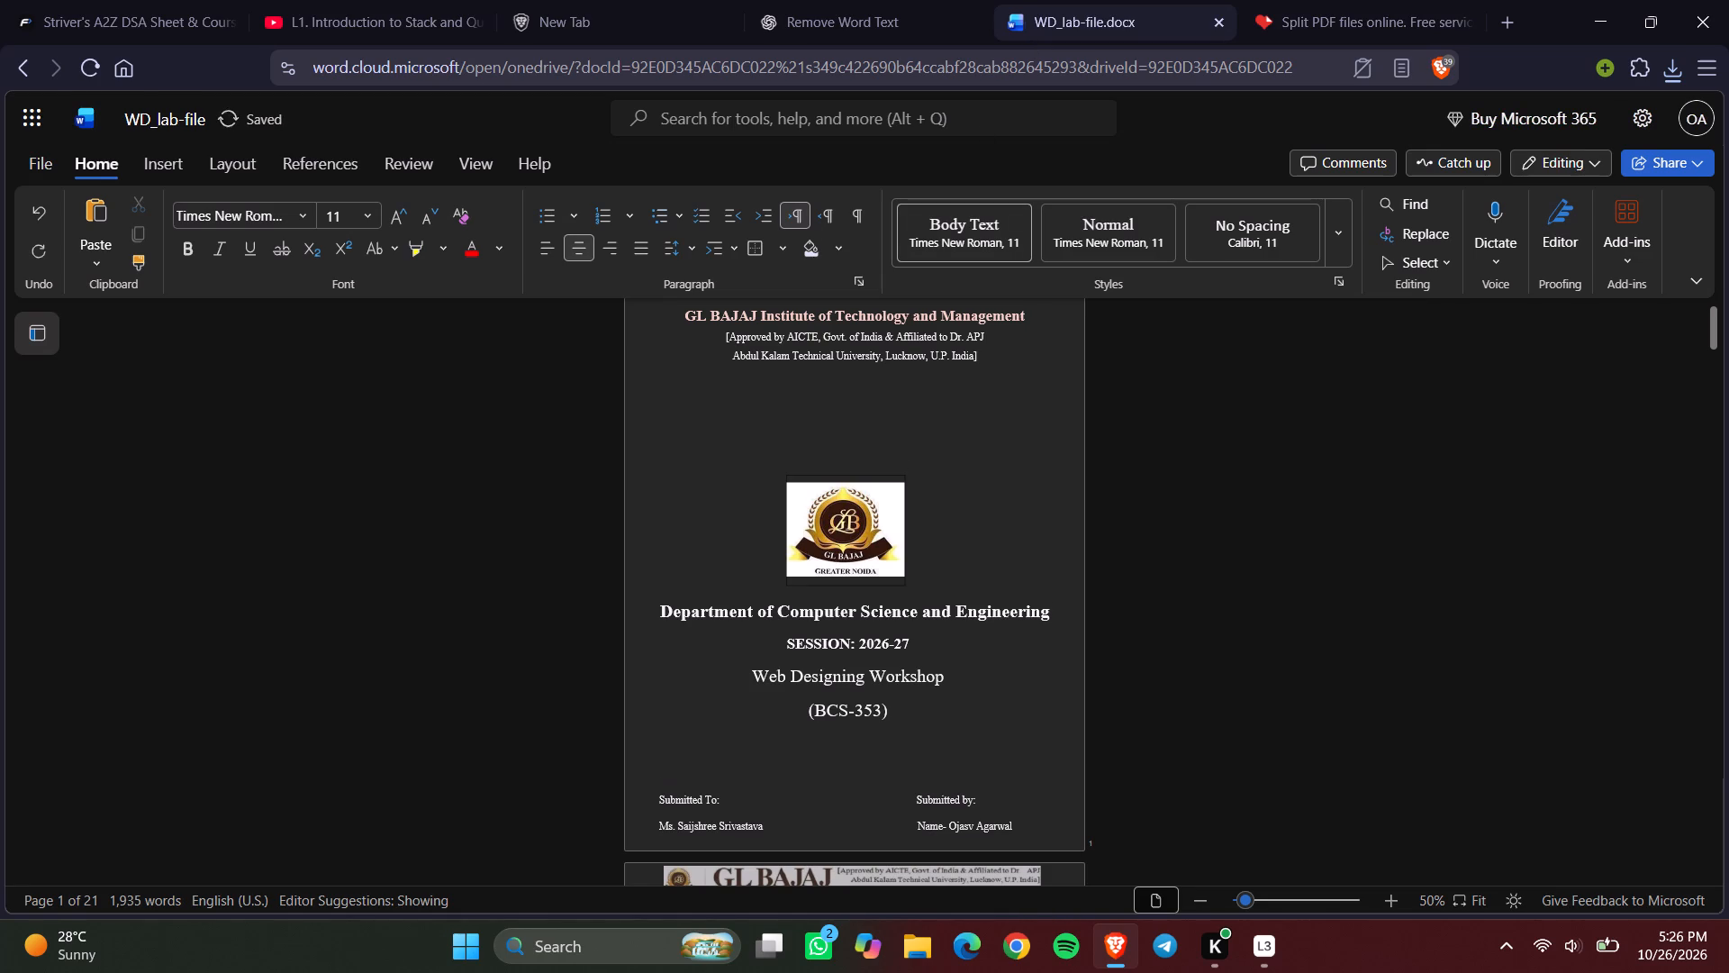
{"action": "left_click", "coordinate": [1222, 498]}
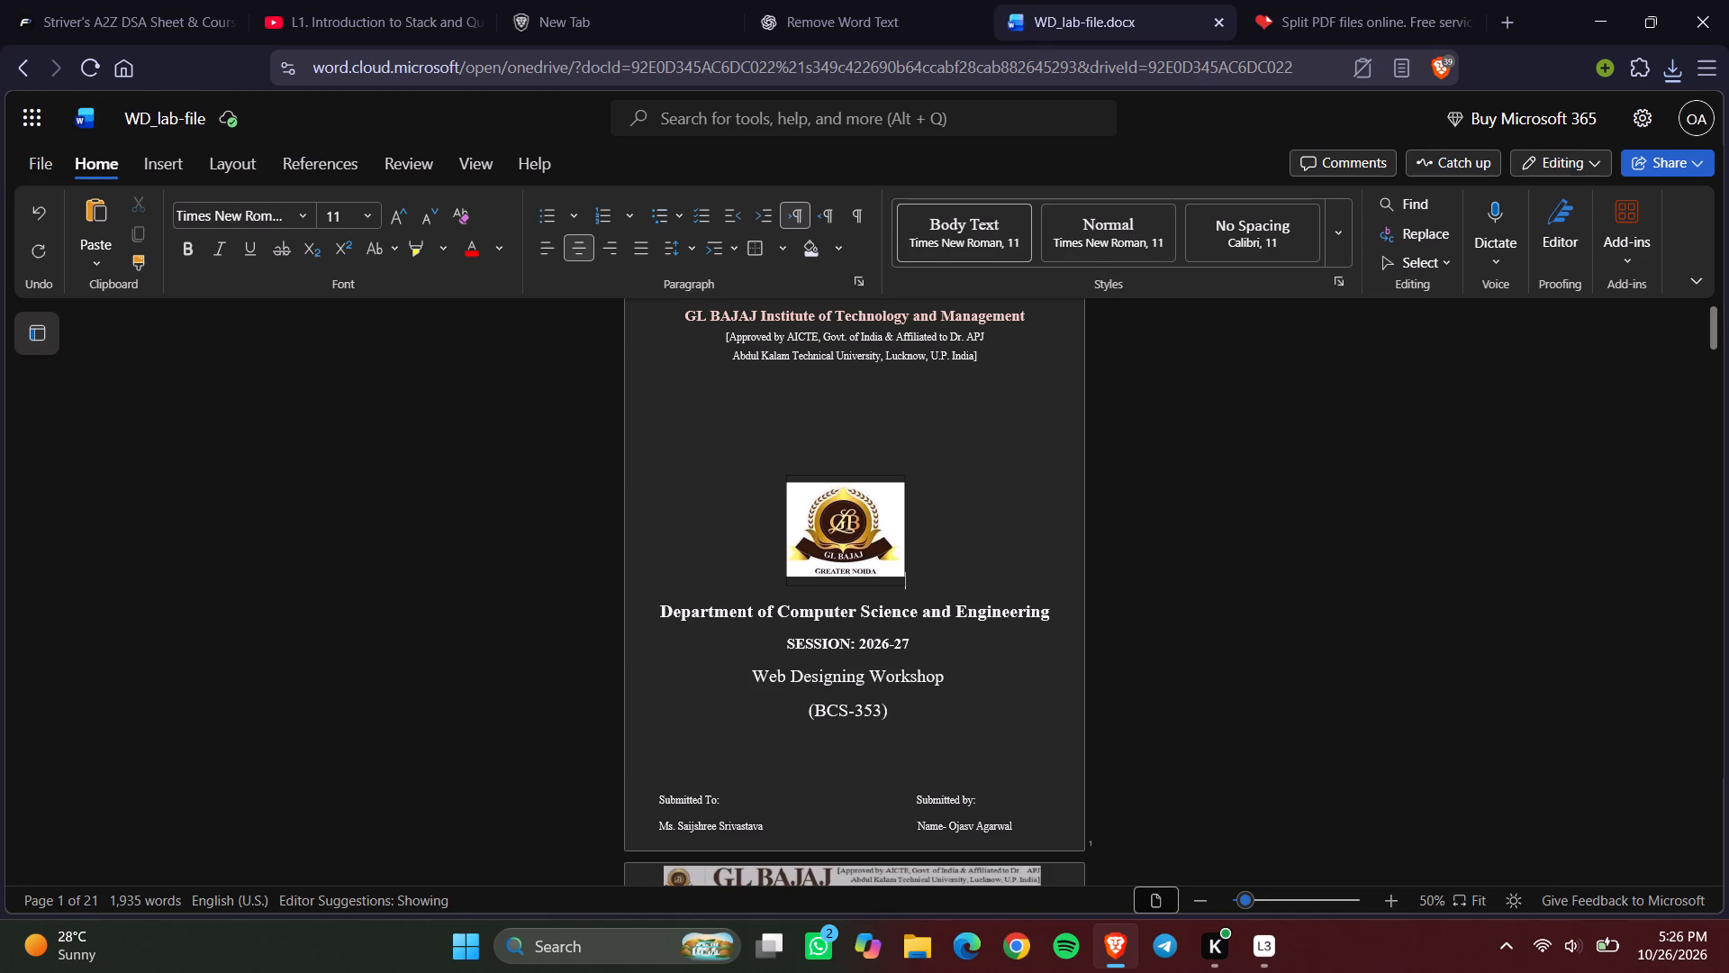
{"action": "scroll", "coordinate": [1018, 342], "scroll_direction": "up", "scroll_amount": 1}
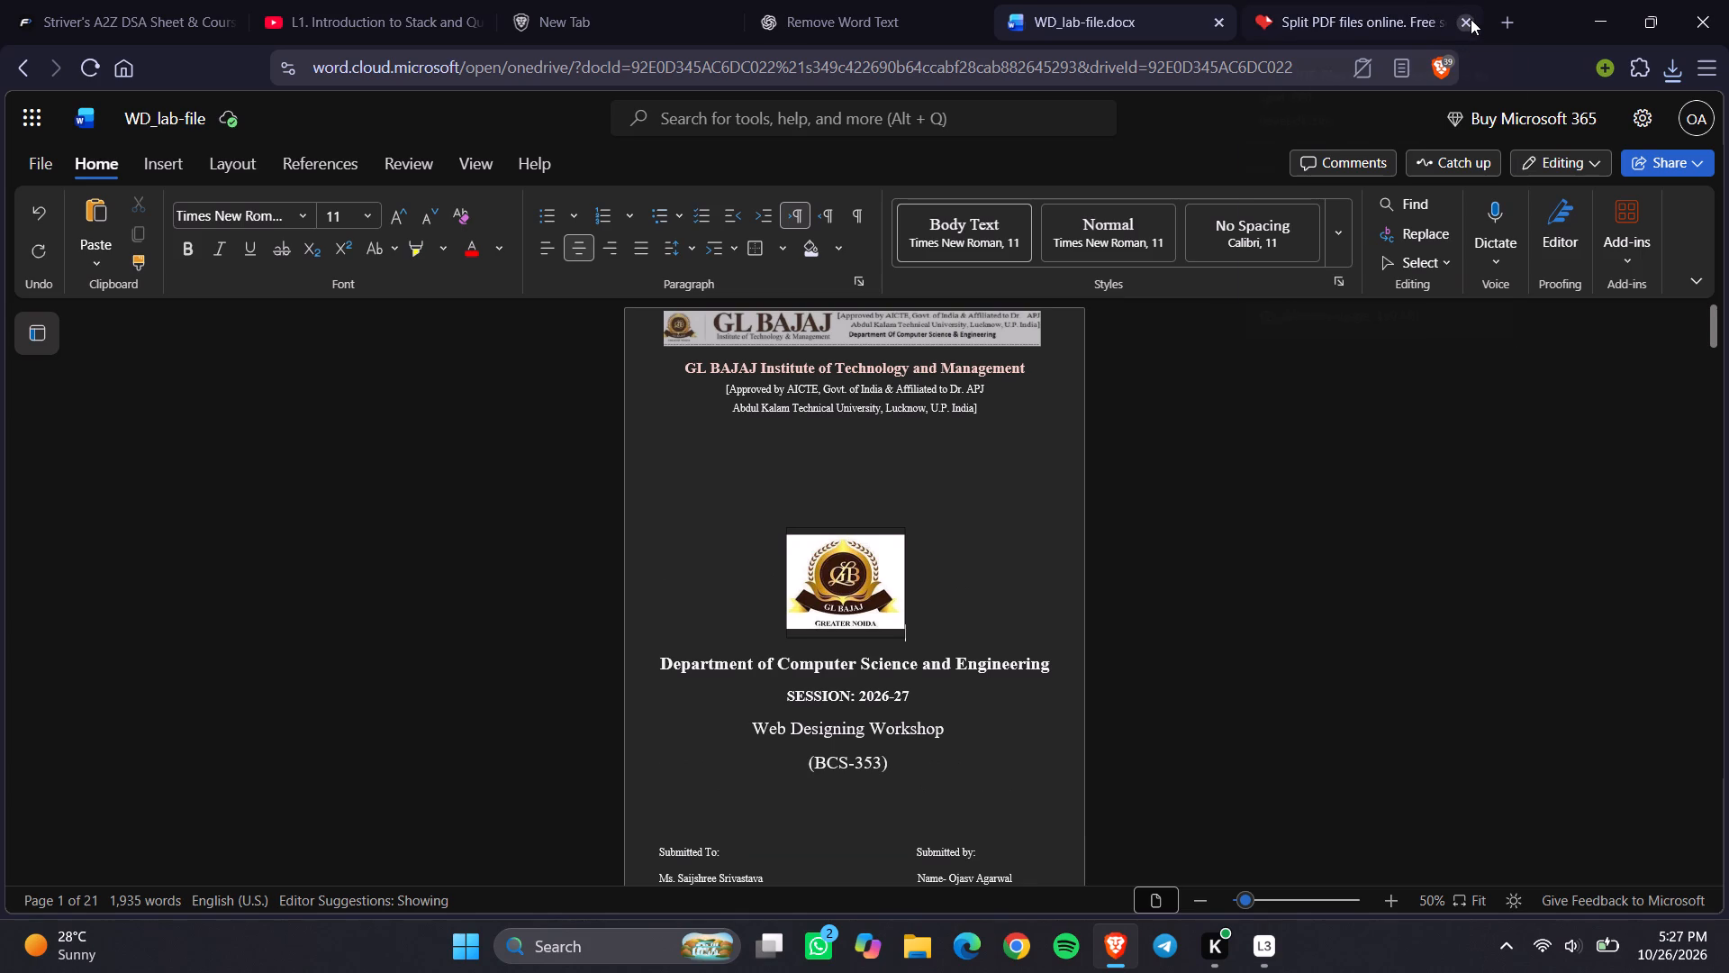
{"action": "left_click", "coordinate": [1471, 19]}
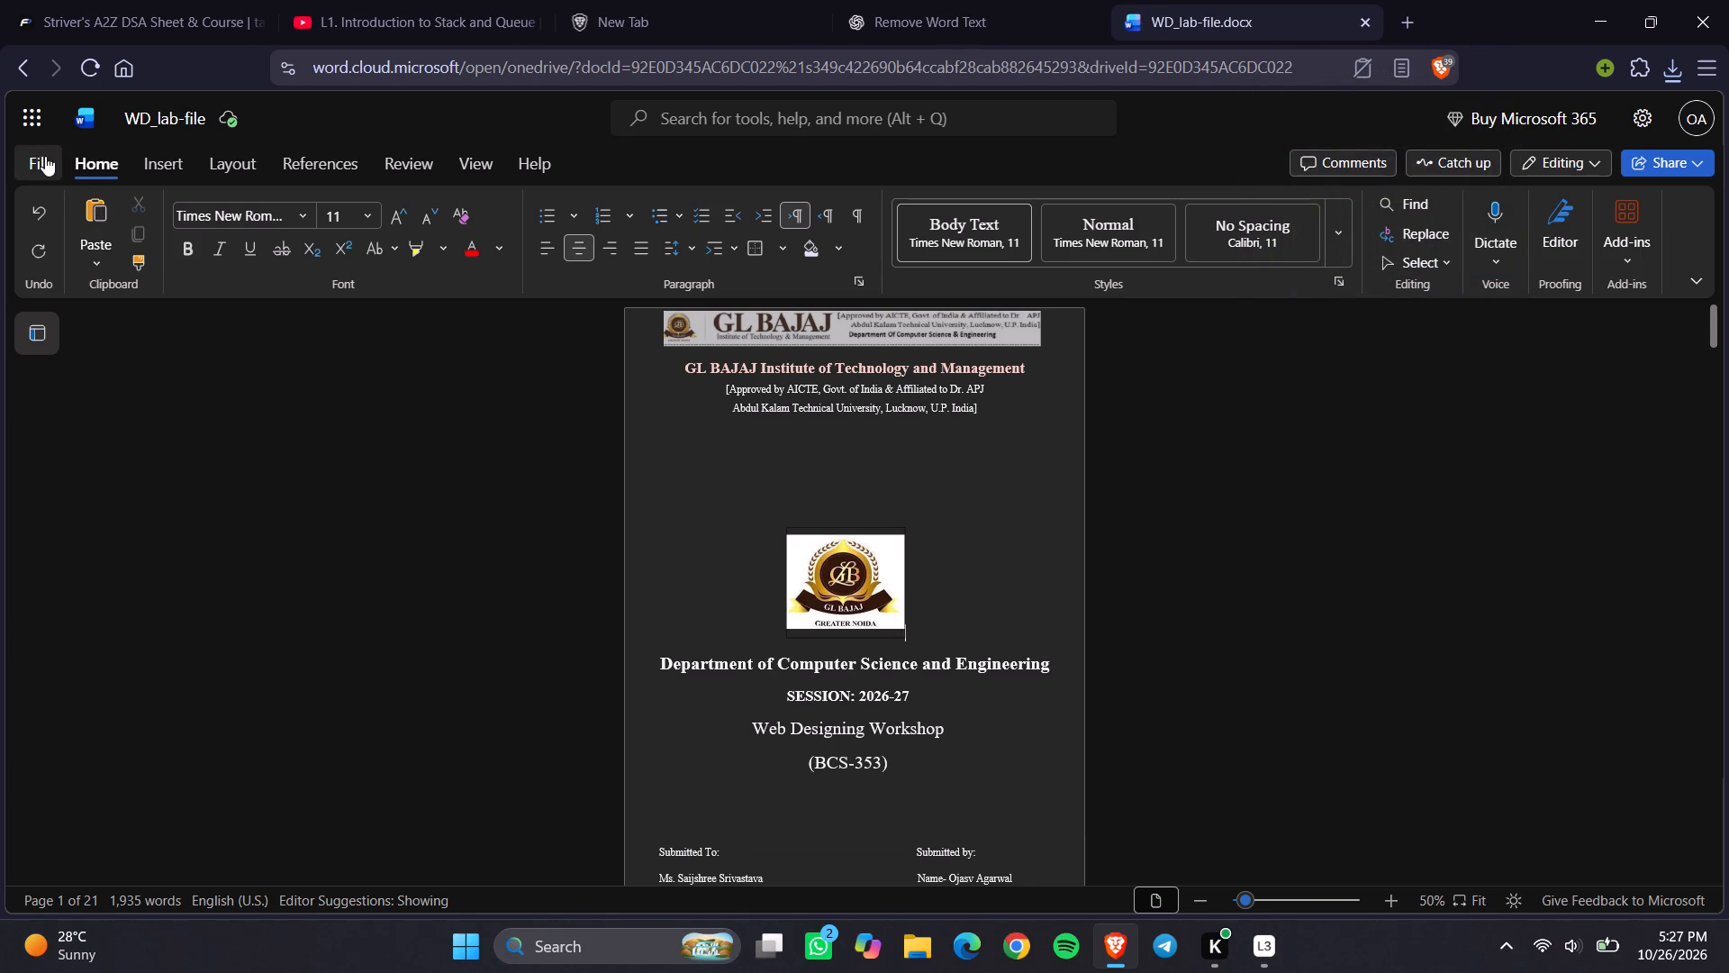
Export the WD_lab-file document as a PDF and save it on the Desktop as "WD_lab-file (3)".
{"action": "left_click", "coordinate": [45, 156]}
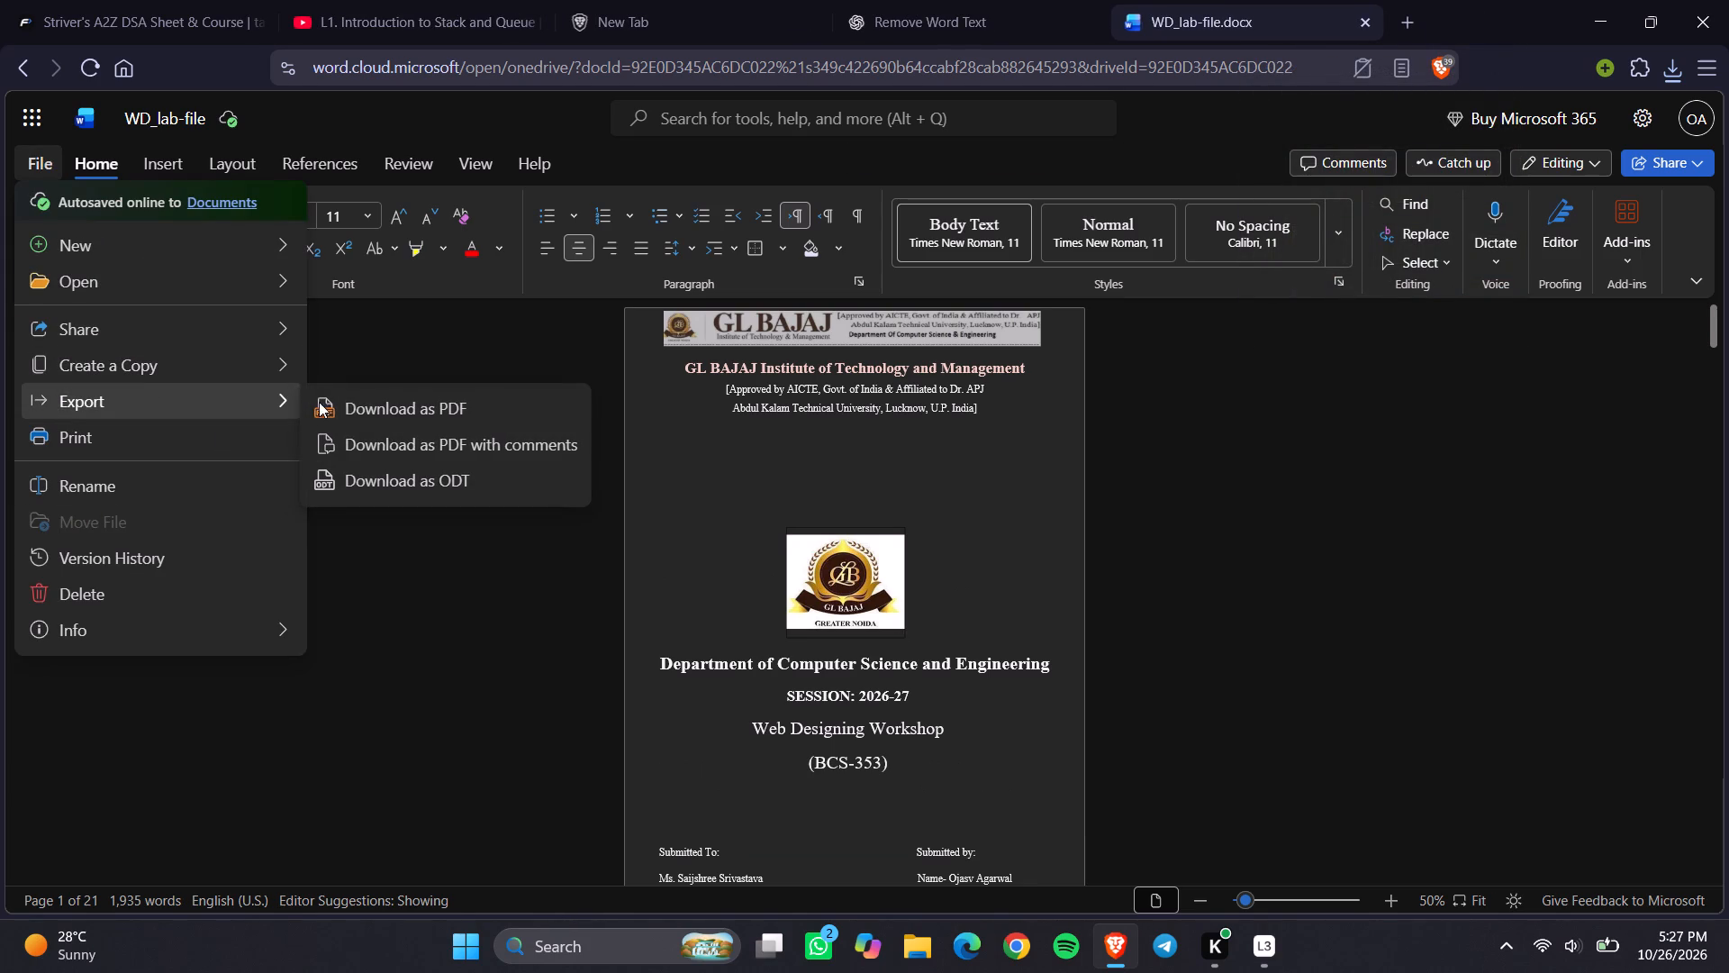
{"action": "left_click", "coordinate": [363, 408]}
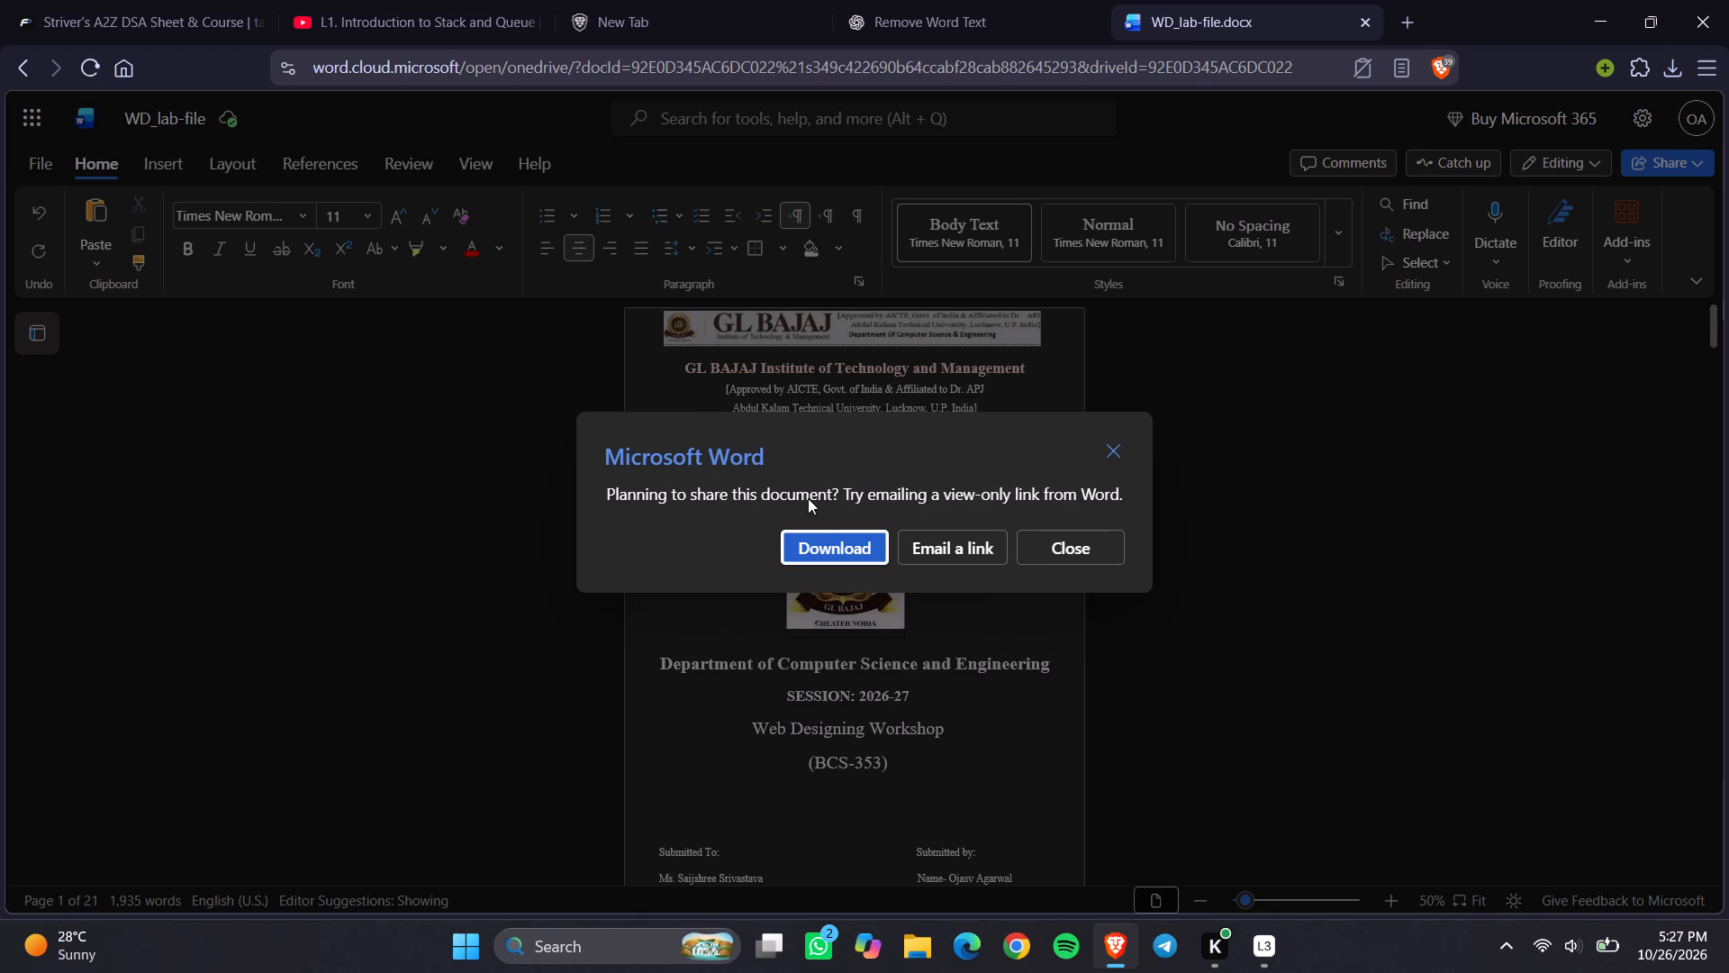
{"action": "left_click", "coordinate": [825, 546]}
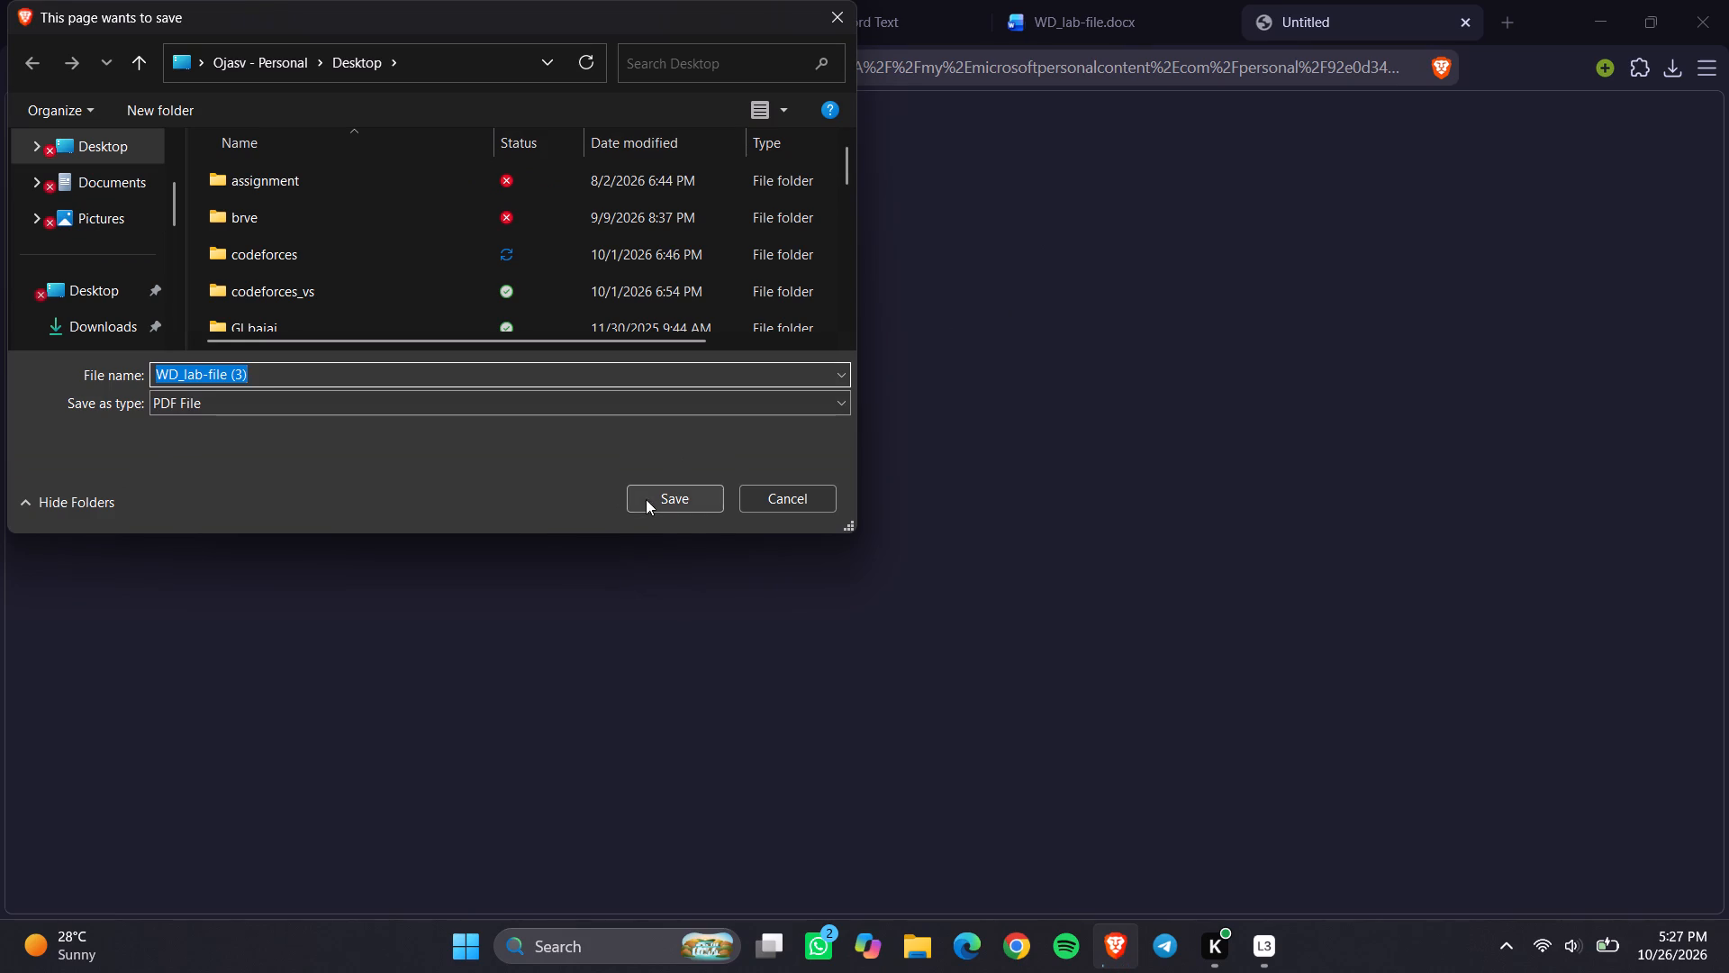
{"action": "left_click", "coordinate": [646, 499]}
Search for "ilovepdf" in a new browser tab and open the iLovePDF home page.
{"action": "left_click", "coordinate": [1402, 20]}
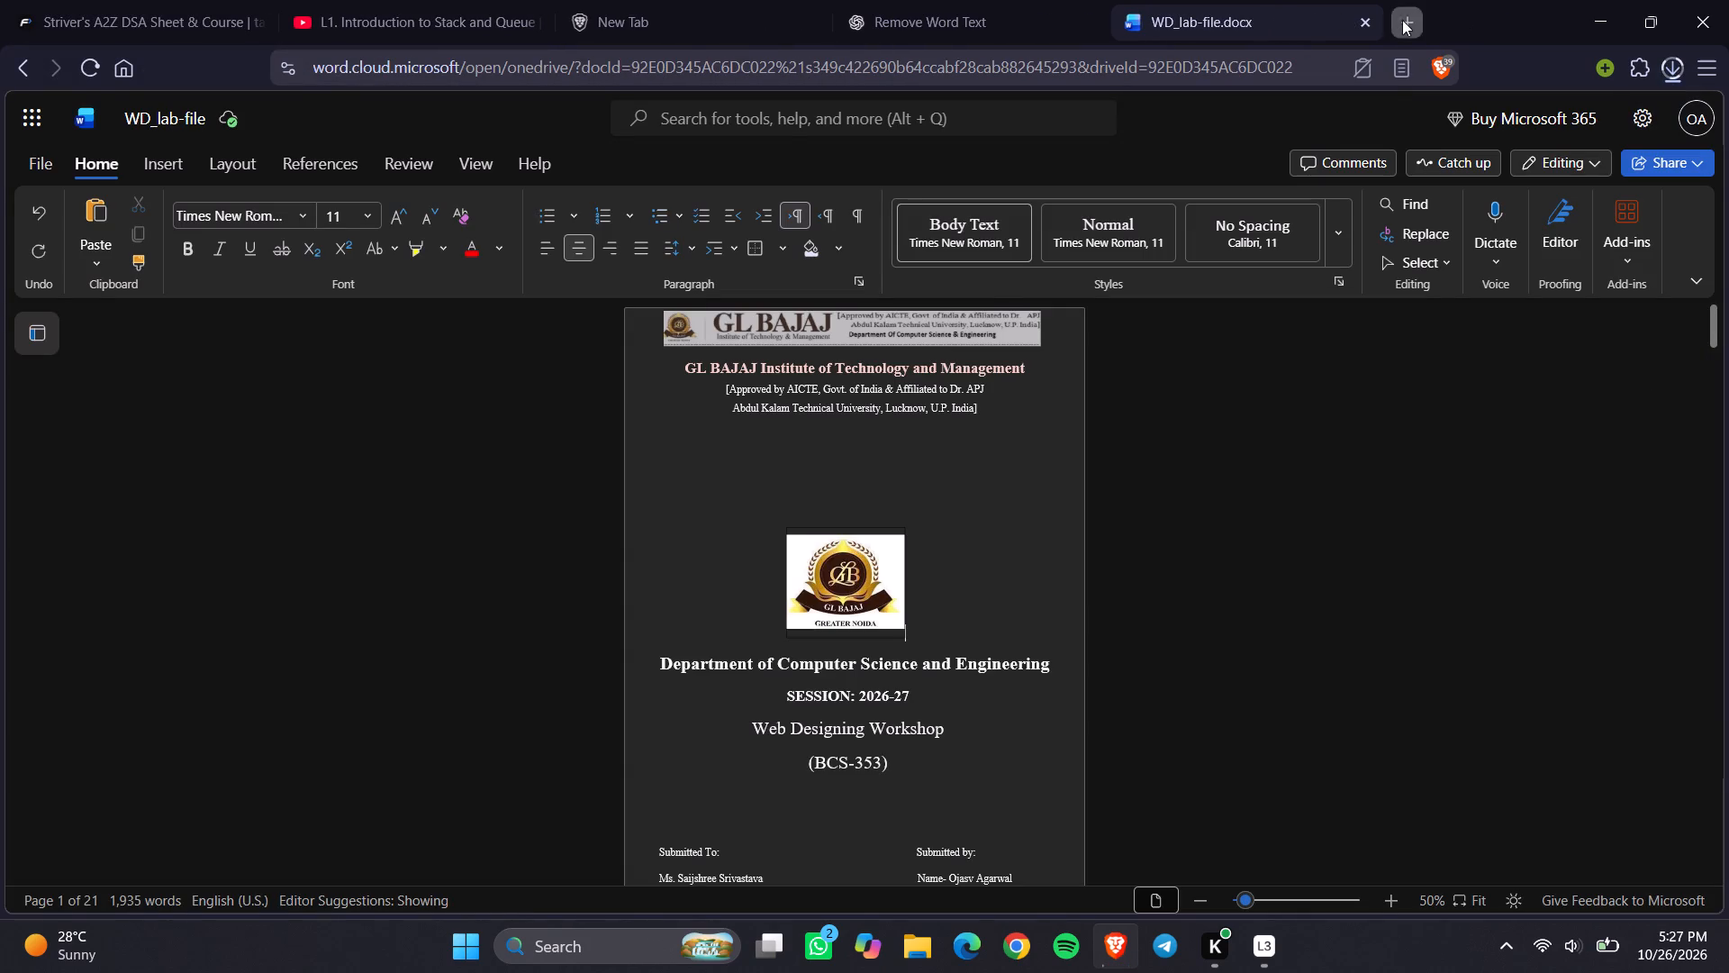
{"action": "scroll", "coordinate": [728, 172], "scroll_direction": "right", "scroll_amount": 6}
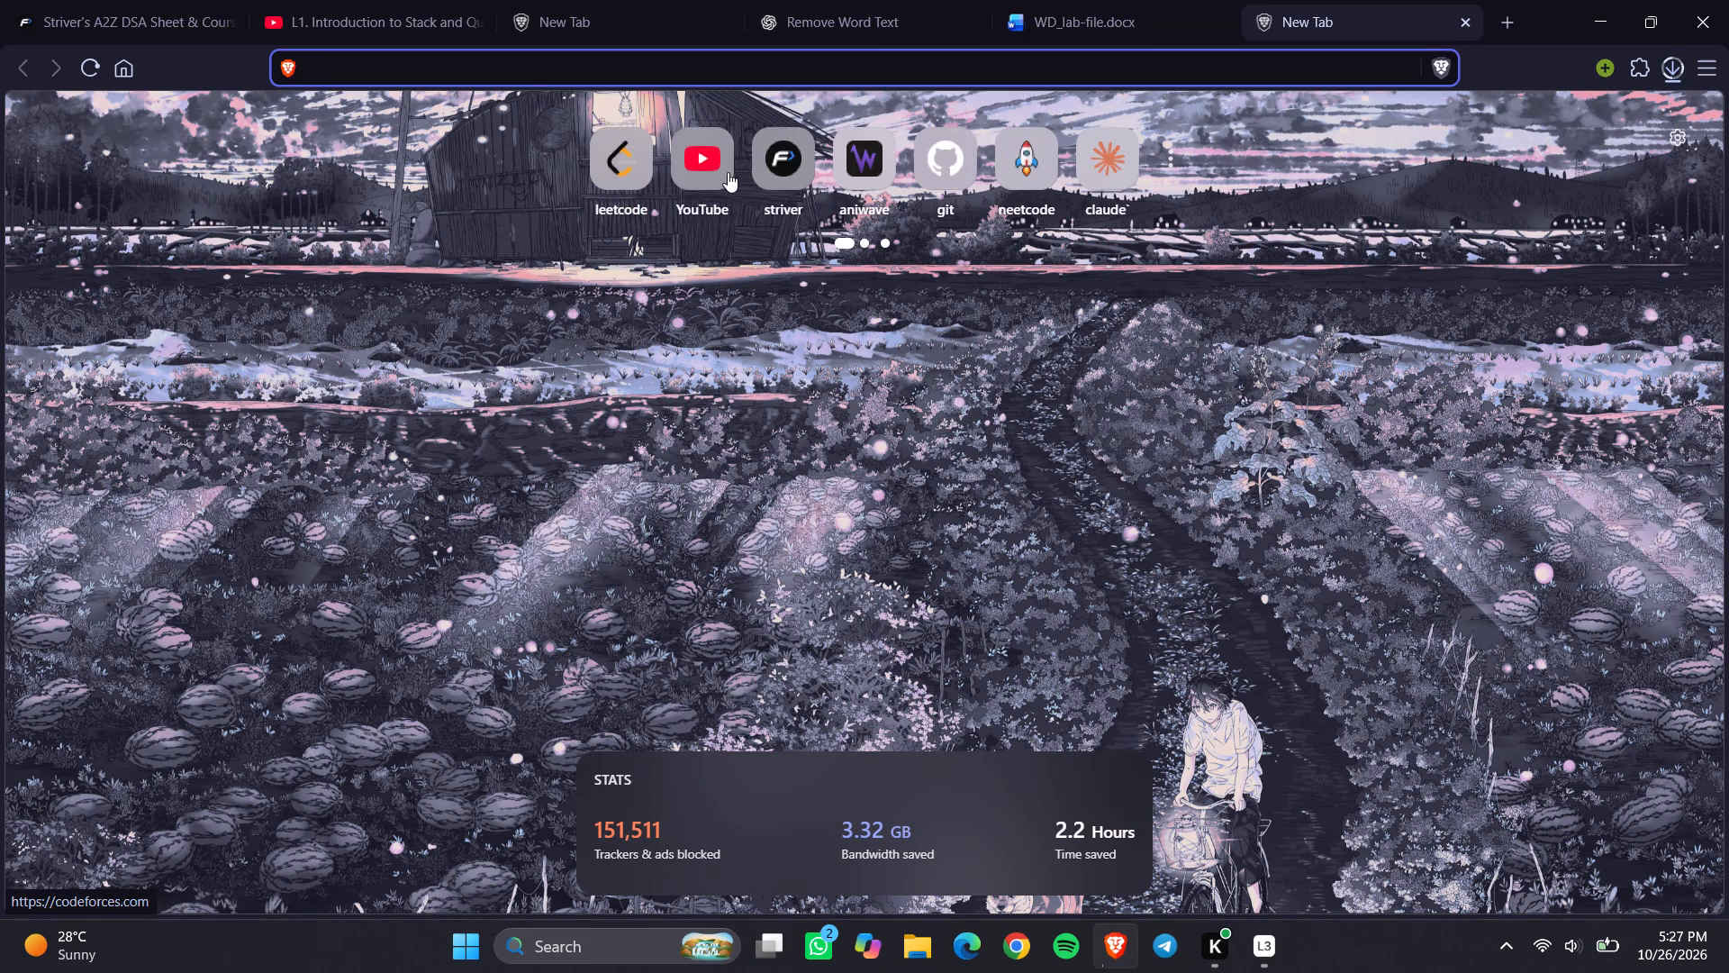
{"action": "left_click", "coordinate": [676, 69]}
{"action": "type", "text": "ilovepdf"}
{"action": "key", "text": "Return"}
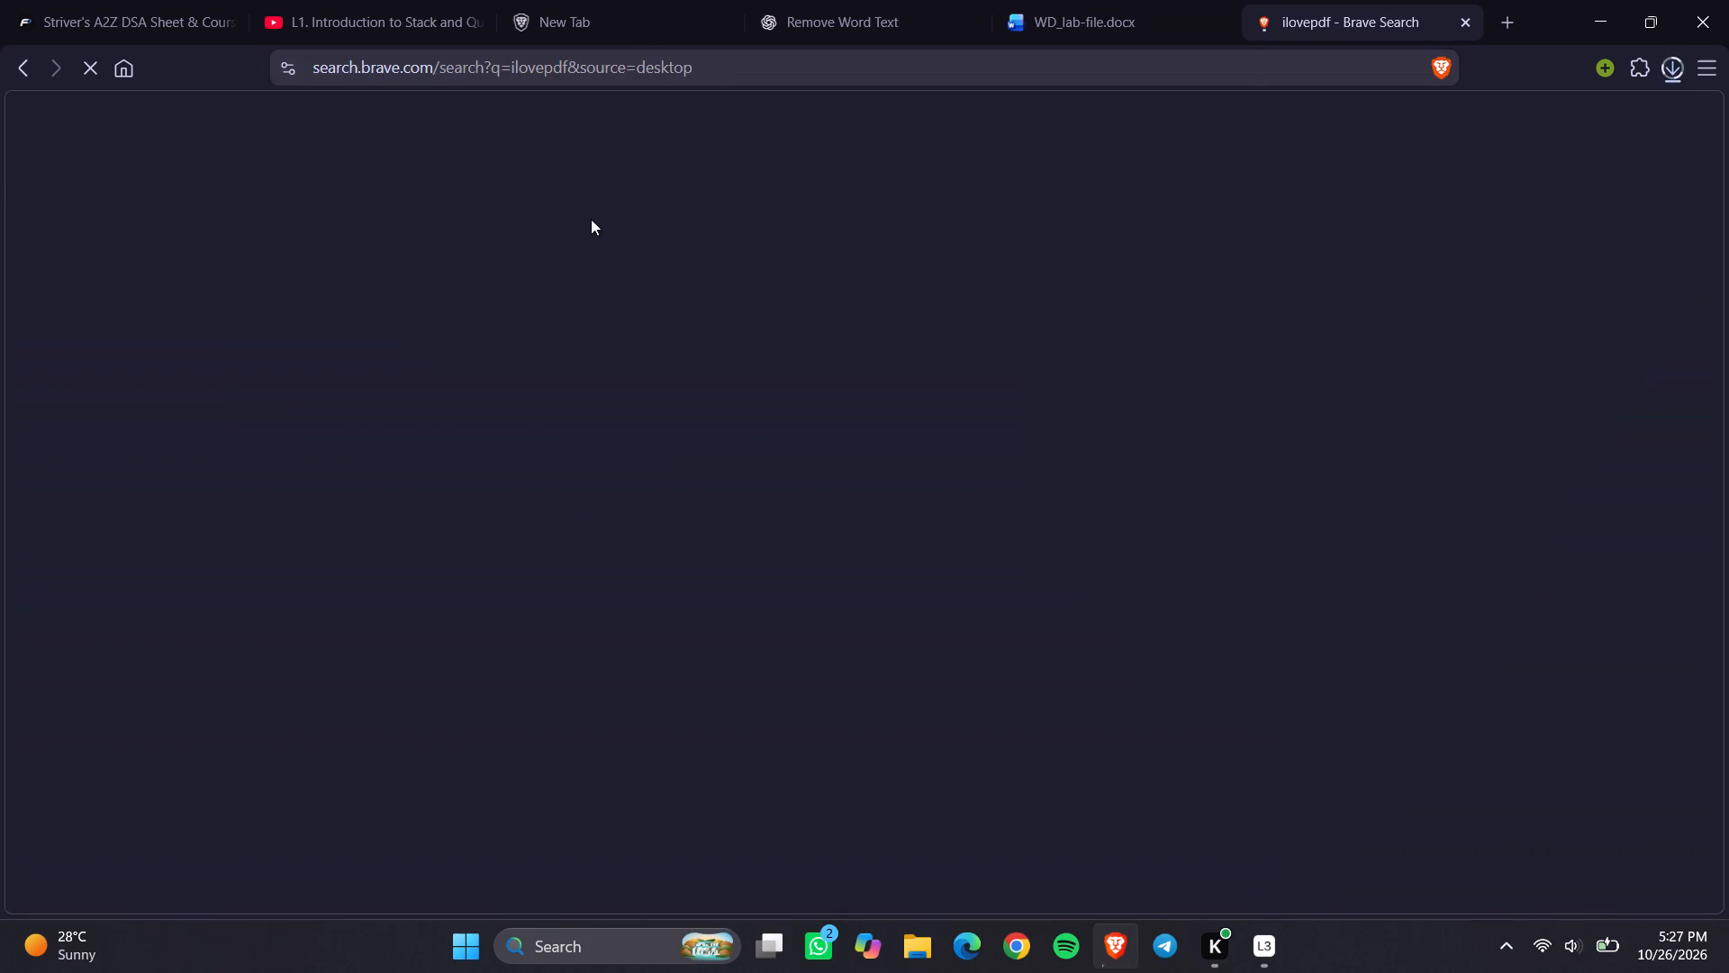
{"action": "left_click", "coordinate": [503, 333]}
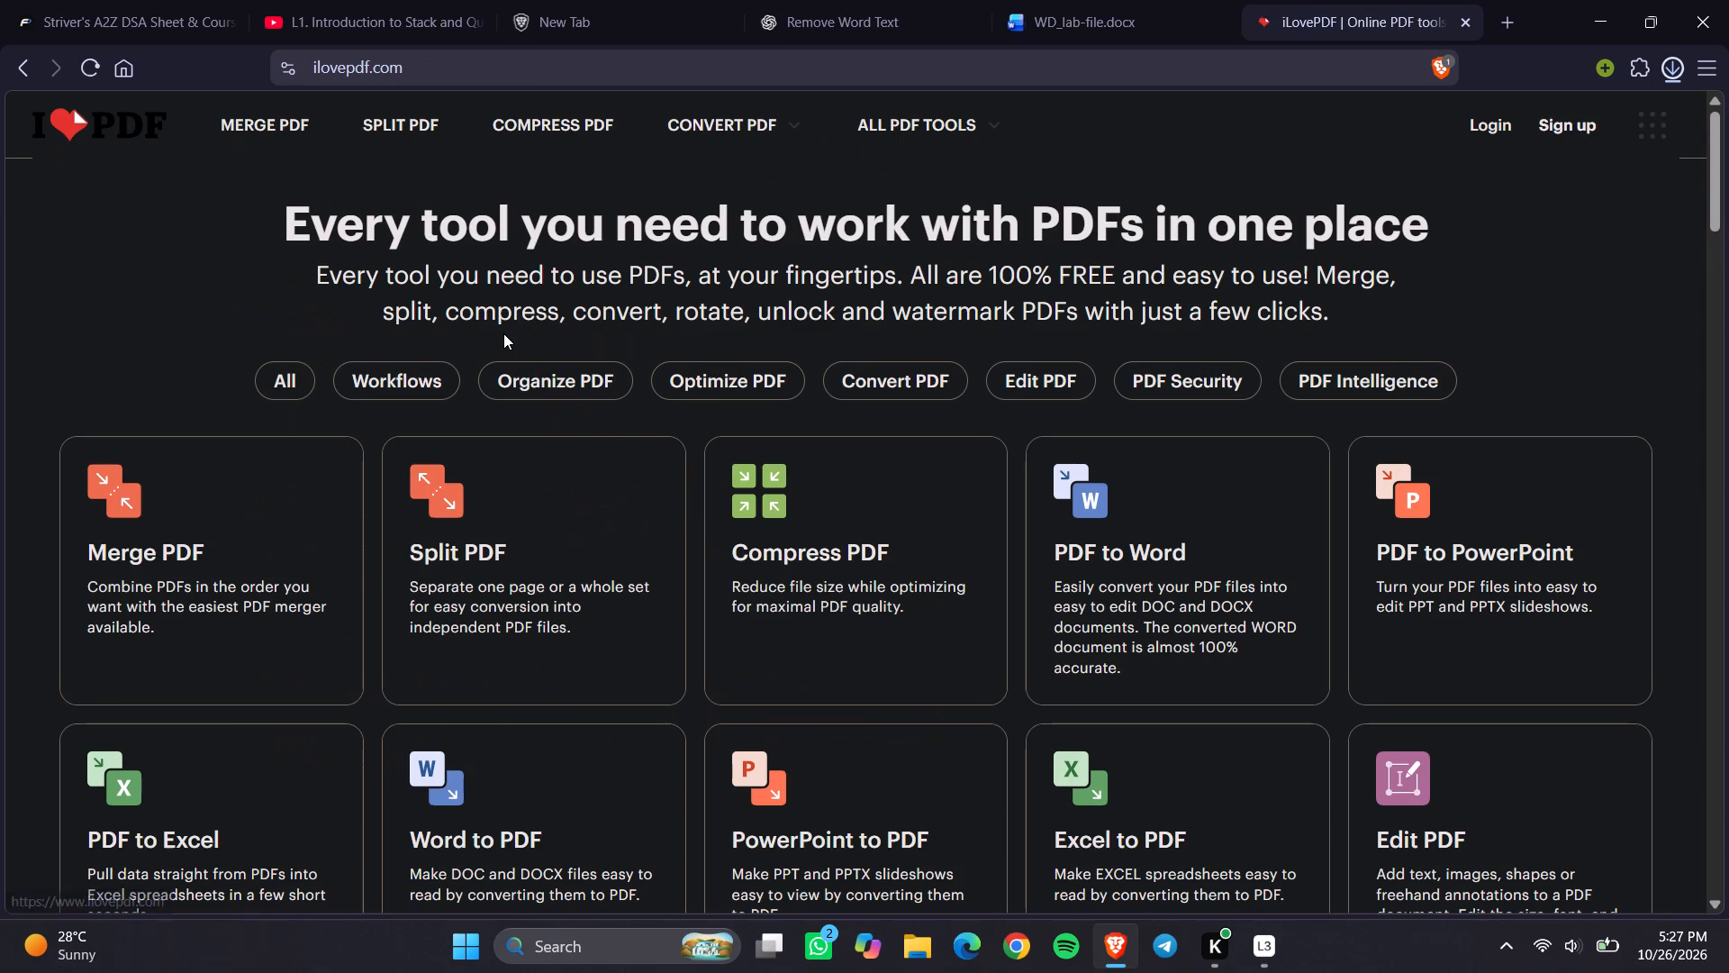
Load "WD_lab-file (3)" from the Desktop into iLovePDF's Extract pages tool.
{"action": "scroll", "coordinate": [576, 530], "scroll_direction": "down", "scroll_amount": 1}
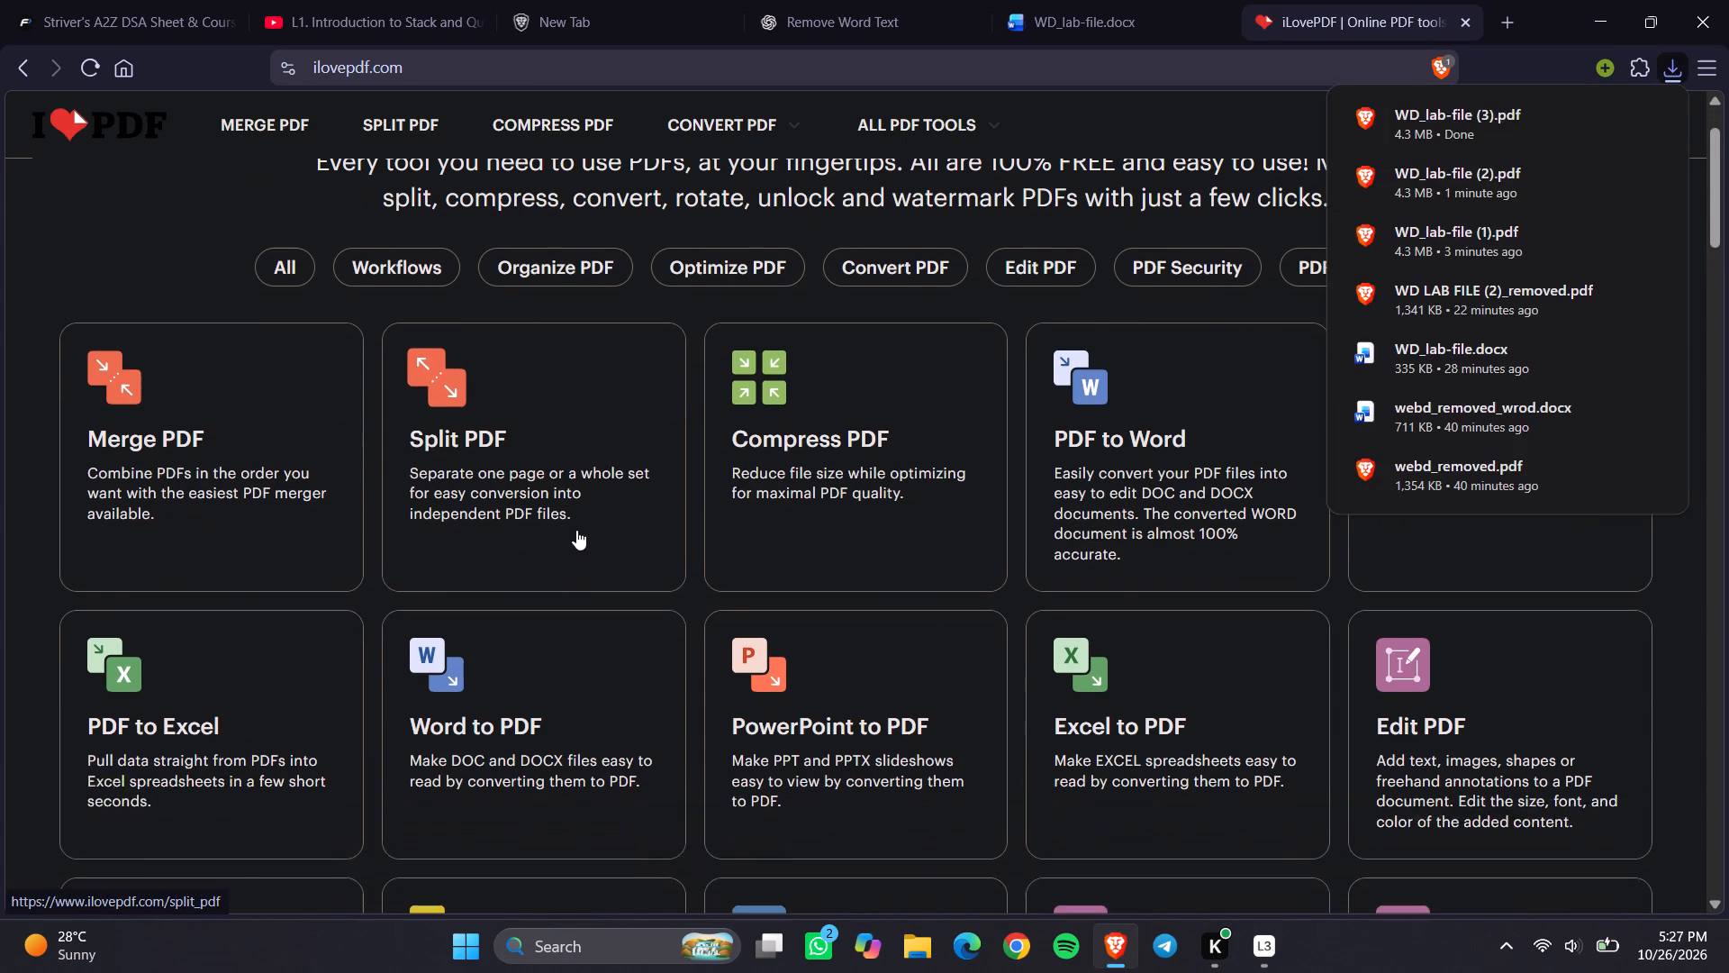
{"action": "scroll", "coordinate": [576, 530], "scroll_direction": "down", "scroll_amount": 2}
{"action": "scroll", "coordinate": [576, 530], "scroll_direction": "up", "scroll_amount": 5}
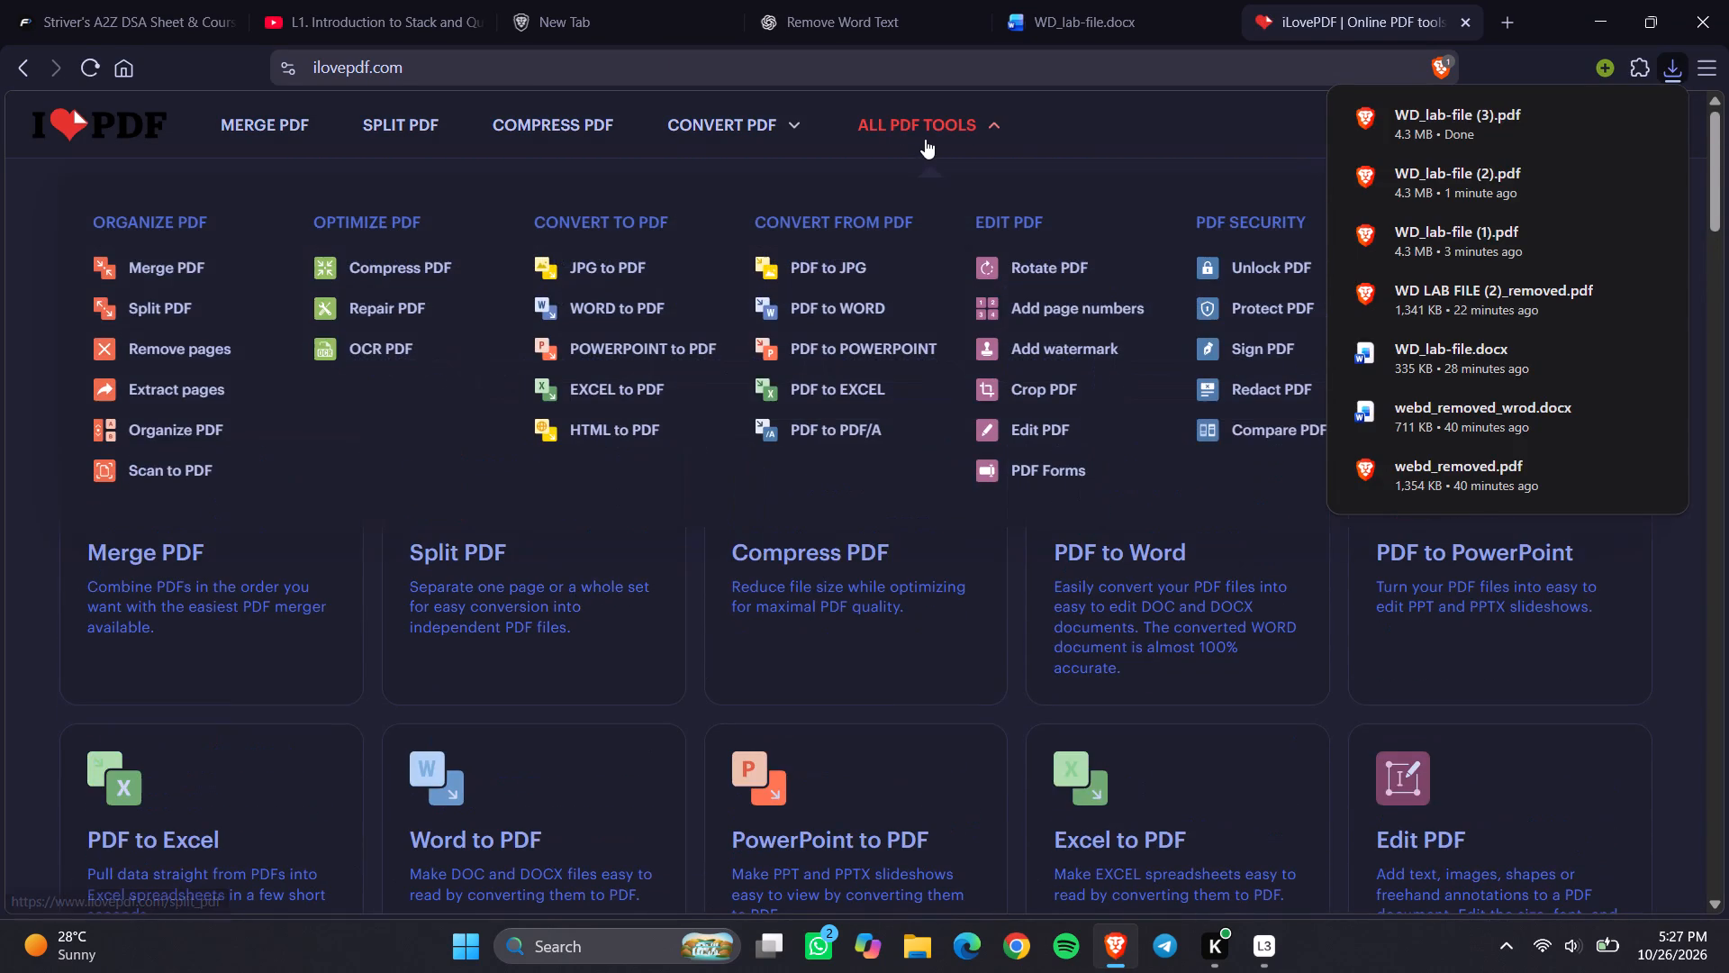
{"action": "left_click", "coordinate": [223, 392]}
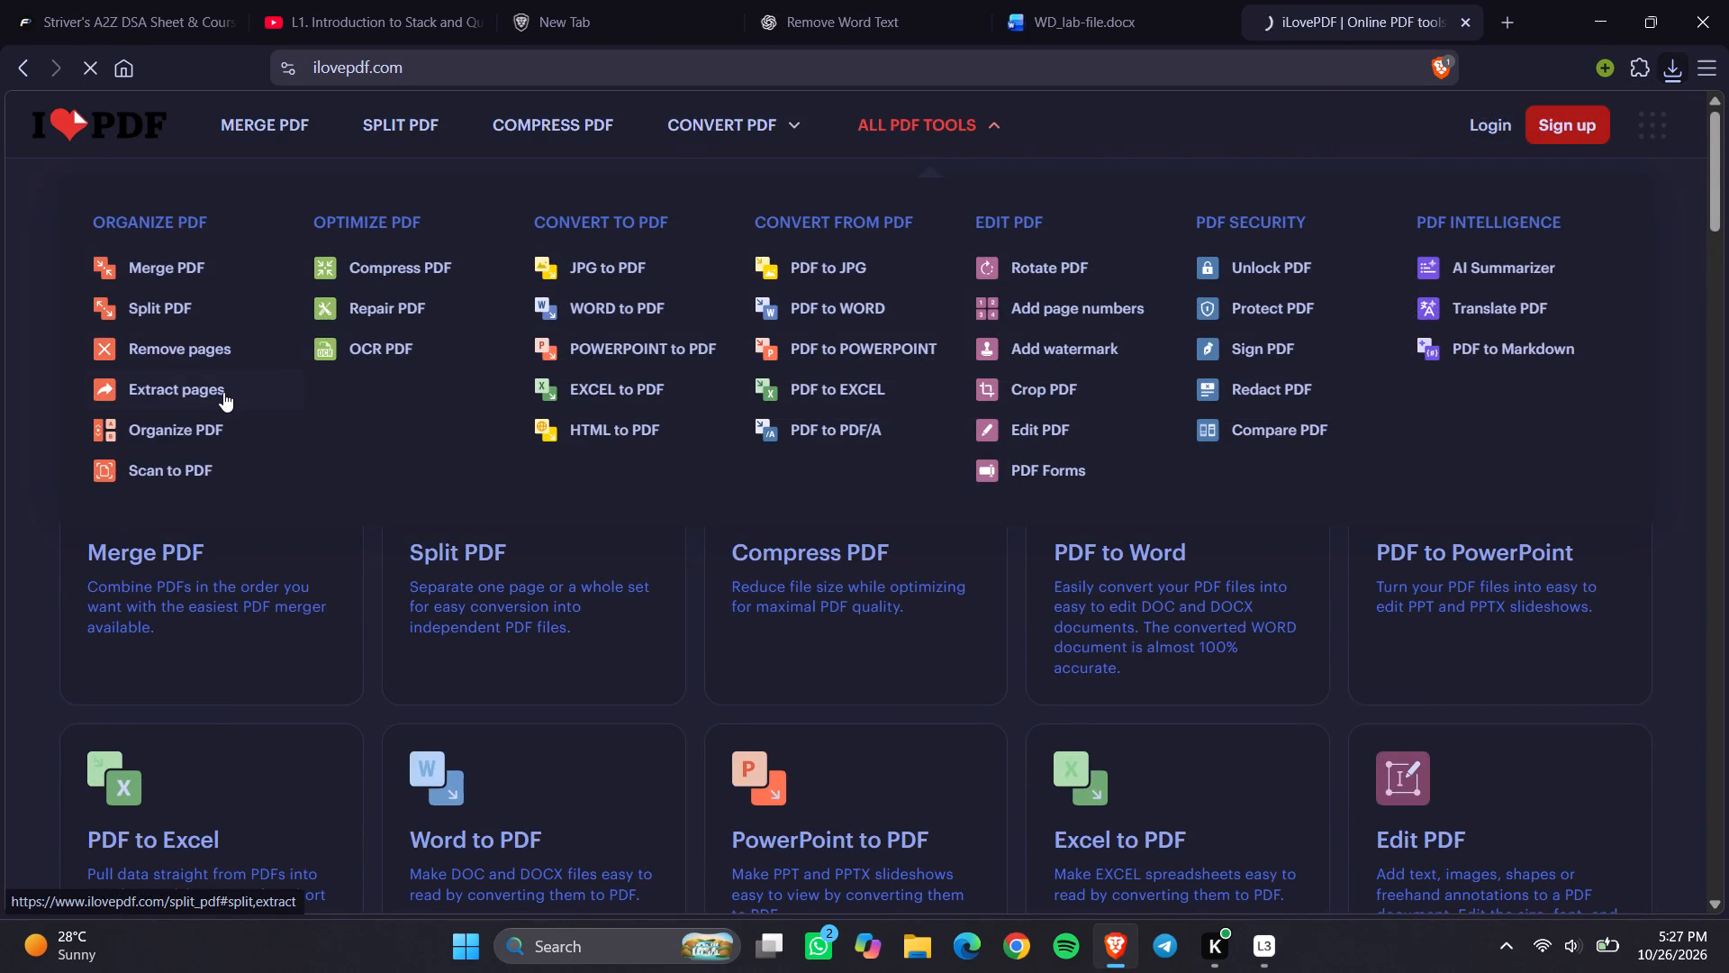
{"action": "left_click", "coordinate": [810, 373]}
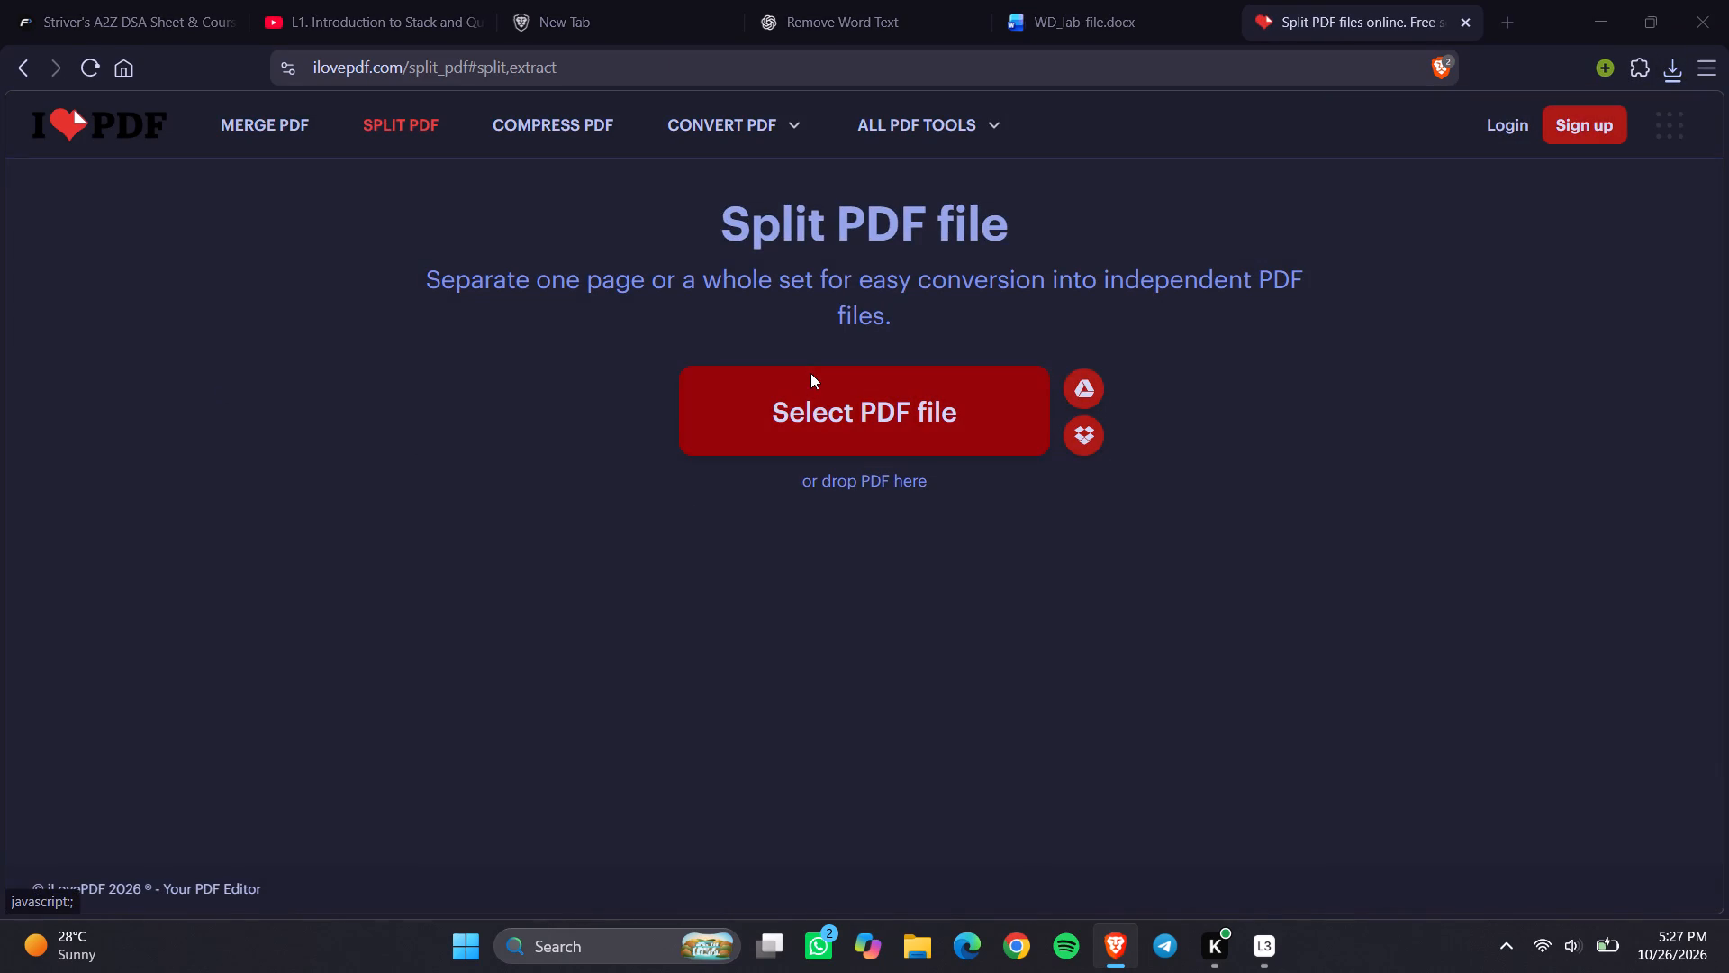
{"action": "scroll", "coordinate": [404, 372], "scroll_direction": "down", "scroll_amount": 7}
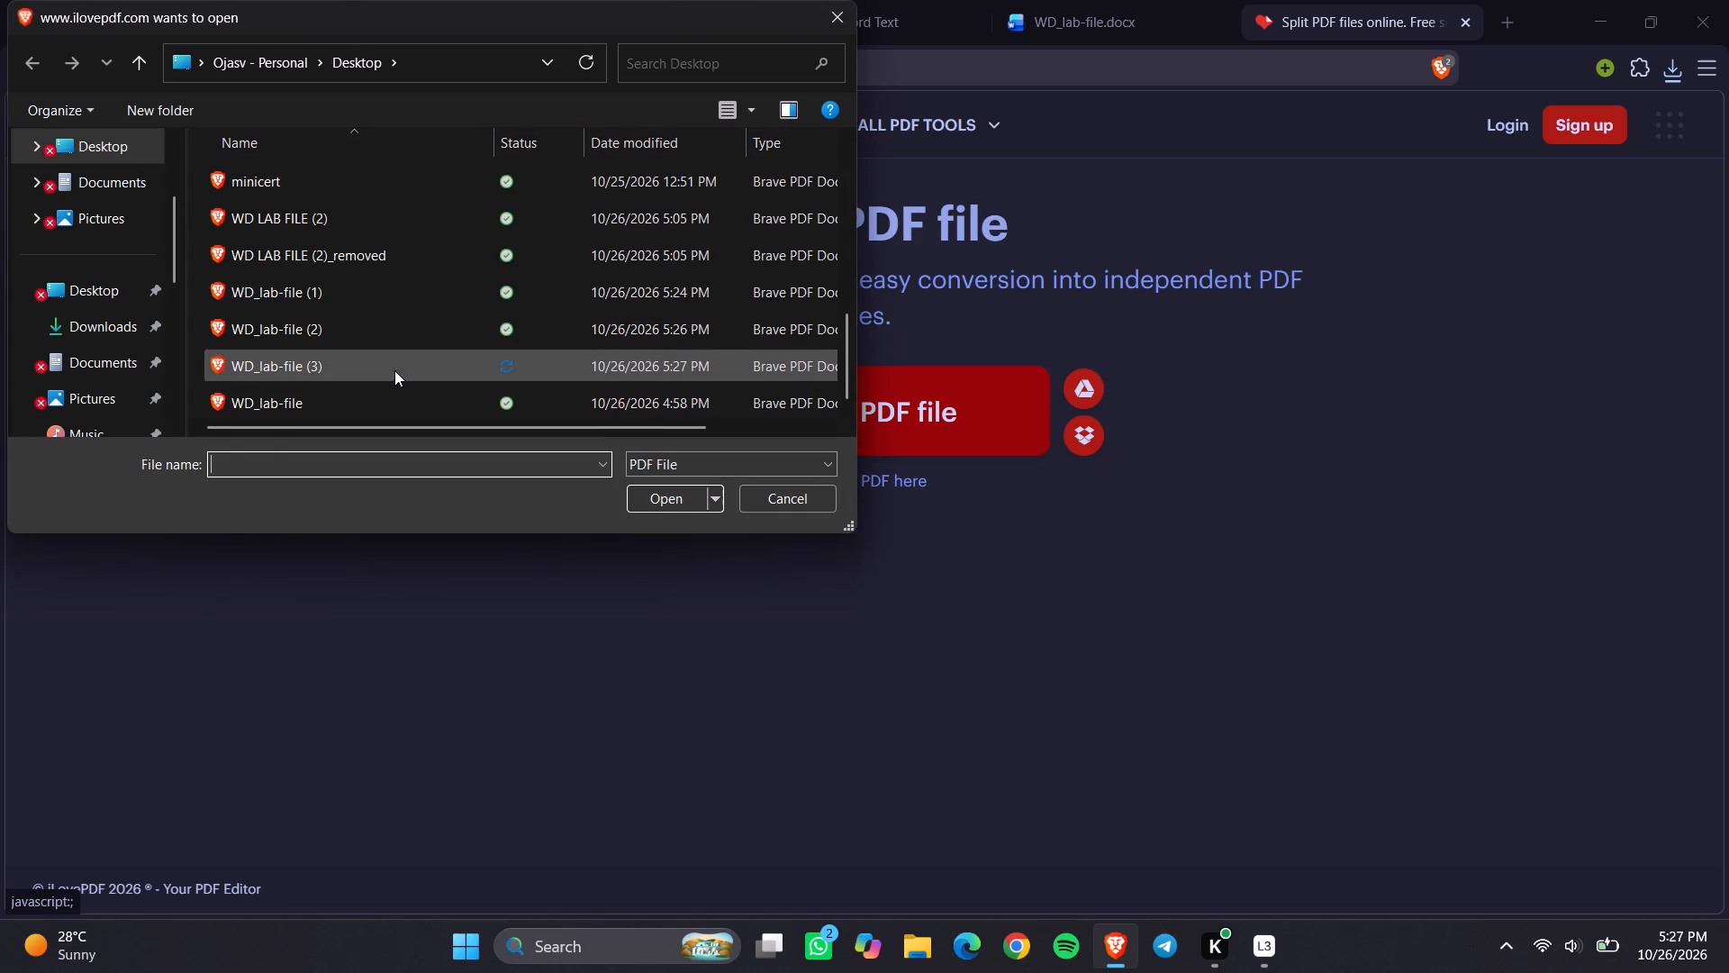
{"action": "left_click", "coordinate": [384, 368]}
{"action": "left_click", "coordinate": [683, 497]}
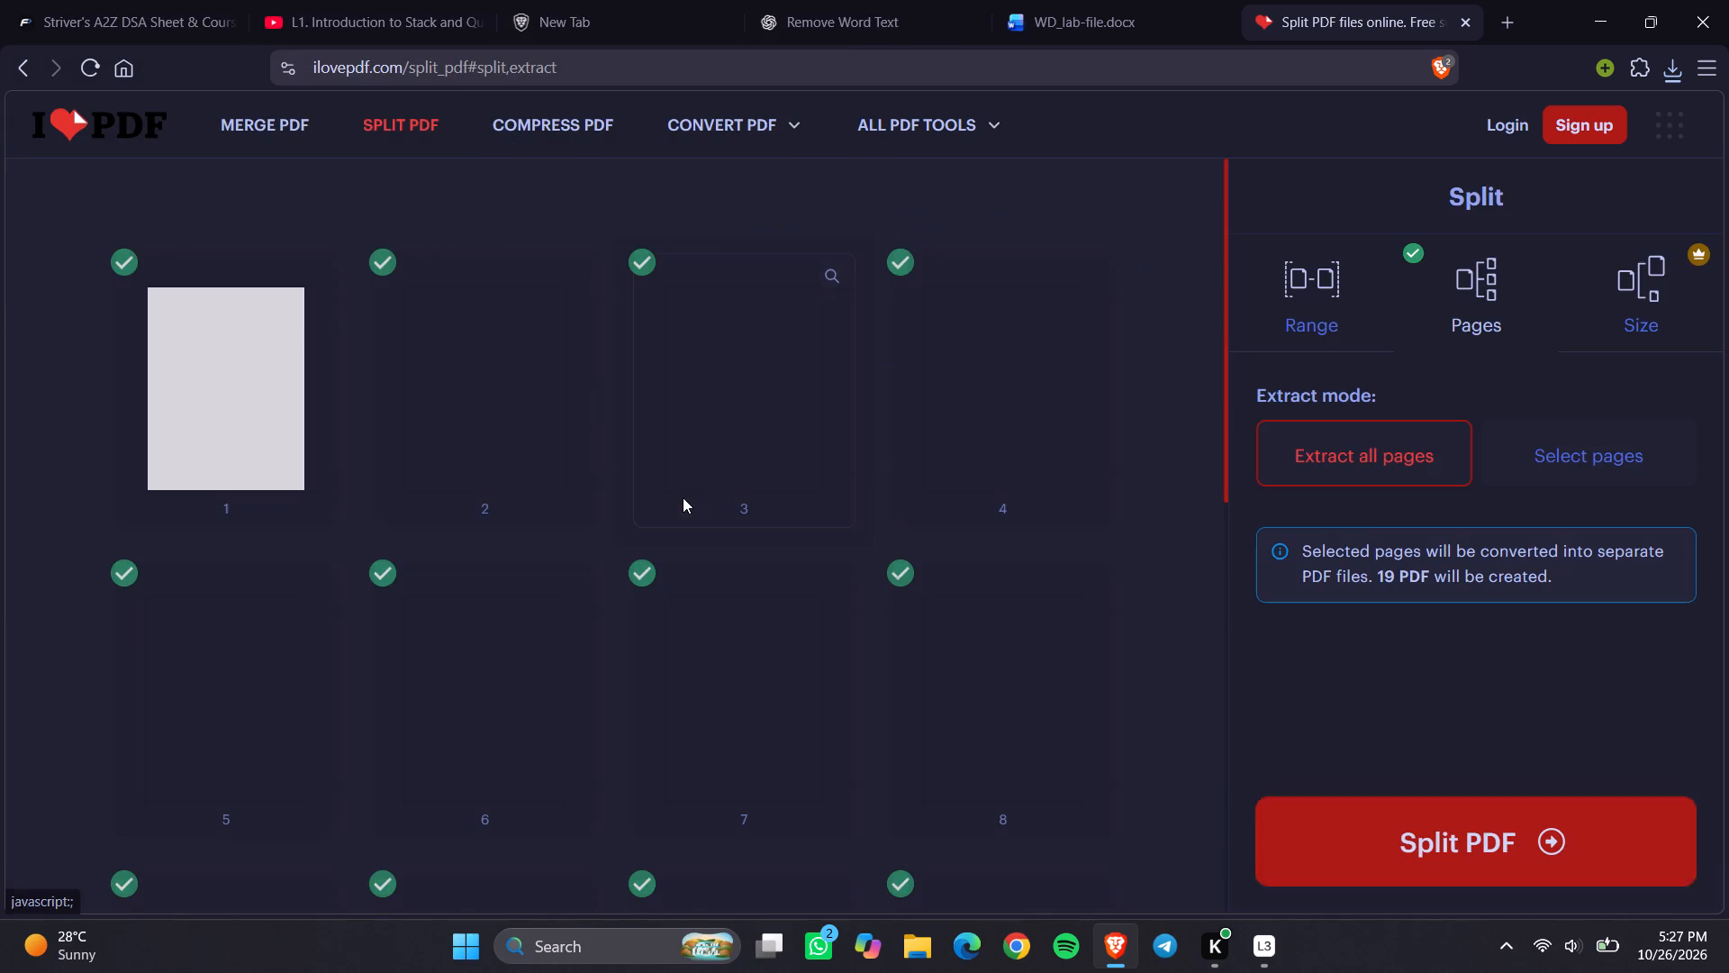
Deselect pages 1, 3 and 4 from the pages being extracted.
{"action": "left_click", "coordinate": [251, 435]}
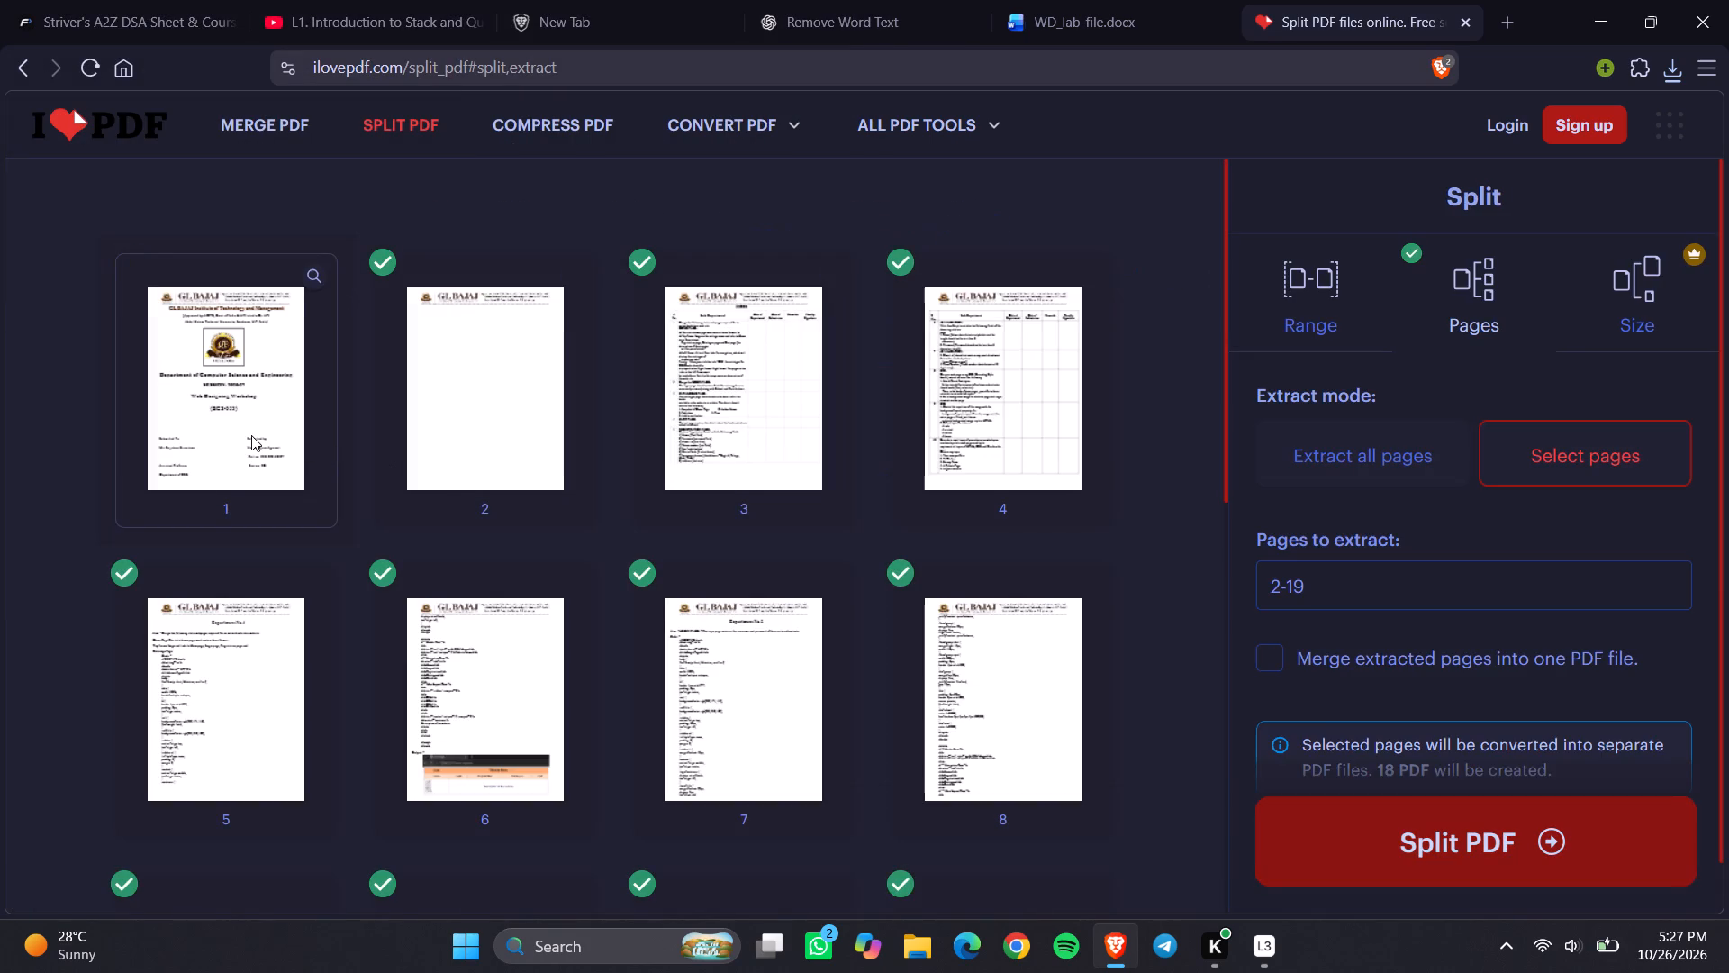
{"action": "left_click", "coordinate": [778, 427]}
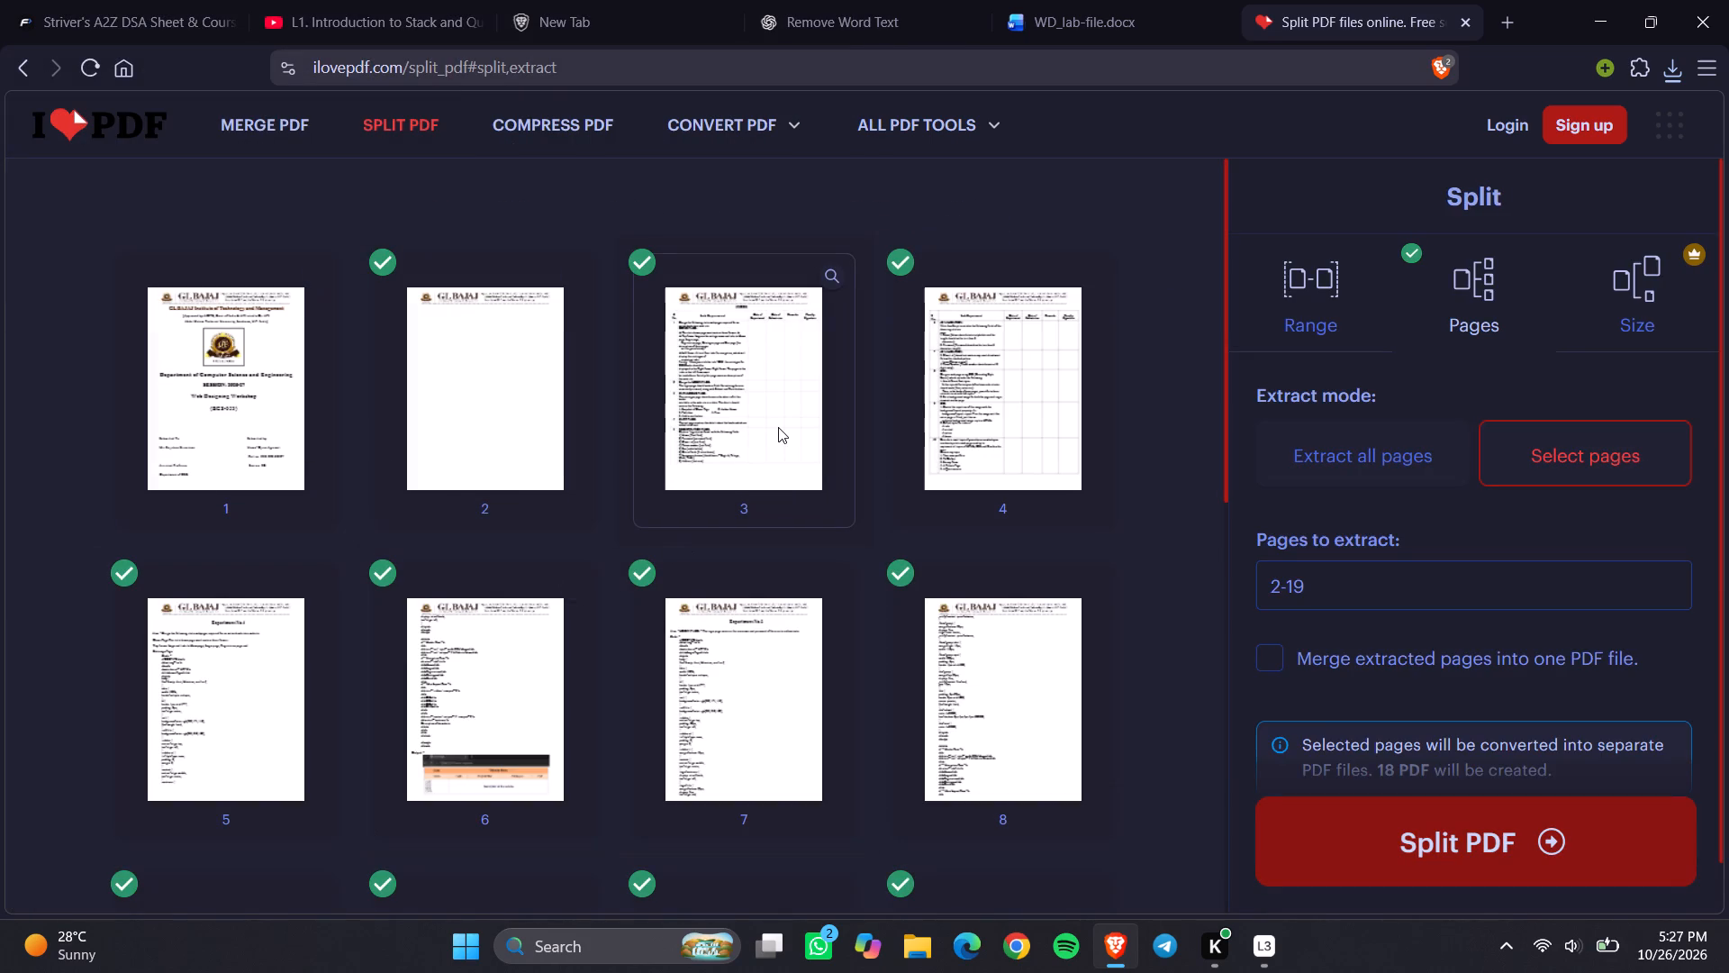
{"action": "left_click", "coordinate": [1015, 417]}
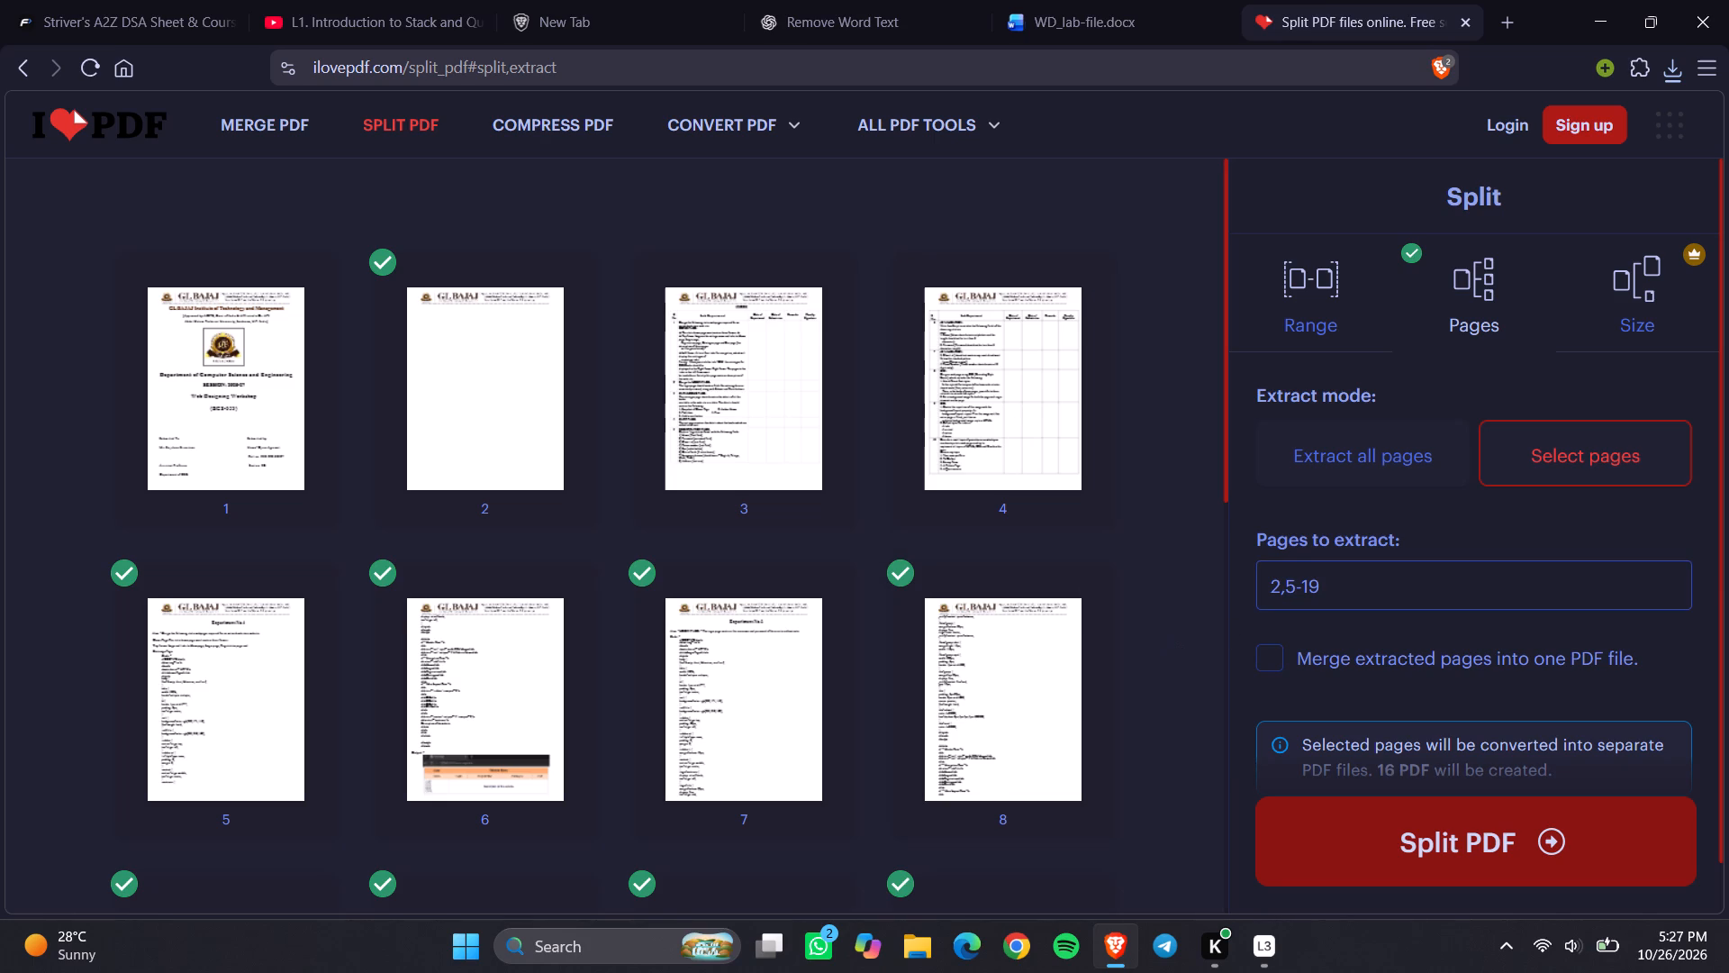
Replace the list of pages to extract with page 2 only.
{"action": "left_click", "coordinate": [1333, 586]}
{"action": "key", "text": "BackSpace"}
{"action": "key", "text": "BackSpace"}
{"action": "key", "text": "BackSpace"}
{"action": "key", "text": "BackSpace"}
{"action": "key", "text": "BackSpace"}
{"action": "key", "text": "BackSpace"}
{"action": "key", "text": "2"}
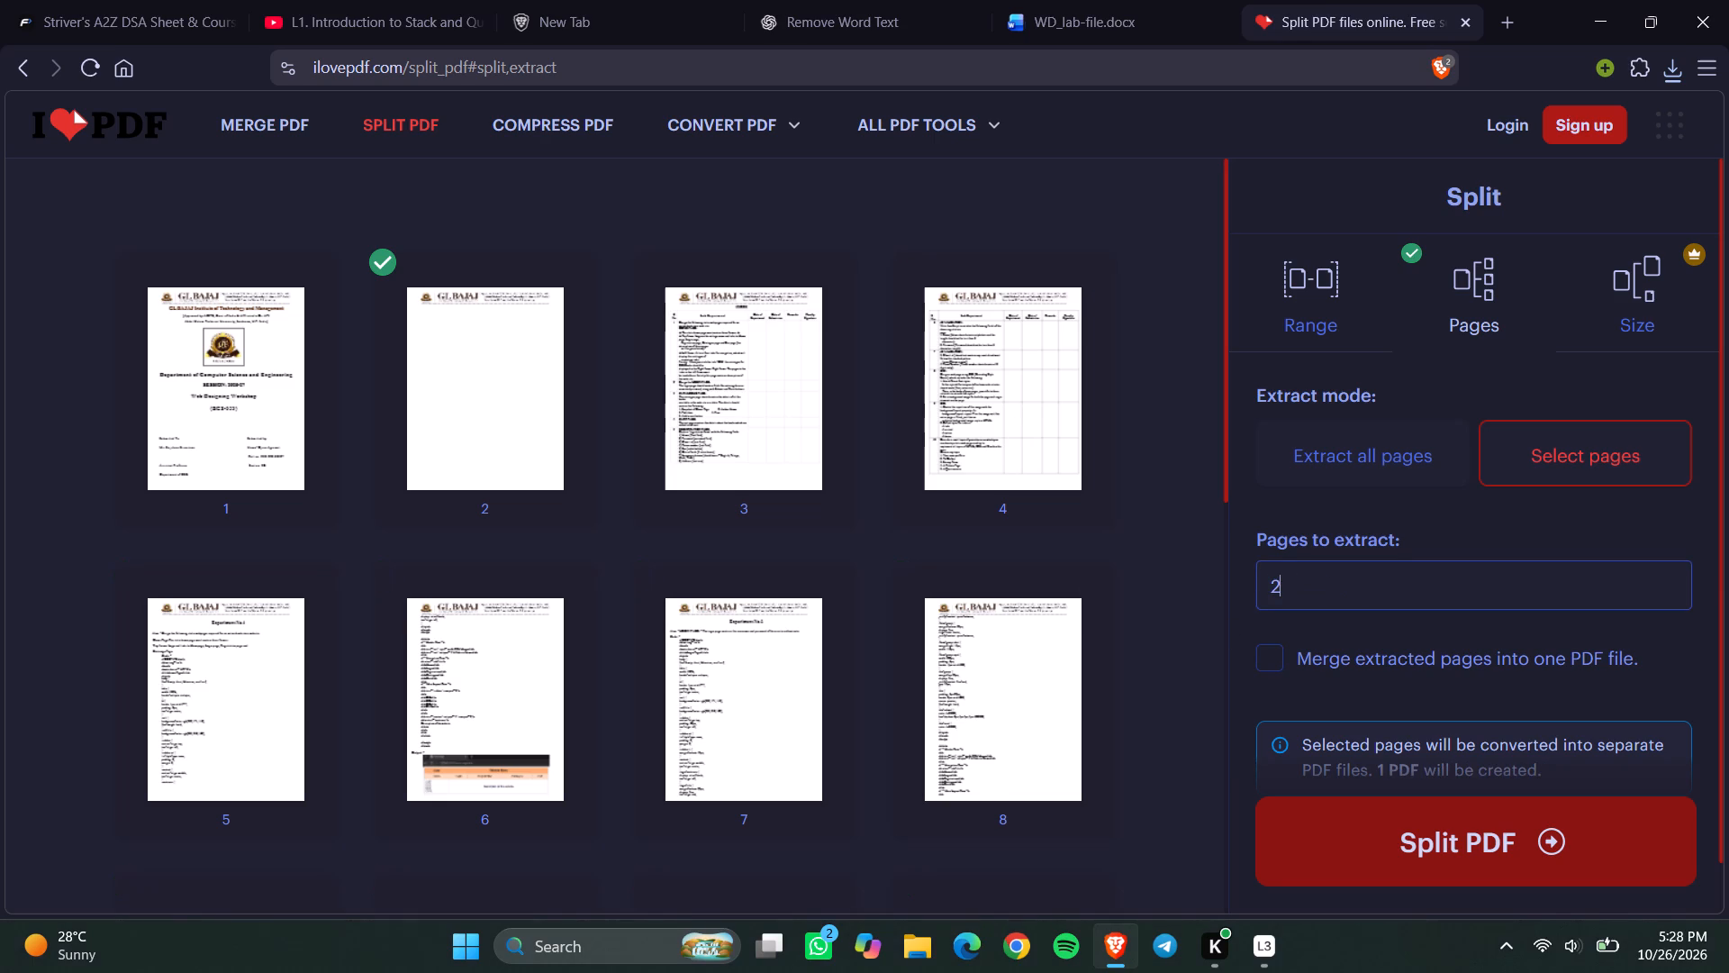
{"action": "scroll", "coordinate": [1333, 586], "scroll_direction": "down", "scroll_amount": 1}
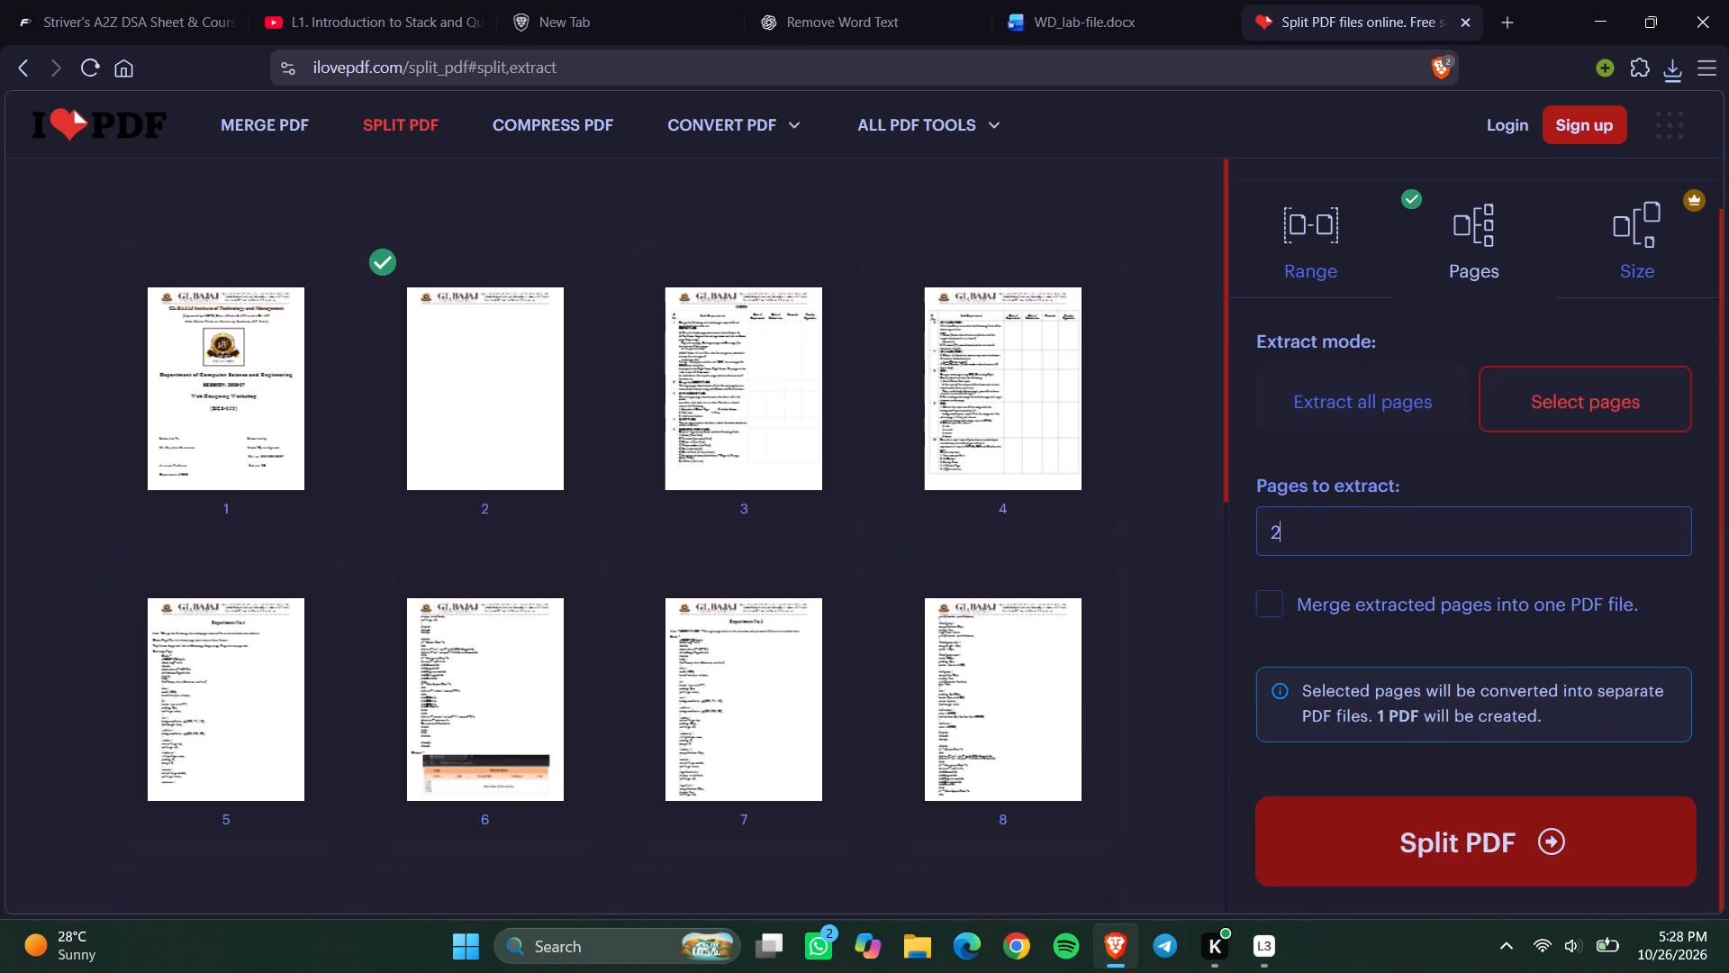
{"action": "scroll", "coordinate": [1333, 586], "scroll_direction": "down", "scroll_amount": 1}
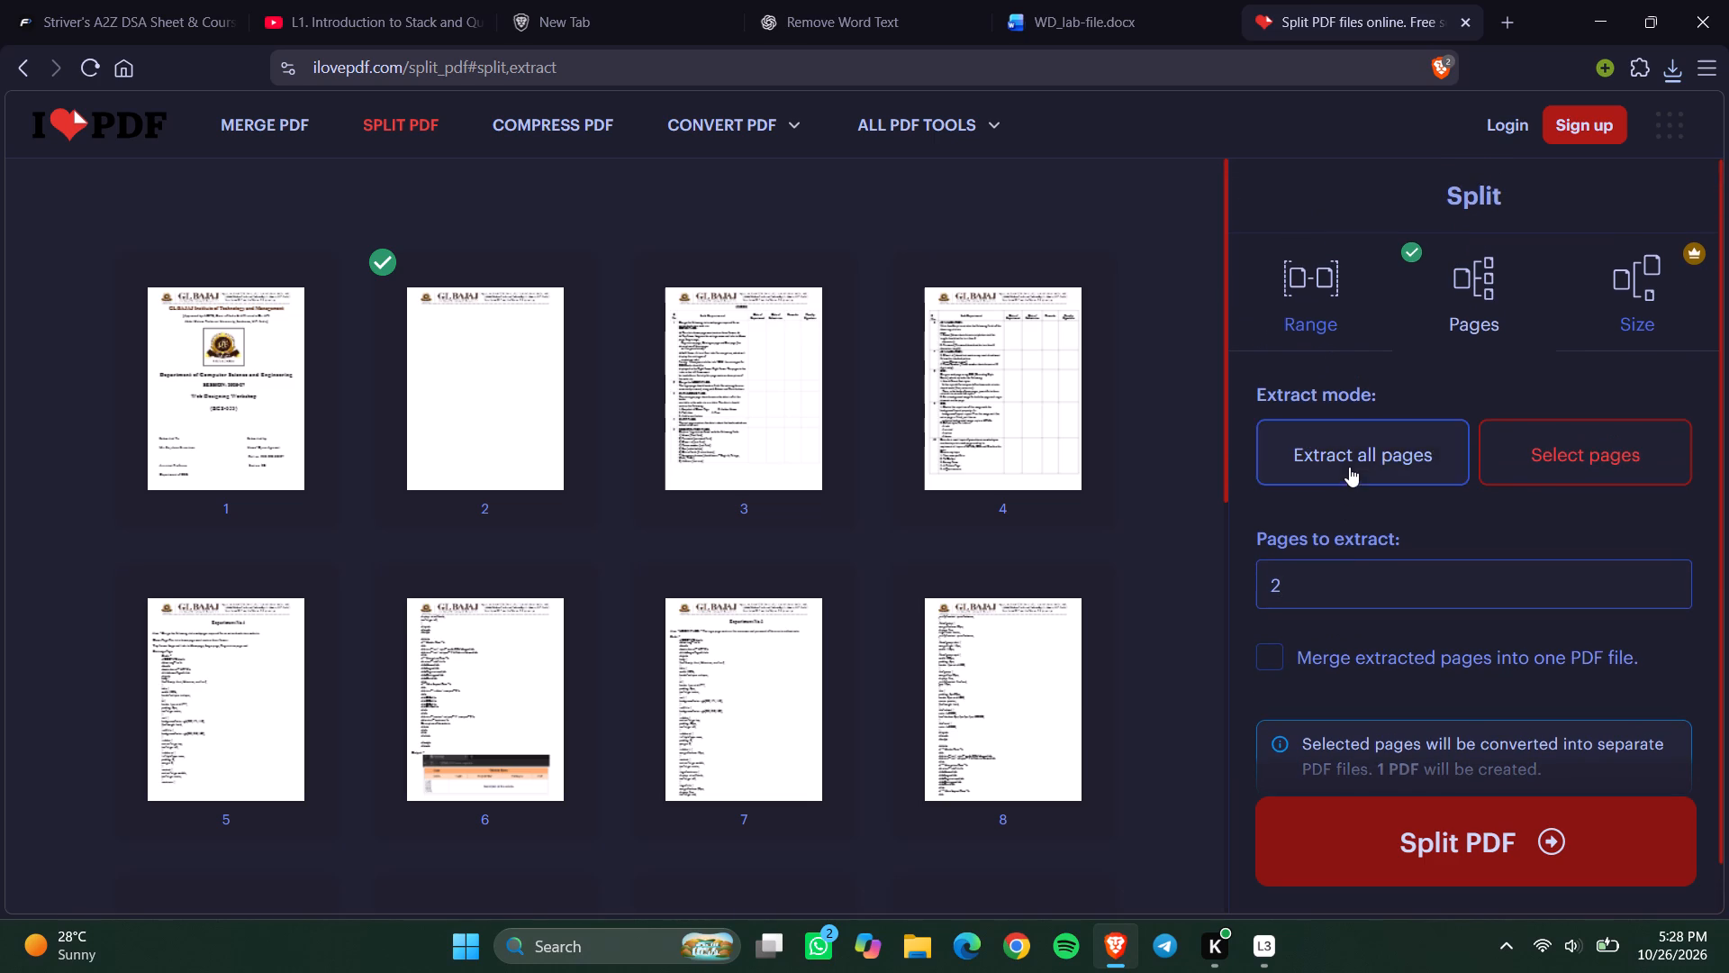
Reset the page selection and set the pages to extract to 2,3,4.
{"action": "left_click", "coordinate": [1534, 473]}
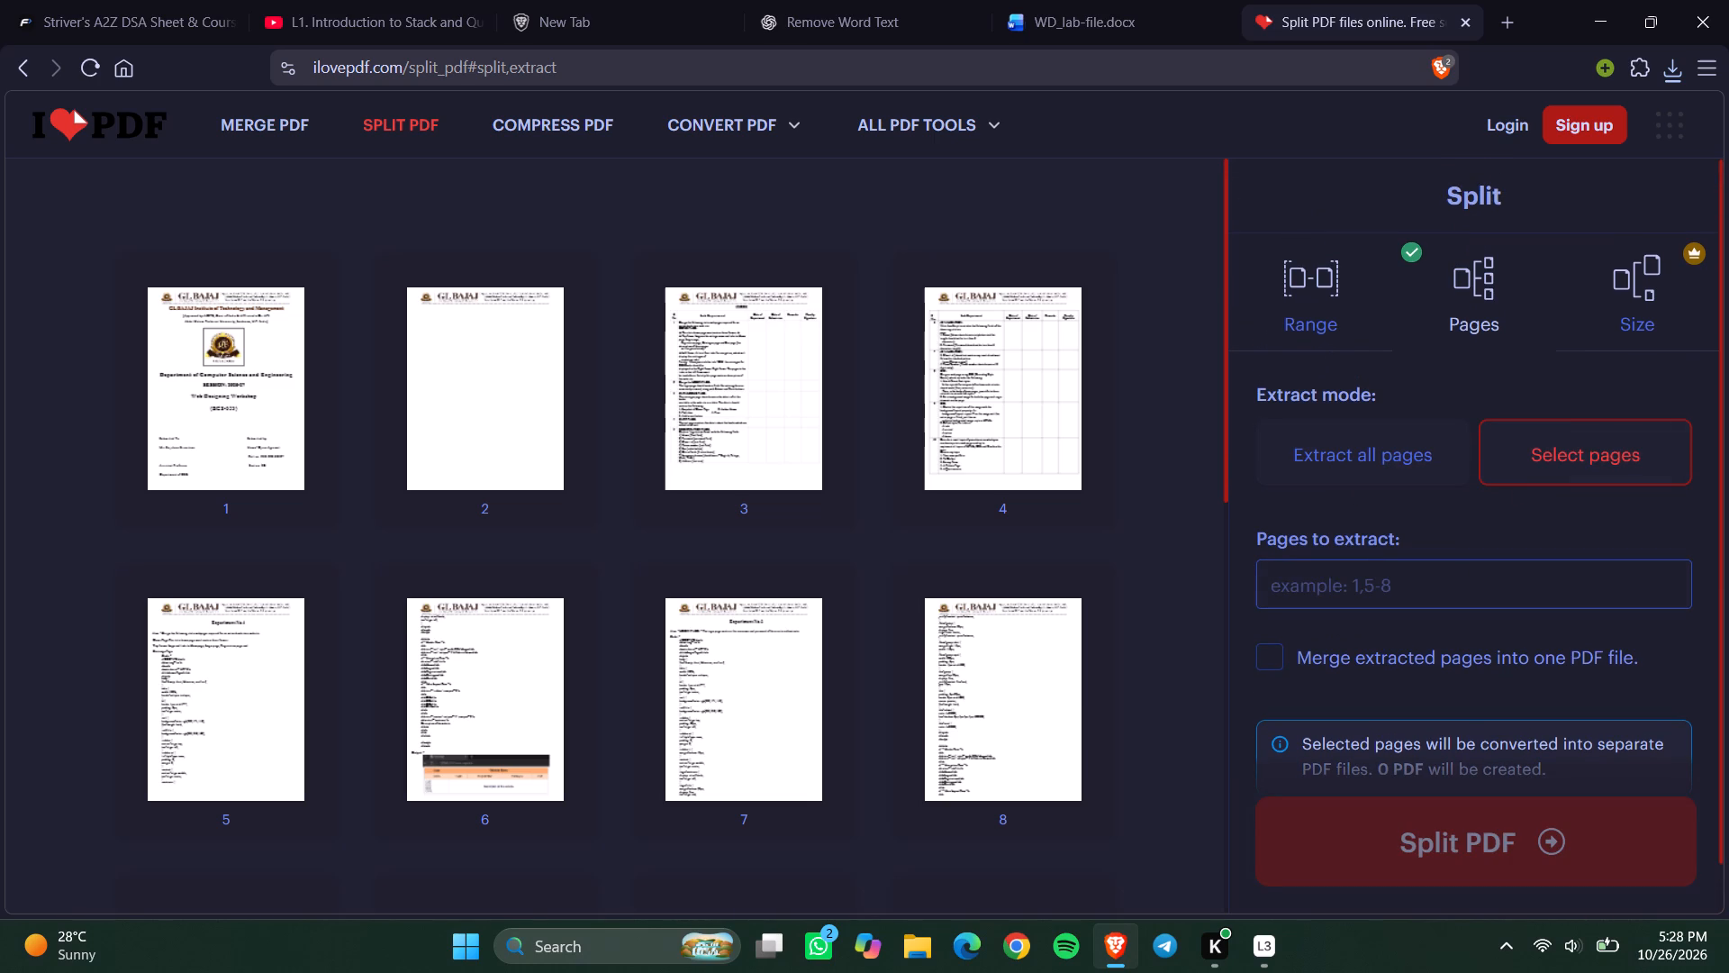
{"action": "left_click", "coordinate": [1446, 578]}
{"action": "key", "text": "2"}
{"action": "type", "text": ",3,4"}
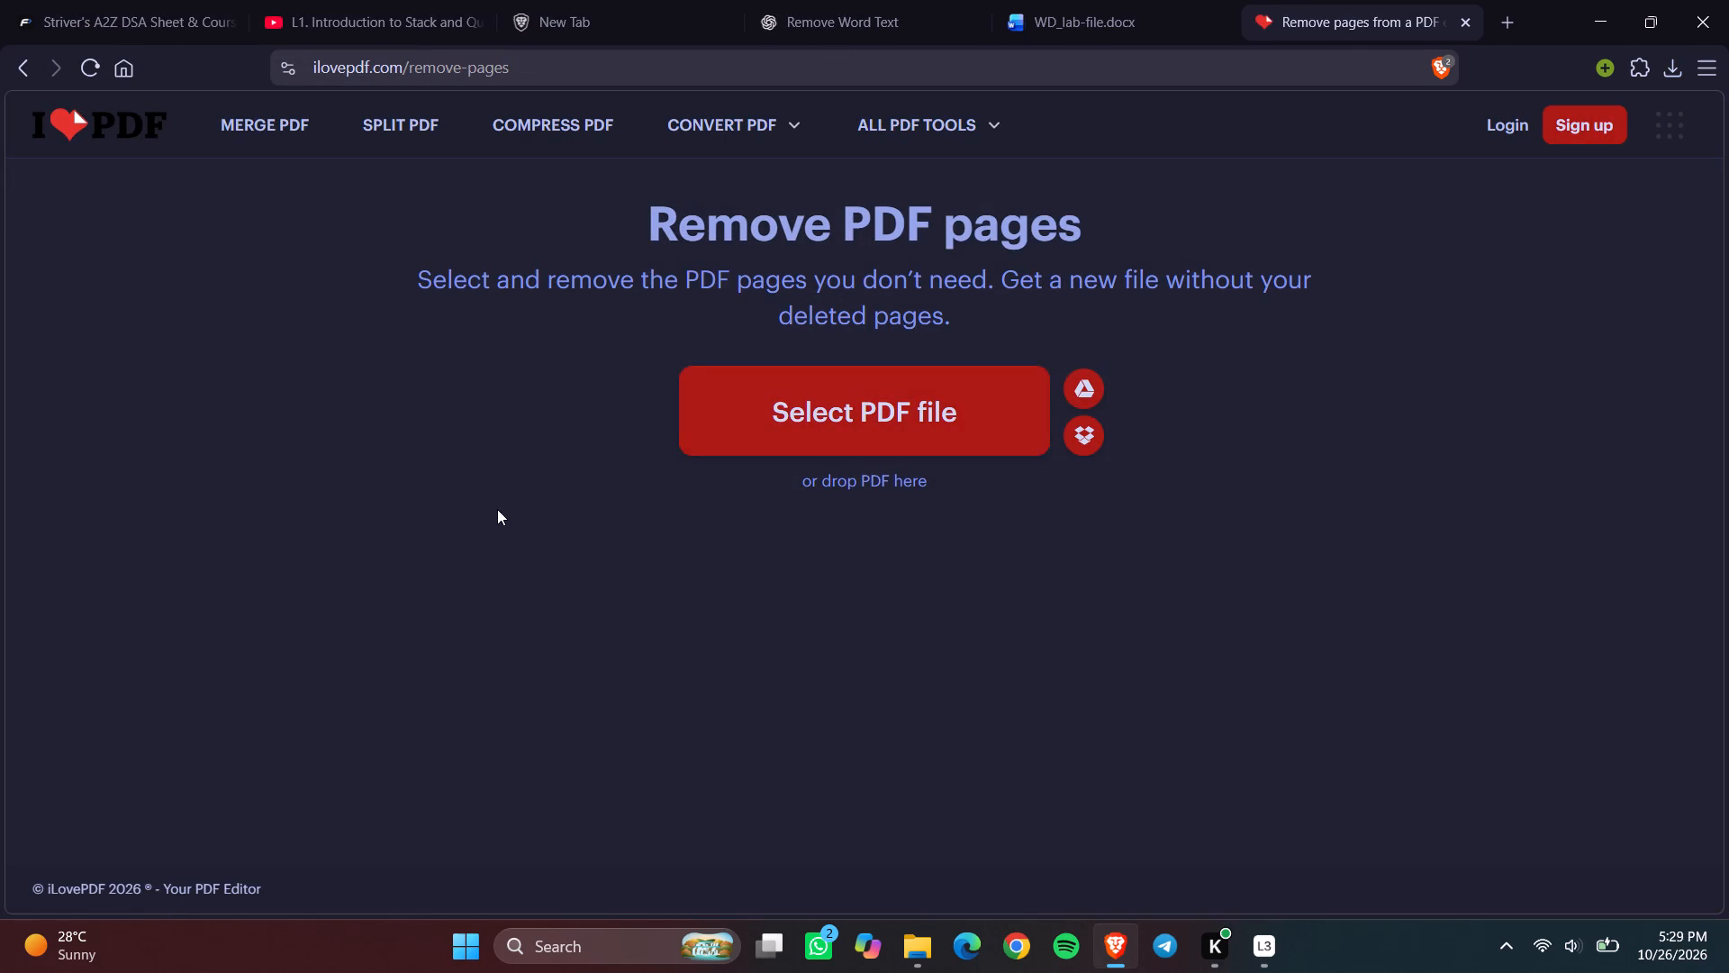
{"action": "left_click", "coordinate": [856, 401]}
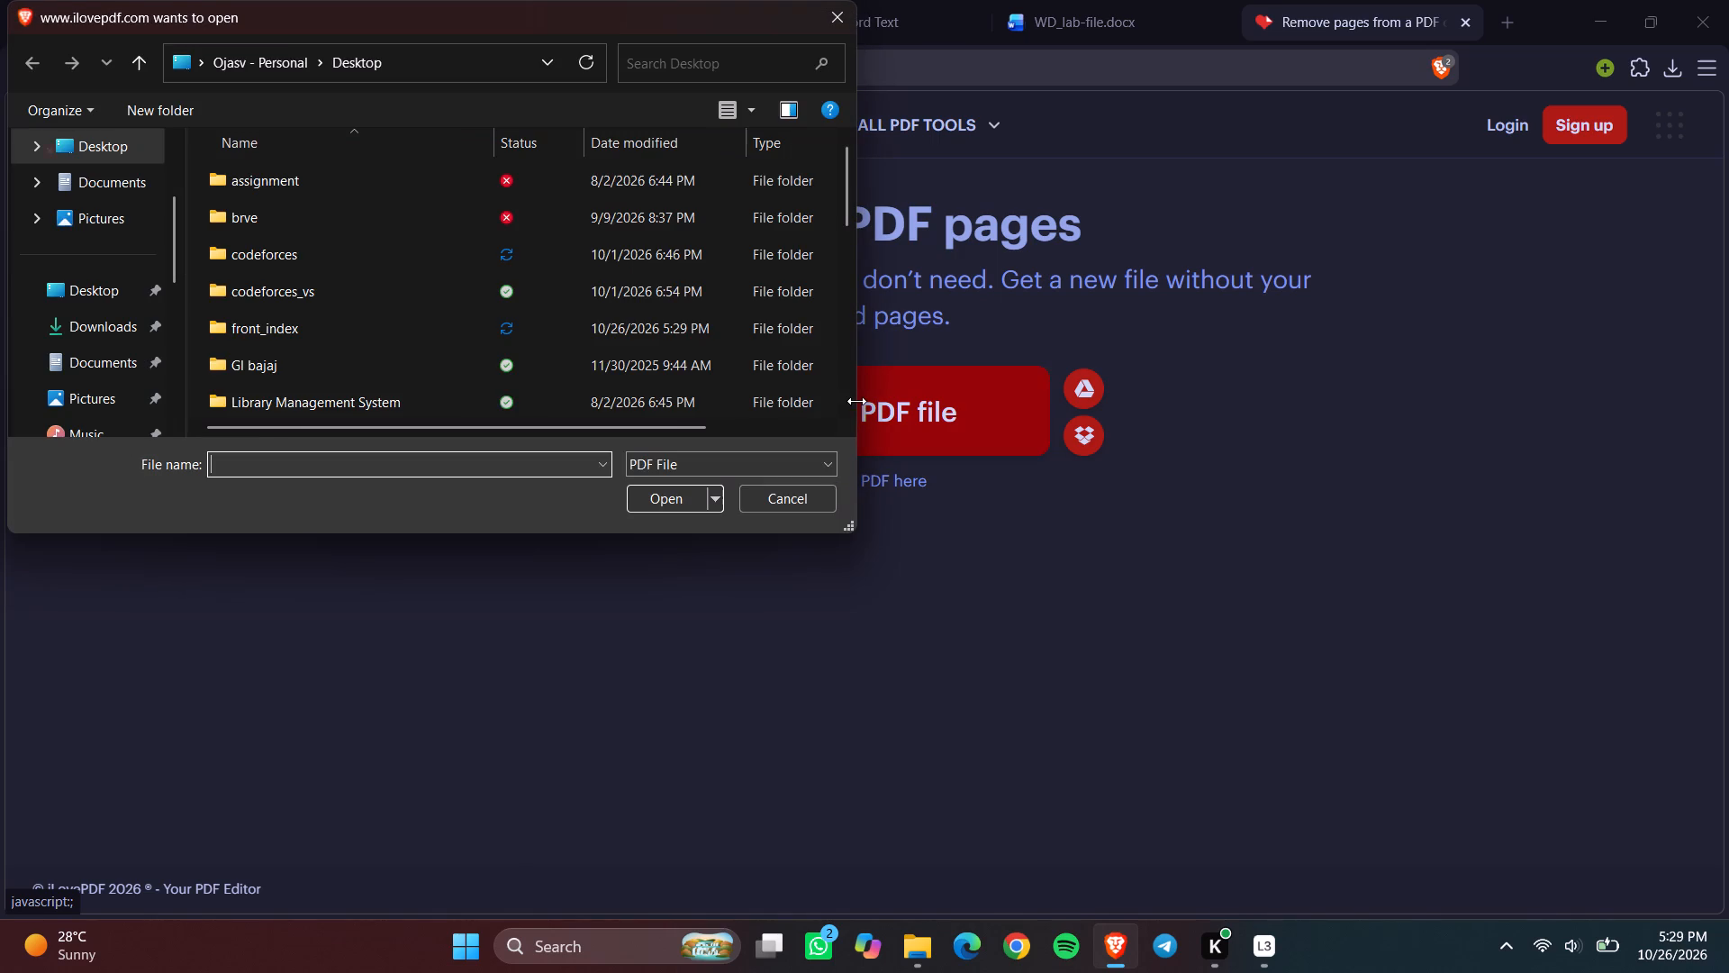
{"action": "scroll", "coordinate": [412, 392], "scroll_direction": "down", "scroll_amount": 4}
{"action": "left_click", "coordinate": [386, 366]}
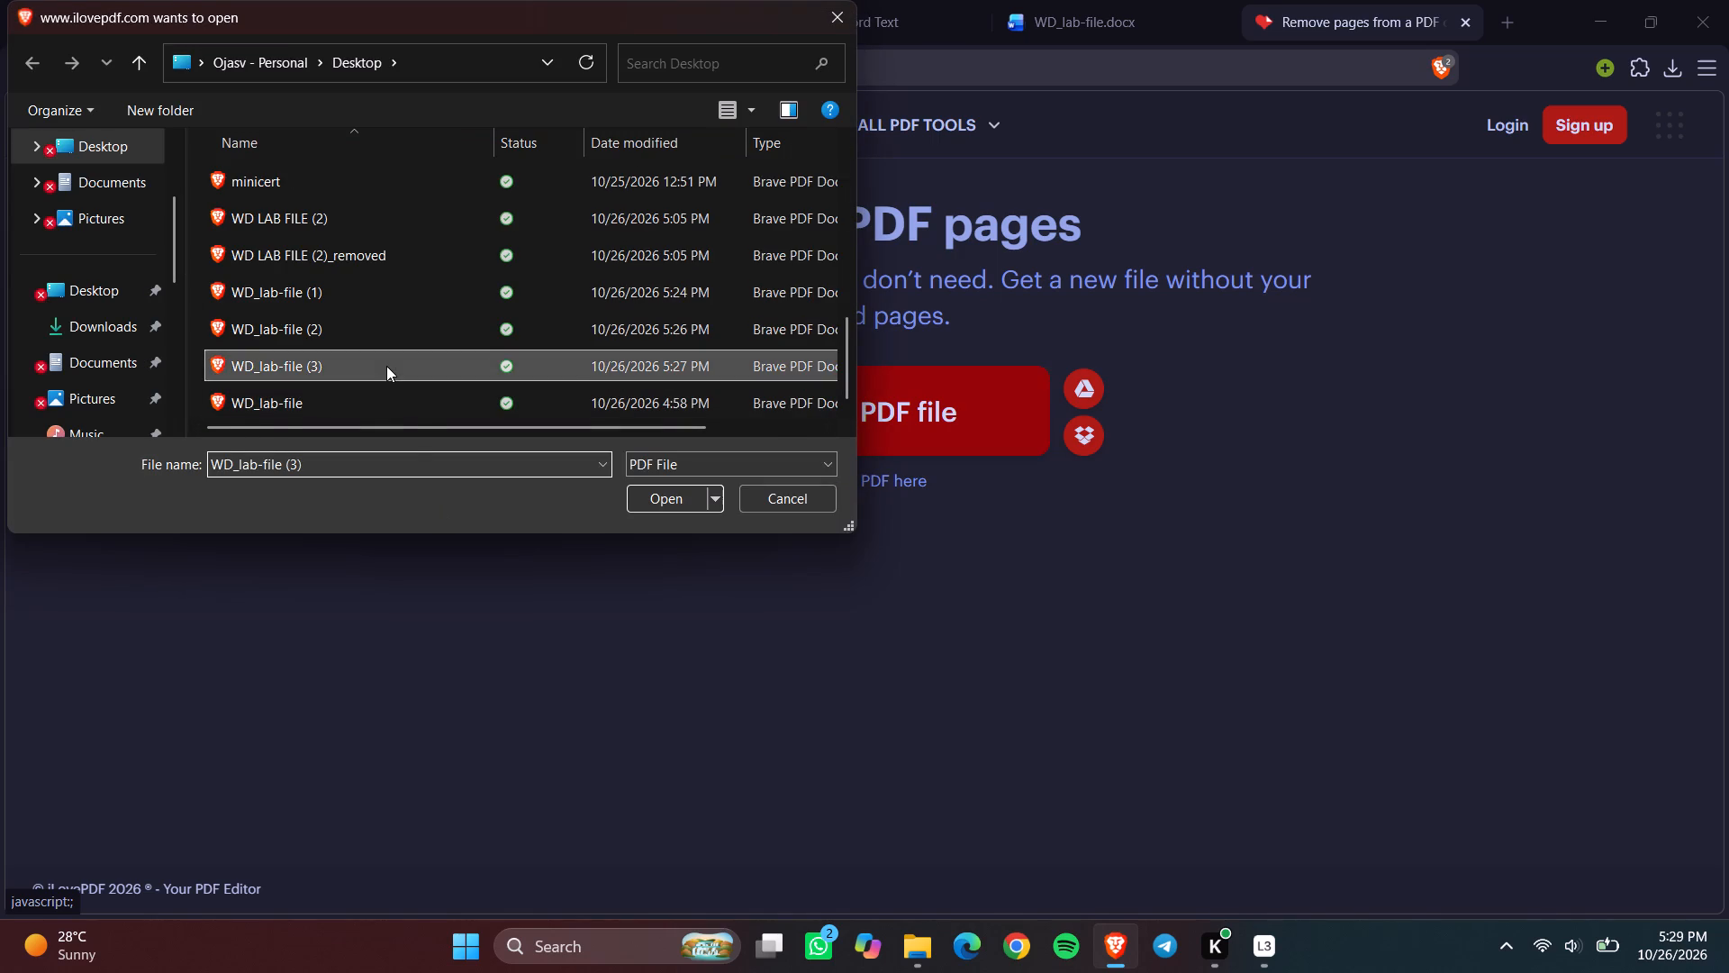
{"action": "left_click", "coordinate": [635, 498]}
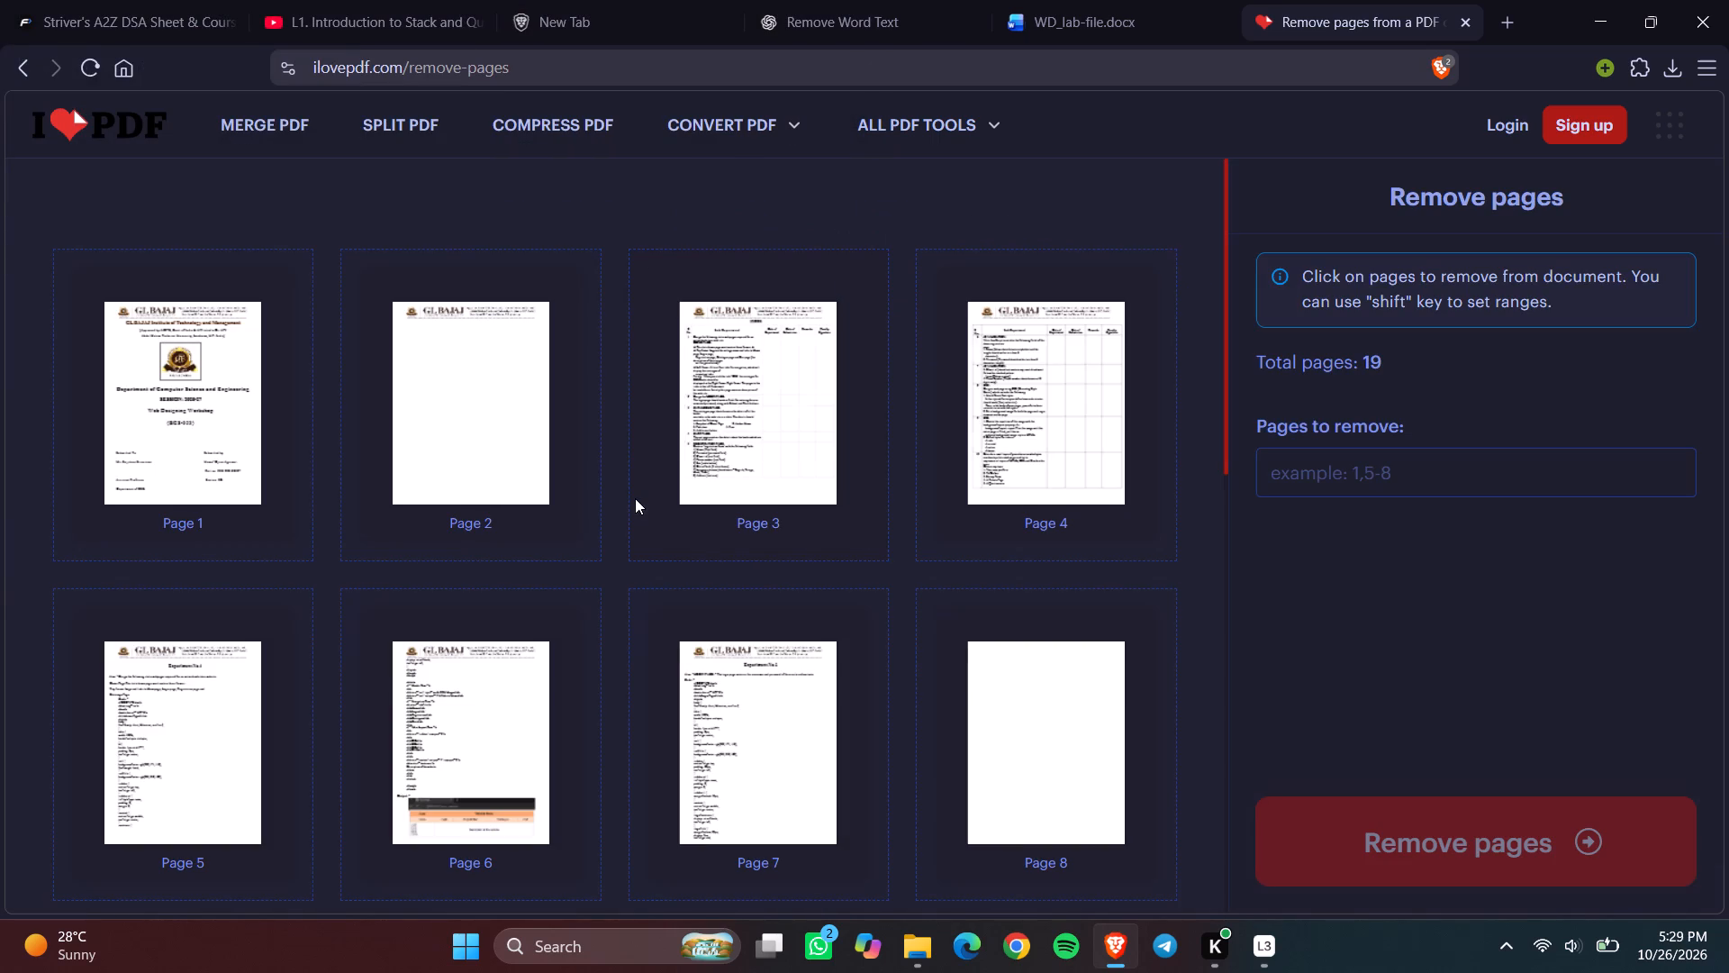
Mark page 2 and a range of pages starting at page 5 for removal.
{"action": "left_click", "coordinate": [476, 484]}
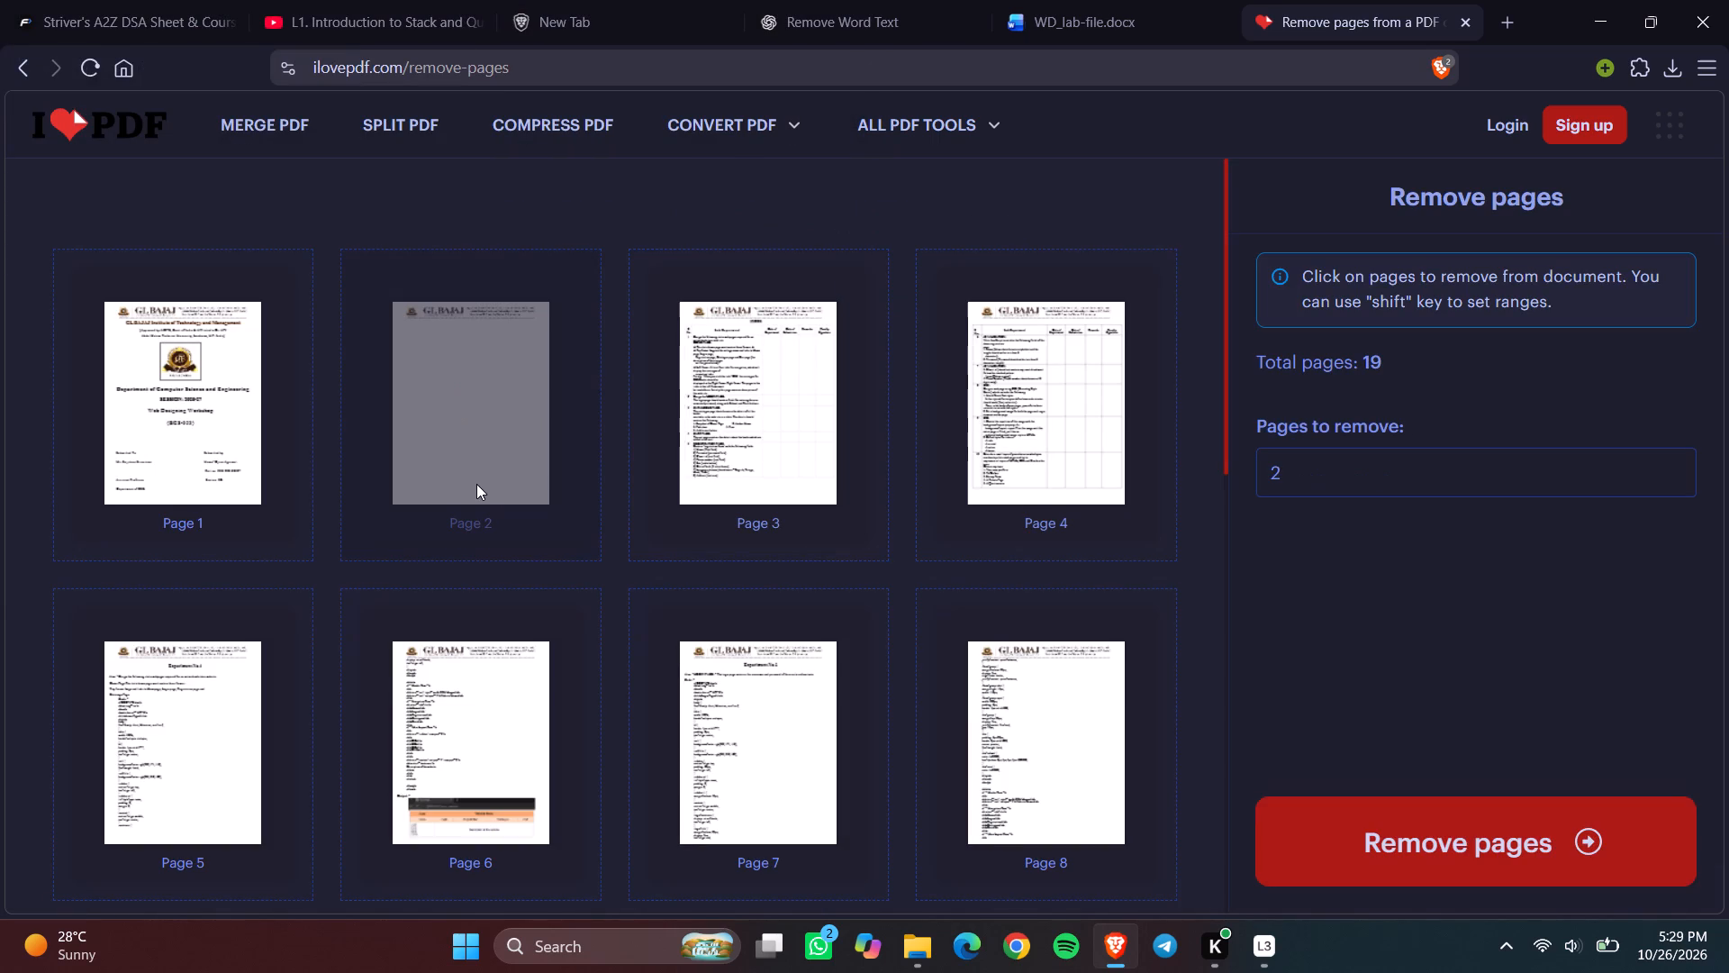
{"action": "left_click", "coordinate": [1306, 489]}
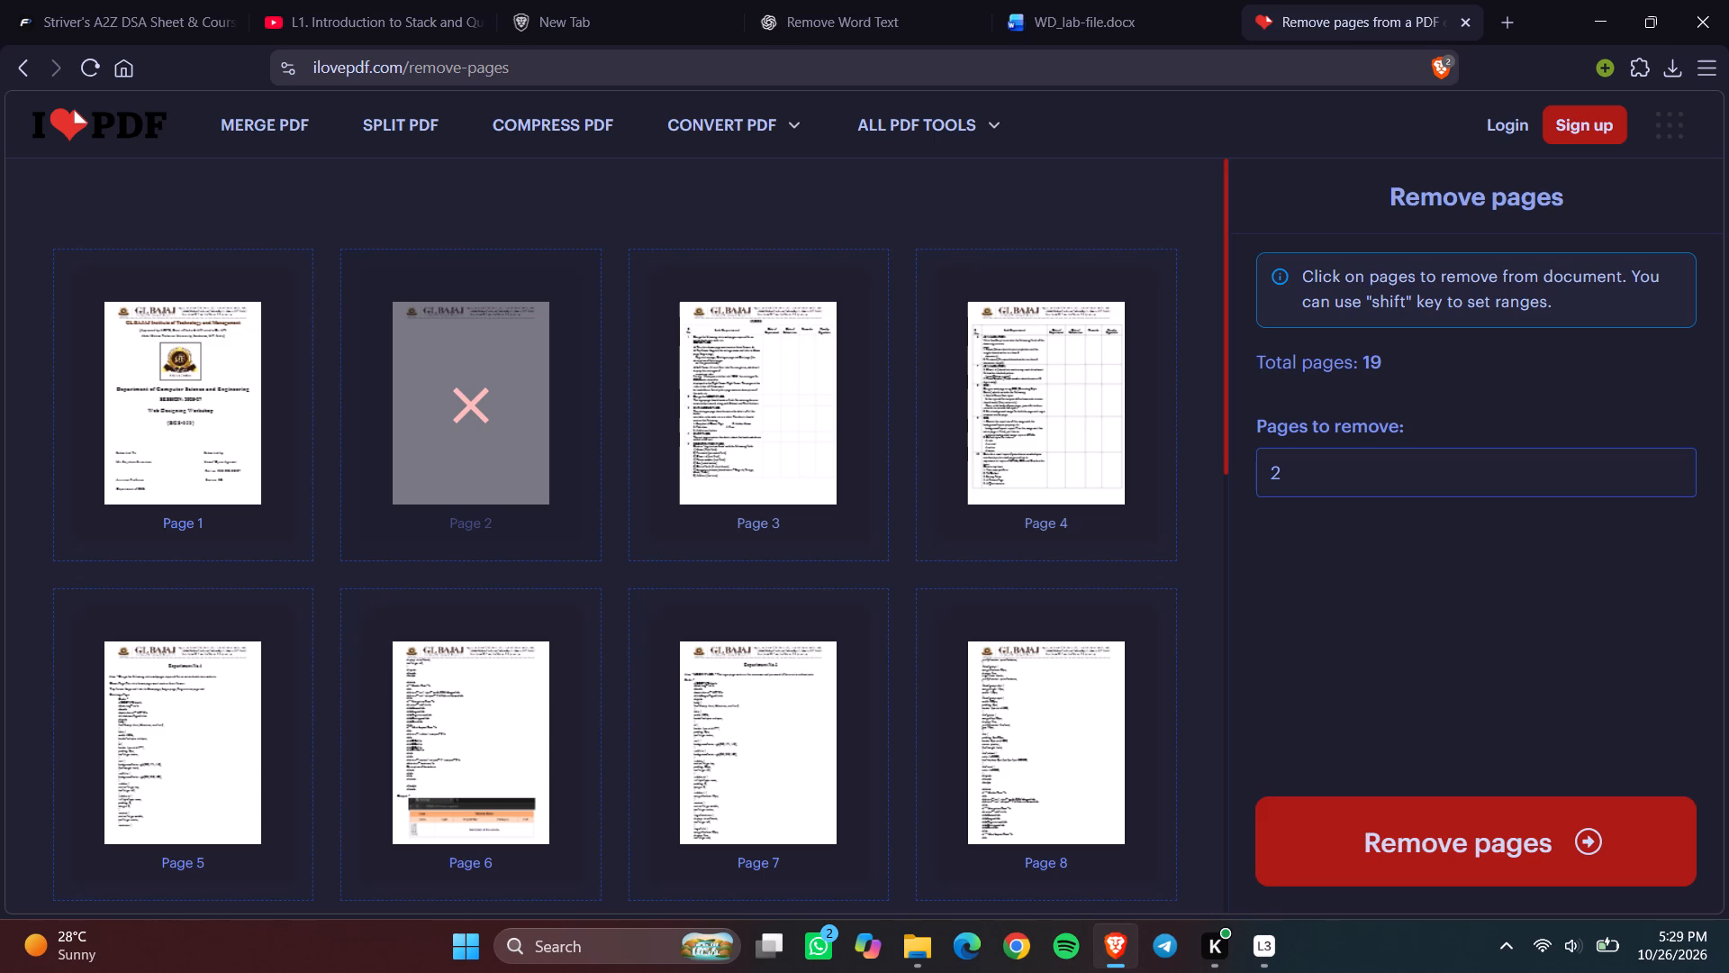
{"action": "key", "text": "comma"}
{"action": "left_click", "coordinate": [225, 787]}
{"action": "left_click", "coordinate": [514, 757]}
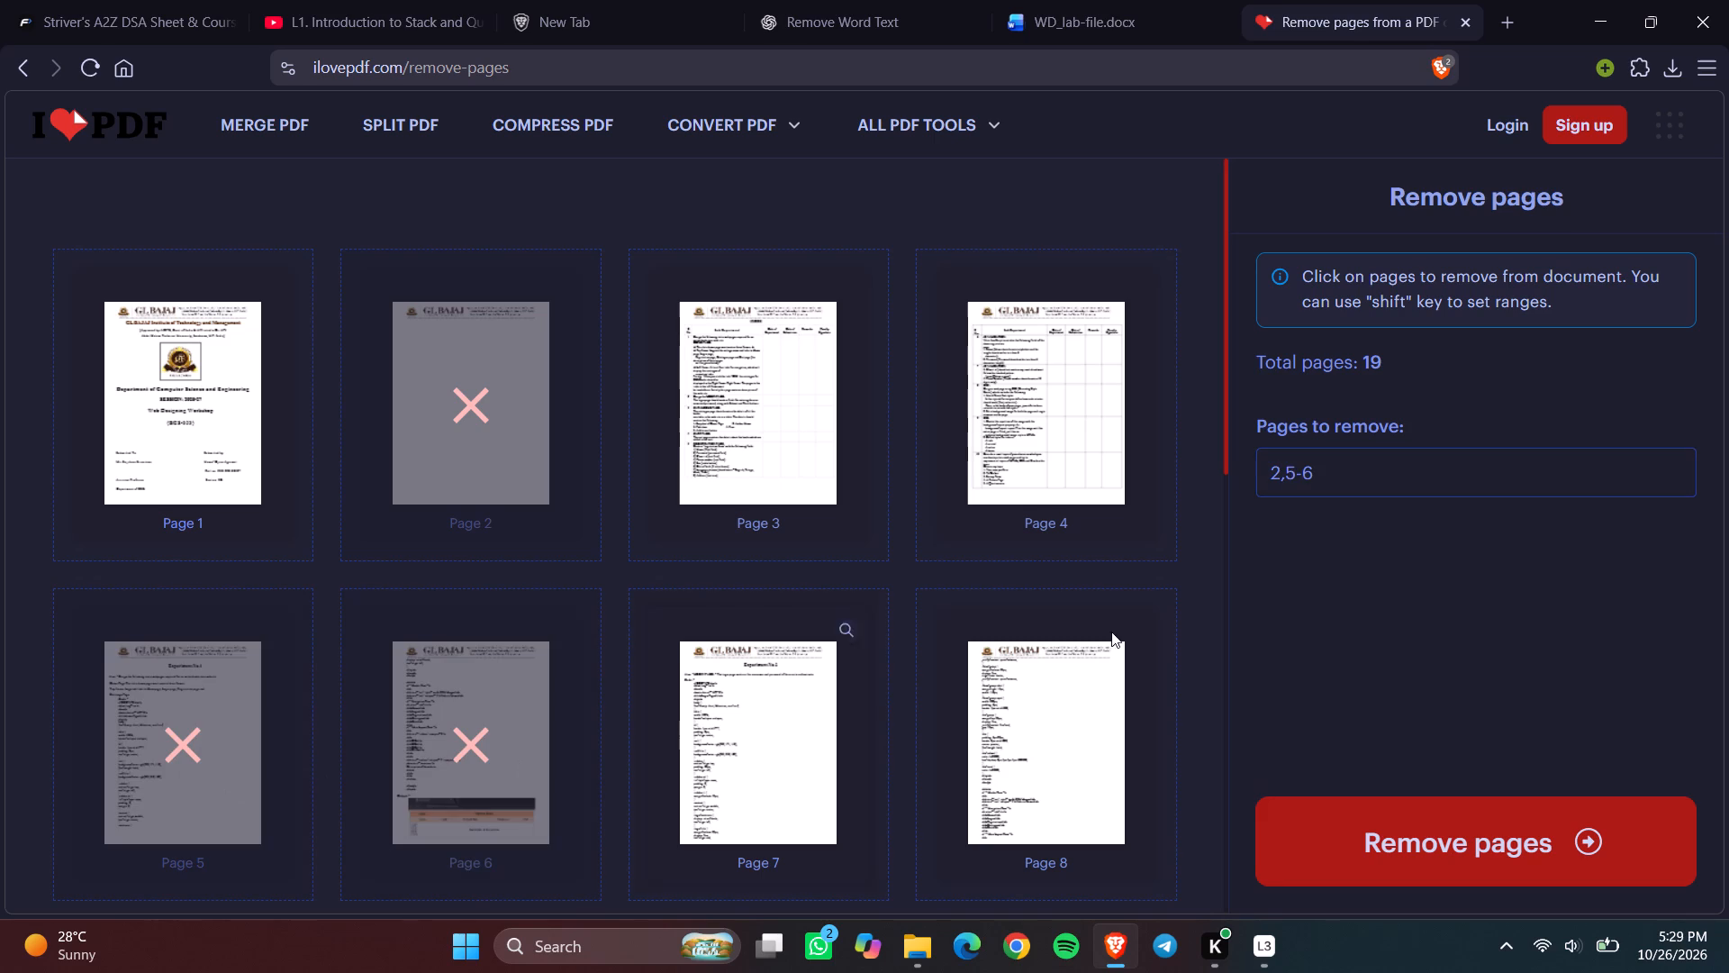
{"action": "left_click", "coordinate": [1330, 469]}
{"action": "key", "text": "BackSpace"}
{"action": "scroll", "coordinate": [986, 560], "scroll_direction": "down", "scroll_amount": 13}
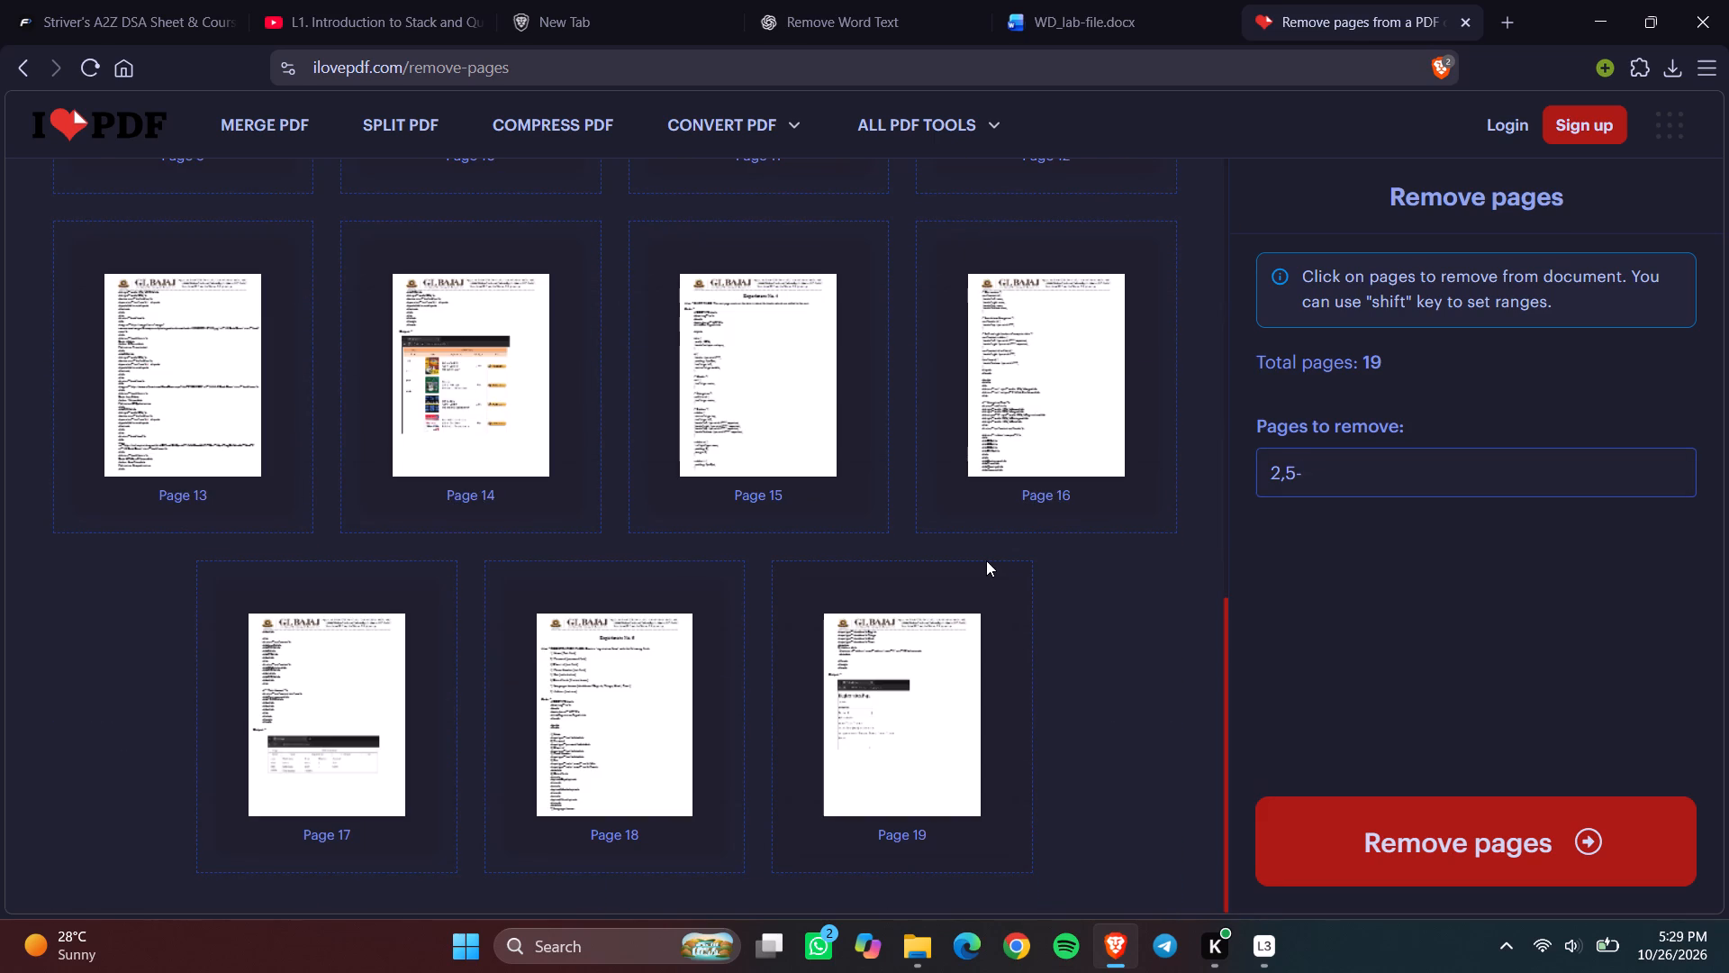
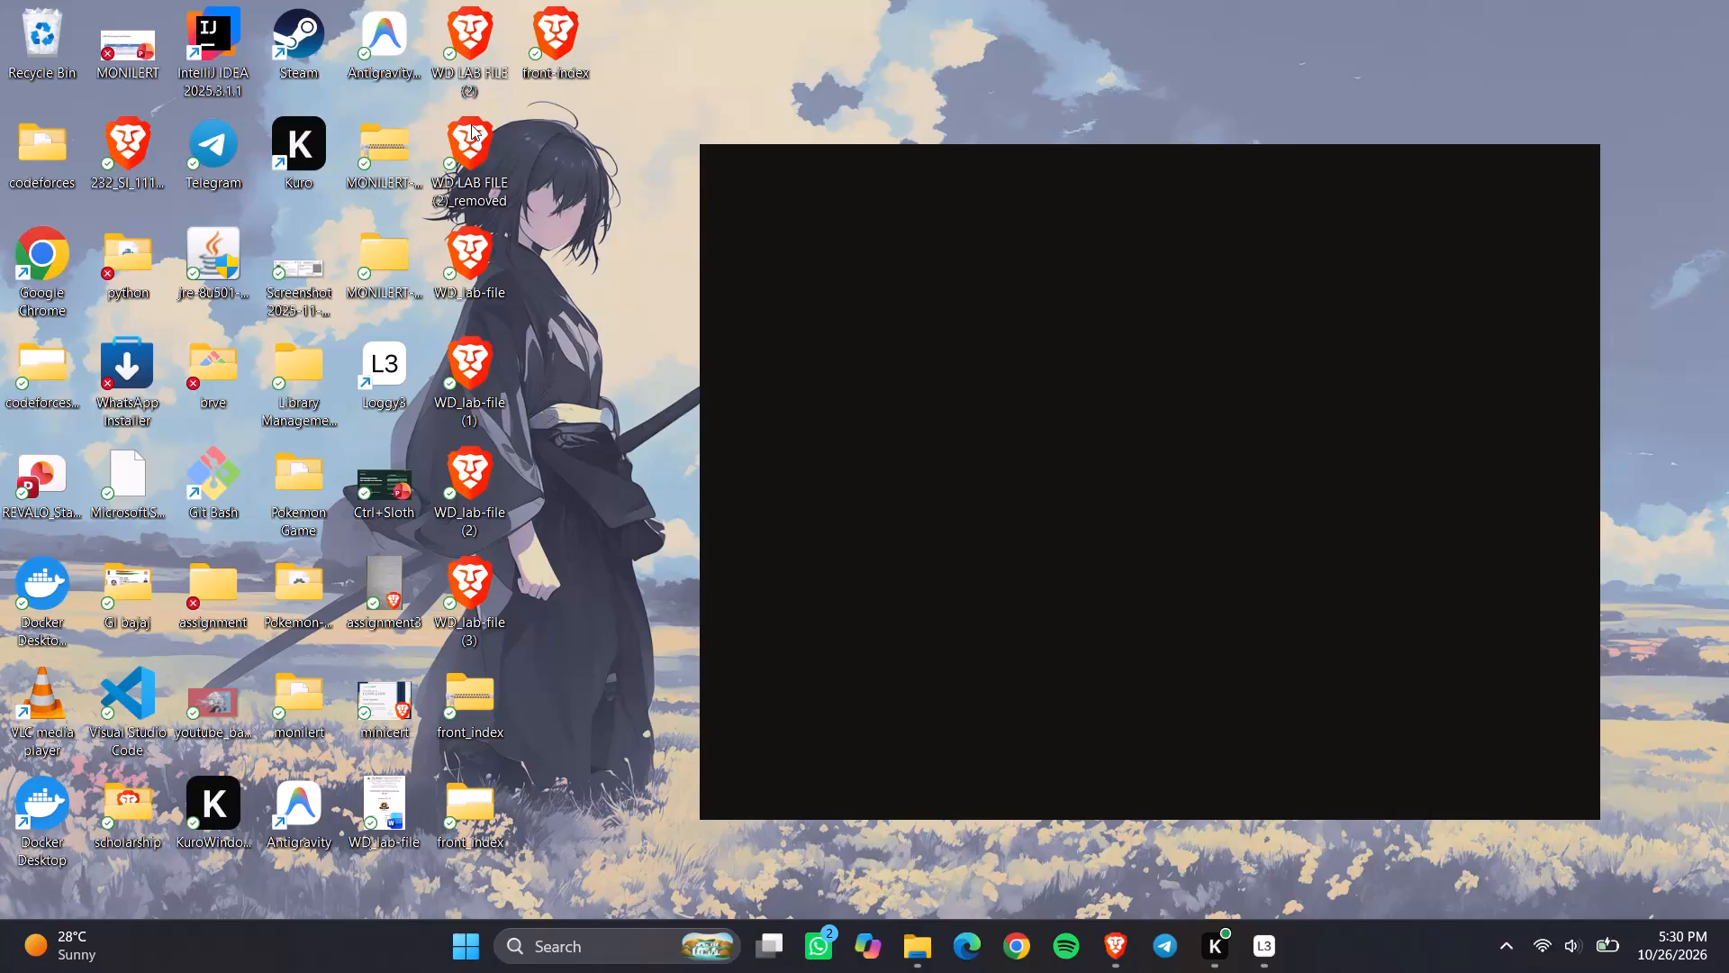
Delete the WD_lab-file, WD_lab-file (1), WD_lab-file (2) and WD_lab-file (3) PDFs from the desktop.
{"action": "left_click", "coordinate": [473, 149]}
{"action": "key", "text": "Delete"}
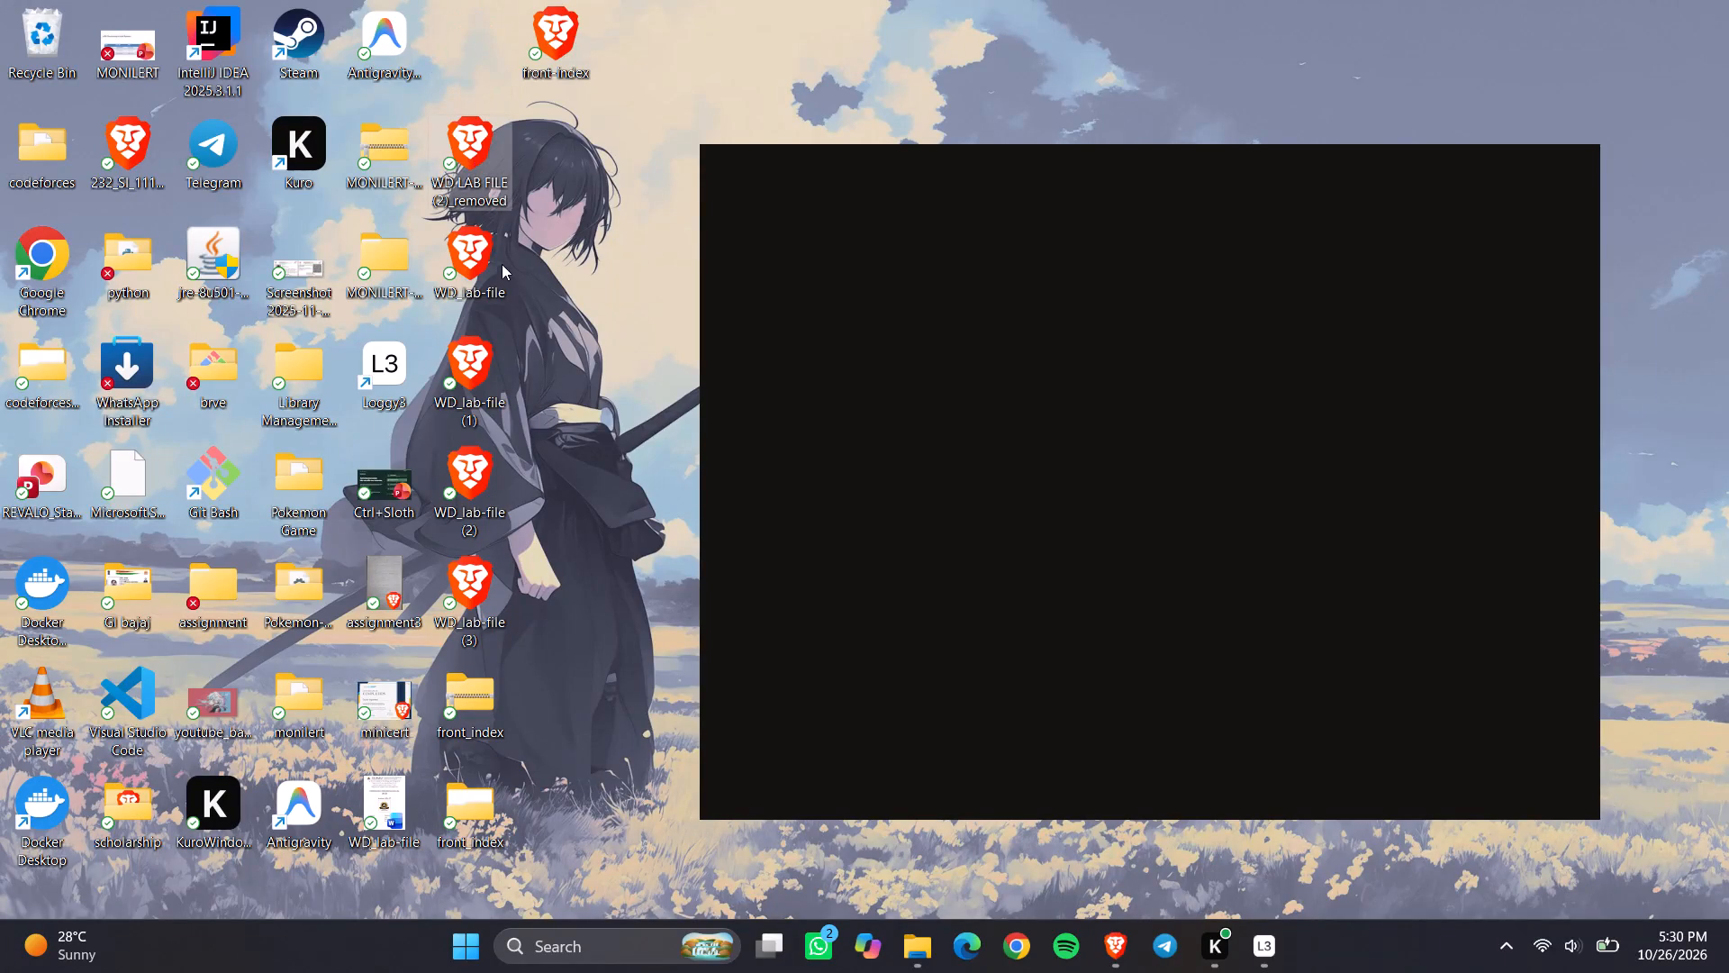
{"action": "left_click", "coordinate": [502, 278]}
{"action": "key", "text": "Delete"}
{"action": "left_click", "coordinate": [502, 391]}
{"action": "key", "text": "Delete"}
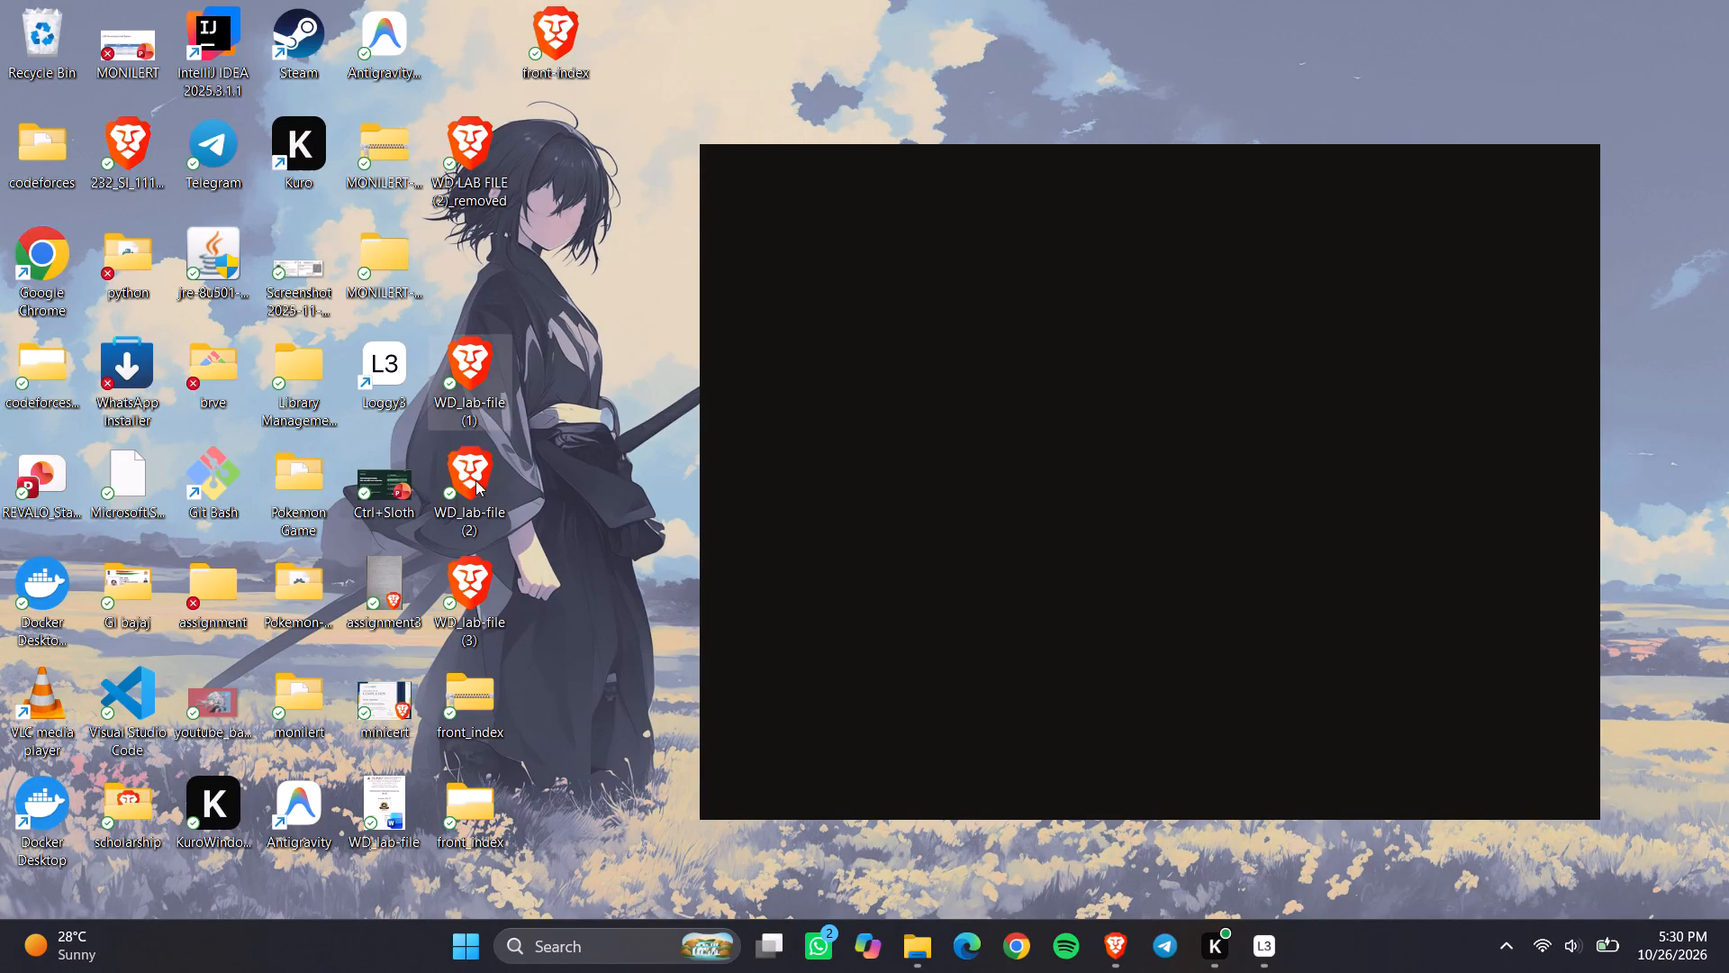
{"action": "left_click", "coordinate": [453, 510]}
{"action": "key", "text": "Delete"}
{"action": "left_click", "coordinate": [457, 572]}
{"action": "key", "text": "Delete"}
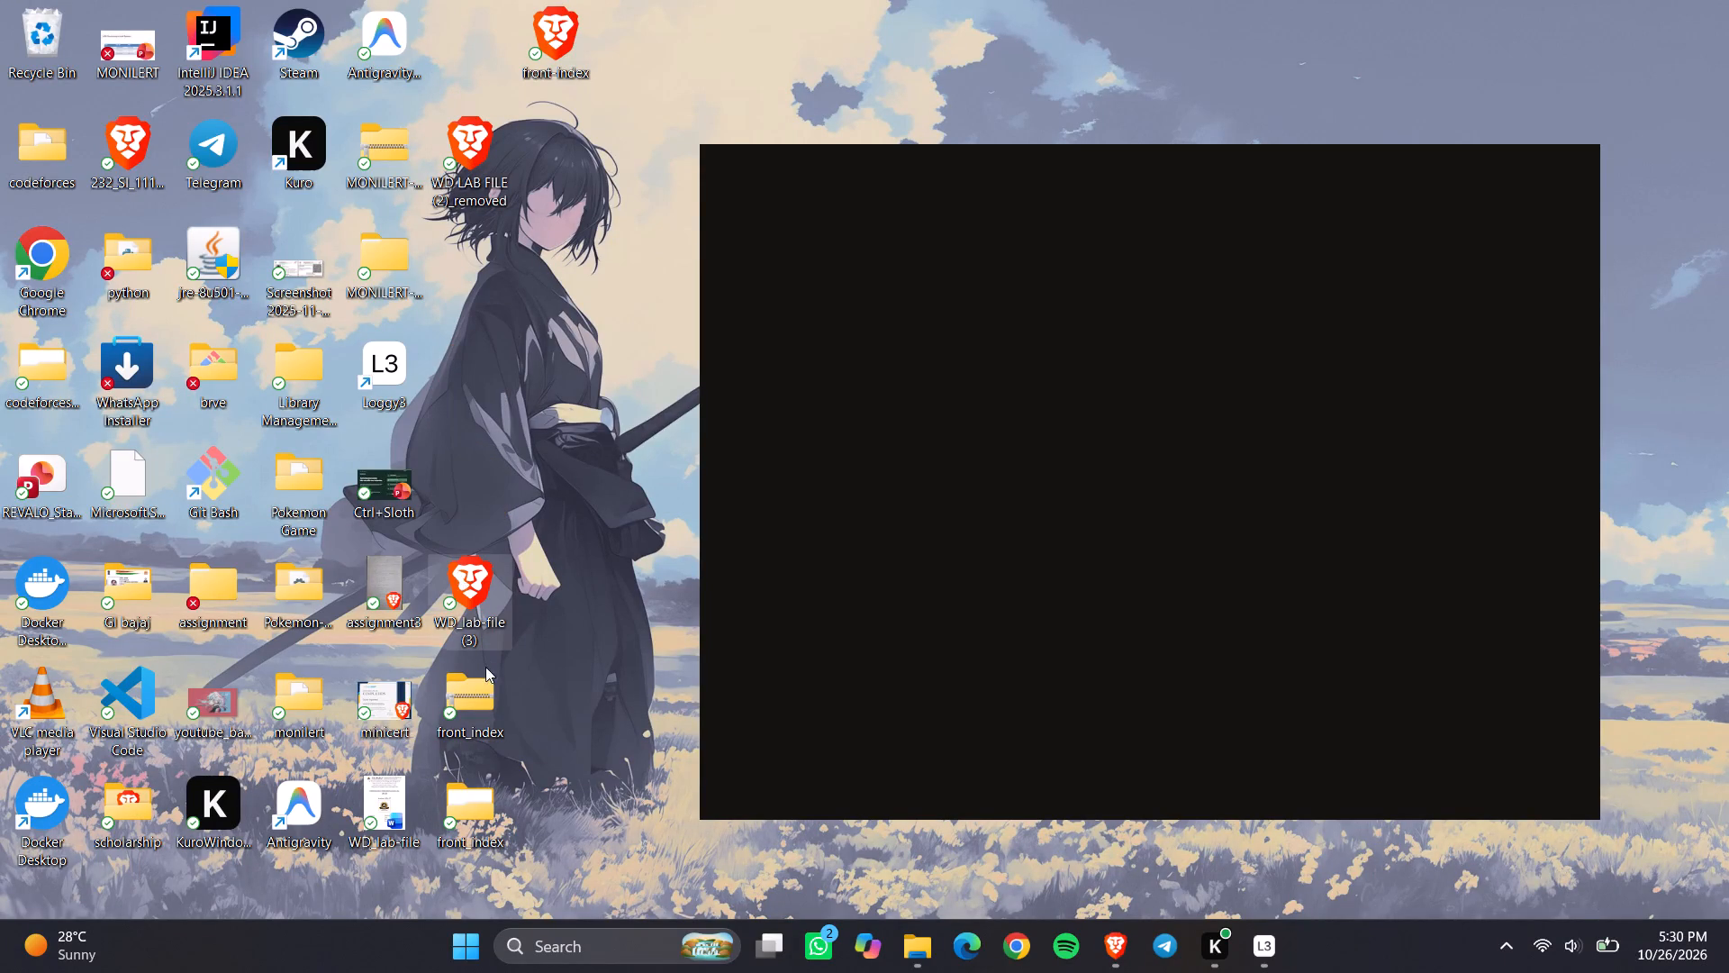
Delete the front_index archive, the WD LAB FILE (2)_removed PDF and the front_index folder from the desktop.
{"action": "left_click", "coordinate": [488, 683]}
{"action": "key", "text": "Delete"}
{"action": "left_click", "coordinate": [488, 795]}
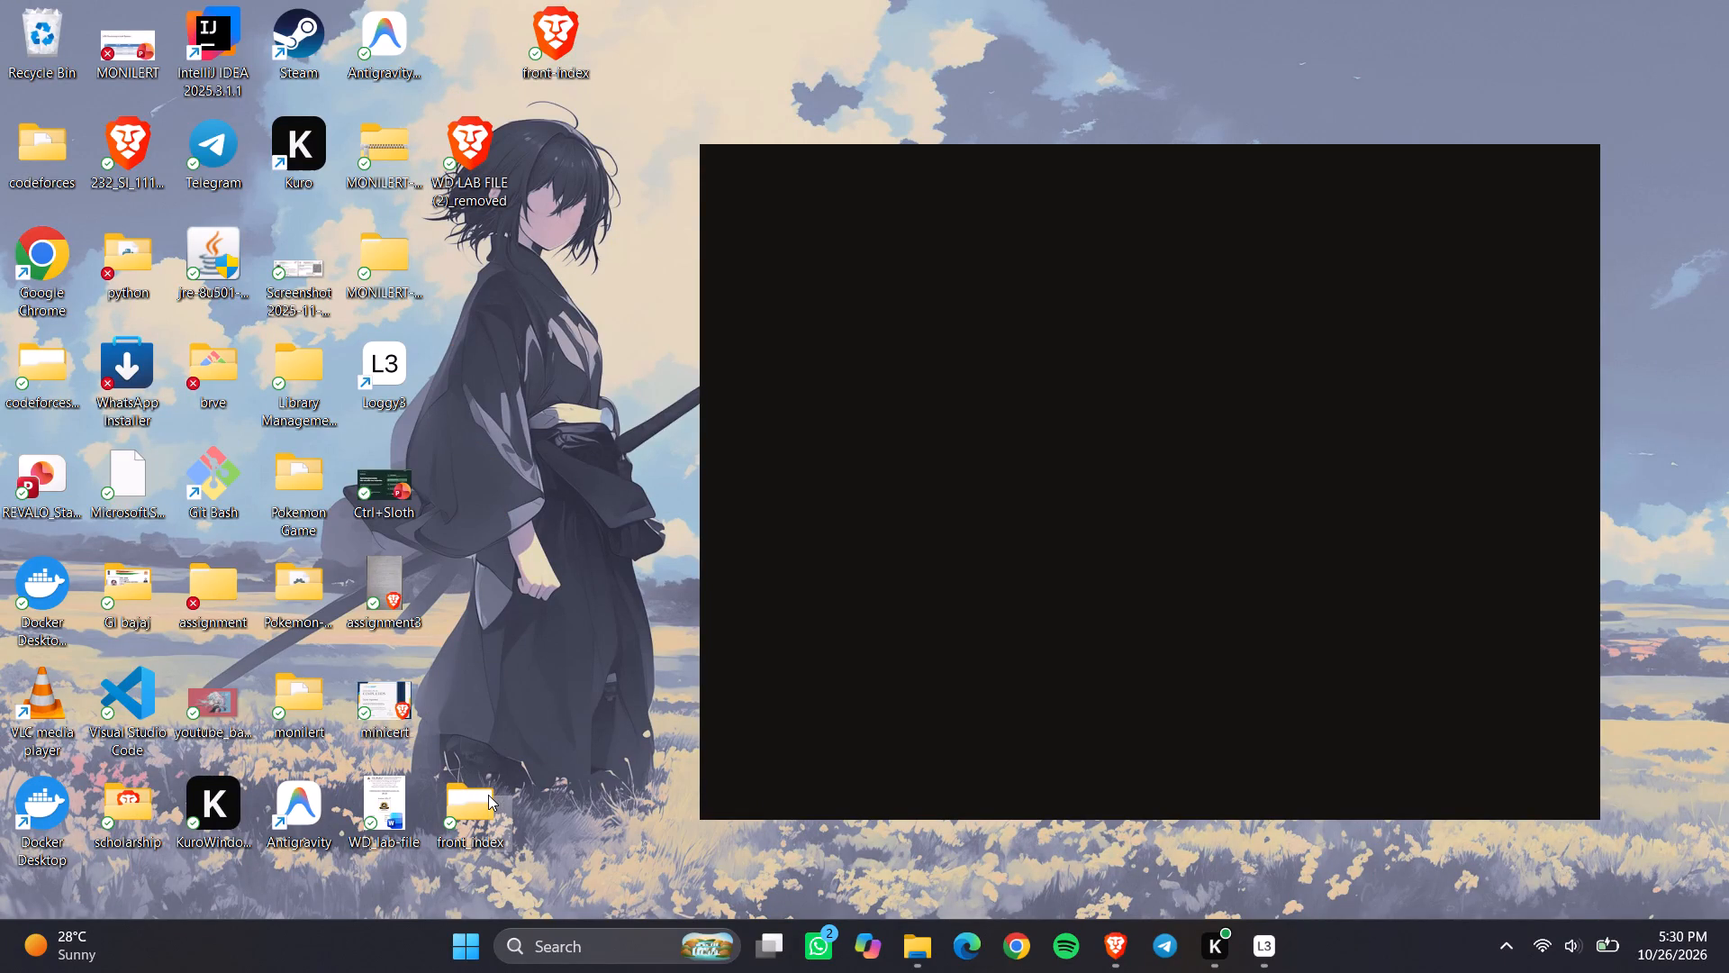
{"action": "key", "text": "Delete"}
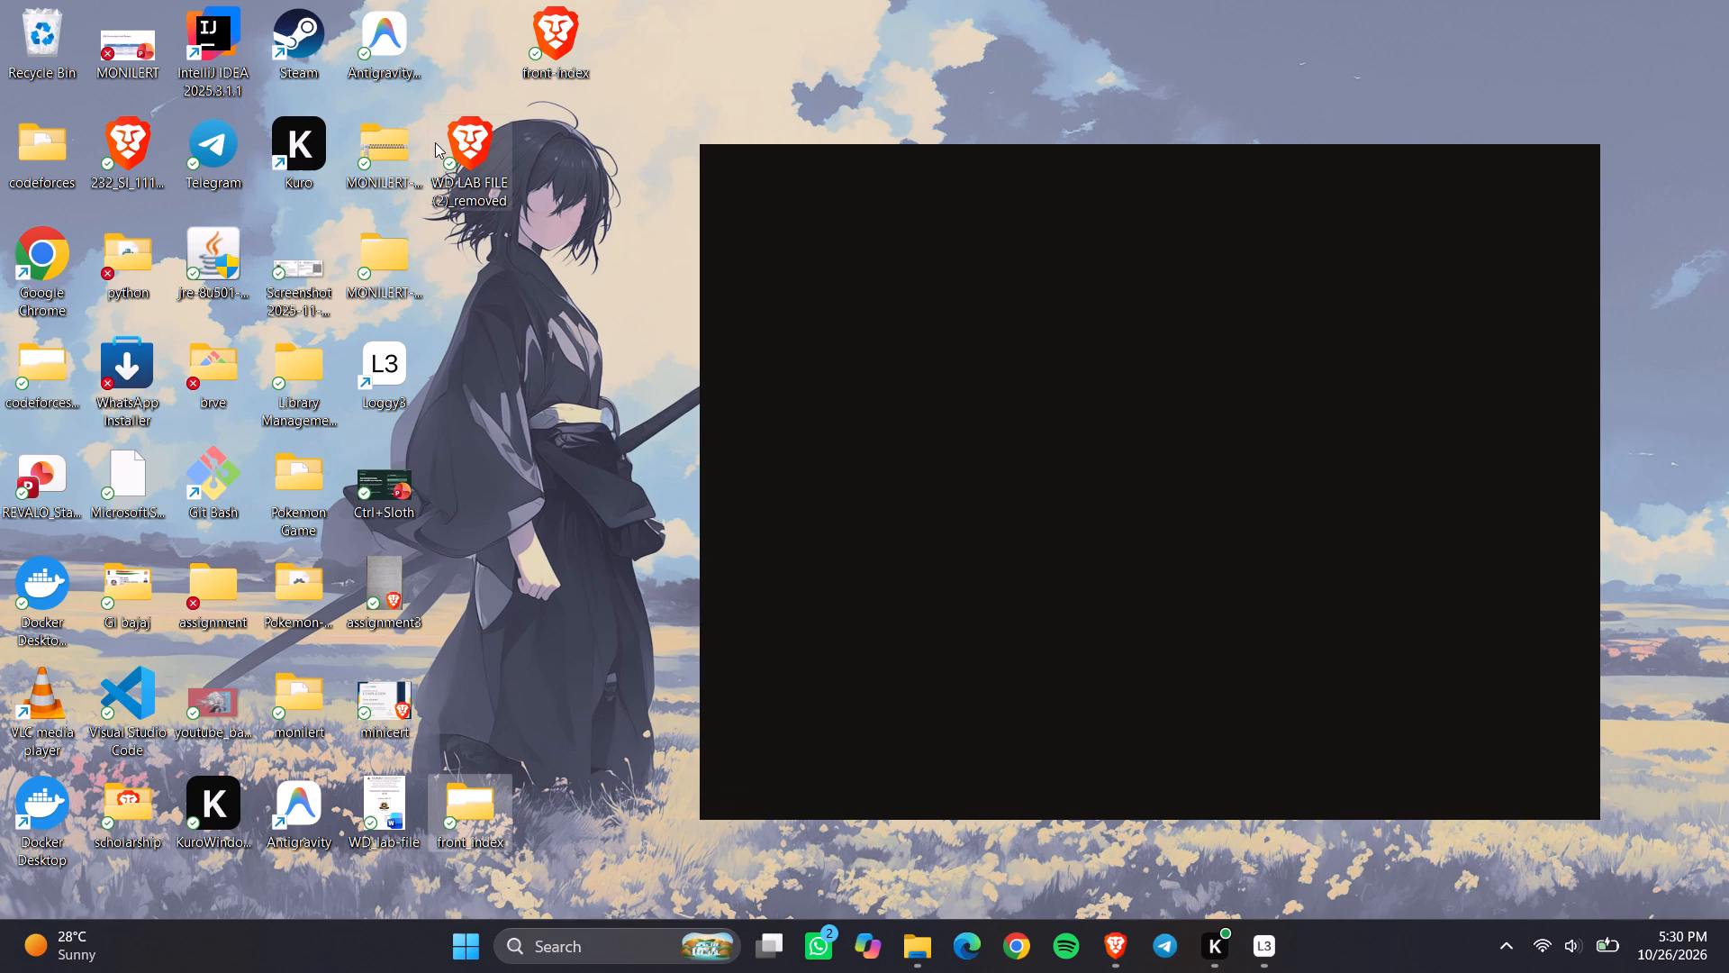
{"action": "left_click", "coordinate": [435, 142]}
{"action": "key", "text": "Delete"}
{"action": "left_click", "coordinate": [488, 825]}
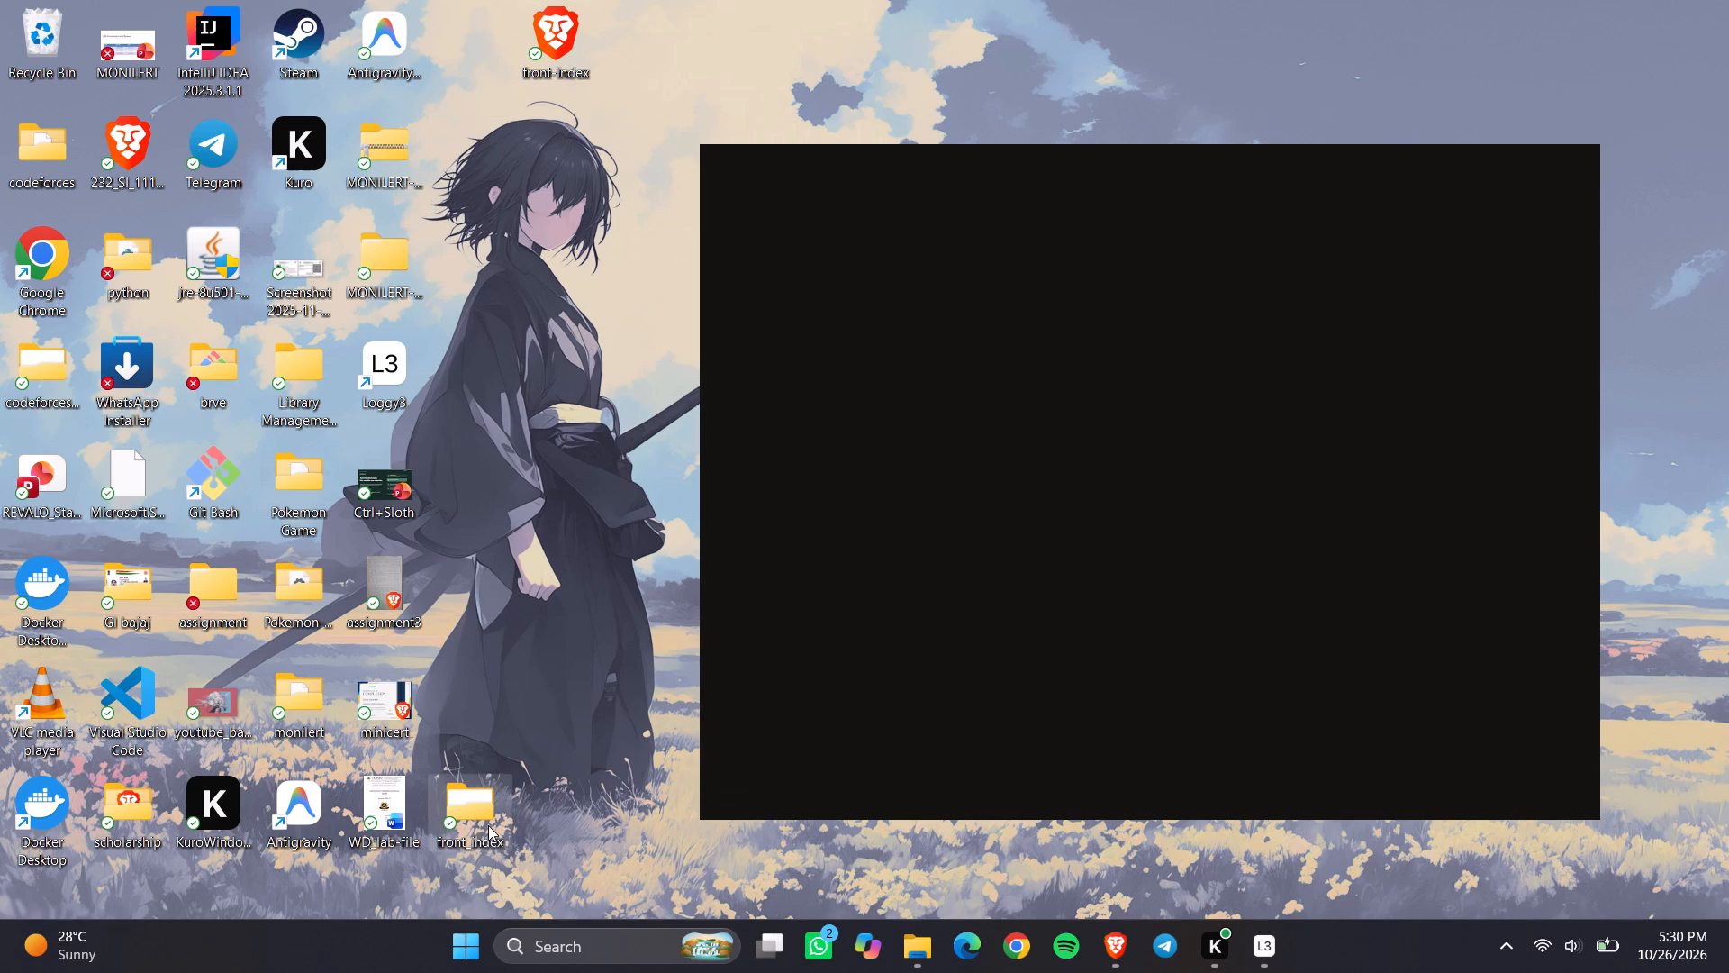
{"action": "key", "text": "Delete"}
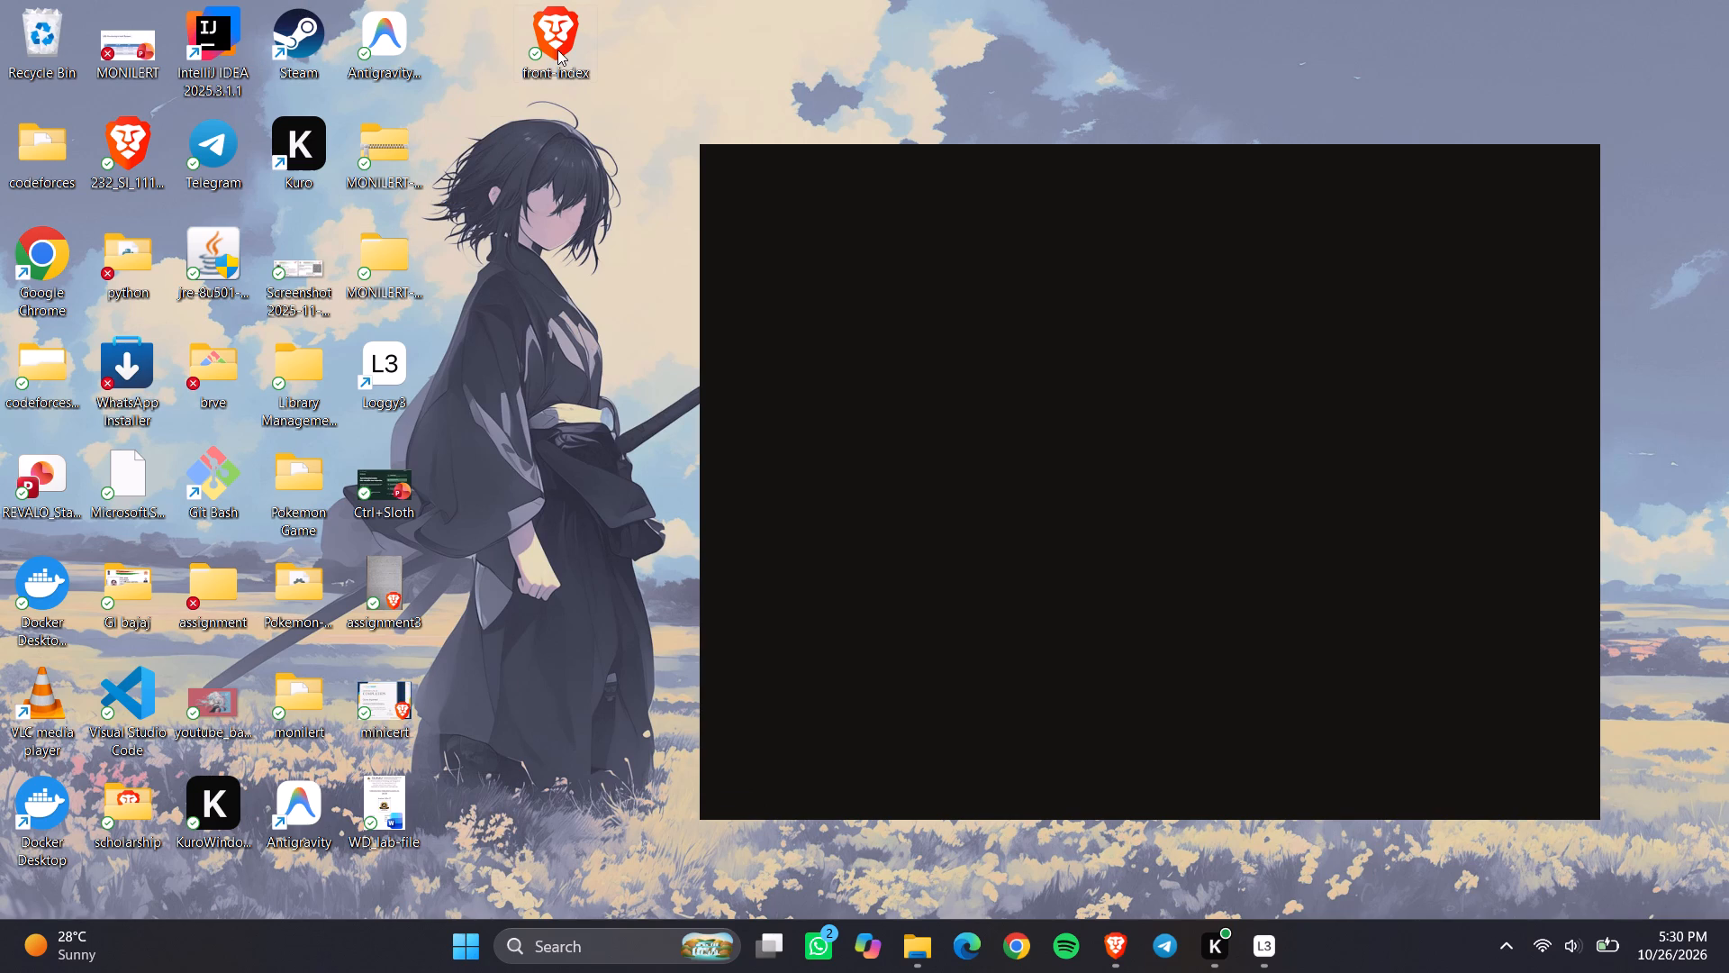
Move the front-index PDF on the desktop into the empty icon slot beside Antigravity.
{"action": "left_click_drag", "start_coordinate": [557, 50], "coordinate": [452, 55]}
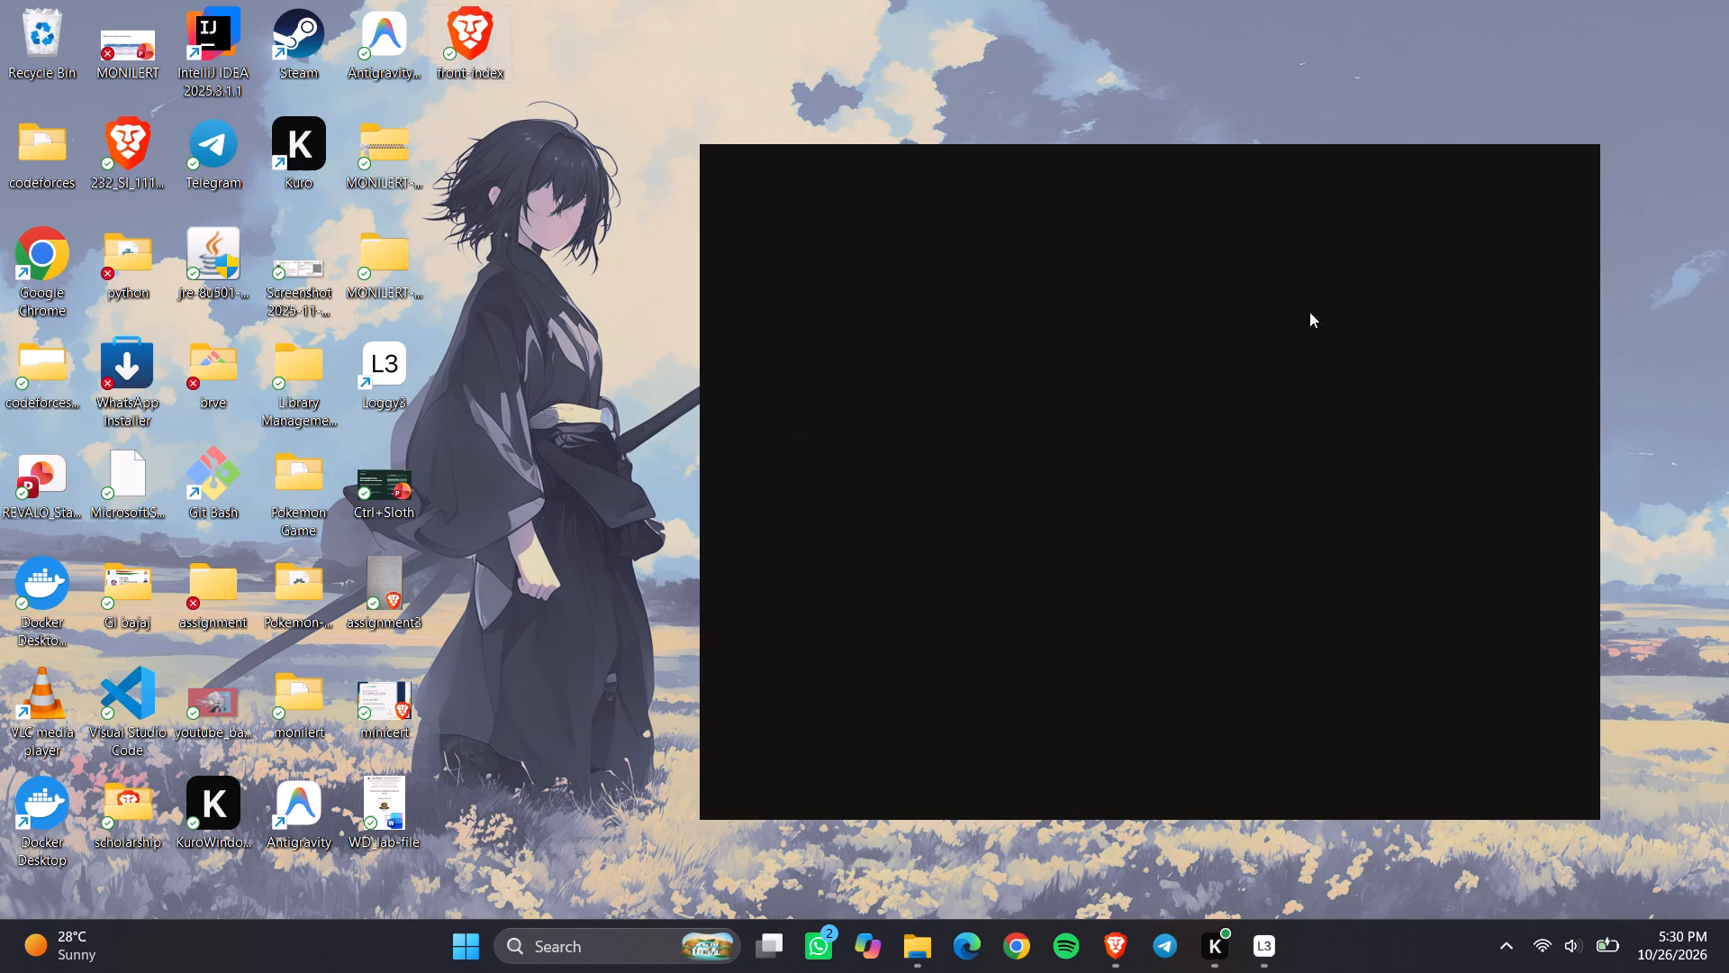
Open the front-index PDF from the desktop, review its cover and index pages, and close it.
{"action": "double_click", "coordinate": [458, 50]}
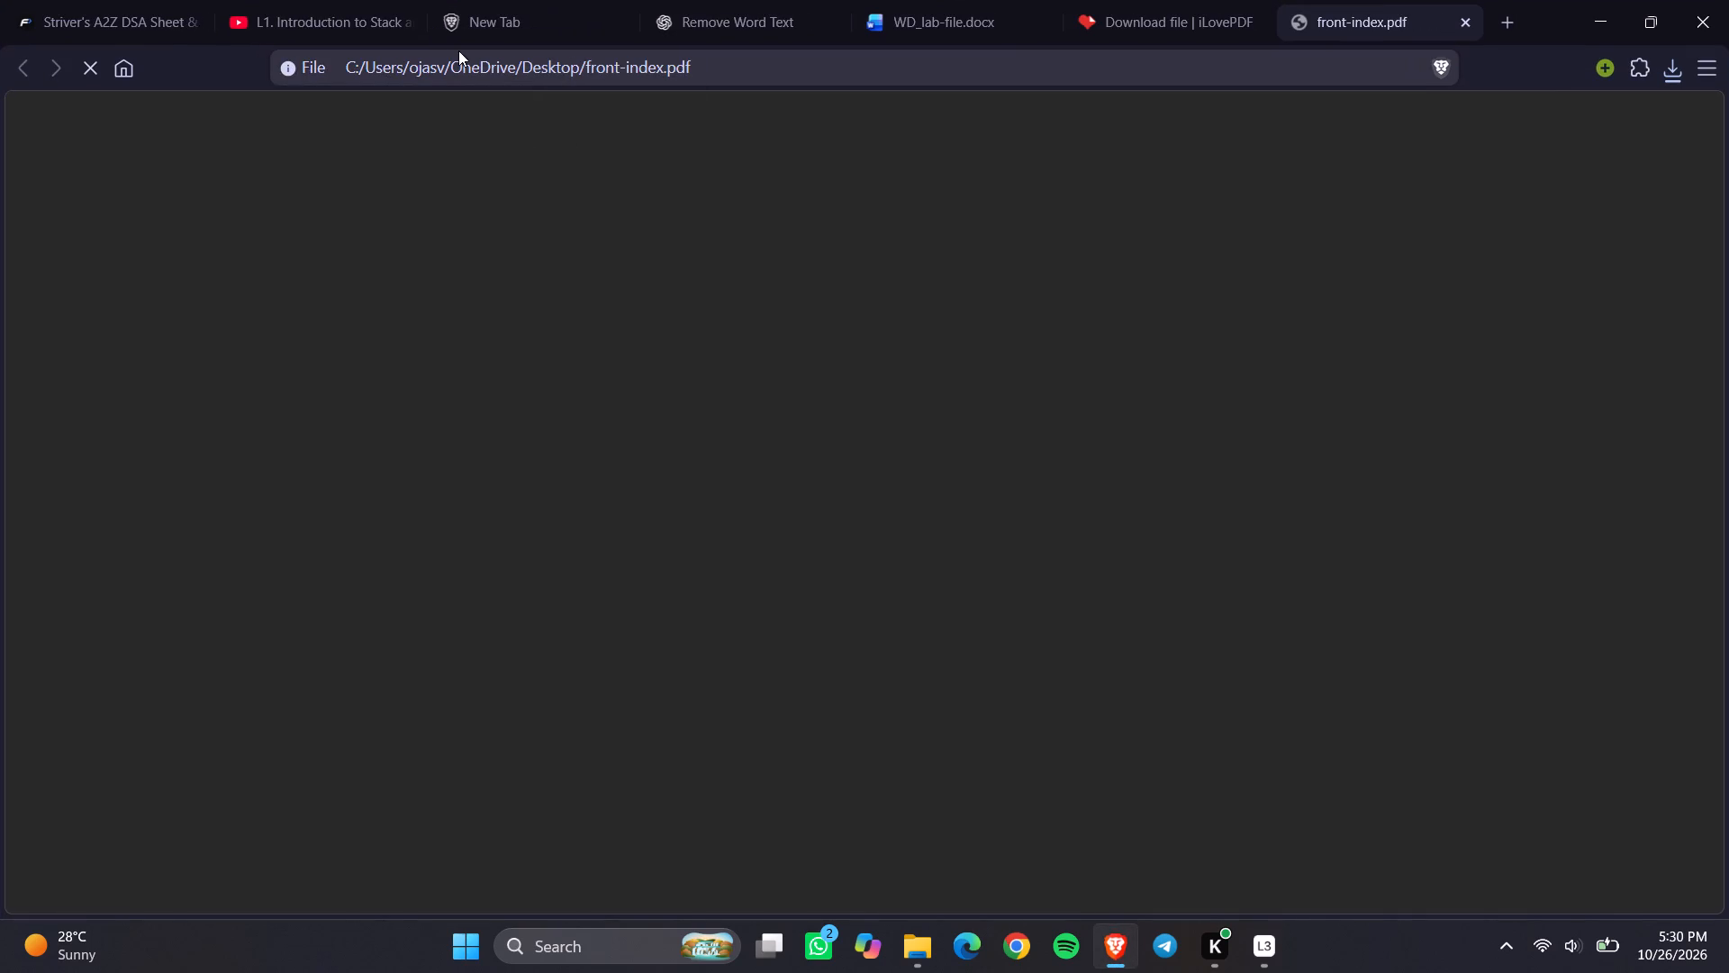
{"action": "scroll", "coordinate": [784, 410], "scroll_direction": "down", "scroll_amount": 3}
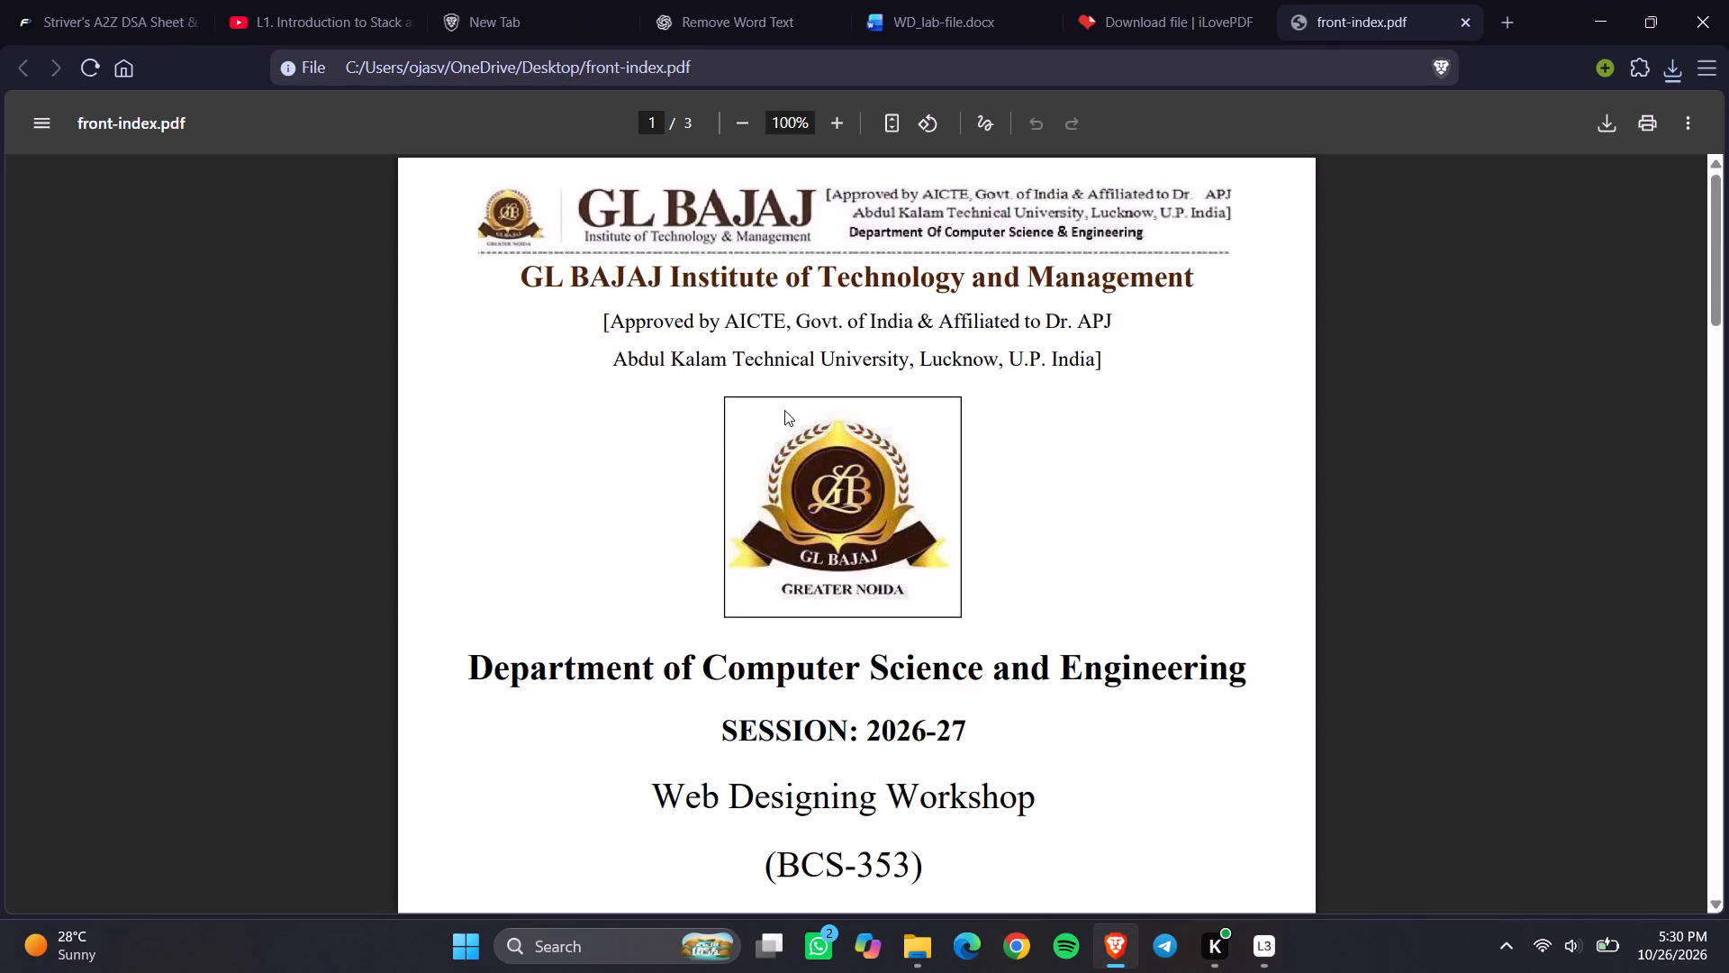
{"action": "scroll", "coordinate": [784, 410], "scroll_direction": "down", "scroll_amount": 9}
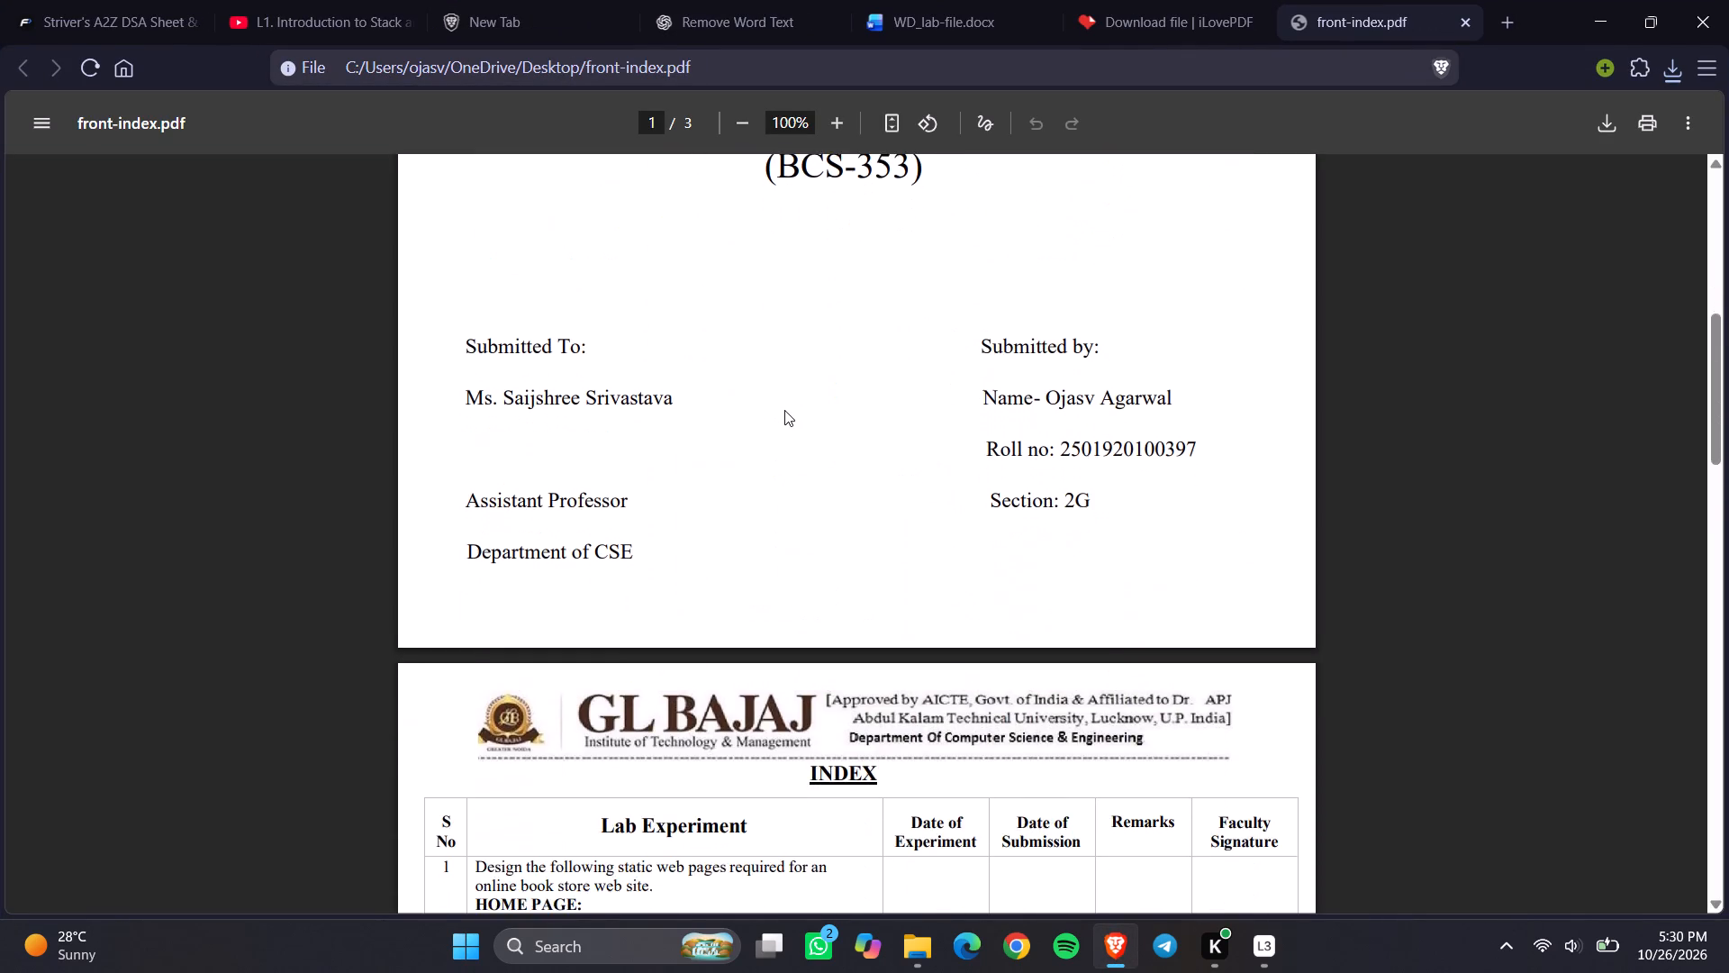
{"action": "scroll", "coordinate": [784, 410], "scroll_direction": "down", "scroll_amount": 9}
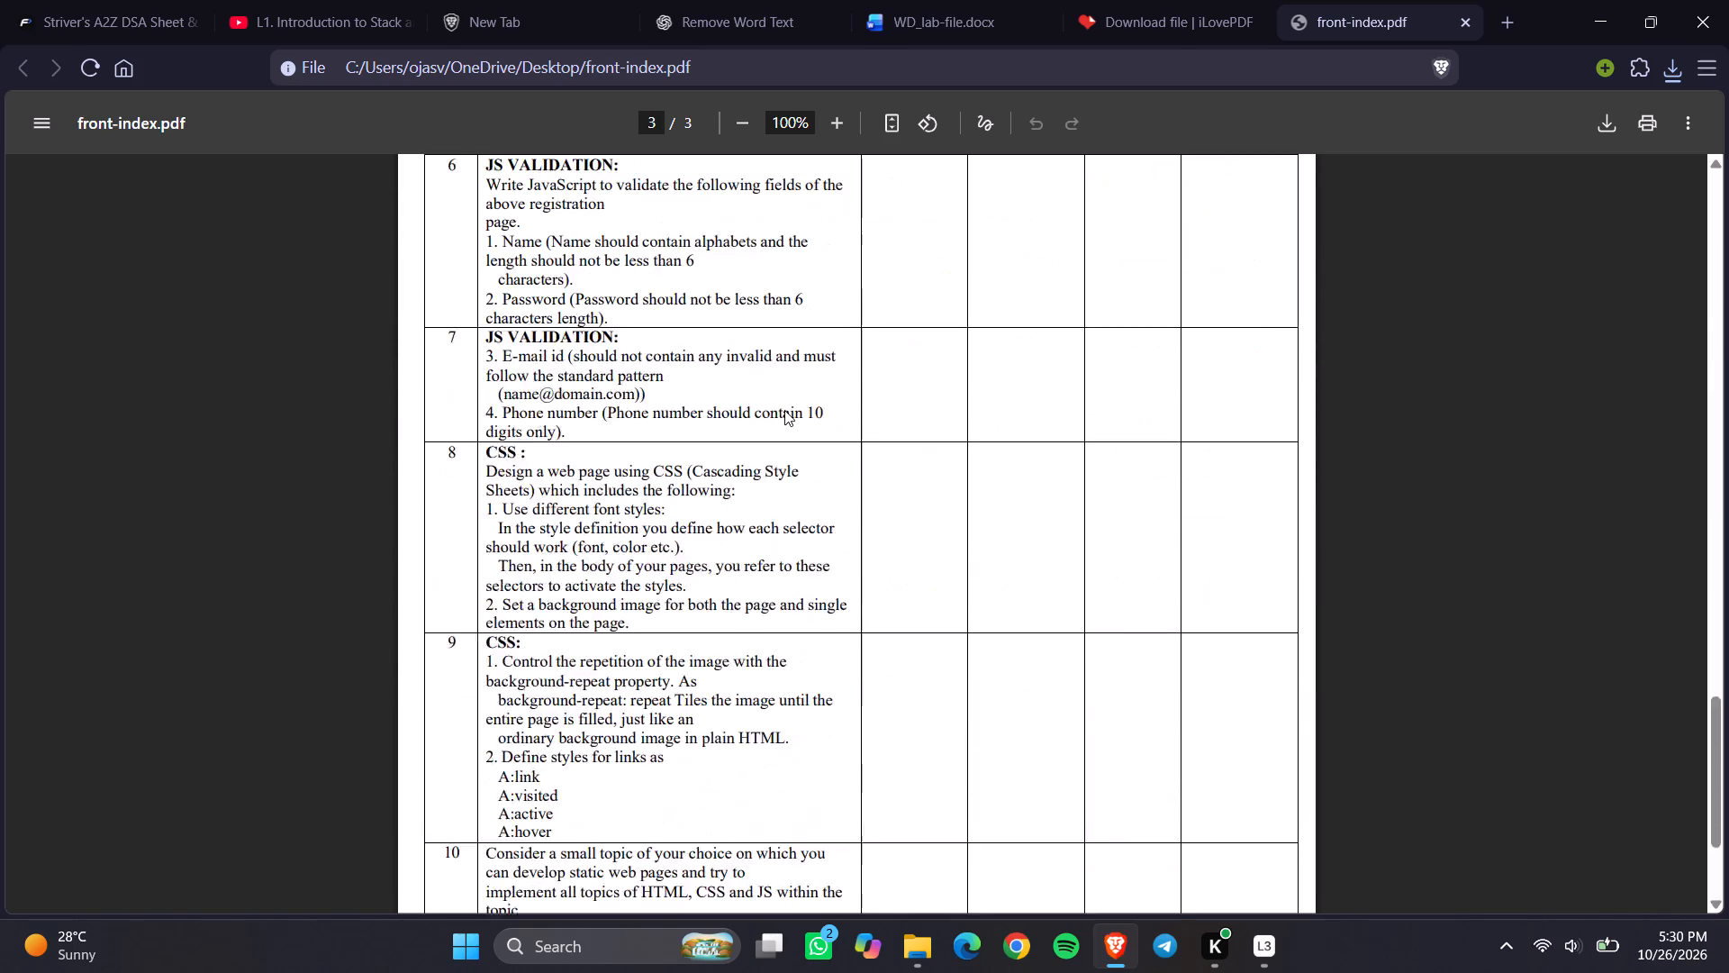
{"action": "scroll", "coordinate": [784, 410], "scroll_direction": "down", "scroll_amount": 2}
{"action": "left_click", "coordinate": [1463, 23]}
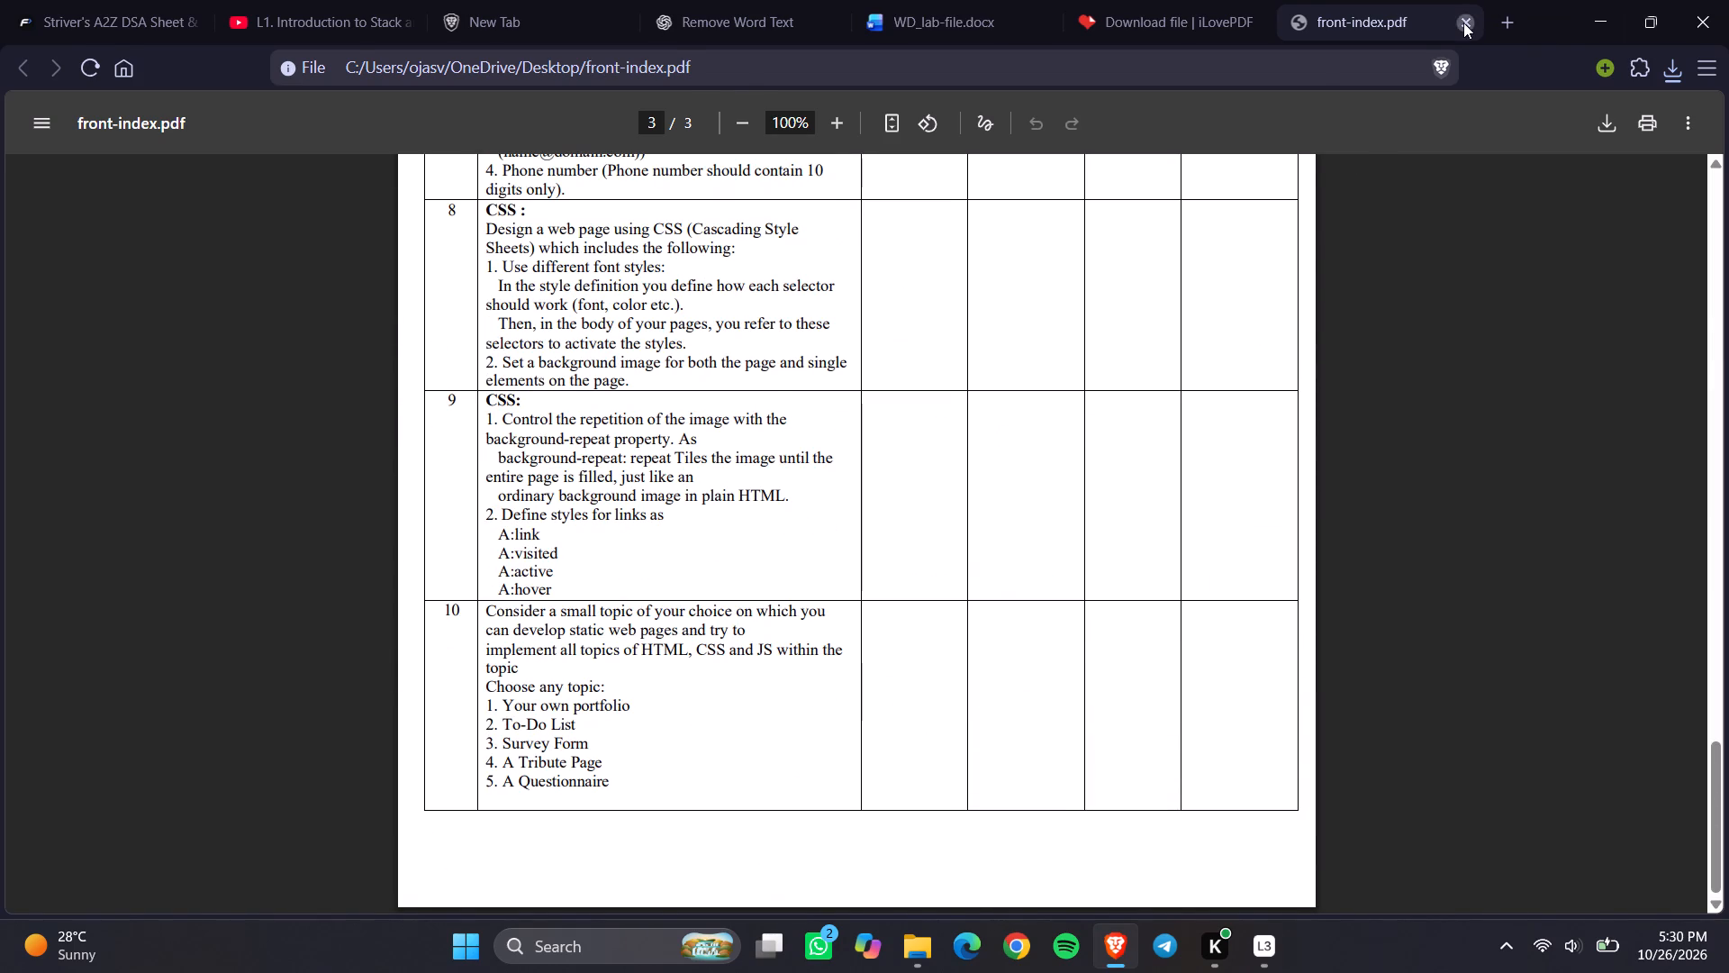
Close the iLovePDF download page and the WD_lab-file.docx document in the browser.
{"action": "left_click", "coordinate": [1464, 30]}
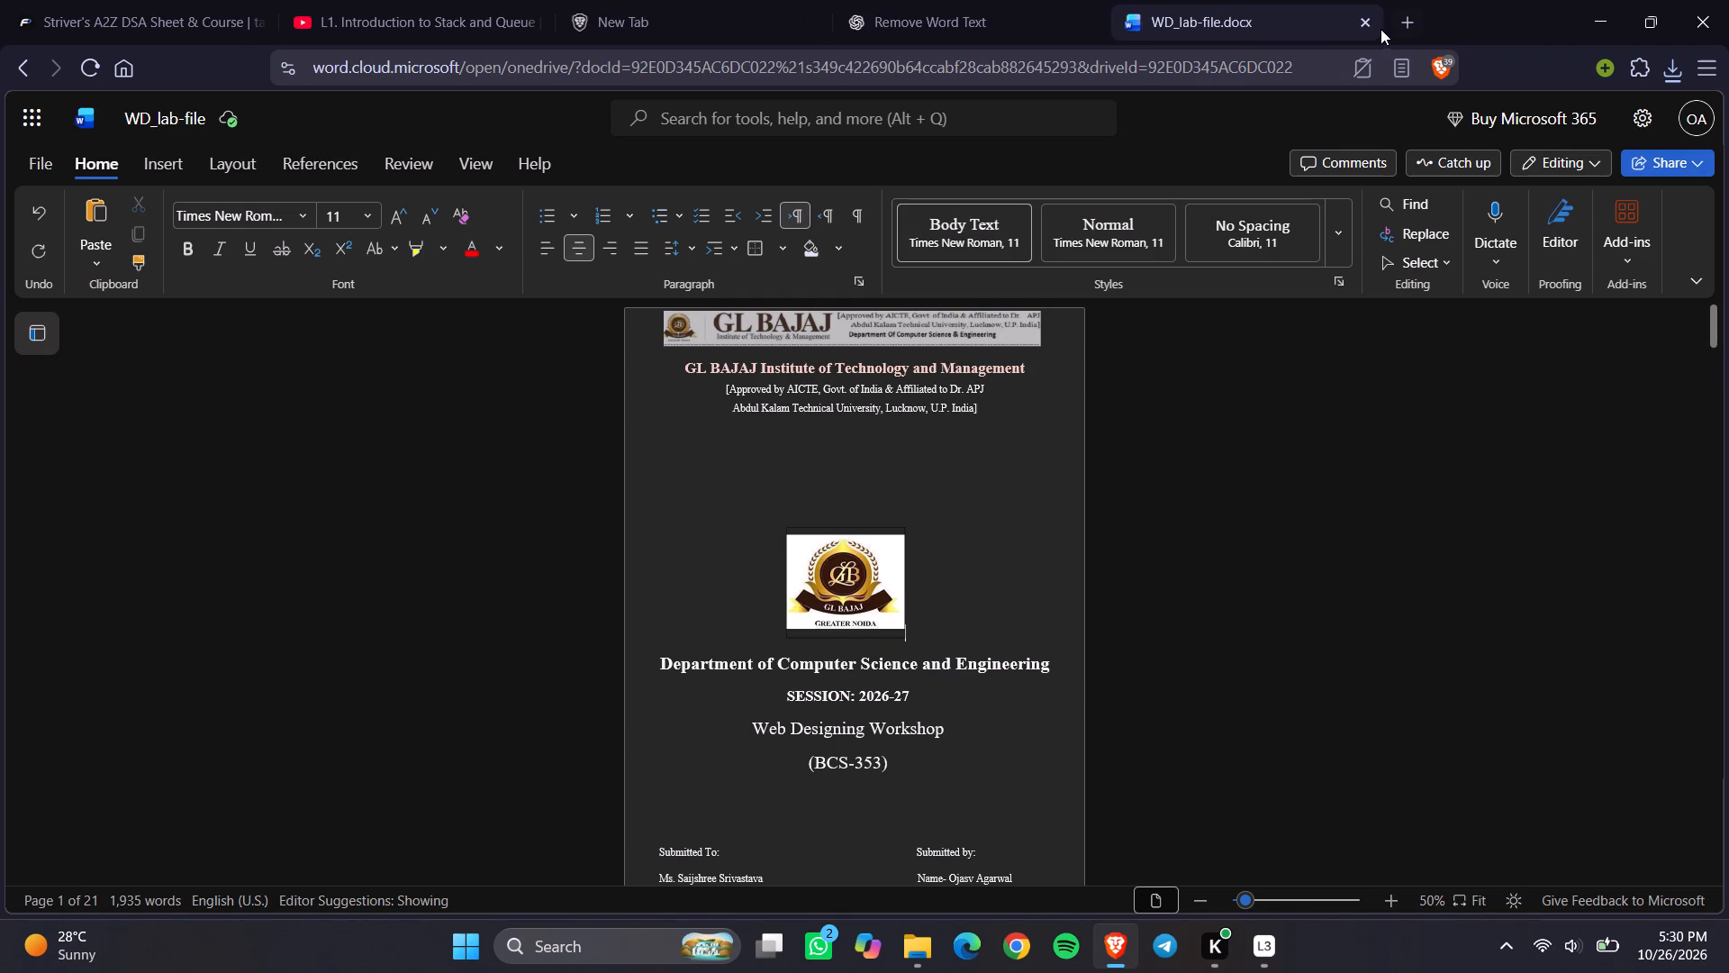
{"action": "left_click", "coordinate": [1368, 24]}
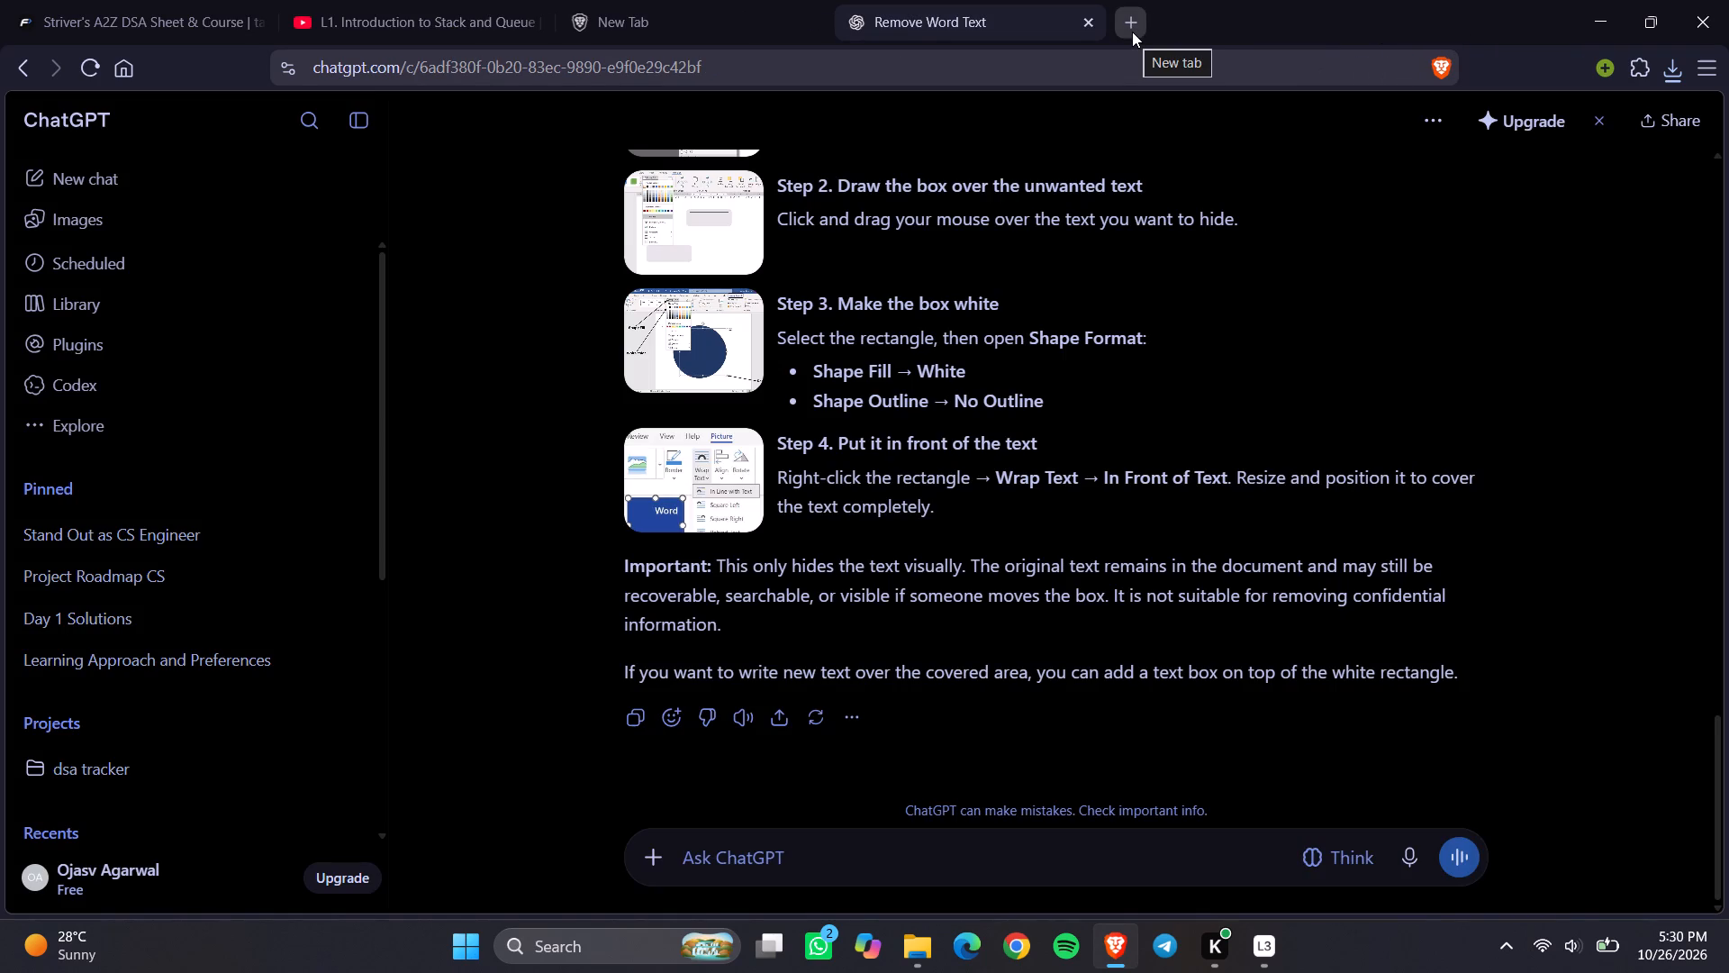
Open the YouTube home page in a new browser tab.
{"action": "left_click", "coordinate": [1132, 32]}
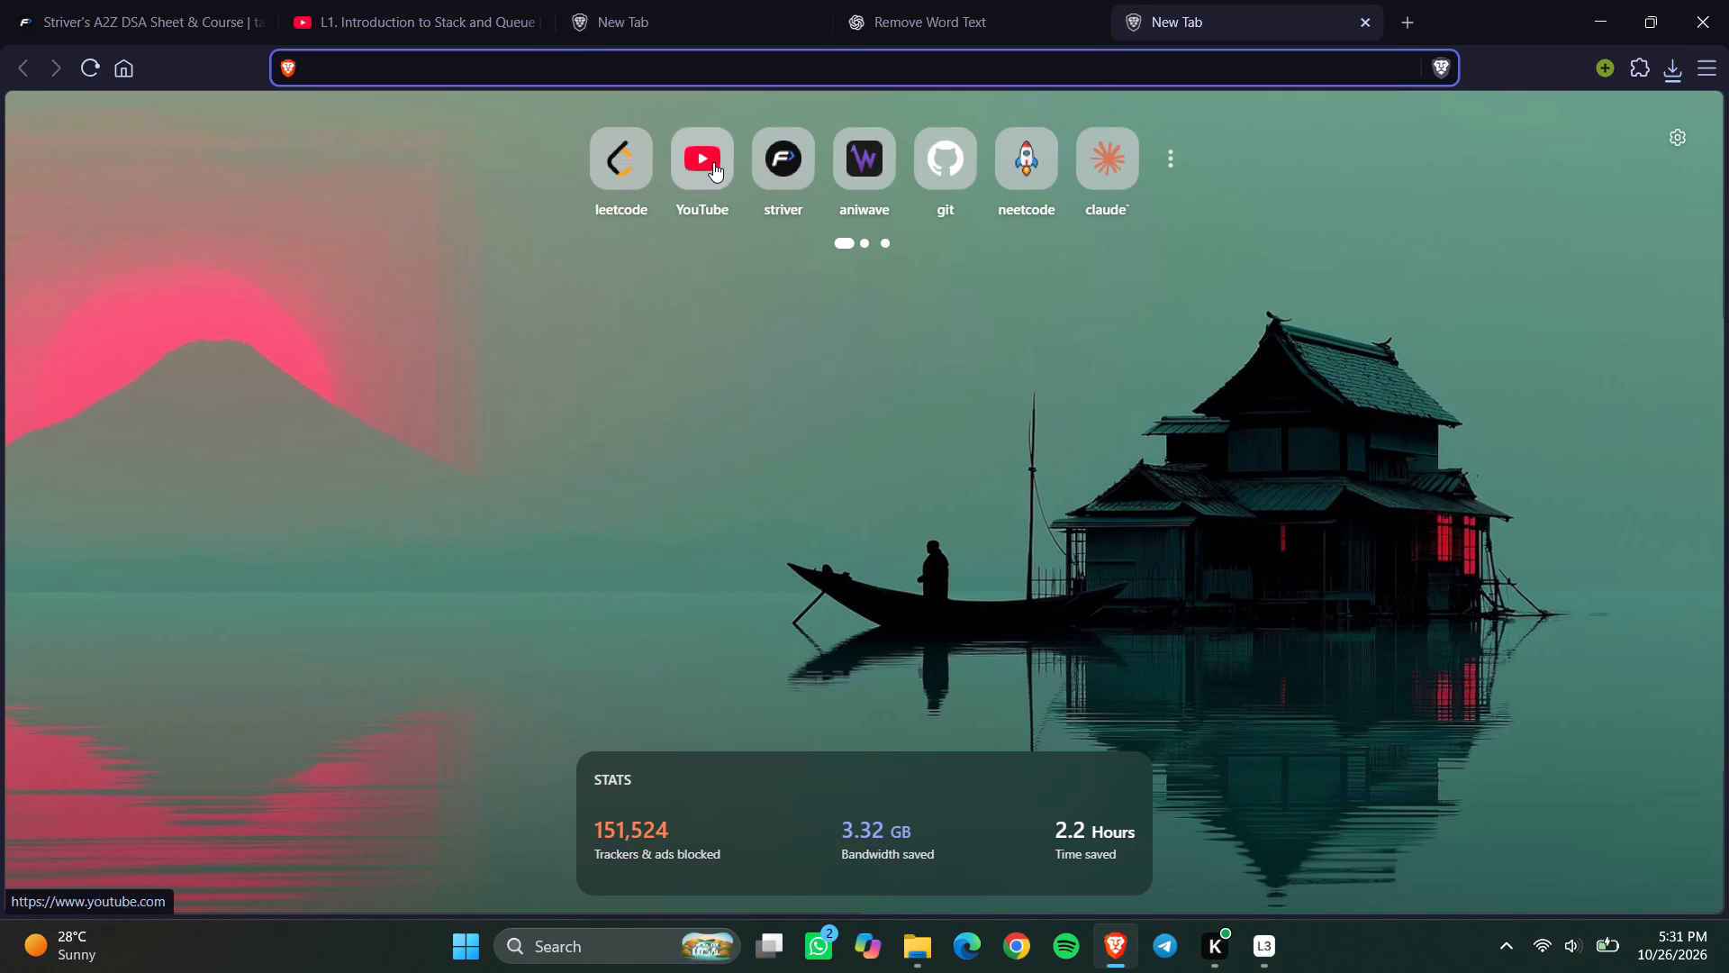
{"action": "left_click", "coordinate": [702, 176]}
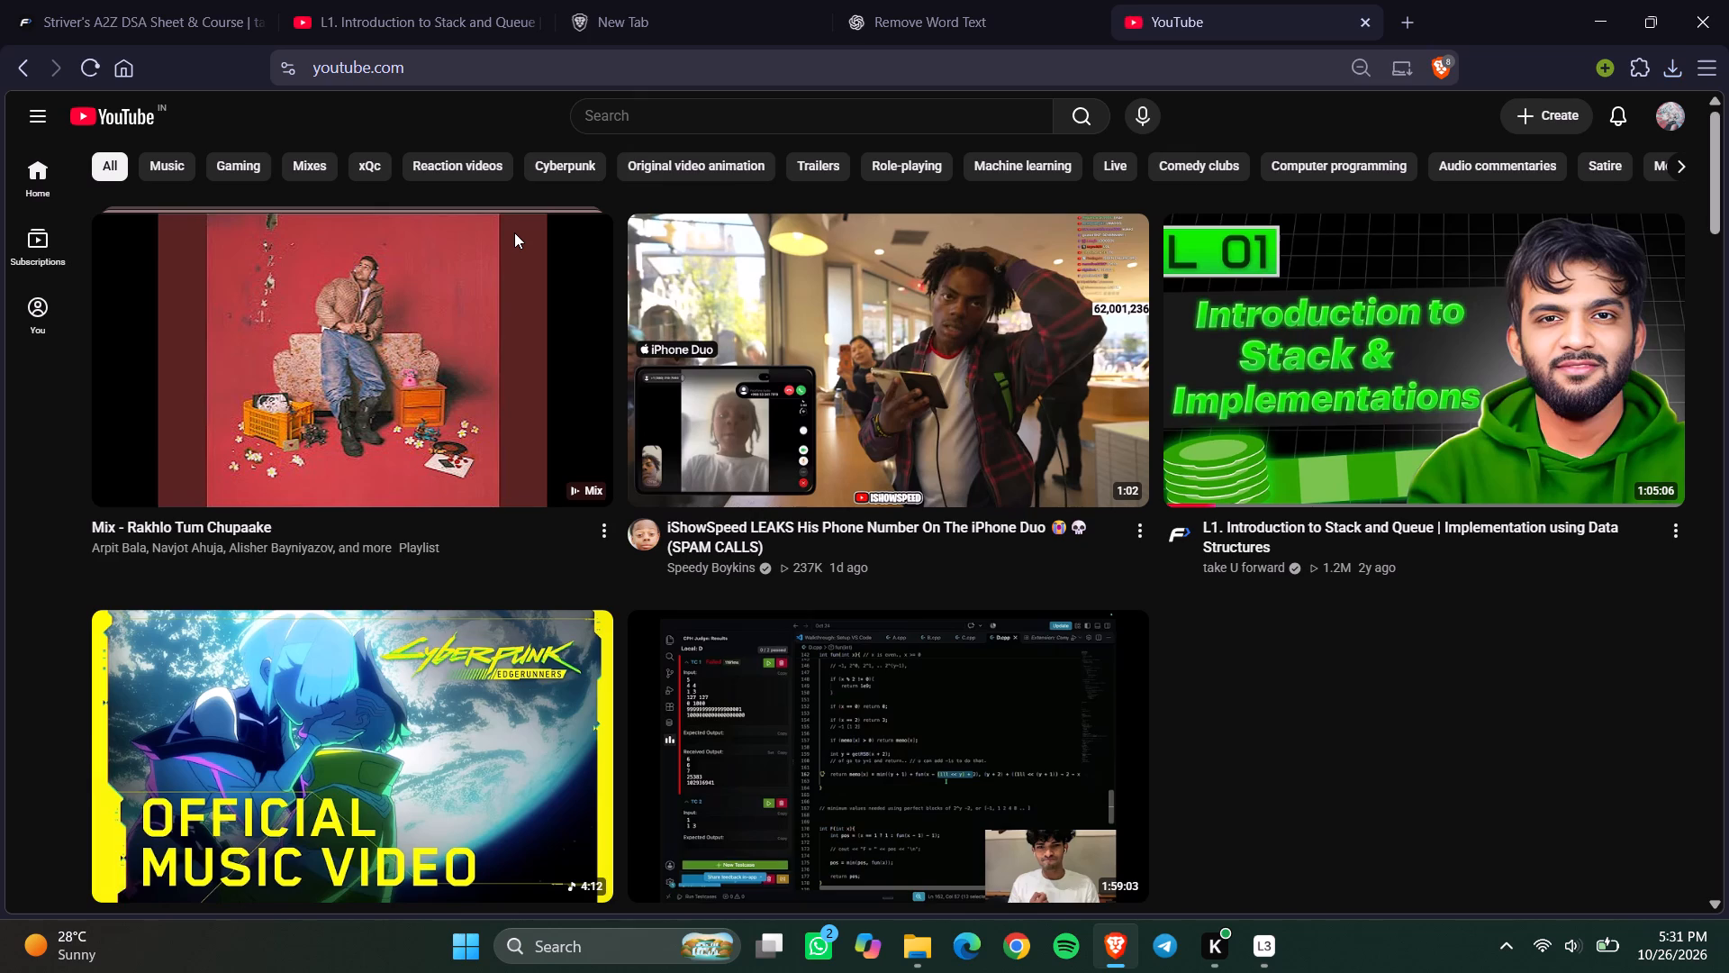
Close the ChatGPT "Remove Word Text" conversation and the unused blank browser tab.
{"action": "left_click", "coordinate": [985, 0]}
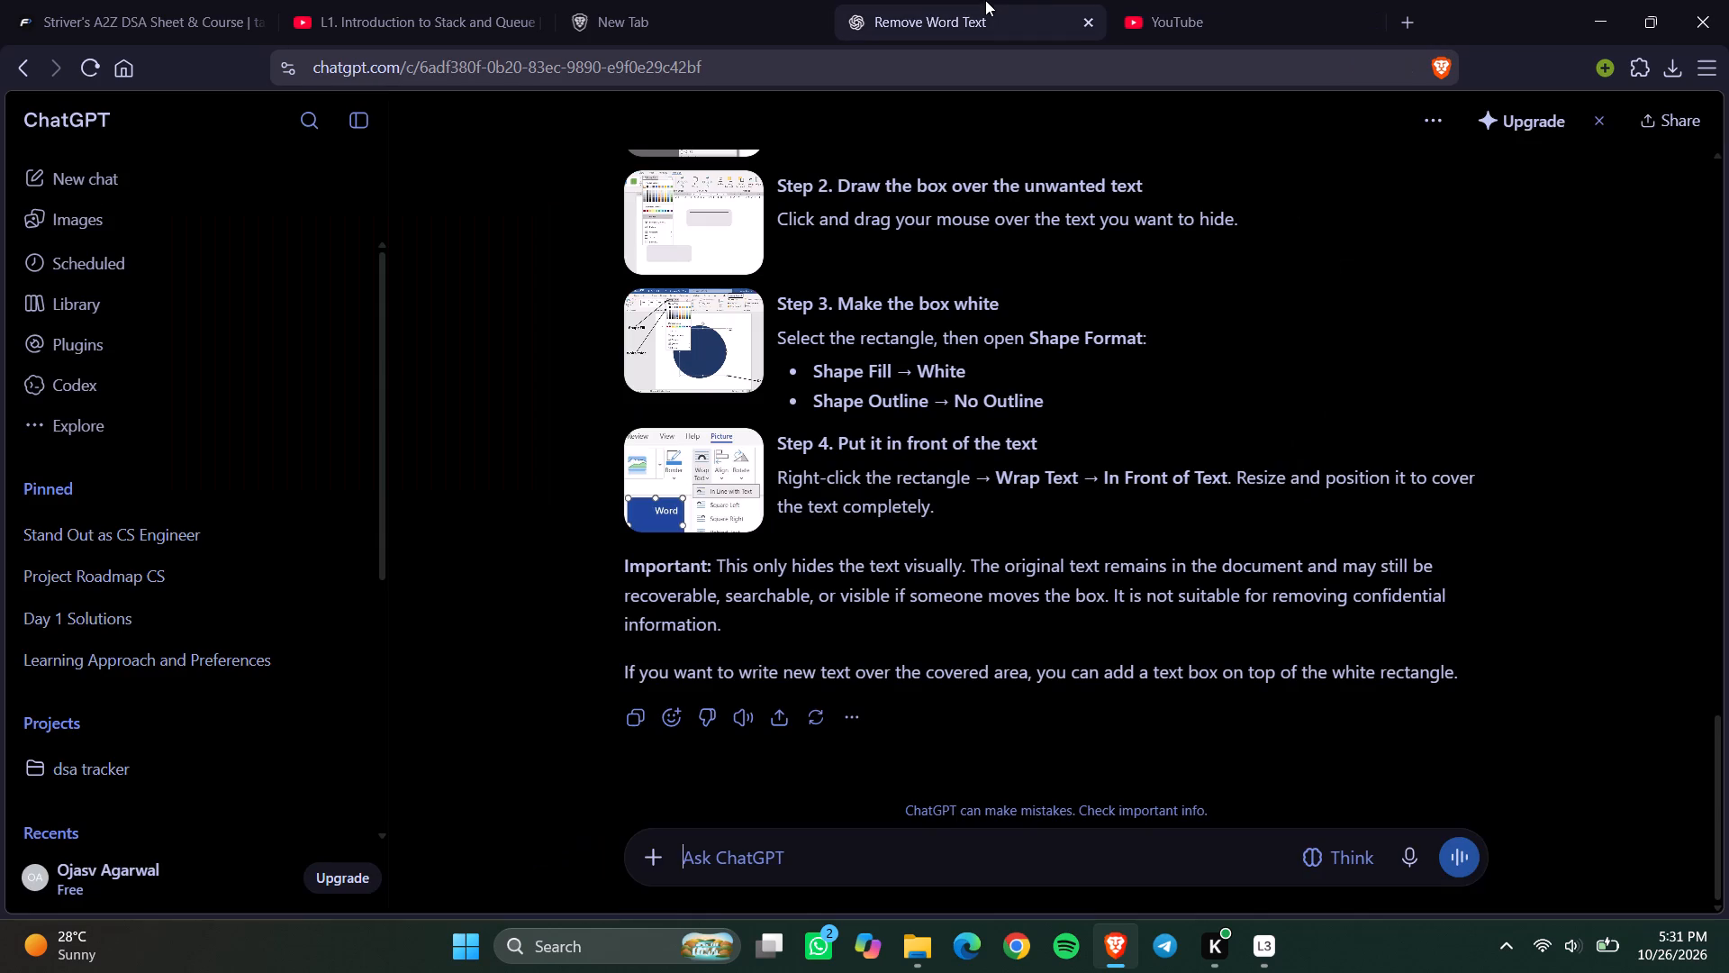
{"action": "left_click", "coordinate": [1091, 21]}
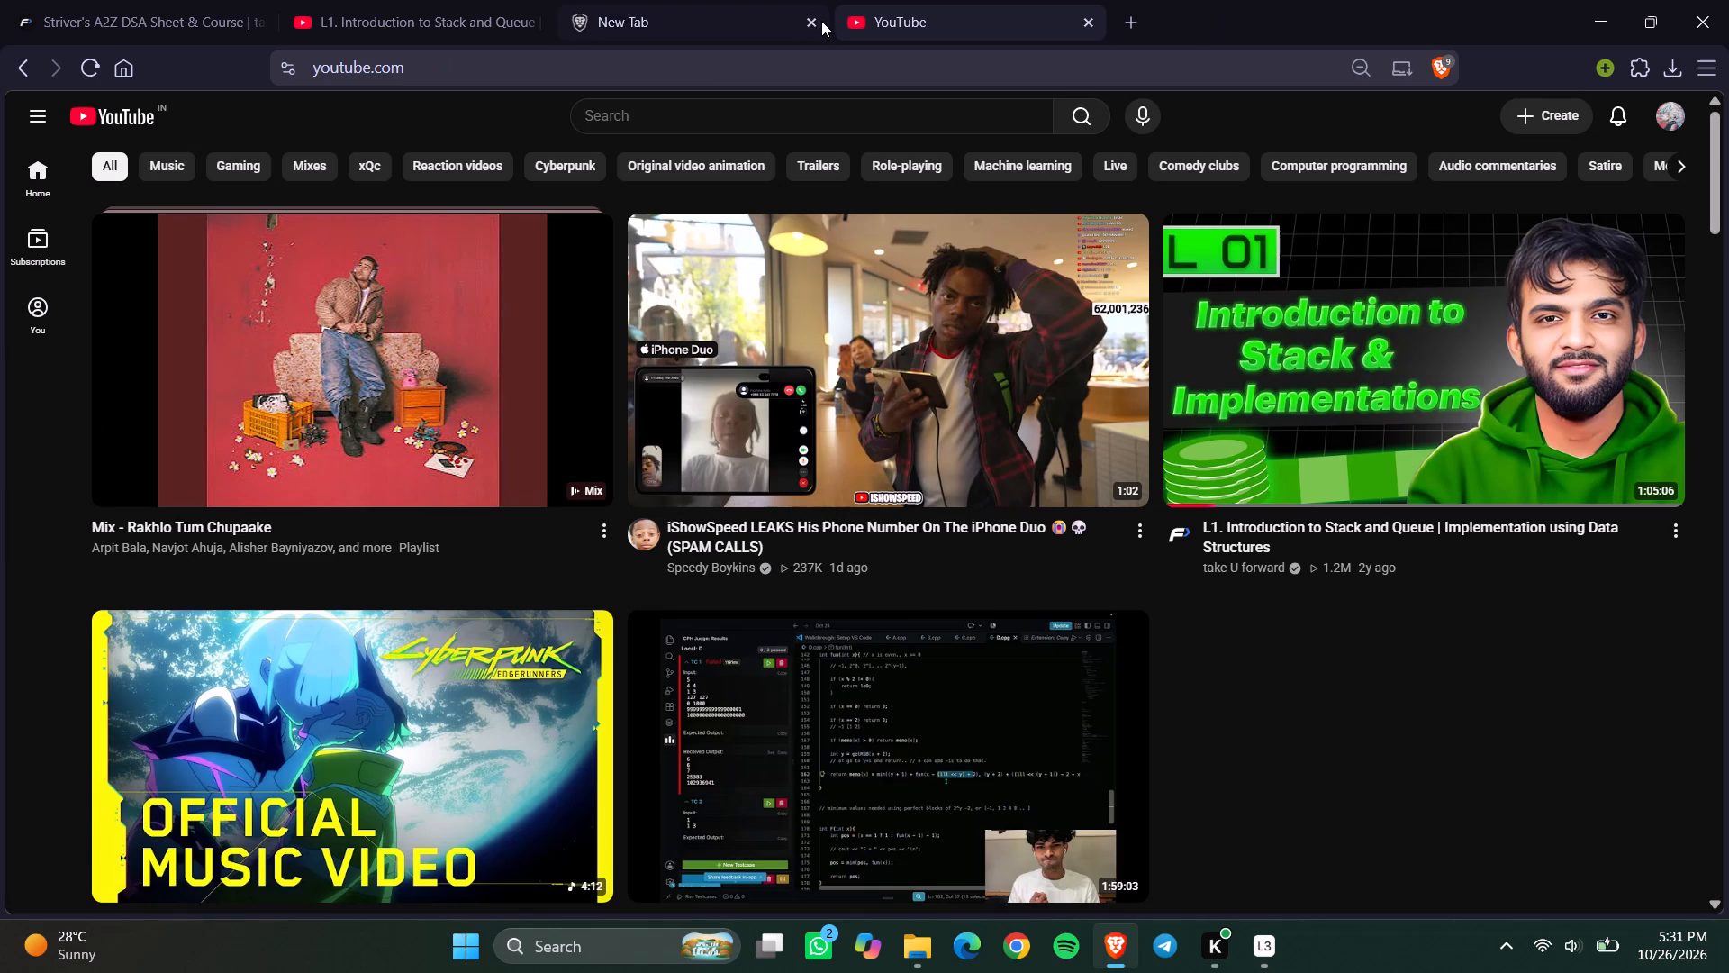
{"action": "left_click", "coordinate": [819, 22]}
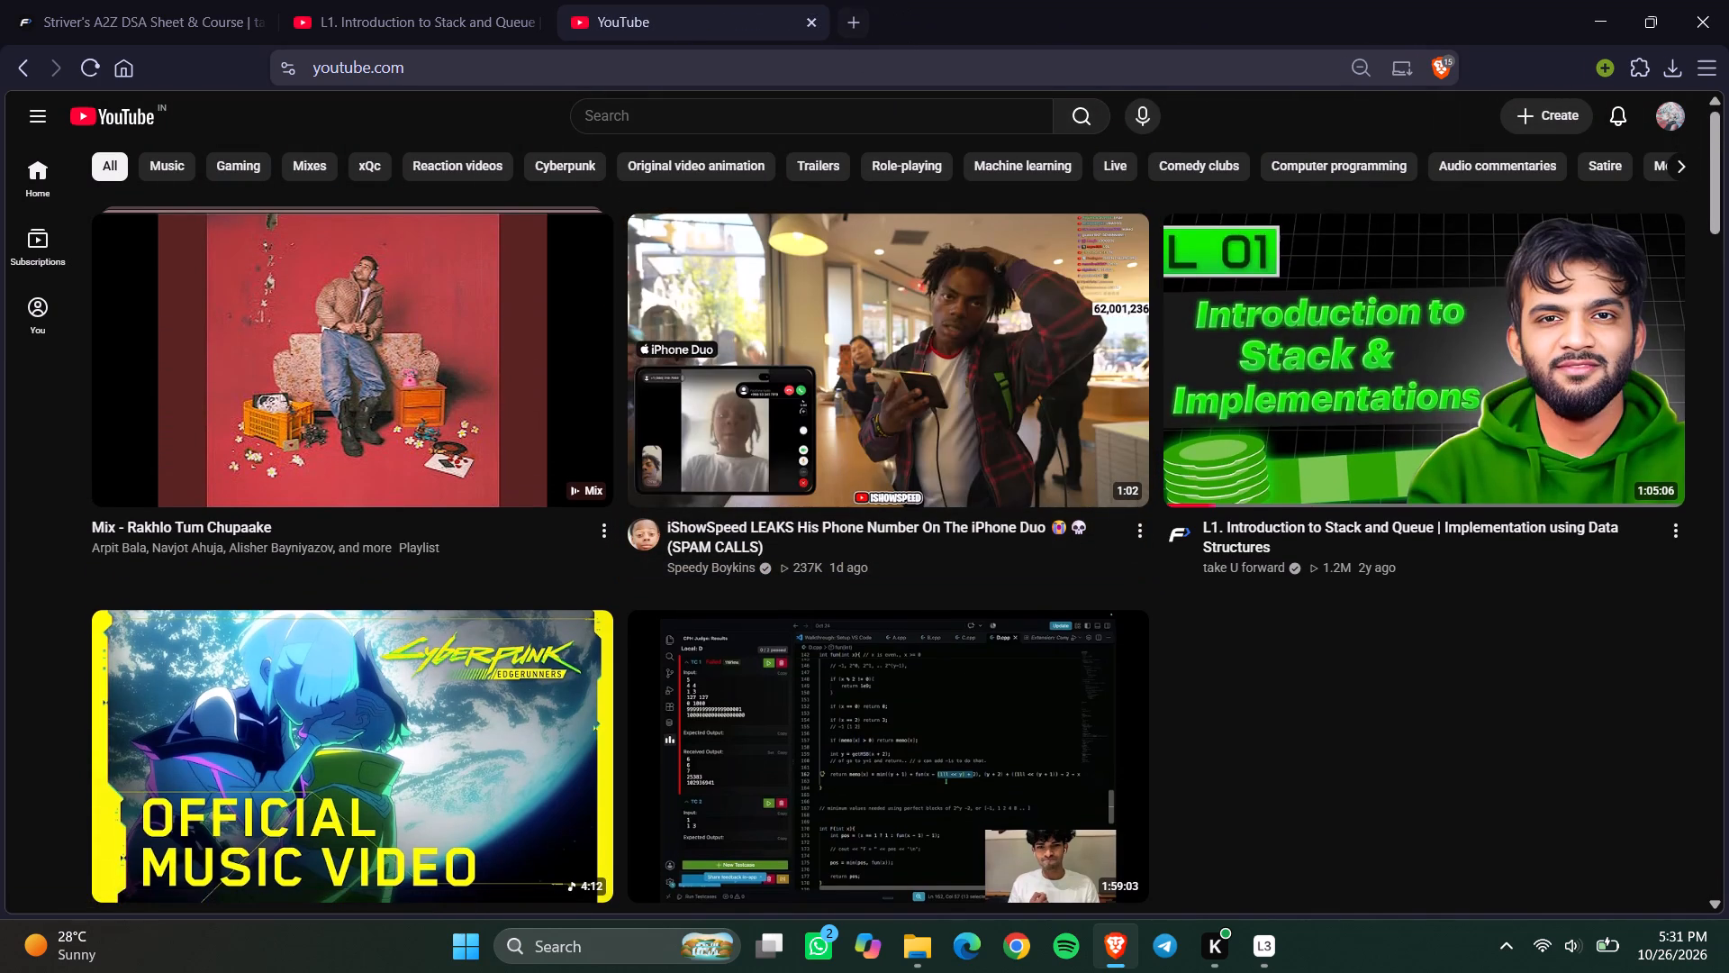
Open another blank browser tab.
{"action": "left_click", "coordinate": [840, 28]}
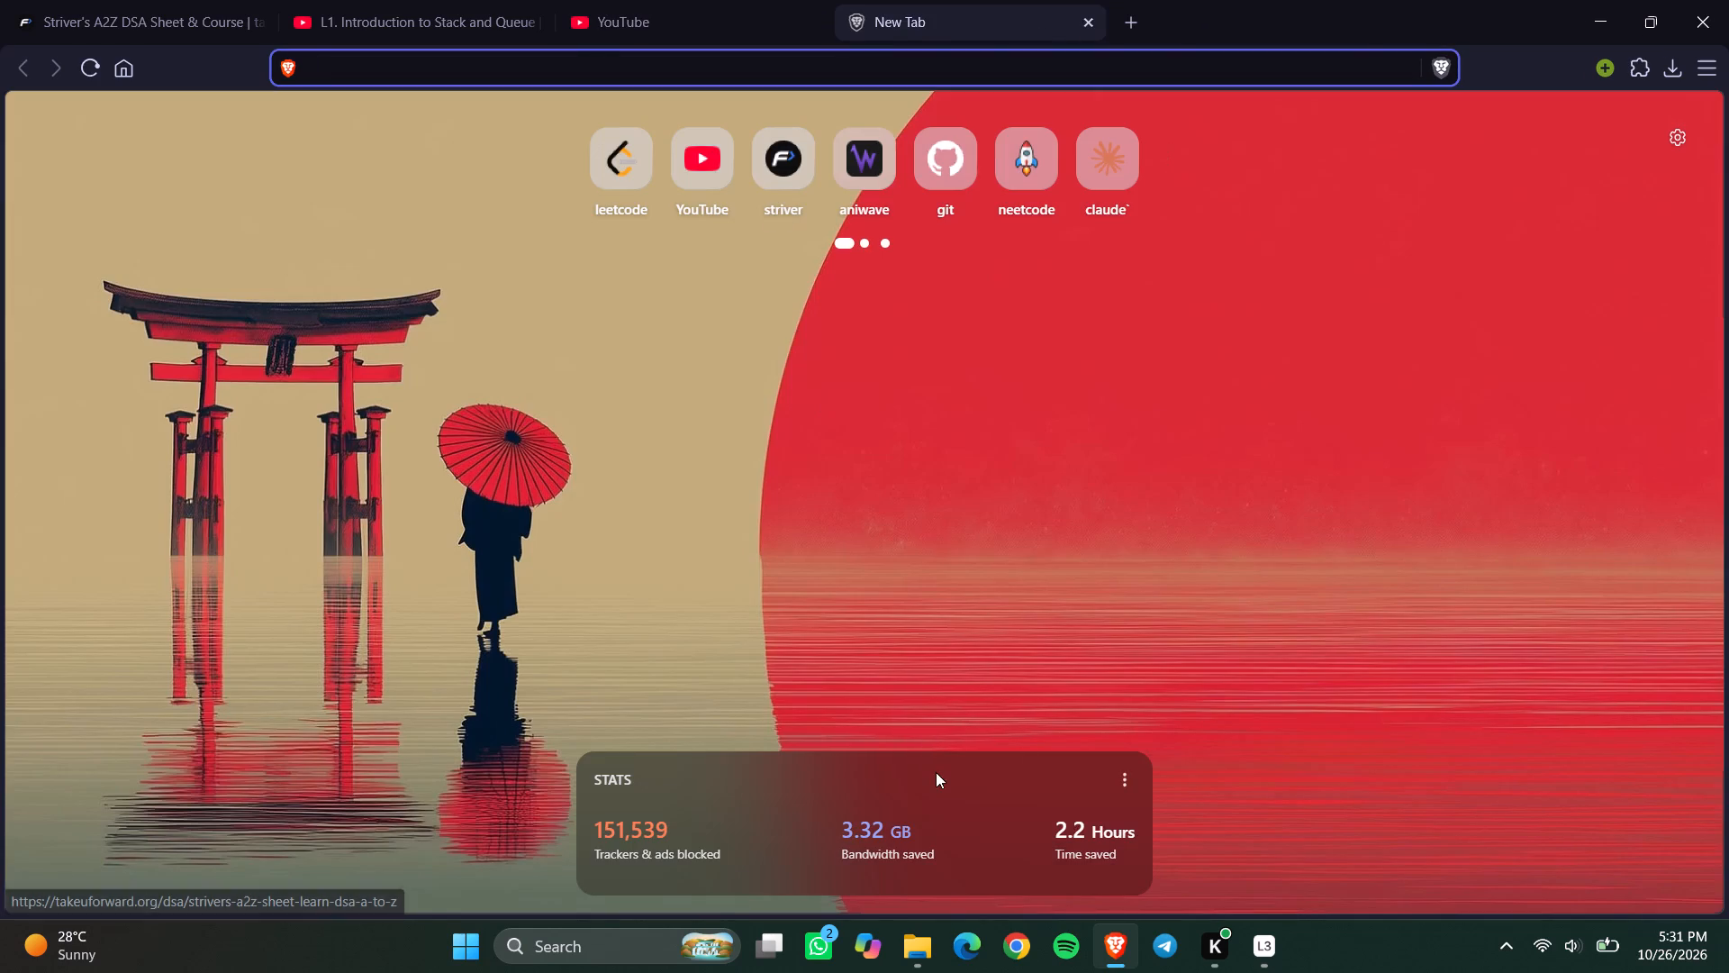